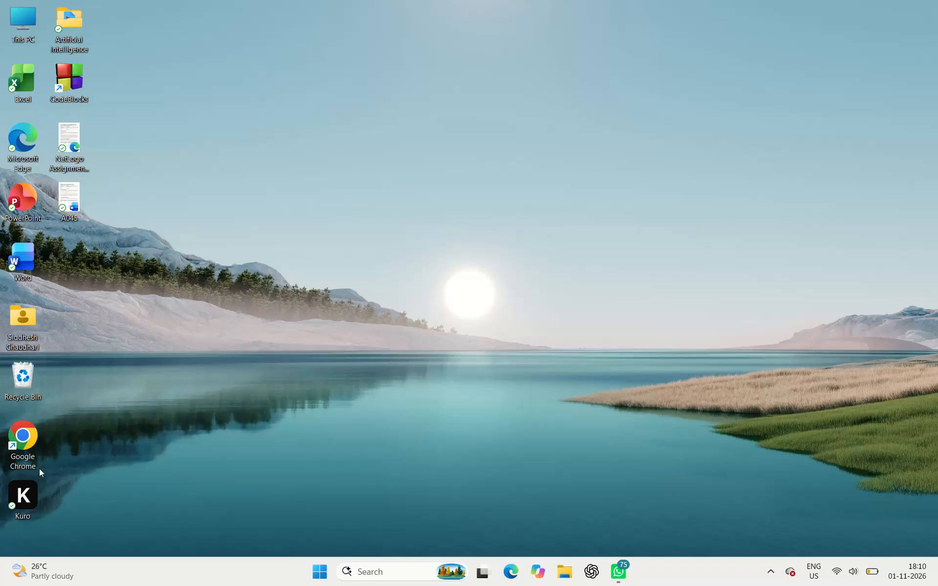
# Launch the Kuro application from the desktop.
pyautogui.click(20, 483)
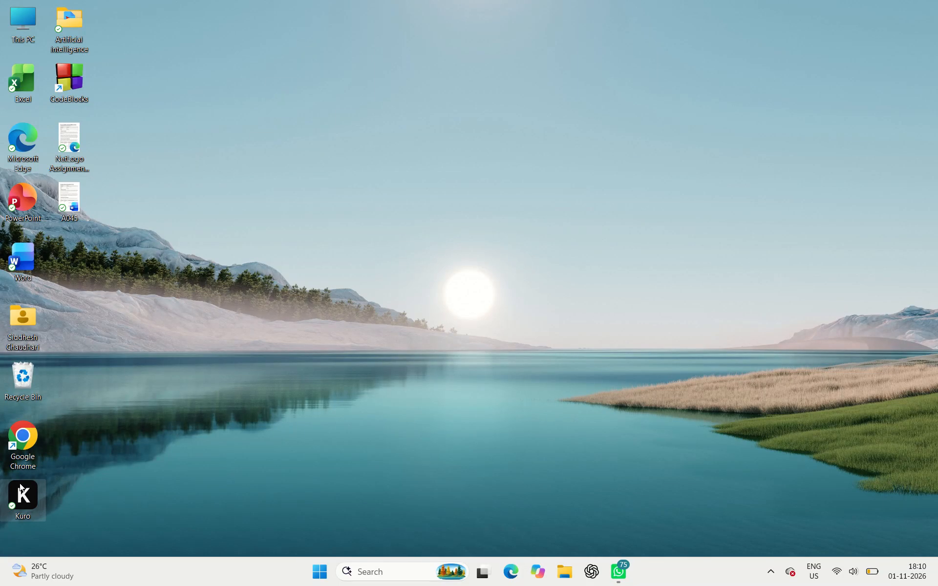
pyautogui.doubleClick(20, 498)
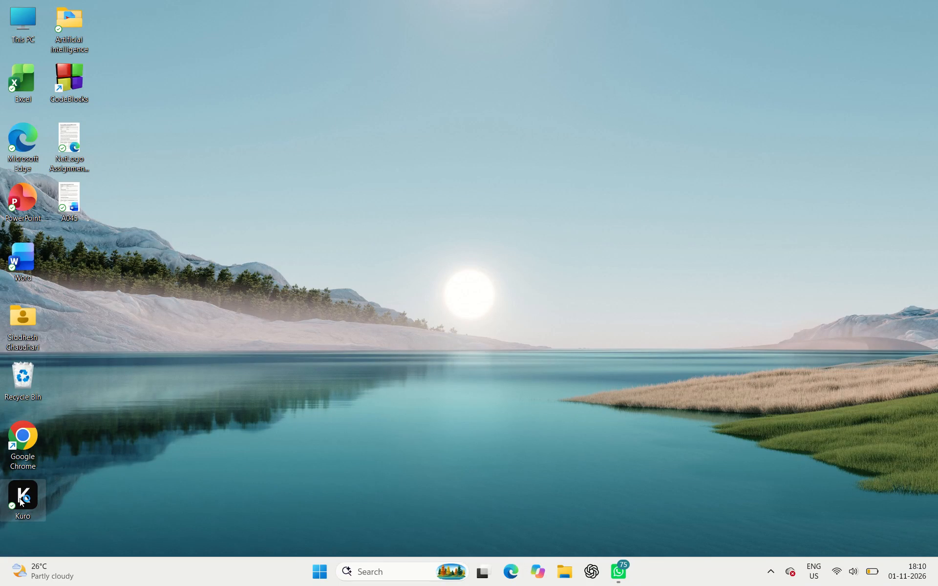
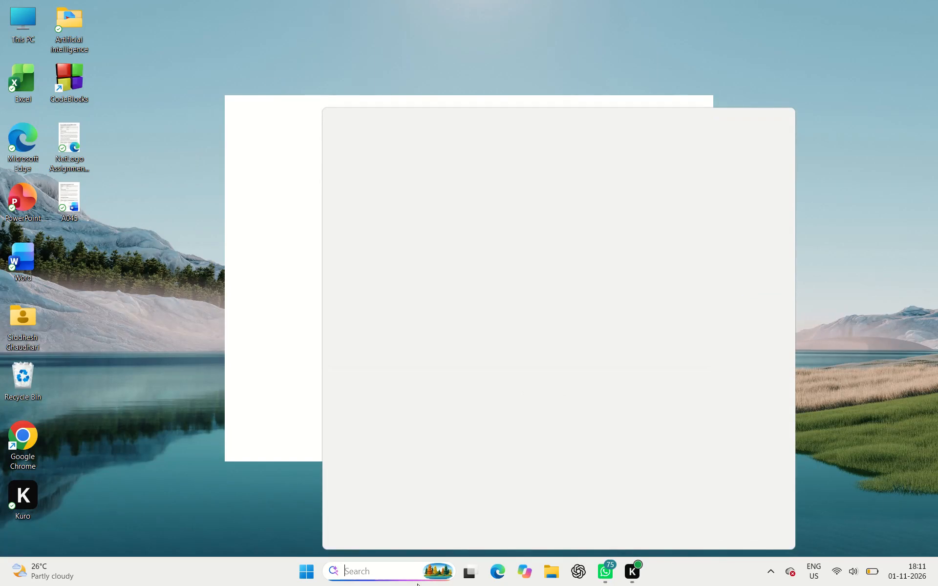
# Open the A045 report document in Word and maximize its window.
pyautogui.click(386, 184)
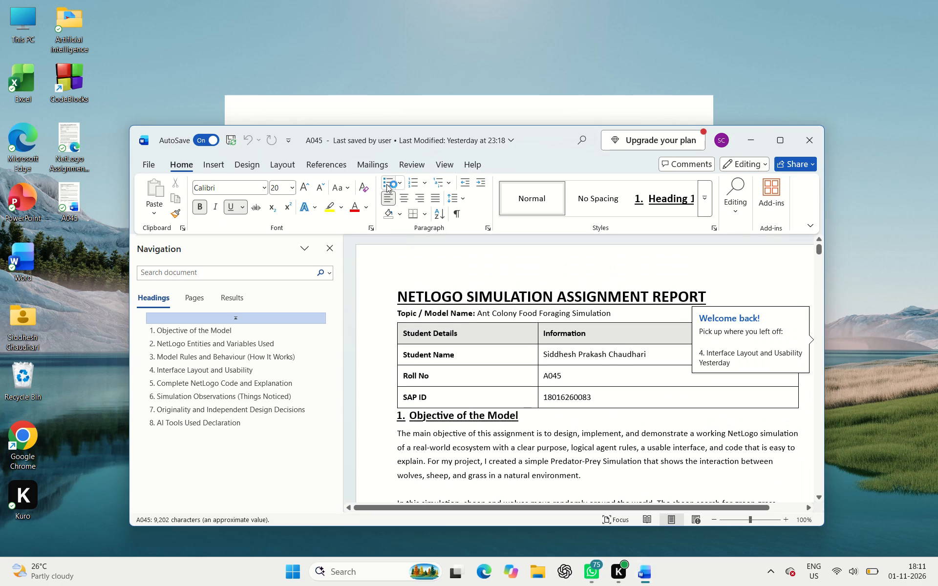
pyautogui.click(778, 149)
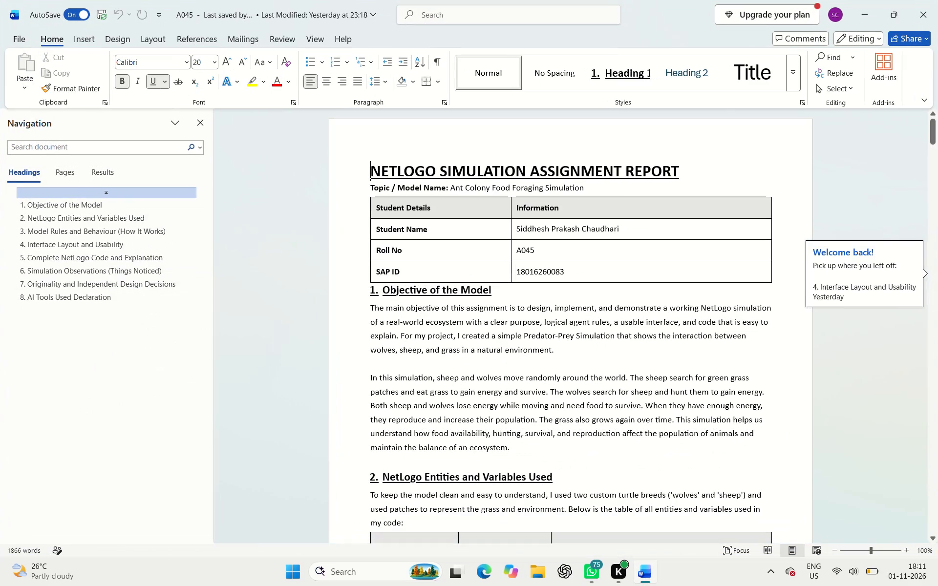
# Look through the report from its title to section 5, Complete NetLogo Code and Explanation, checking the text and layout.
pyautogui.scroll(-11, 630, 327)
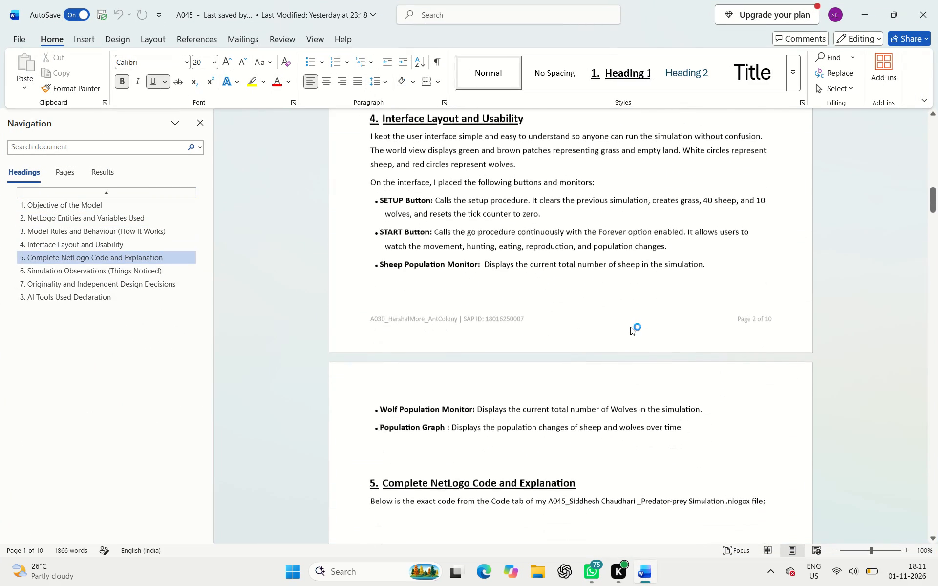
pyautogui.scroll(-5, 630, 327)
pyautogui.scroll(7, 630, 327)
pyautogui.scroll(-1, 630, 327)
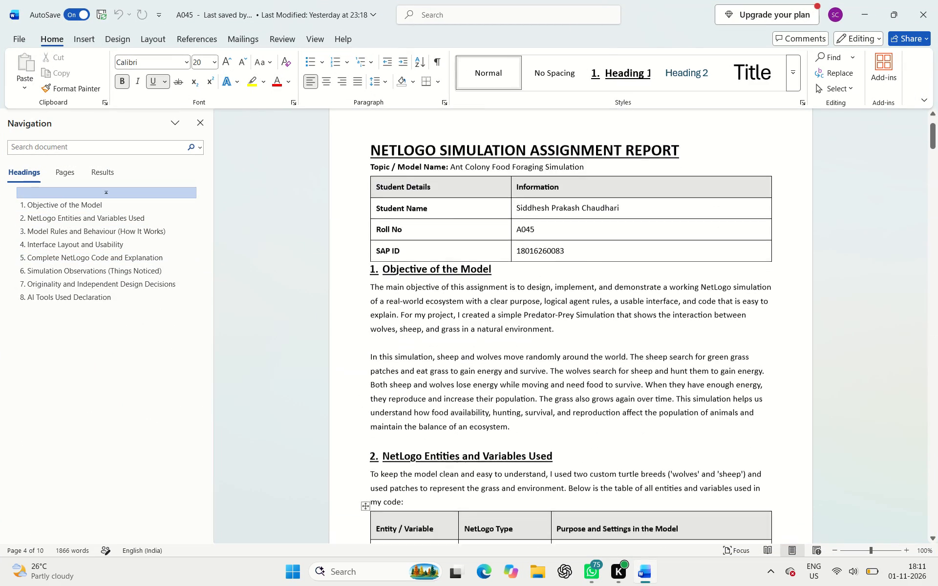
pyautogui.scroll(-3, 630, 327)
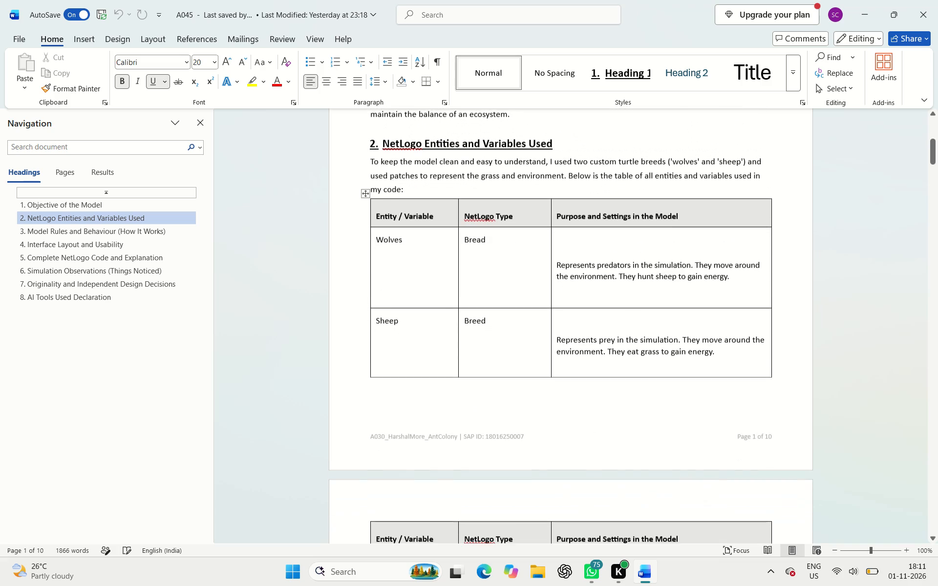
pyautogui.scroll(-5, 630, 327)
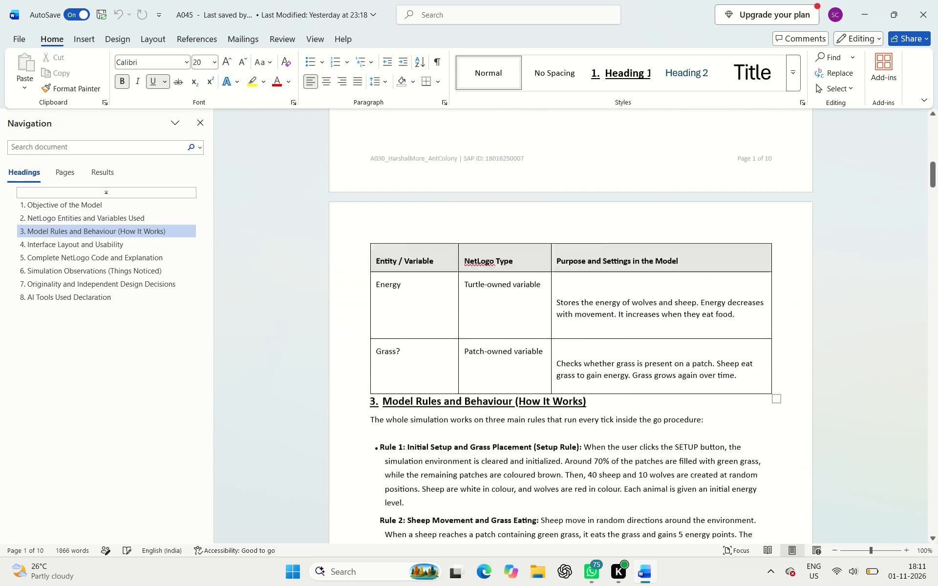
pyautogui.scroll(-4, 630, 327)
# Delete the extra space before the colon in the "Population Graph" bullet of section 4.
pyautogui.scroll(1, 630, 327)
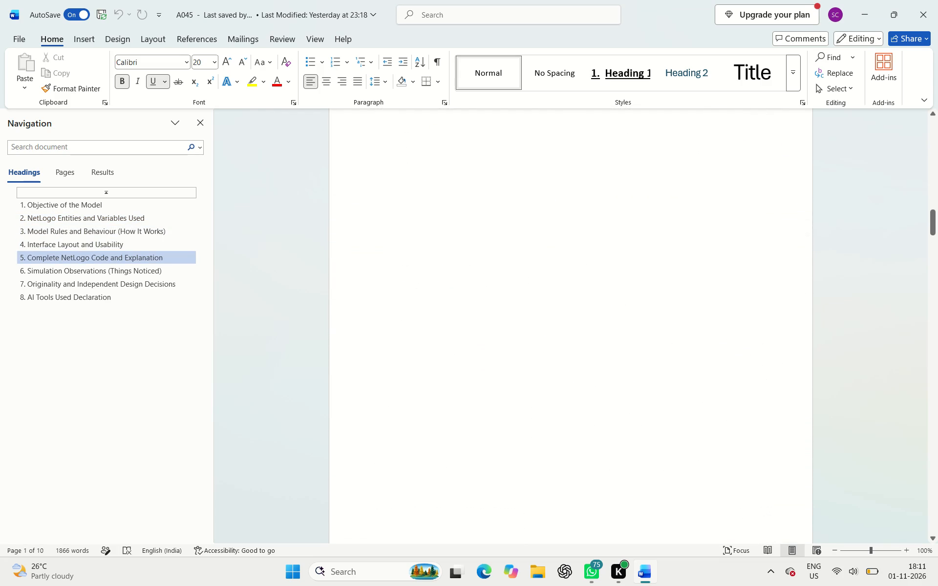
pyautogui.scroll(2, 630, 327)
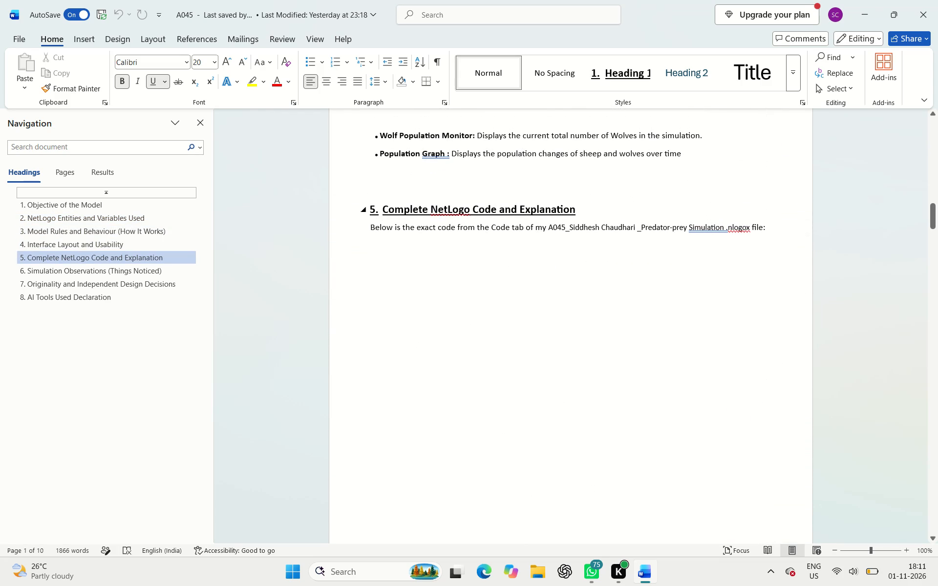
pyautogui.click(449, 152)
pyautogui.press('Left')
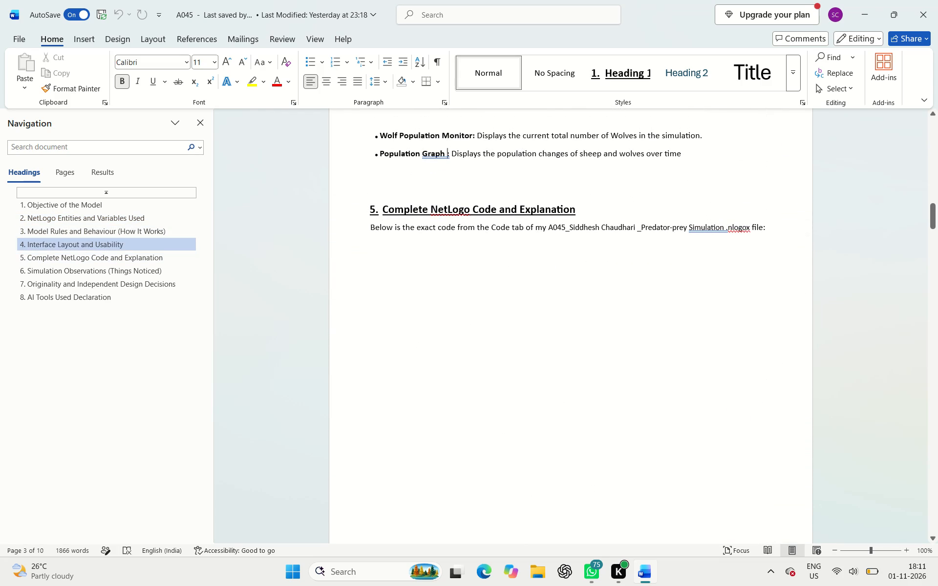
pyautogui.press('BackSpace')
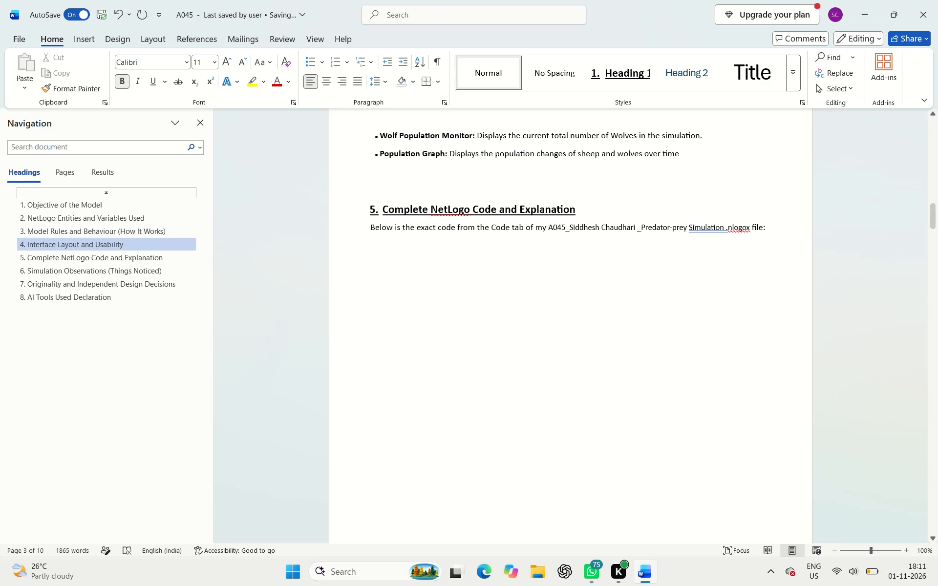
# Select the whole table cell containing the NetLogo code in section 5, beginning with "breed [wolves wolf]".
pyautogui.scroll(-1, 467, 236)
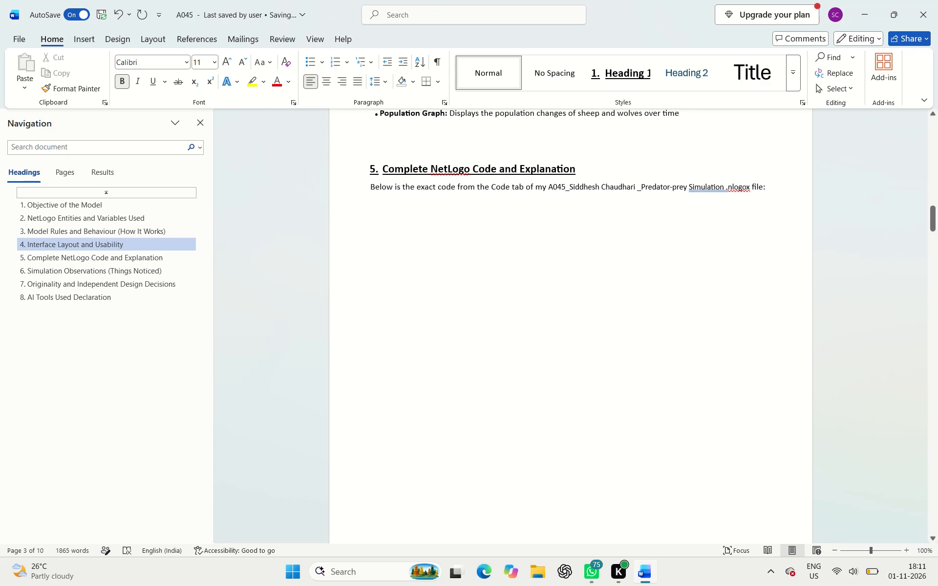
pyautogui.scroll(-5, 474, 277)
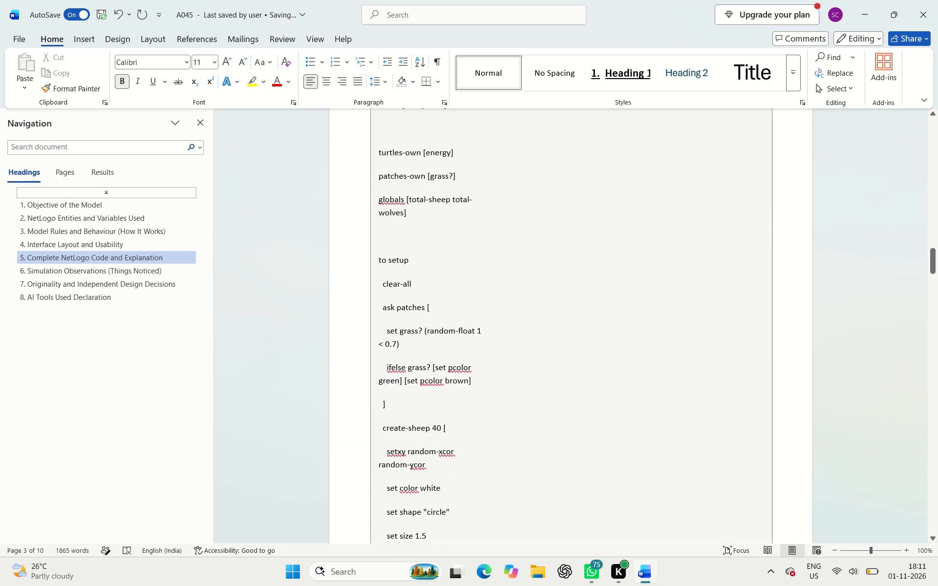
pyautogui.scroll(2, 412, 289)
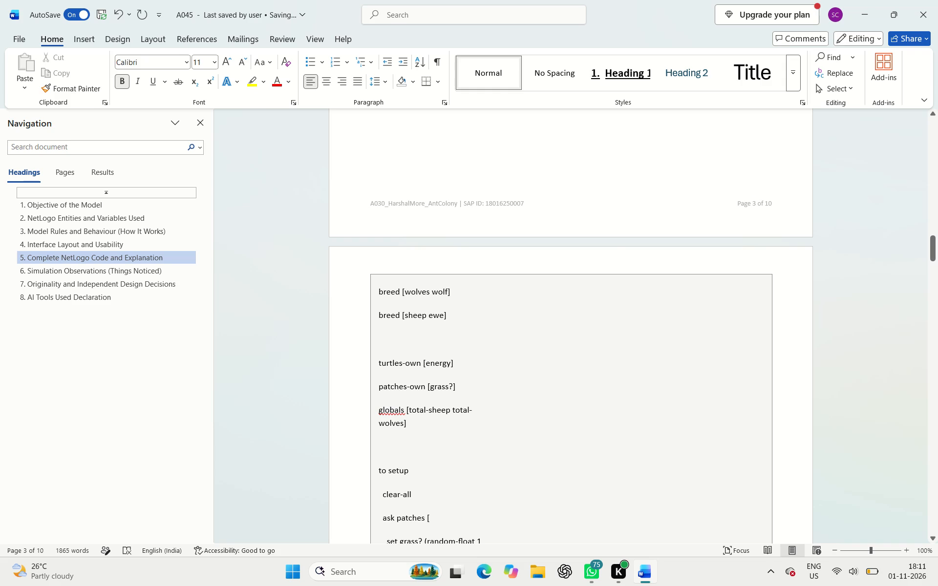
pyautogui.click(378, 277)
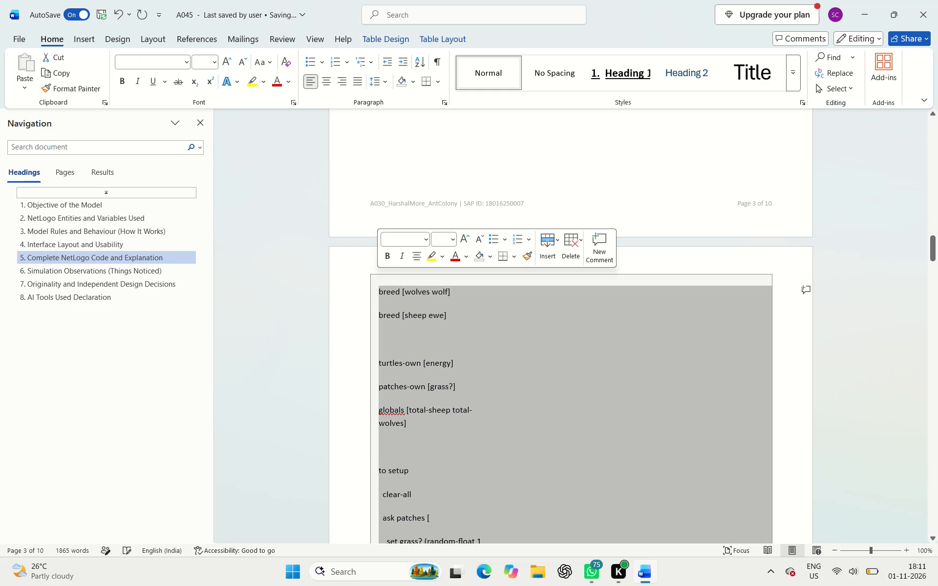
pyautogui.click(369, 276)
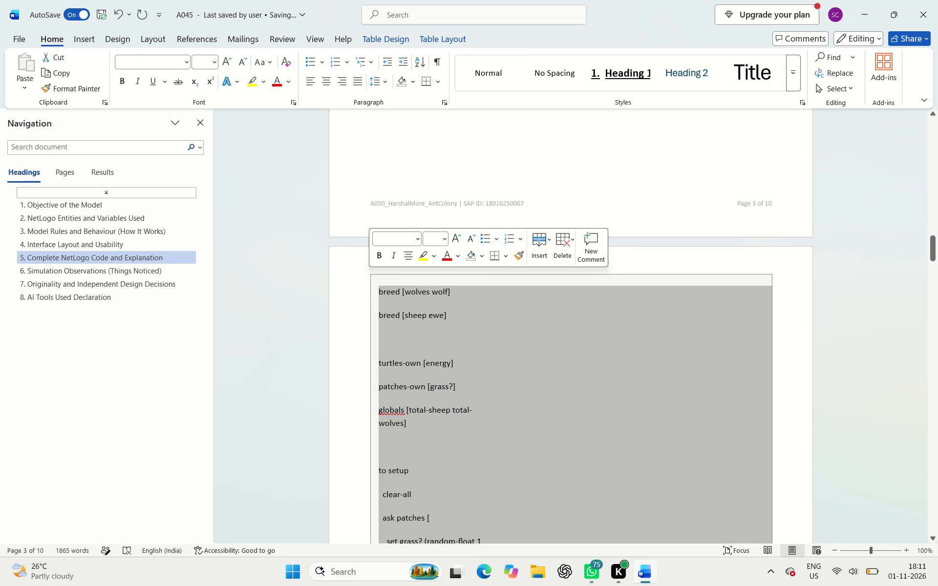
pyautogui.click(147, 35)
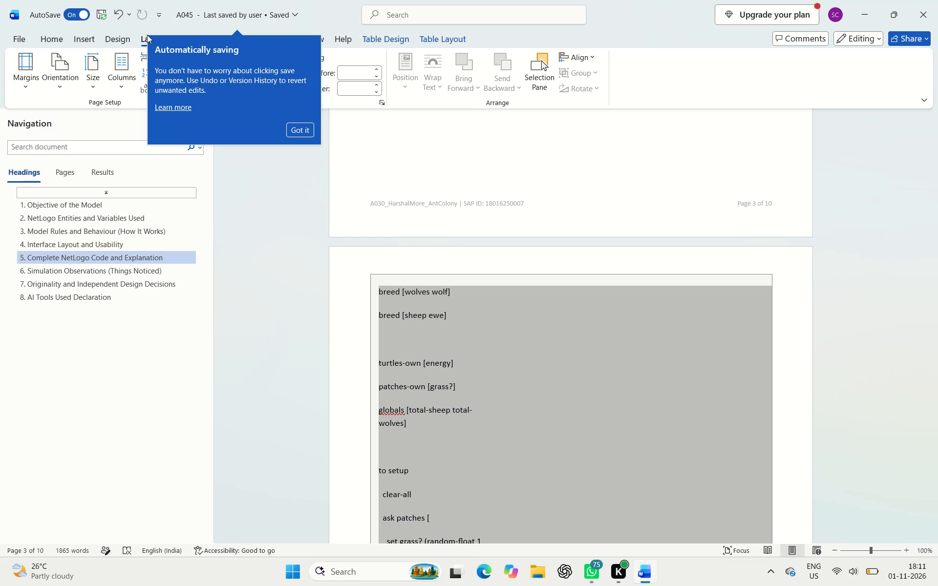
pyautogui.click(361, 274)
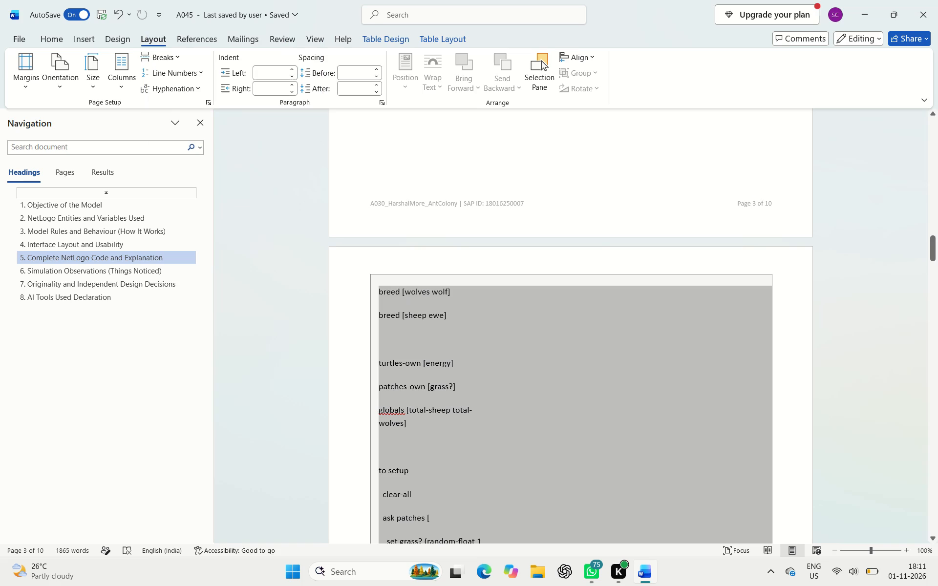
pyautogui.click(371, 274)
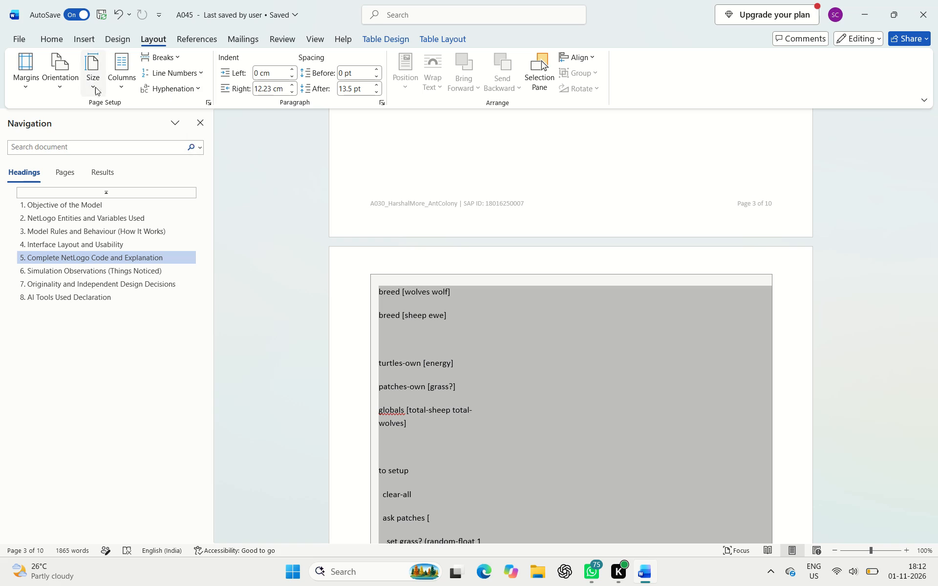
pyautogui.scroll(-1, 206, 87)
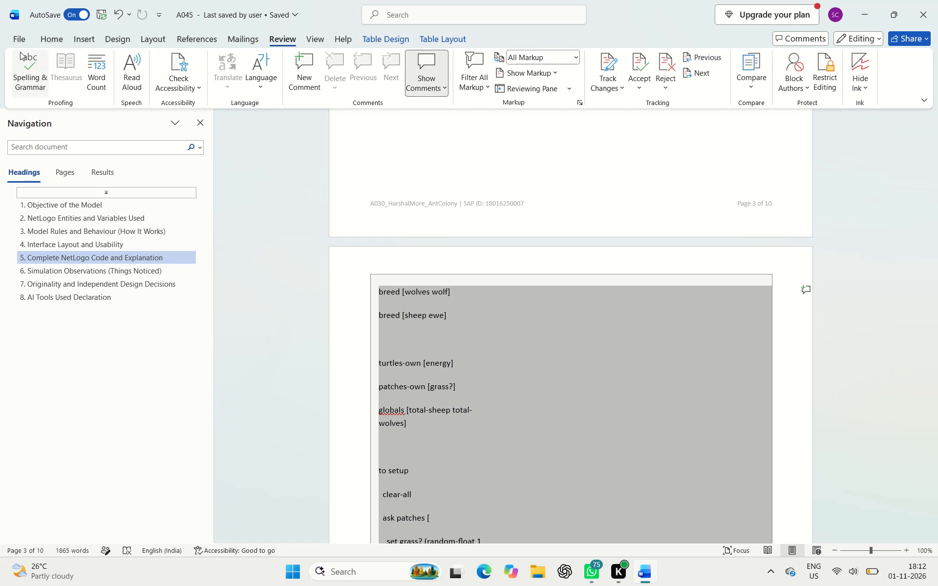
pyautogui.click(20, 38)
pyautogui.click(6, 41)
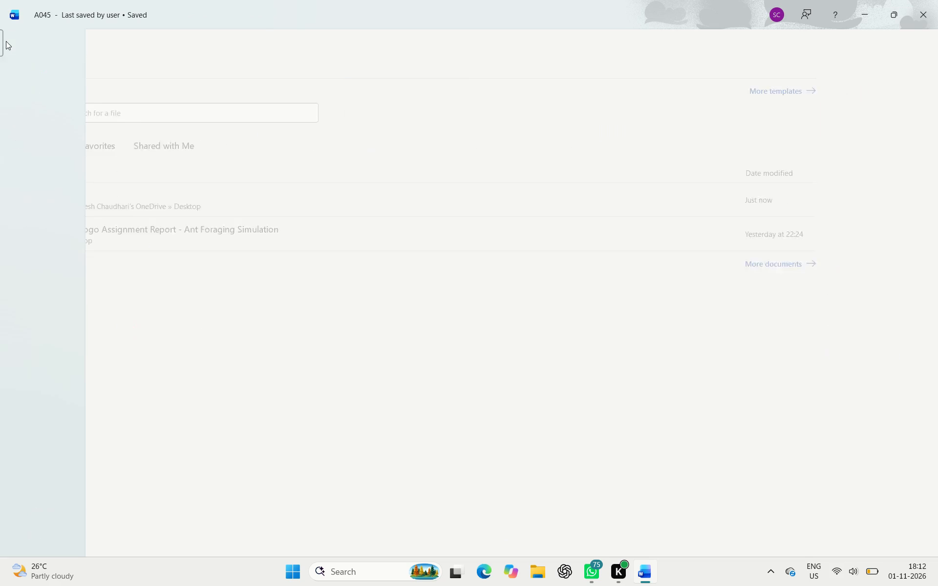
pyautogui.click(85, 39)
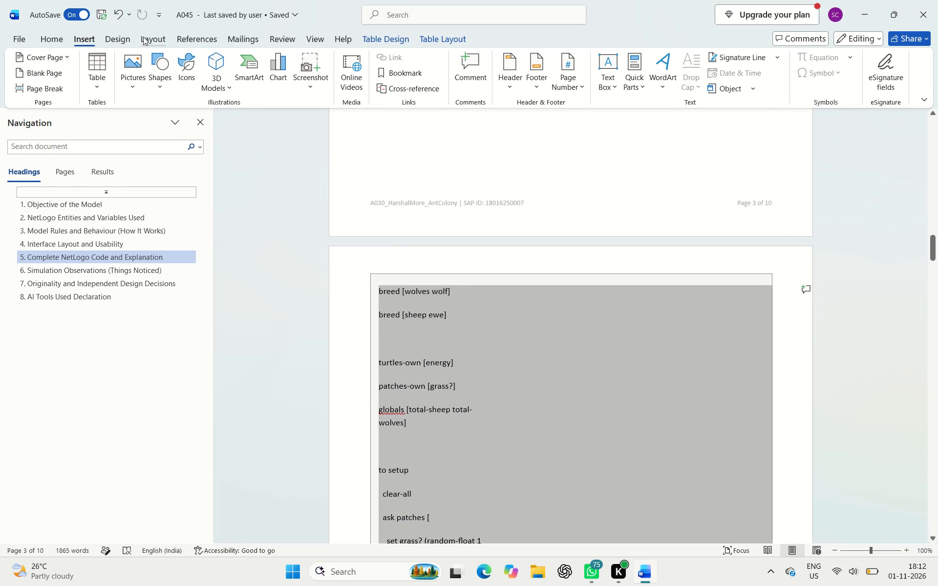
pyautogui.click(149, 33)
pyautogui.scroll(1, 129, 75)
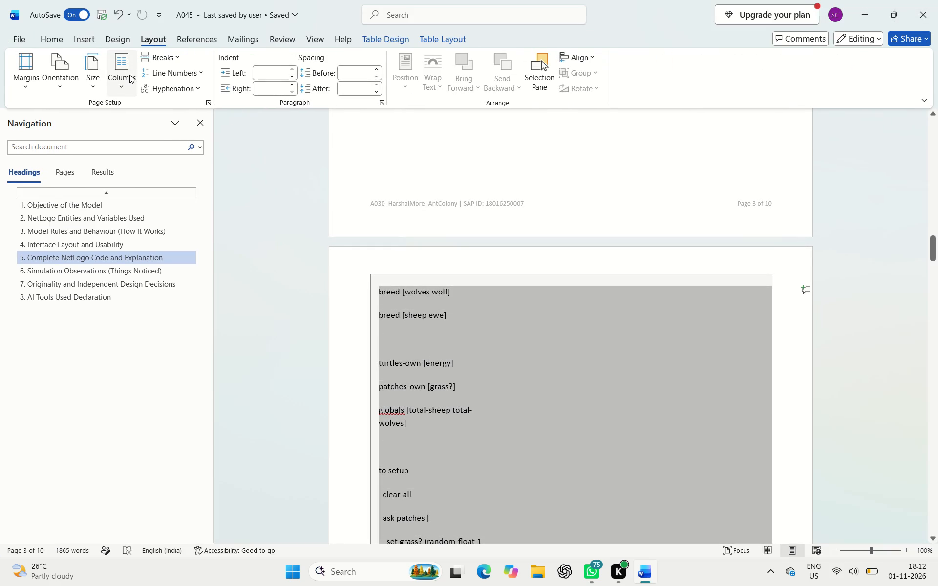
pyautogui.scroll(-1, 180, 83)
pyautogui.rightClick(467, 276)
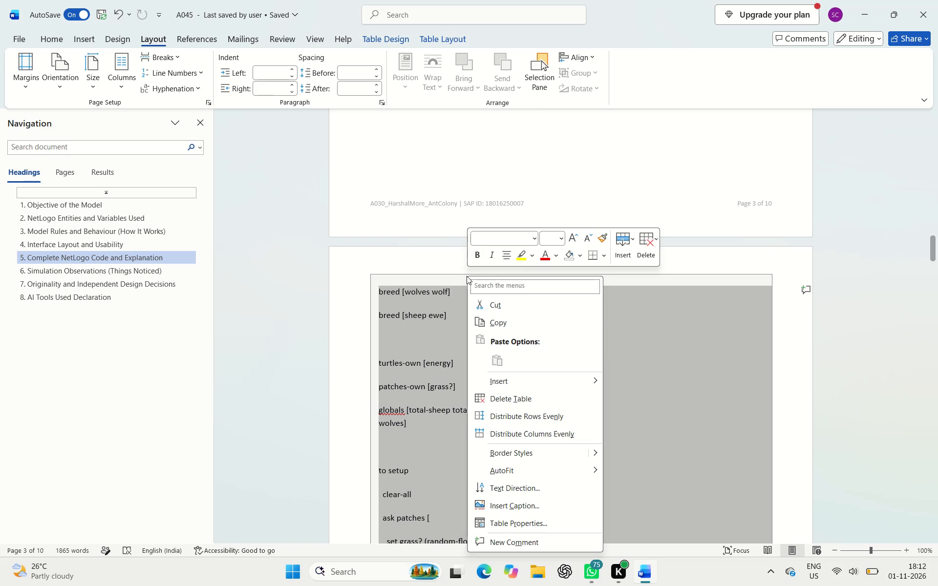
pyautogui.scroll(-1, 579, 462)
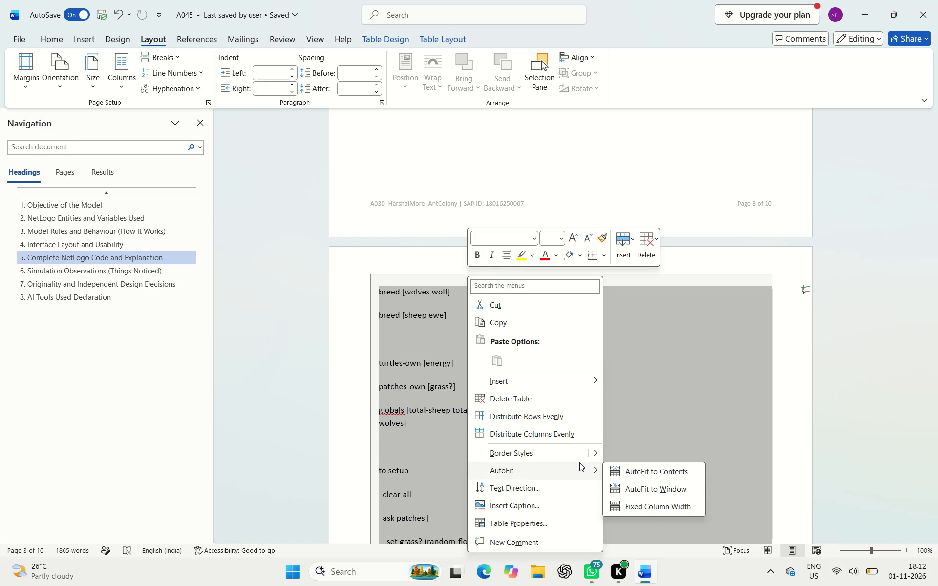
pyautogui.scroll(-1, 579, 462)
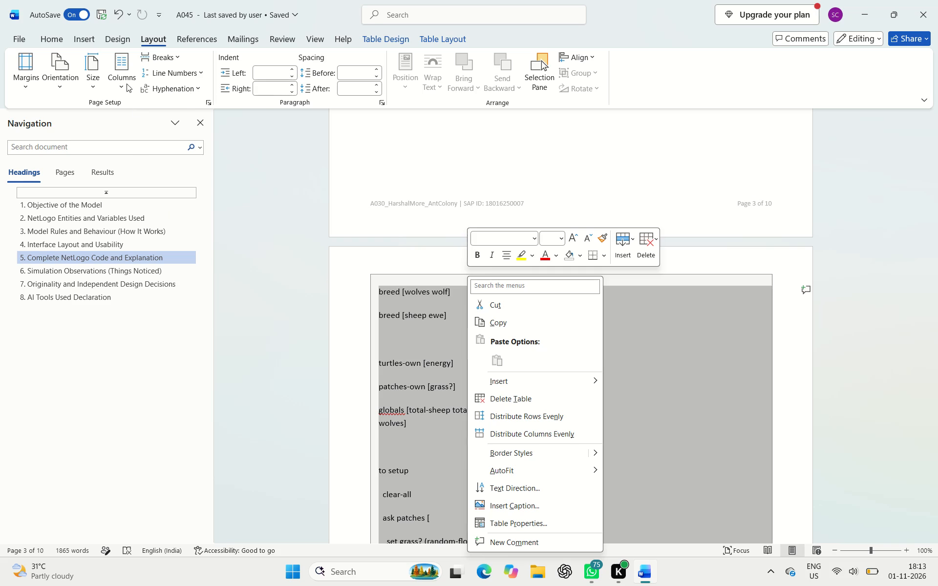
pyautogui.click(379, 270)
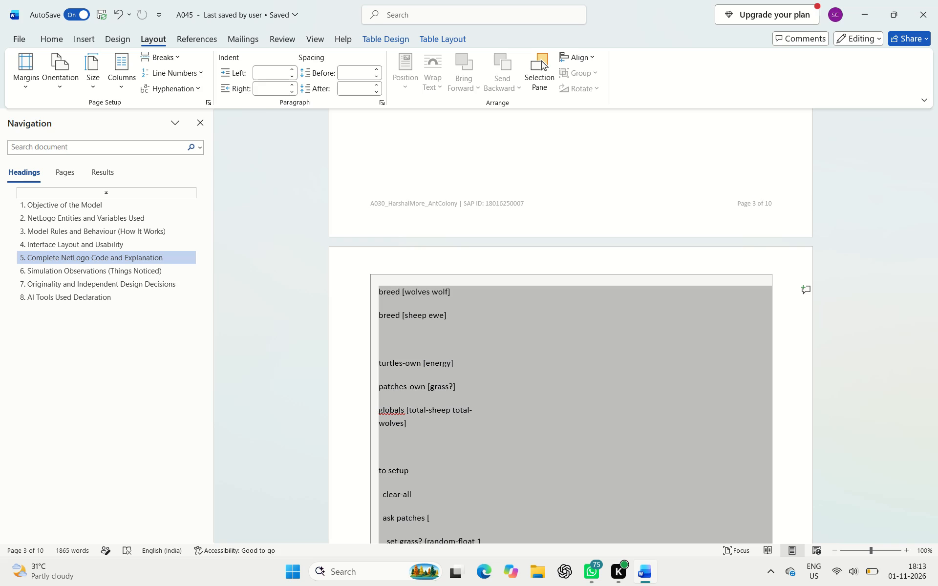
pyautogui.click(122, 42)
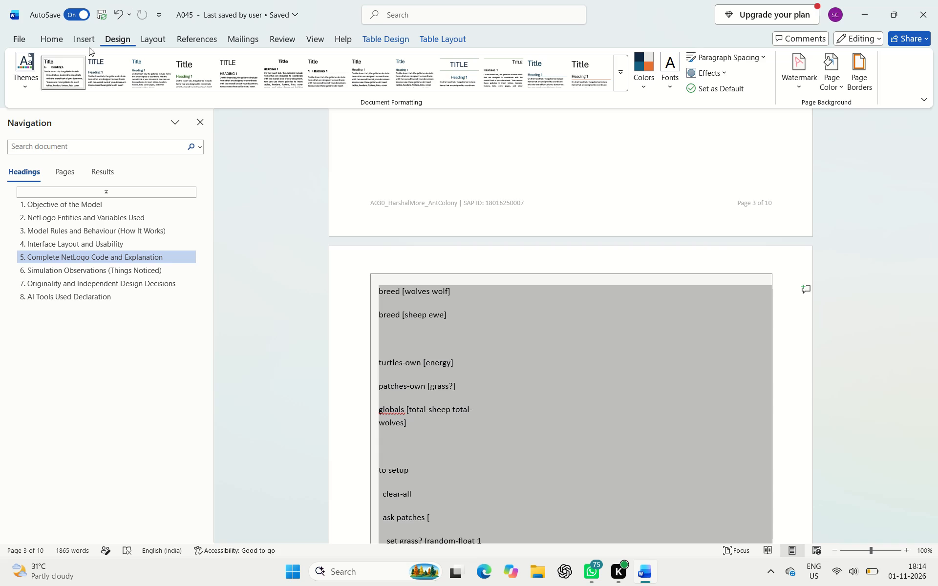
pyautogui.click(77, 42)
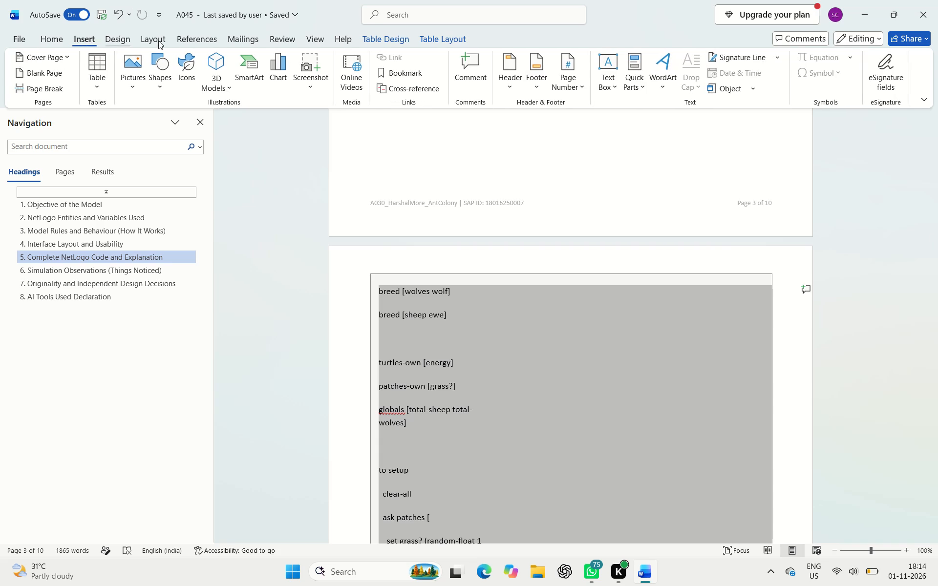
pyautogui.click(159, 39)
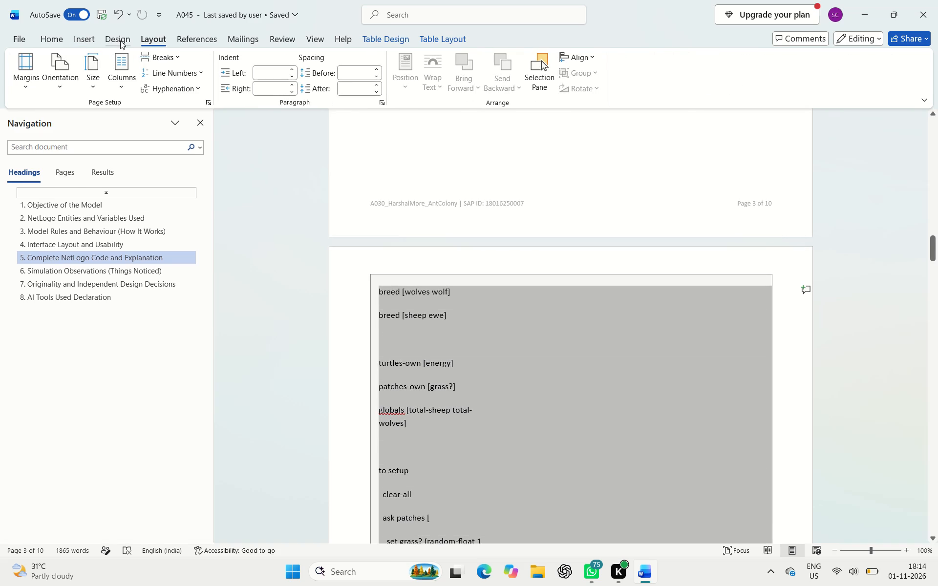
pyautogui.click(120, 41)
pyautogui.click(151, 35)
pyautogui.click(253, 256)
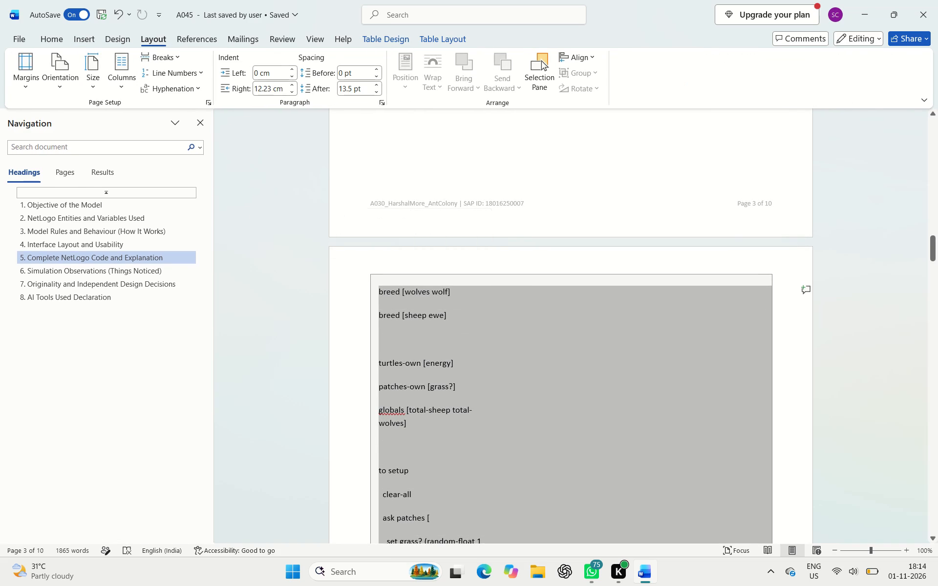
# Remove the specified row height from the NetLogo code table in section 5.
pyautogui.click(439, 34)
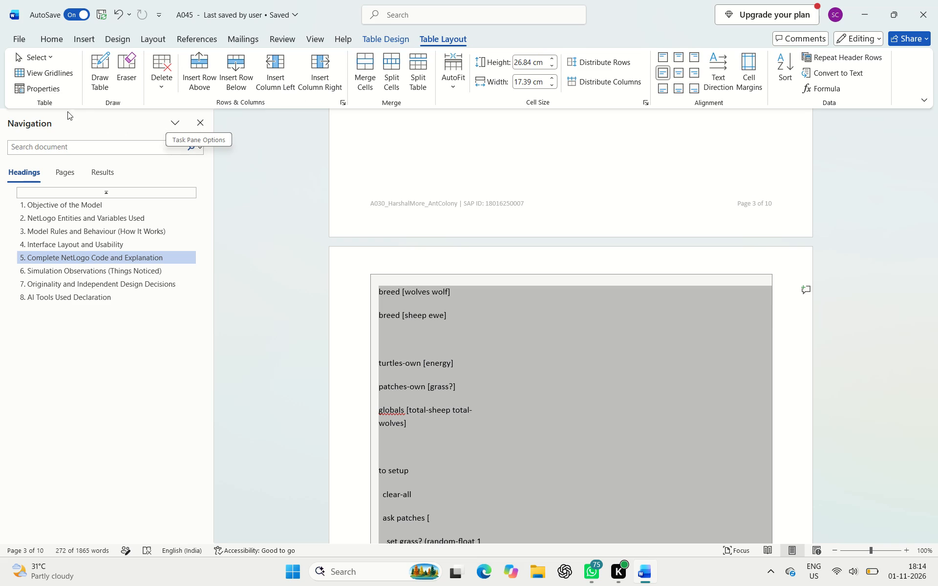
pyautogui.click(48, 90)
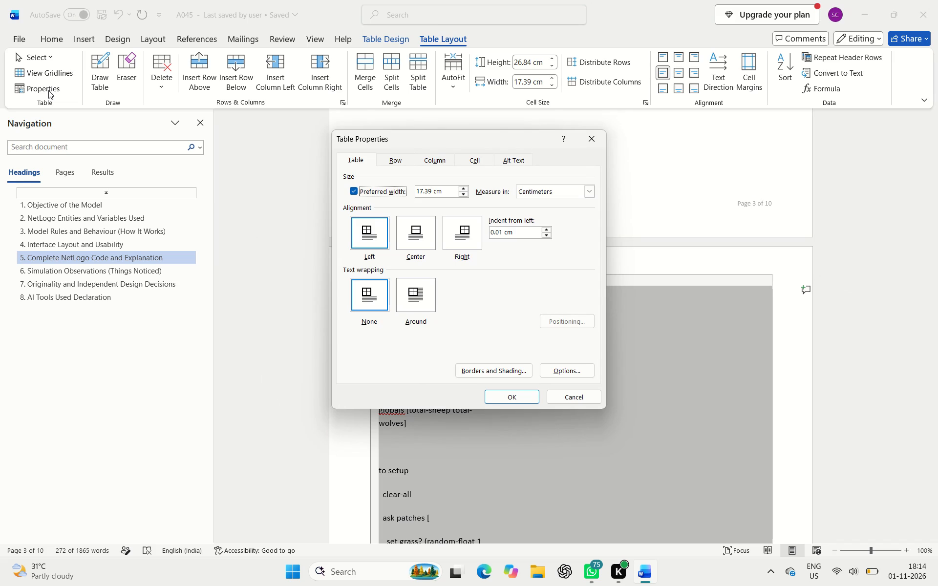
pyautogui.click(387, 156)
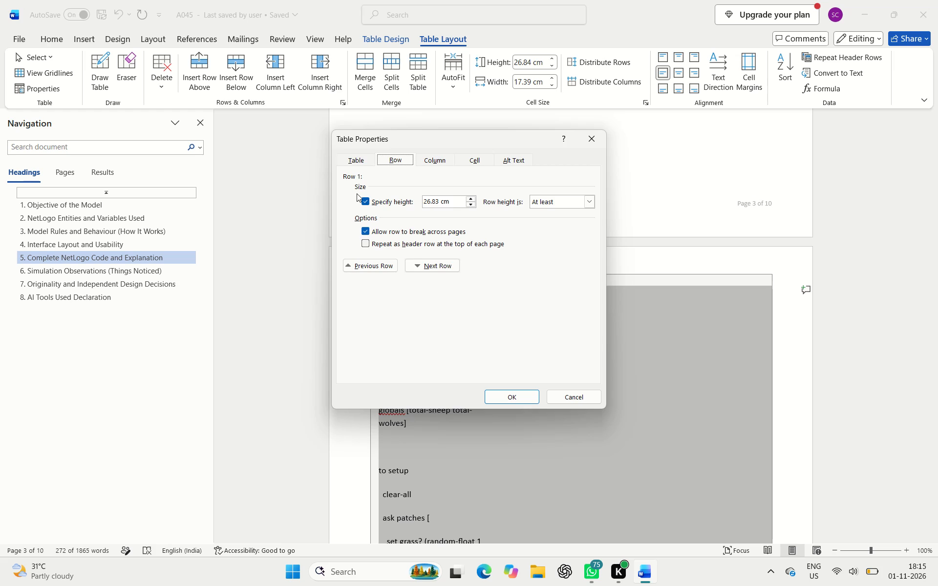
pyautogui.click(367, 200)
pyautogui.click(525, 402)
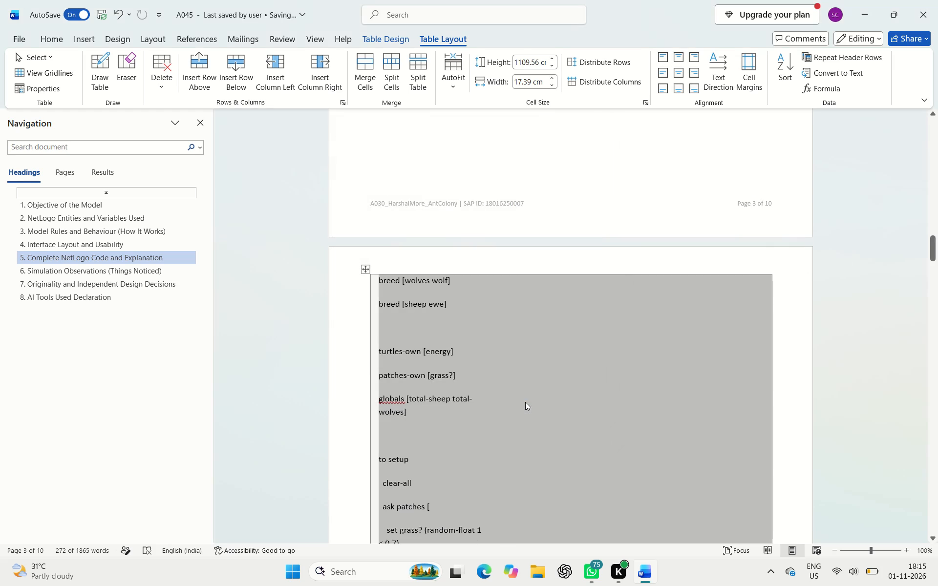
pyautogui.click(316, 398)
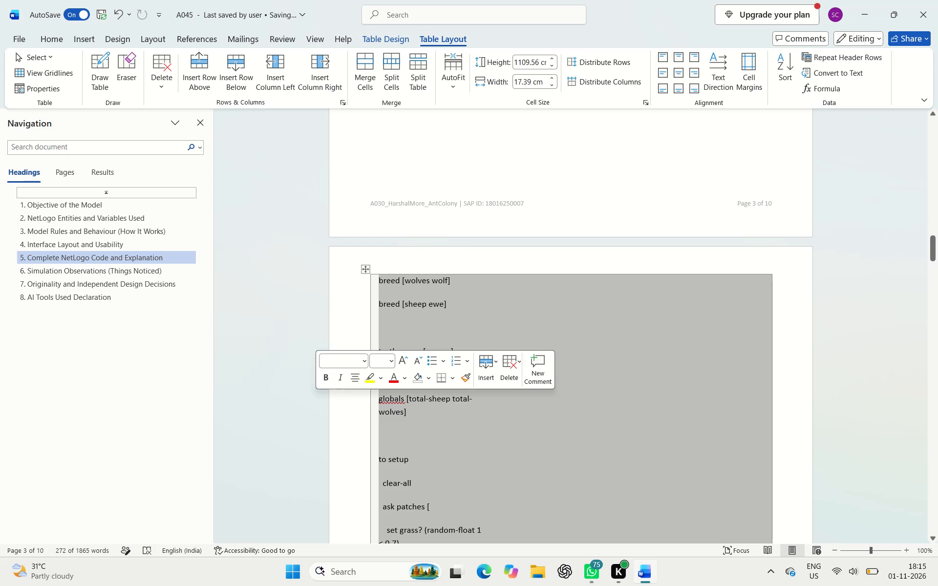
pyautogui.click(649, 338)
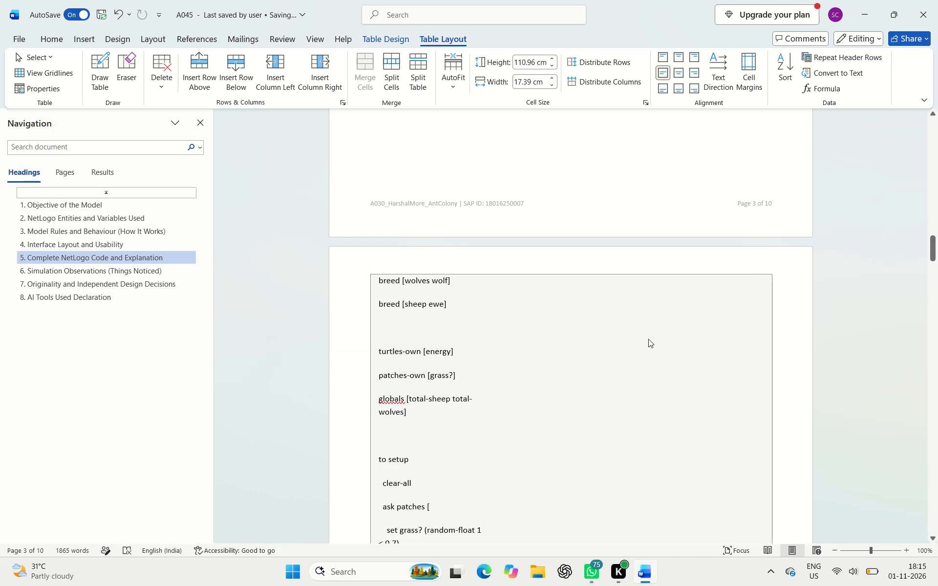
pyautogui.click(645, 341)
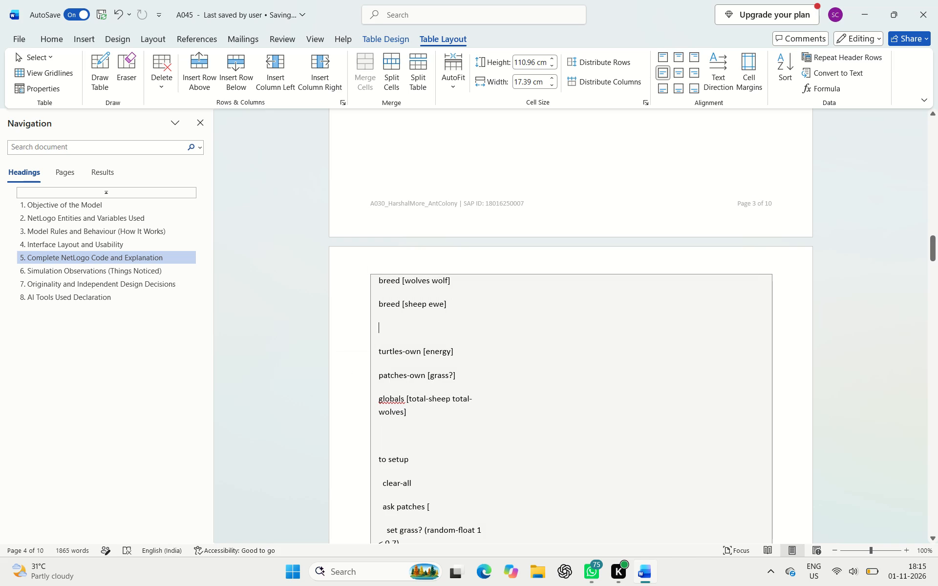
pyautogui.click(645, 341)
# Check how the code table now flows across its pages up to the Step-by-Step Code Walkthrough.
pyautogui.hotkey('ctrl', 'a')
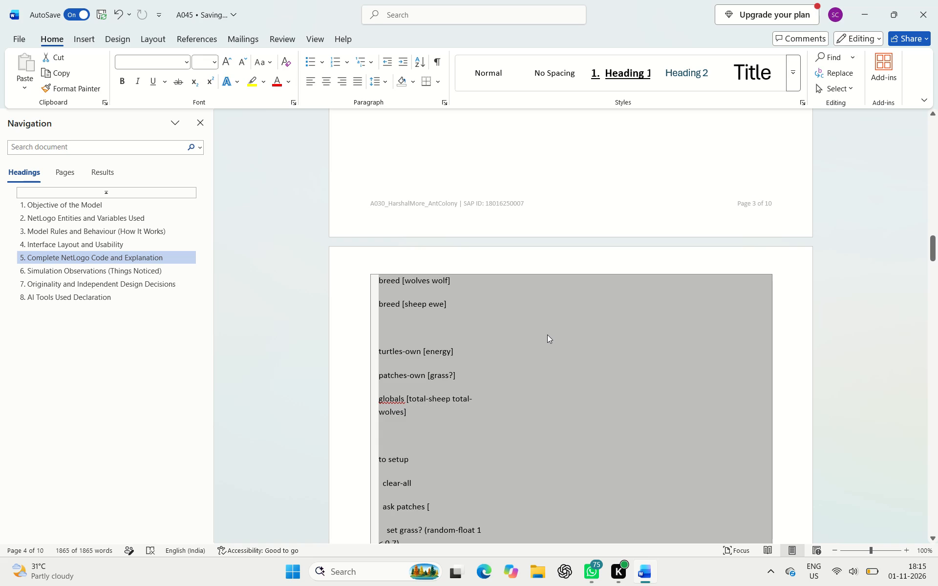
pyautogui.scroll(-1, 547, 335)
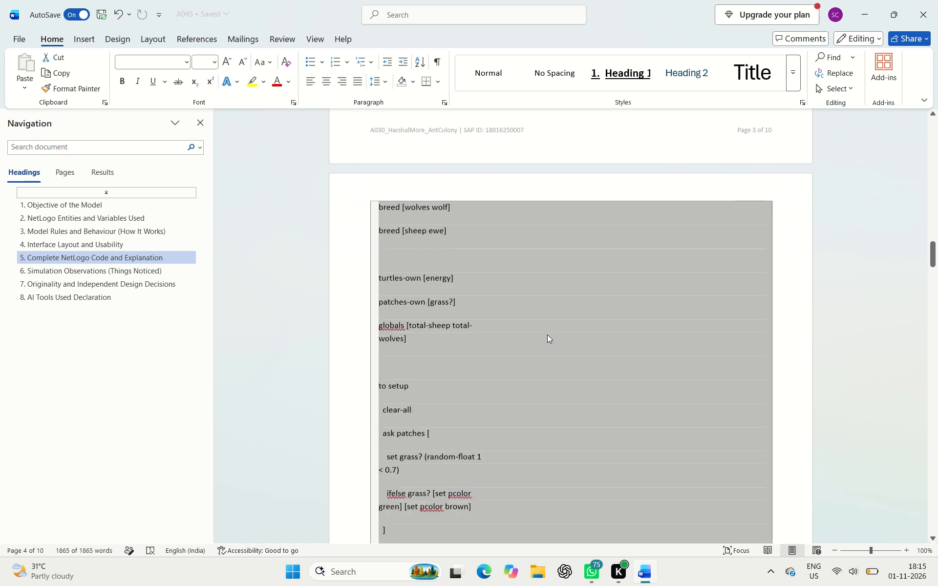
pyautogui.scroll(-1, 547, 335)
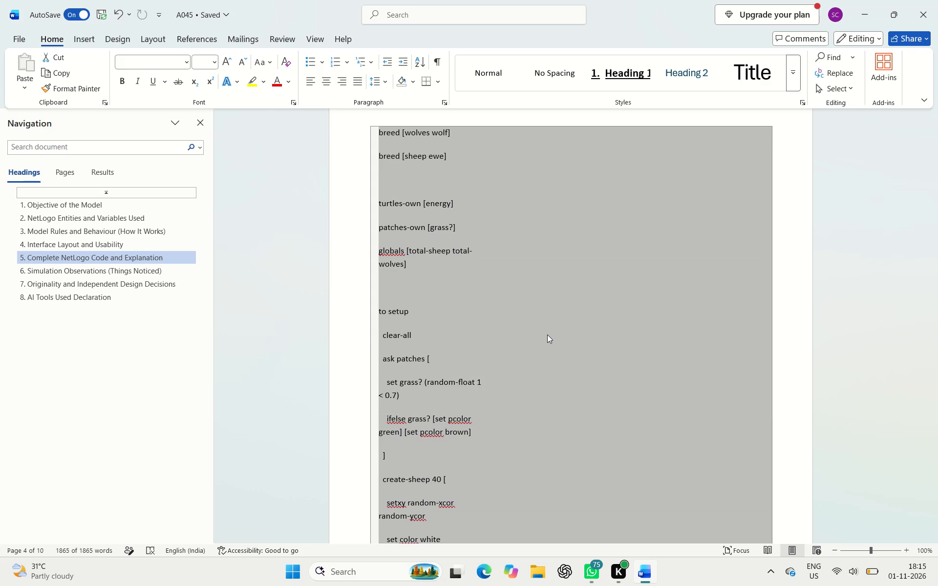
pyautogui.scroll(-14, 547, 335)
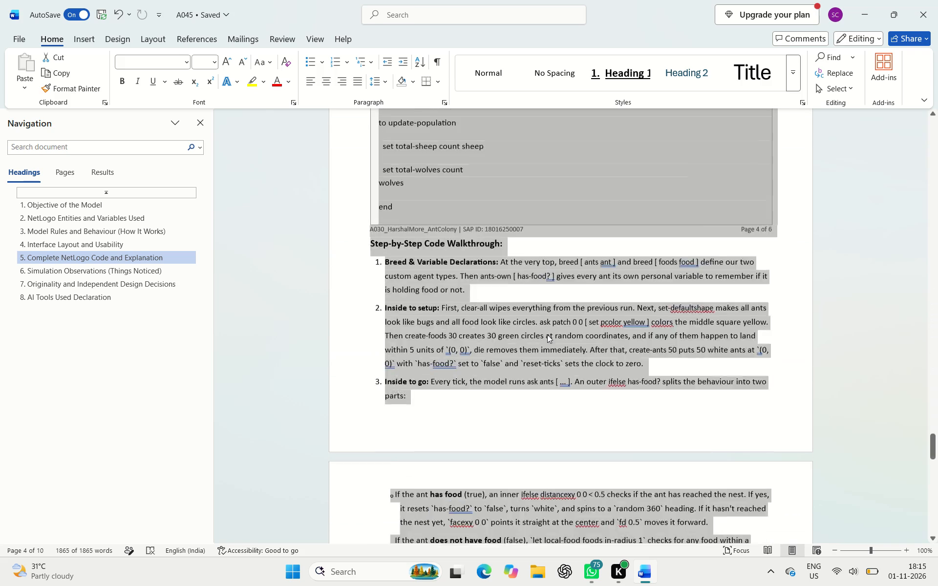
pyautogui.scroll(1, 547, 335)
pyautogui.scroll(-6, 547, 335)
pyautogui.scroll(10, 547, 335)
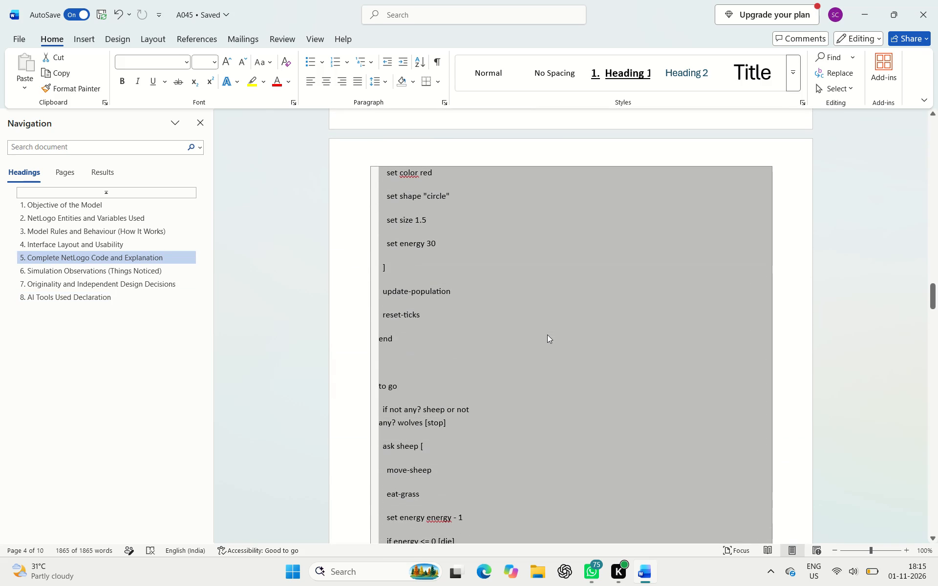
pyautogui.click(547, 335)
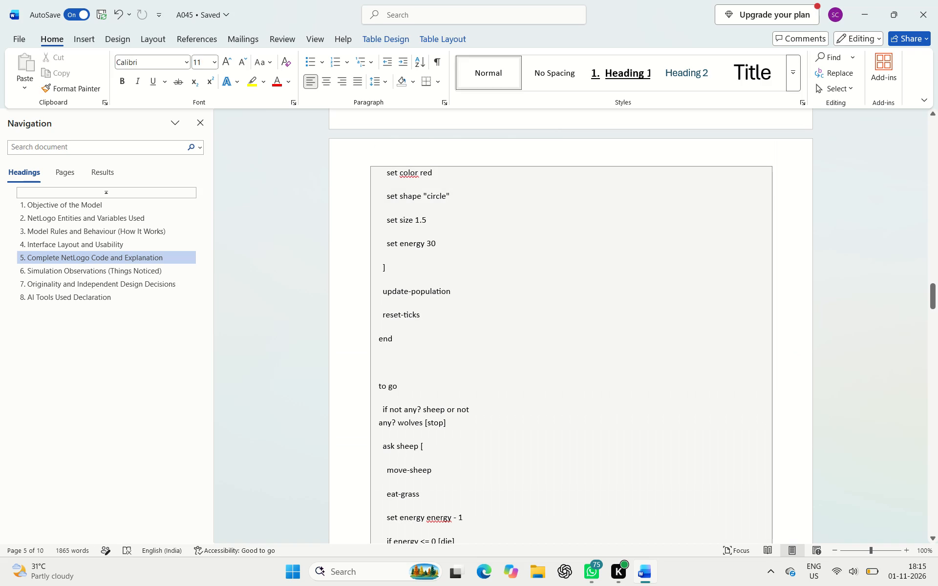
# Move the code table up to page 3, directly below the "Population Graph" bullet of section 4.
pyautogui.scroll(4, 547, 335)
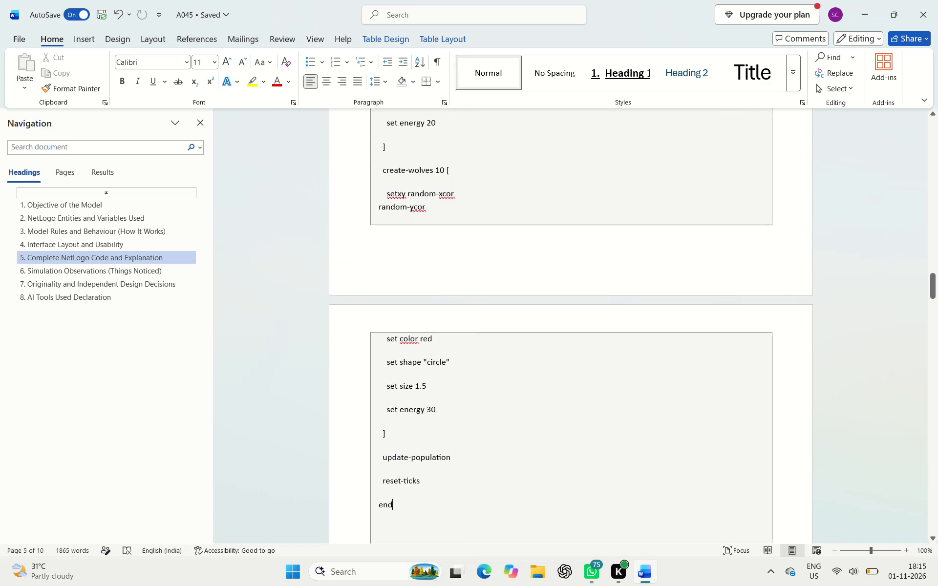
pyautogui.scroll(3, 547, 335)
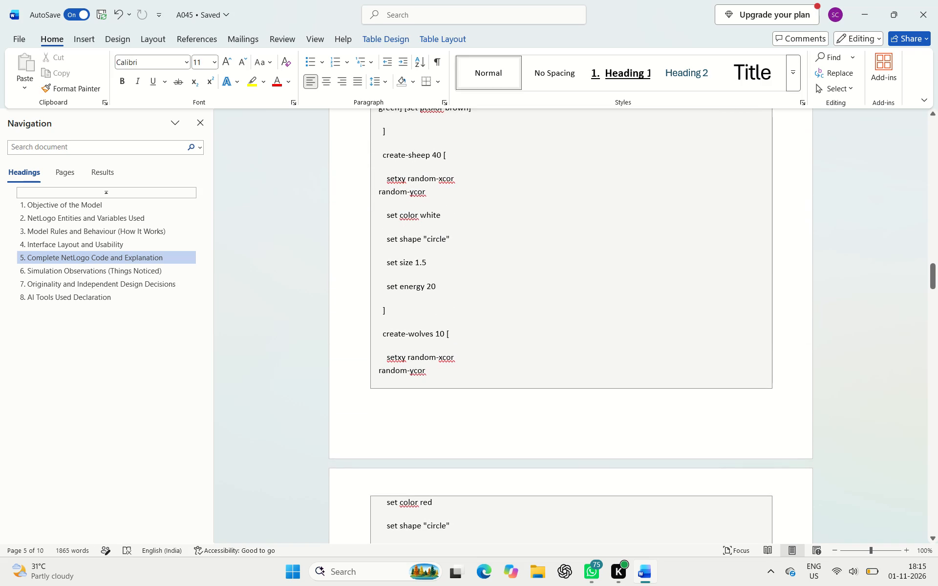
pyautogui.scroll(8, 547, 335)
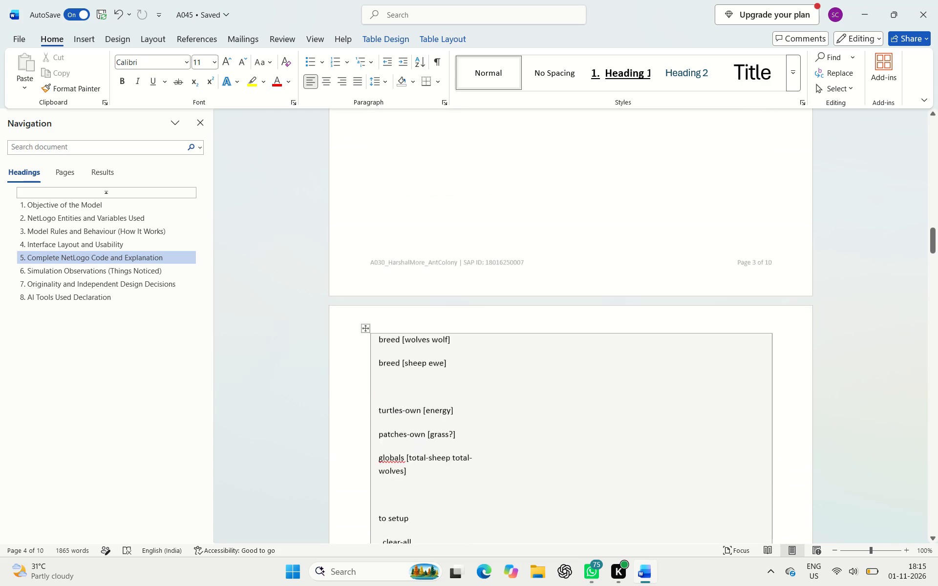
pyautogui.scroll(1, 547, 335)
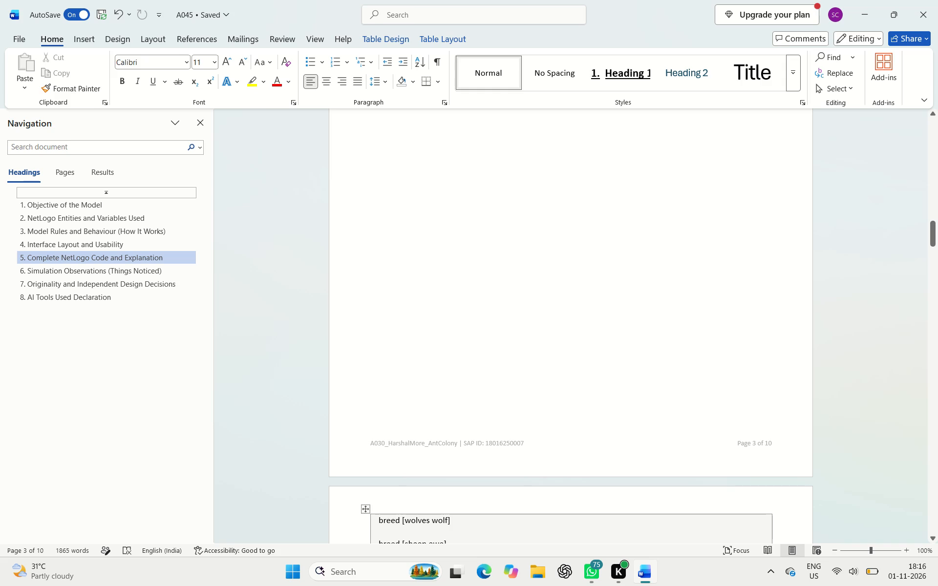
pyautogui.moveTo(367, 513); pyautogui.dragTo(367, 510)
pyautogui.moveTo(367, 510); pyautogui.dragTo(358, 344)
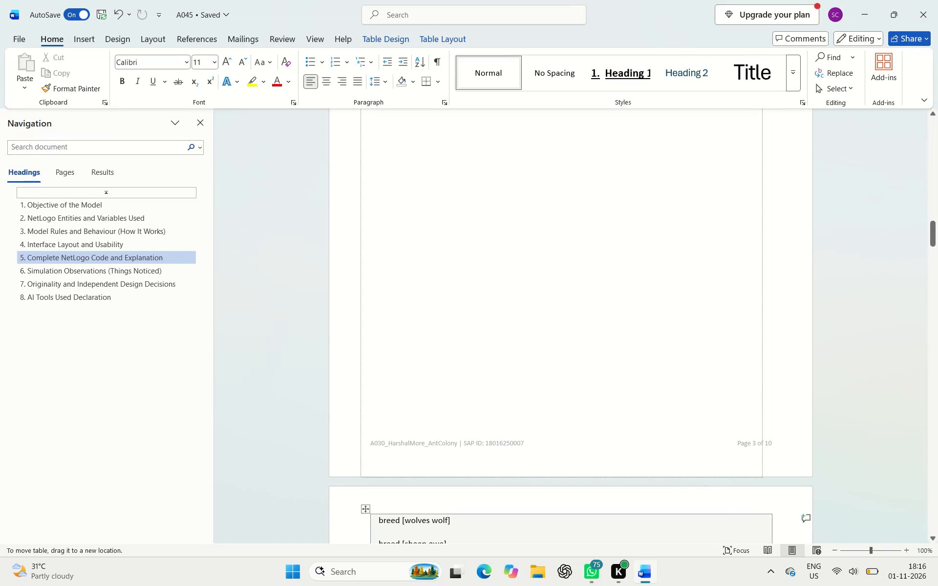
pyautogui.moveTo(358, 344); pyautogui.dragTo(363, 343)
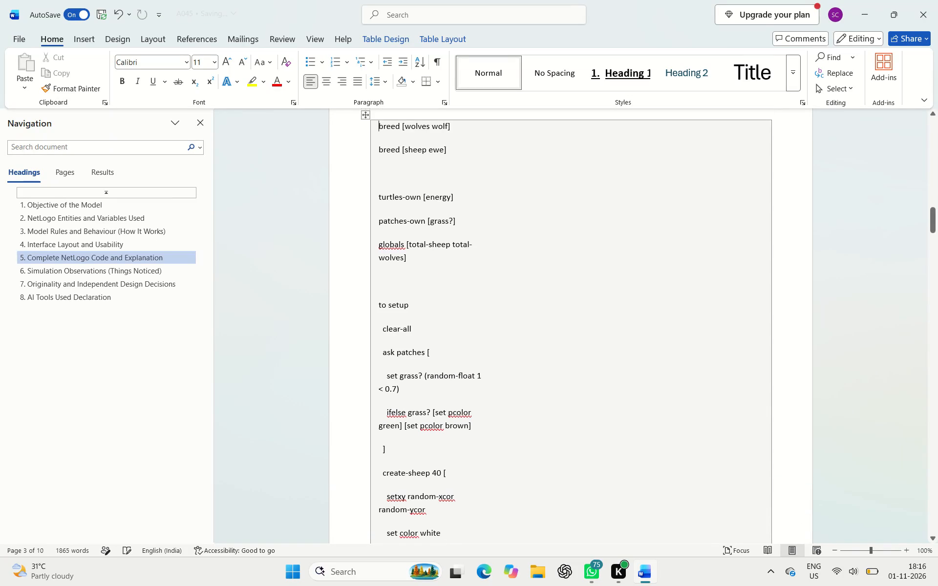
# Copy the "Complete NetLogo Code and Explanation" heading and its introductory sentence from below the end of the code table.
pyautogui.scroll(-1, 363, 343)
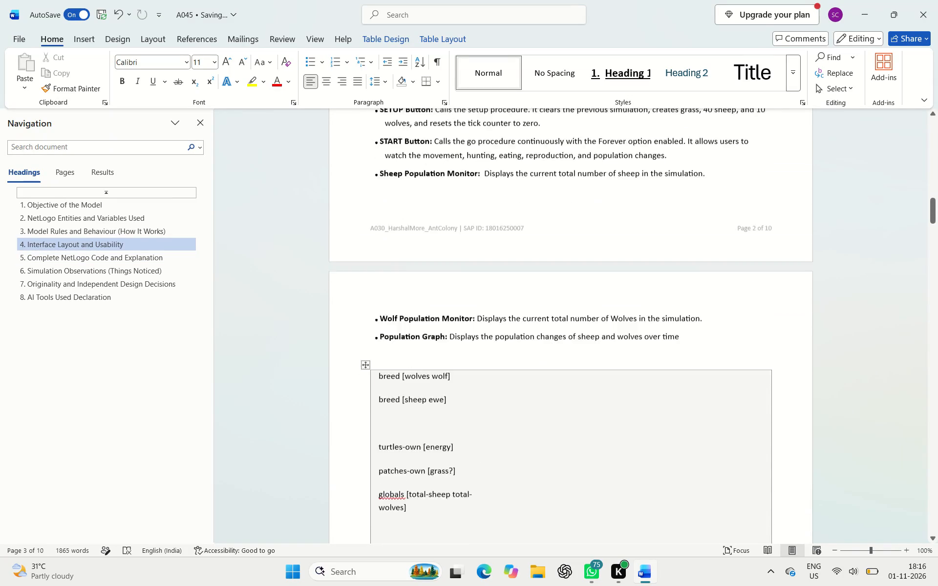
pyautogui.scroll(-10, 363, 343)
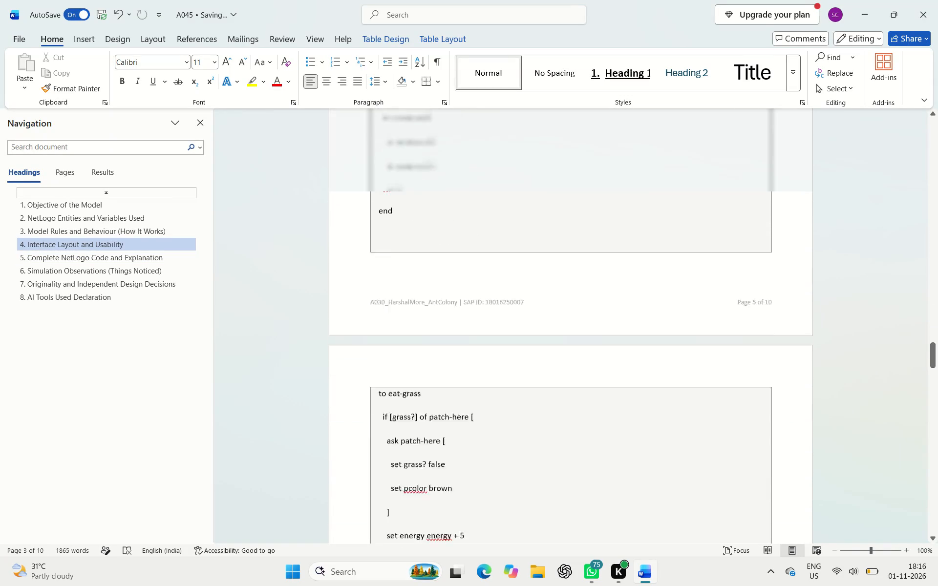
pyautogui.scroll(-10, 363, 343)
pyautogui.scroll(7, 363, 343)
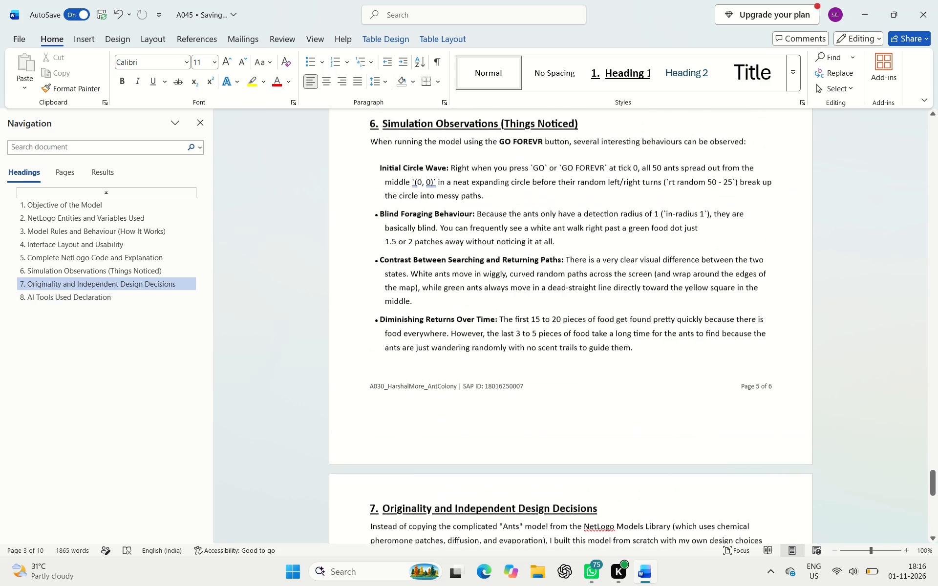
pyautogui.scroll(5, 363, 343)
pyautogui.hscroll(1, 363, 343)
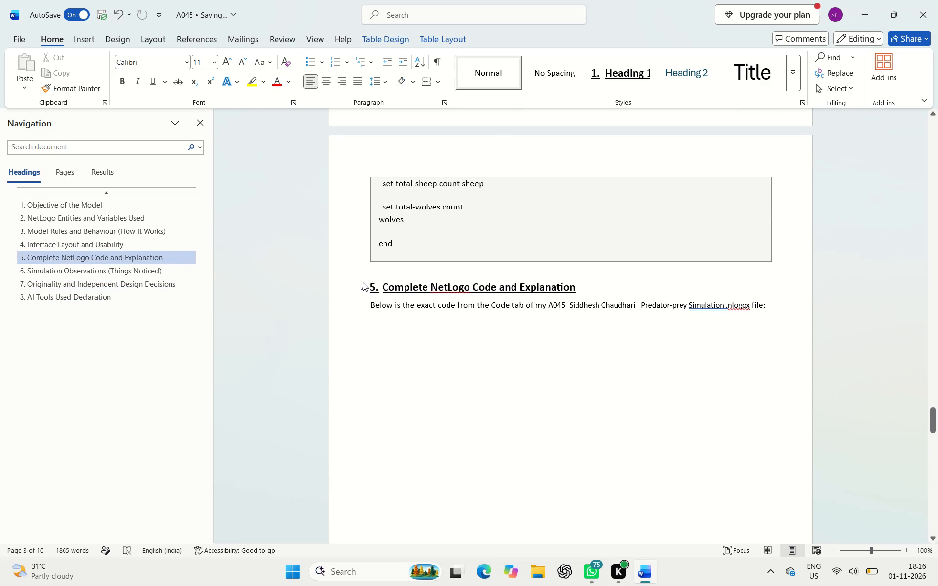
pyautogui.moveTo(370, 287); pyautogui.dragTo(662, 319)
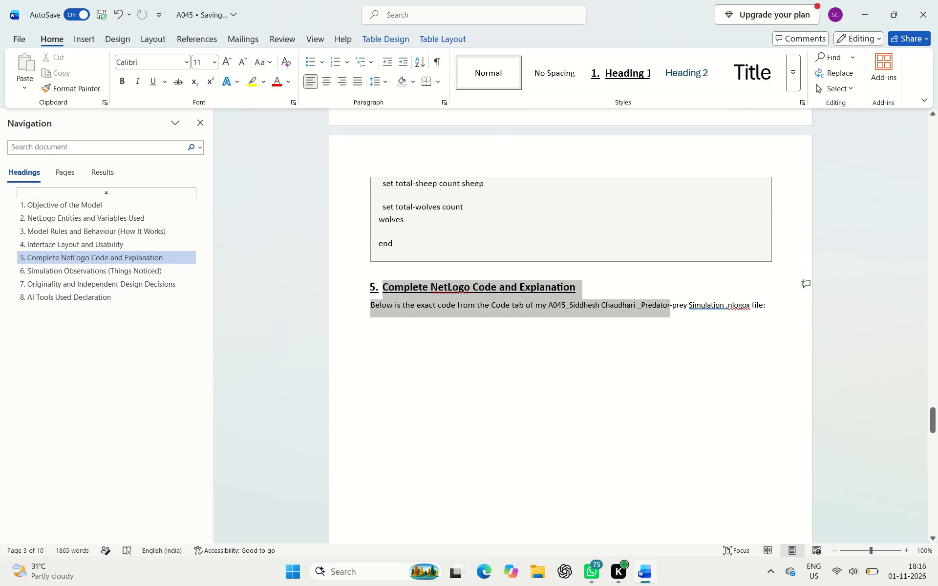
pyautogui.moveTo(662, 319); pyautogui.dragTo(790, 312)
pyautogui.click(790, 312)
pyautogui.moveTo(790, 312); pyautogui.dragTo(372, 285)
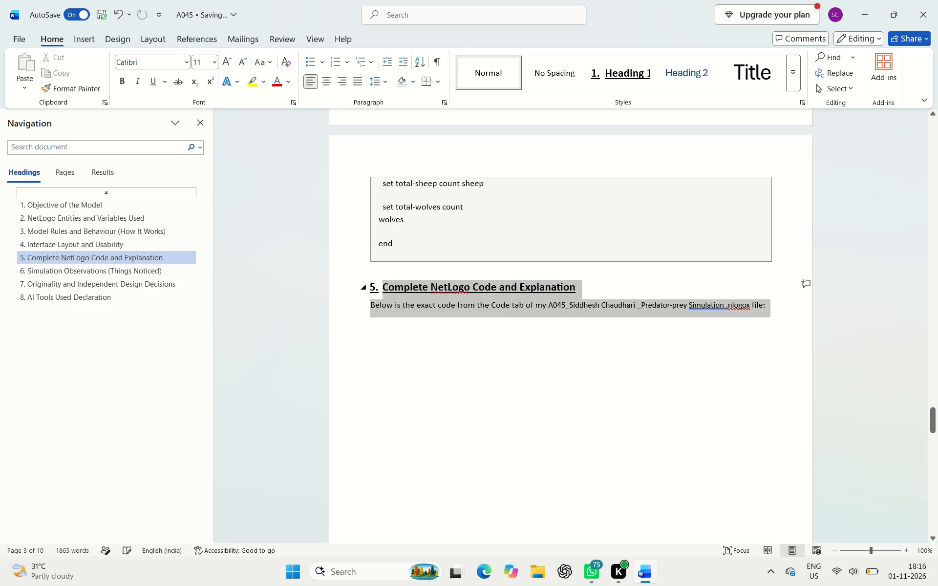
pyautogui.moveTo(372, 285); pyautogui.dragTo(370, 292)
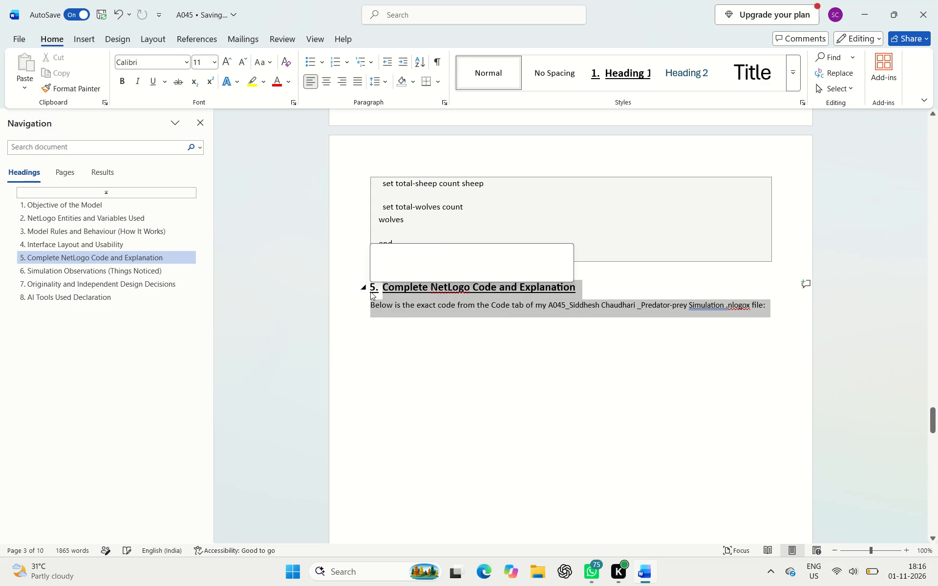
pyautogui.hotkey('ctrl', 'c')
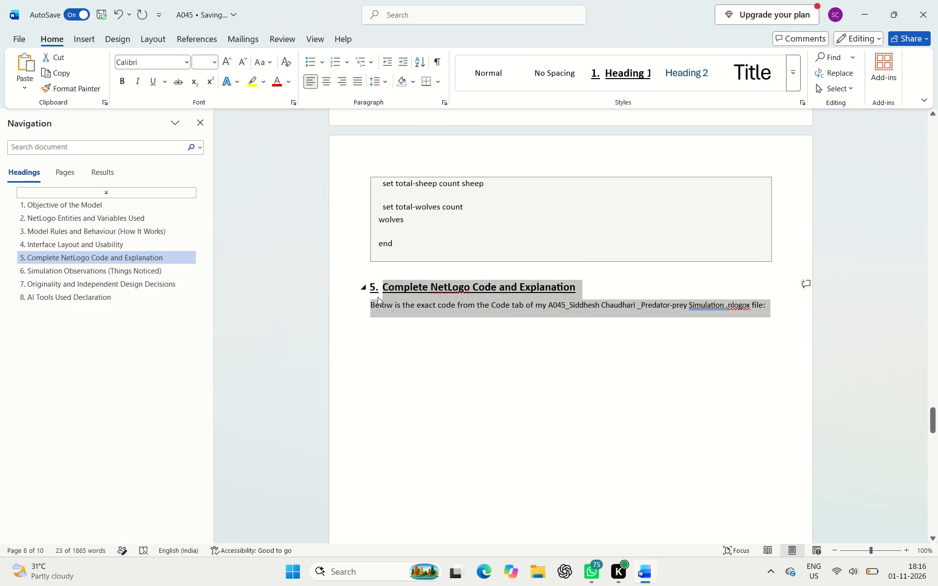
# Paste the copied "Complete NetLogo Code and Explanation" heading and introductory sentence between the "Population Graph" bullet and the code table on page 3.
pyautogui.scroll(20, 378, 297)
pyautogui.scroll(17, 378, 297)
pyautogui.scroll(4, 378, 297)
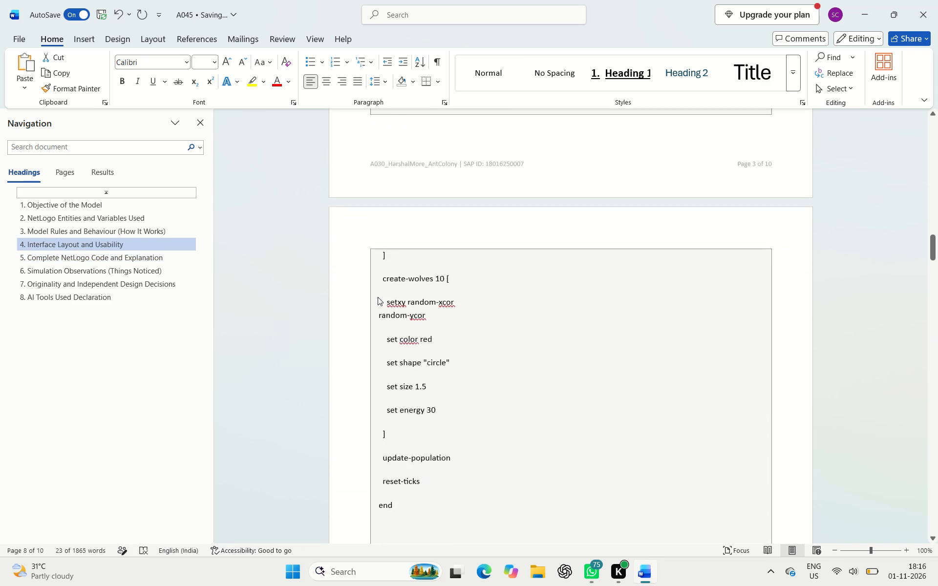
pyautogui.scroll(11, 378, 297)
pyautogui.scroll(-4, 378, 297)
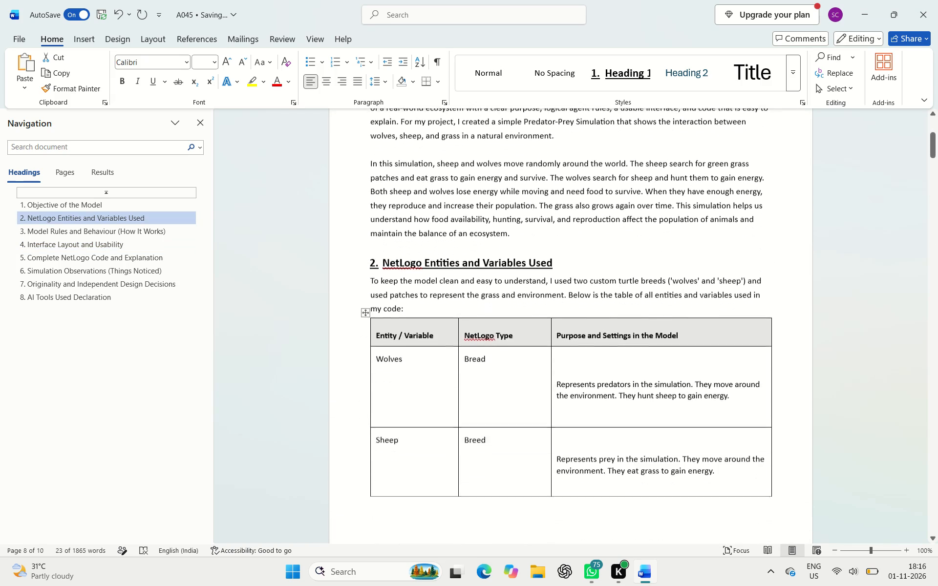
pyautogui.scroll(-5, 378, 297)
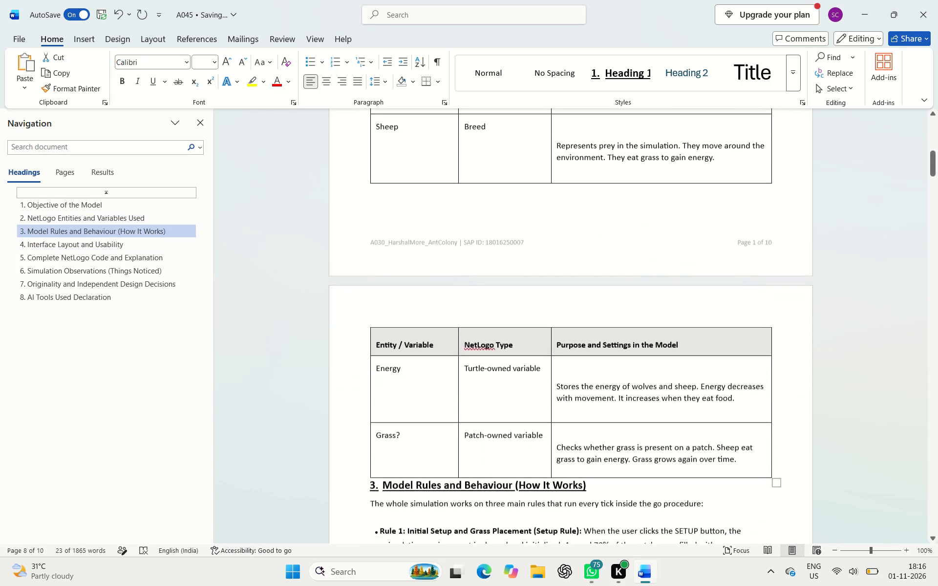
pyautogui.scroll(-6, 378, 297)
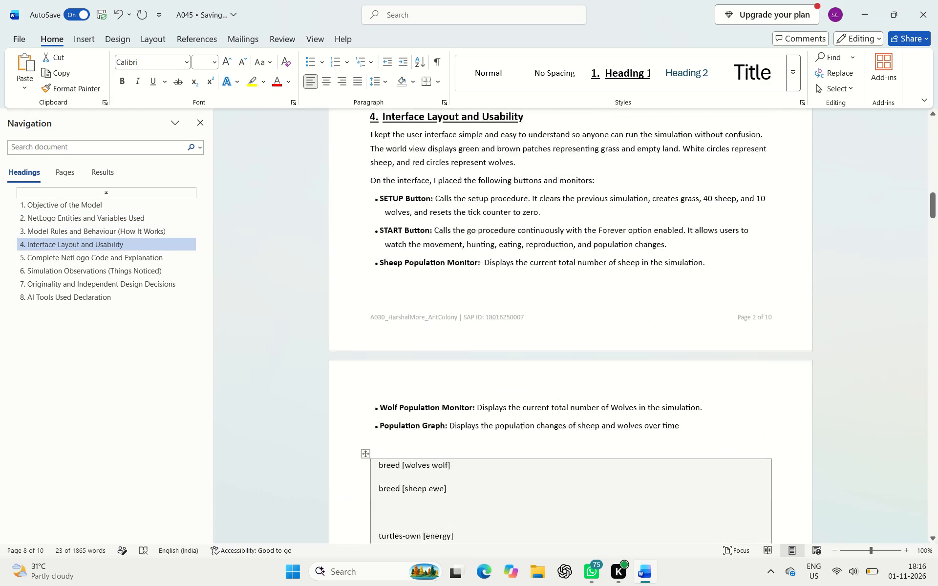
pyautogui.scroll(-1, 378, 297)
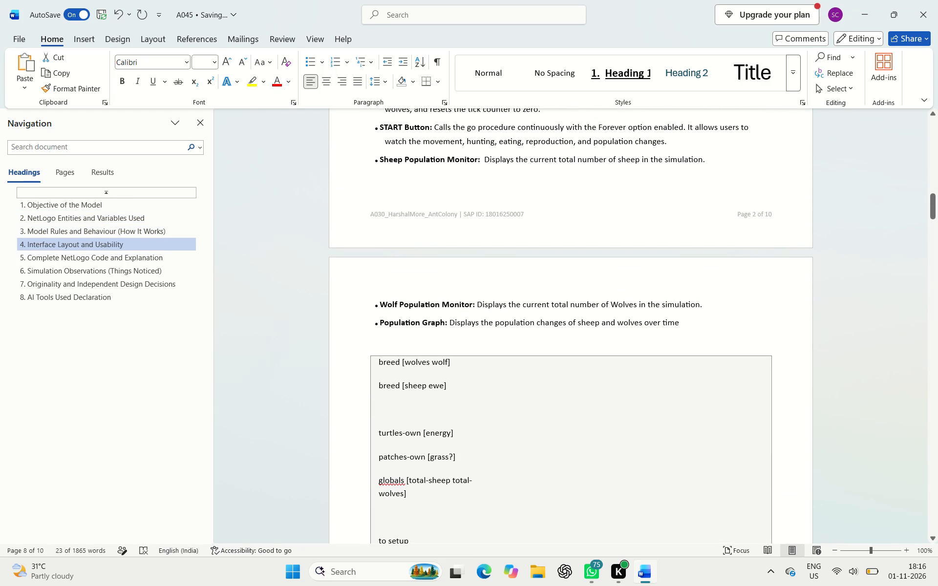
pyautogui.click(376, 344)
pyautogui.hotkey('ctrl', 'v')
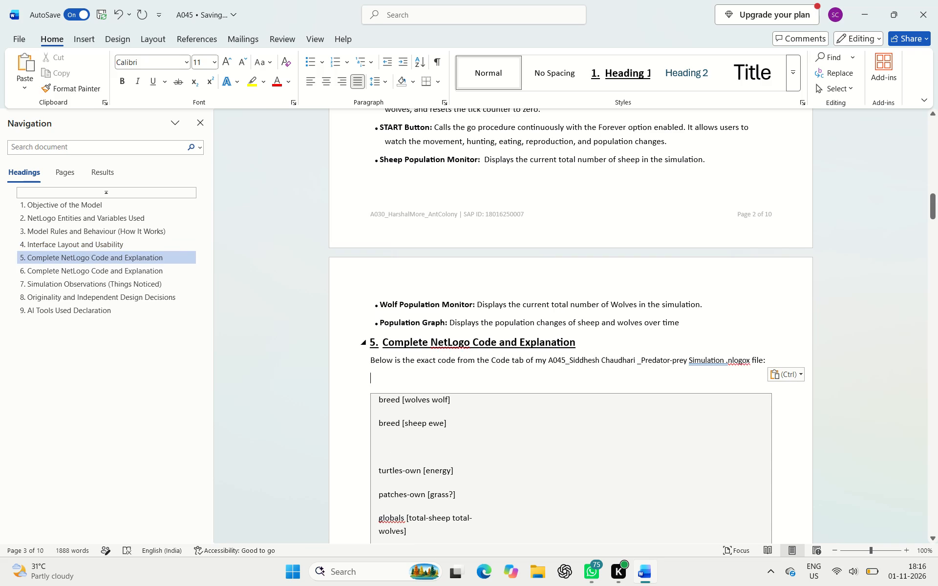
# Add a blank line after the "Population Graph" bullet of section 4 and end the bullet's sentence with a period.
pyautogui.click(688, 326)
pyautogui.press('Return')
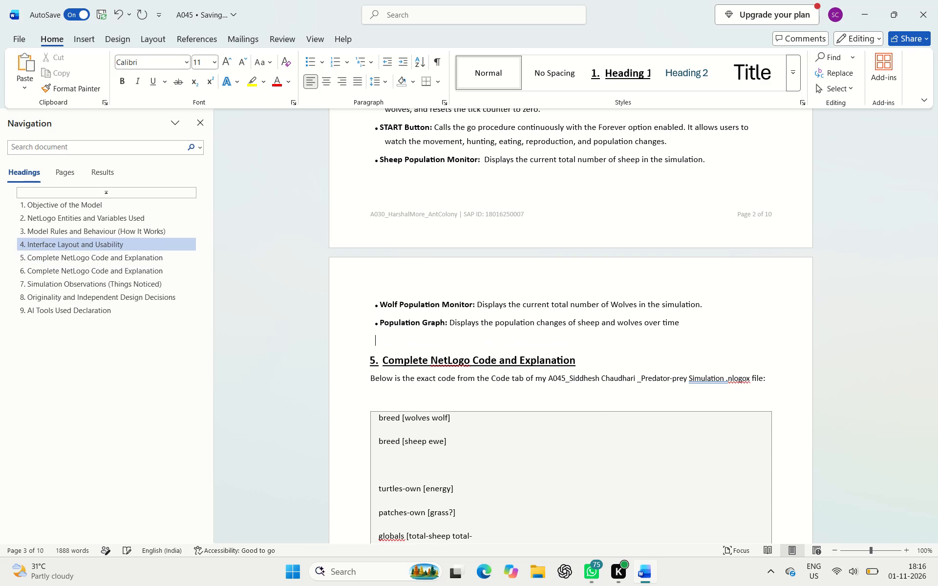
pyautogui.click(692, 324)
pyautogui.press('.')
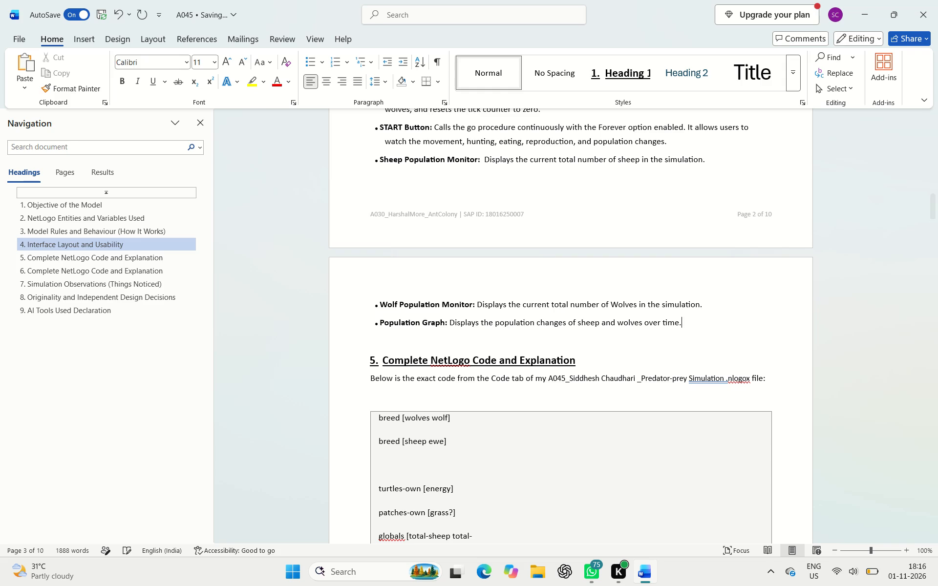
# Replace the Topic / Model Name below the report title on page 1 with "Predator-Prey Simulation".
pyautogui.scroll(4, 692, 324)
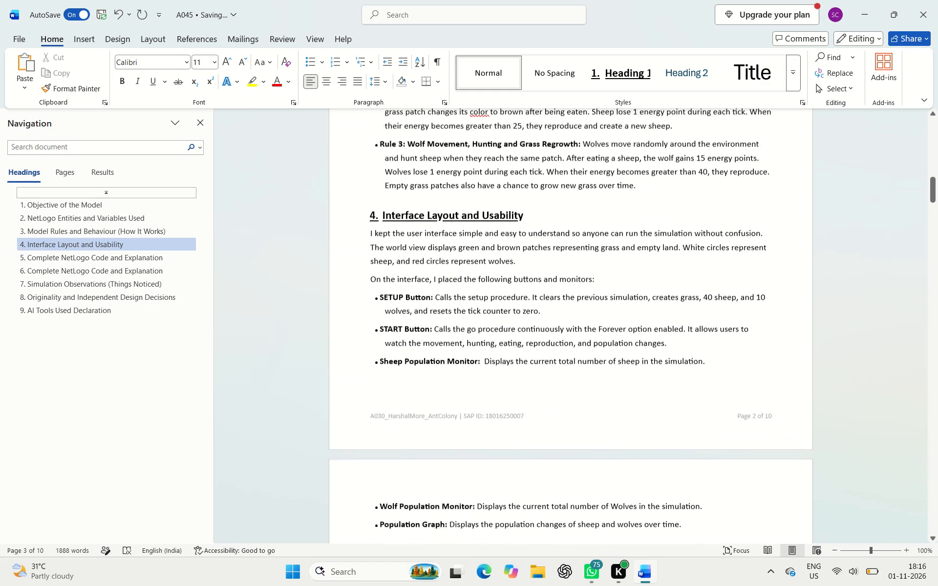
pyautogui.scroll(7, 692, 324)
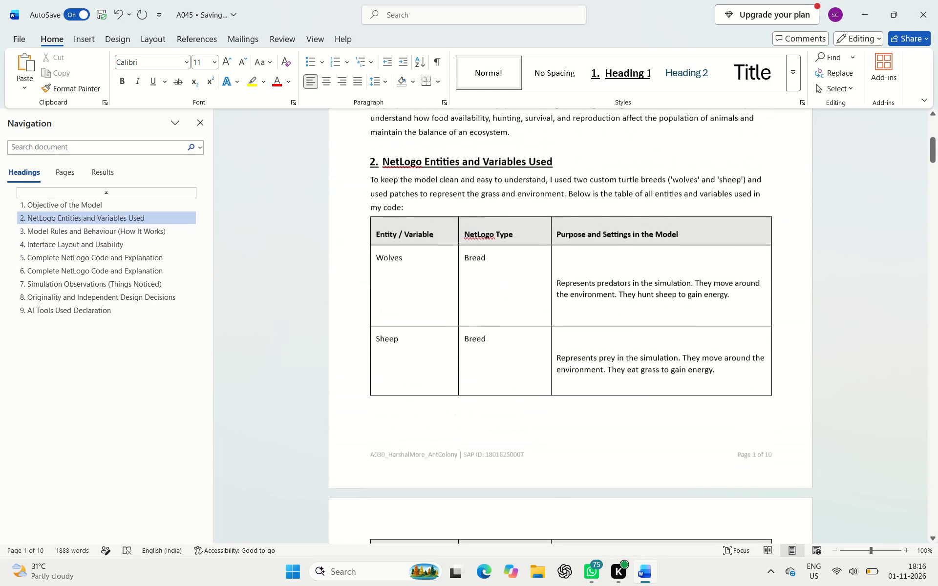
pyautogui.scroll(2, 692, 324)
pyautogui.scroll(4, 694, 369)
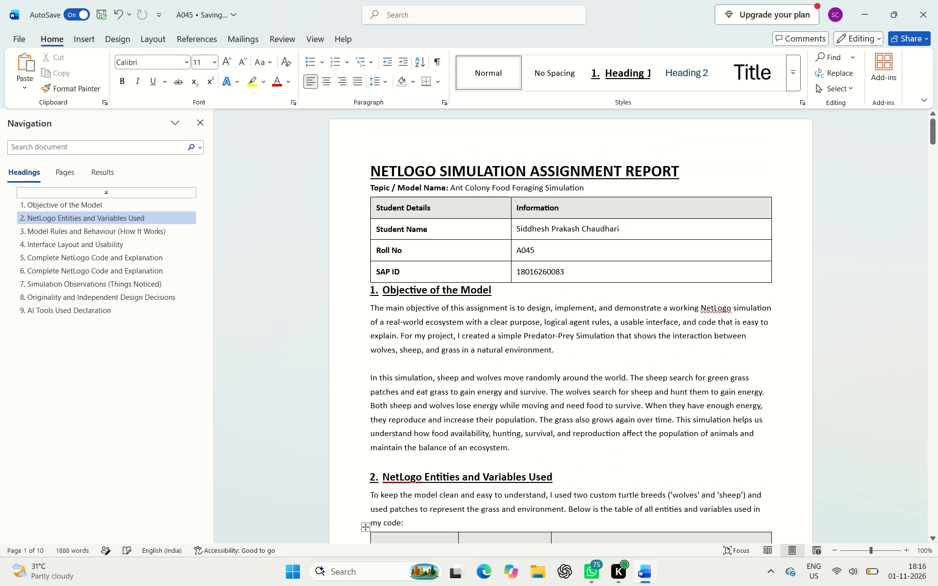
pyautogui.scroll(-1, 694, 369)
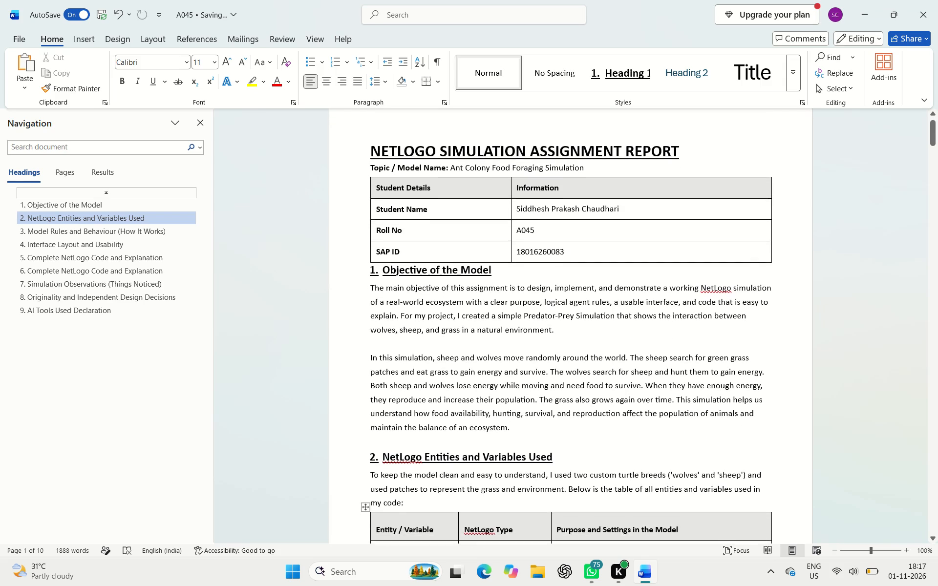
pyautogui.scroll(-2, 694, 369)
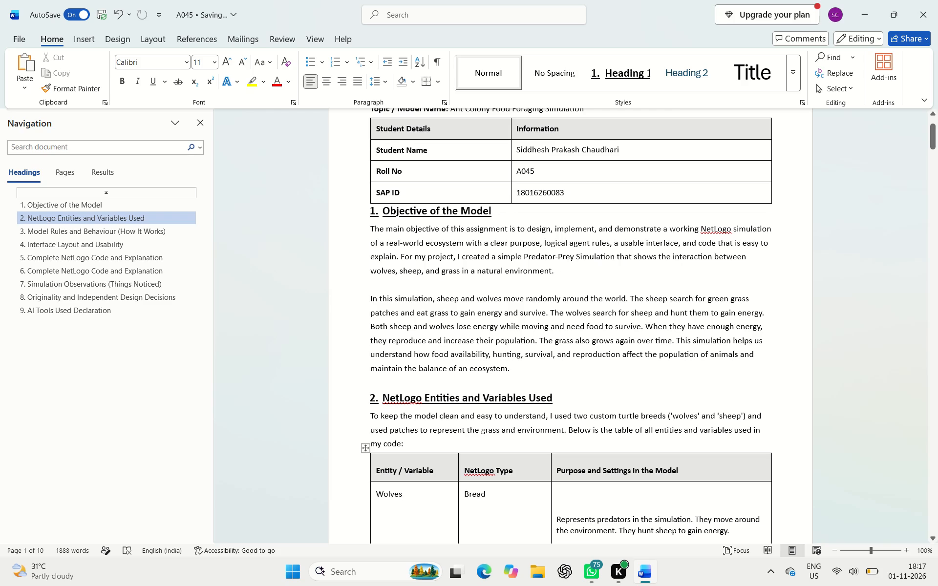
pyautogui.hscroll(1, 694, 369)
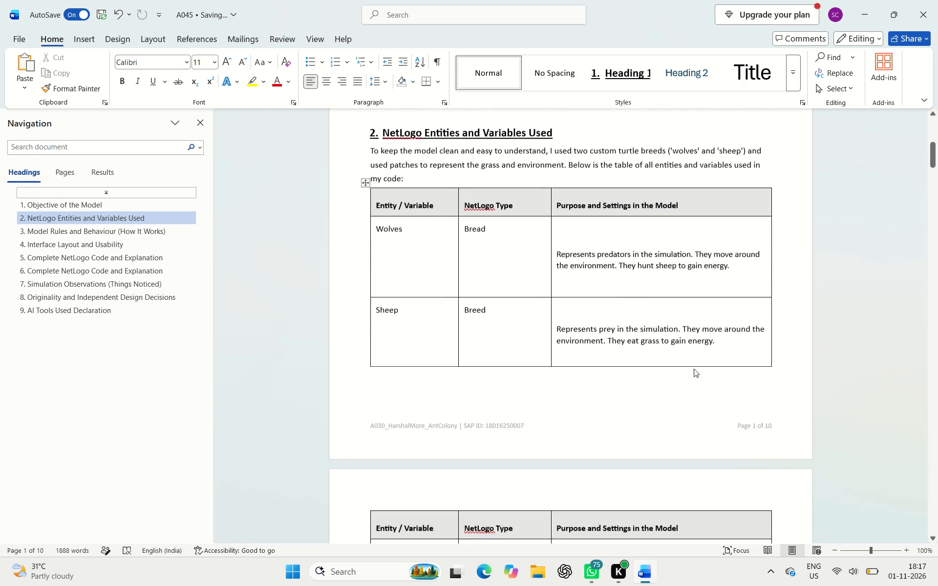
pyautogui.hscroll(1, 694, 369)
pyautogui.scroll(1, 694, 369)
pyautogui.hscroll(1, 694, 369)
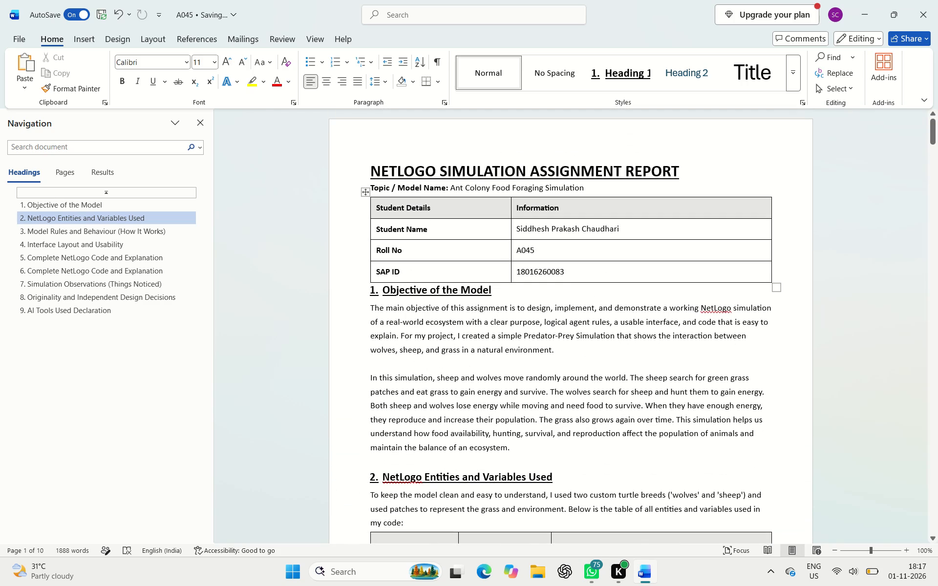
pyautogui.click(589, 185)
pyautogui.press('BackSpace')
pyautogui.press('BackSpace')
pyautogui.press('BackSpace')
pyautogui.press('BackSpace')
pyautogui.press('BackSpace')
pyautogui.press('BackSpace')
pyautogui.press('BackSpace')
pyautogui.press('BackSpace')
pyautogui.press('BackSpace')
pyautogui.press('BackSpace')
pyautogui.press('BackSpace')
pyautogui.press('BackSpace')
pyautogui.press('BackSpace')
pyautogui.press('BackSpace')
pyautogui.press('BackSpace')
pyautogui.press('BackSpace')
pyautogui.press('BackSpace')
pyautogui.press('BackSpace')
pyautogui.press('BackSpace')
pyautogui.press('BackSpace')
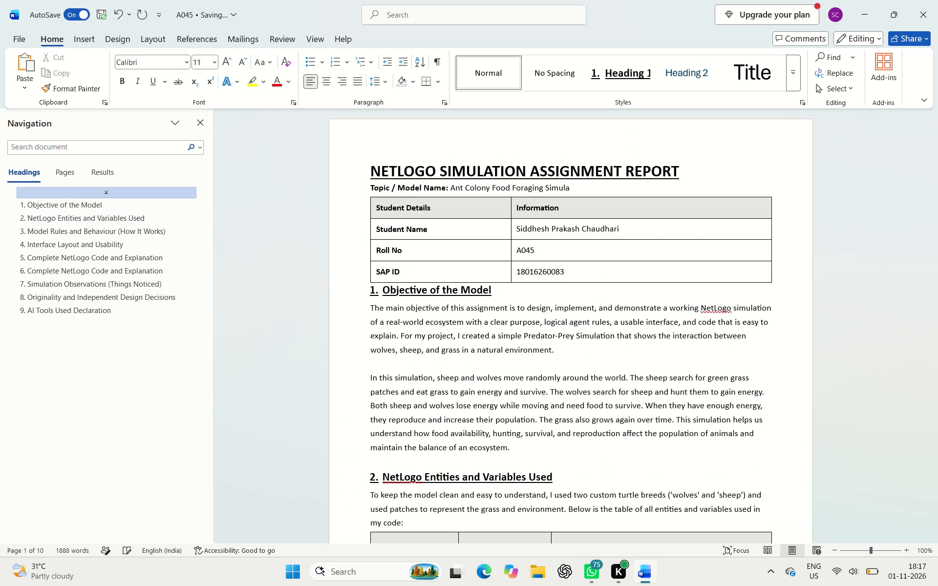
pyautogui.press('BackSpace')
pyautogui.press('BackSpace')
pyautogui.press('BackSpace')
pyautogui.press('BackSpace')
pyautogui.press('BackSpace')
pyautogui.press('BackSpace')
pyautogui.press('BackSpace')
pyautogui.press('BackSpace')
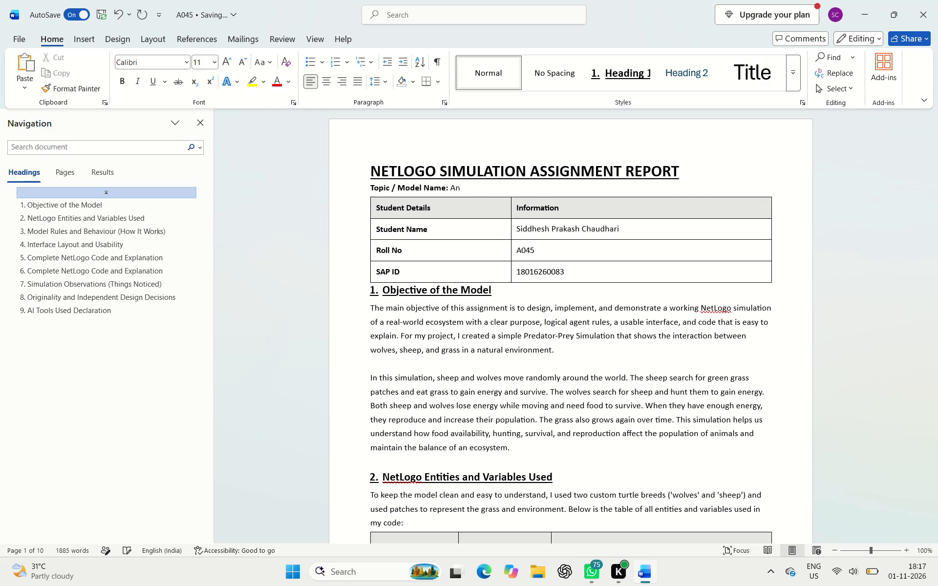
pyautogui.press('BackSpace')
pyautogui.press('BackSpace')
pyautogui.hotkey('shift', '{')
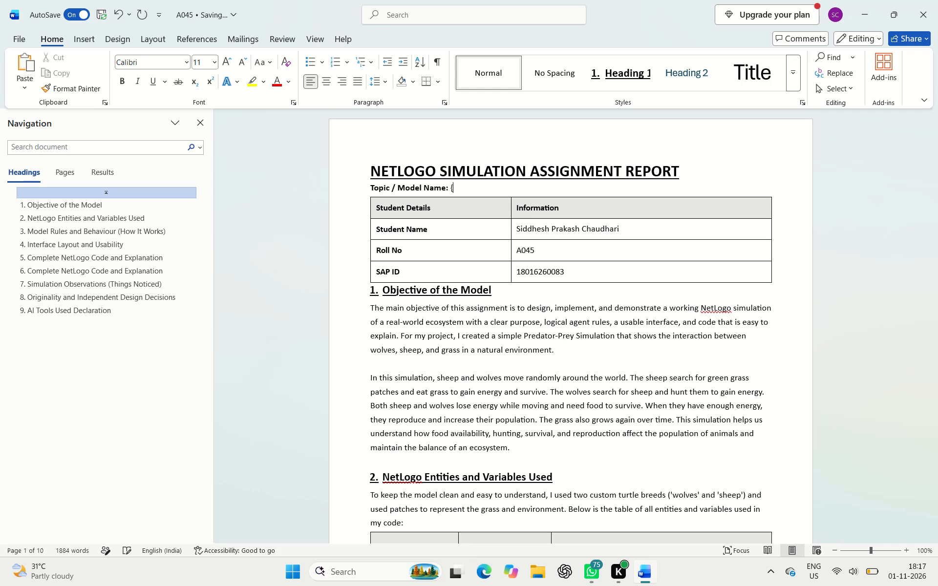
pyautogui.press('BackSpace')
pyautogui.hotkey('shift', 'p')
pyautogui.write('redator')
pyautogui.press('-')
pyautogui.write('Prey')
pyautogui.press('space')
pyautogui.write('Simulation')
pyautogui.press('space')
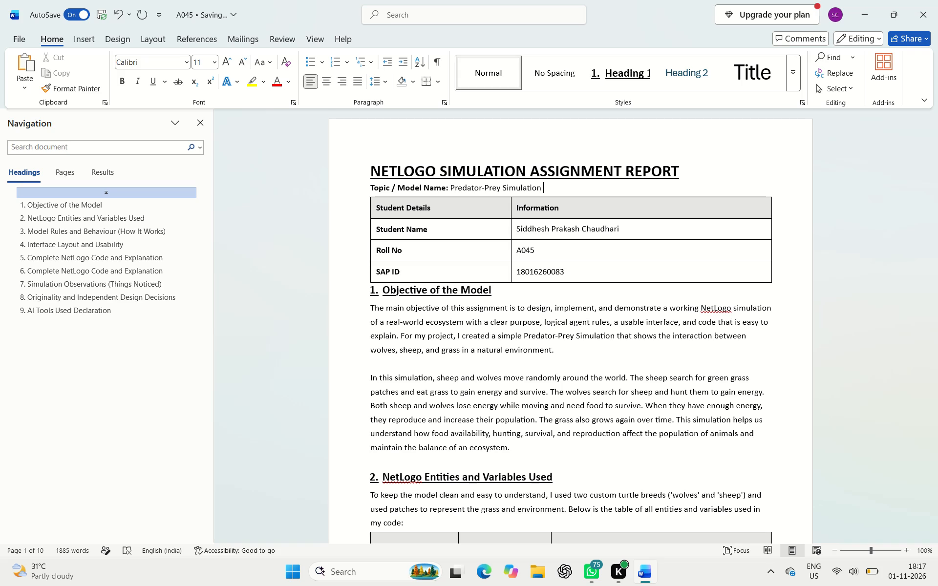
# Review the report from the title block through sections 1 to 4 to the section 5 heading and start of the code table.
pyautogui.scroll(-1, 589, 185)
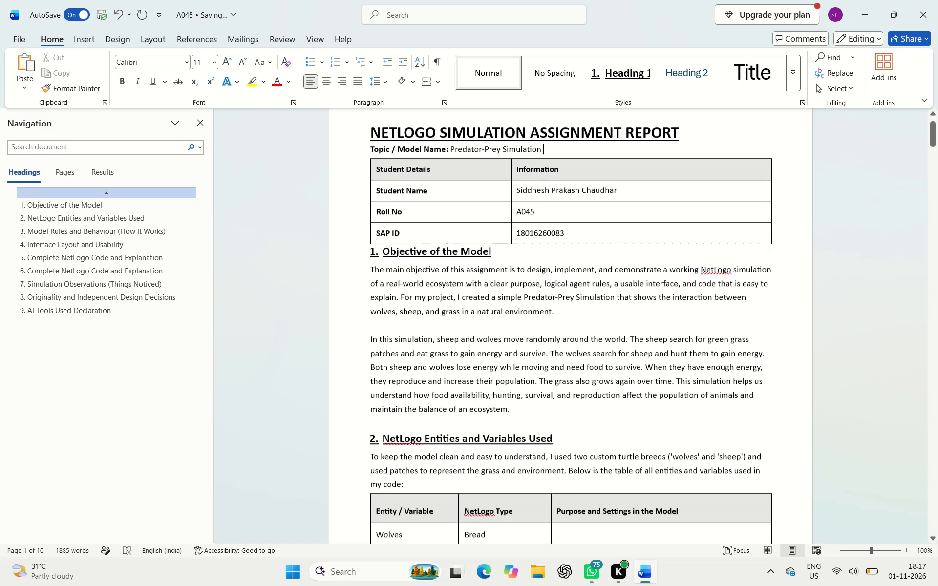
pyautogui.scroll(-2, 589, 185)
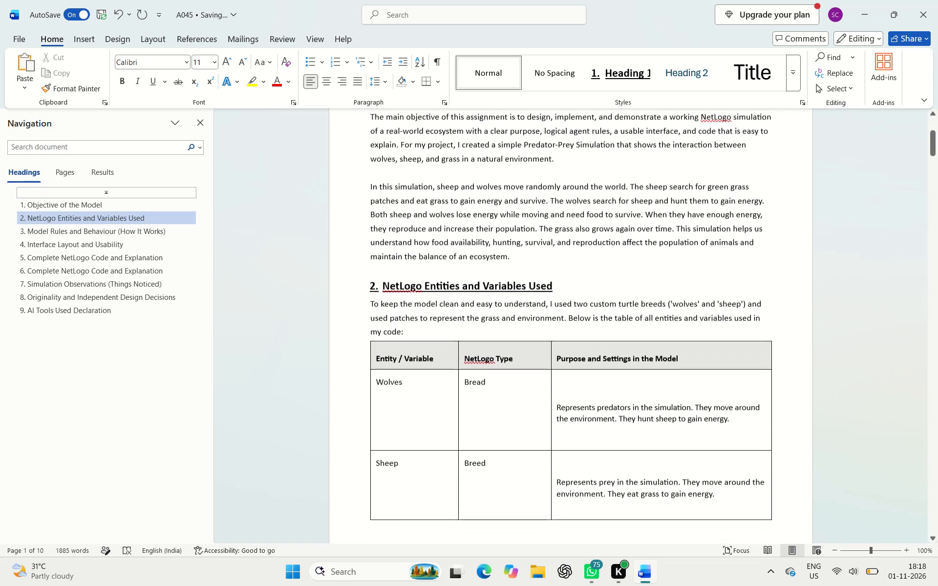
pyautogui.scroll(-1, 589, 185)
pyautogui.scroll(4, 589, 185)
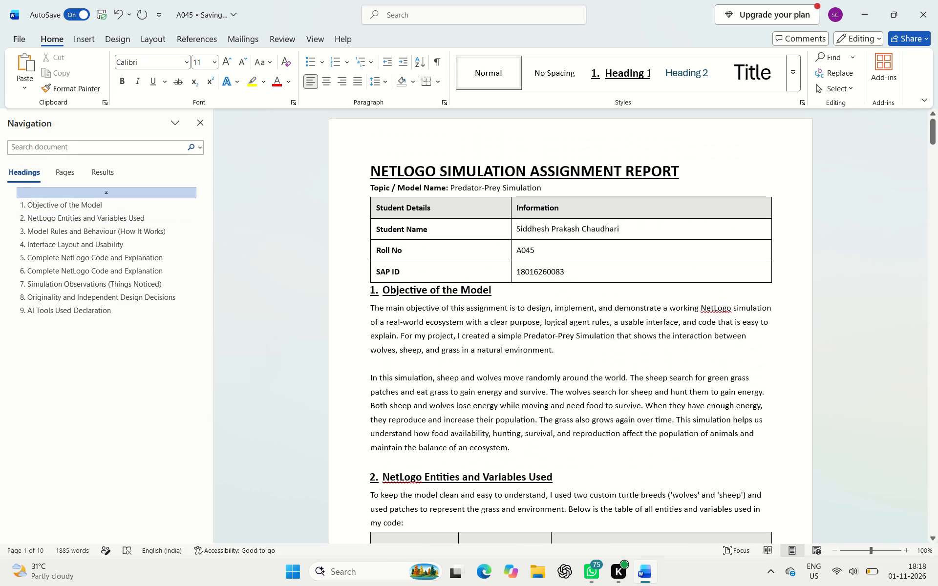
pyautogui.scroll(-6, 602, 206)
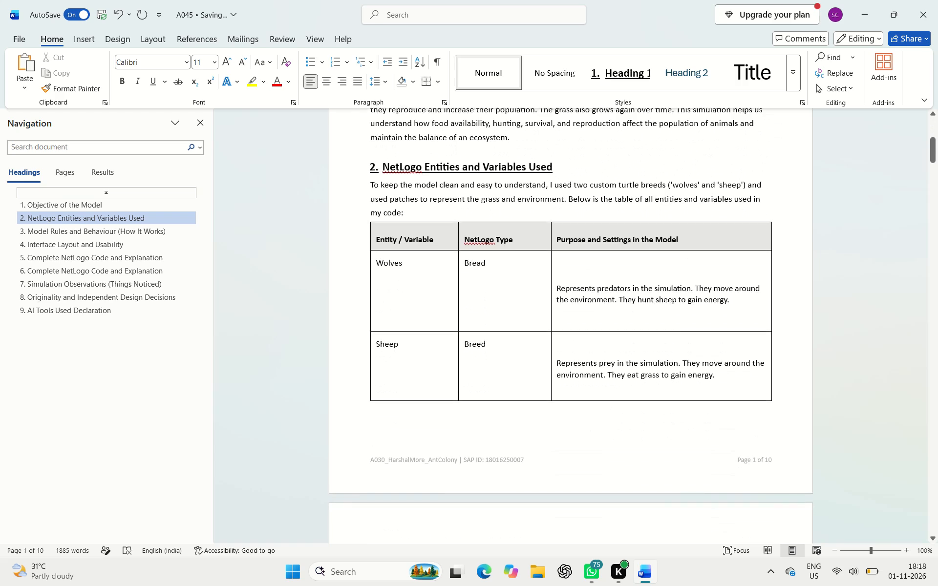
pyautogui.scroll(-1, 602, 206)
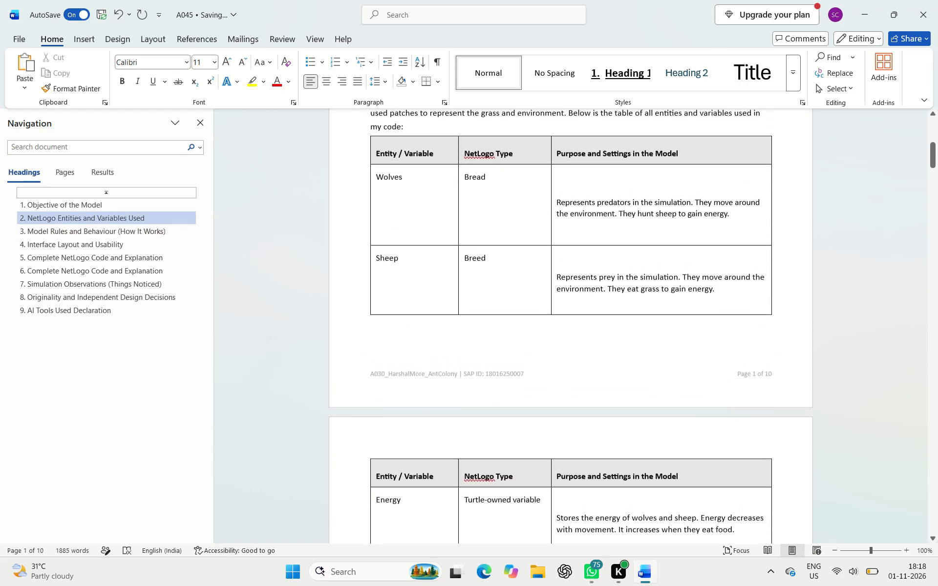
pyautogui.scroll(-1, 602, 206)
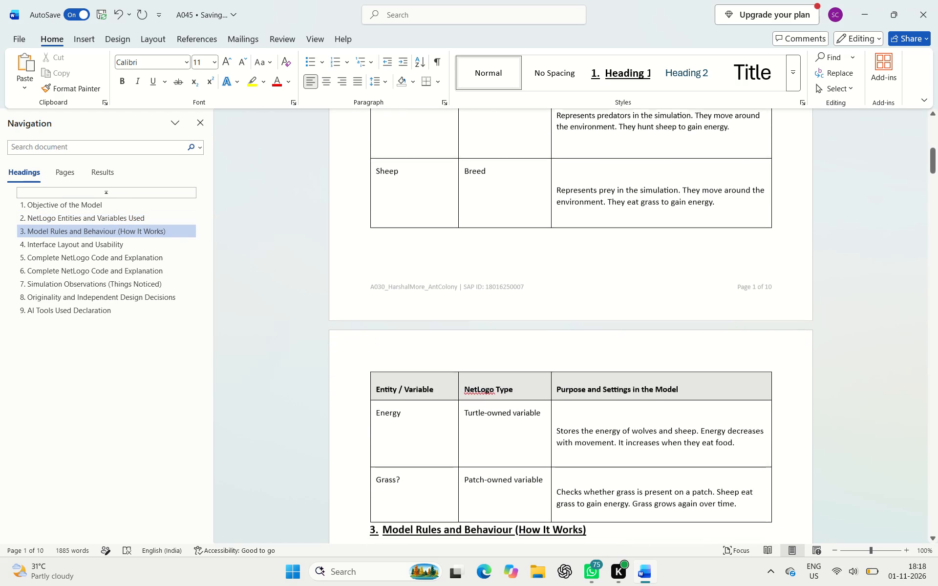
pyautogui.scroll(-4, 602, 206)
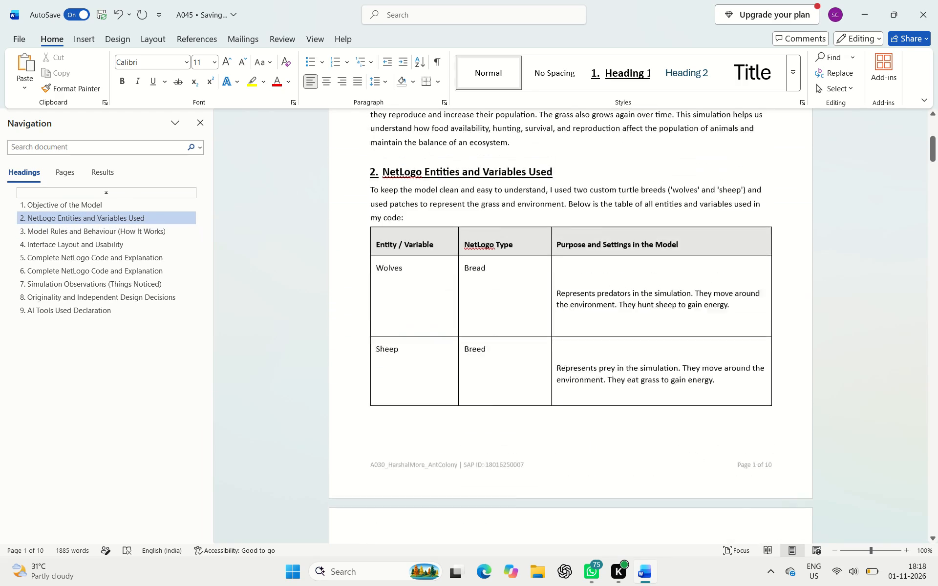
pyautogui.scroll(-1, 602, 206)
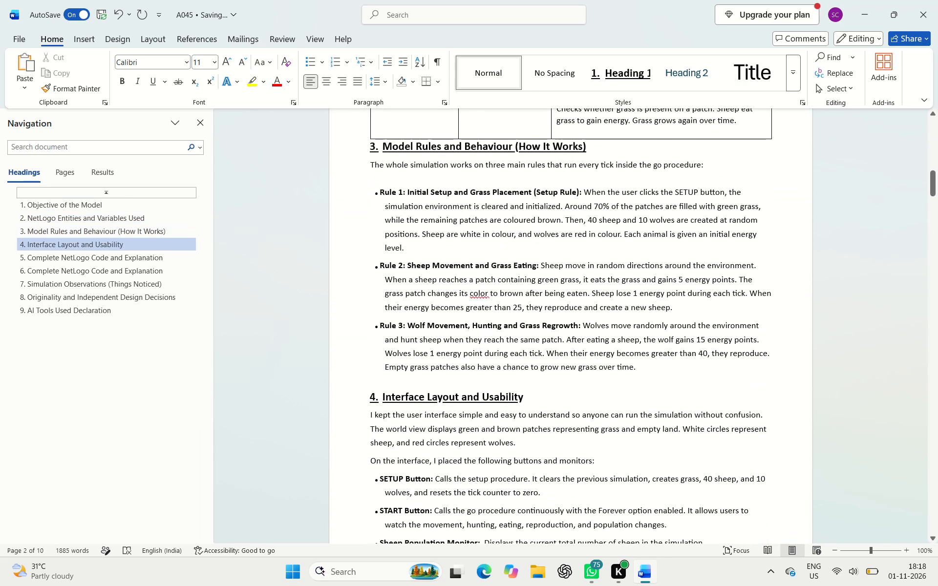
pyautogui.scroll(-2, 602, 206)
pyautogui.scroll(2, 602, 206)
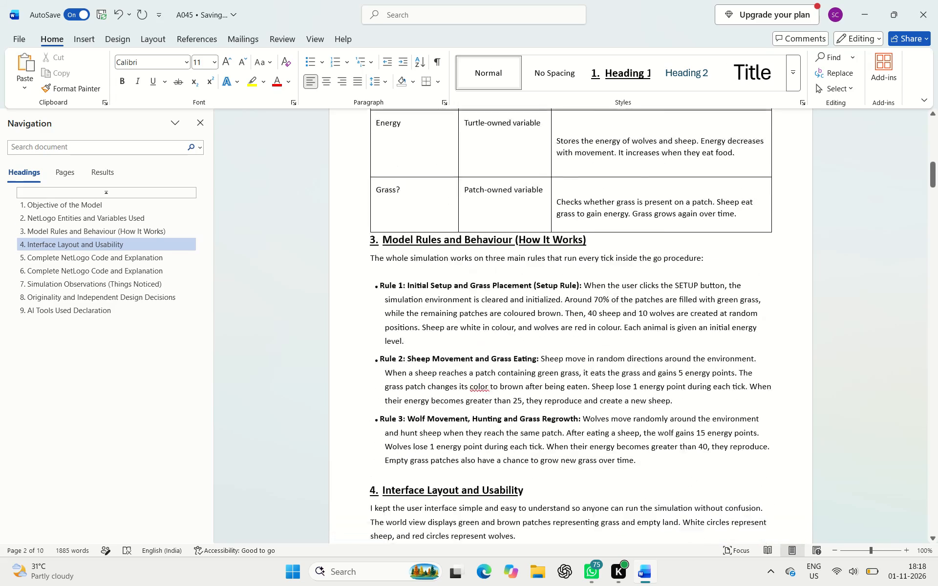
pyautogui.scroll(2, 602, 206)
pyautogui.scroll(-5, 602, 206)
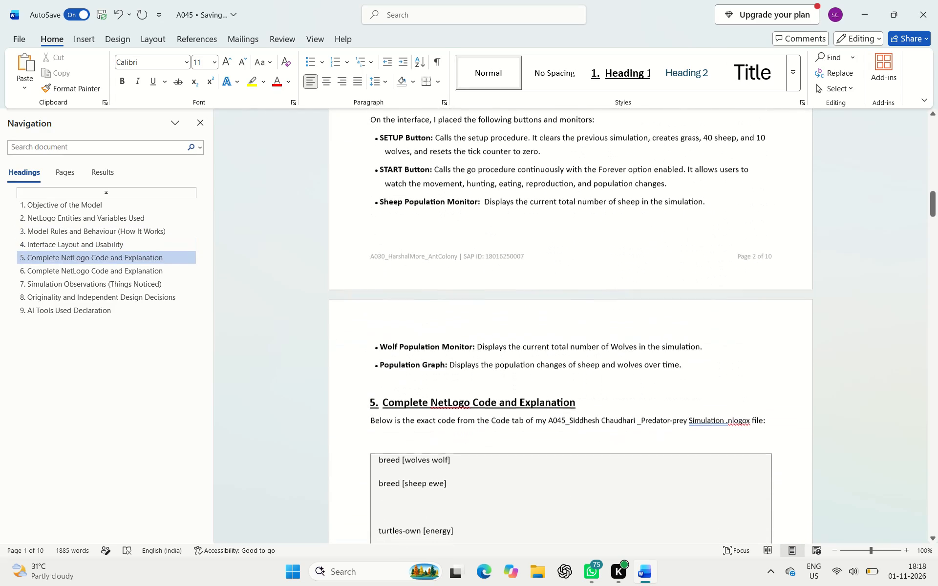
pyautogui.scroll(-5, 602, 206)
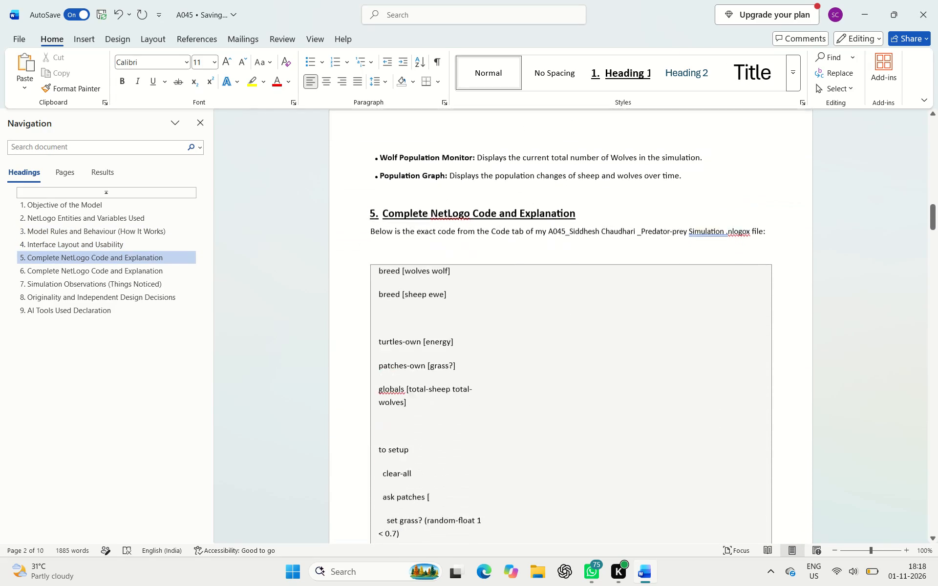
# Save the A045 report.
pyautogui.scroll(-2, 602, 206)
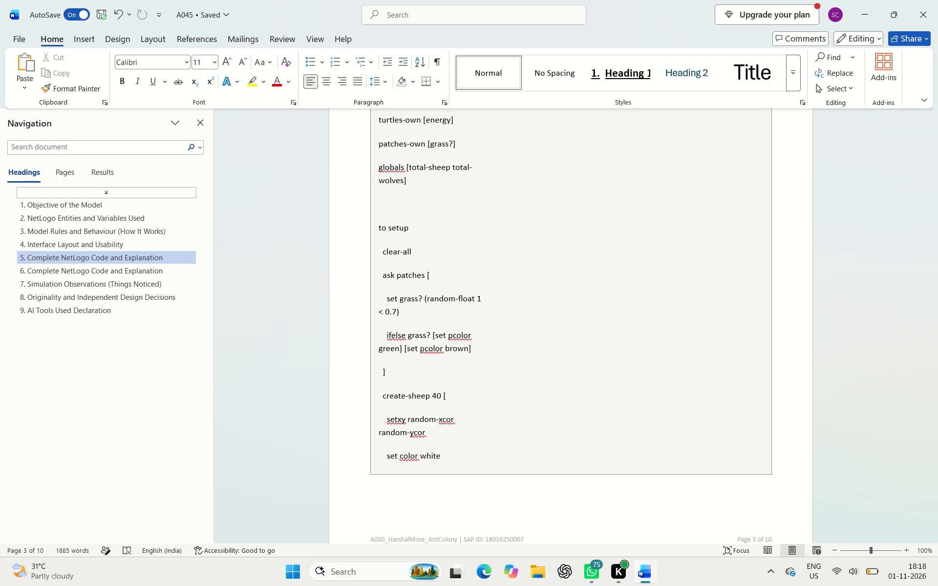
pyautogui.hotkey('ctrl', 's')
# Check the report from the section 5 code table through to the repeated section 6 heading below it.
pyautogui.scroll(5, 602, 206)
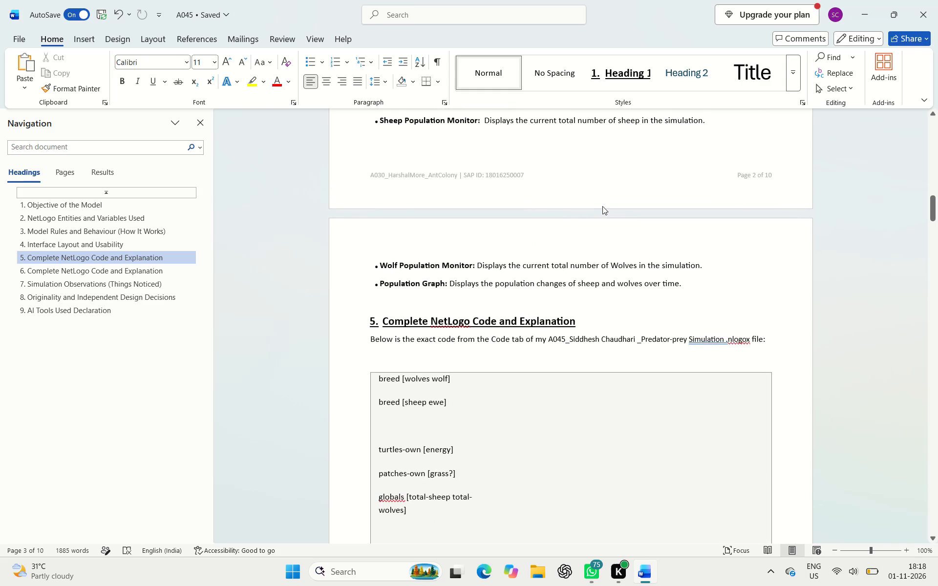
pyautogui.scroll(-8, 602, 206)
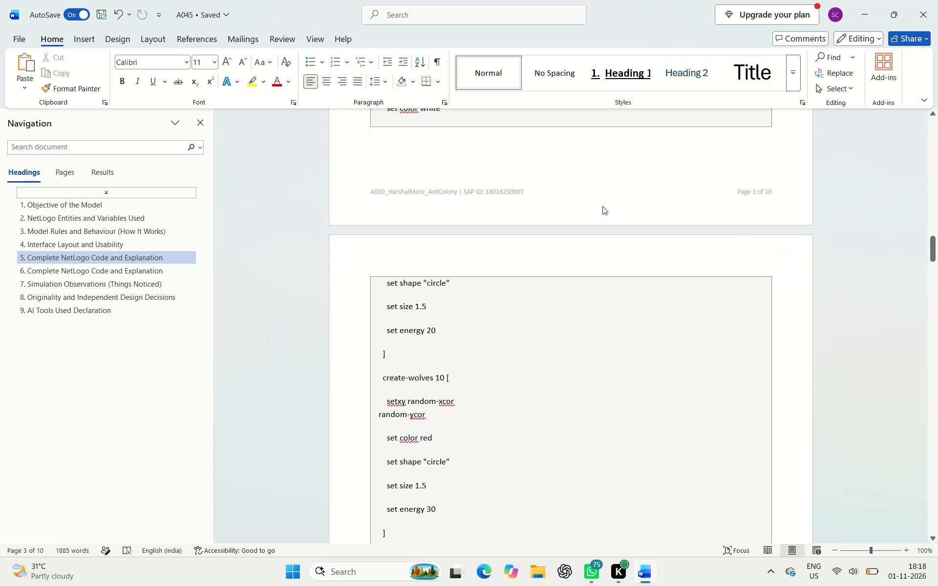
pyautogui.scroll(-5, 602, 206)
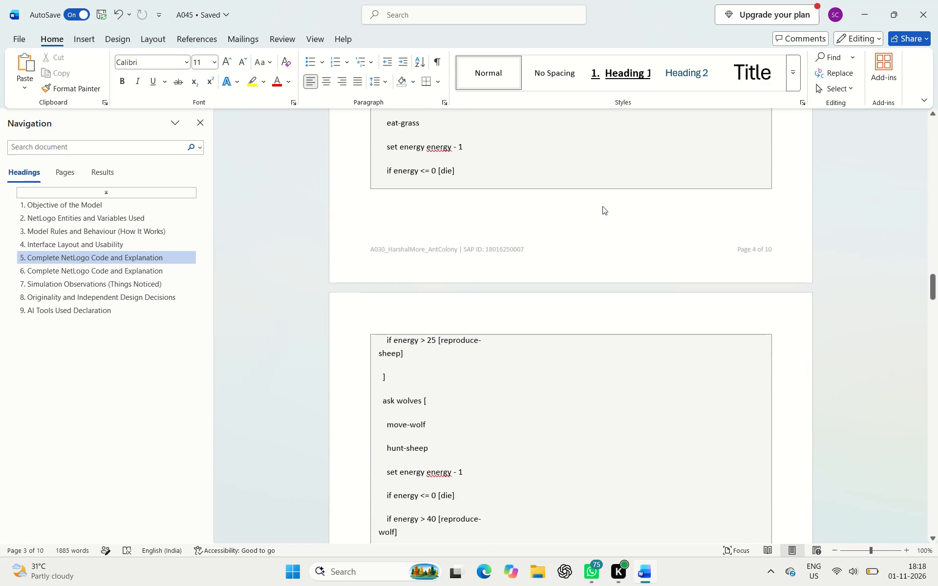
pyautogui.scroll(-8, 602, 206)
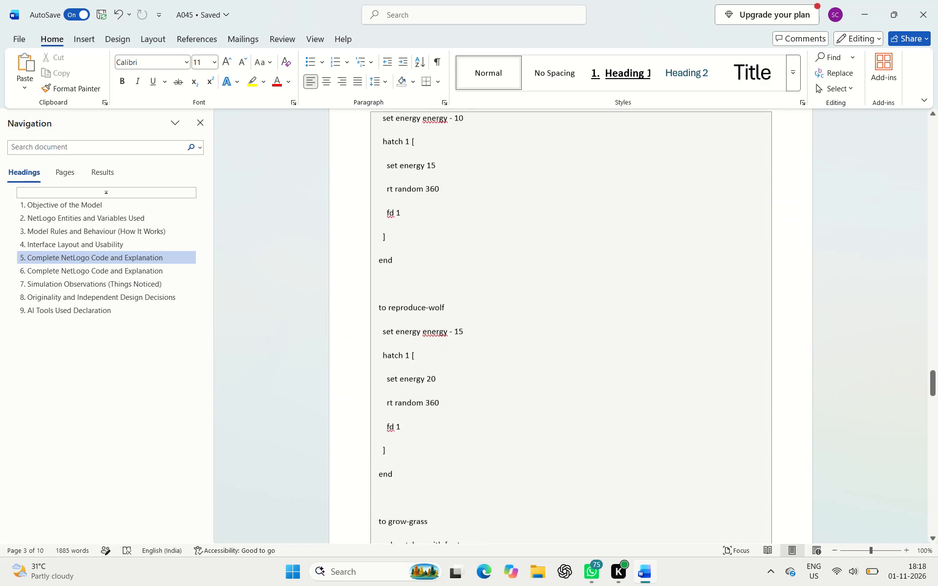
pyautogui.scroll(-7, 602, 206)
pyautogui.scroll(7, 602, 206)
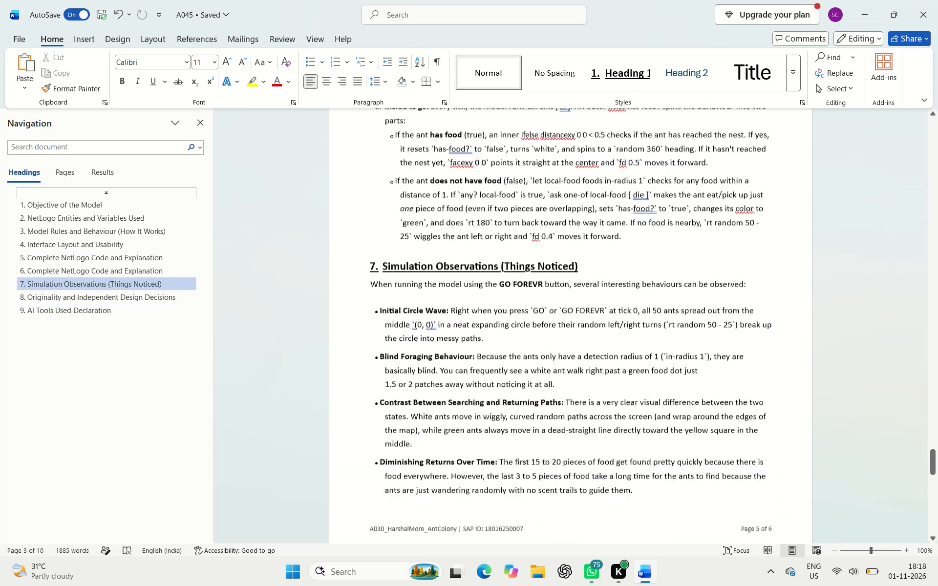
pyautogui.scroll(4, 602, 206)
pyautogui.hscroll(1, 602, 206)
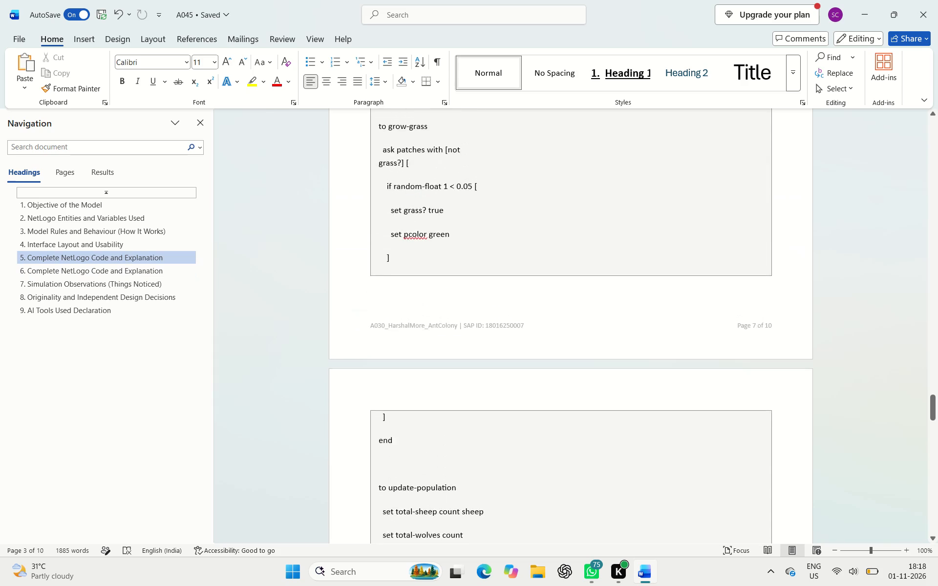
pyautogui.hscroll(2, 602, 206)
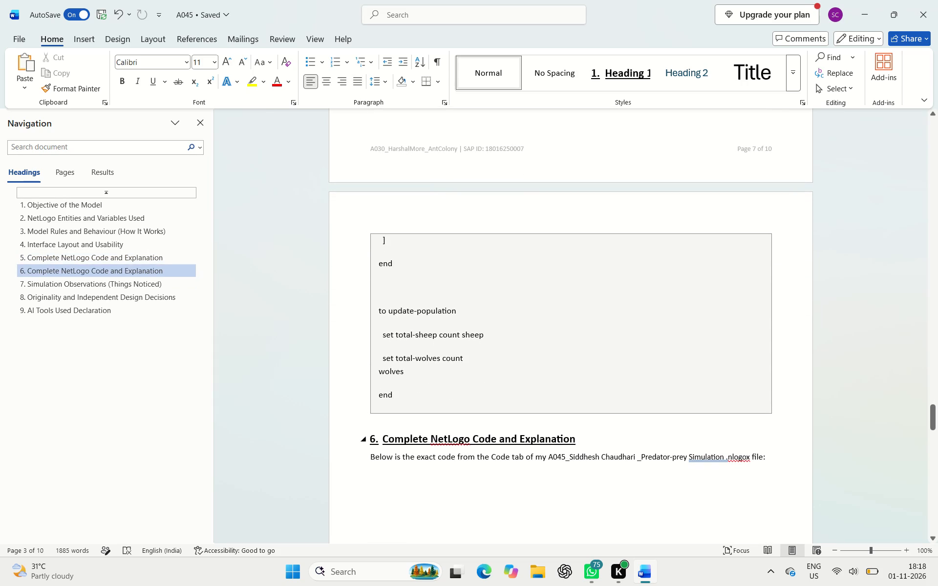
# Delete the duplicate section 6 heading "Complete NetLogo Code and Explanation" below the code table, including its number.
pyautogui.moveTo(365, 442); pyautogui.dragTo(427, 442)
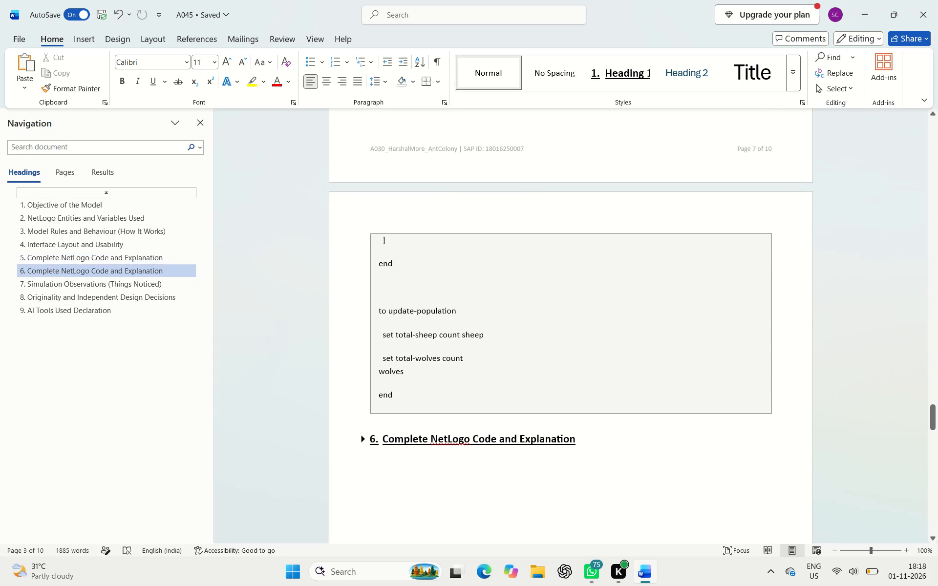
pyautogui.click(582, 434)
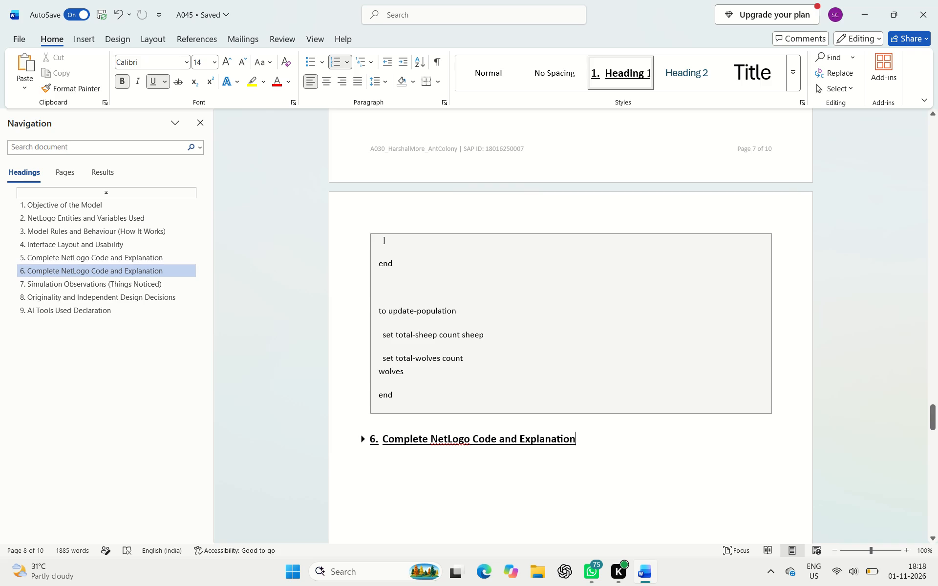
pyautogui.hotkey('ctrl', 'BackSpace')
pyautogui.hotkey('ctrl', 'BackSpace')
pyautogui.hotkey('ctrl', 'BackSpace')
pyautogui.hotkey('ctrl', 'BackSpace')
pyautogui.hotkey('ctrl', 'BackSpace')
pyautogui.hotkey('ctrl', 'BackSpace')
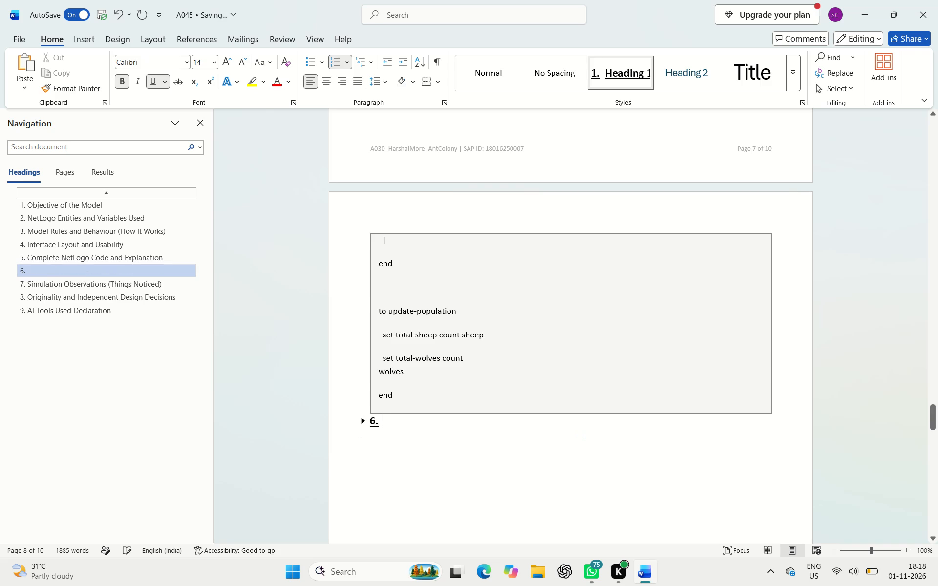
pyautogui.hotkey('ctrl', 'BackSpace')
pyautogui.press('BackSpace')
pyautogui.press('BackSpace')
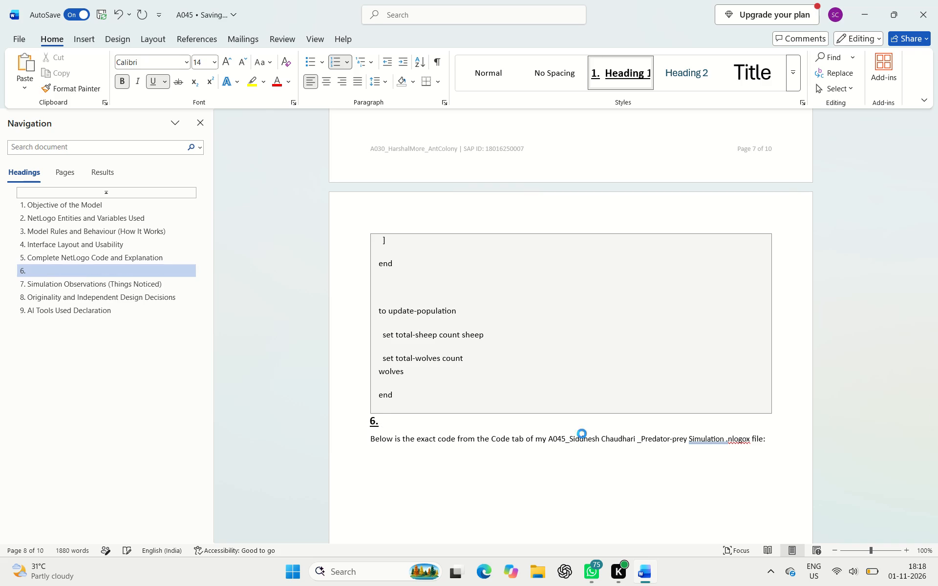
pyautogui.press('BackSpace')
pyautogui.press('BackSpace')
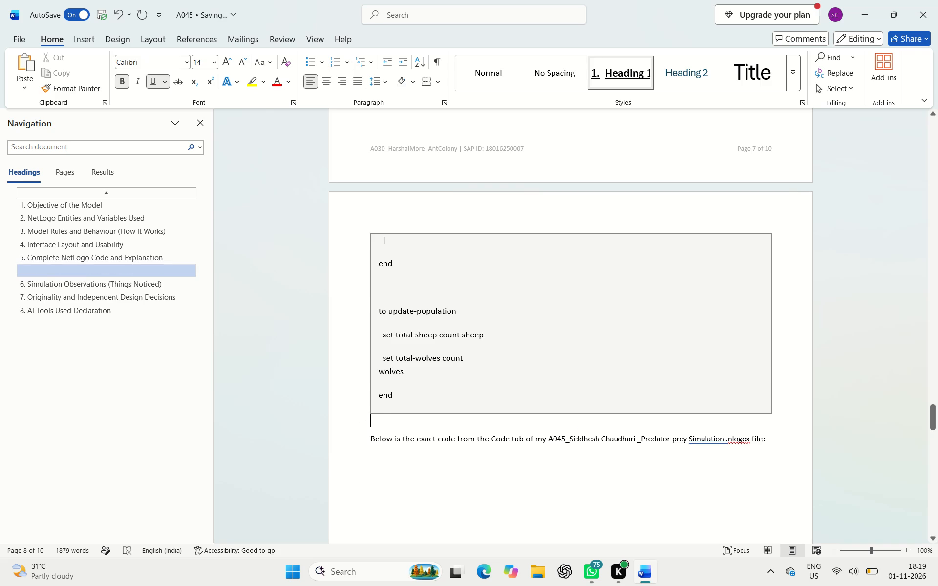
# Delete the duplicate introductory sentence "Below is the exact code from the Code tab…" below the code table on page 8.
pyautogui.click(777, 437)
pyautogui.hotkey('ctrl', 'BackSpace')
pyautogui.hotkey('ctrl', 'BackSpace')
pyautogui.hotkey('ctrl', 'BackSpace')
pyautogui.hotkey('ctrl', 'BackSpace')
pyautogui.hotkey('ctrl', 'BackSpace')
pyautogui.hotkey('ctrl', 'BackSpace')
pyautogui.hotkey('ctrl', 'BackSpace')
pyautogui.hotkey('ctrl', 'BackSpace')
pyautogui.hotkey('ctrl', 'BackSpace')
pyautogui.hotkey('ctrl', 'BackSpace')
pyautogui.hotkey('ctrl', 'BackSpace')
pyautogui.hotkey('ctrl', 'BackSpace')
pyautogui.hotkey('ctrl', 'BackSpace')
pyautogui.hotkey('ctrl', 'BackSpace')
pyautogui.hotkey('ctrl', 'BackSpace')
pyautogui.hotkey('ctrl', 'BackSpace')
pyautogui.hotkey('ctrl', 'BackSpace')
pyautogui.hotkey('ctrl', 'BackSpace')
pyautogui.hotkey('ctrl', 'BackSpace')
pyautogui.hotkey('ctrl', 'BackSpace')
pyautogui.hotkey('ctrl', 'BackSpace')
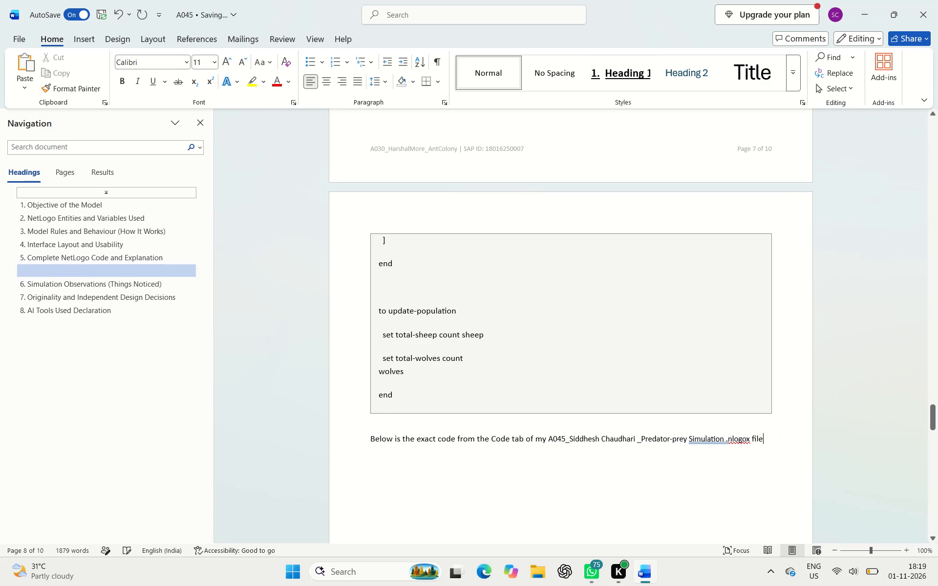
pyautogui.hotkey('ctrl', 'BackSpace')
pyautogui.hotkey('ctrl', 'BackSpace')
pyautogui.hotkey('ctrl', 'BackSpace')
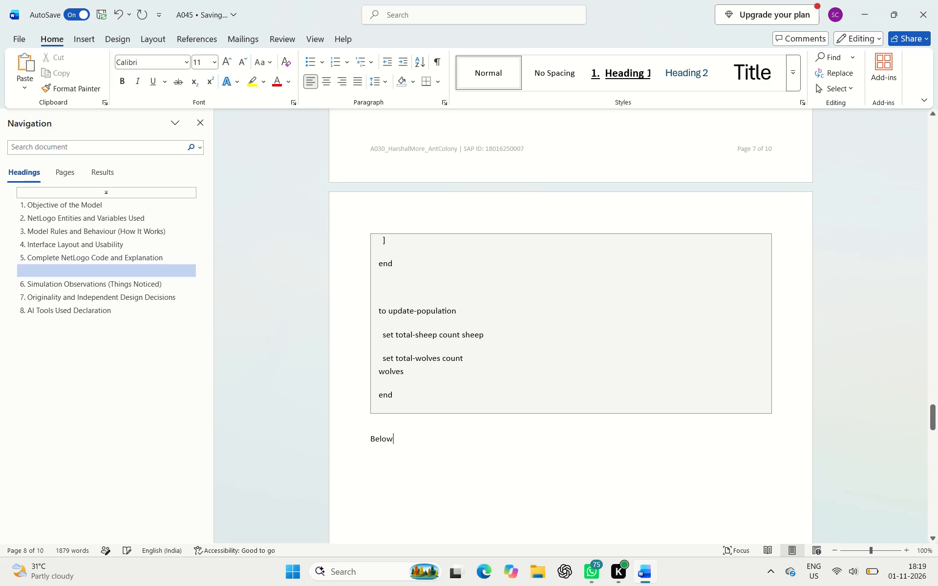
pyautogui.hotkey('ctrl', 'BackSpace')
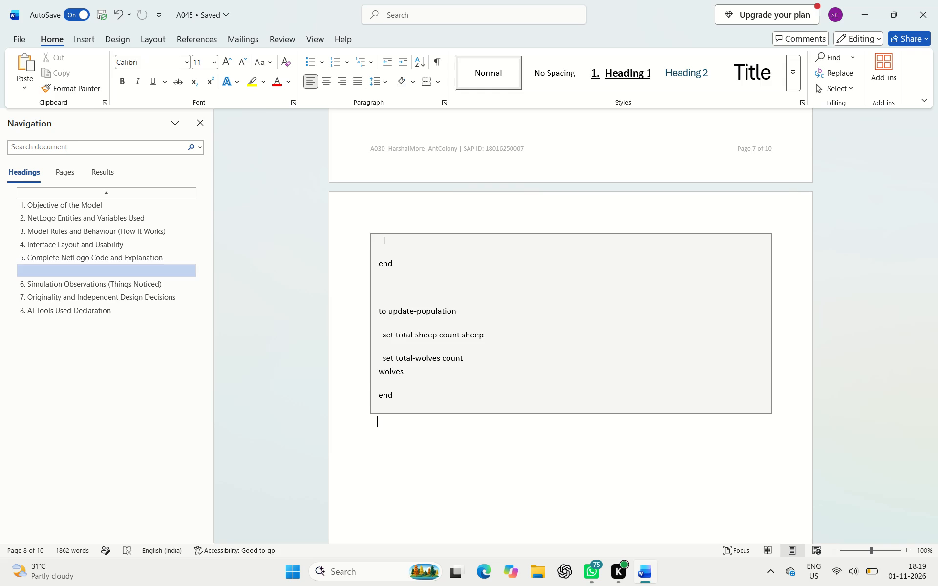
# Review the NetLogo code in the section 5 table and the heading and introduction above it.
pyautogui.scroll(10, 777, 437)
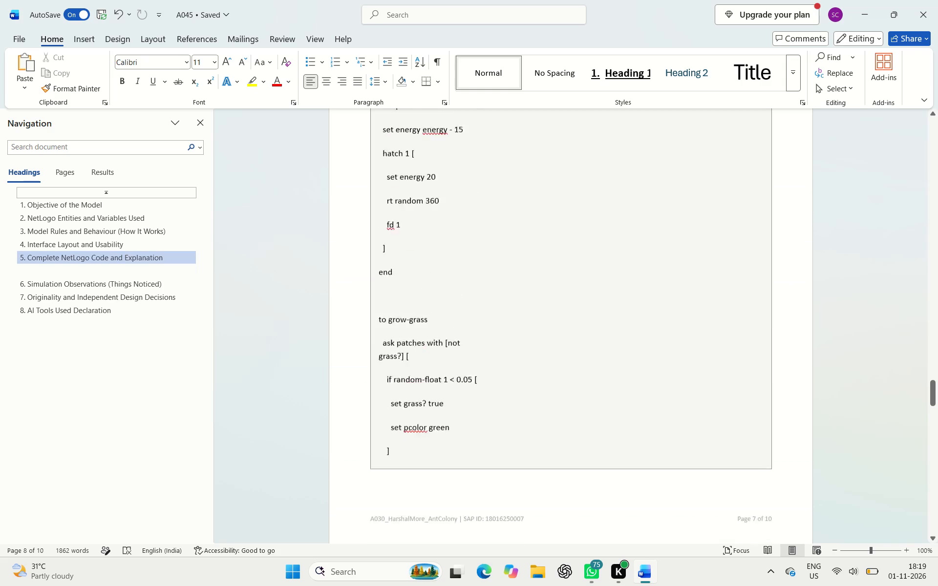
pyautogui.scroll(17, 777, 437)
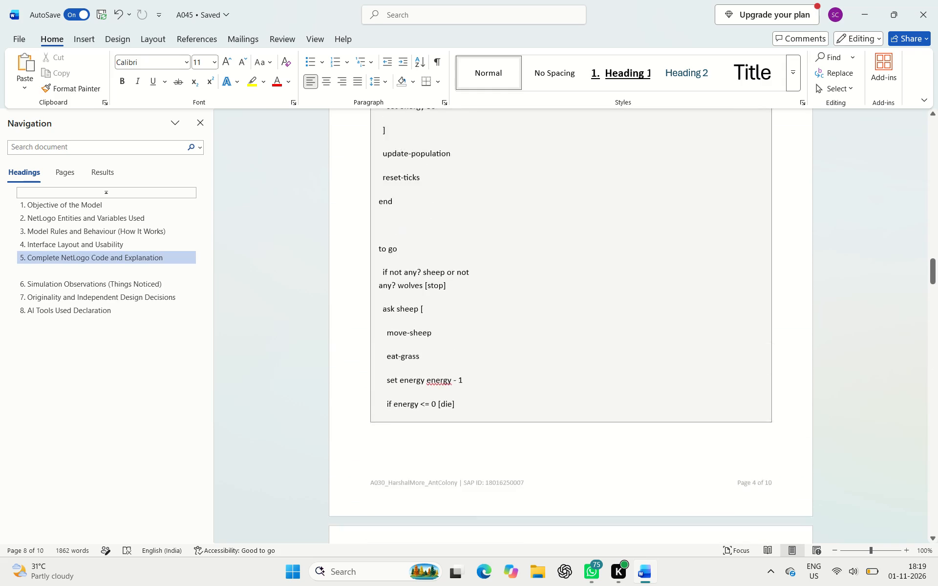
pyautogui.scroll(6, 777, 437)
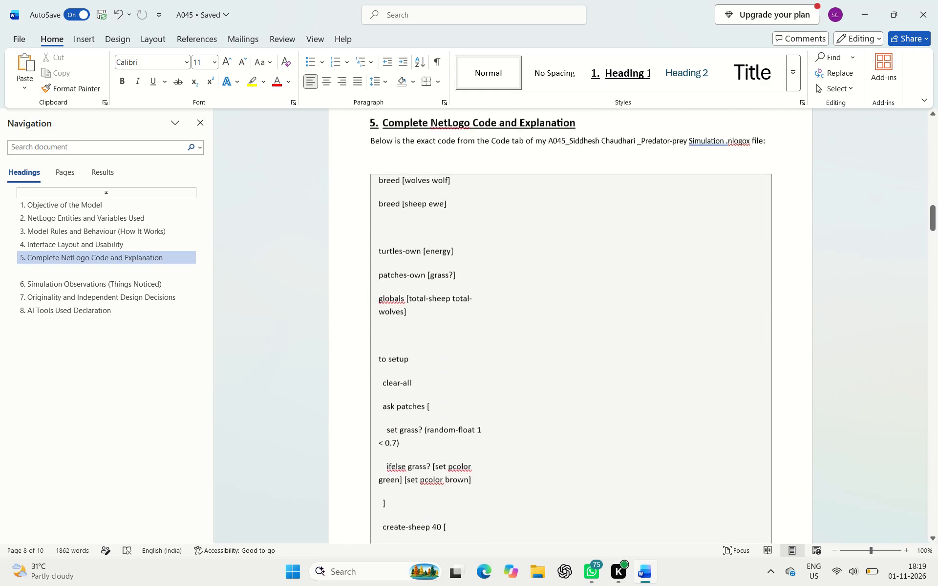
pyautogui.scroll(2, 777, 437)
pyautogui.scroll(-3, 777, 437)
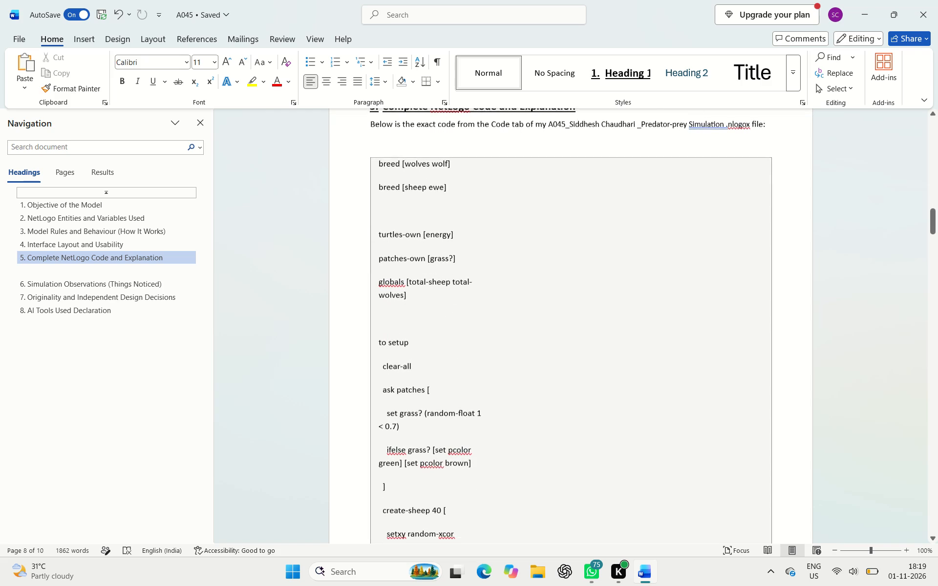
pyautogui.scroll(-3, 777, 437)
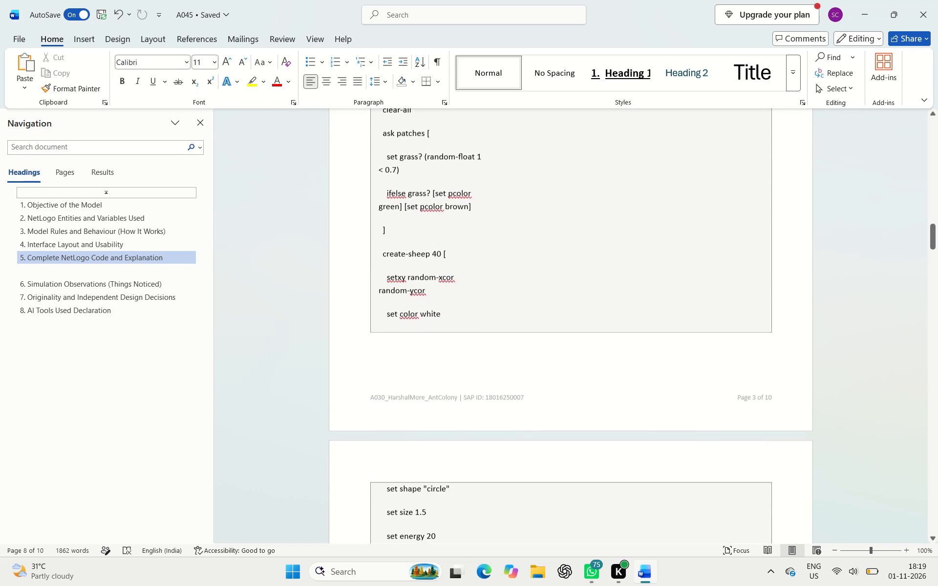
pyautogui.scroll(-2, 777, 437)
pyautogui.scroll(-2, 810, 335)
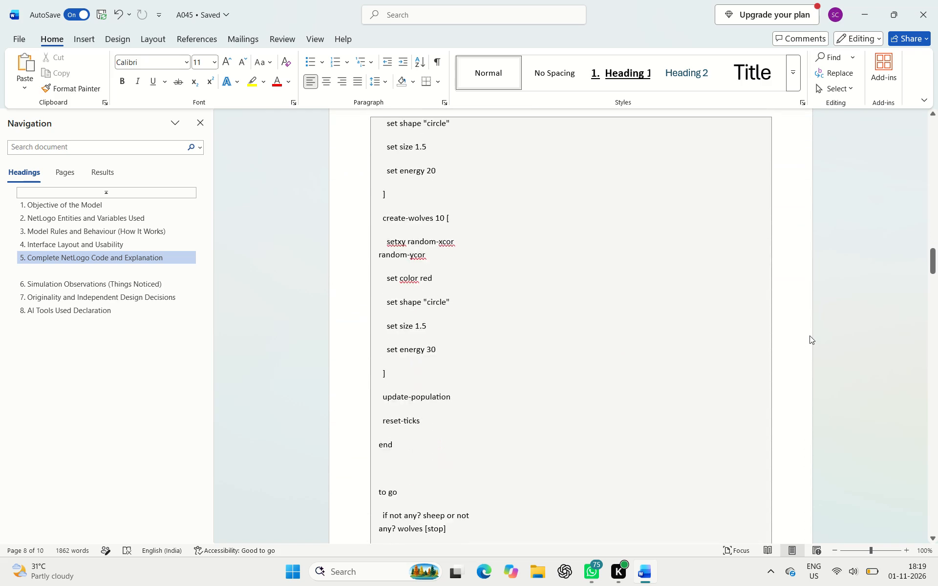
pyautogui.scroll(-5, 810, 335)
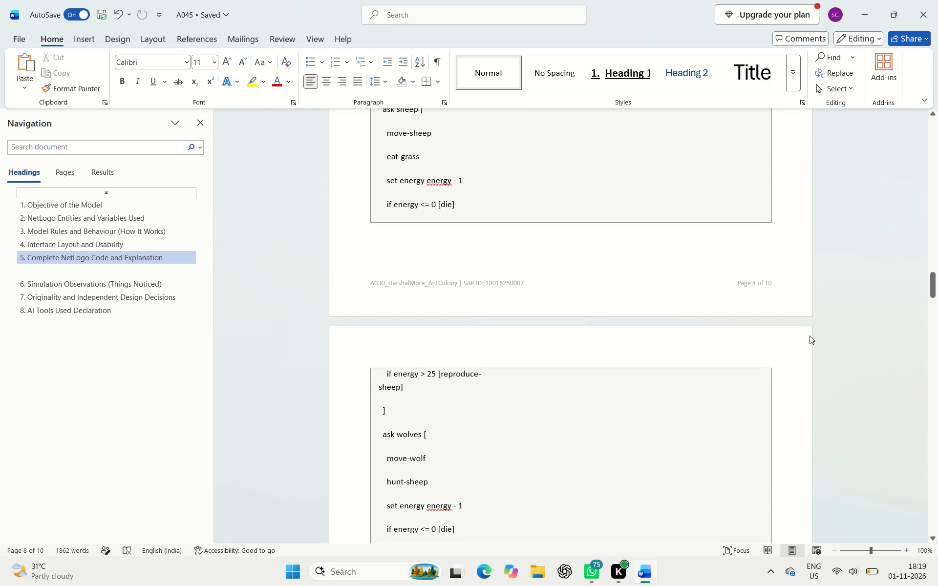
pyautogui.scroll(-2, 810, 335)
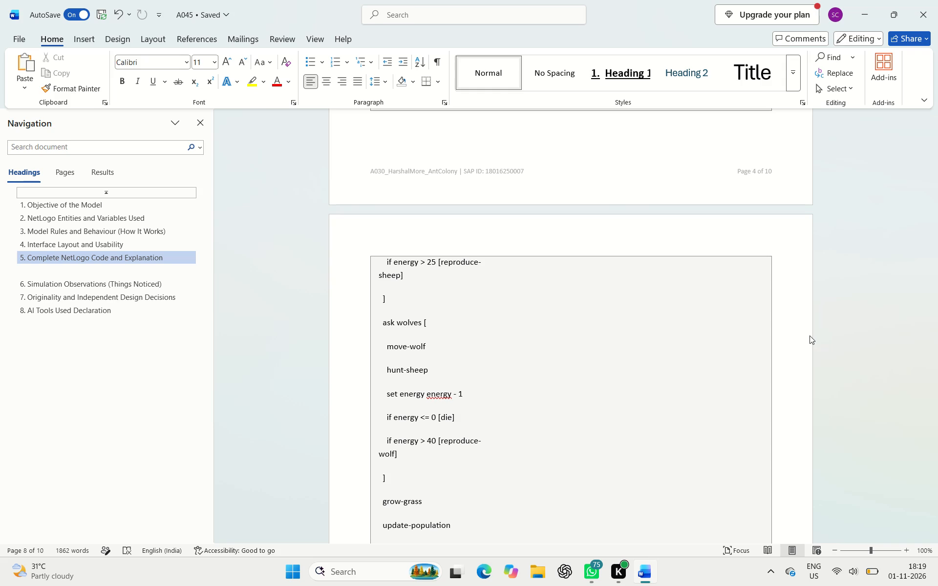
pyautogui.scroll(-1, 810, 335)
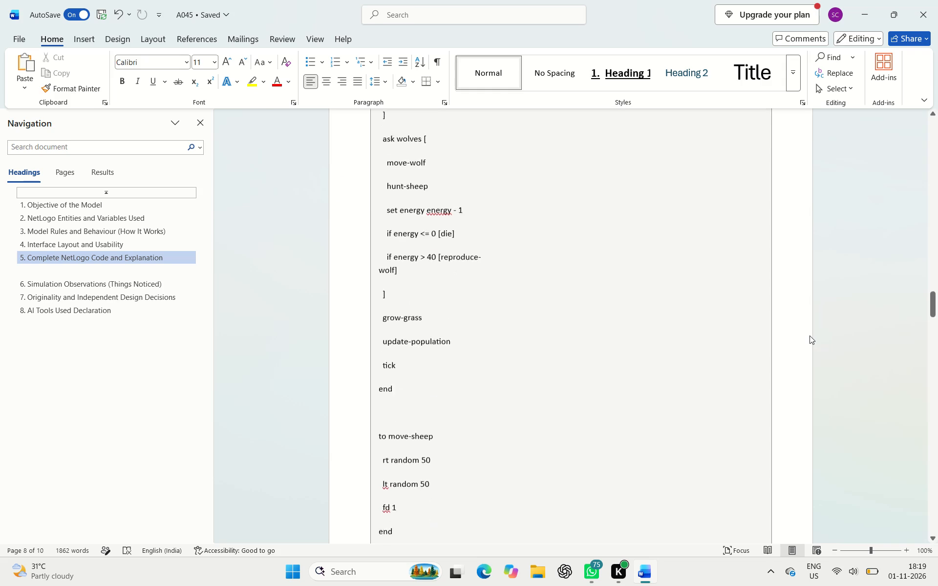
pyautogui.scroll(-7, 810, 335)
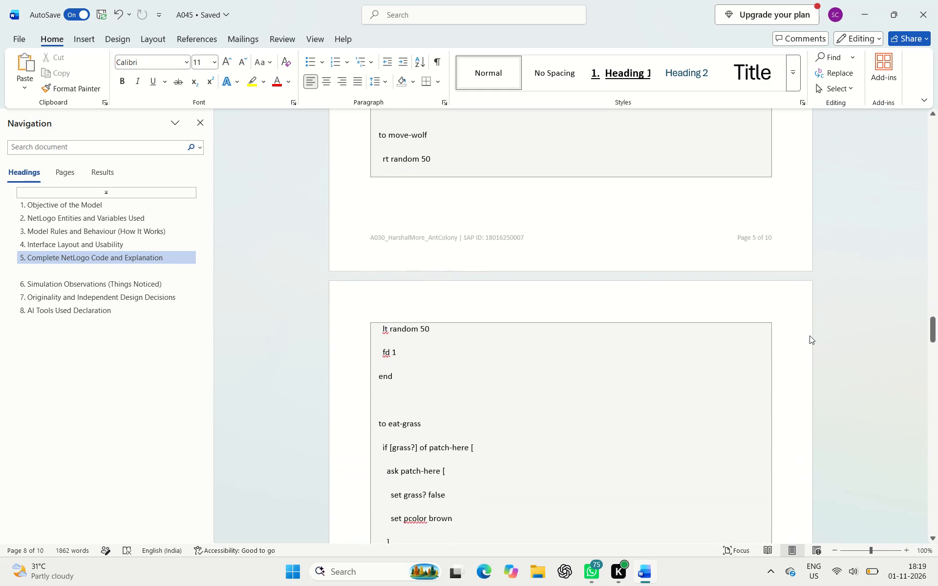
pyautogui.scroll(-1, 810, 335)
pyautogui.scroll(2, 722, 318)
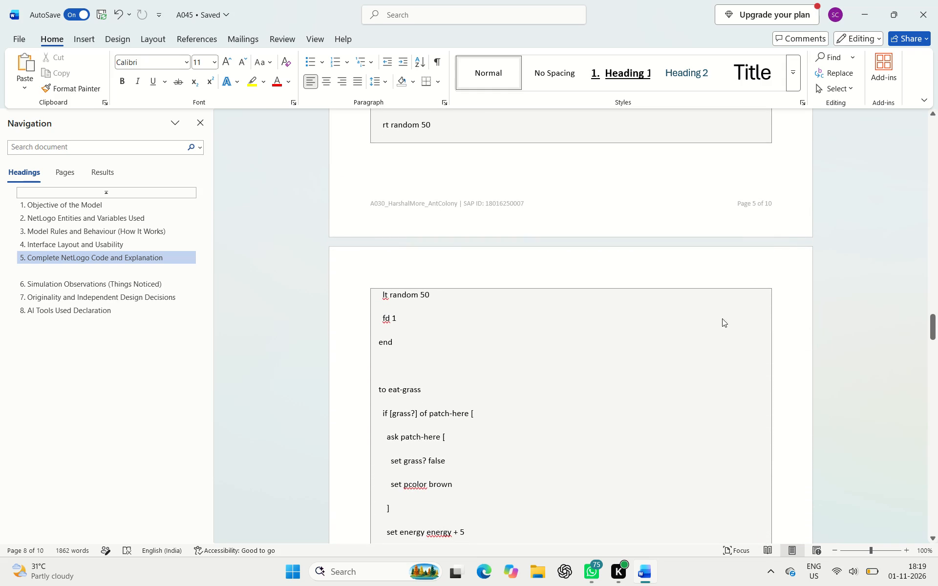
pyautogui.scroll(15, 722, 318)
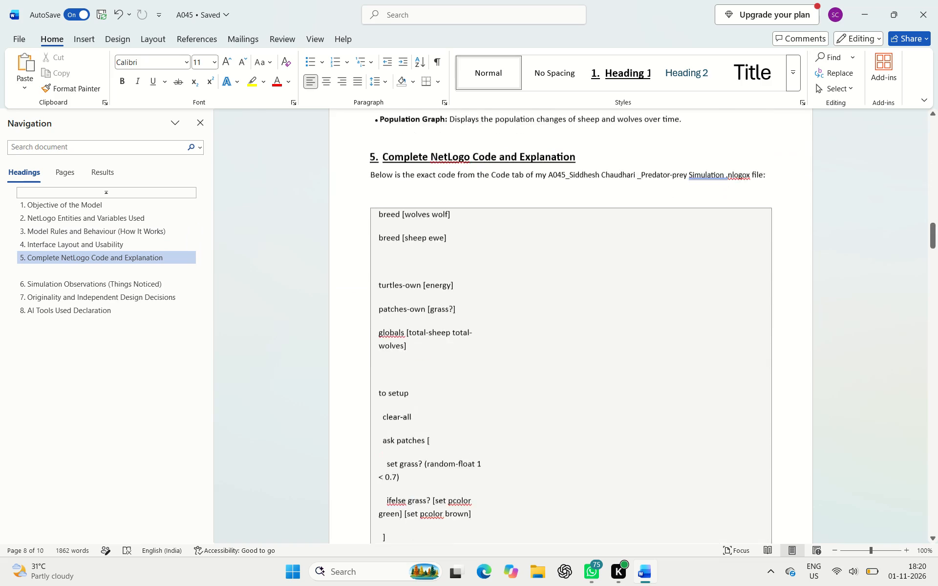
pyautogui.scroll(1, 722, 318)
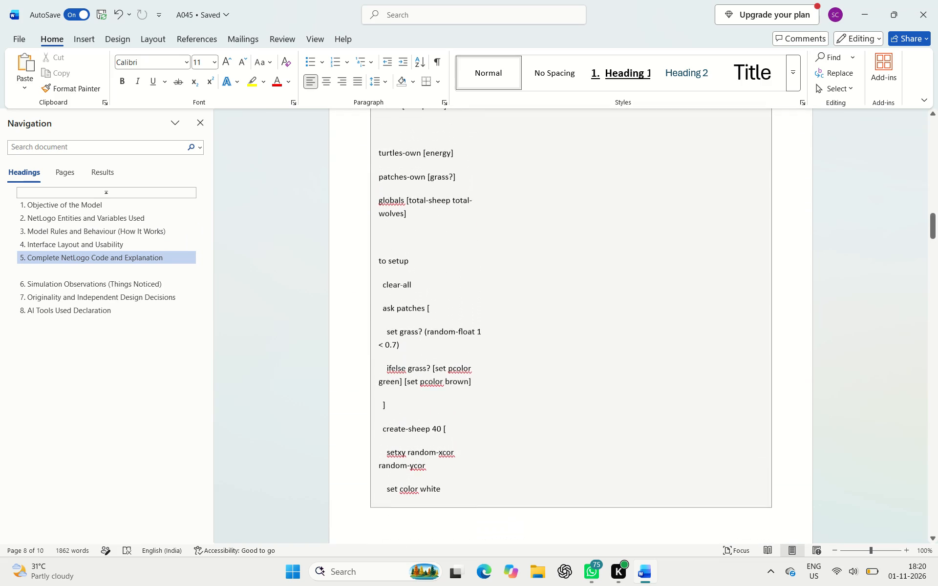
pyautogui.scroll(1, 722, 318)
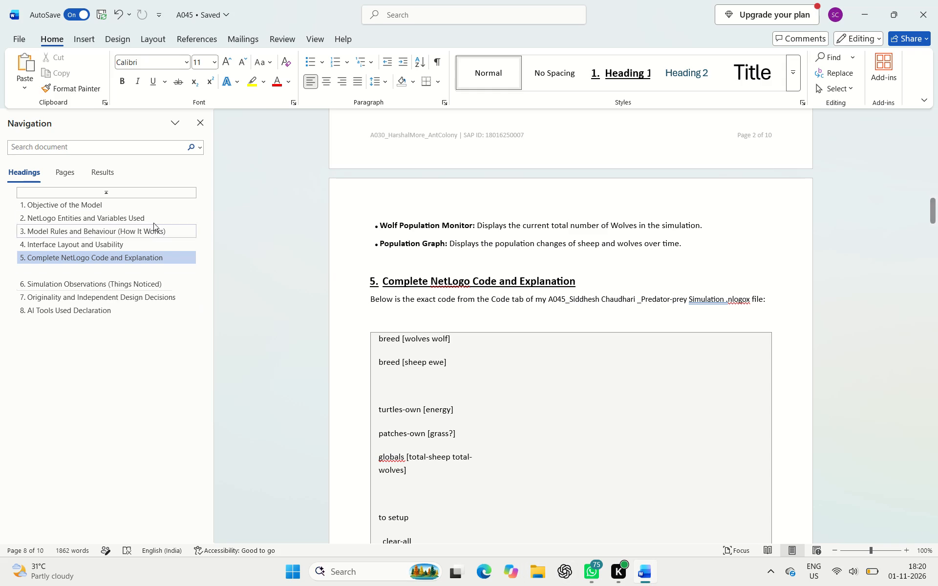
# Switch to File Explorer and open the recent NetLogo model file "siddesh".
pyautogui.click(544, 576)
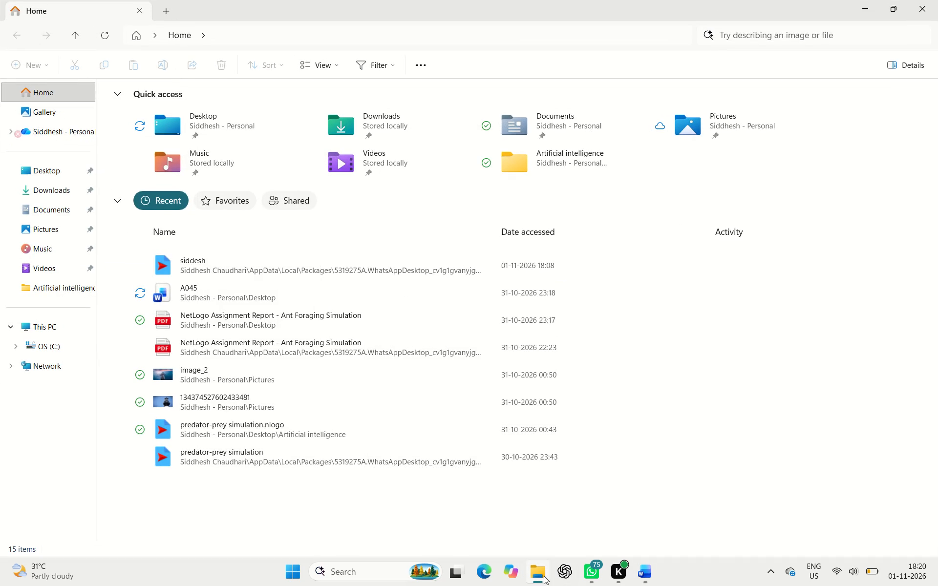
pyautogui.click(246, 273)
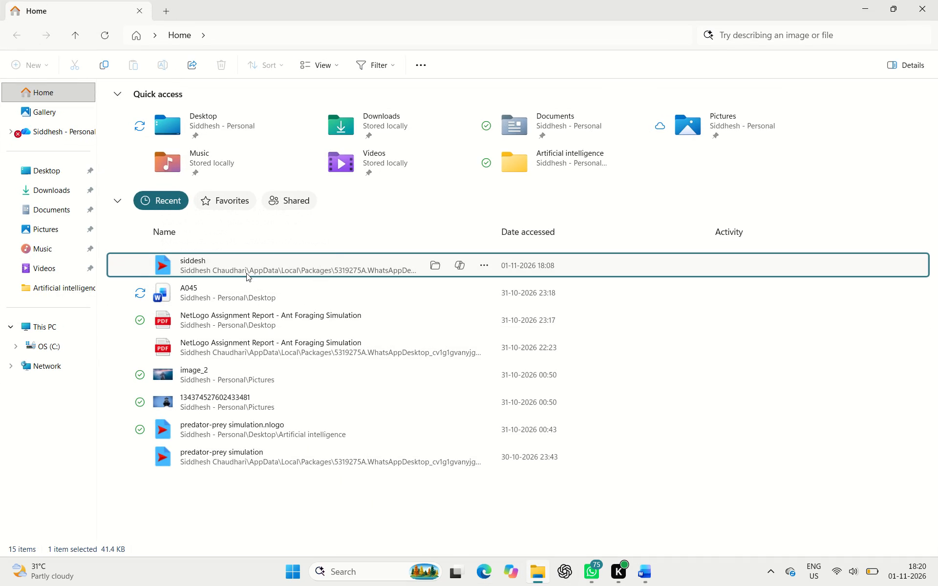
pyautogui.doubleClick(246, 270)
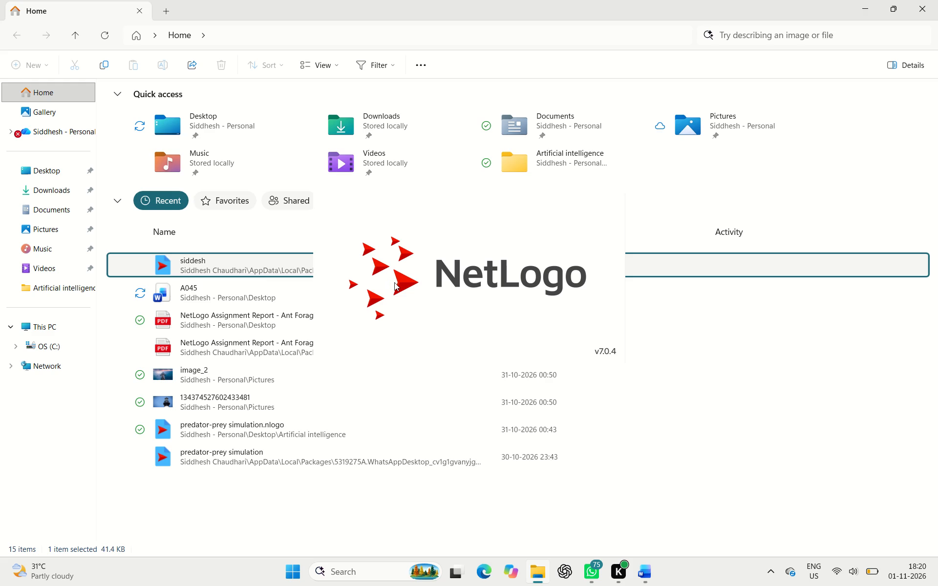
pyautogui.doubleClick(445, 264)
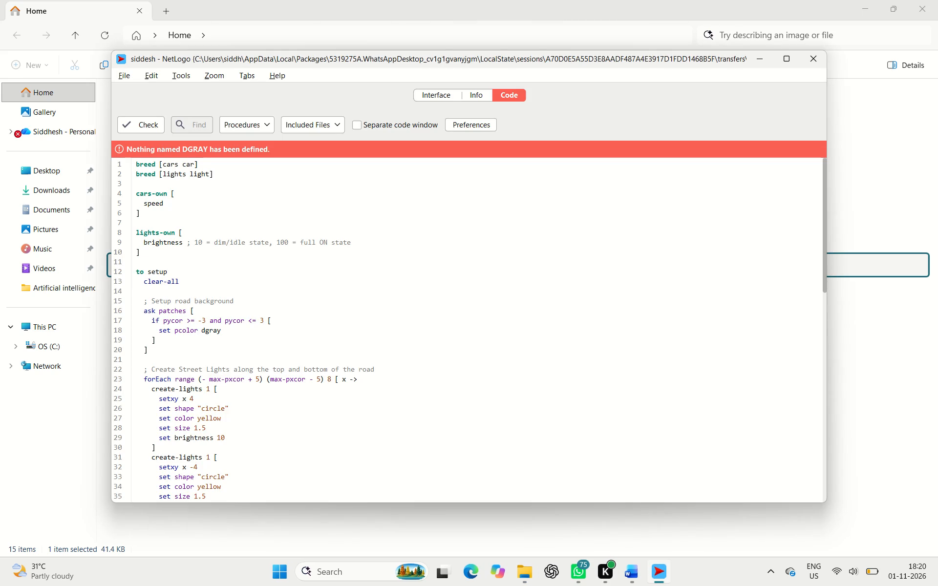
# Copy the entire code of the opened NetLogo model and minimise the NetLogo window.
pyautogui.hotkey('ctrl', 'a')
pyautogui.click(140, 169)
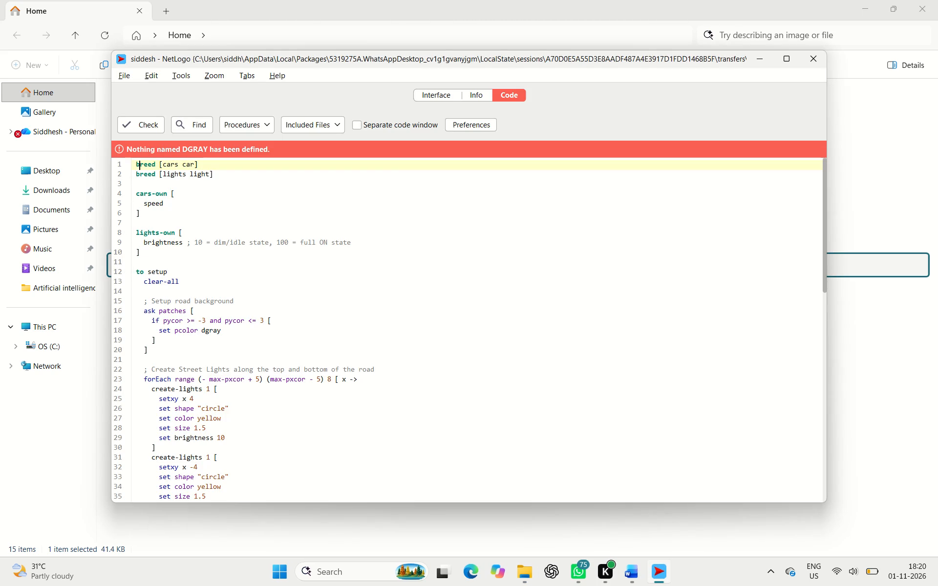
pyautogui.hotkey('ctrl', 'a')
pyautogui.hotkey('ctrl', 'c')
pyautogui.hotkey('ctrl', 'space')
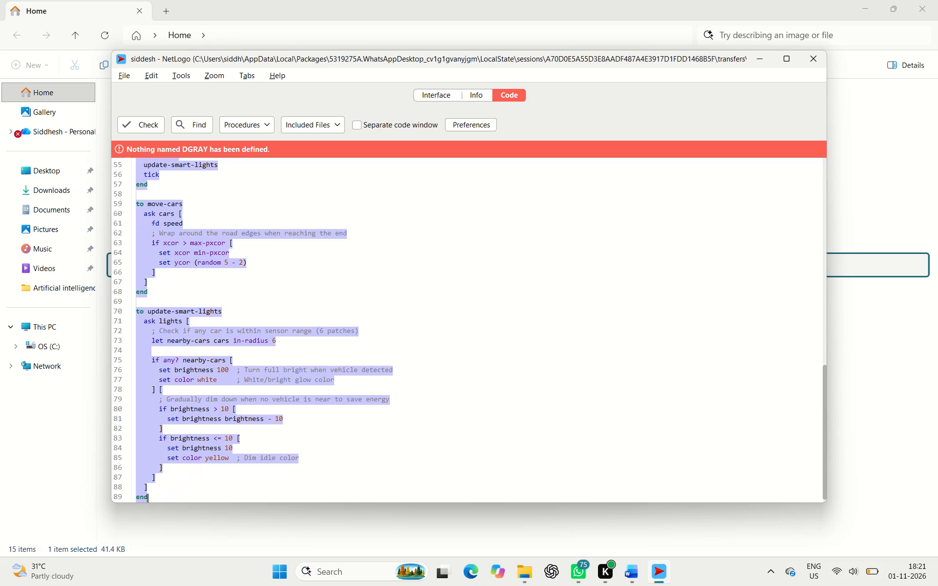
pyautogui.hotkey('ctrl', 'c')
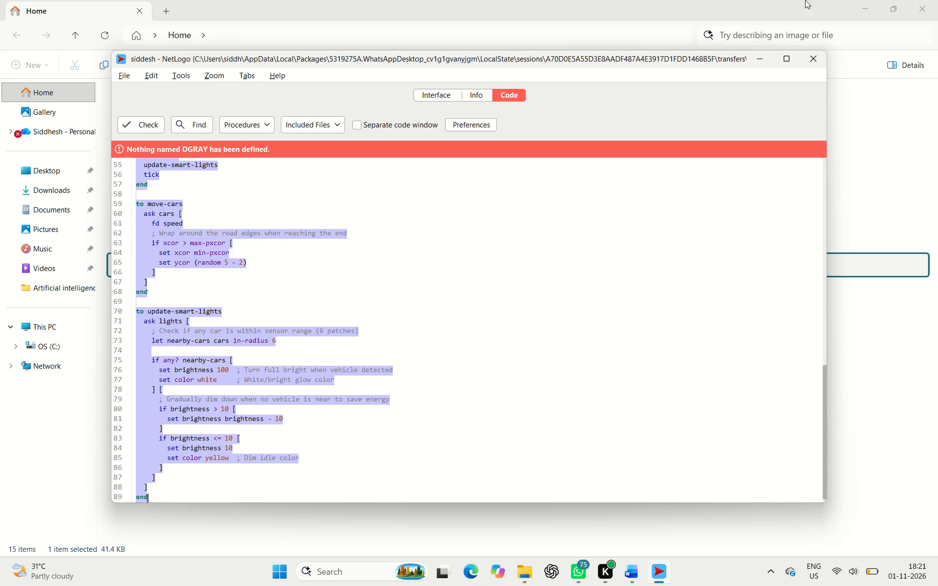
pyautogui.click(760, 51)
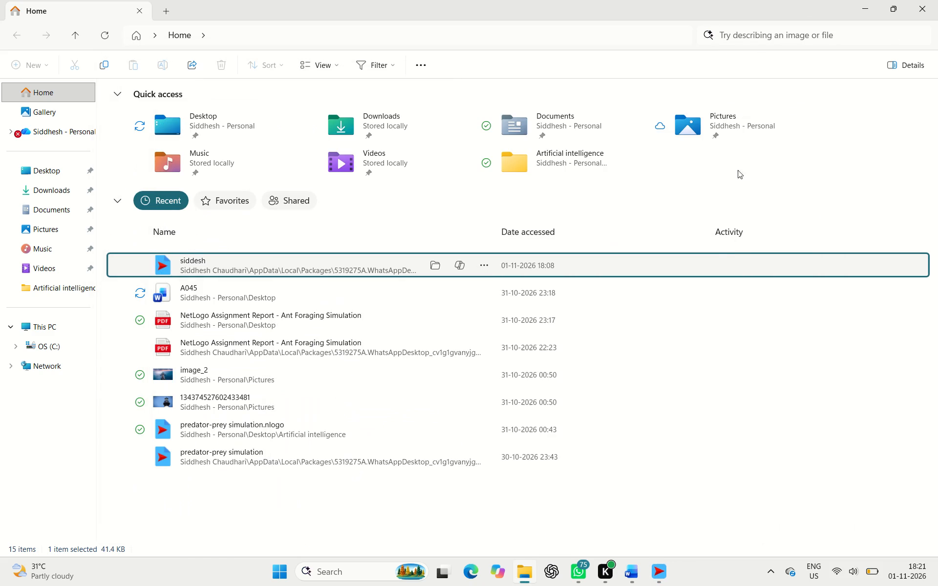
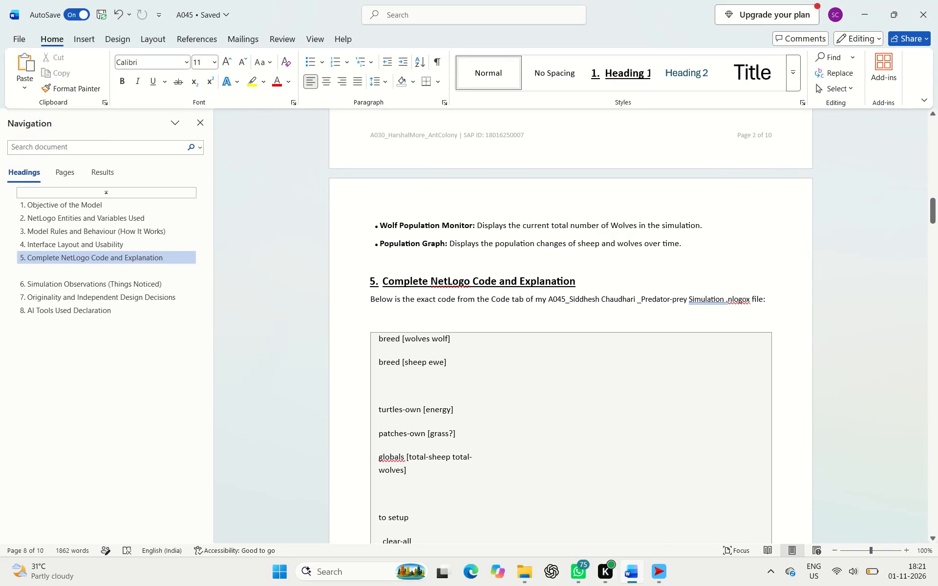
# Switch to File Explorer and remove the NetLogo model file "siddesh" from the list of recent files.
pyautogui.click(517, 570)
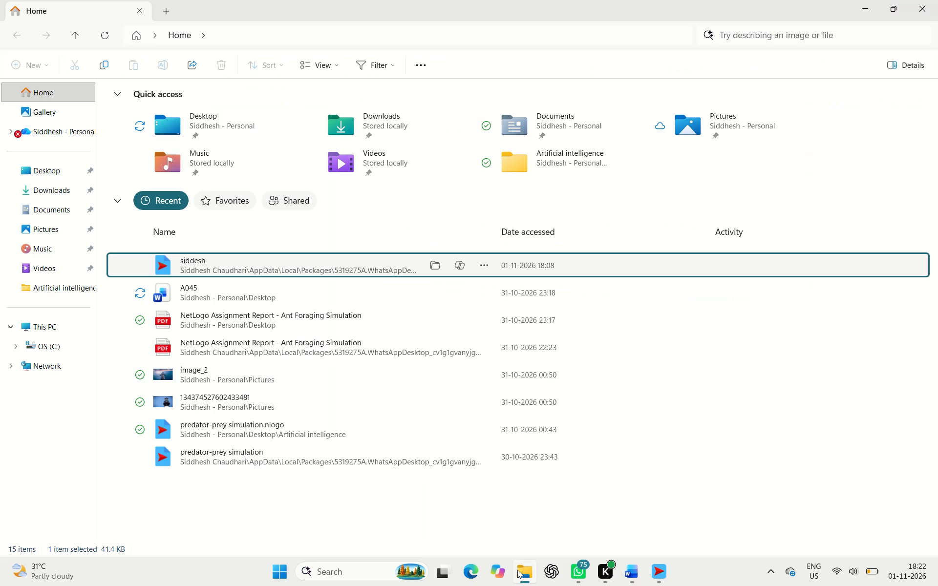
pyautogui.click(348, 267)
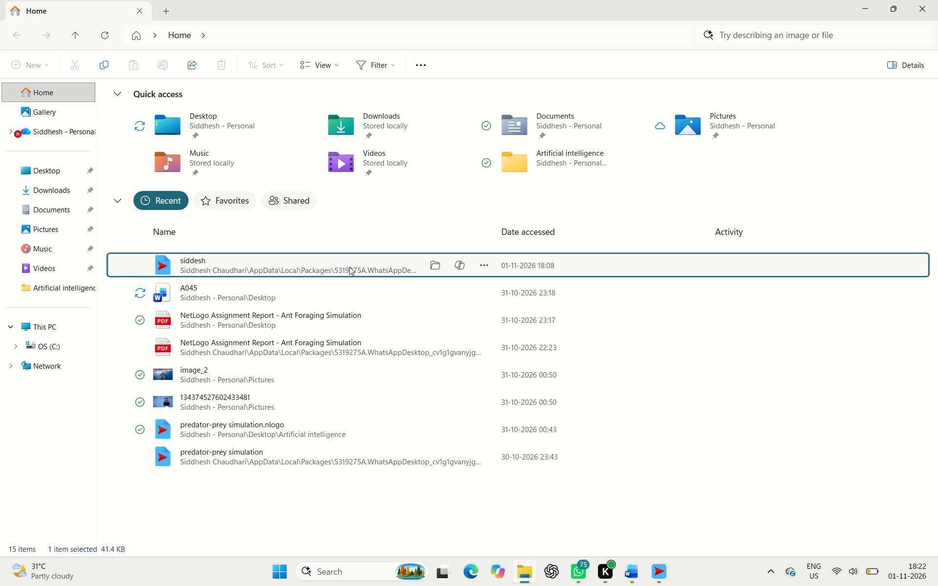
pyautogui.rightClick(254, 270)
pyautogui.hscroll(-2, 254, 270)
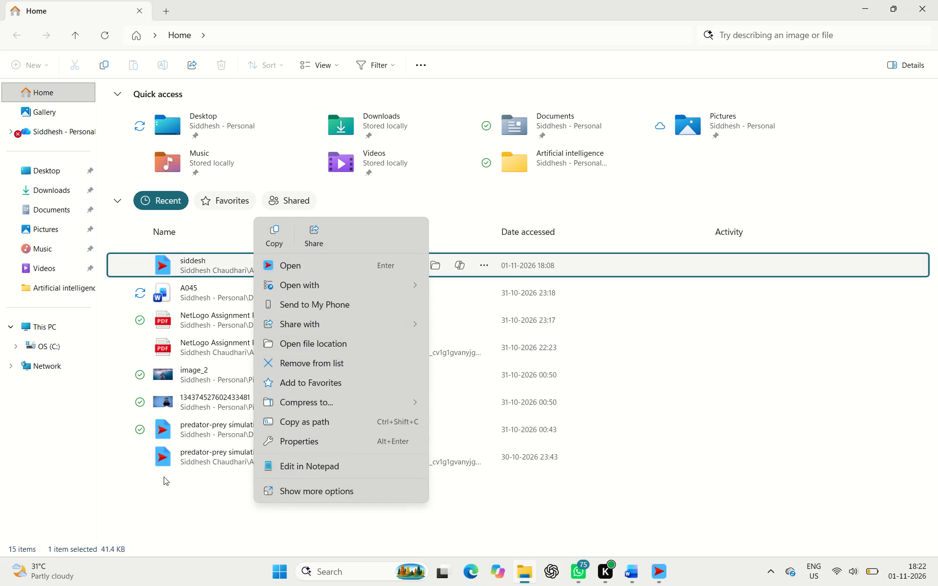
pyautogui.click(110, 489)
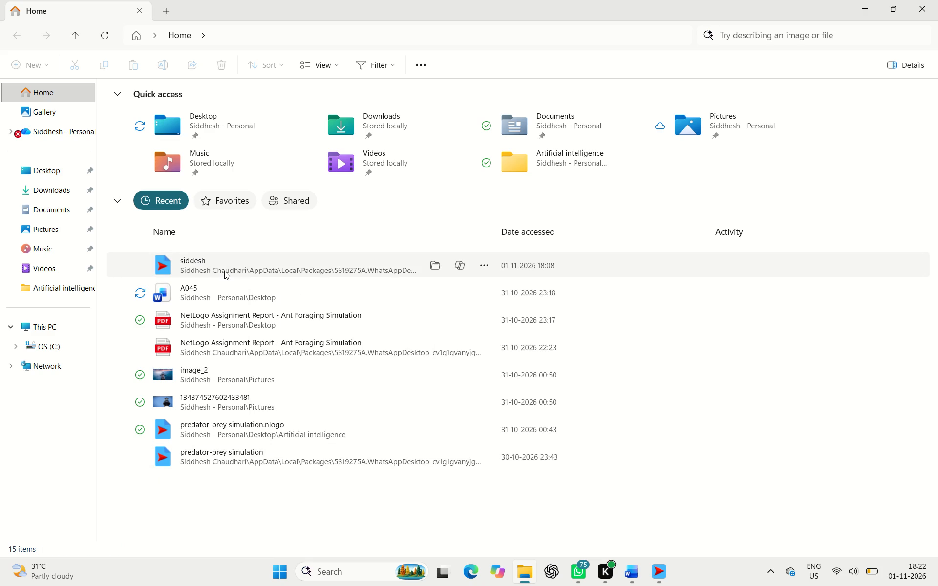
pyautogui.rightClick(224, 271)
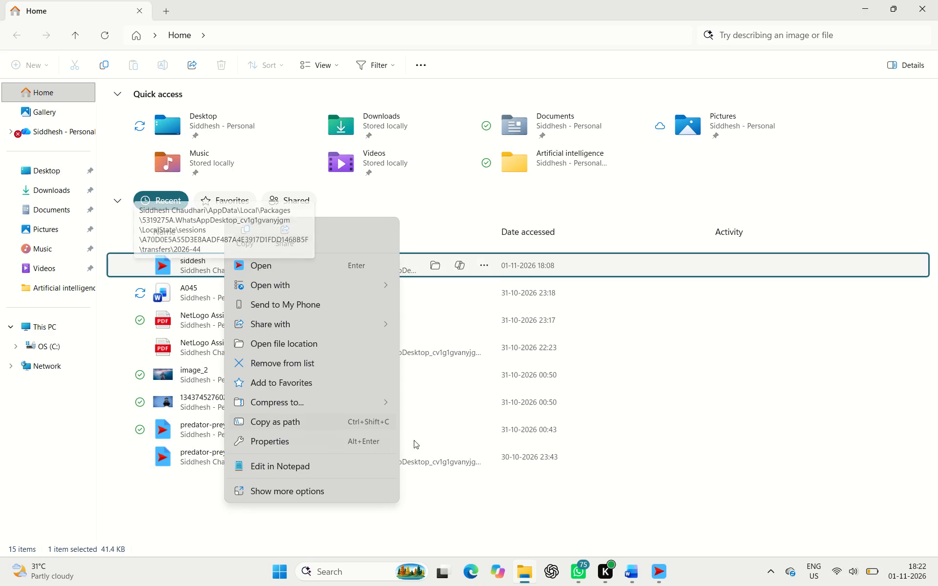
pyautogui.click(481, 262)
pyautogui.click(481, 262)
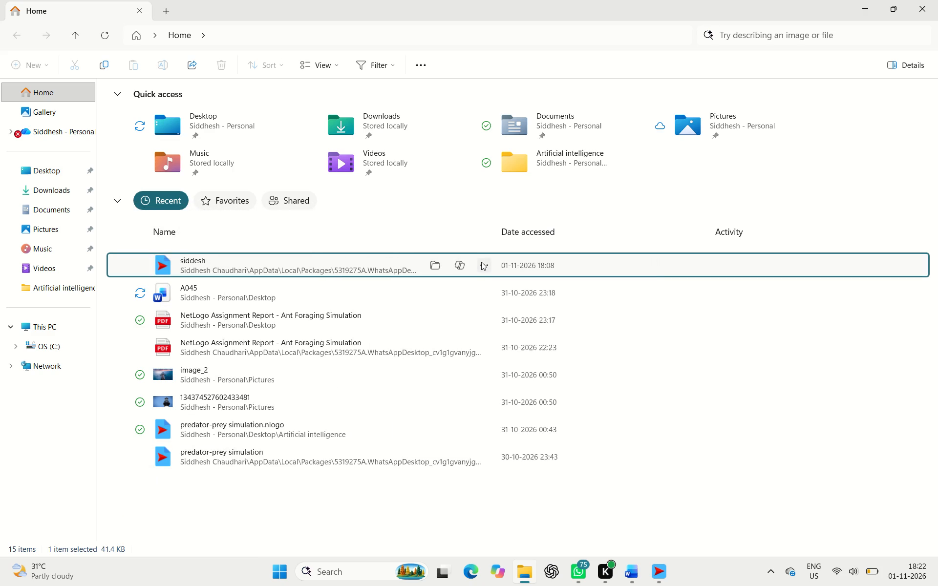
pyautogui.click(481, 262)
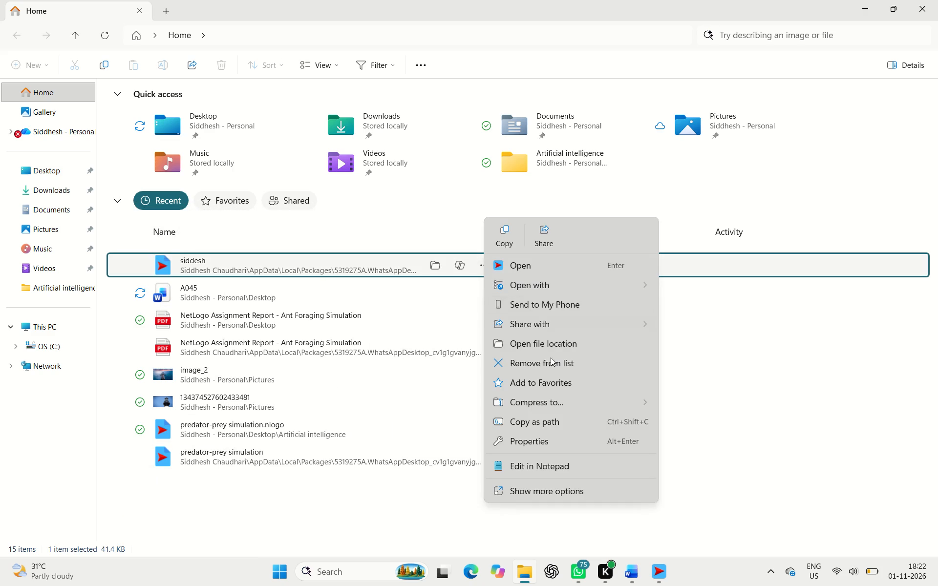
pyautogui.click(538, 368)
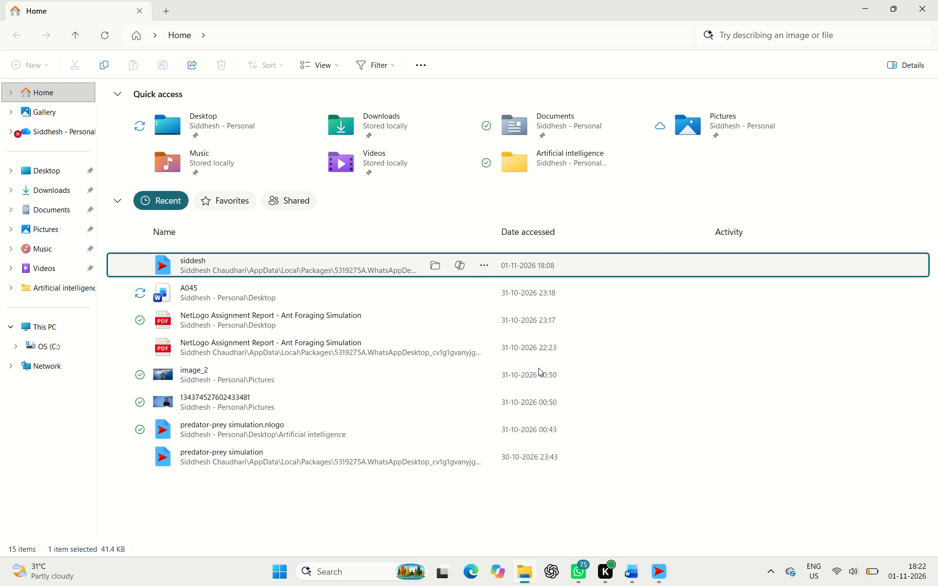
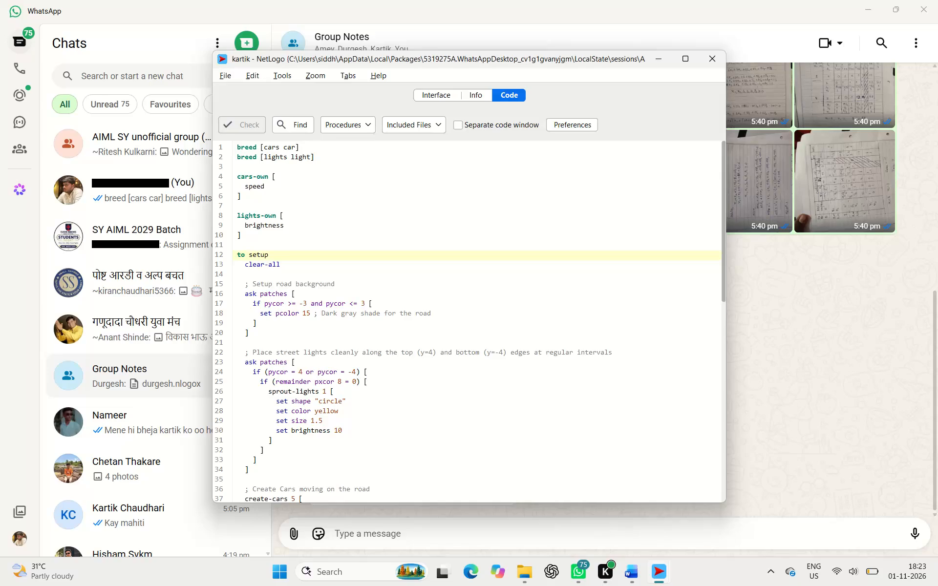
# Examine the kartik model's code, from the breed definitions through the setup, go, move-cars and update-smart-lights procedures.
pyautogui.scroll(-4, 361, 254)
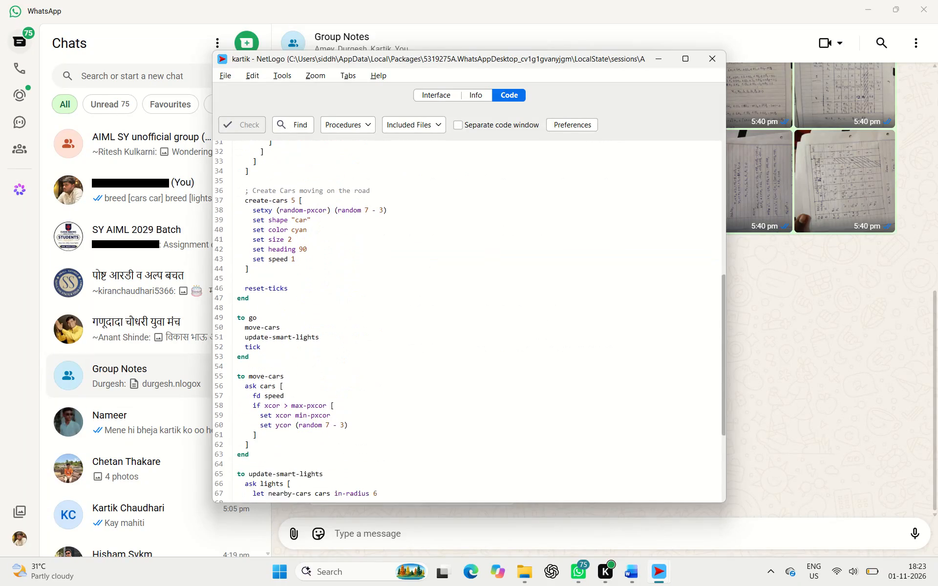
pyautogui.scroll(-4, 361, 254)
pyautogui.scroll(4, 361, 254)
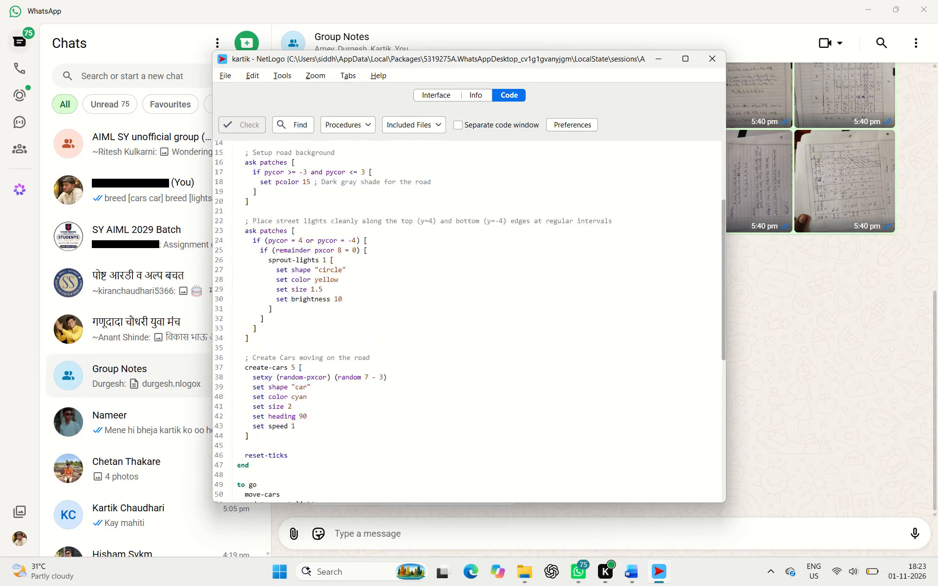
pyautogui.scroll(2, 361, 254)
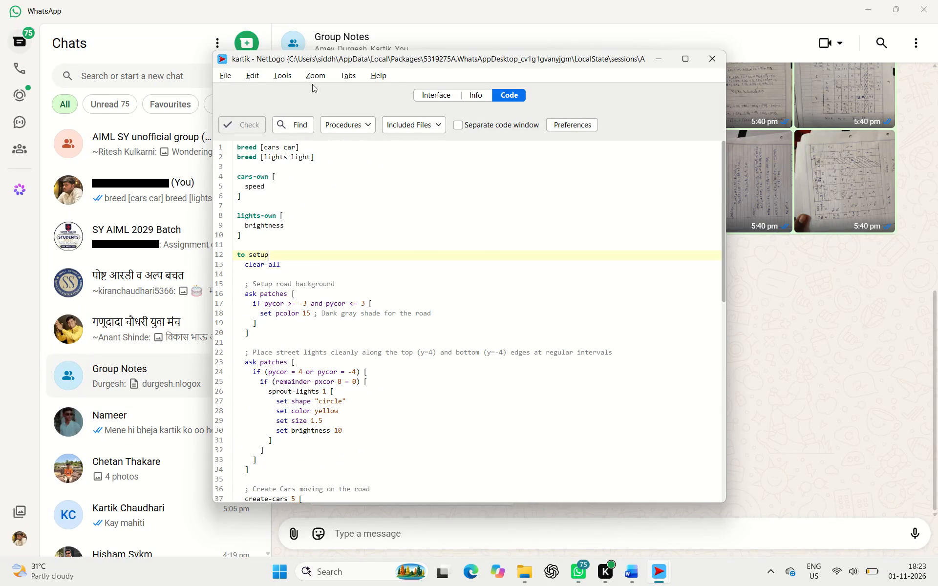
# Start the kartik model's continuous setup in its interface and try running go several times.
pyautogui.click(435, 97)
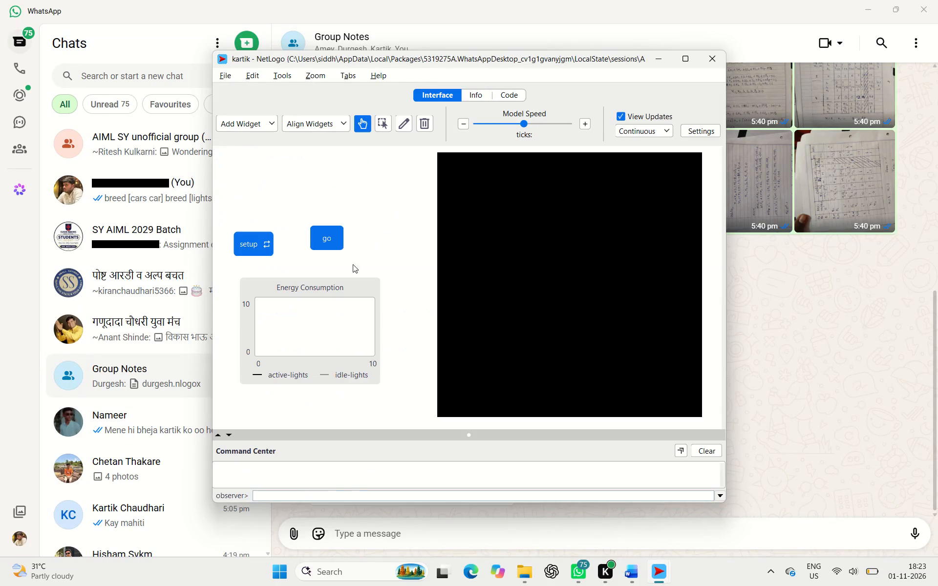
pyautogui.click(249, 254)
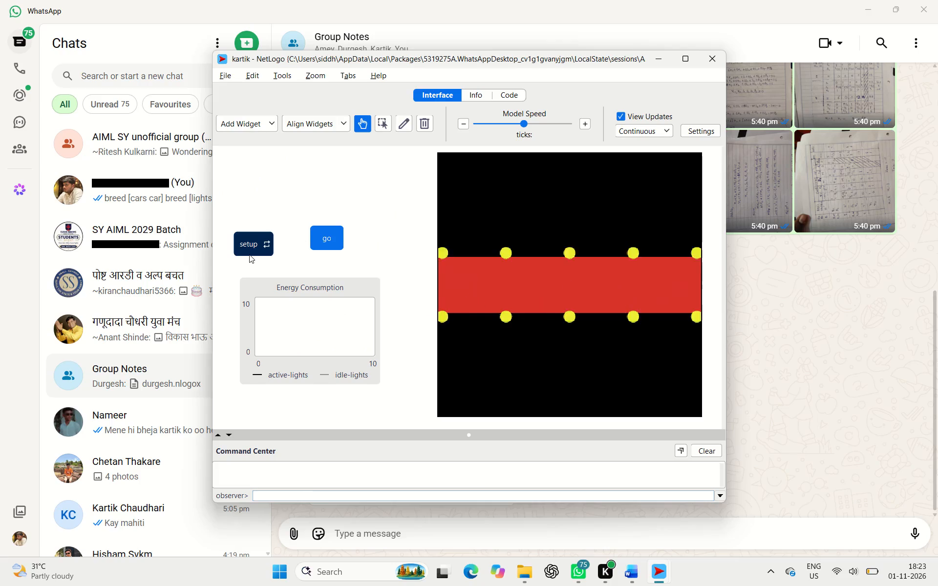
pyautogui.click(328, 231)
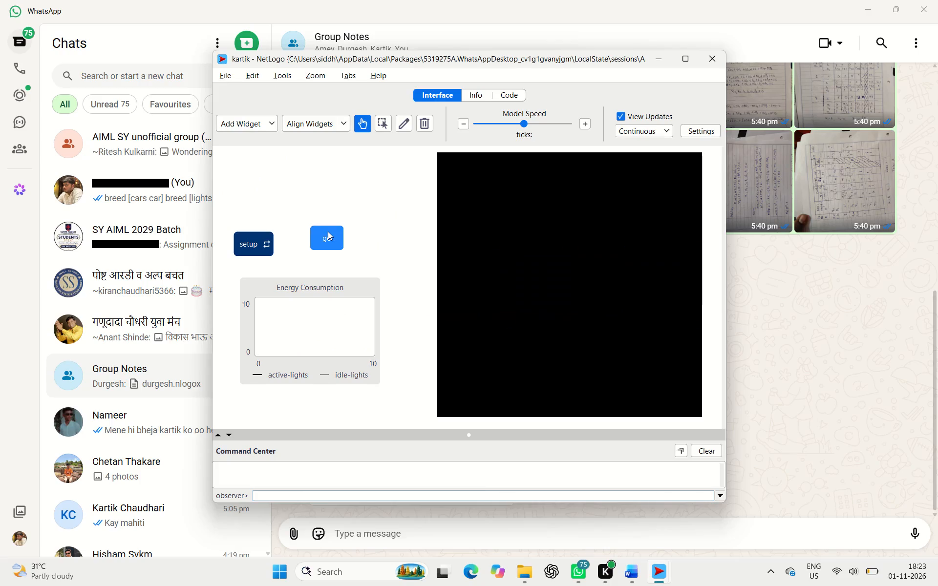
pyautogui.click(328, 231)
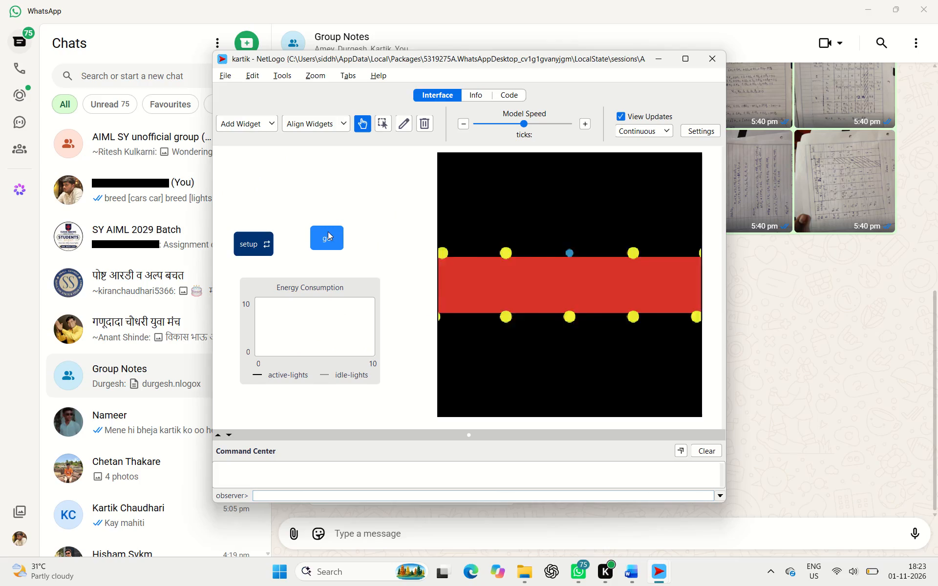
pyautogui.doubleClick(328, 231)
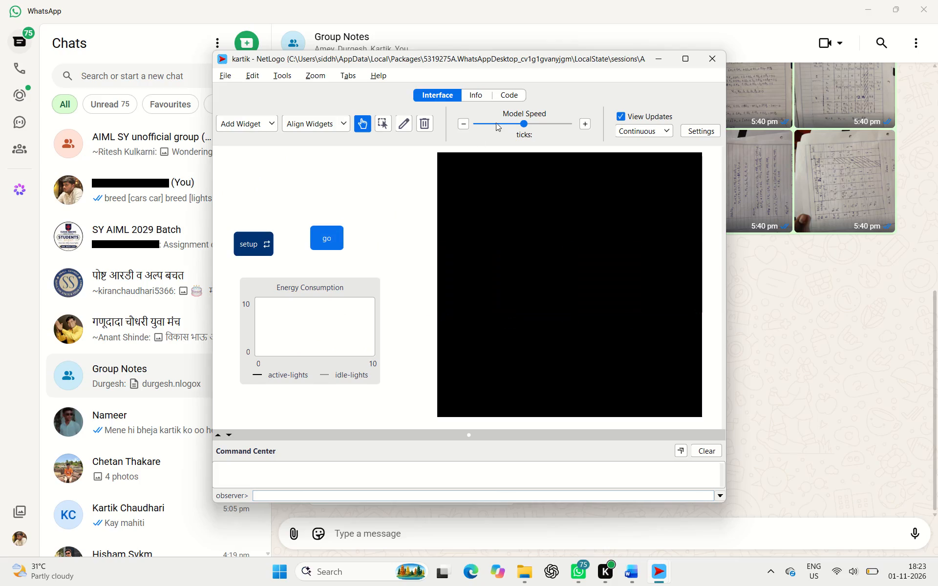
# Slow the model speed, stop the continuous setup, and advance the simulation repeatedly with go.
pyautogui.click(491, 127)
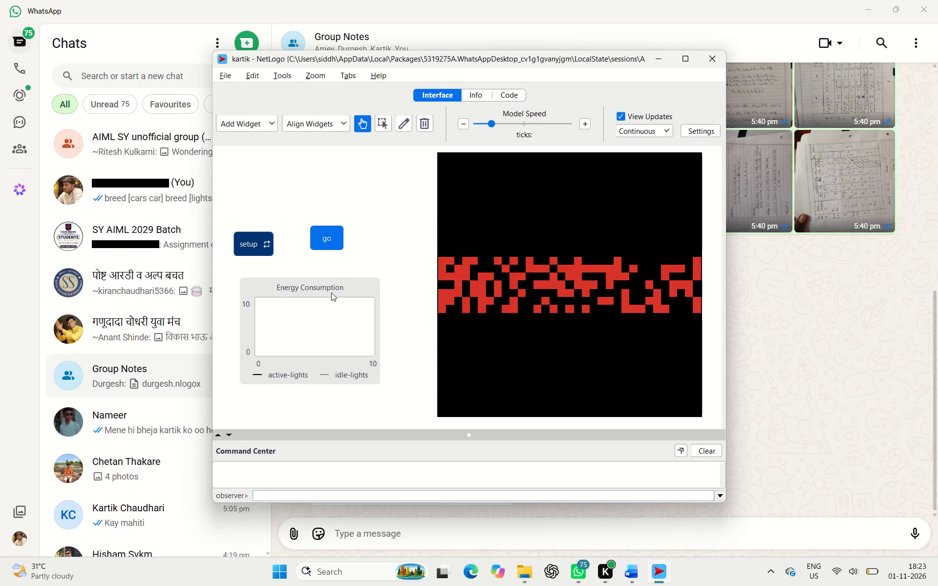
pyautogui.click(255, 243)
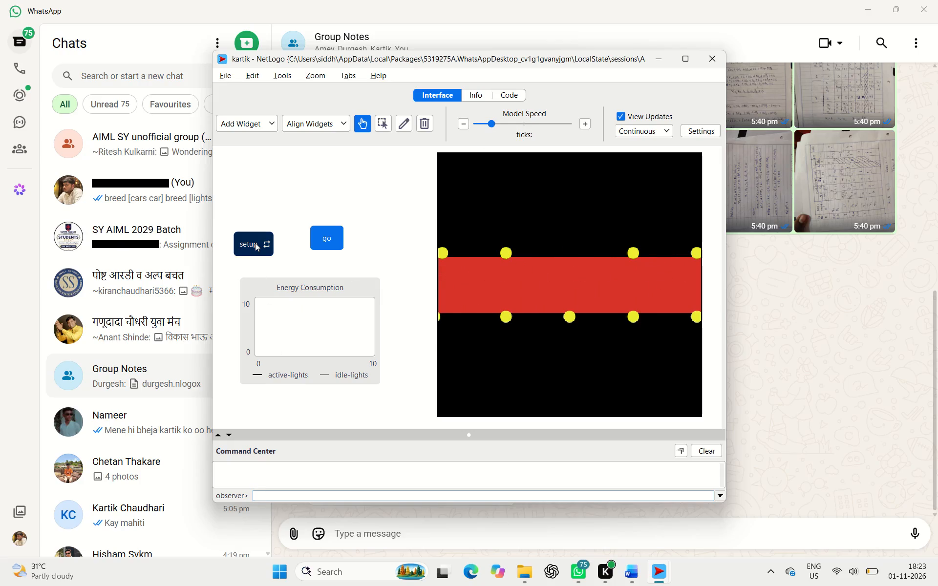
pyautogui.click(330, 228)
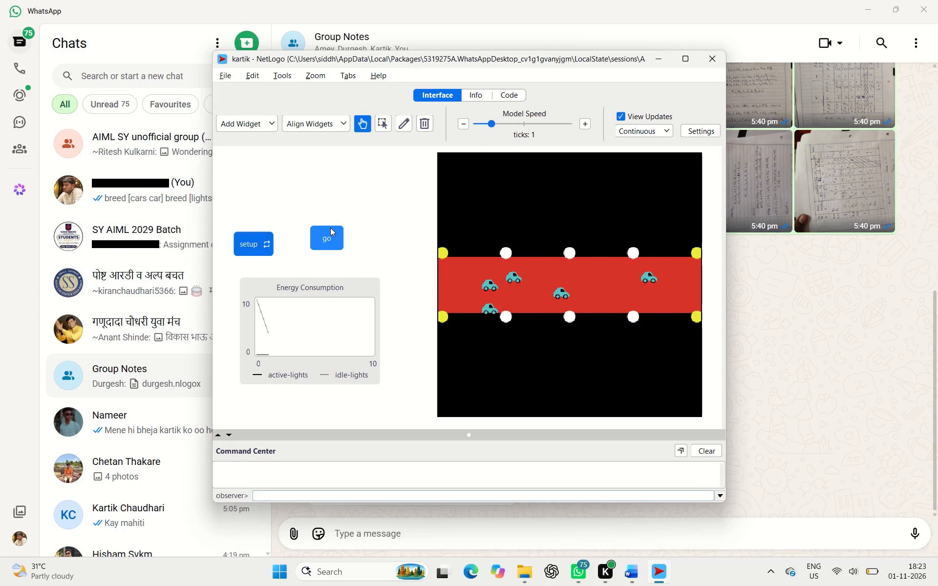
pyautogui.click(330, 228)
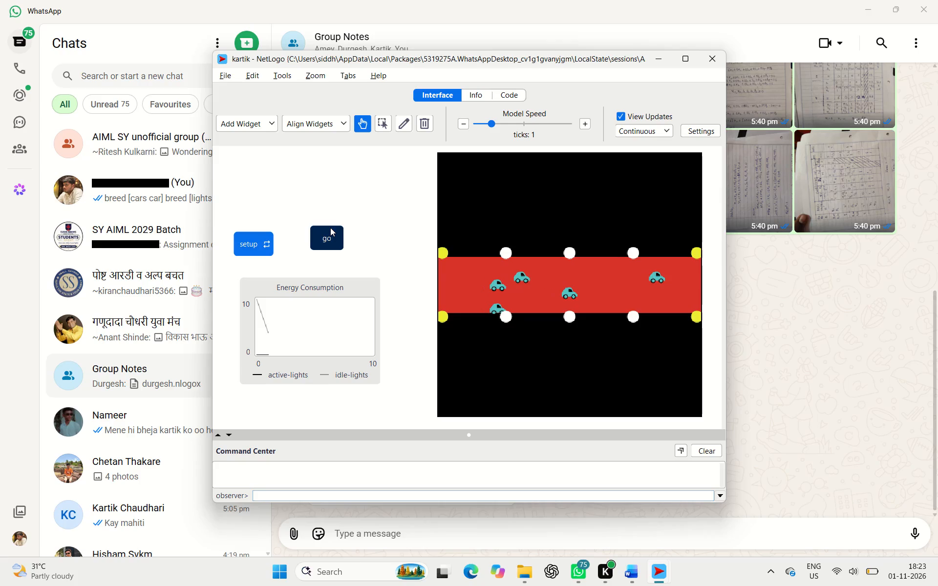
pyautogui.click(330, 228)
pyautogui.tripleClick(330, 228)
pyautogui.tripleClick(330, 228)
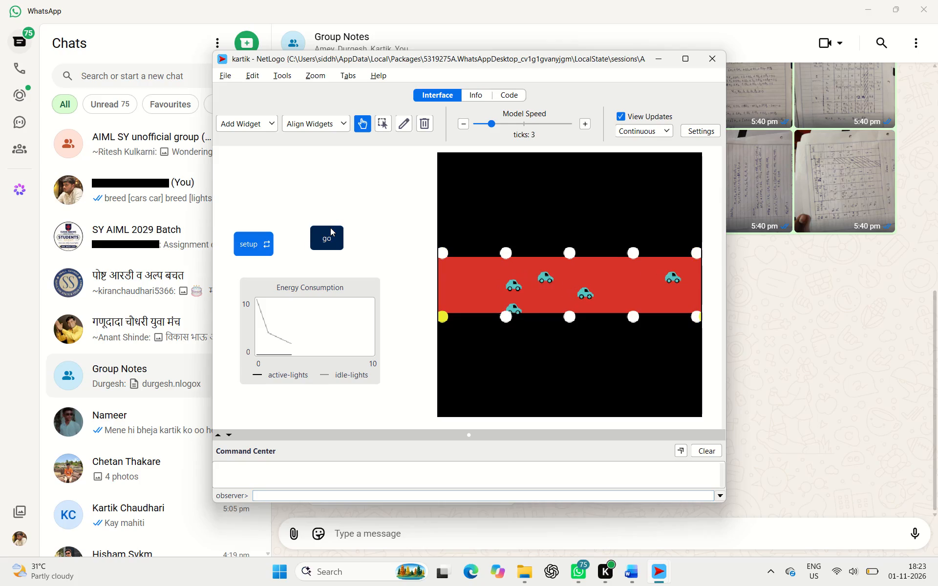
pyautogui.tripleClick(330, 228)
pyautogui.tripleClick(330, 228)
pyautogui.click(330, 228)
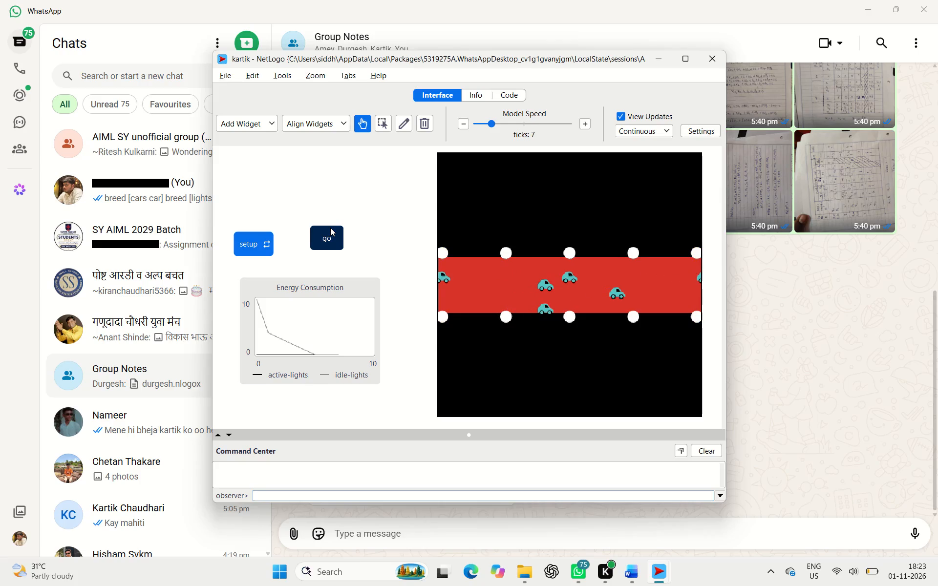
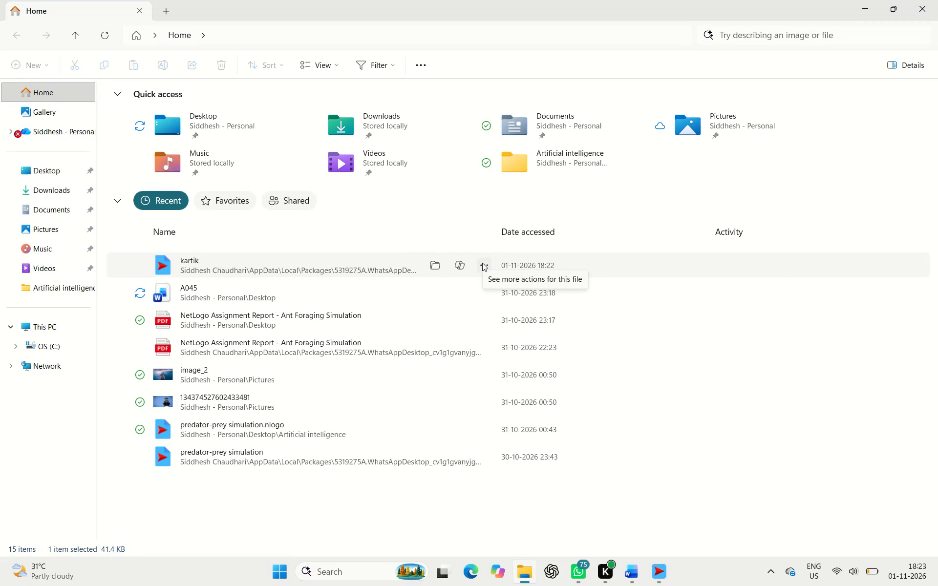
# Remove the kartik model from File Explorer's list of recent files.
pyautogui.rightClick(479, 263)
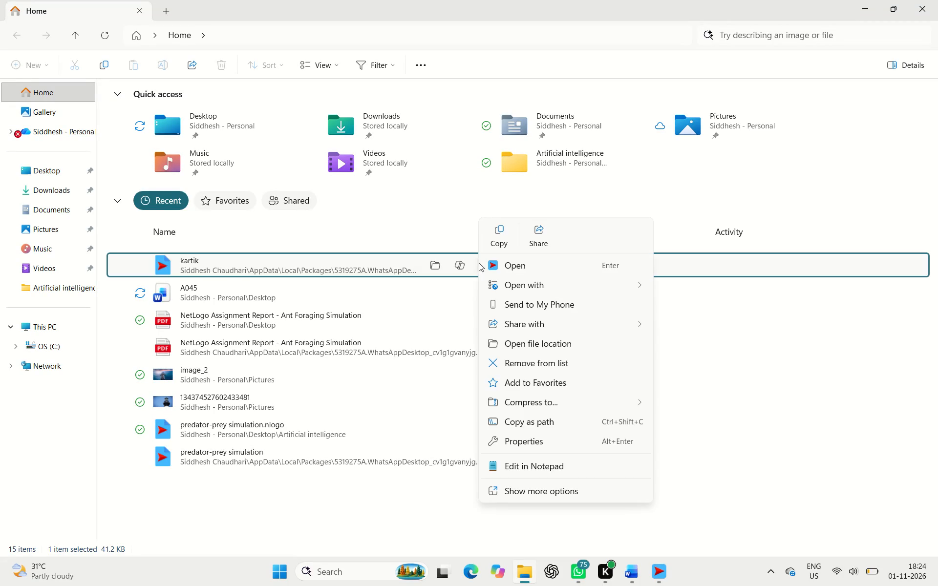
pyautogui.click(530, 362)
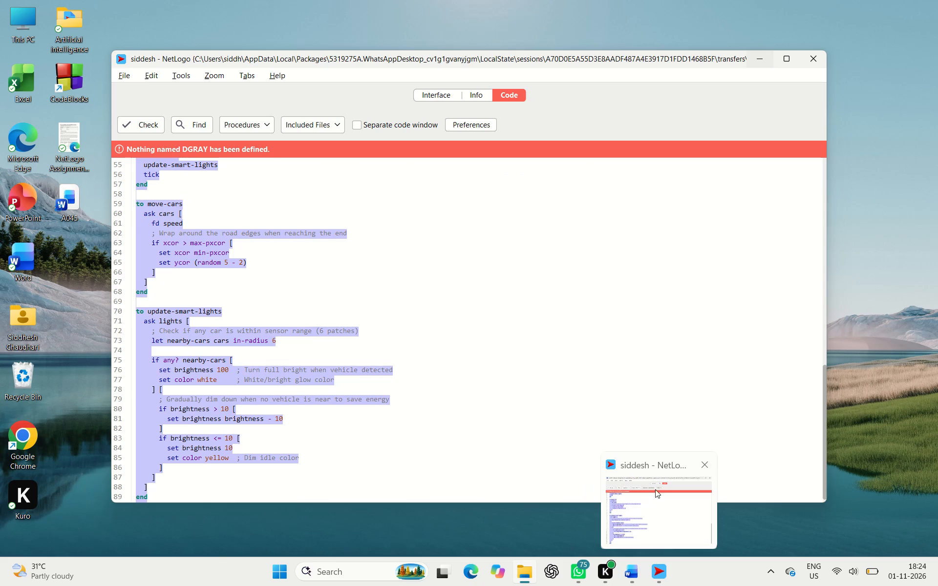
# Close the siddesh model's NetLogo window.
pyautogui.click(704, 460)
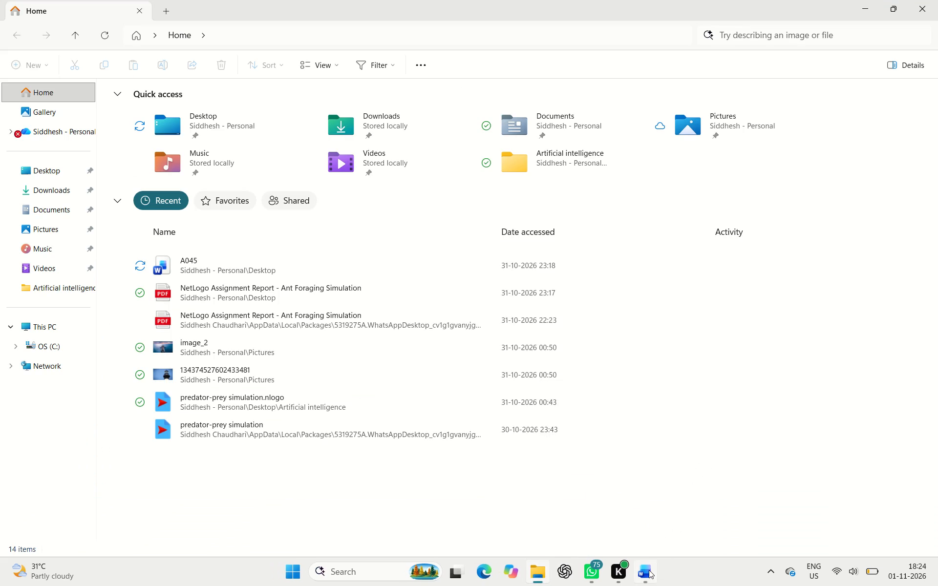
# In the A045 Word report, review the section 5 code listing through update-population, the blank space below it and the Step-by-Step Code Walkthrough.
pyautogui.click(649, 570)
pyautogui.scroll(-1, 558, 339)
pyautogui.scroll(4, 558, 339)
pyautogui.scroll(-2, 558, 339)
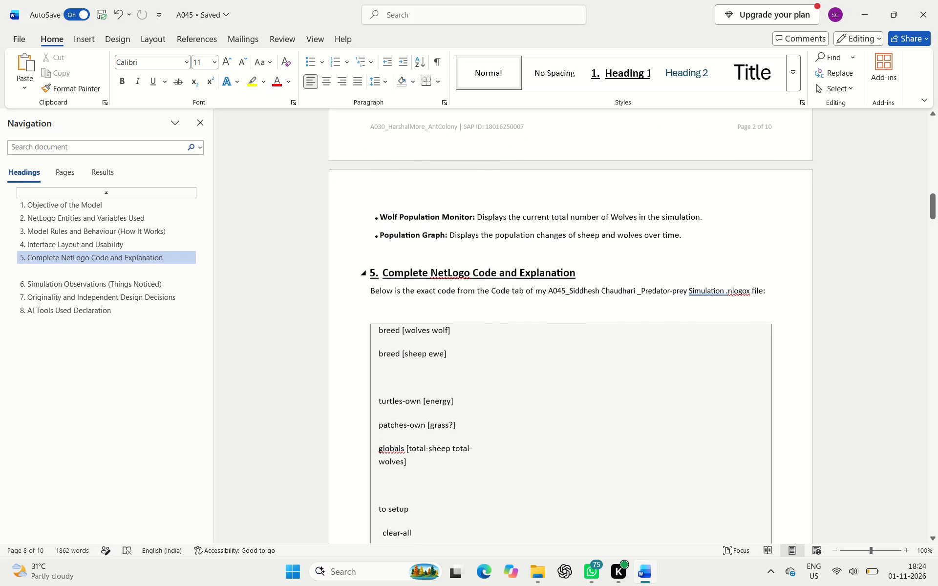
pyautogui.scroll(-16, 558, 339)
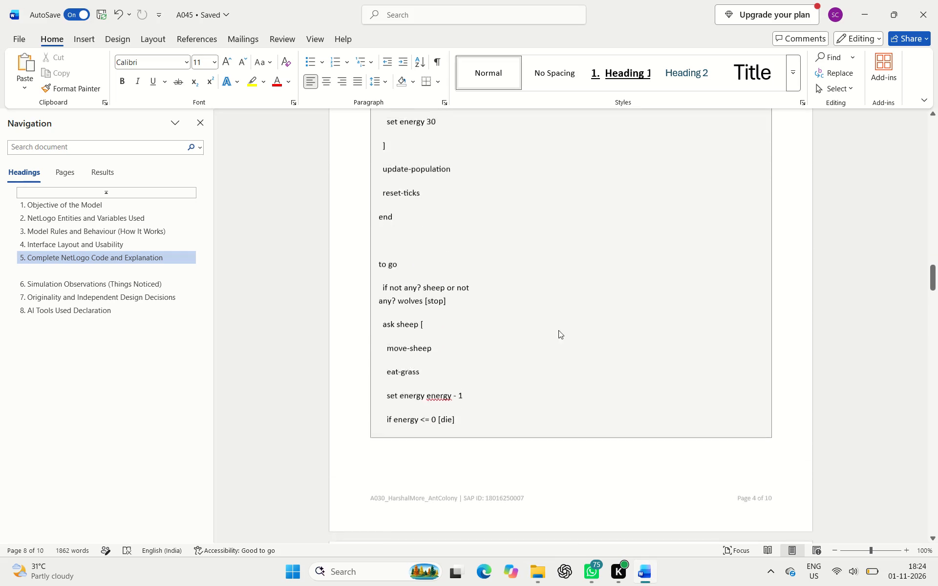
pyautogui.scroll(-7, 558, 330)
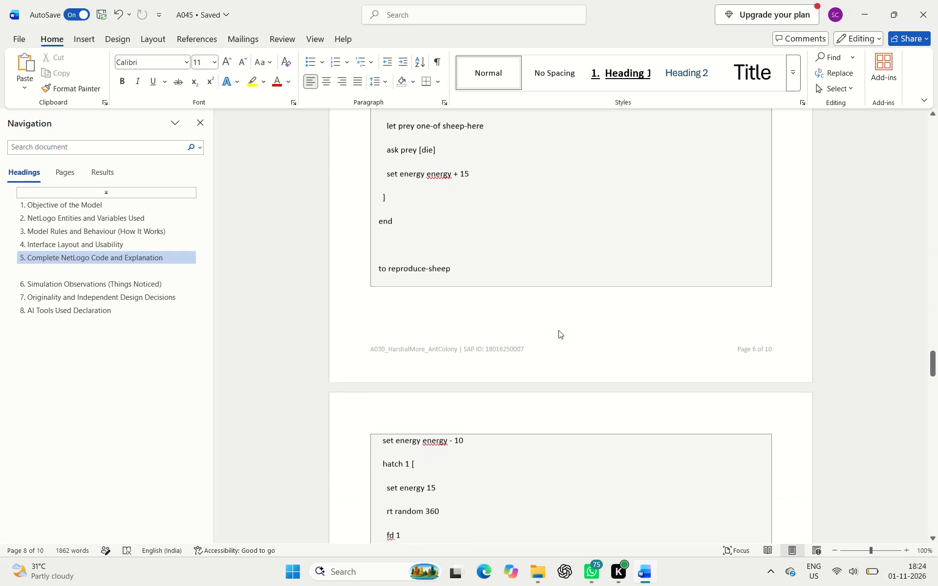
pyautogui.scroll(-8, 558, 330)
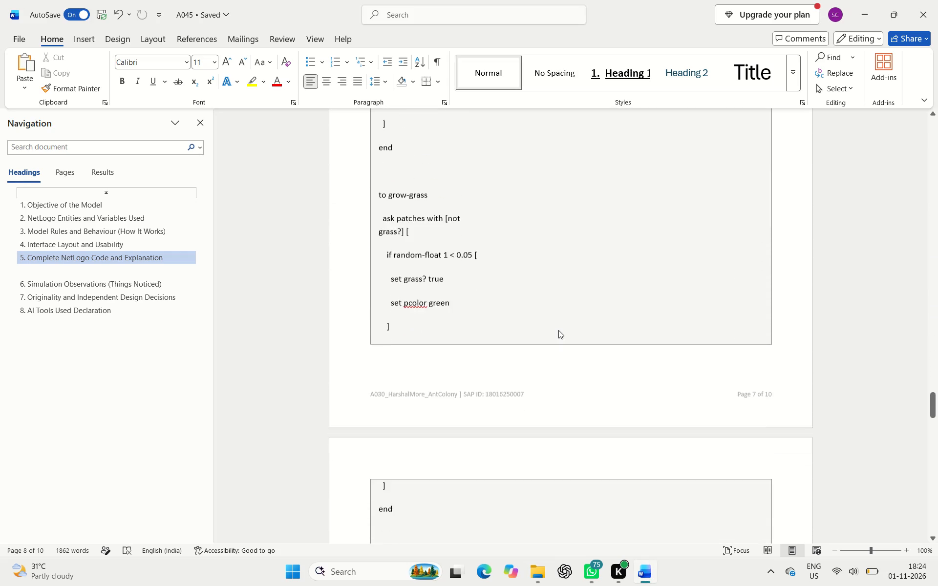
pyautogui.scroll(-5, 558, 330)
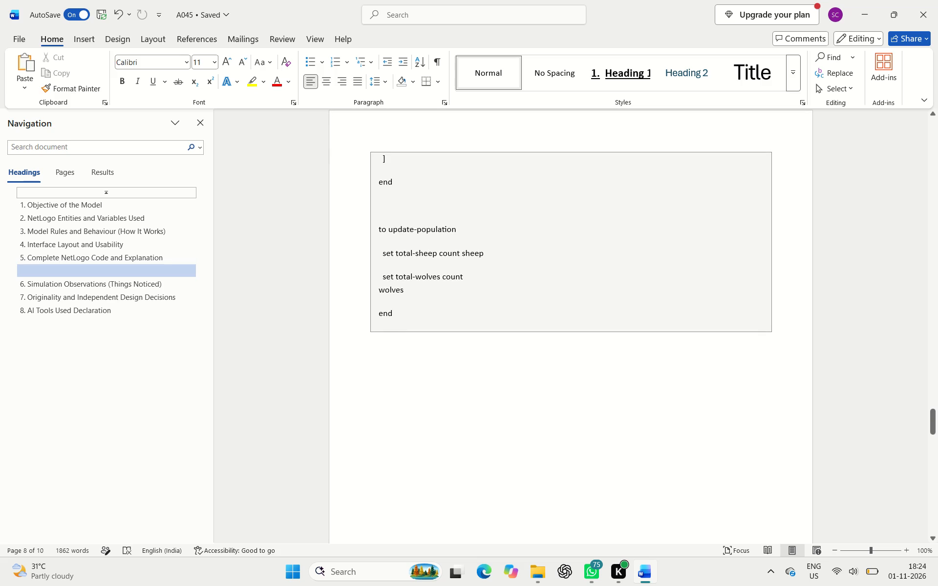
pyautogui.scroll(-7, 538, 395)
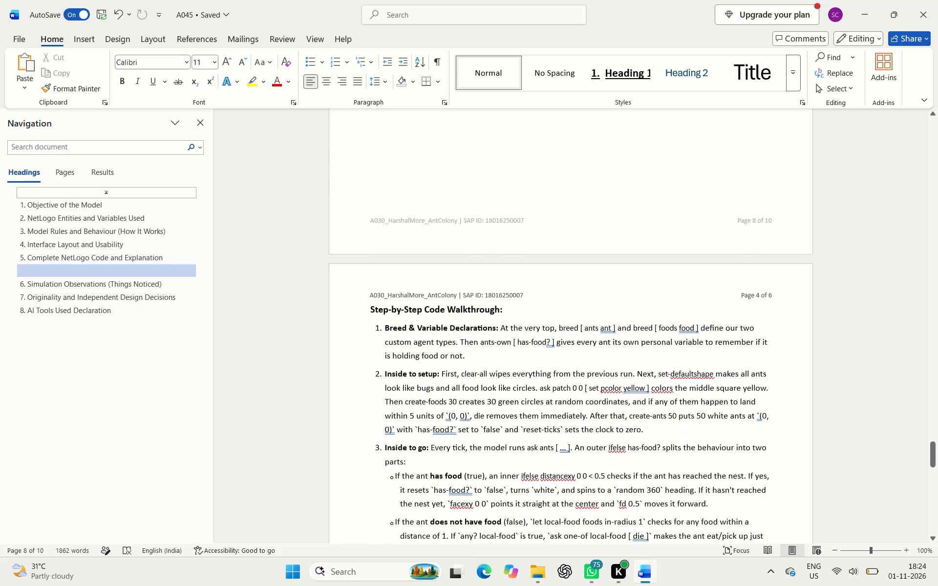
pyautogui.scroll(17, 538, 395)
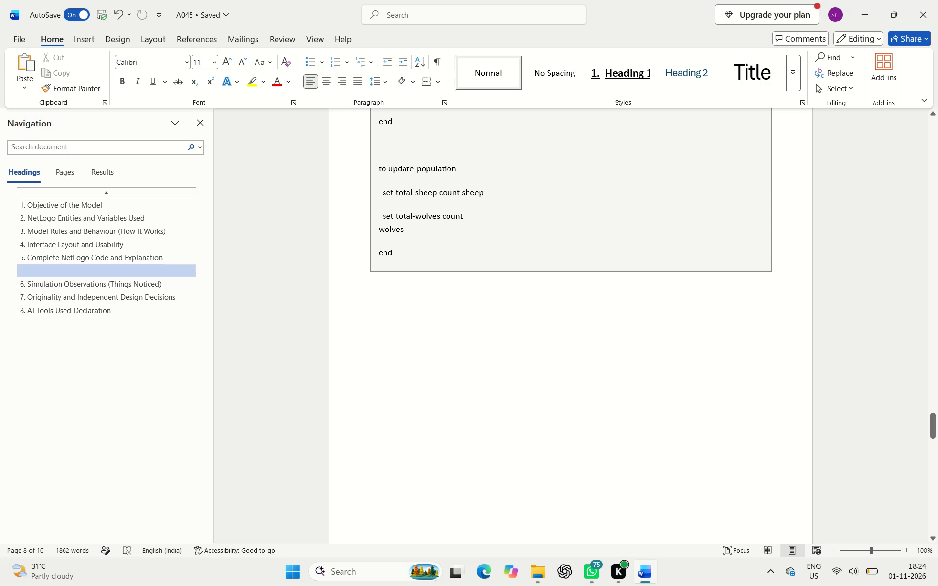
pyautogui.scroll(-2, 538, 395)
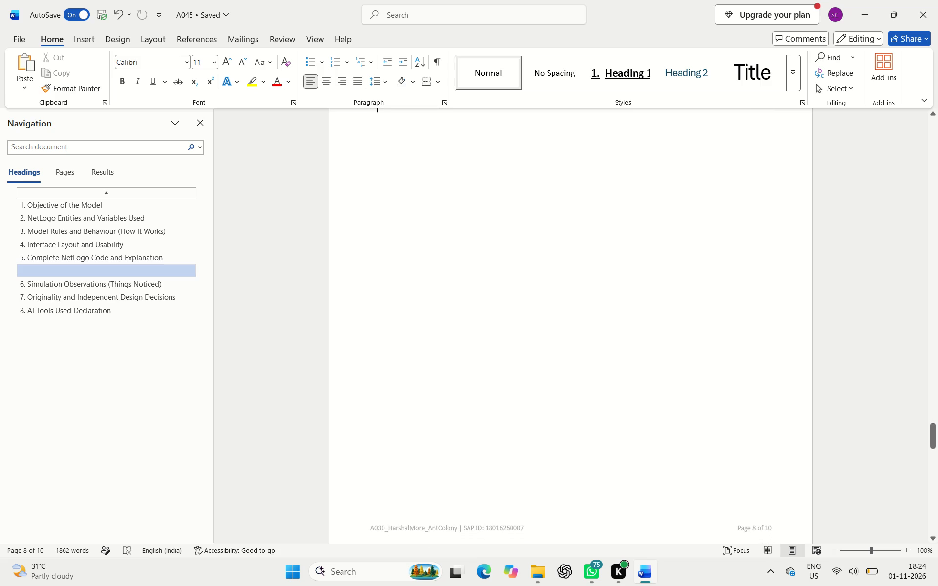
pyautogui.scroll(-1, 538, 395)
pyautogui.click(538, 395)
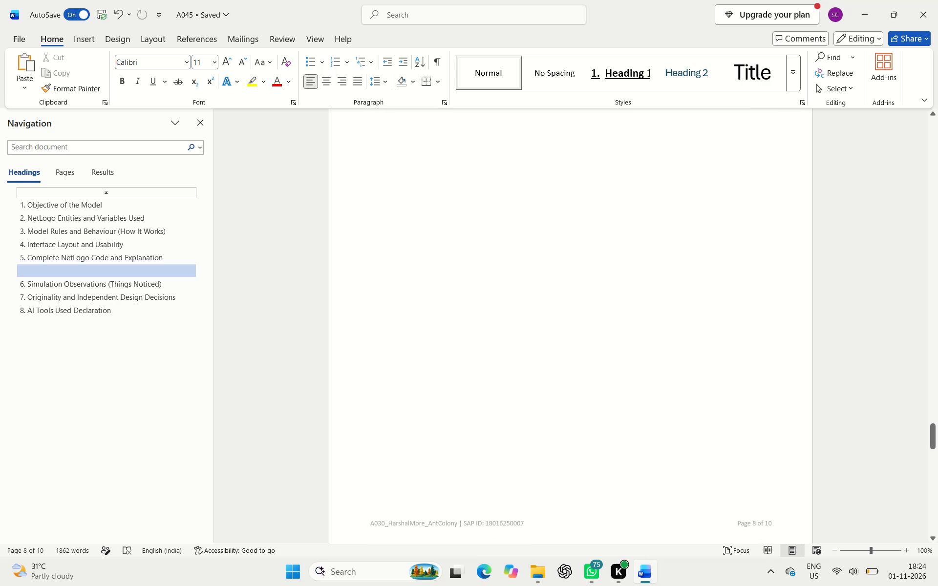
pyautogui.scroll(2, 538, 395)
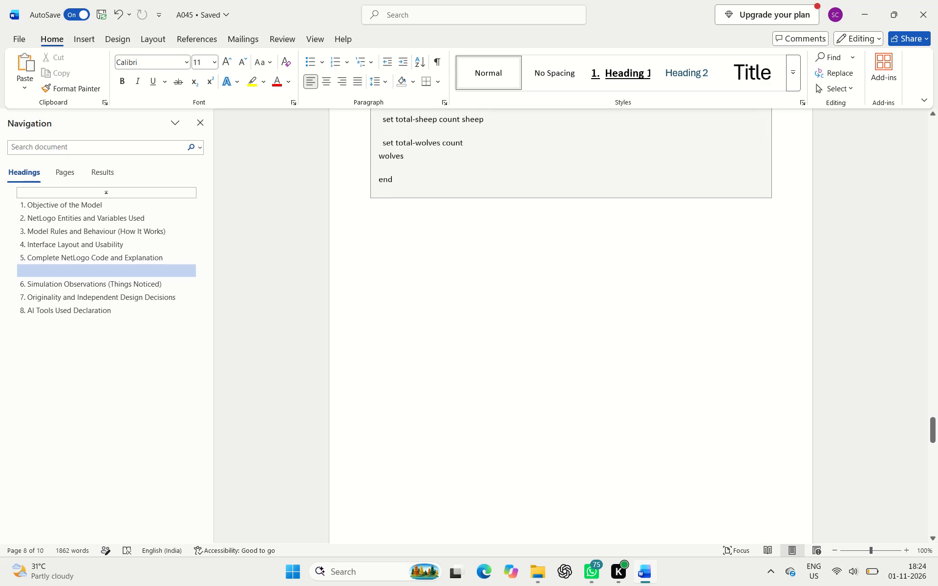
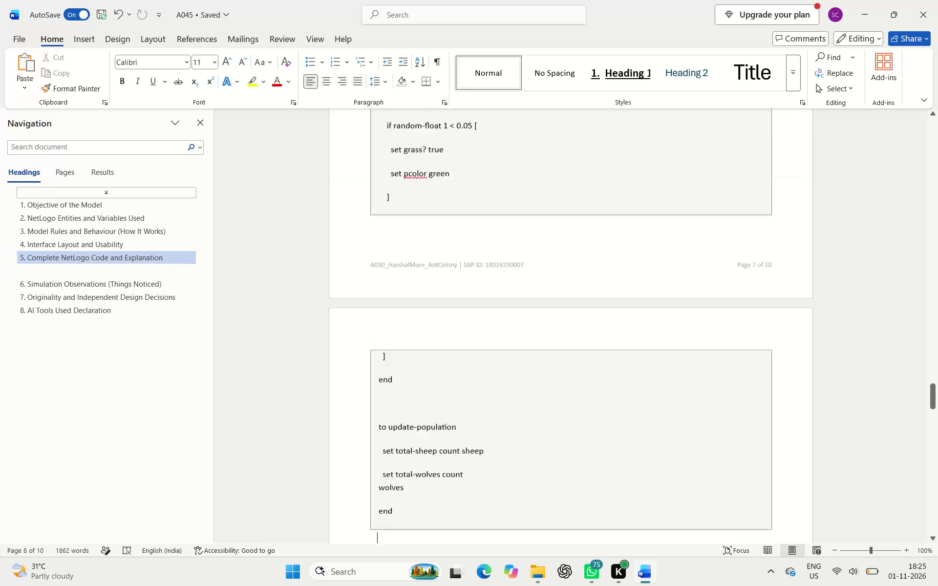
# Examine the numbering and style of the section 5 heading above the code listing.
pyautogui.scroll(2, 546, 344)
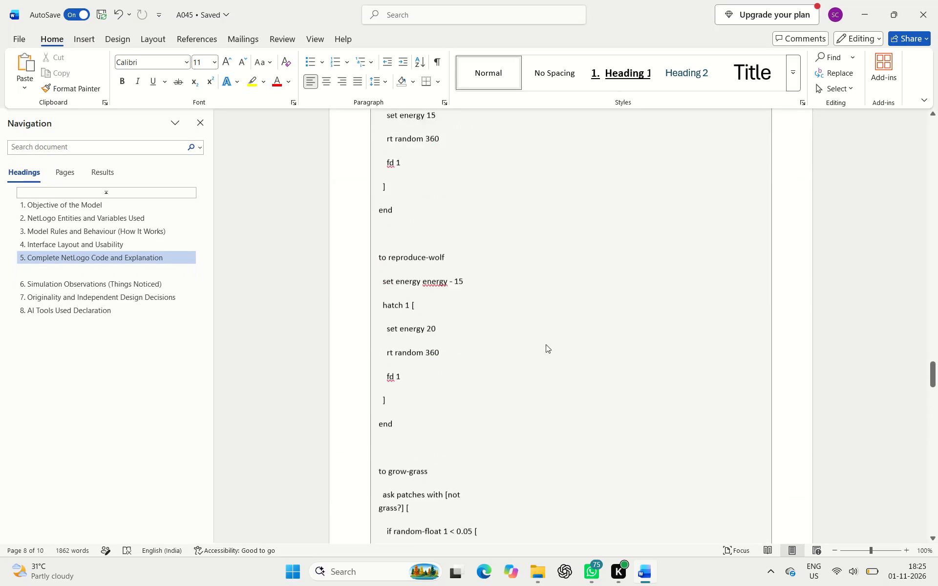
pyautogui.scroll(10, 546, 344)
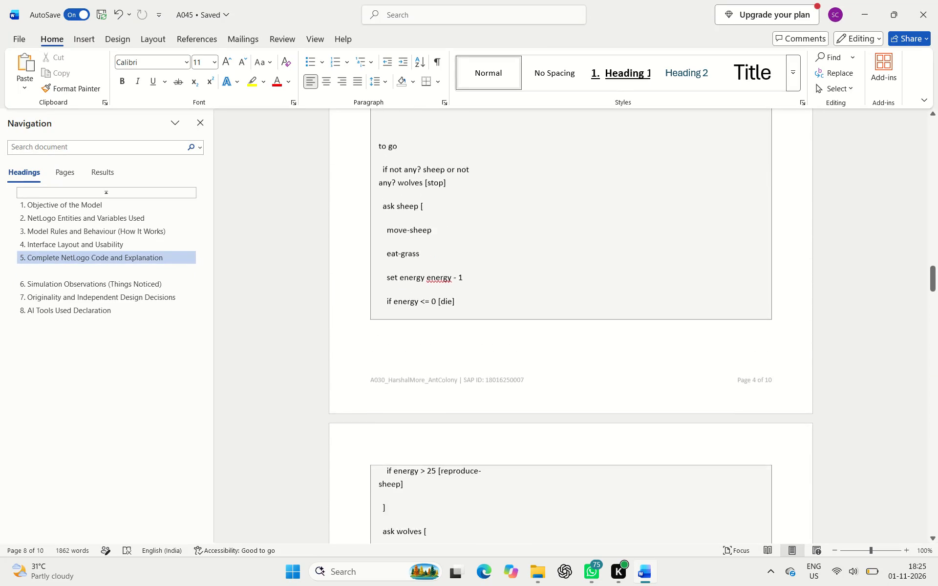
pyautogui.scroll(12, 546, 344)
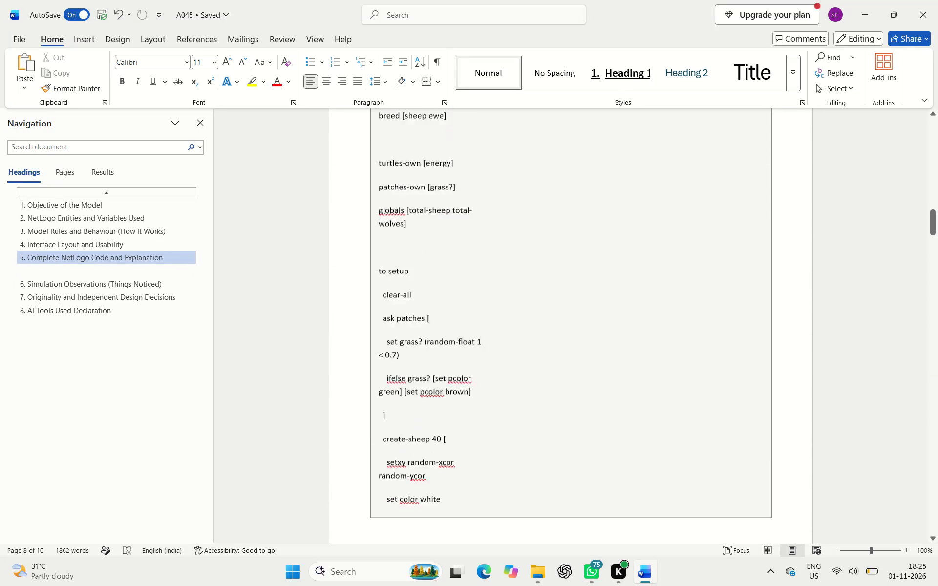
pyautogui.scroll(4, 546, 344)
pyautogui.scroll(-2, 545, 326)
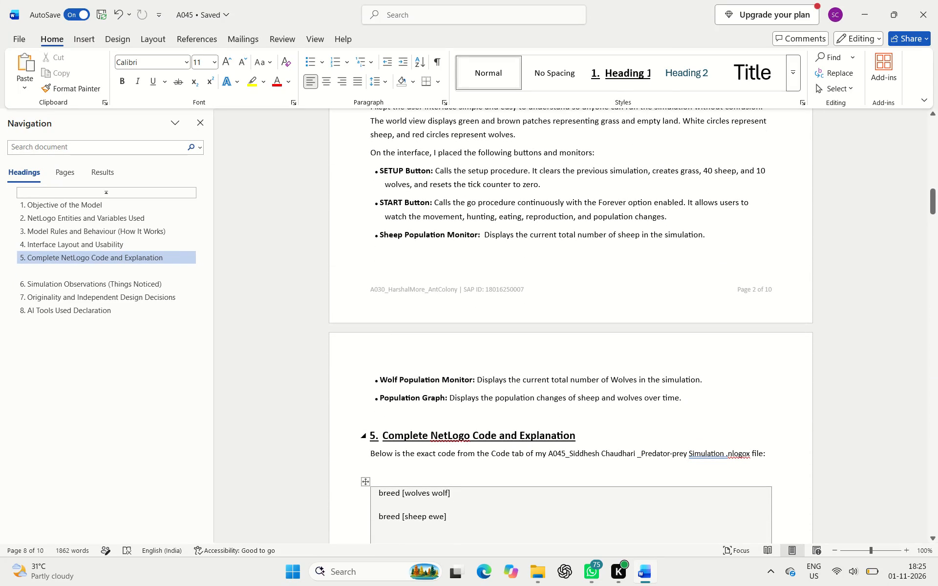
pyautogui.click(489, 441)
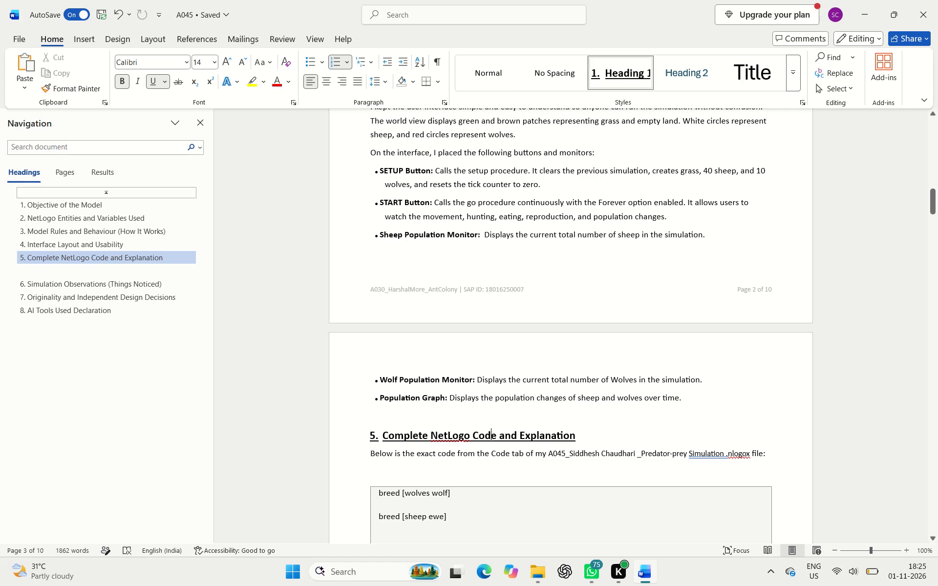
pyautogui.scroll(-1, 519, 295)
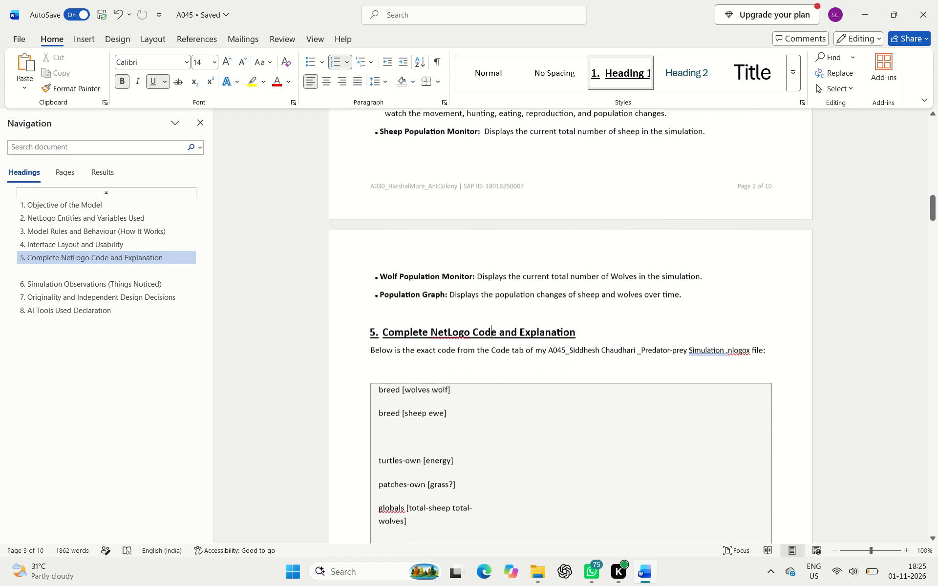
pyautogui.scroll(-1, 519, 295)
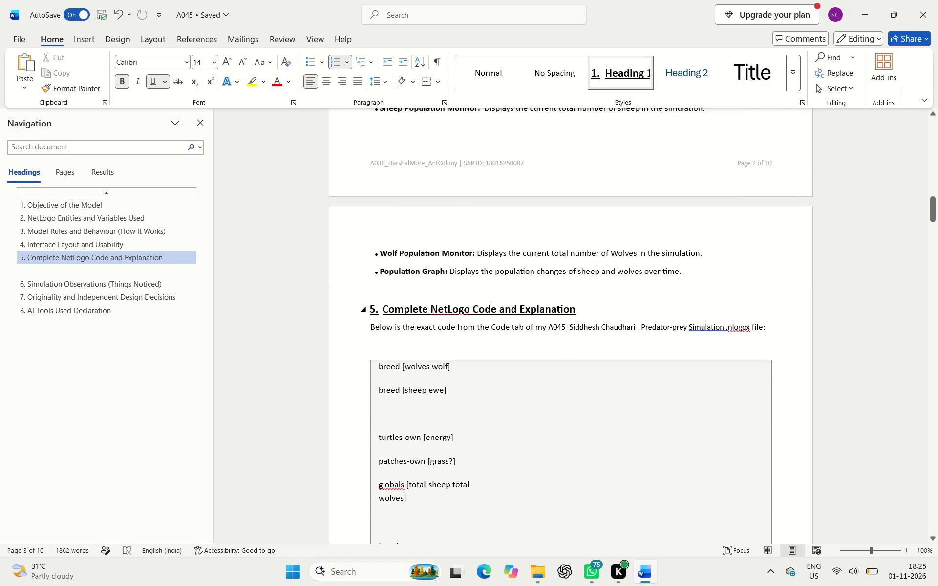
pyautogui.click(373, 309)
# Add a Heading 1 reading "Figure 1:" on a new line below the end of the section 5 code listing.
pyautogui.scroll(-14, 373, 309)
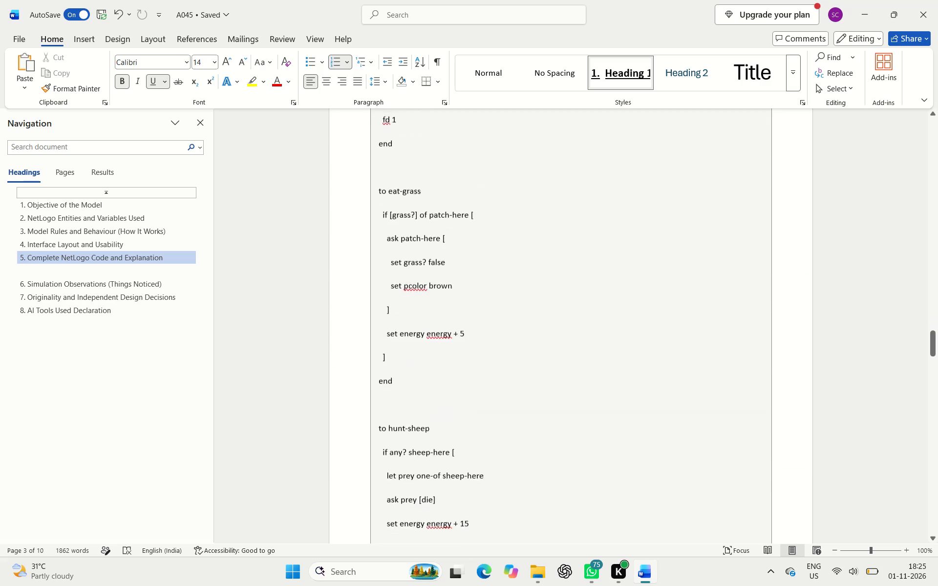
pyautogui.scroll(-11, 373, 309)
pyautogui.scroll(2, 373, 241)
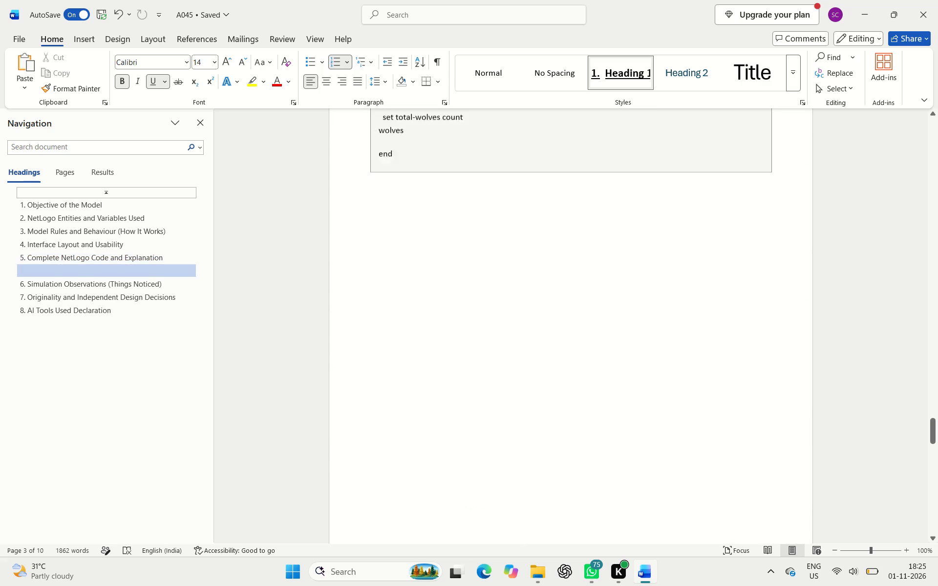
pyautogui.scroll(1, 373, 241)
pyautogui.click(373, 241)
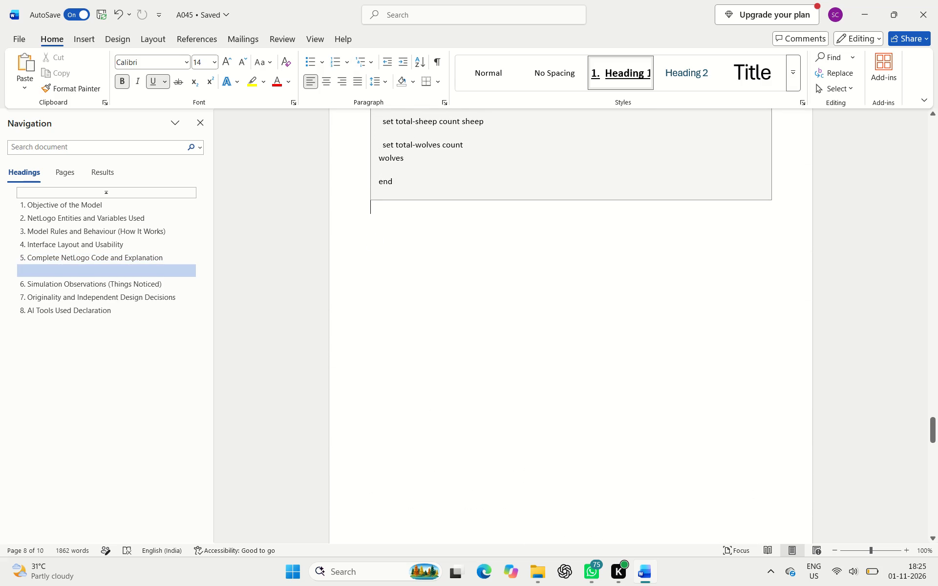
pyautogui.press('Return')
pyautogui.click(633, 69)
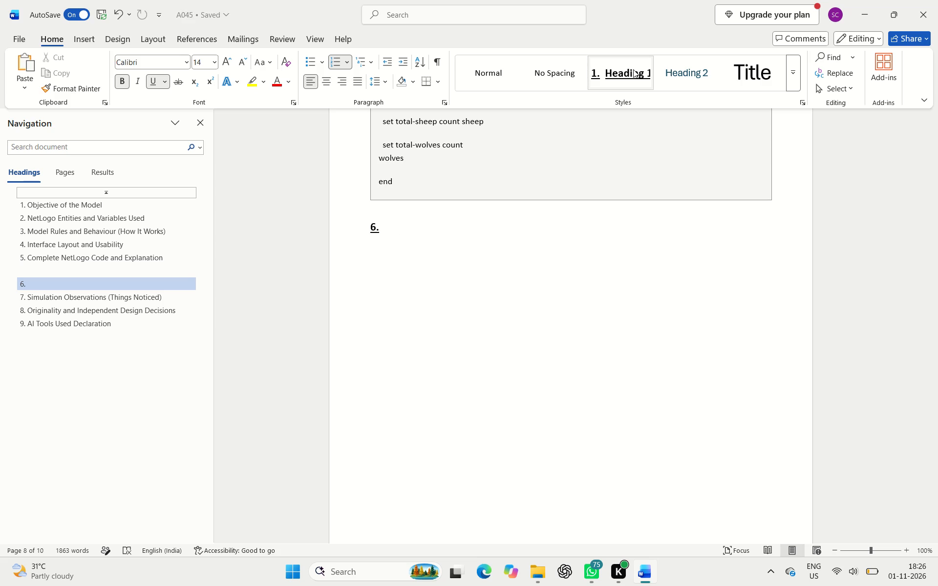
pyautogui.hotkey('shift', 'f')
pyautogui.write('igure')
pyautogui.press('space')
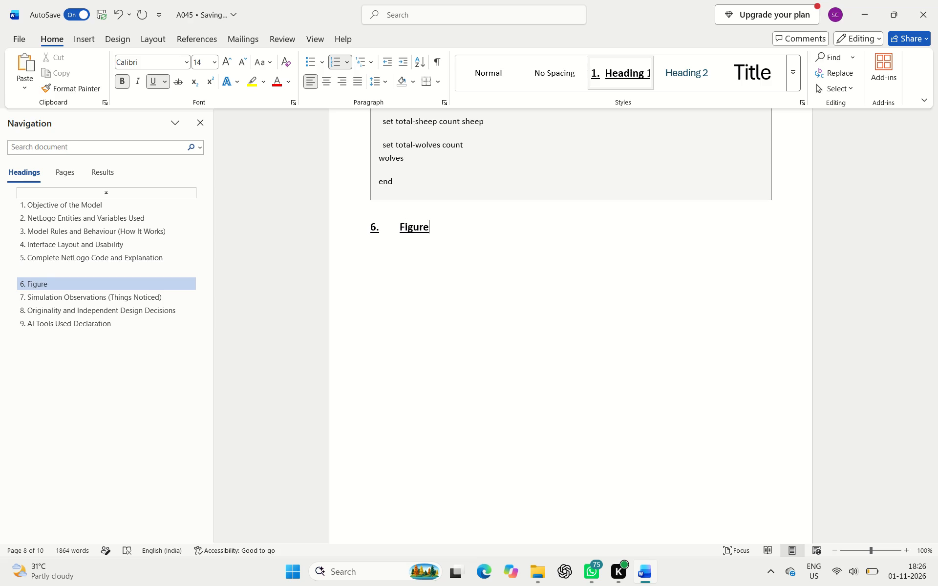
pyautogui.write('1')
pyautogui.write(':')
pyautogui.press('space')
# Check the section 5 heading and code listing again against the new "Figure 1:" heading below the listing.
pyautogui.scroll(20, 633, 69)
pyautogui.scroll(20, 633, 69)
pyautogui.scroll(2, 633, 69)
pyautogui.scroll(8, 499, 179)
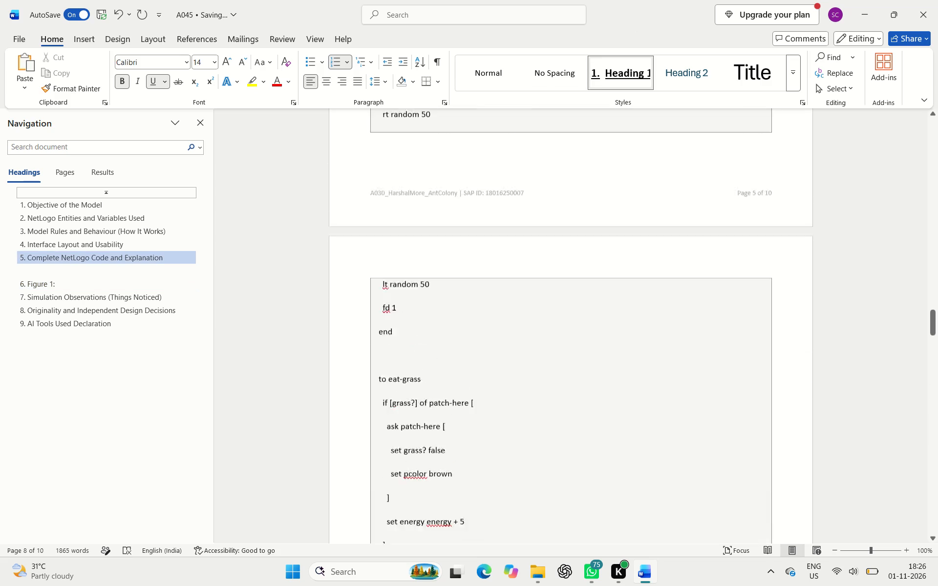
pyautogui.scroll(3, 499, 179)
pyautogui.scroll(-3, 499, 179)
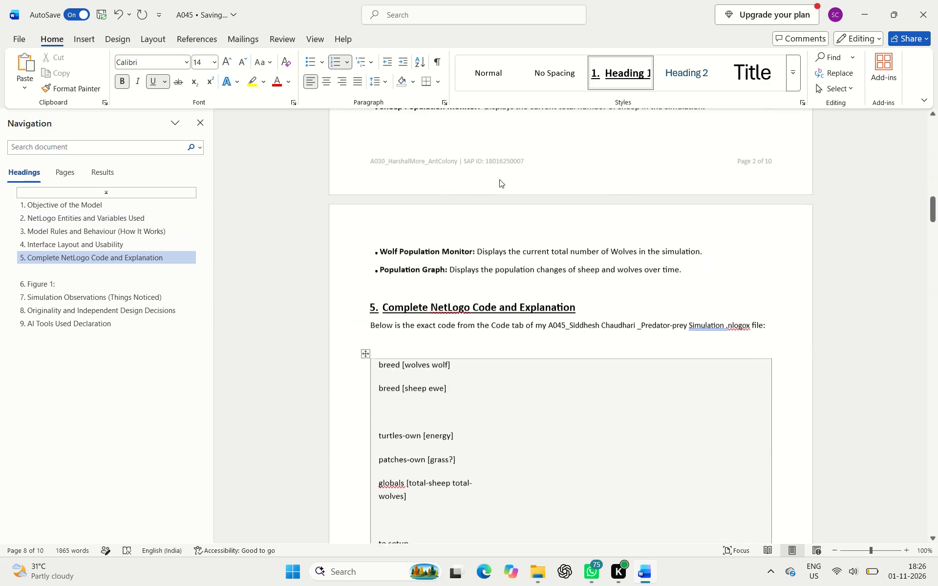
pyautogui.scroll(-11, 499, 179)
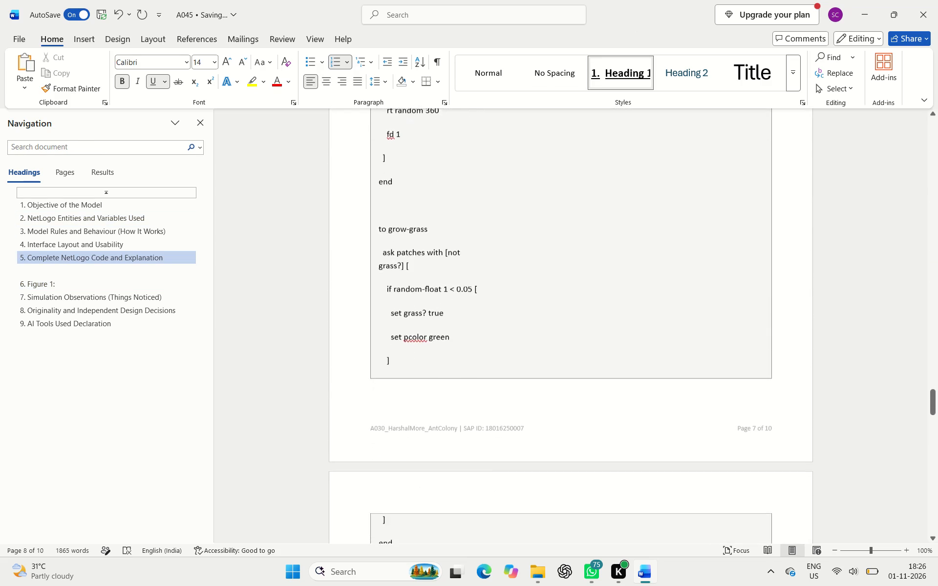
pyautogui.scroll(-6, 499, 179)
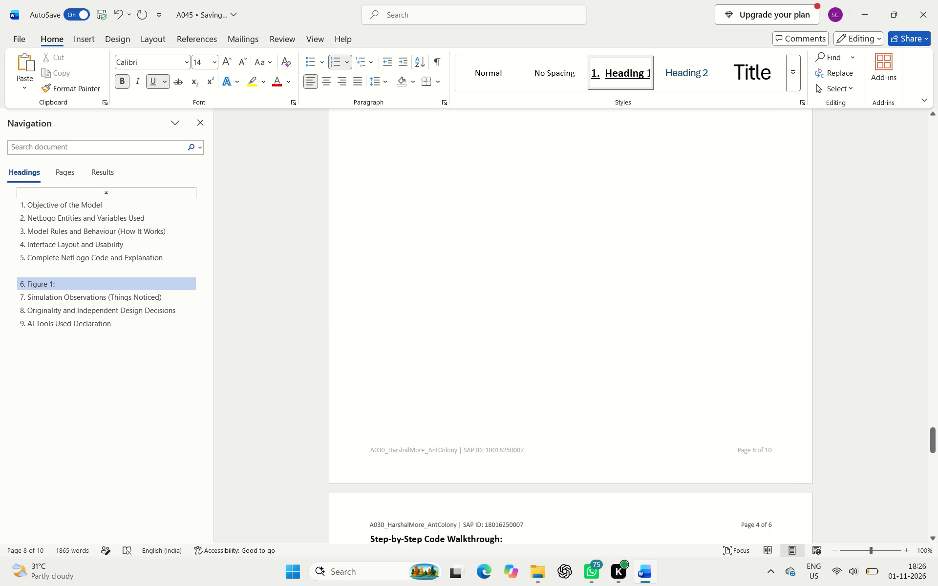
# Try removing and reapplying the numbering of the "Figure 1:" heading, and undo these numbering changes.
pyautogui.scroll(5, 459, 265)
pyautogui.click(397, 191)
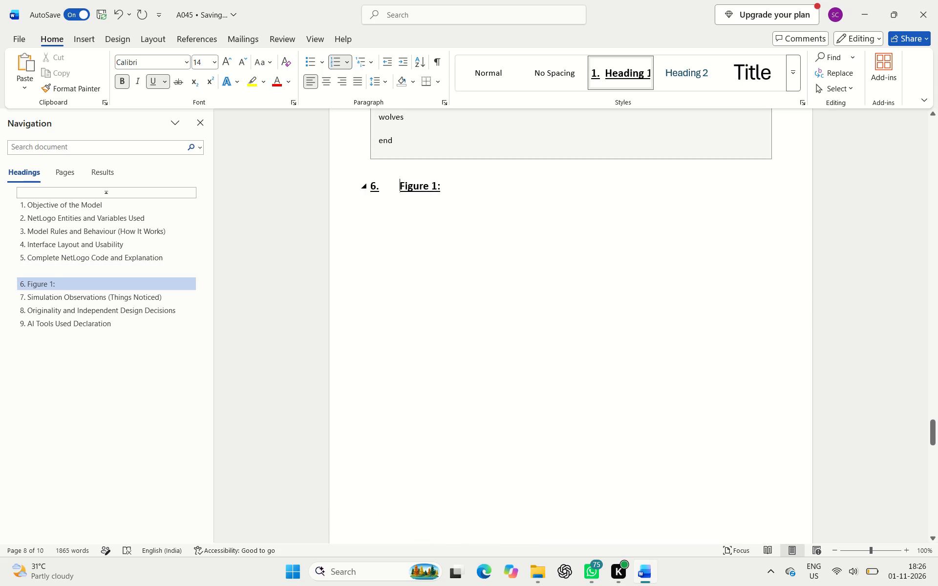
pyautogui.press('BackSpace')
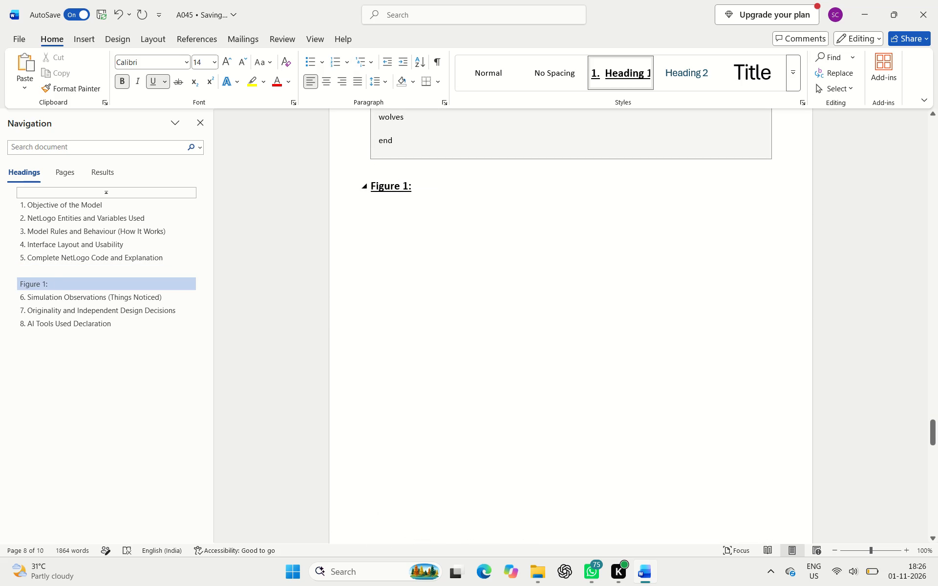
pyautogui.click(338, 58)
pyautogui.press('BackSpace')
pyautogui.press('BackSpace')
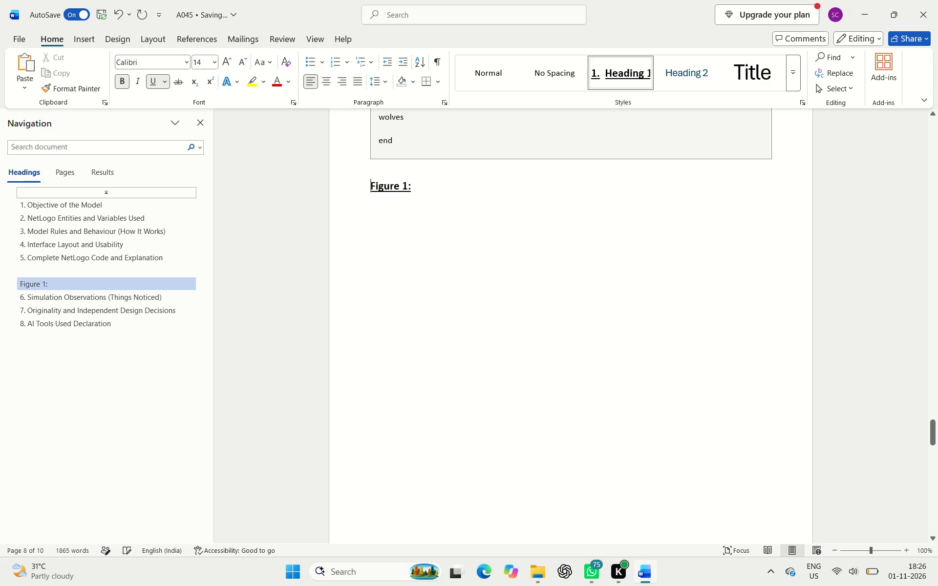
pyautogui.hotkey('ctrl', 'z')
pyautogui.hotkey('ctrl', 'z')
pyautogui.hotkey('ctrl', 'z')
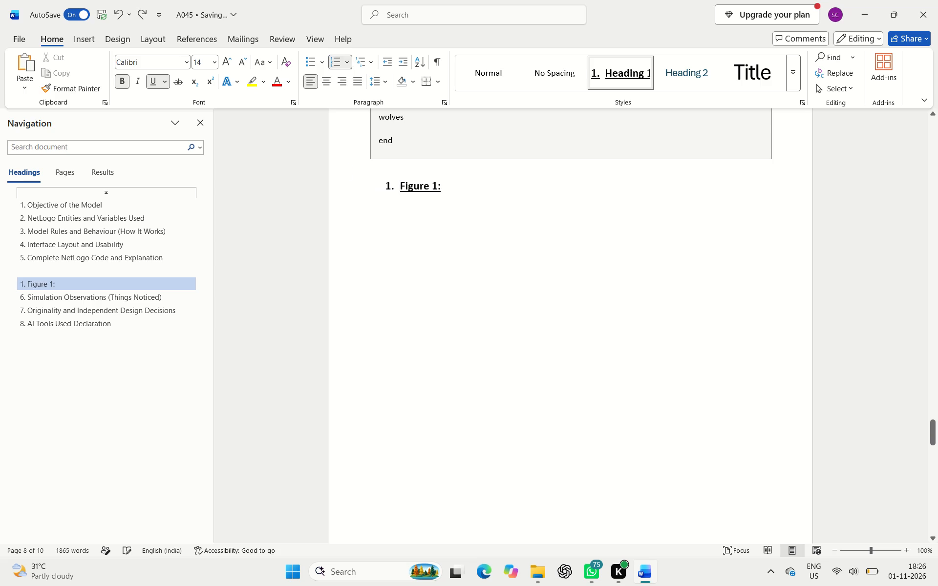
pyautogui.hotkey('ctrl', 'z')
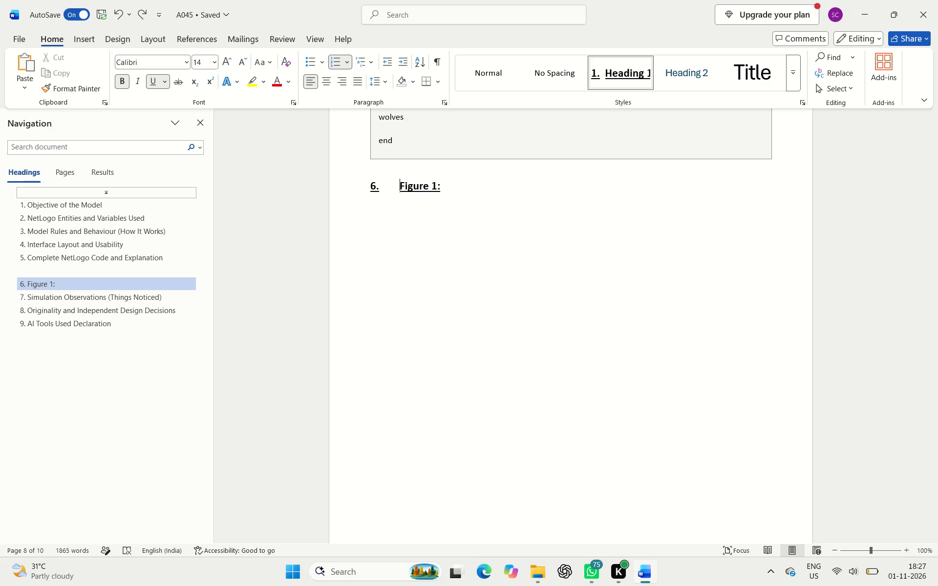
# Start a new Normal-style line beneath the "Figure 1:" heading.
pyautogui.click(447, 192)
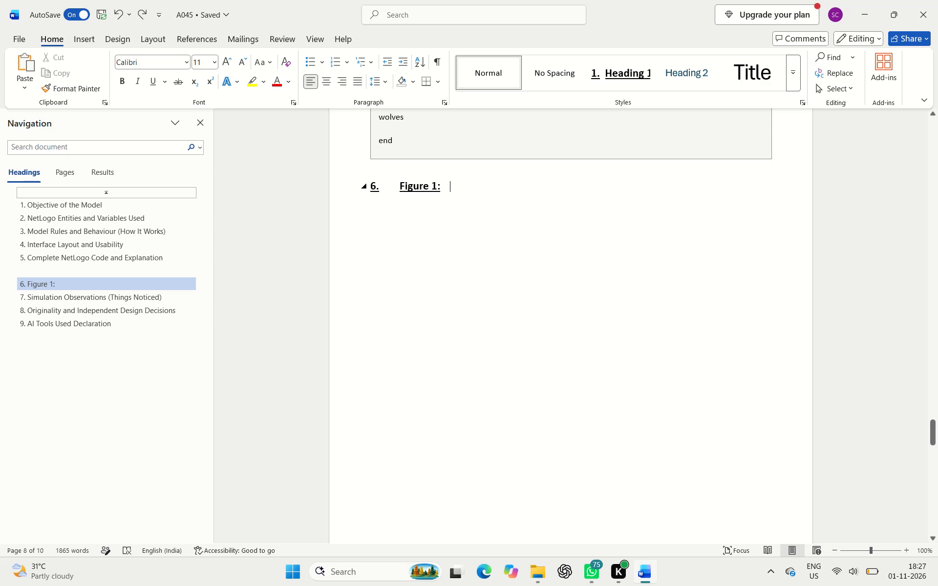
pyautogui.press('Return')
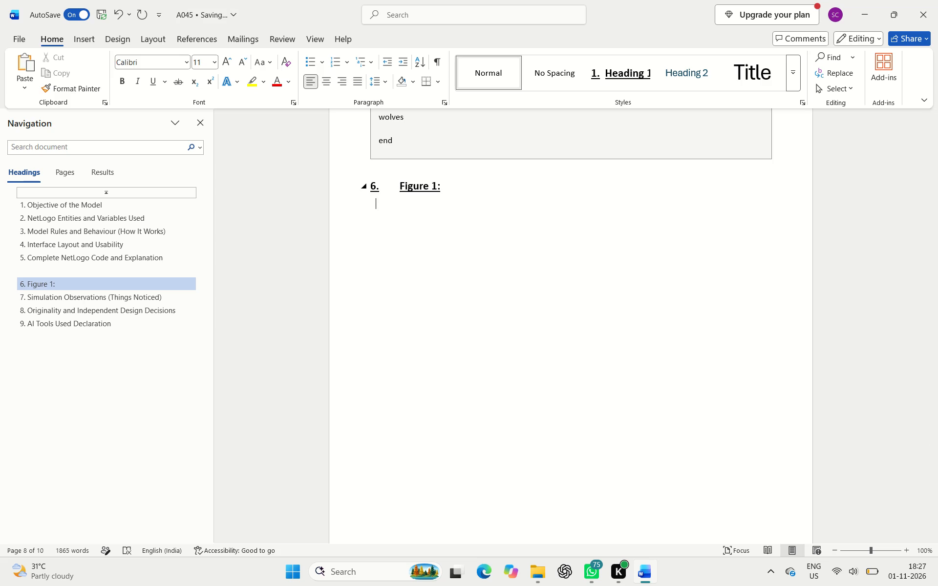
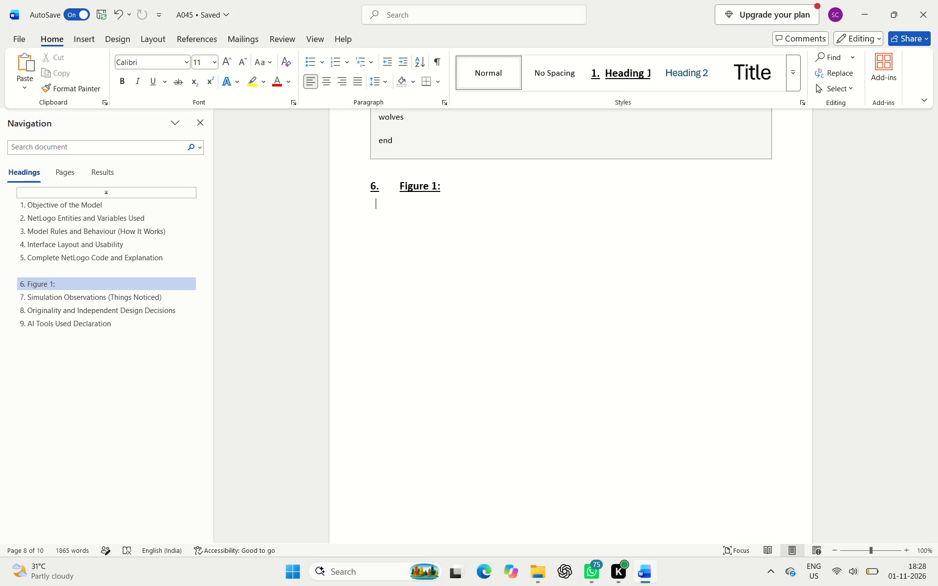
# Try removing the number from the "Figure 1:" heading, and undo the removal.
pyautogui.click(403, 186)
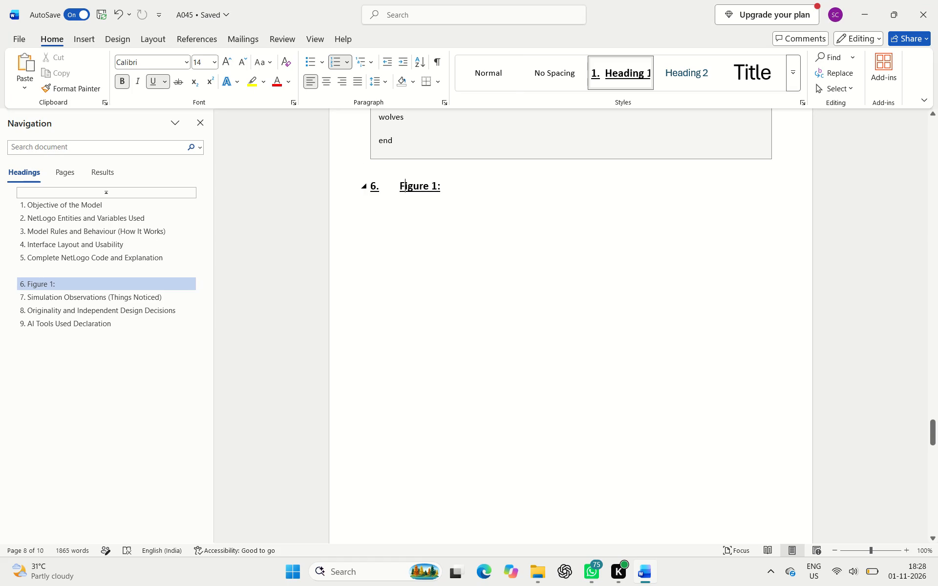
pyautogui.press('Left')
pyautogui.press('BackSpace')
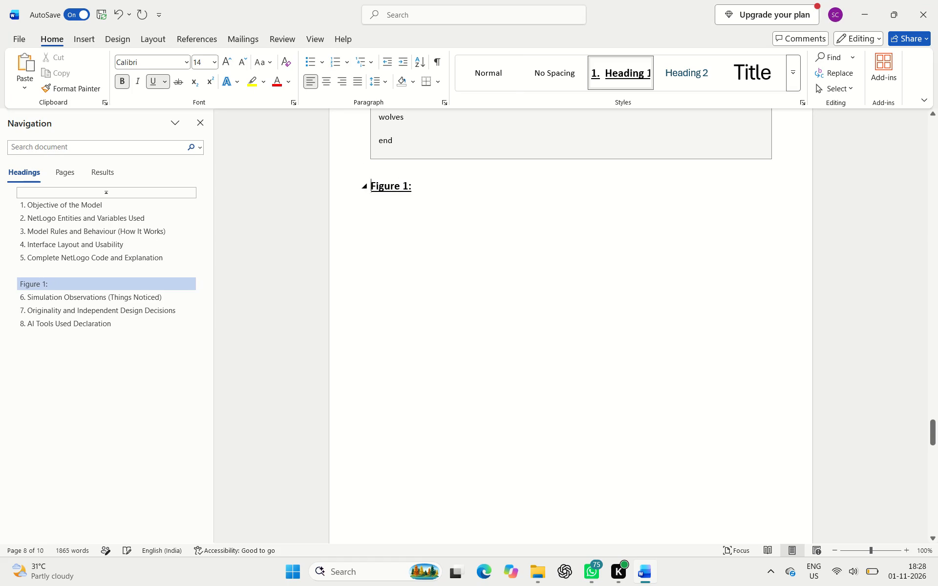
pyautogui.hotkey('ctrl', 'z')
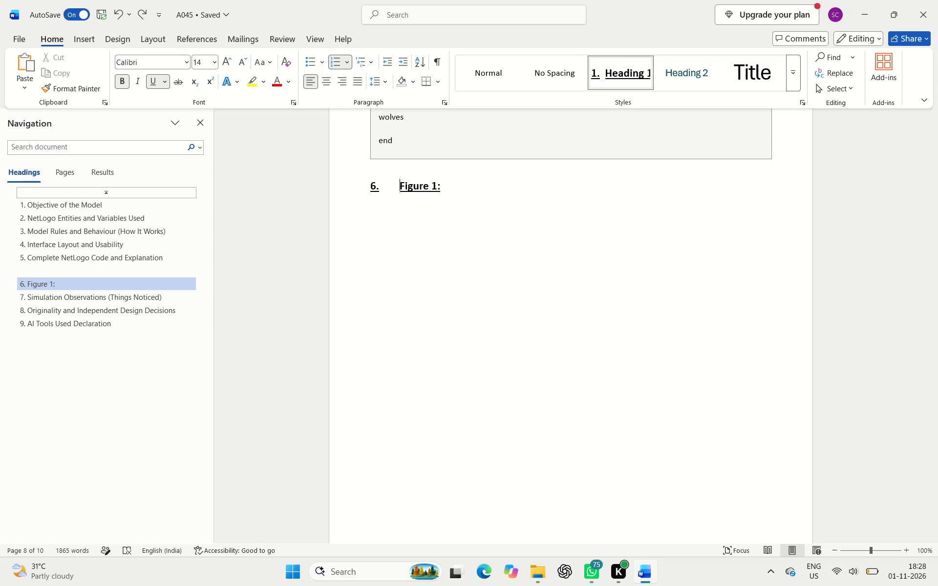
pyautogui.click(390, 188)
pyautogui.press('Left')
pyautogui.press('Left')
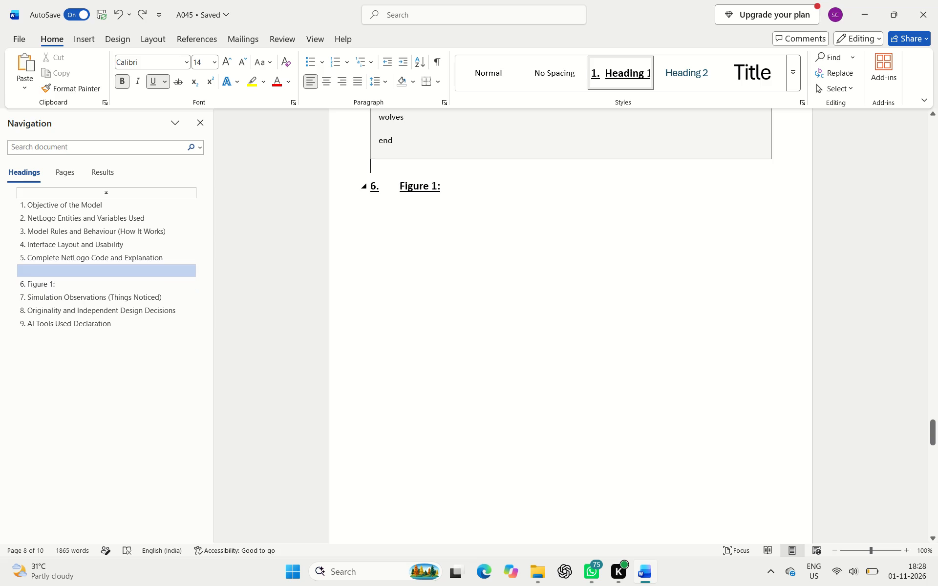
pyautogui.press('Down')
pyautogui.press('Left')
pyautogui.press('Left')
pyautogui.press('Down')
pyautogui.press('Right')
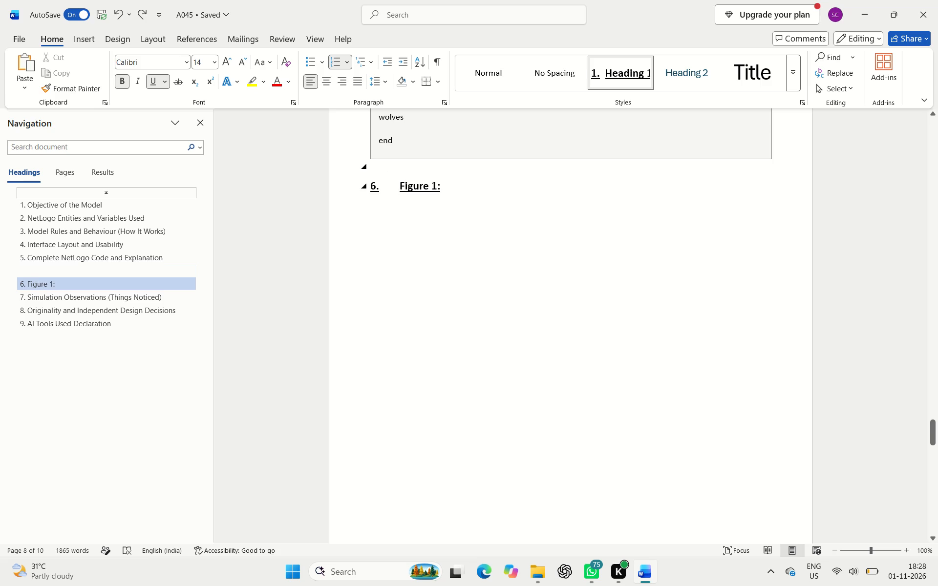
# Select the list number of the "Figure 1:" heading and open its numbering options.
pyautogui.click(398, 181)
pyautogui.rightClick(371, 184)
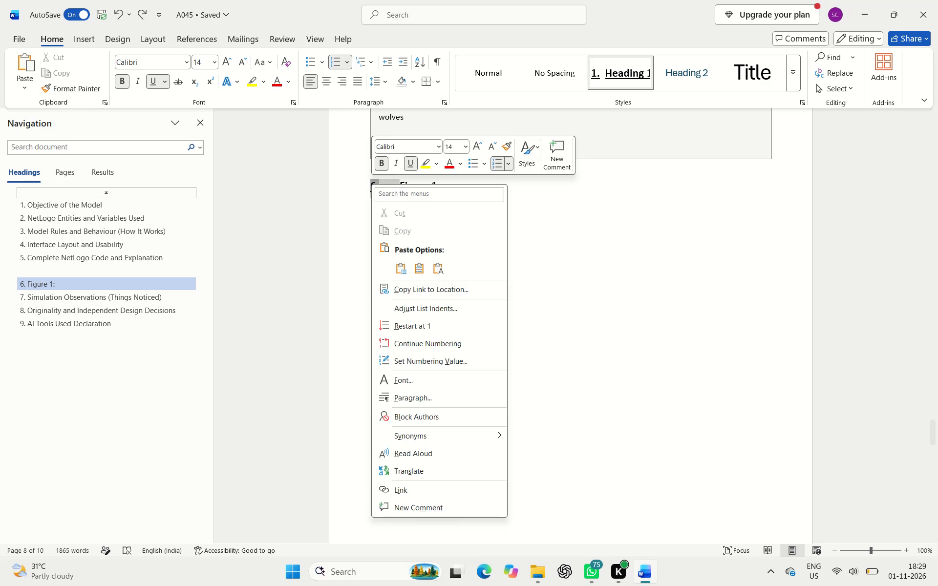
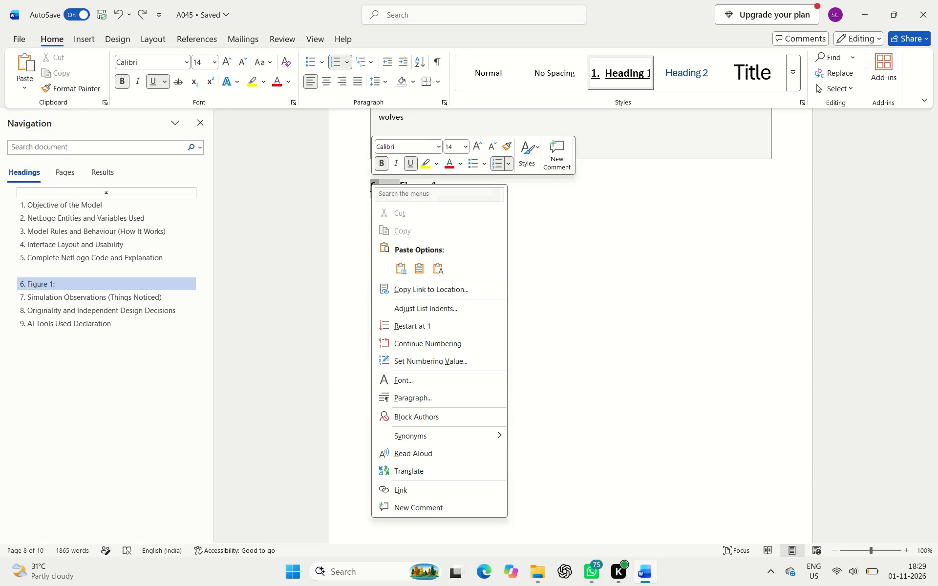
# Open the list indent settings for the number of the "Figure 1:" heading.
pyautogui.click(461, 310)
pyautogui.click(520, 202)
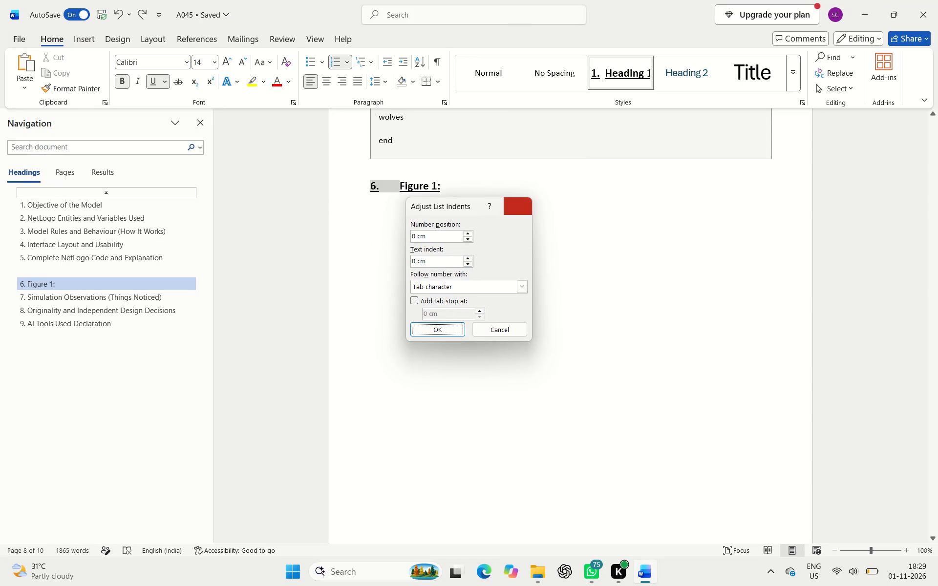
pyautogui.rightClick(373, 190)
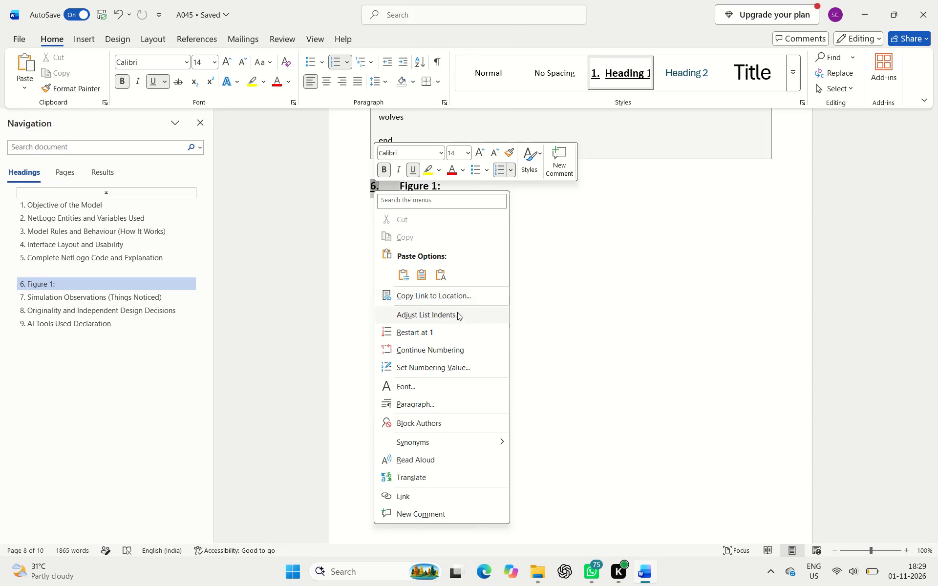
pyautogui.scroll(-1, 428, 420)
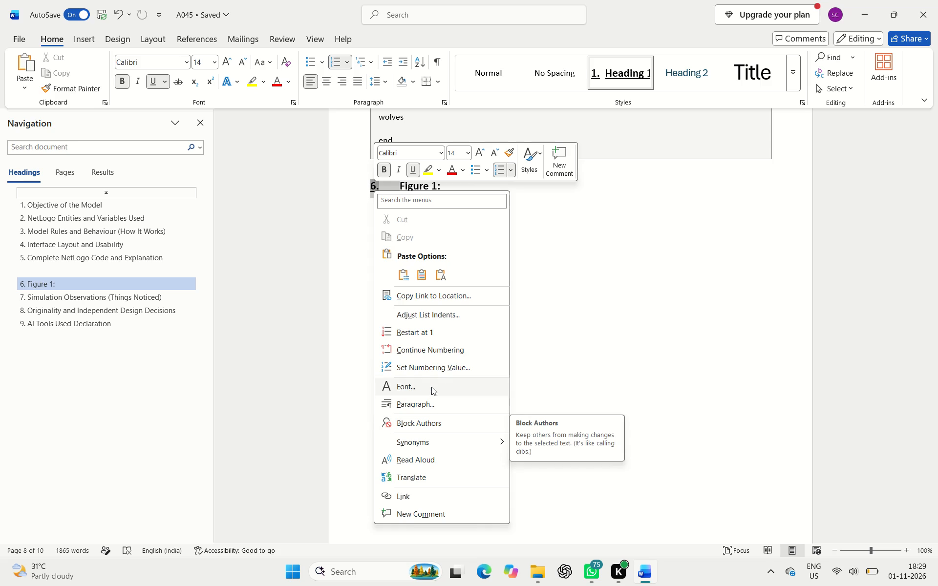
pyautogui.click(420, 312)
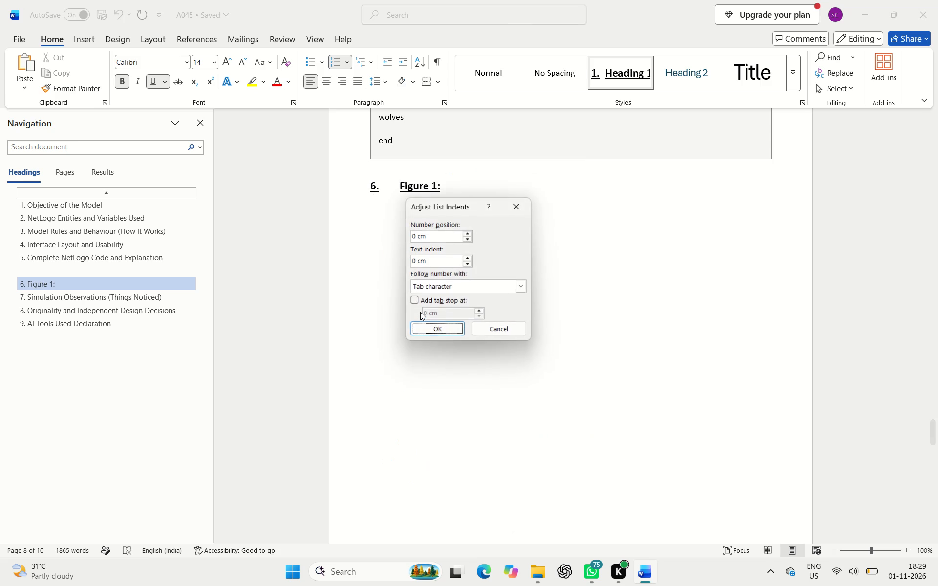
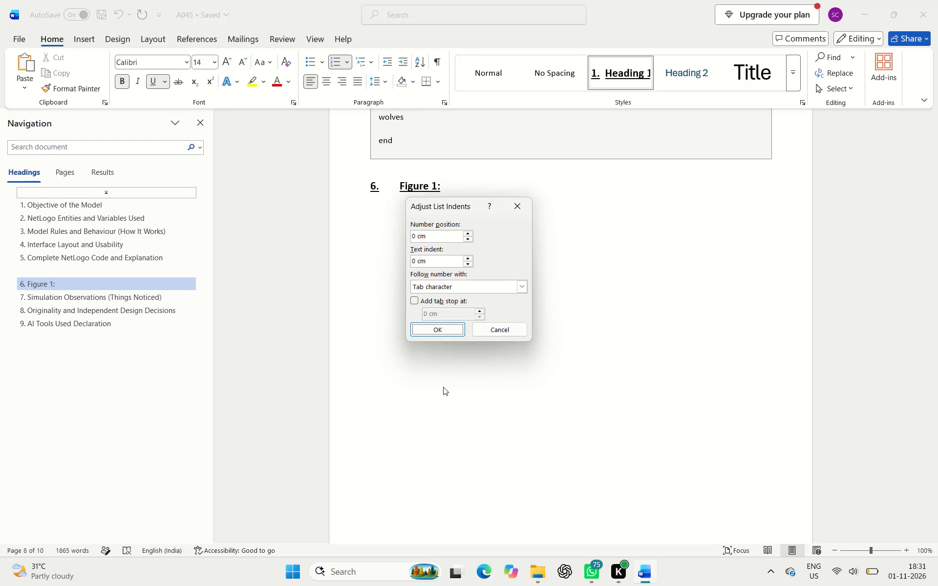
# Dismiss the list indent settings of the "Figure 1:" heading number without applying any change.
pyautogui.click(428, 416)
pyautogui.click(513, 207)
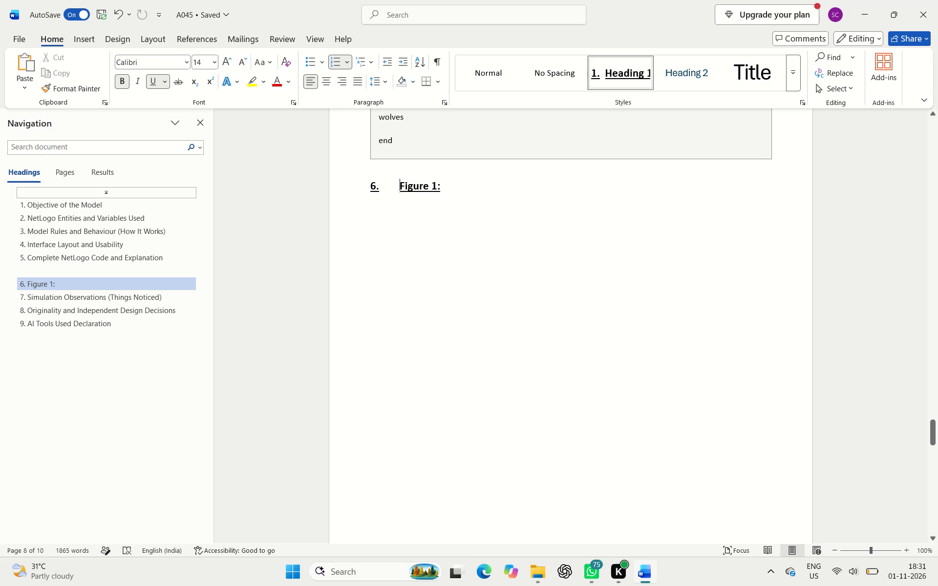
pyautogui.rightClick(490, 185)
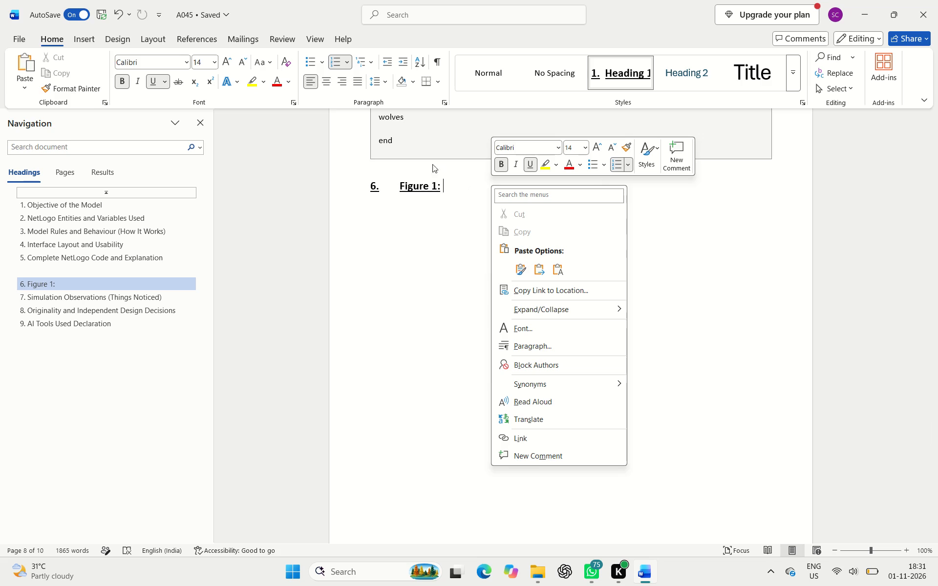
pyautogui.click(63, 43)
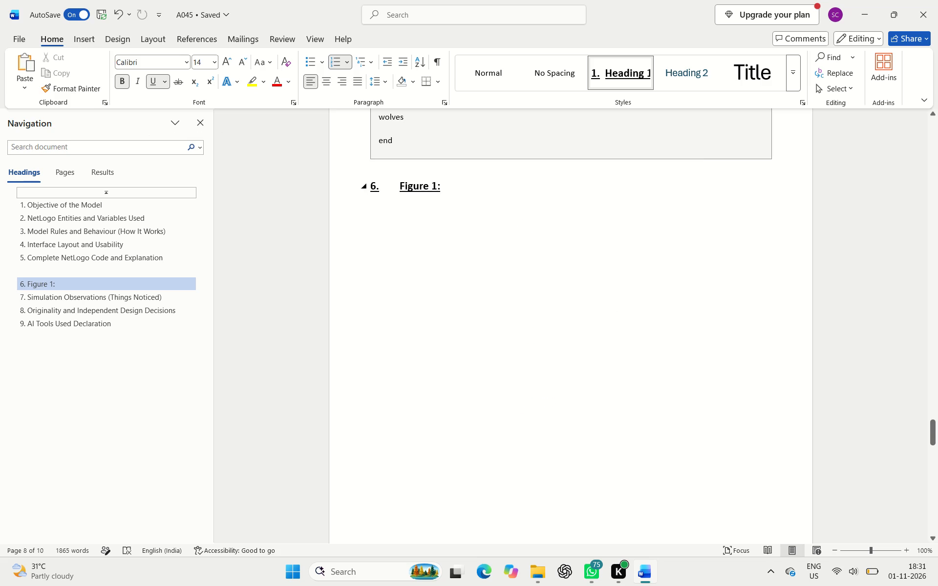
# Open the paragraph indent and spacing settings for the "Figure 1:" heading.
pyautogui.click(445, 192)
pyautogui.rightClick(388, 184)
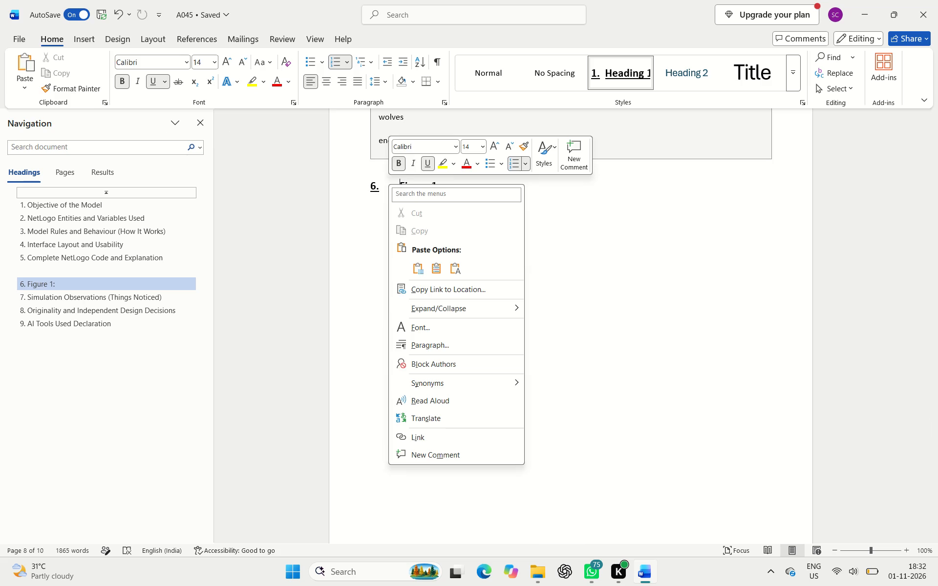
pyautogui.click(470, 348)
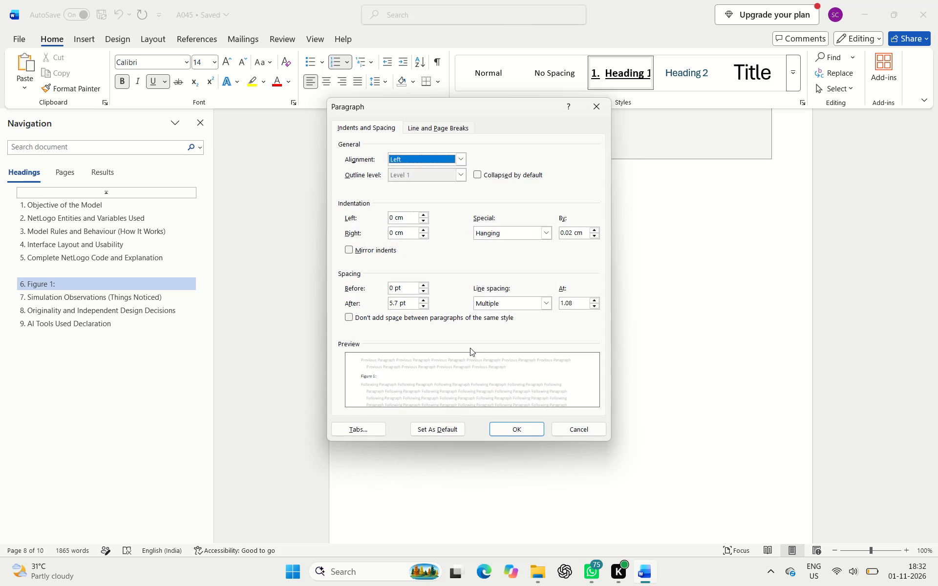
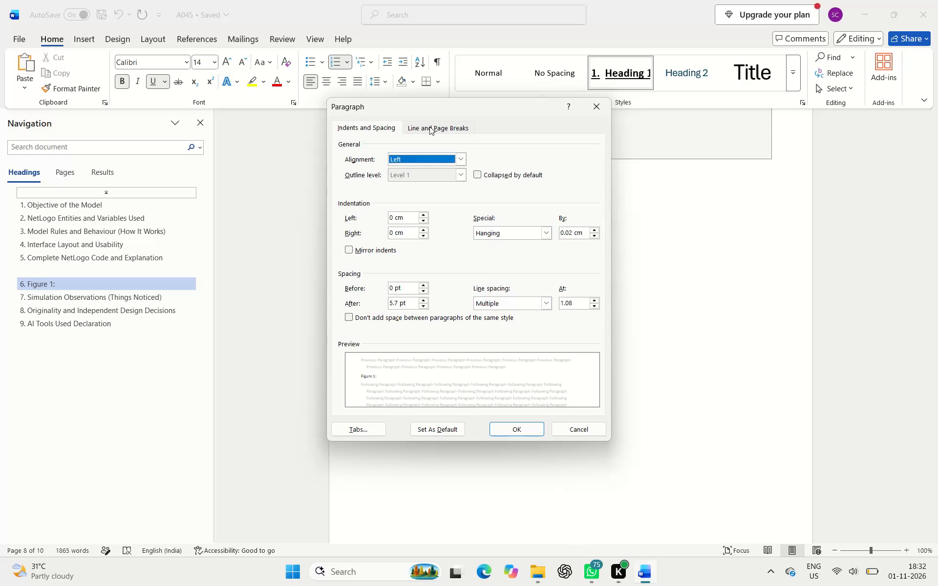
# Examine the pagination, indentation and line spacing options of the "Figure 1:" heading, and close the paragraph settings without applying changes.
pyautogui.click(430, 127)
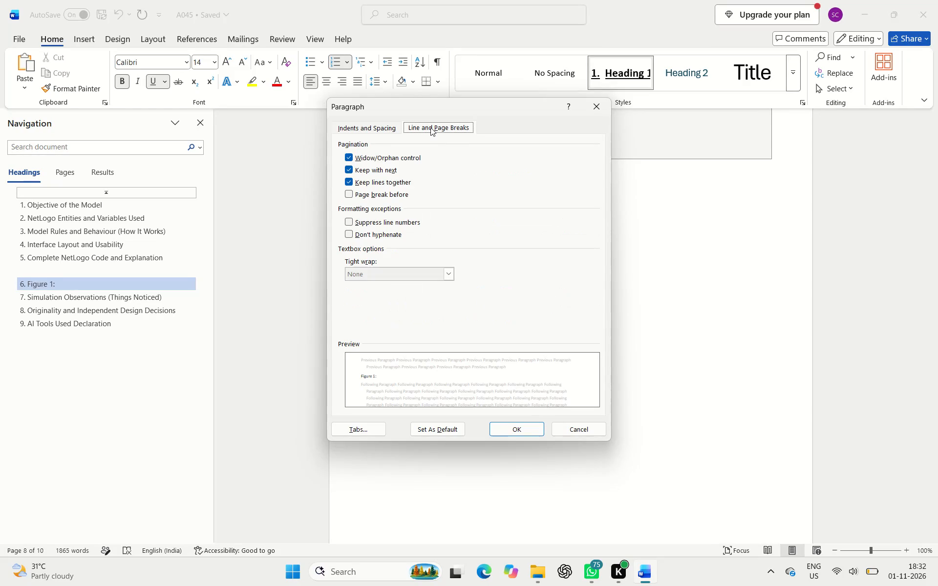
pyautogui.click(367, 131)
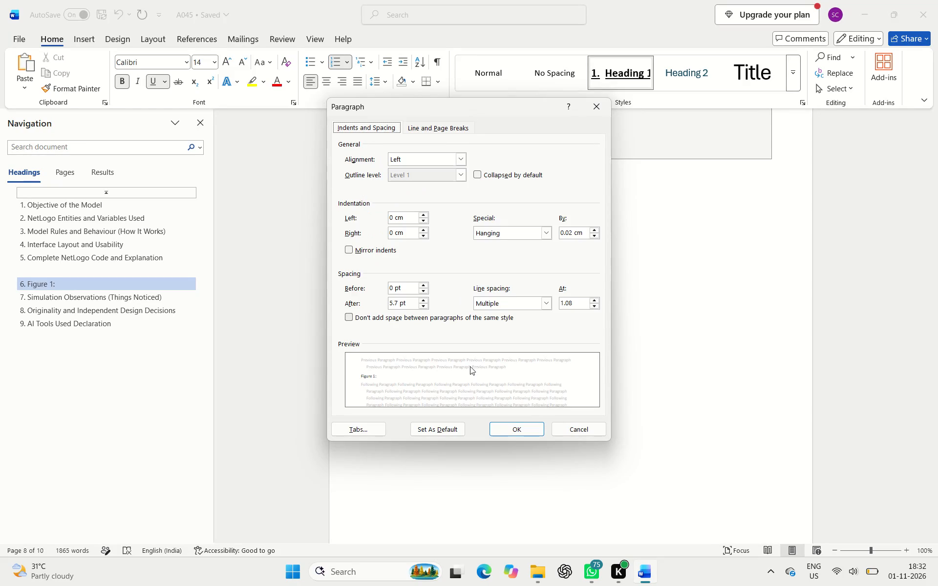
pyautogui.scroll(-6, 474, 392)
pyautogui.scroll(1, 463, 365)
pyautogui.click(547, 298)
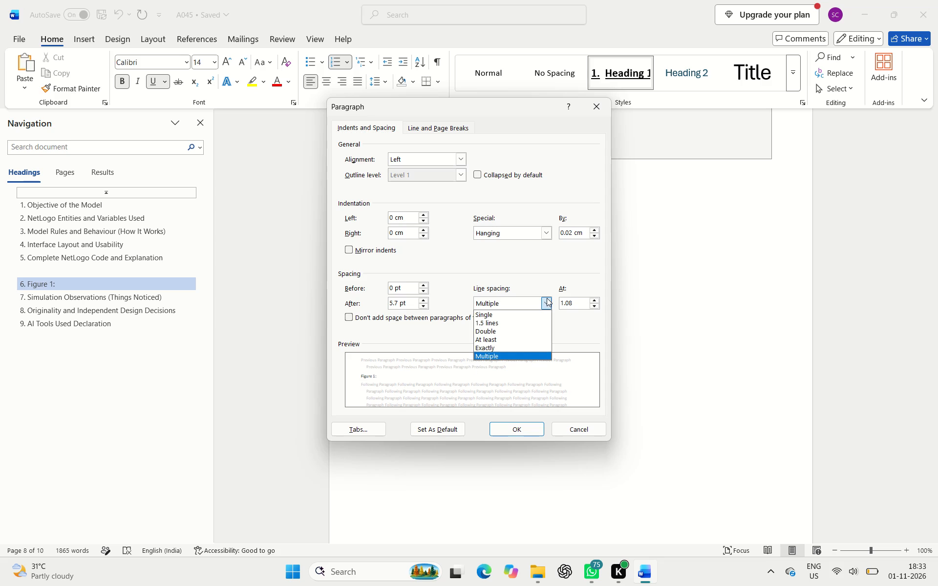
pyautogui.click(547, 298)
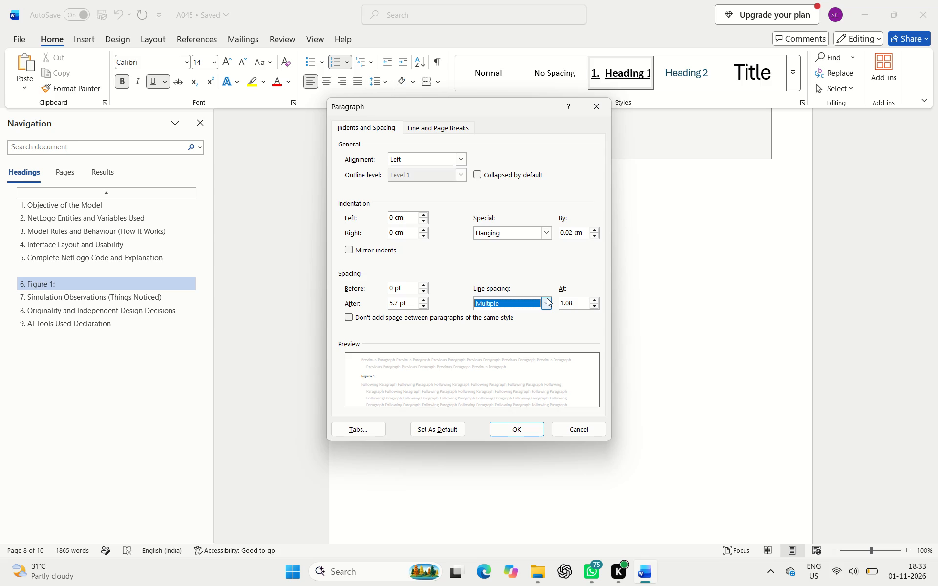
pyautogui.click(593, 109)
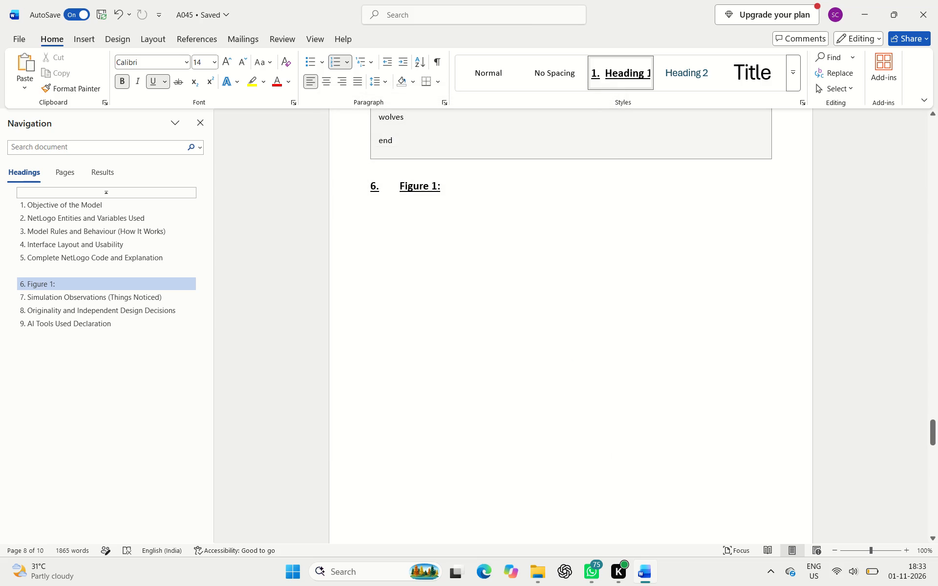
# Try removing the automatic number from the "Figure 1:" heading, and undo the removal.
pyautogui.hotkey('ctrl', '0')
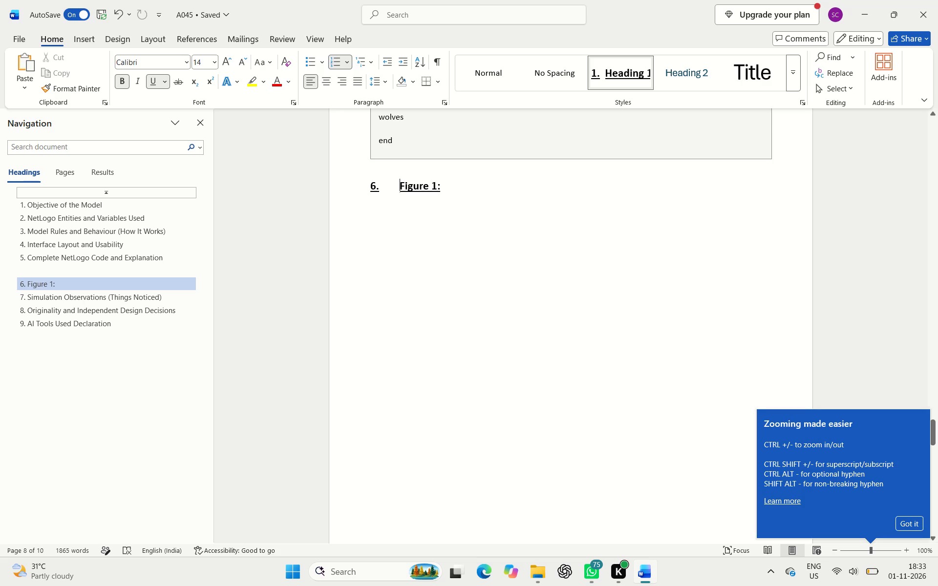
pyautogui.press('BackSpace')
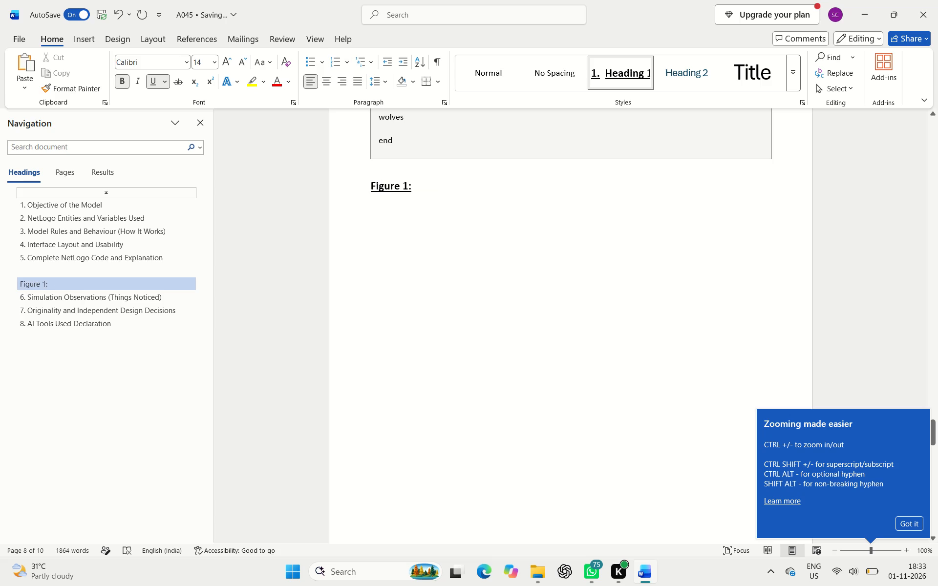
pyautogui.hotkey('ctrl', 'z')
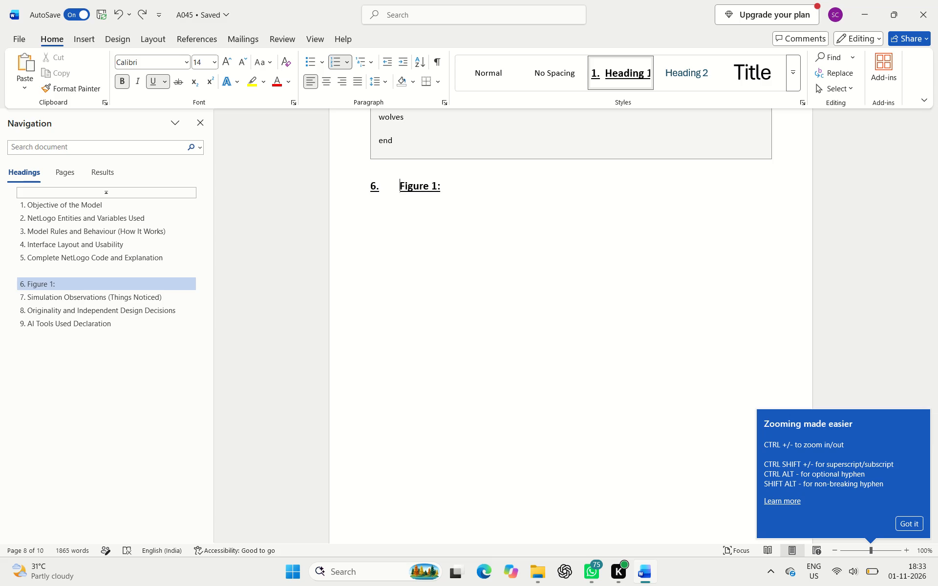
# Add an empty Normal-style paragraph in the blank space below the "Figure 1:" heading.
pyautogui.click(573, 314)
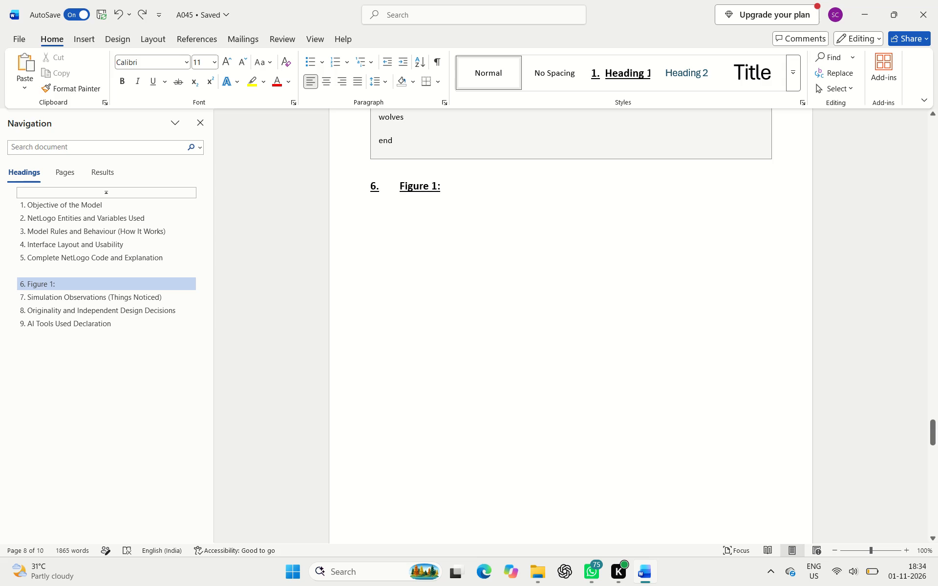
pyautogui.press('Return')
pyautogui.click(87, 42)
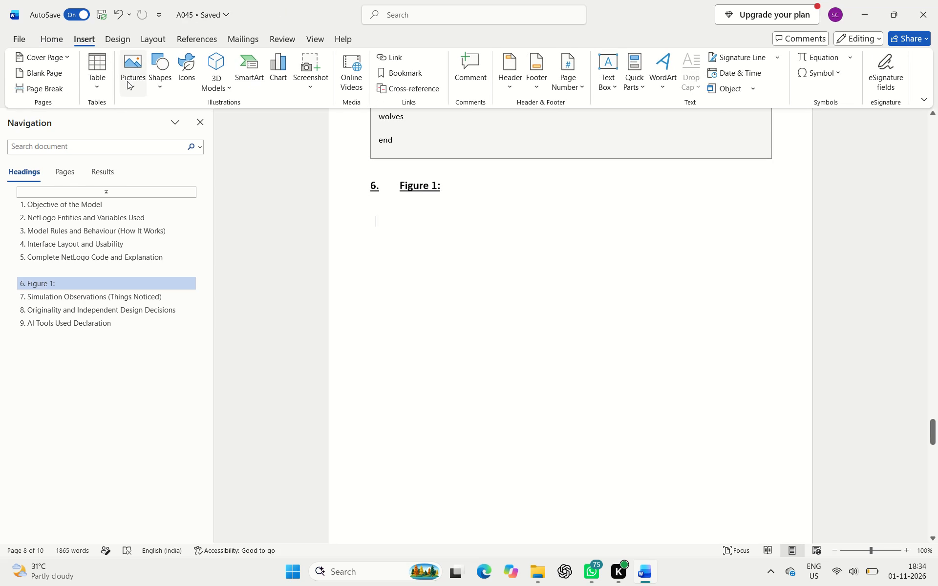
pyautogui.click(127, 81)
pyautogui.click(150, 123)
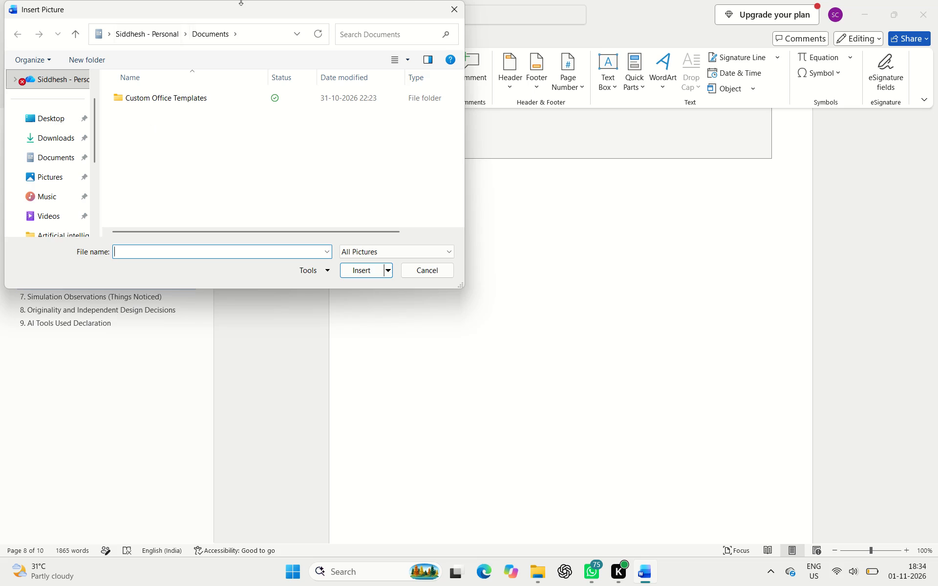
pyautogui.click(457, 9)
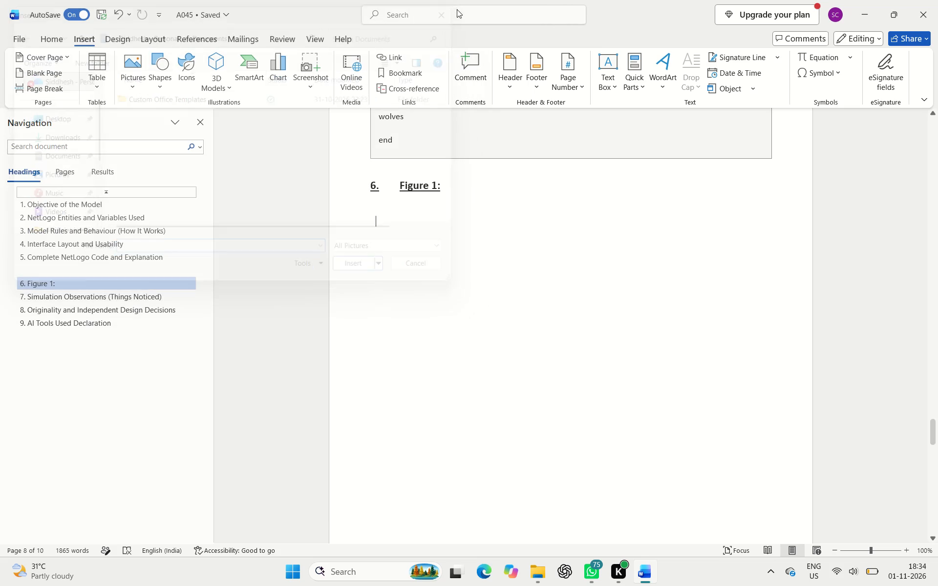
# Check the paragraph indent and spacing settings of the "Figure 1:" heading again, and close them without applying changes.
pyautogui.click(389, 181)
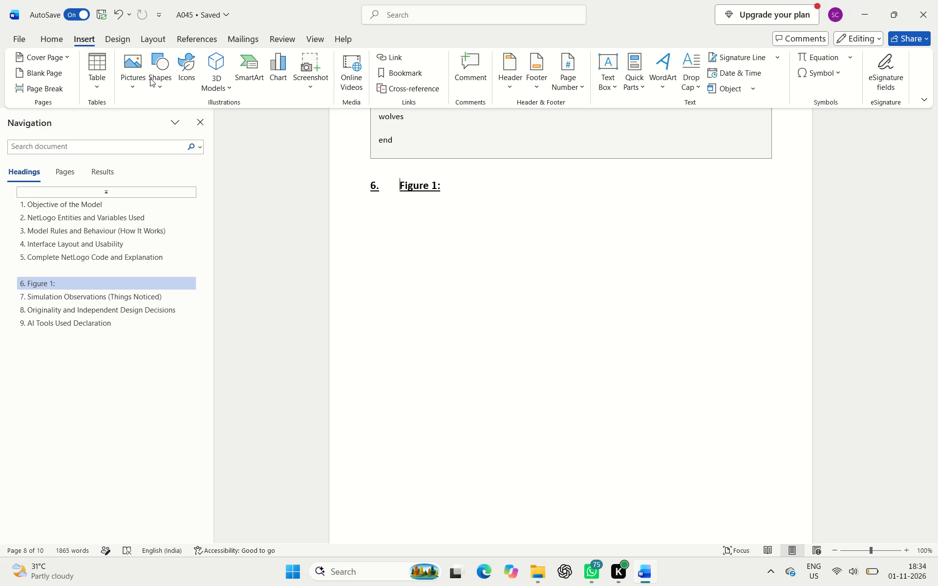
pyautogui.click(51, 45)
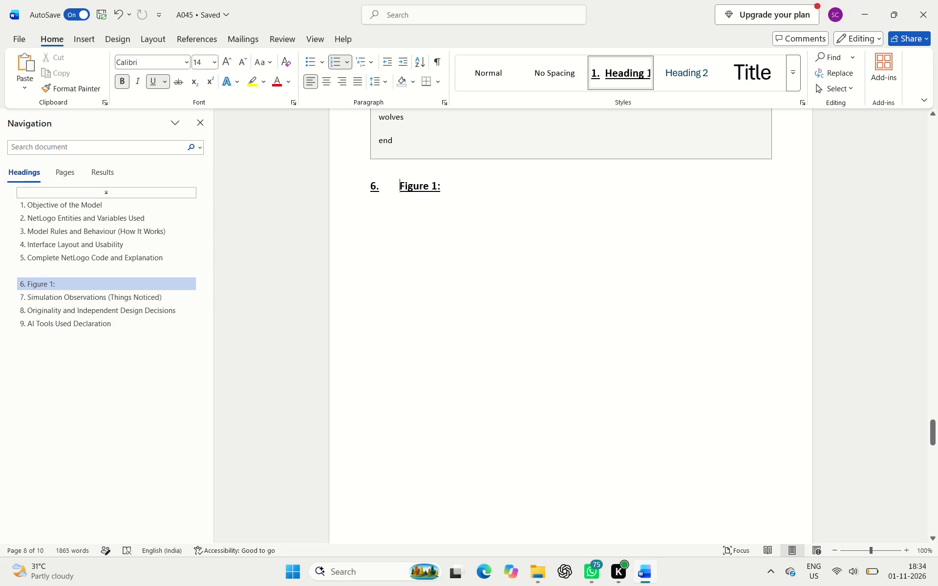
pyautogui.click(414, 195)
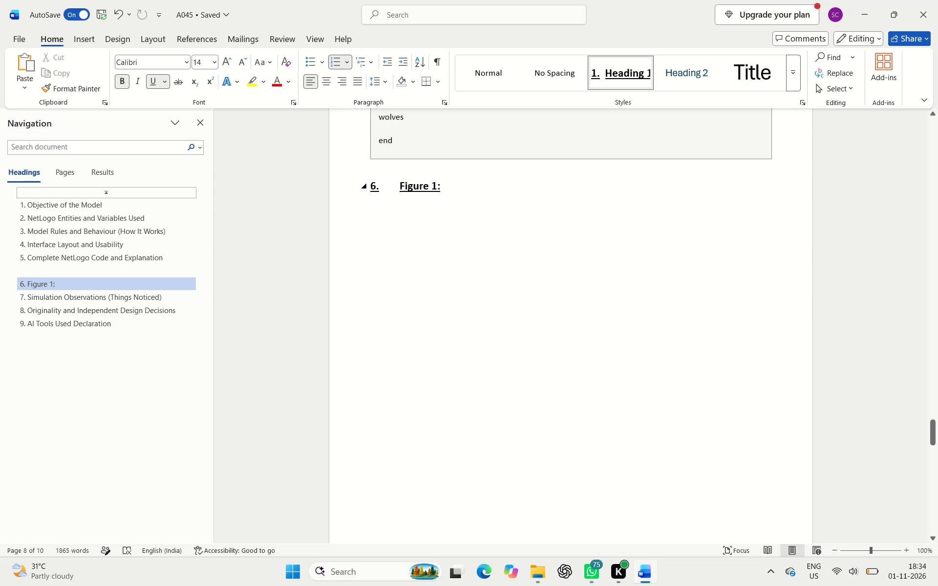
pyautogui.rightClick(414, 195)
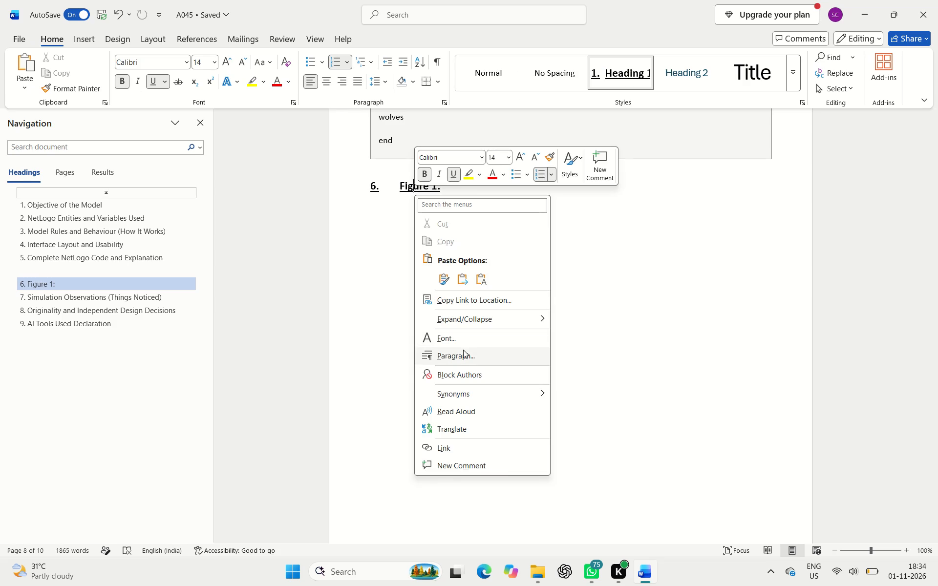
pyautogui.click(465, 356)
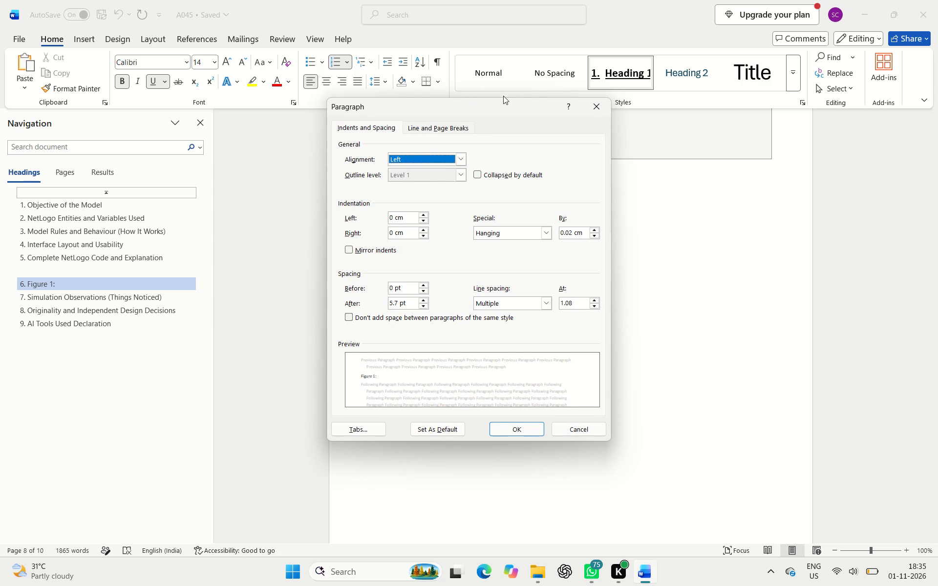
pyautogui.click(599, 103)
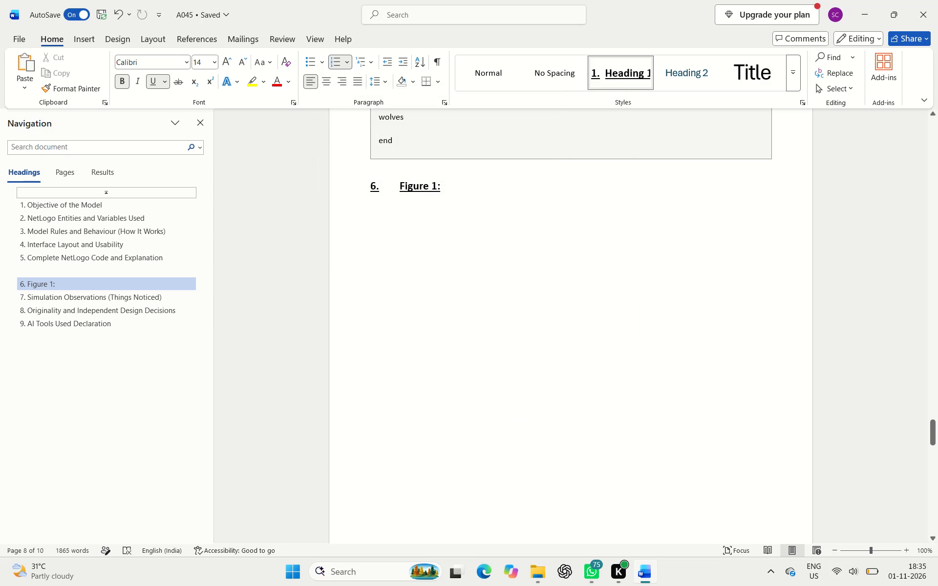
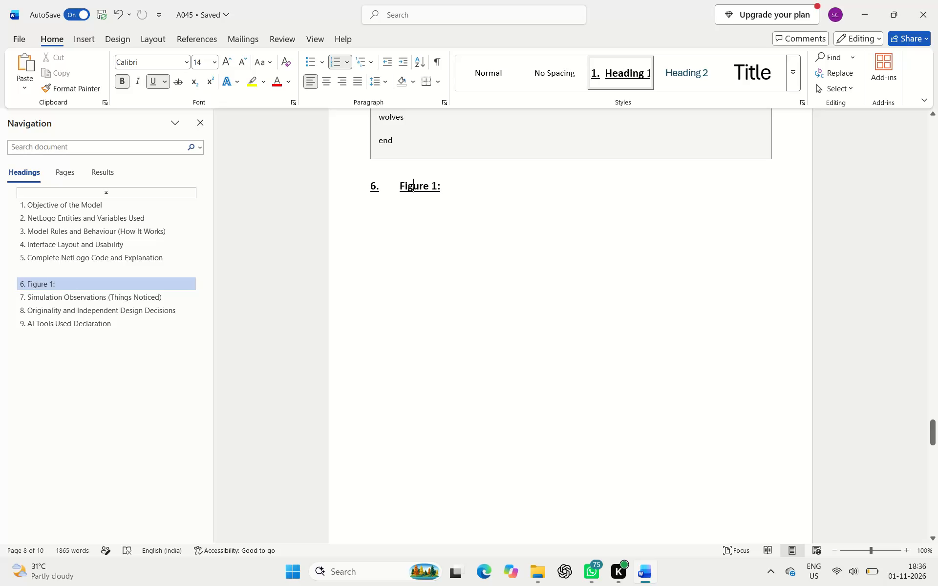
# Set the Heading 1 list numbering to be followed by a space at the "Figure 1:" heading, updating the style throughout.
pyautogui.click(373, 186)
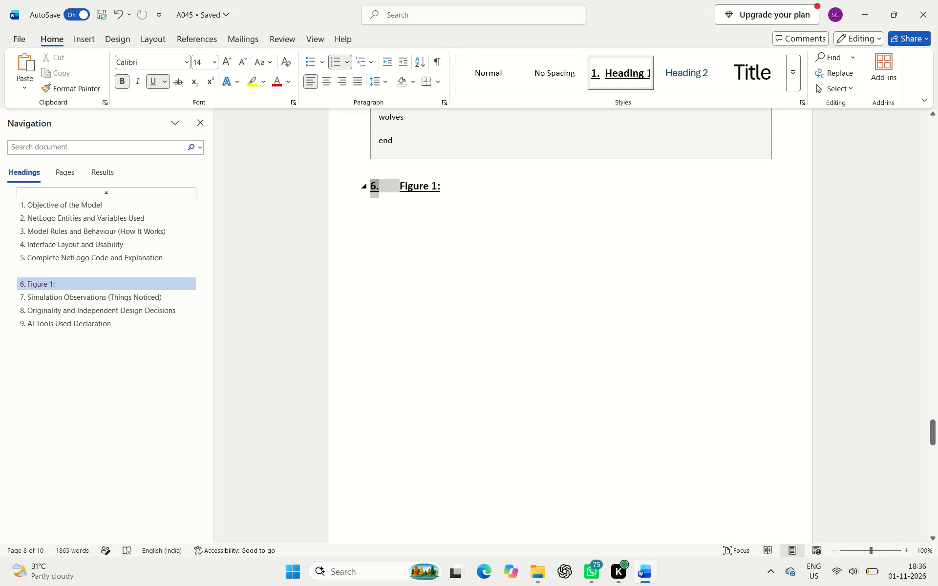
pyautogui.rightClick(373, 186)
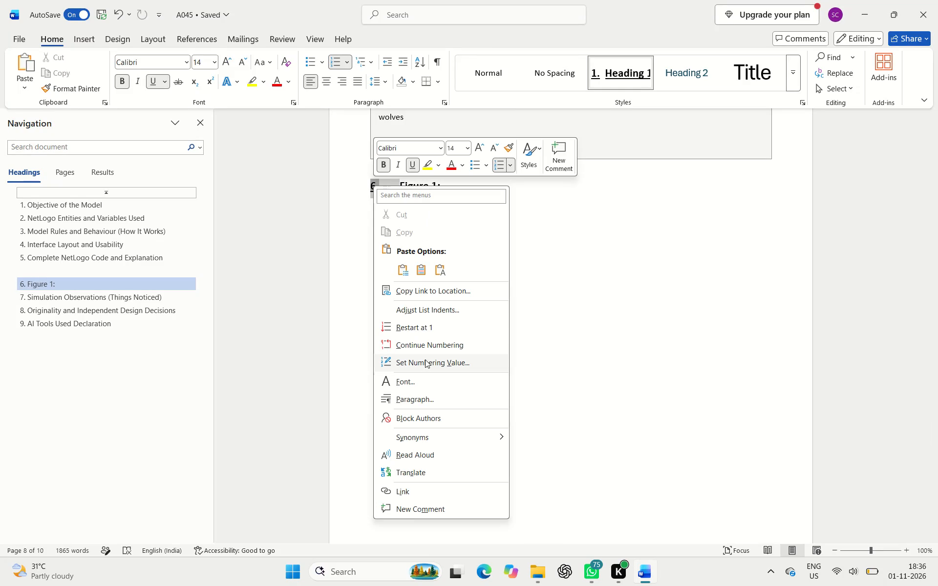
pyautogui.click(422, 312)
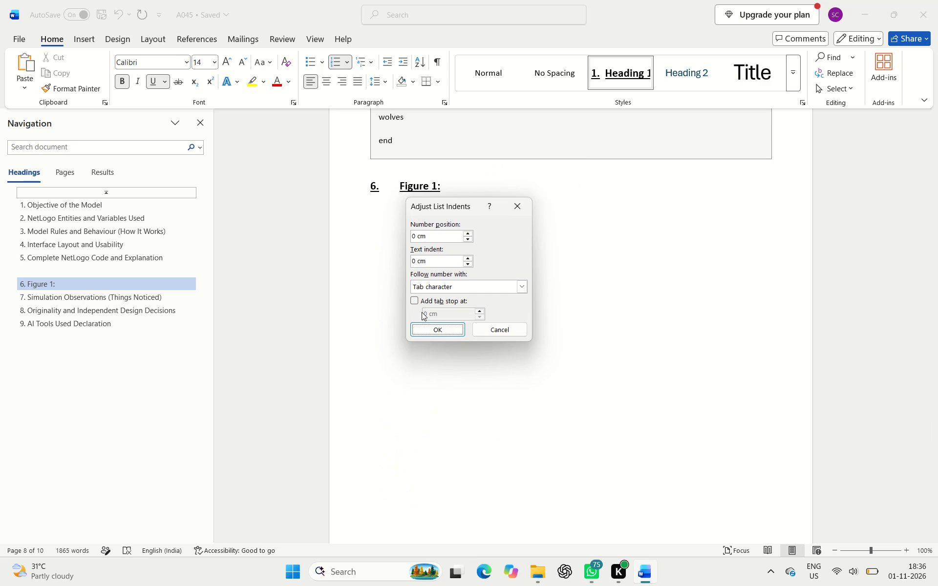
pyautogui.click(521, 286)
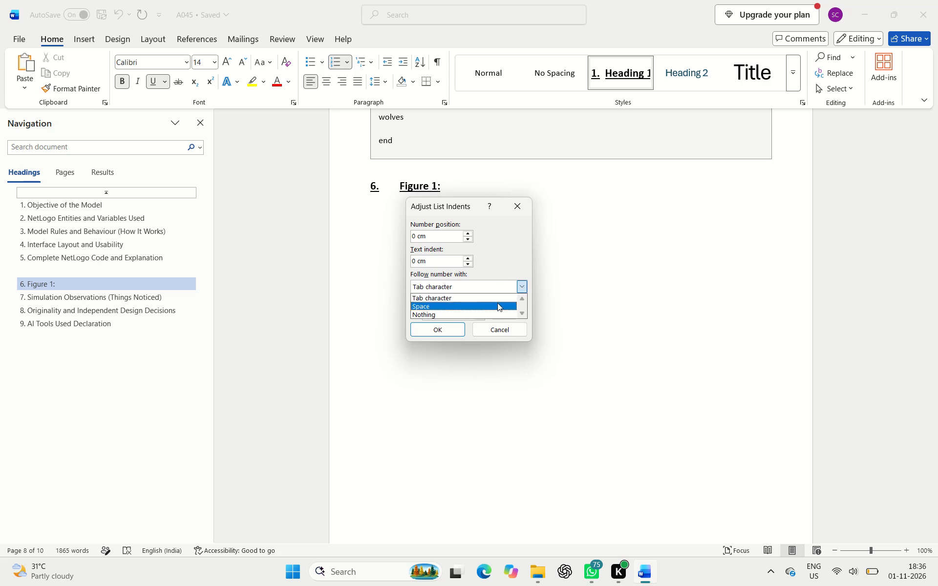
pyautogui.click(477, 302)
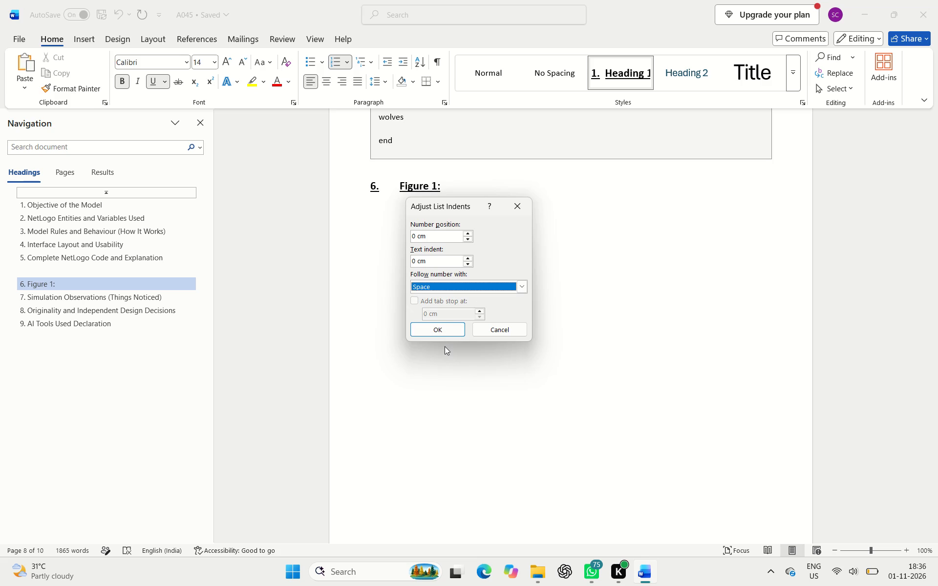
pyautogui.click(445, 334)
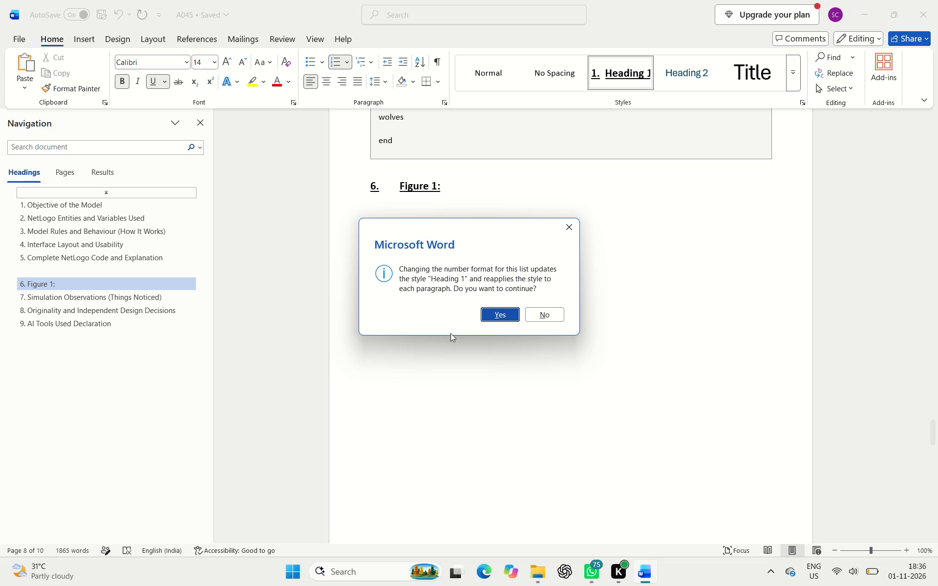
pyautogui.click(496, 309)
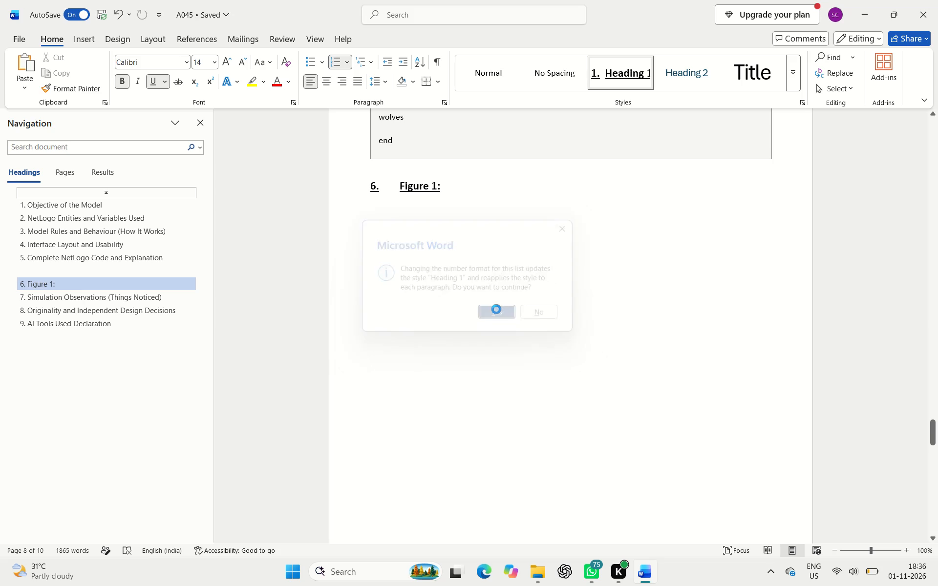
pyautogui.press('space')
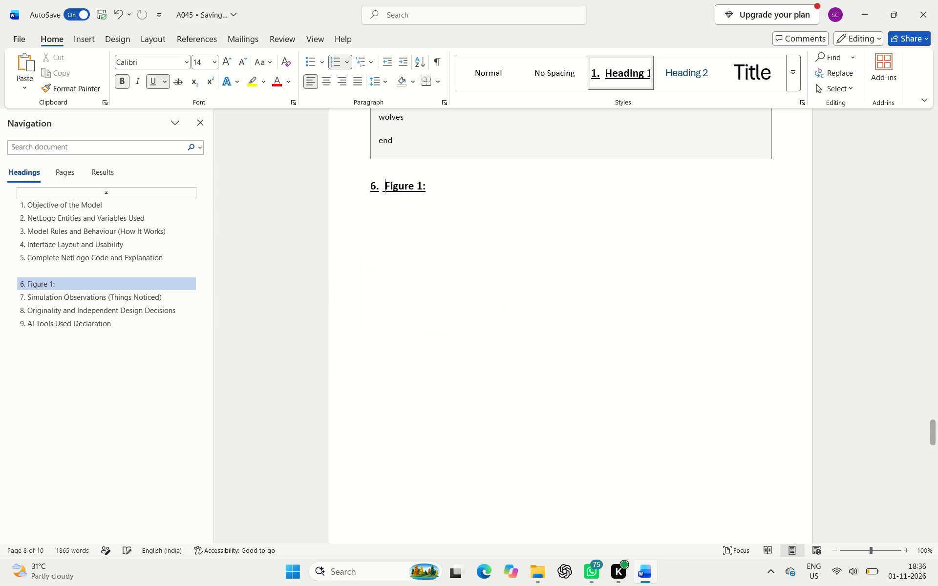
pyautogui.press('BackSpace')
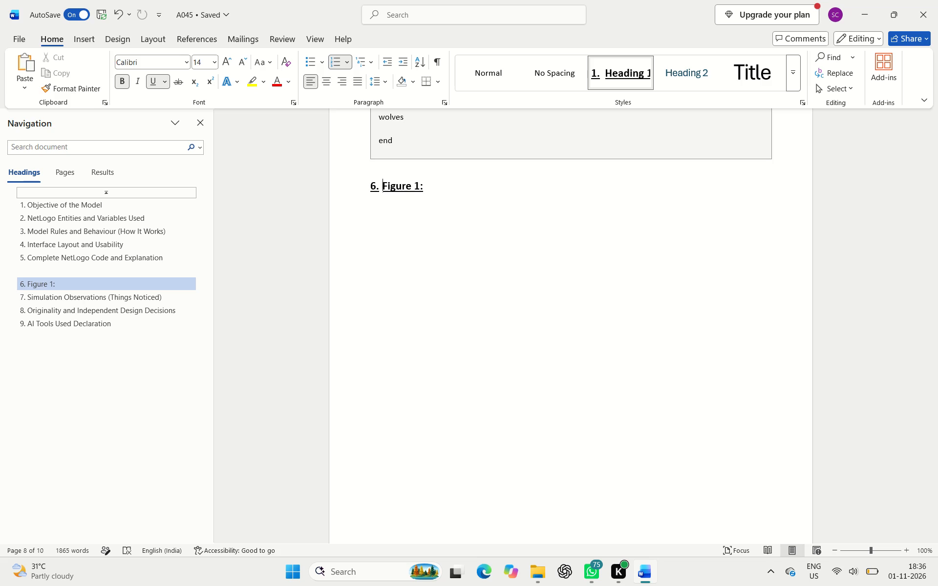
# Examine the numbered headings and the NetLogo code table in the sections before the "Figure 1:" heading.
pyautogui.scroll(4, 470, 300)
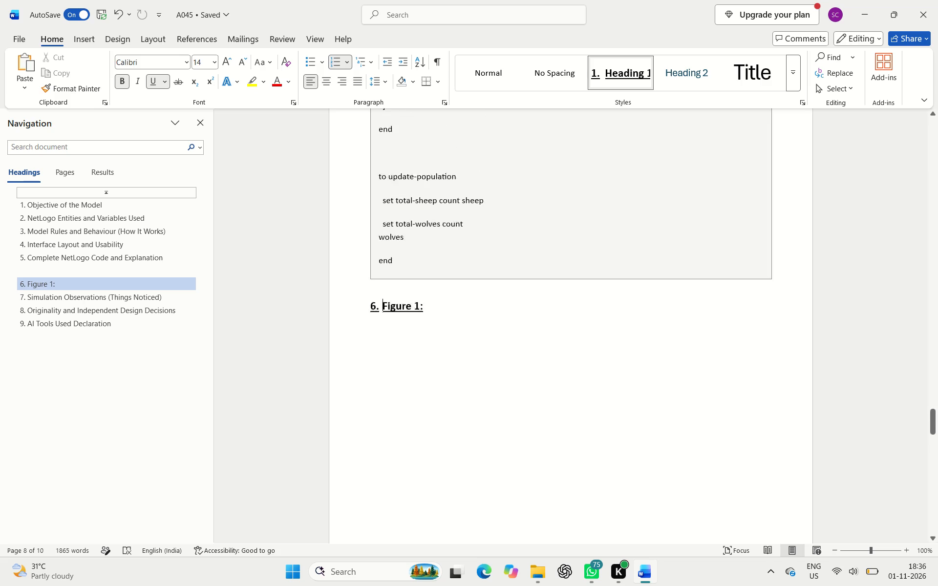
pyautogui.scroll(8, 470, 300)
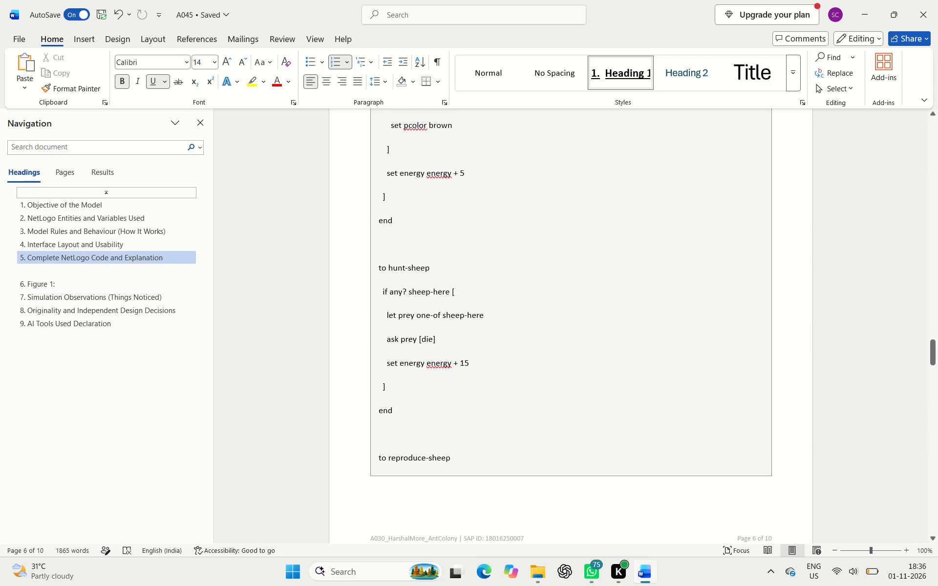
pyautogui.scroll(9, 470, 300)
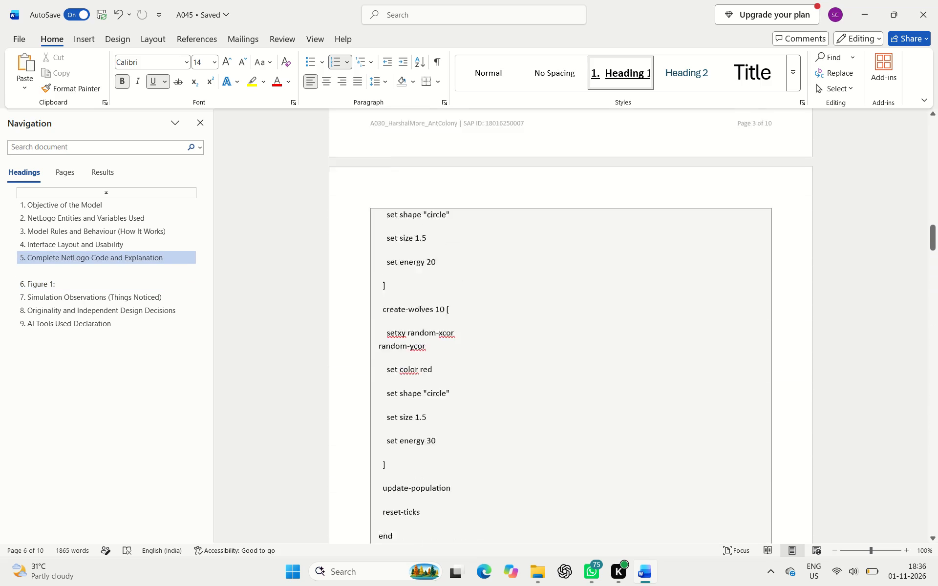
pyautogui.scroll(2, 470, 300)
pyautogui.scroll(-7, 470, 300)
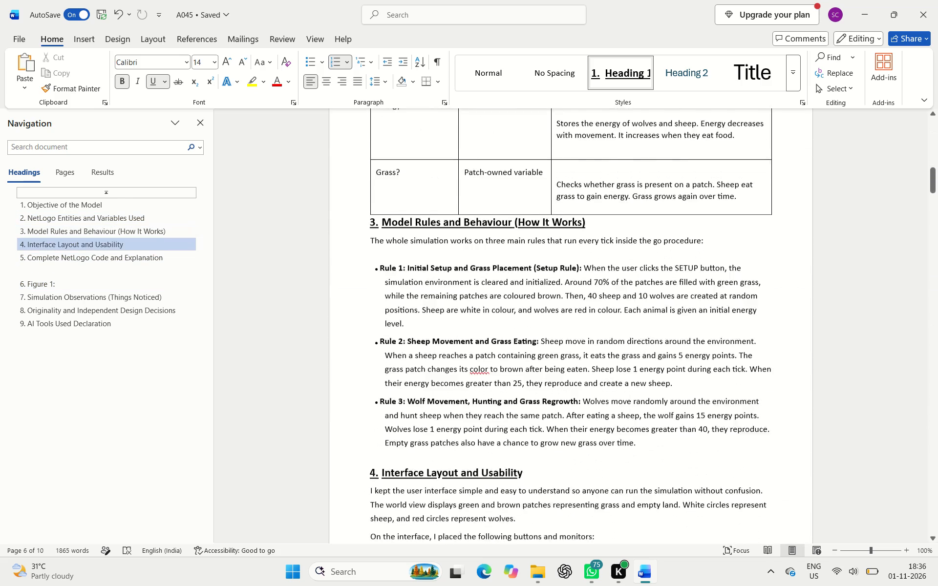
pyautogui.scroll(-4, 470, 300)
pyautogui.scroll(3, 470, 300)
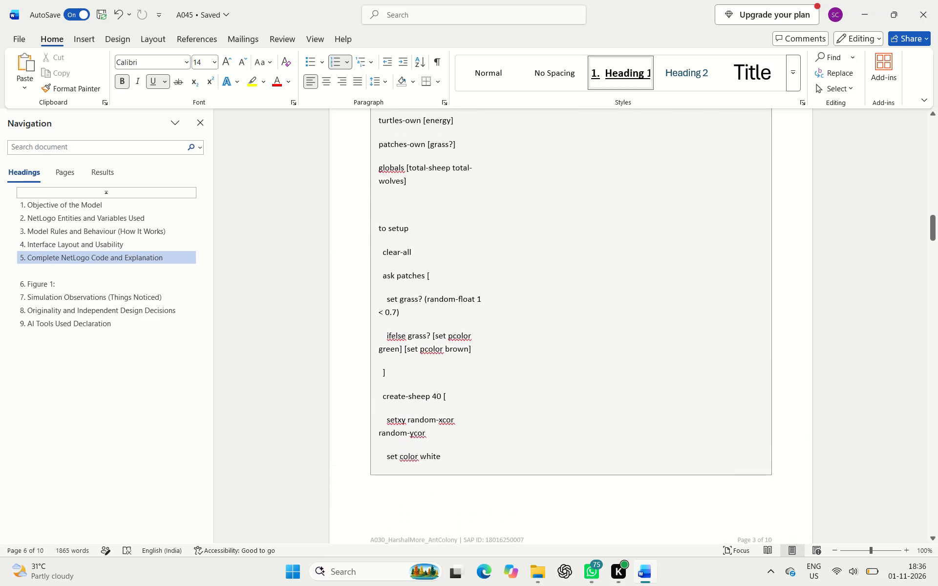
pyautogui.scroll(2, 470, 300)
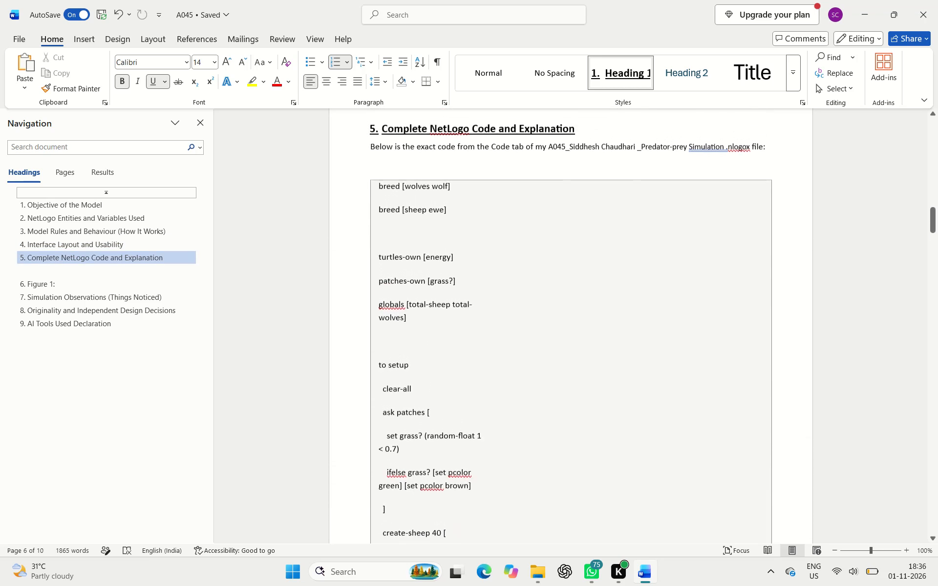
pyautogui.scroll(1, 470, 300)
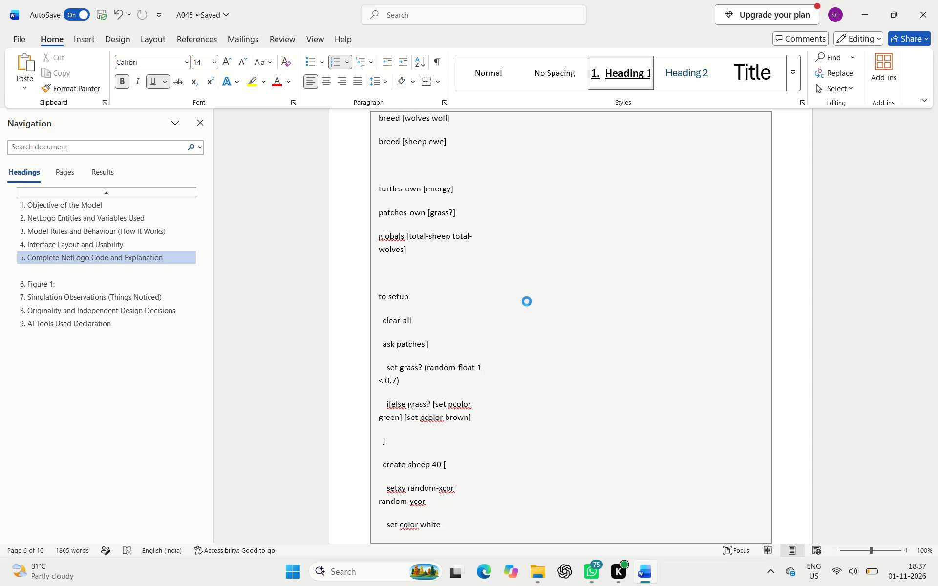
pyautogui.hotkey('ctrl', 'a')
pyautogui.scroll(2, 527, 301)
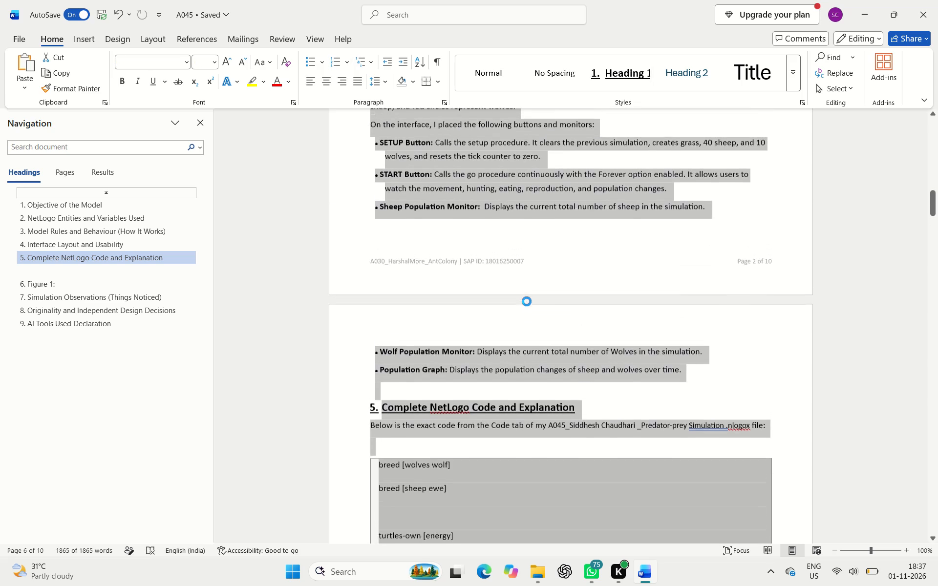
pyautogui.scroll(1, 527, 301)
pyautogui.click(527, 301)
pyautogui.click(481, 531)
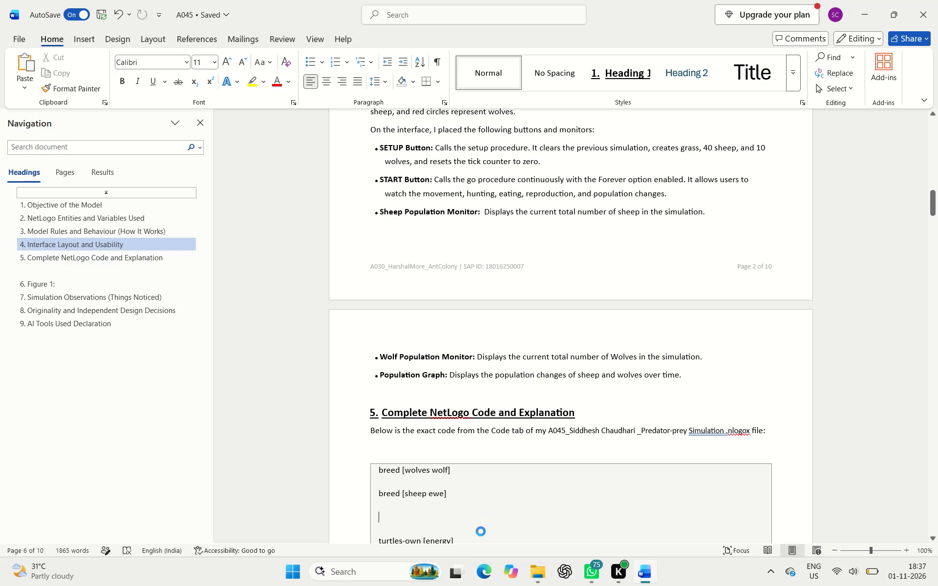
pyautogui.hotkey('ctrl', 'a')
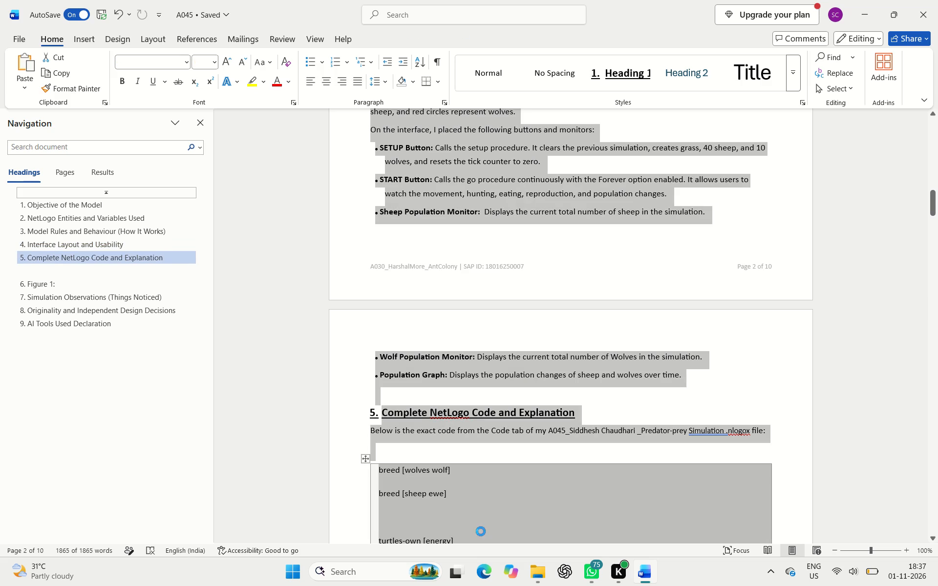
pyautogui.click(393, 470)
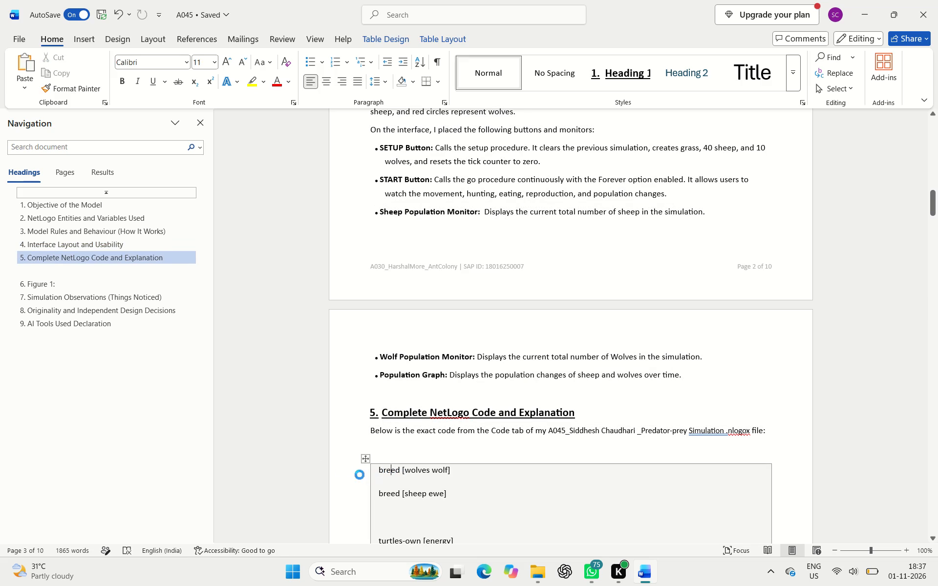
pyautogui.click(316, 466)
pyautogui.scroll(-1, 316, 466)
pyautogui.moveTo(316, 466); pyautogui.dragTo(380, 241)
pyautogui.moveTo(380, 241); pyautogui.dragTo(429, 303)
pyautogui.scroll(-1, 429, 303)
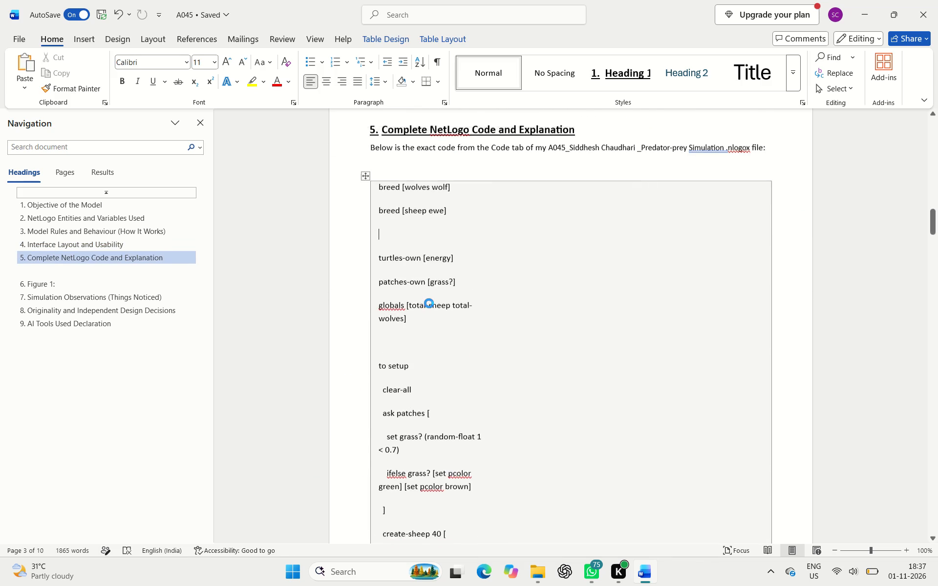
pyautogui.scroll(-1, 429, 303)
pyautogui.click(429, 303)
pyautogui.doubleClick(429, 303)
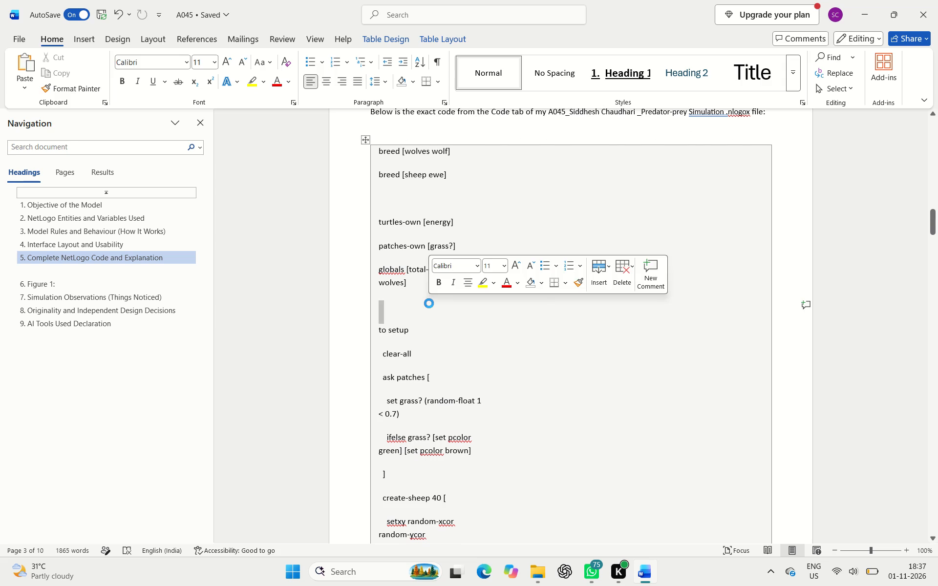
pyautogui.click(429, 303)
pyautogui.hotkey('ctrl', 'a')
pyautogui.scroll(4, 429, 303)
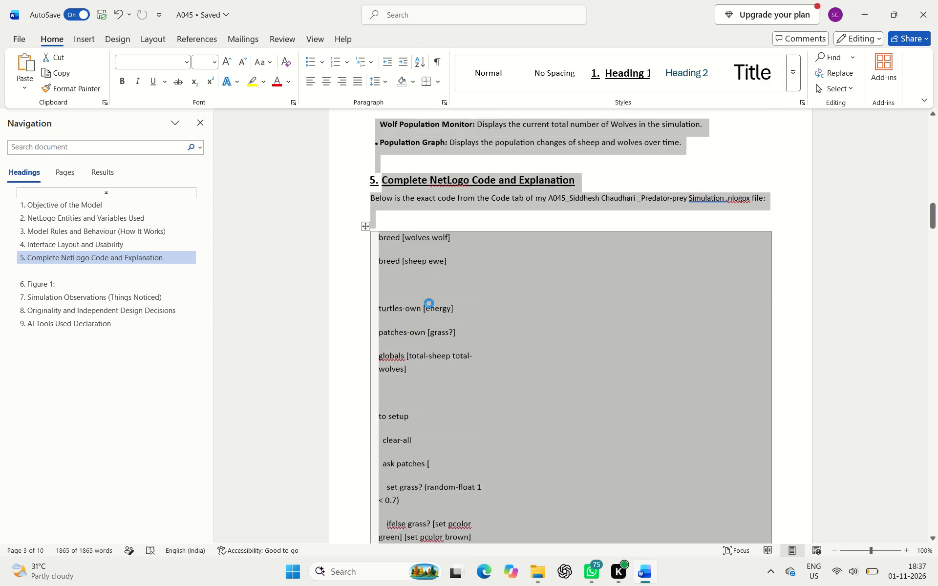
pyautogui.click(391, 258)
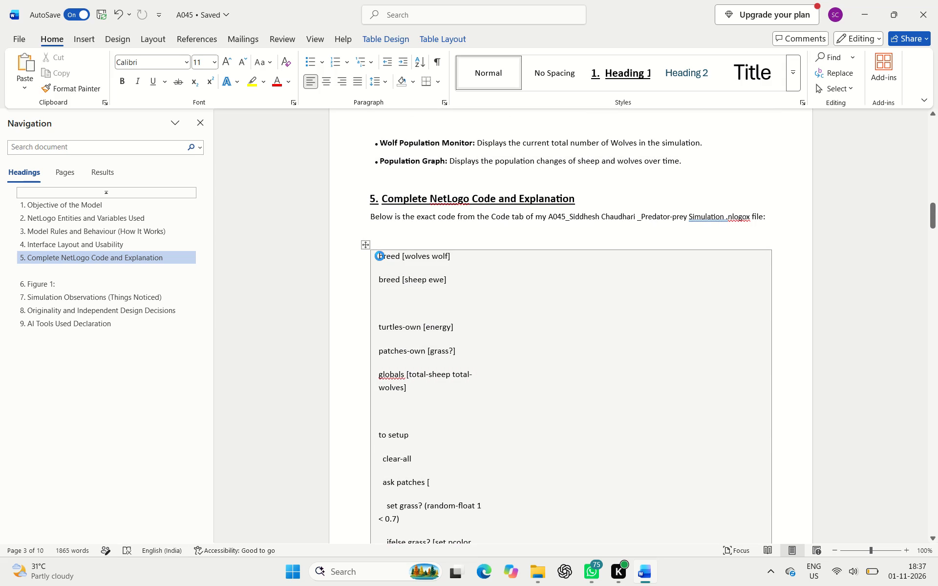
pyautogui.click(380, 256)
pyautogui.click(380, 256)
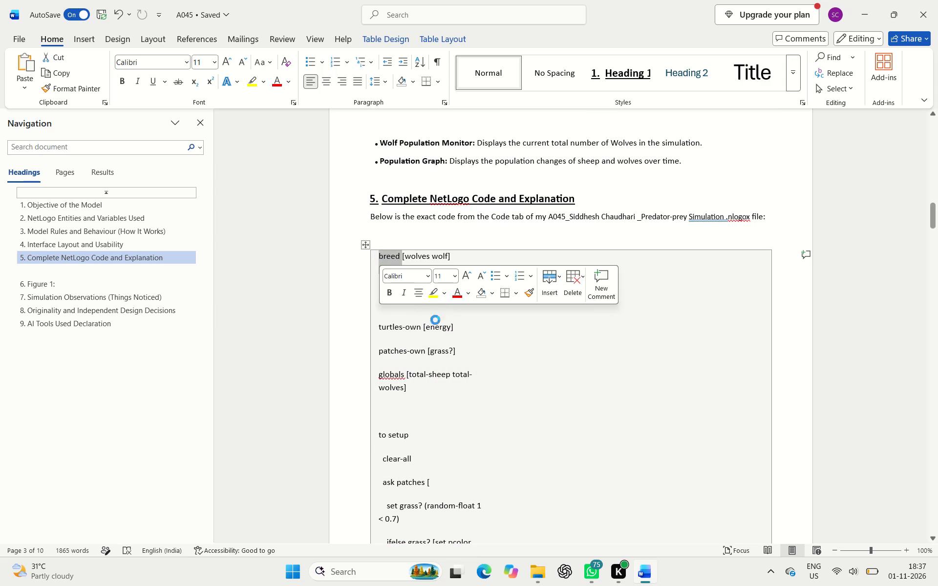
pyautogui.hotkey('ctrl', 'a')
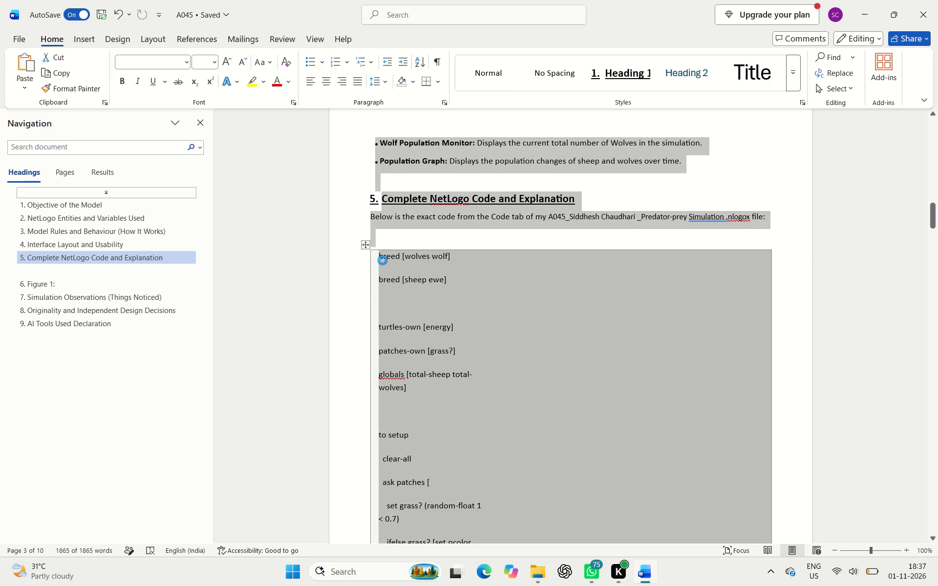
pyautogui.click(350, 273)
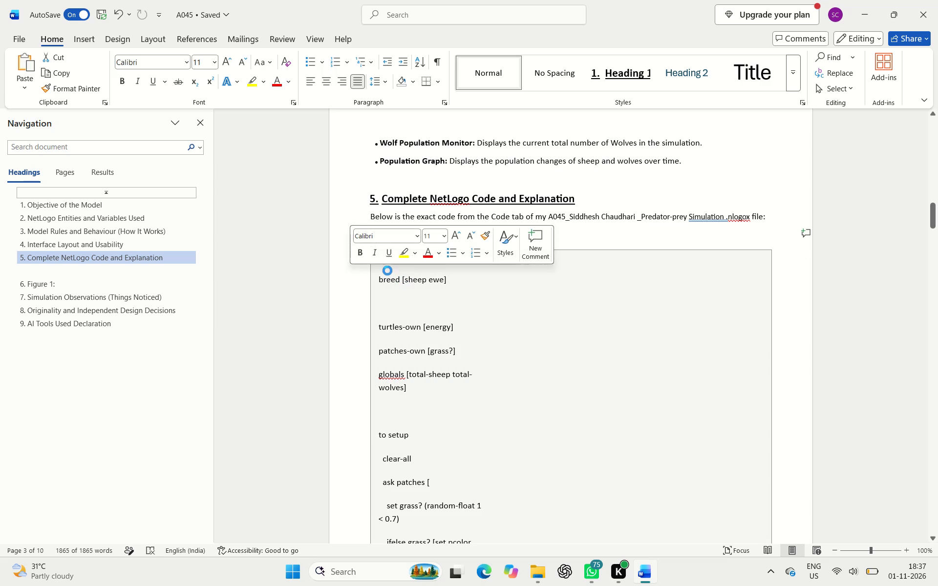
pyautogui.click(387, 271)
# Set the line spacing of all the NetLogo code in the section 5 table, from the breed lines through update-population, to 1.0.
pyautogui.moveTo(382, 259); pyautogui.dragTo(568, 560)
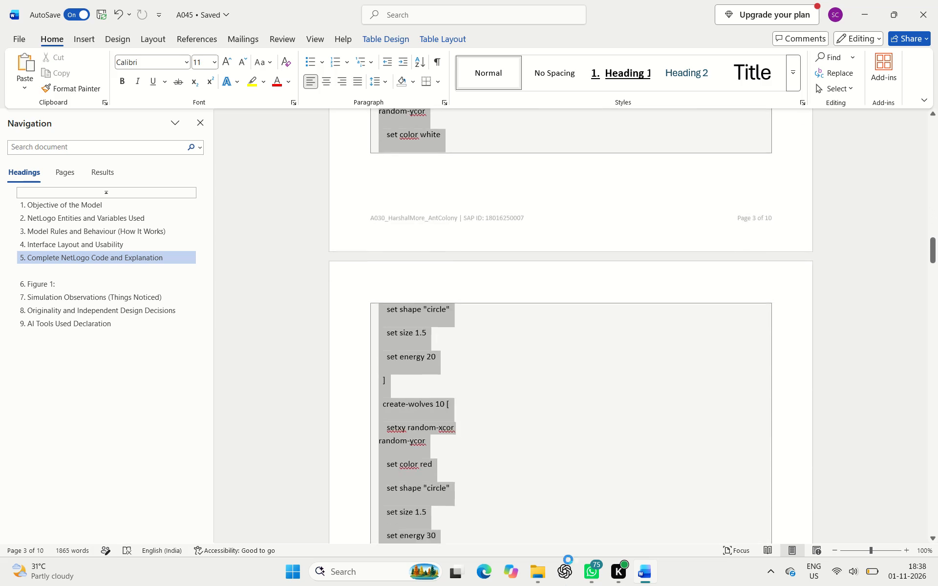
pyautogui.moveTo(568, 560); pyautogui.dragTo(564, 564)
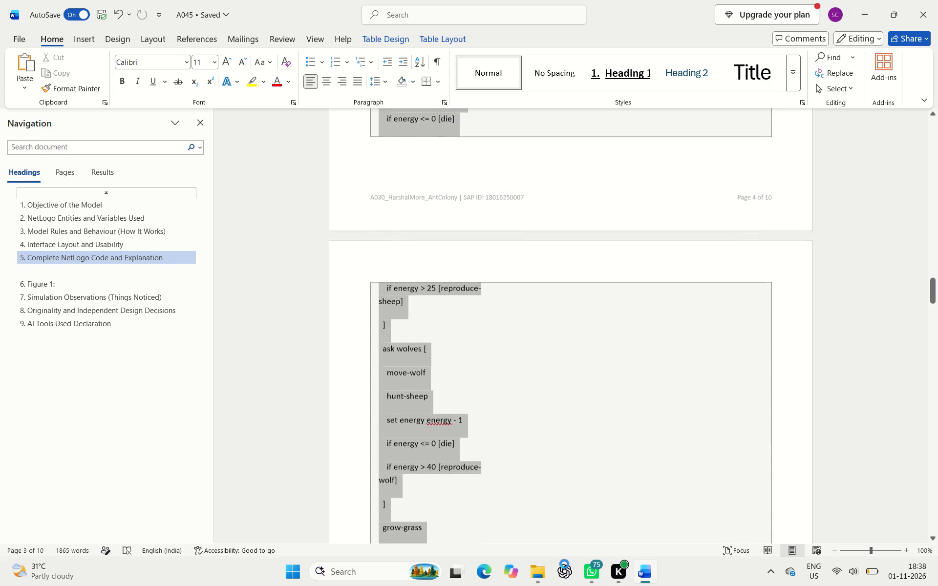
pyautogui.moveTo(564, 564); pyautogui.dragTo(562, 525)
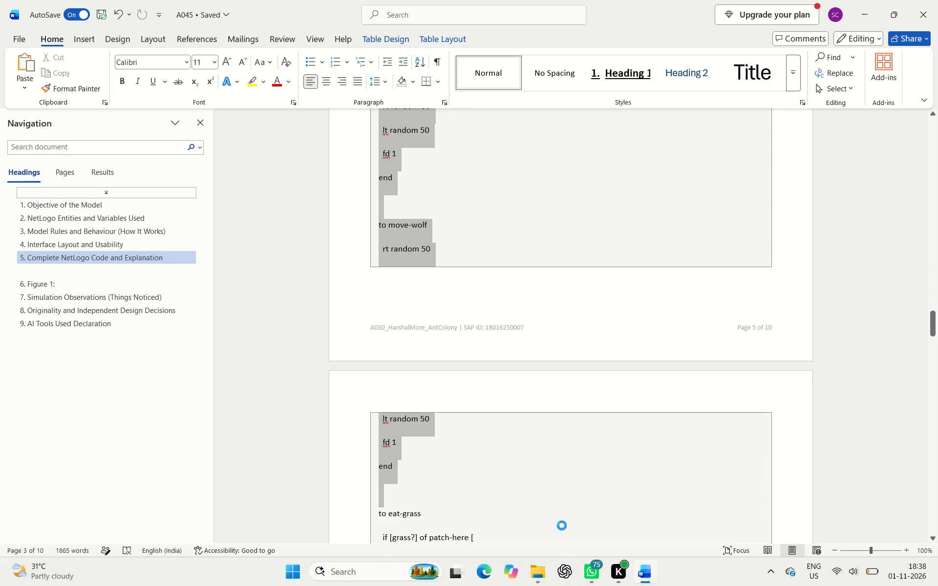
pyautogui.moveTo(562, 525); pyautogui.dragTo(559, 526)
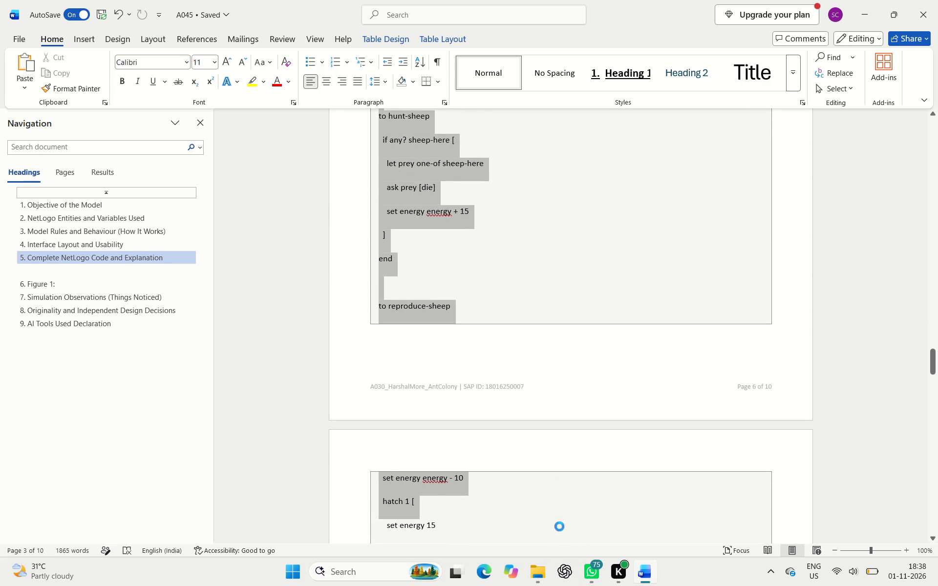
pyautogui.moveTo(559, 526); pyautogui.dragTo(562, 483)
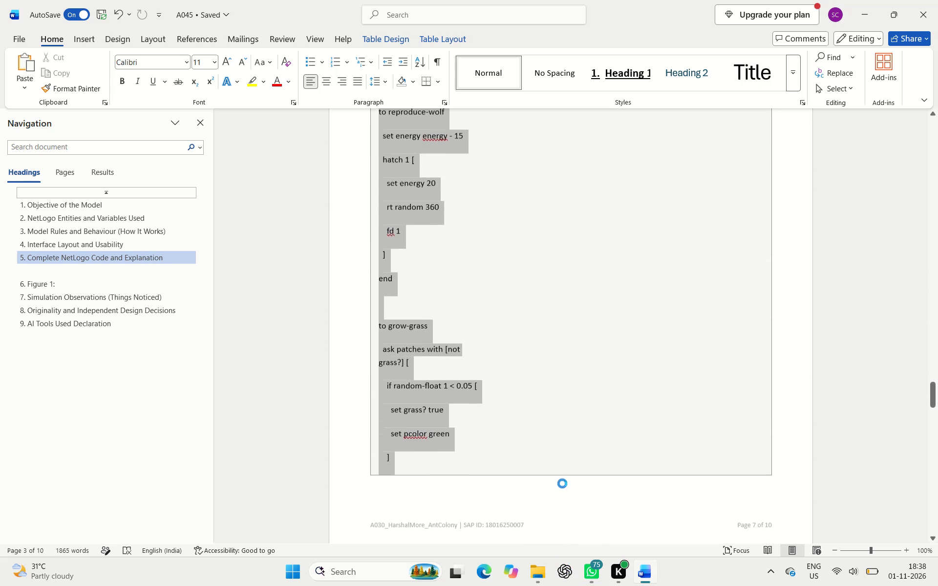
pyautogui.moveTo(562, 483); pyautogui.dragTo(551, 480)
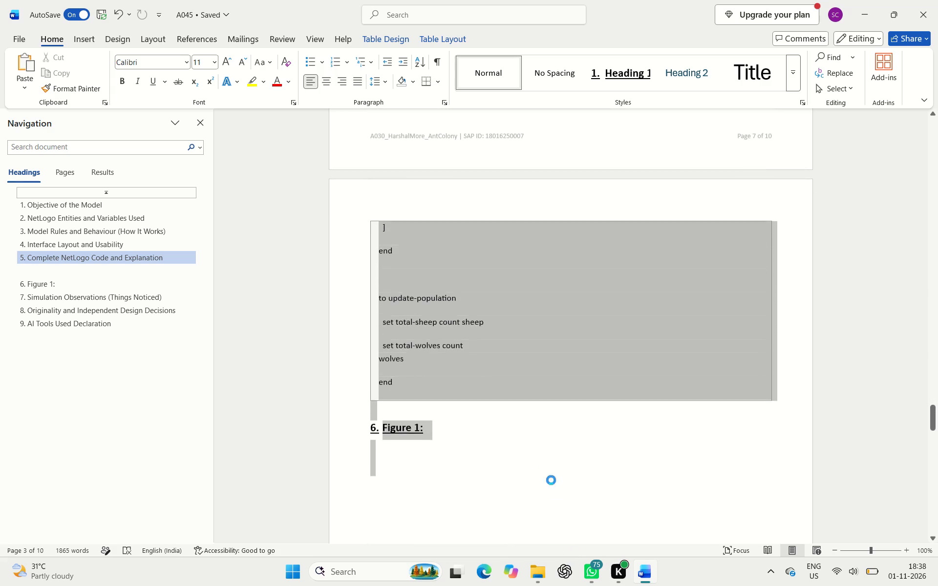
pyautogui.moveTo(551, 480); pyautogui.dragTo(496, 380)
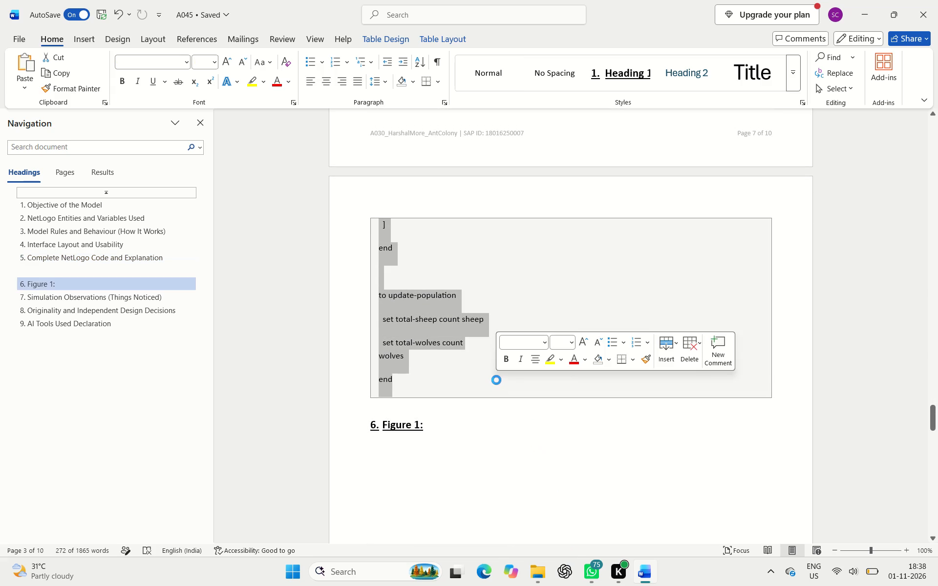
pyautogui.scroll(1, 496, 380)
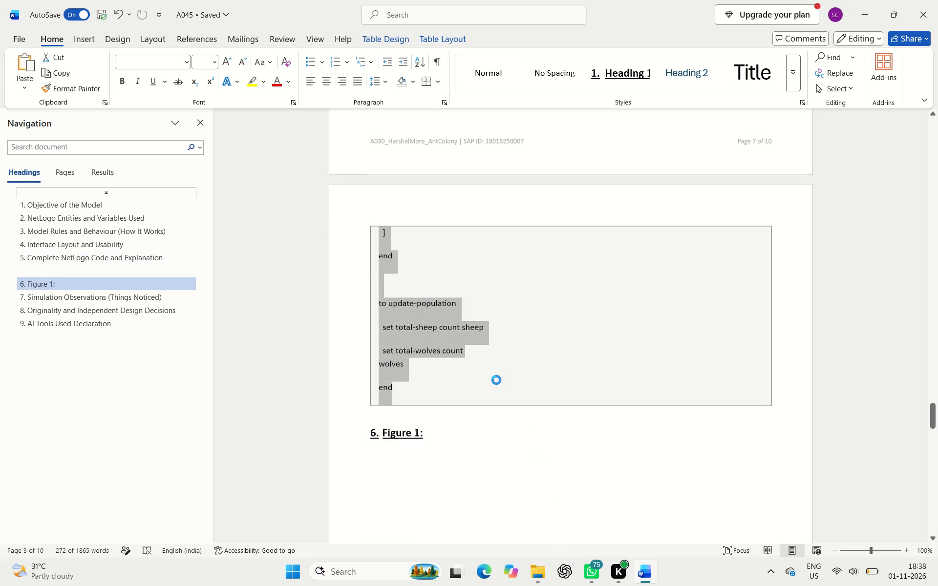
pyautogui.scroll(2, 496, 380)
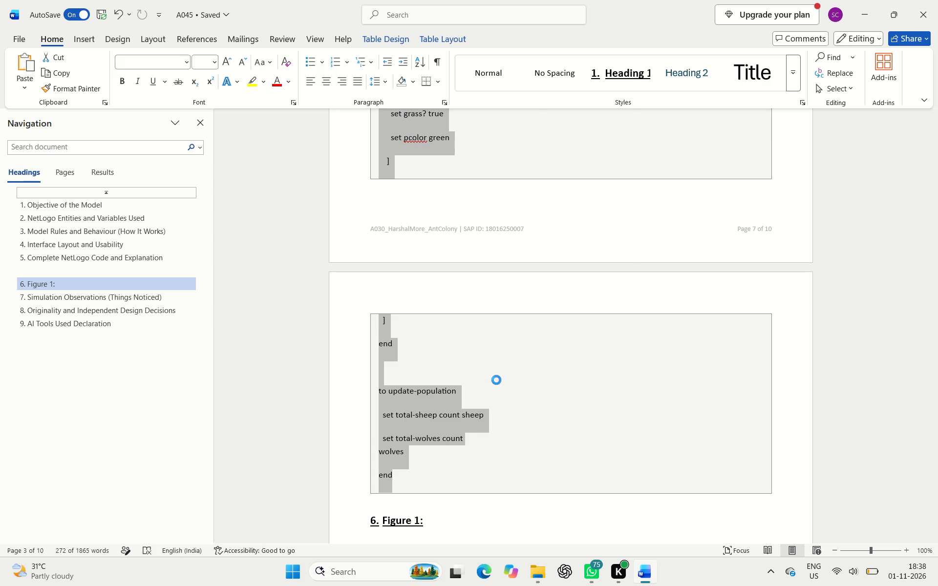
pyautogui.rightClick(496, 380)
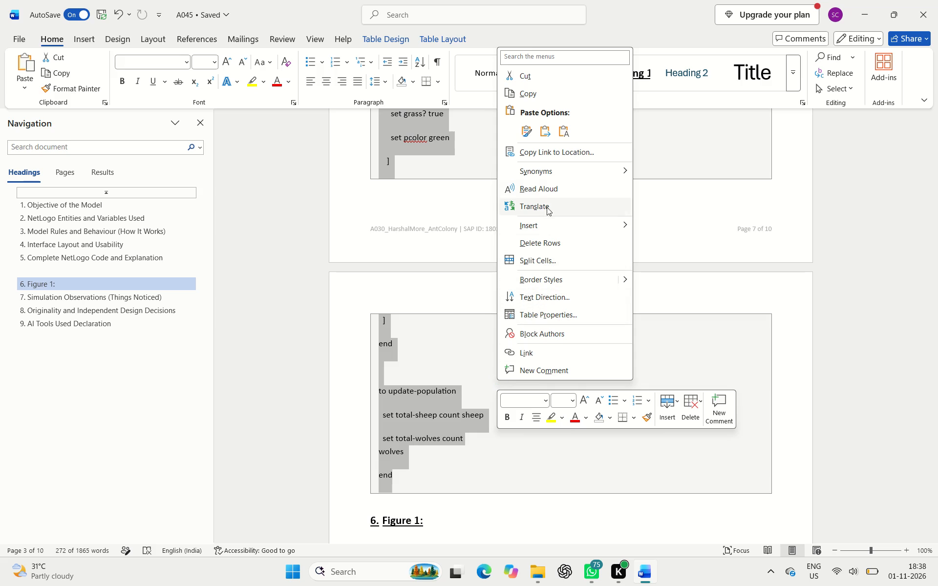
pyautogui.click(476, 365)
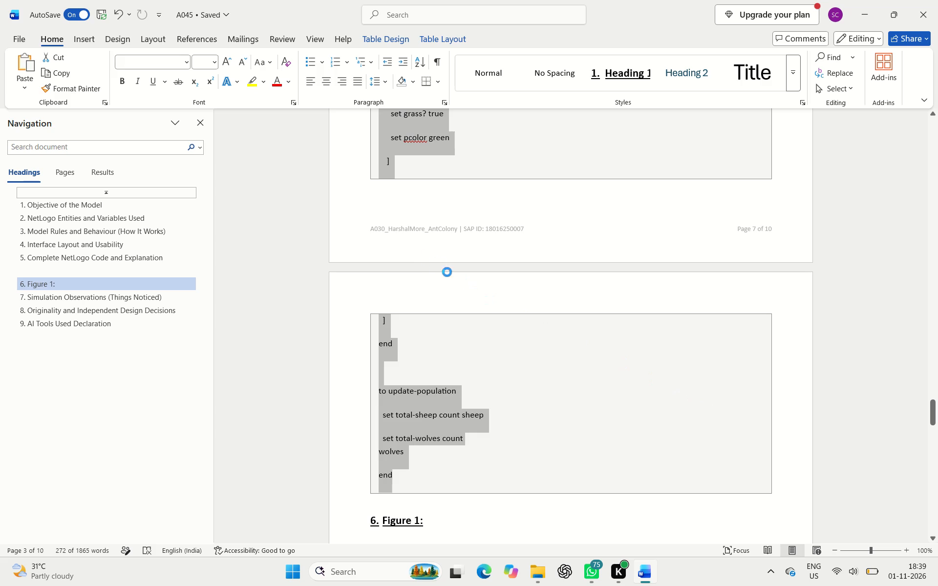
pyautogui.click(382, 83)
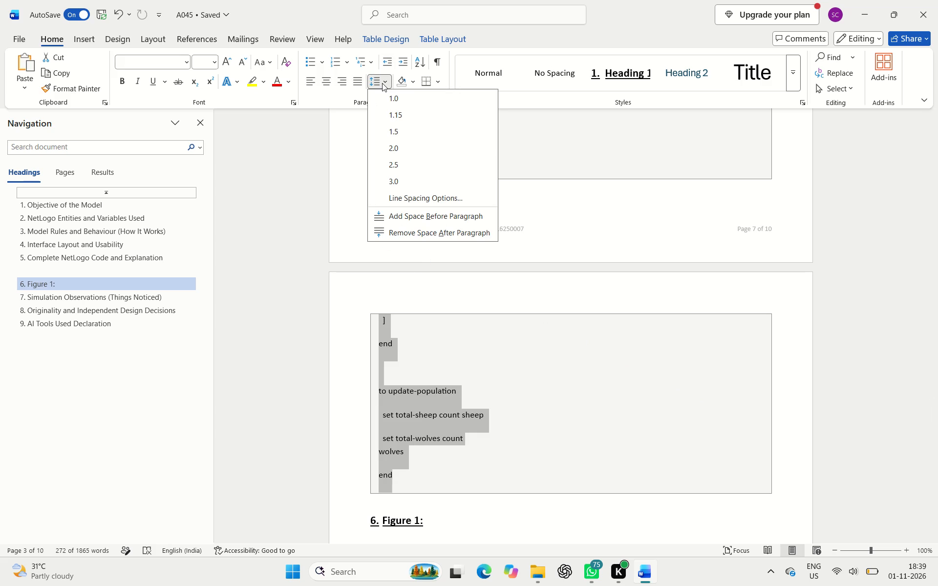
pyautogui.click(401, 101)
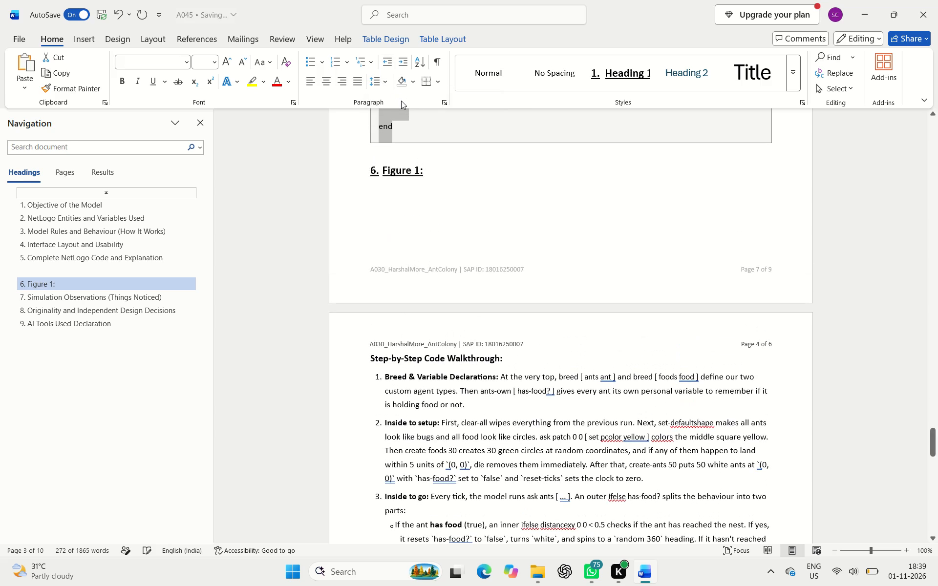
# Examine the spacing and page layout of the whole NetLogo code table and the sections following the "Figure 1:" heading.
pyautogui.scroll(1, 452, 208)
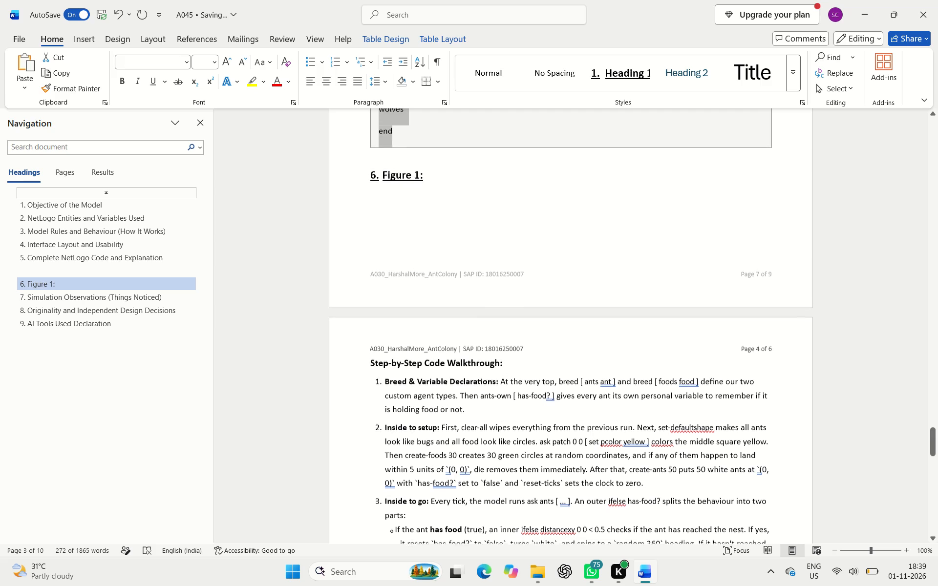
pyautogui.scroll(15, 452, 208)
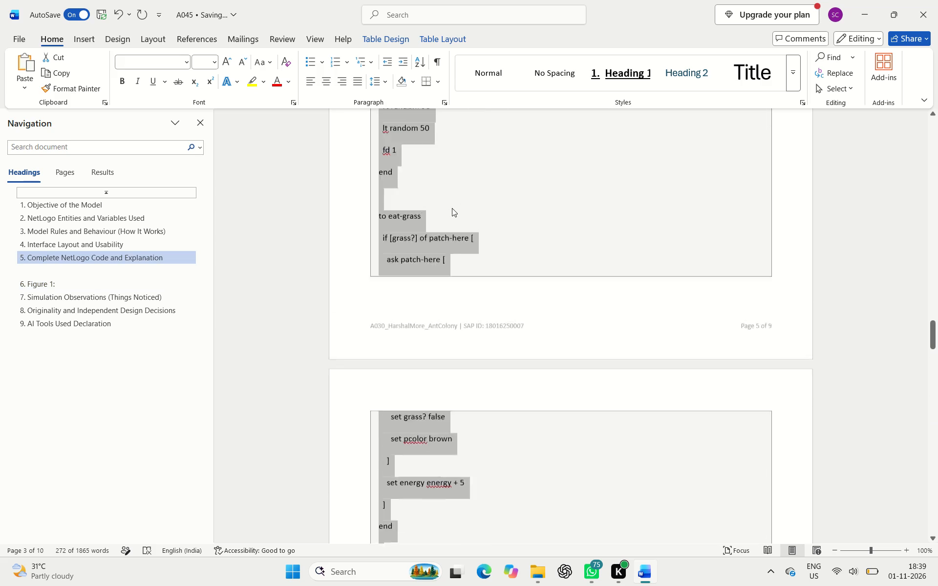
pyautogui.scroll(7, 452, 208)
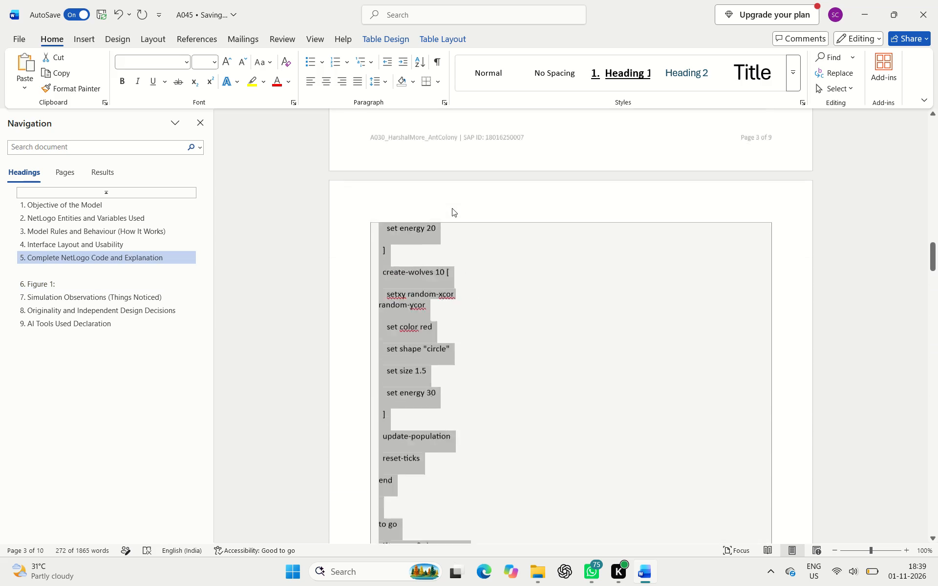
pyautogui.scroll(8, 452, 208)
pyautogui.scroll(-1, 452, 208)
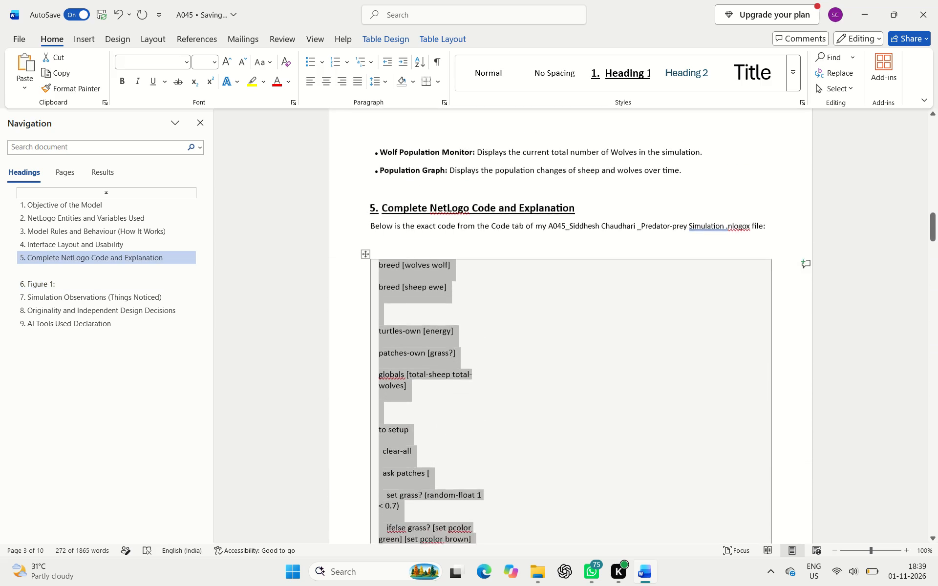
pyautogui.scroll(-3, 452, 208)
pyautogui.scroll(-20, 452, 208)
pyautogui.scroll(-19, 452, 208)
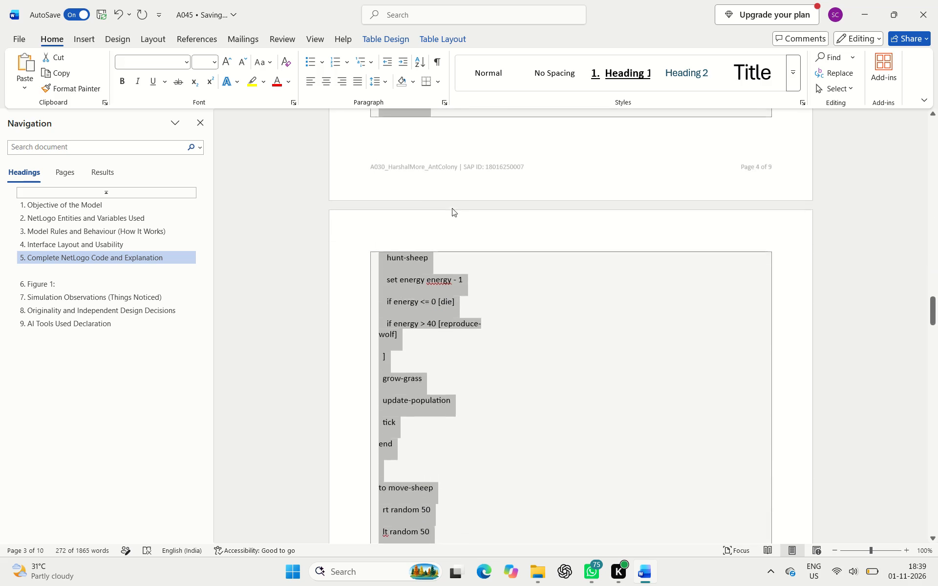
pyautogui.scroll(-9, 452, 208)
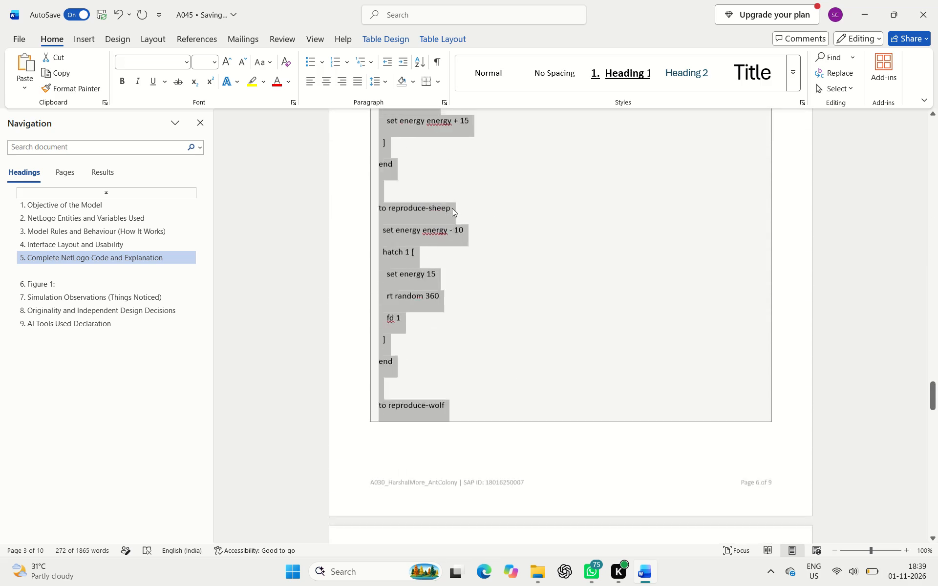
pyautogui.scroll(-4, 452, 208)
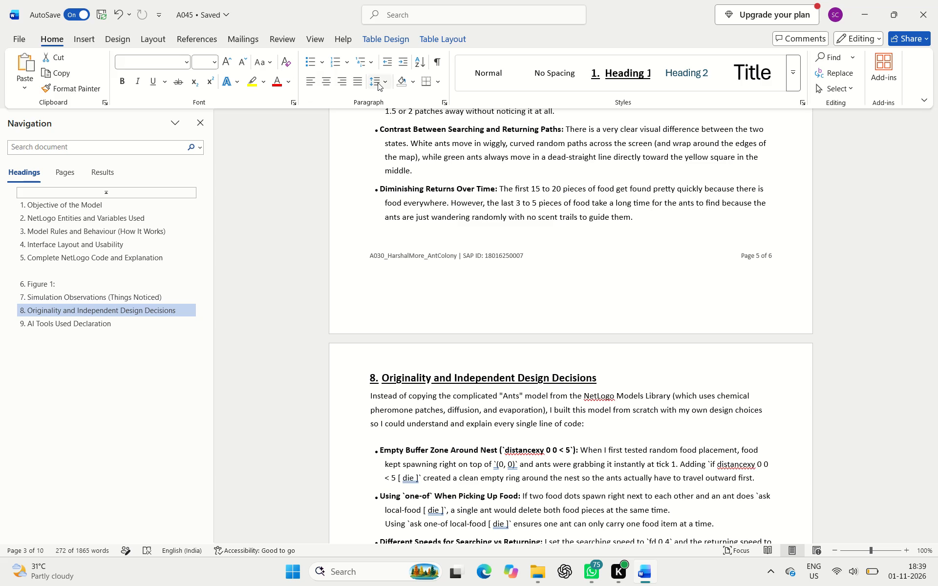
pyautogui.scroll(7, 435, 211)
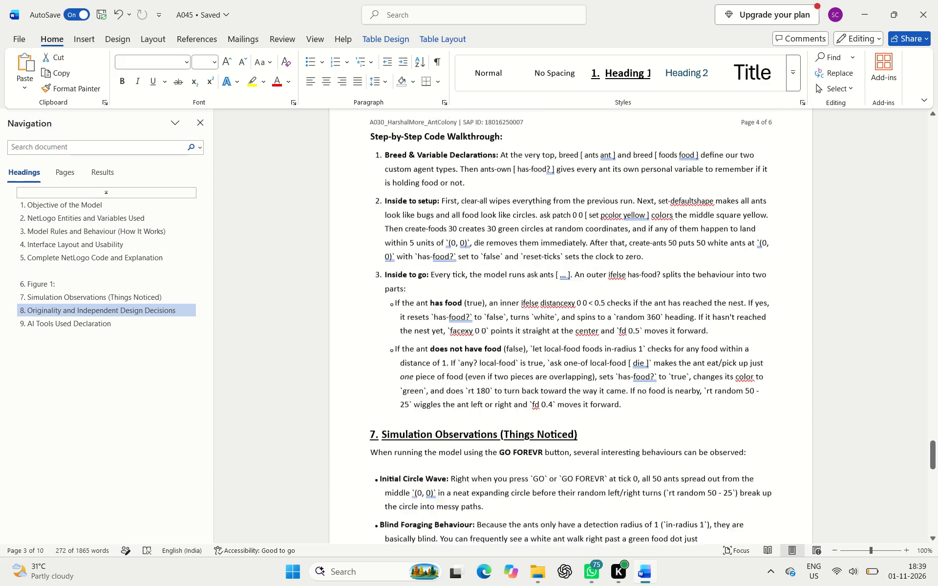
pyautogui.scroll(2, 435, 211)
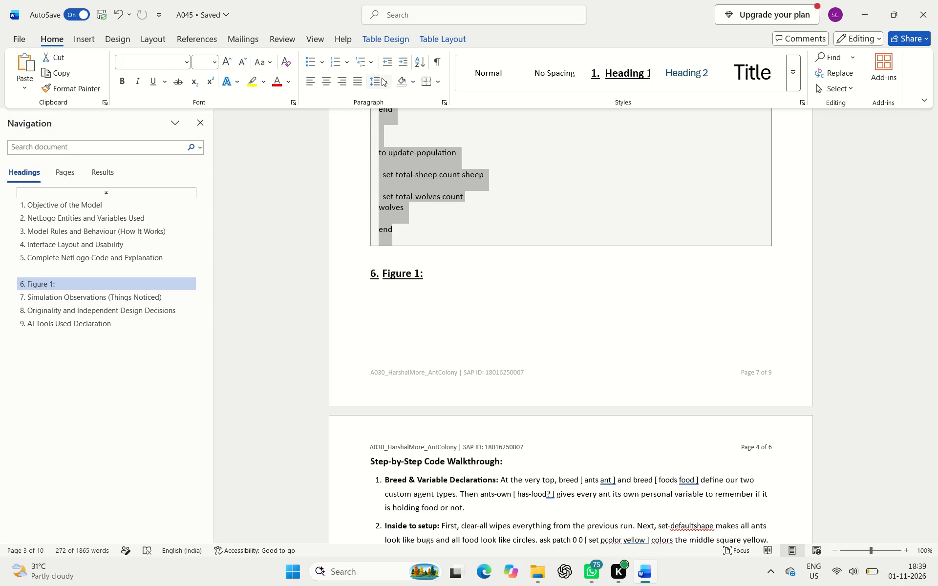
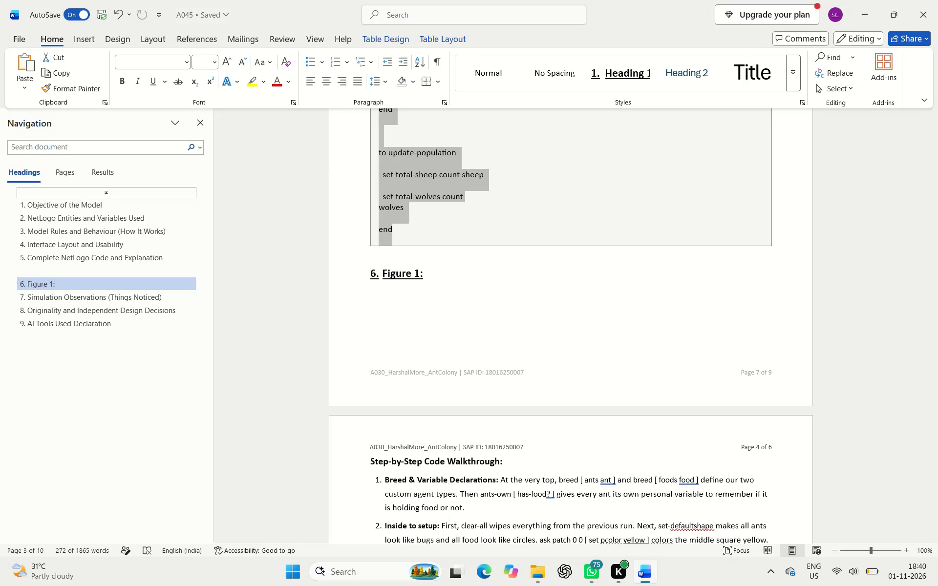
# Examine the spacing of the selected NetLogo code from its last procedure back to the start of the section 5 table.
pyautogui.hotkey('ctrl', '0')
pyautogui.scroll(11, 328, 165)
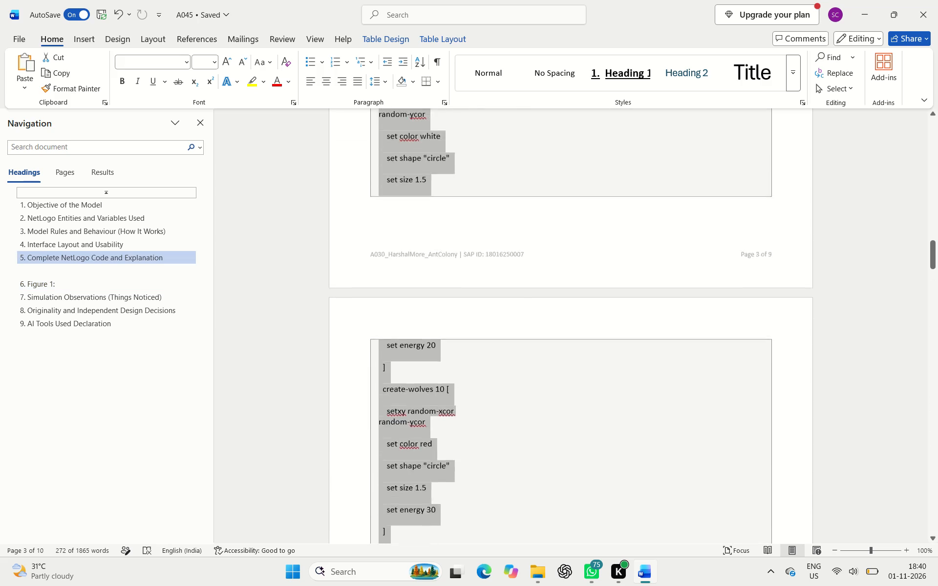
pyautogui.scroll(2, 328, 165)
pyautogui.scroll(-1, 328, 165)
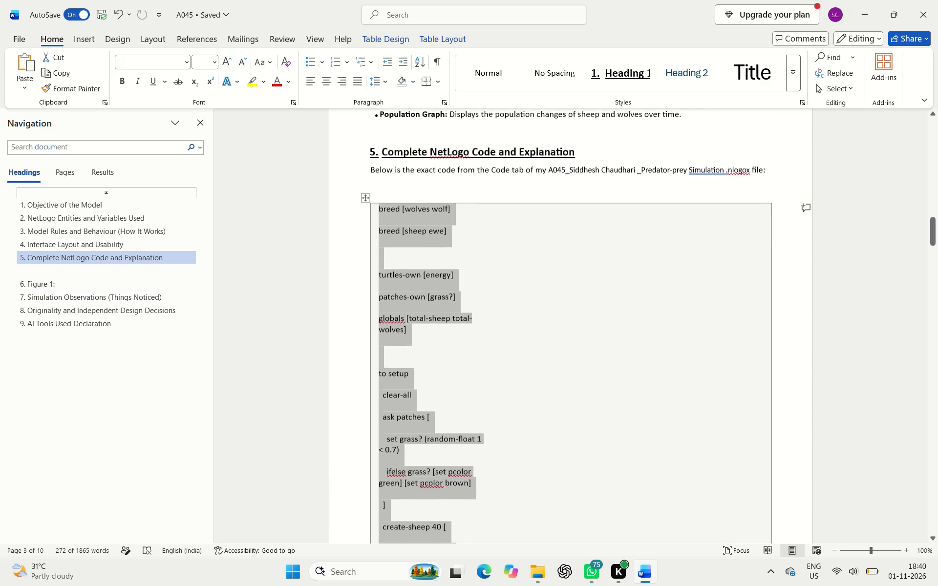
pyautogui.scroll(-1, 328, 165)
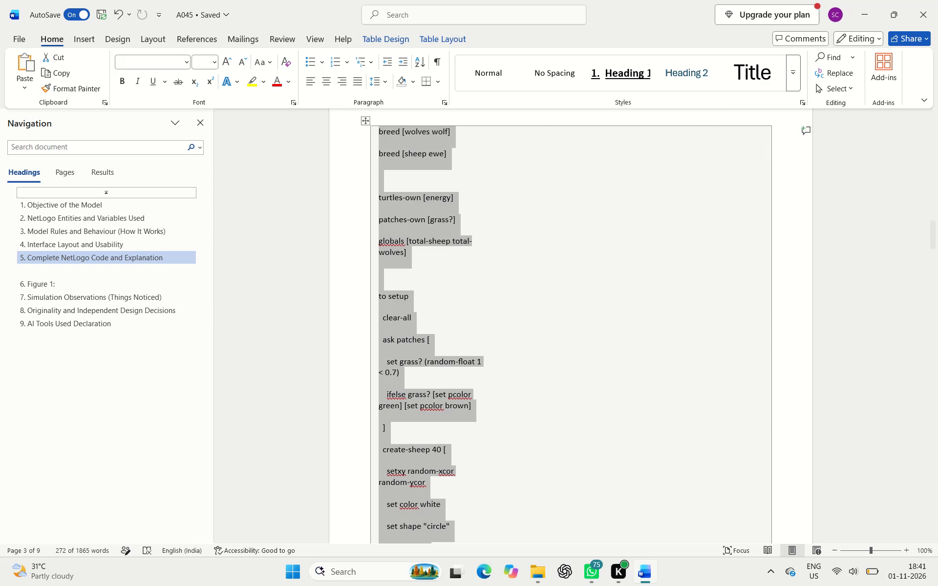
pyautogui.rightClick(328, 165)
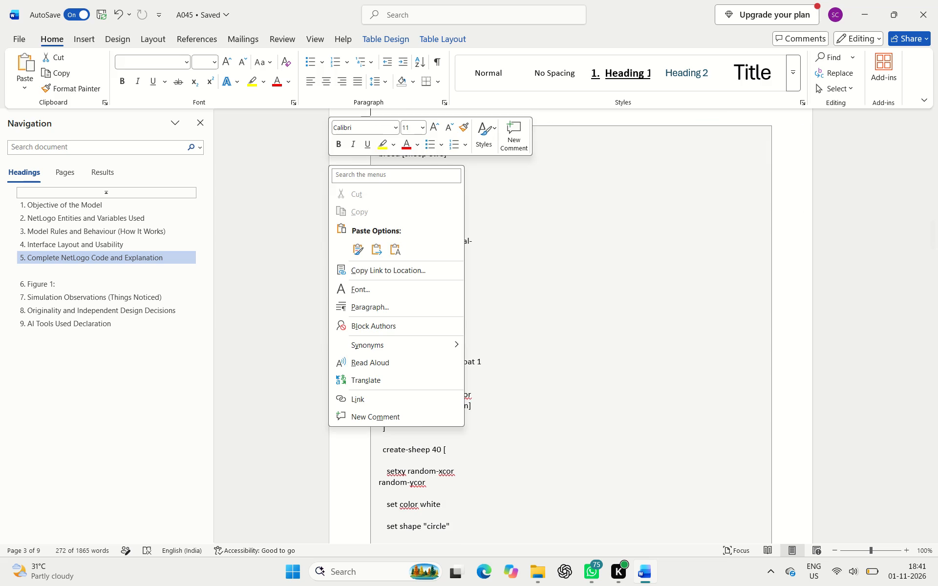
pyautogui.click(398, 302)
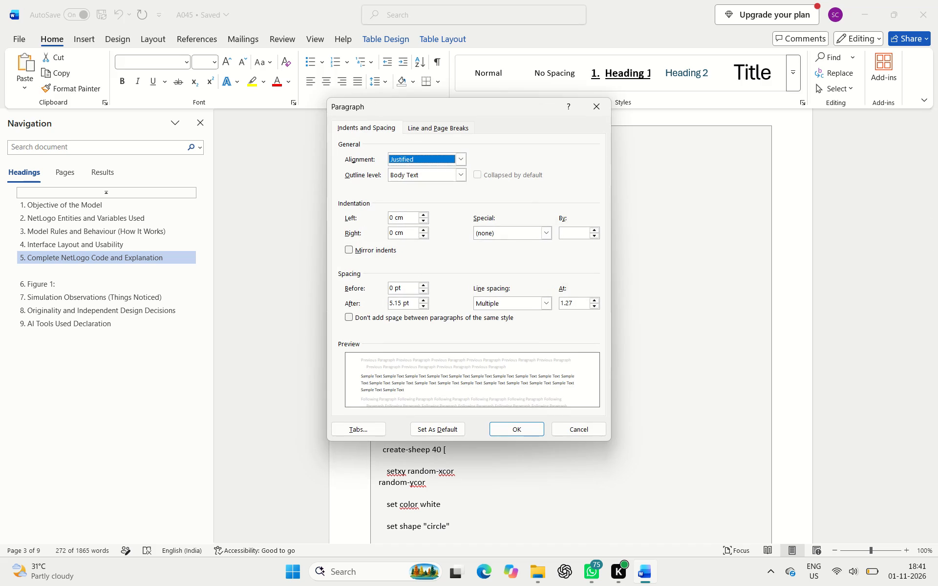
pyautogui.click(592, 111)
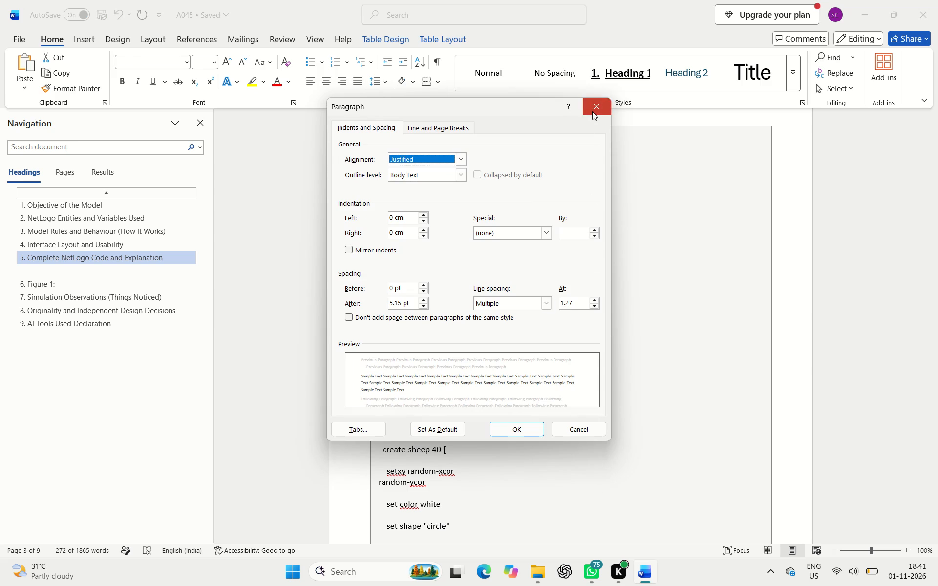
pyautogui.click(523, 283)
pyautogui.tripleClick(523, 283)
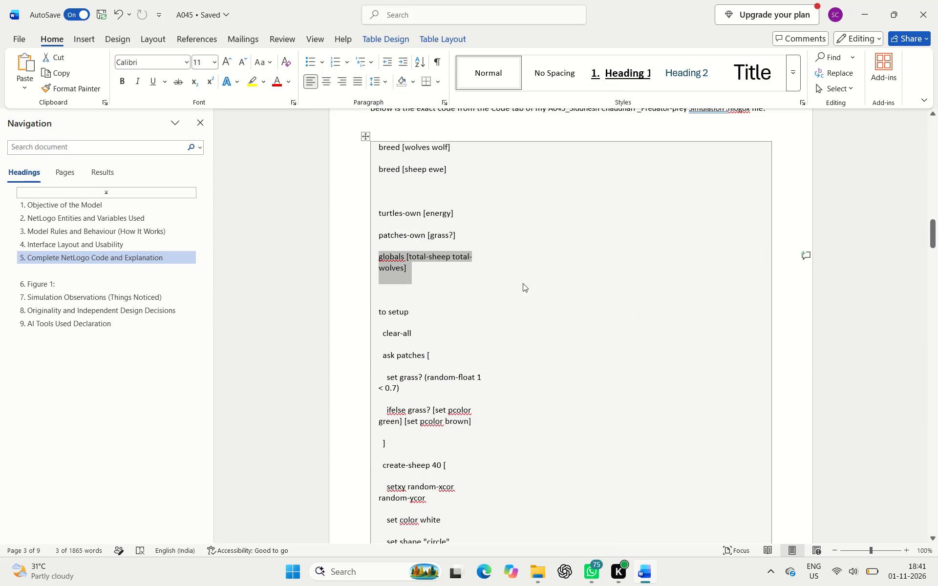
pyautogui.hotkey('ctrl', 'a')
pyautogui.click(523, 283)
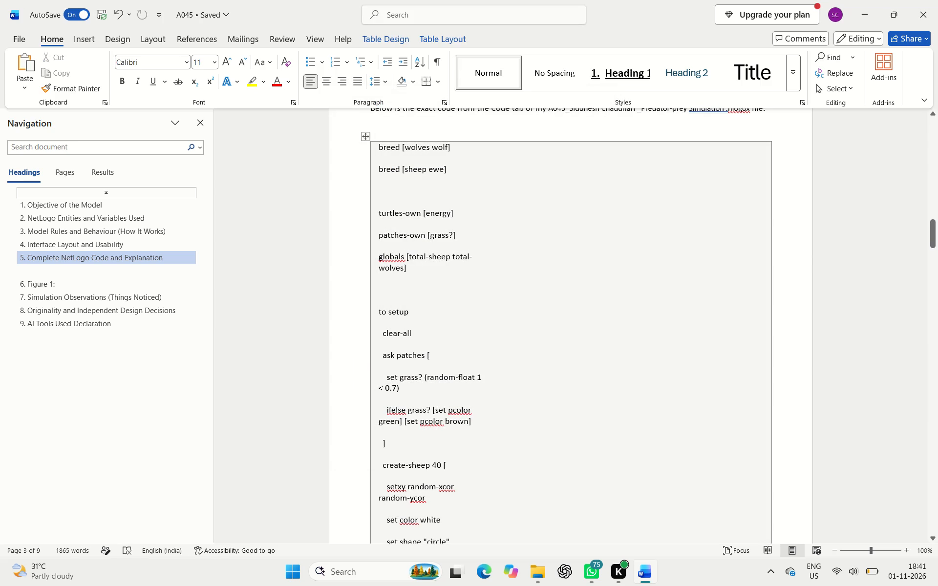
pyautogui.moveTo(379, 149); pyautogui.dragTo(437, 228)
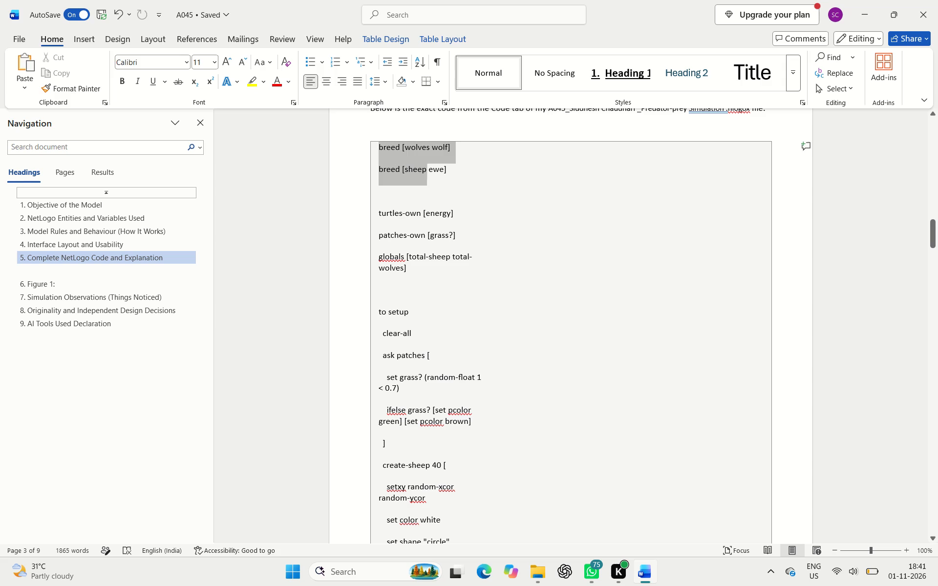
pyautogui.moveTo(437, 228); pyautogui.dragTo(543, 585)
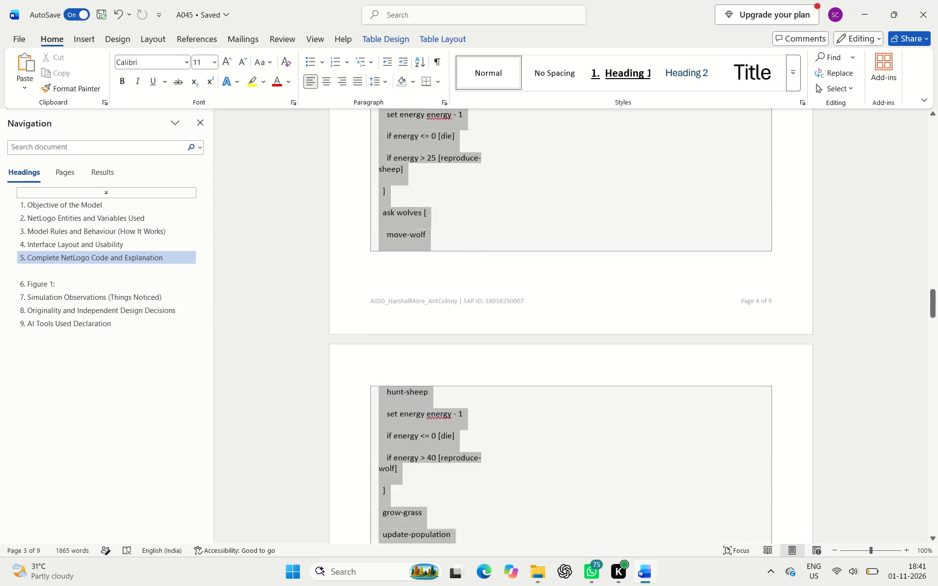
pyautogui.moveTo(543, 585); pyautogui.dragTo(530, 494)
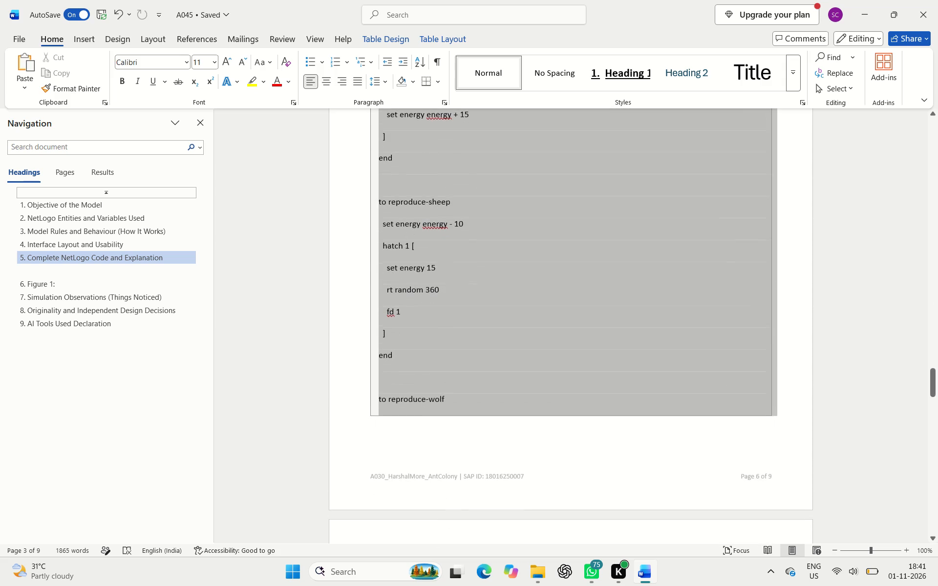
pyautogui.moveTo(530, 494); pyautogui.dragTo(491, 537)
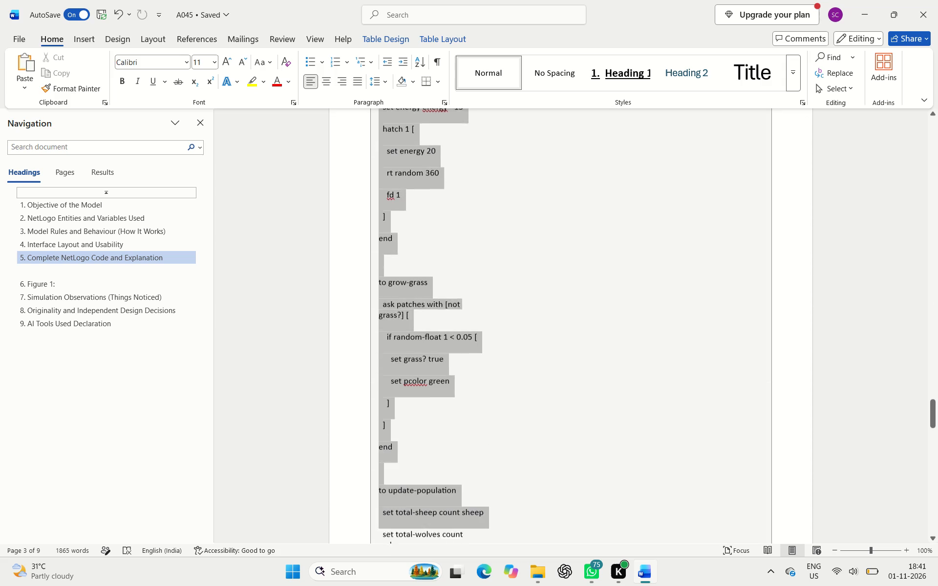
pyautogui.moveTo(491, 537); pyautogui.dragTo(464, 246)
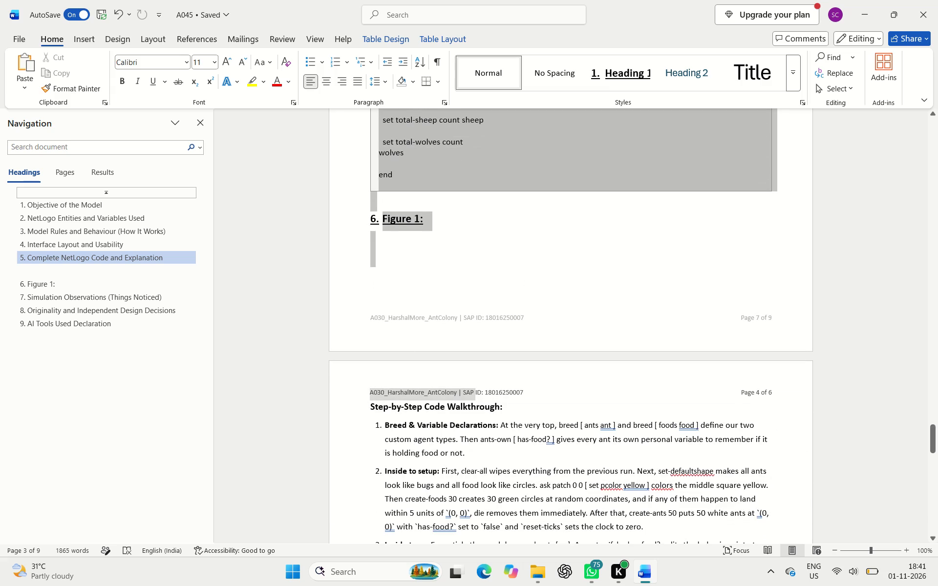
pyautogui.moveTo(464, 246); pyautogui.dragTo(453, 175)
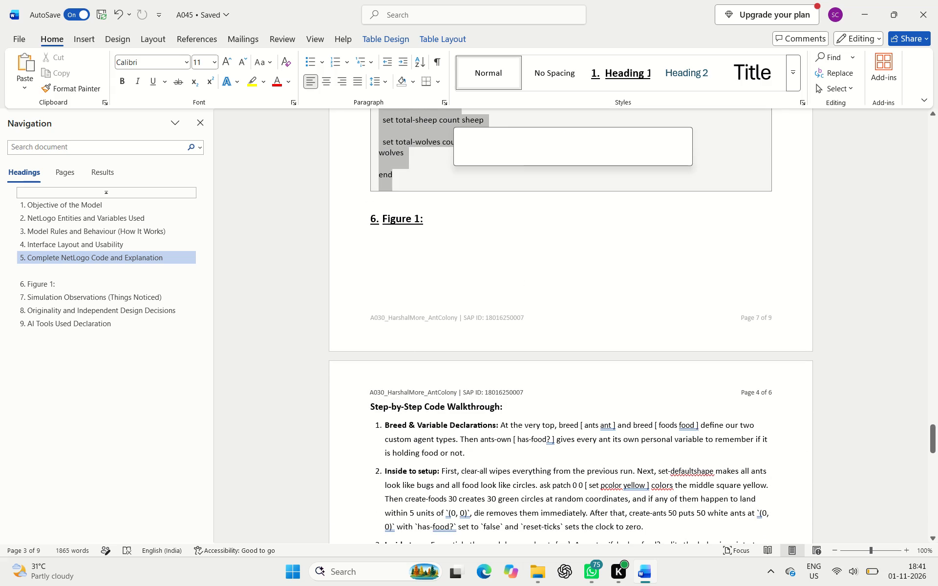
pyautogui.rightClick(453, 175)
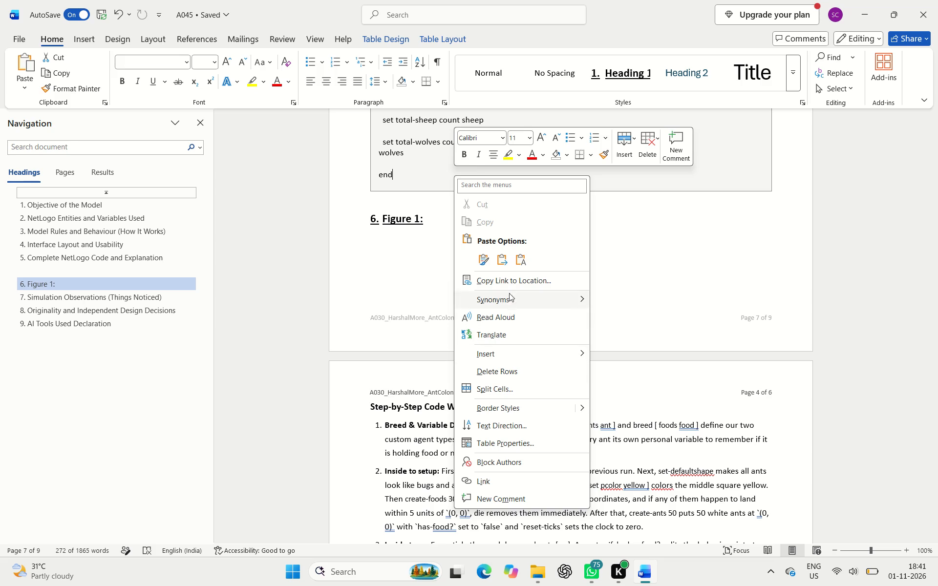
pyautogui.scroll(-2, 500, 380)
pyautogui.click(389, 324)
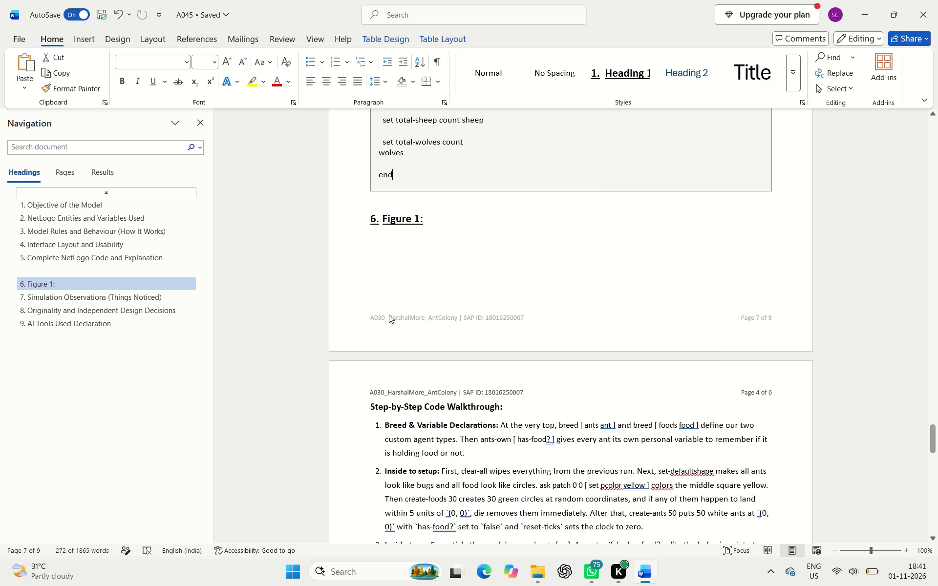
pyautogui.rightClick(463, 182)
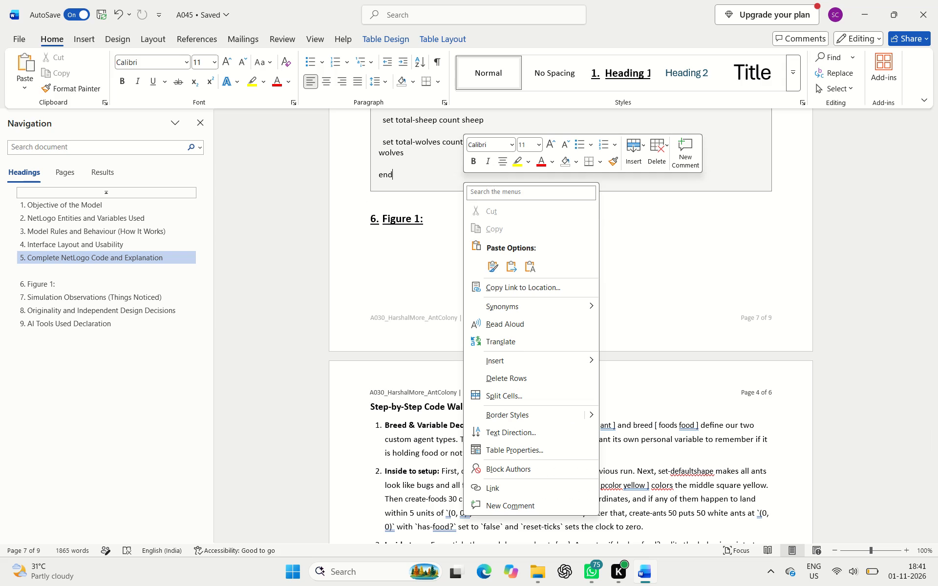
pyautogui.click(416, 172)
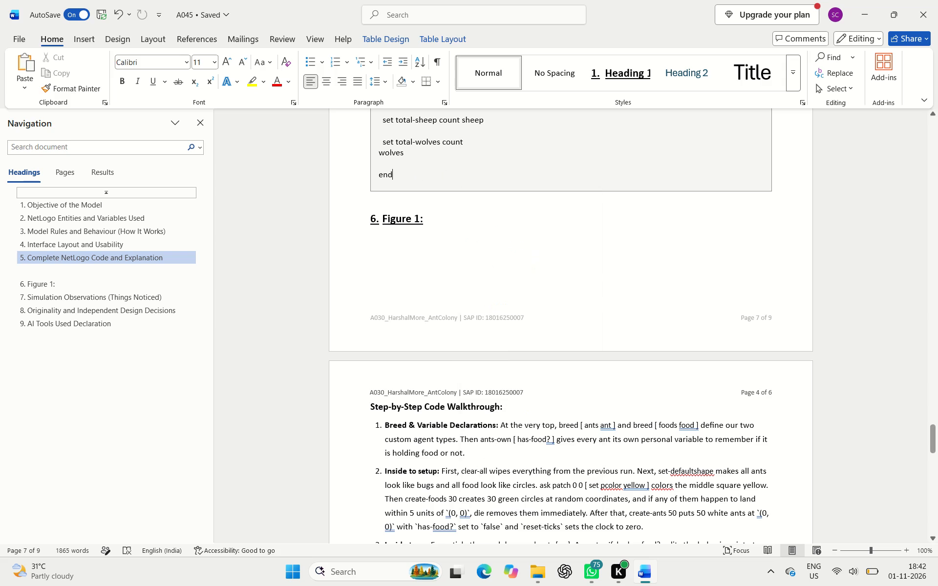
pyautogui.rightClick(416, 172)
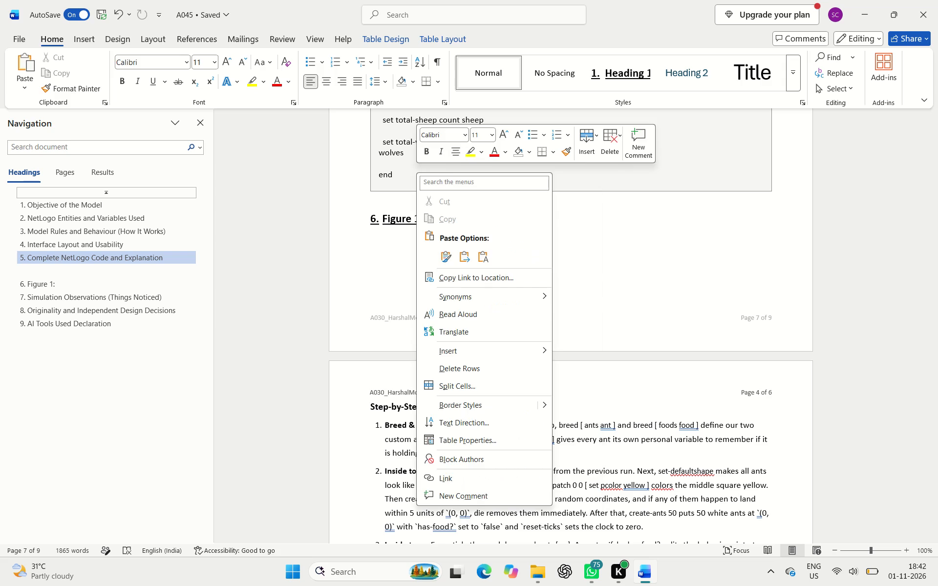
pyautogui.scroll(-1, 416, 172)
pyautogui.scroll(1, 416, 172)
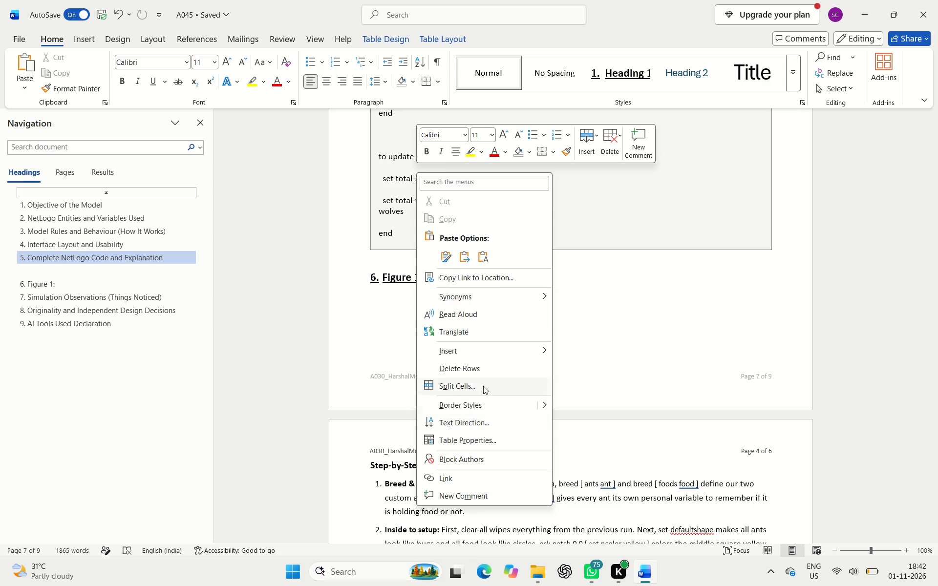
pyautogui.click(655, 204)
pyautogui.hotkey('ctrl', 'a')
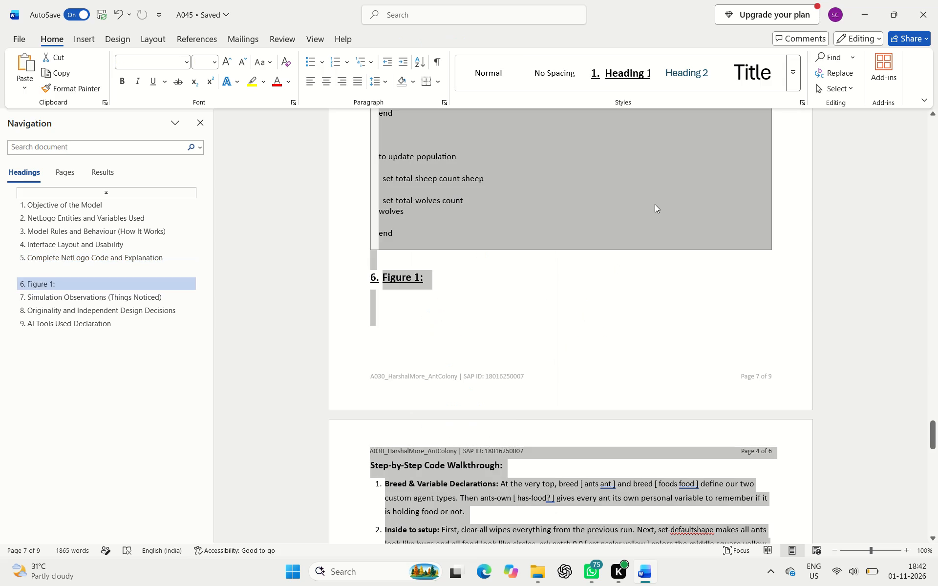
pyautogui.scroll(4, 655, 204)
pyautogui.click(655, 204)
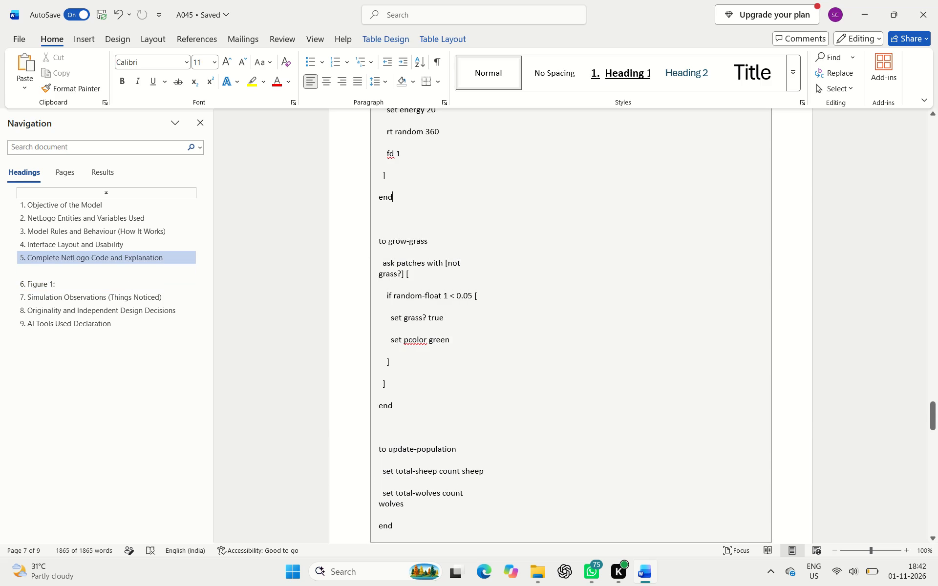
# Examine the layout of the NetLogo code table from the section 5 heading through to the "Figure 1:" heading.
pyautogui.click(149, 257)
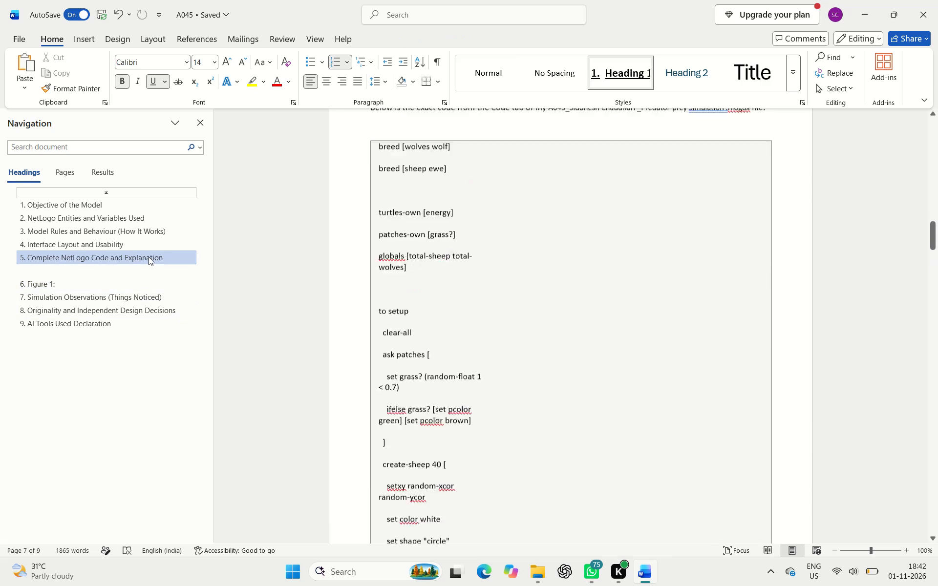
pyautogui.rightClick(149, 257)
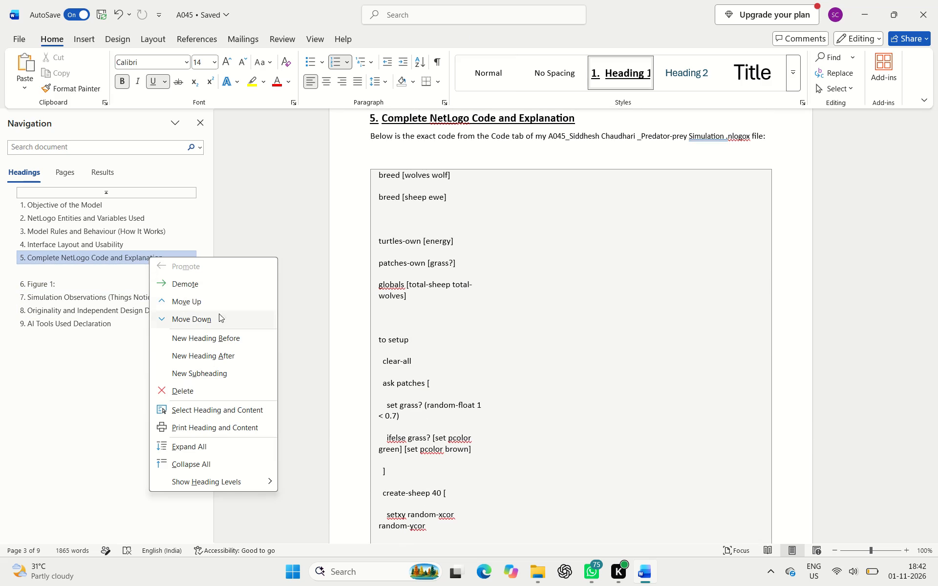
pyautogui.click(410, 246)
pyautogui.scroll(-4, 410, 246)
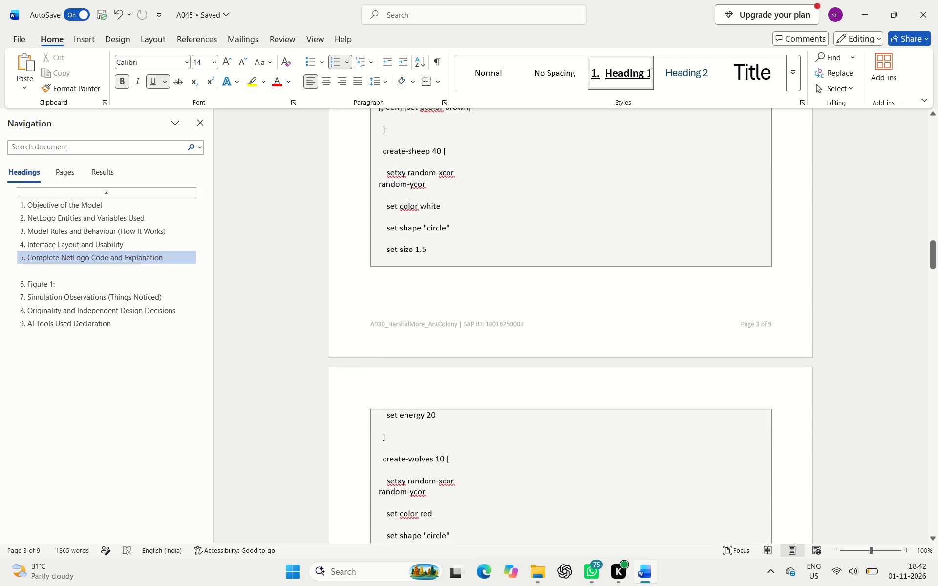
pyautogui.scroll(-8, 410, 246)
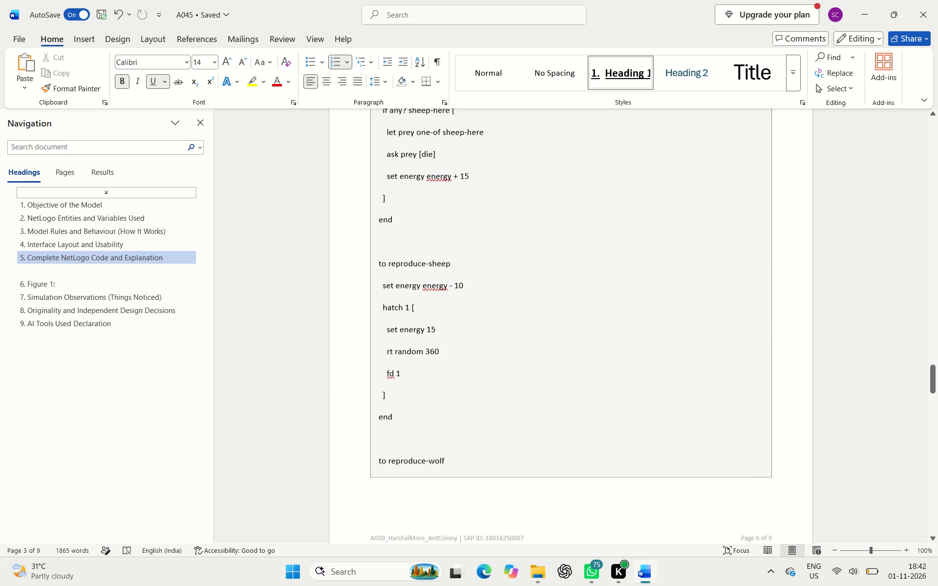
pyautogui.scroll(-11, 410, 246)
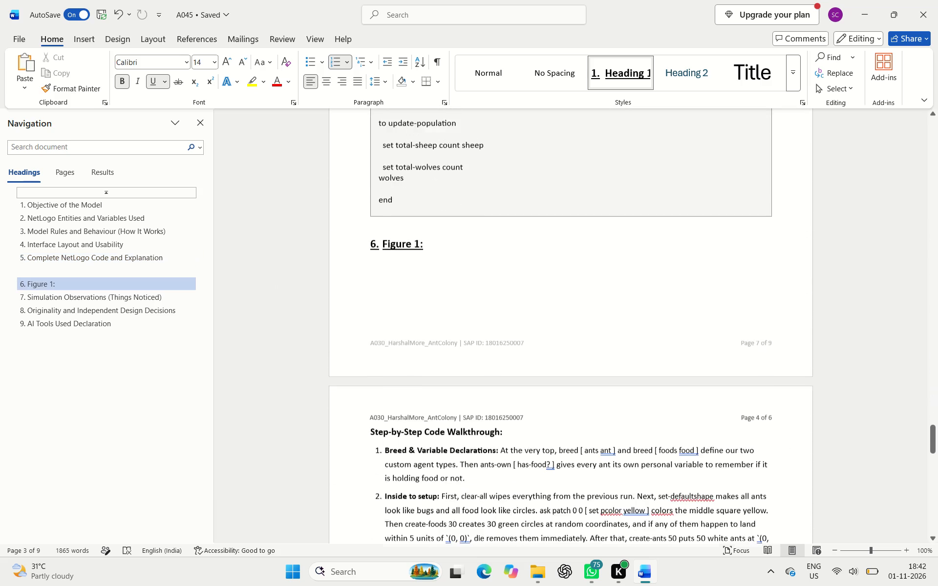
pyautogui.scroll(20, 410, 246)
pyautogui.scroll(20, 410, 246)
pyautogui.scroll(13, 410, 246)
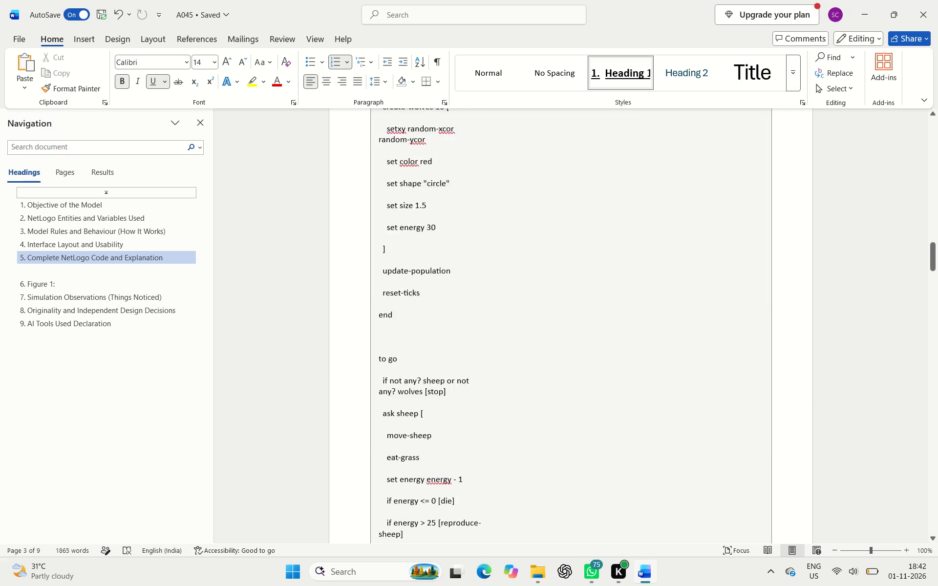
pyautogui.scroll(2, 410, 246)
pyautogui.scroll(-3, 410, 246)
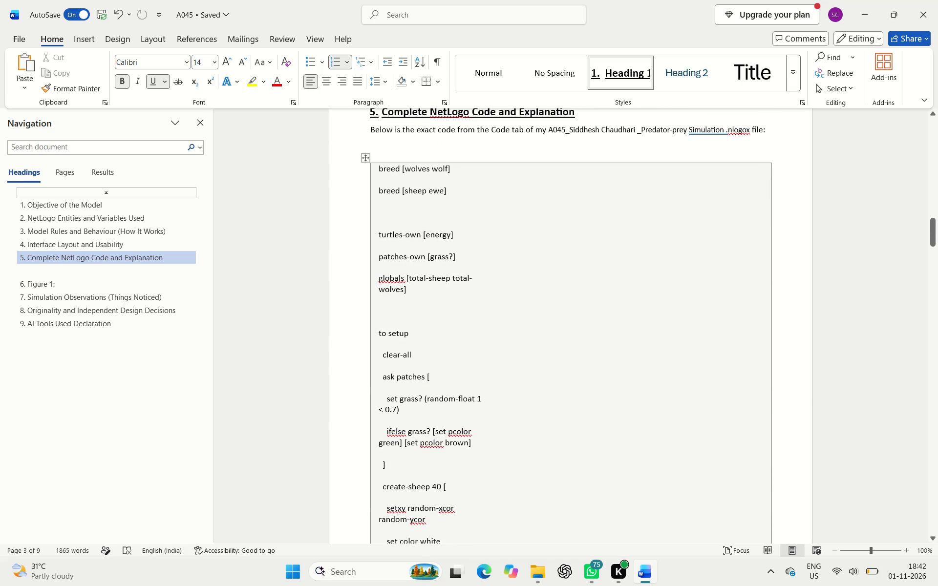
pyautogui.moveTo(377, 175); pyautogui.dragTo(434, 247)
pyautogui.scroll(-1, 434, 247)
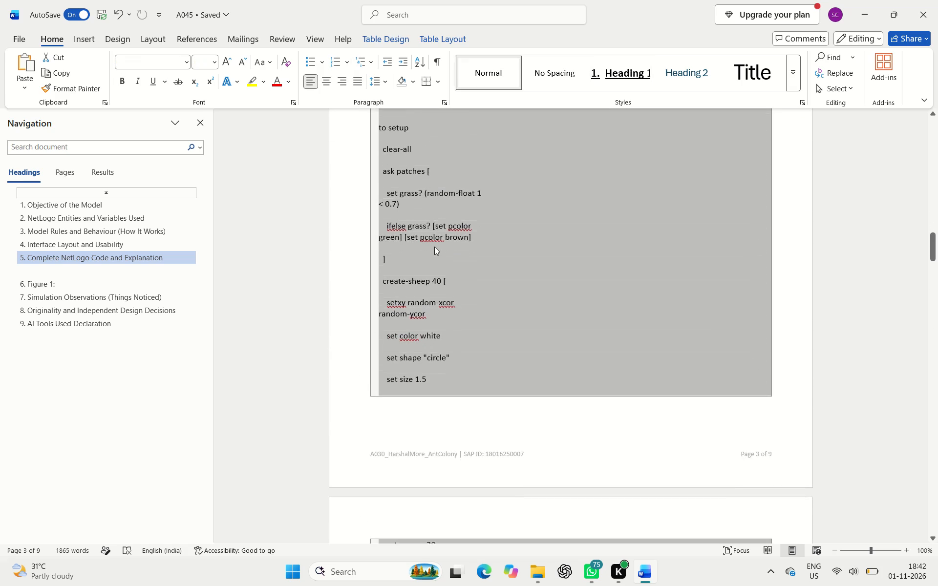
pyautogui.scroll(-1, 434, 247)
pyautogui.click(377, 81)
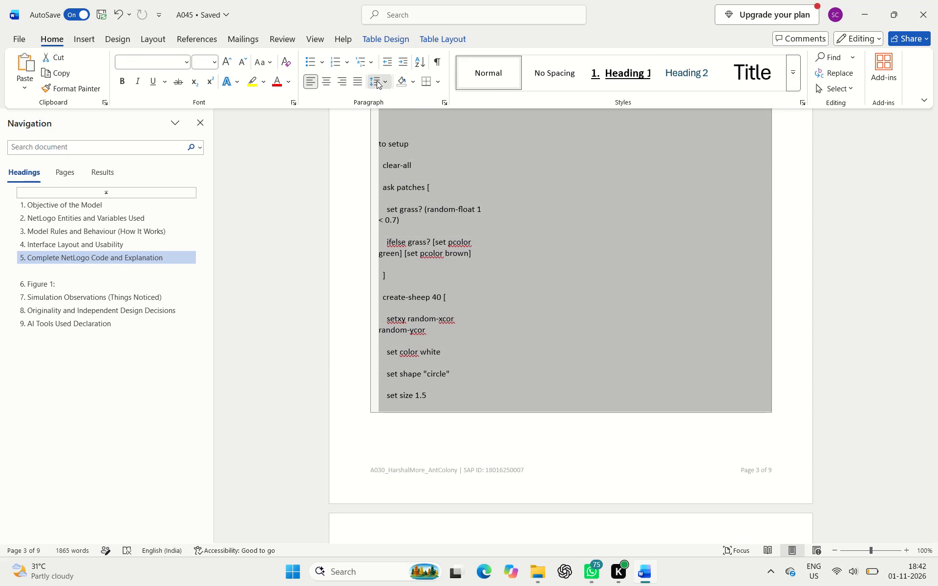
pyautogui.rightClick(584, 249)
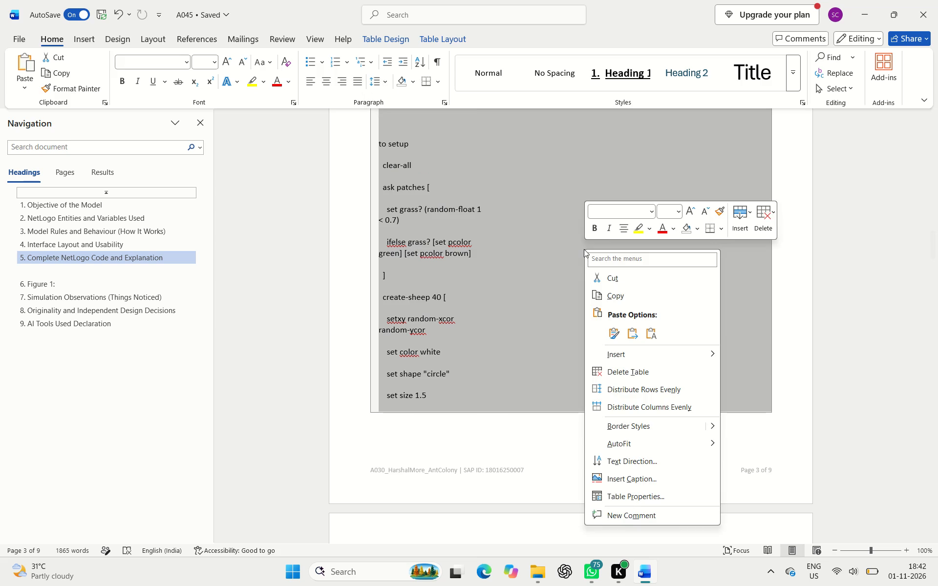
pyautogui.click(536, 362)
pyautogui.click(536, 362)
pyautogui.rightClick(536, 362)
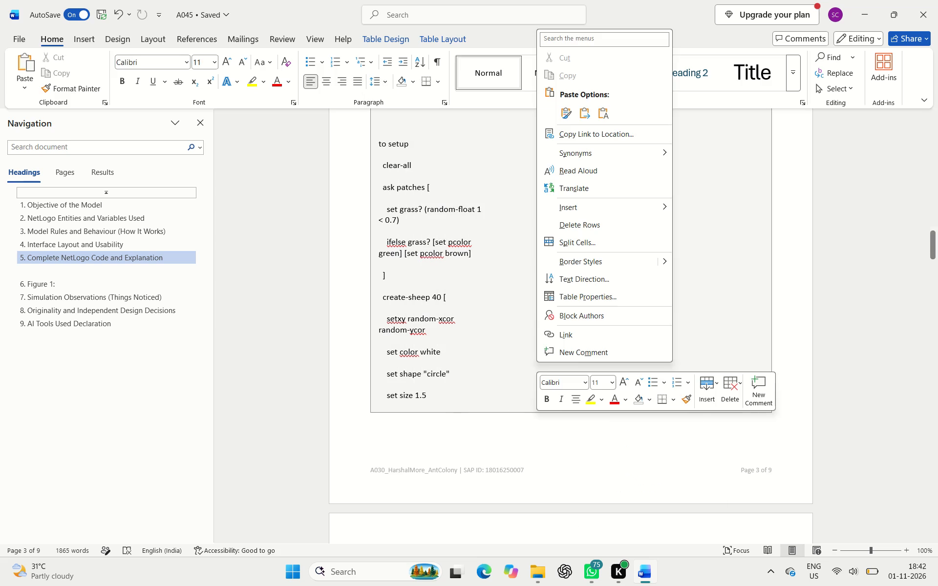
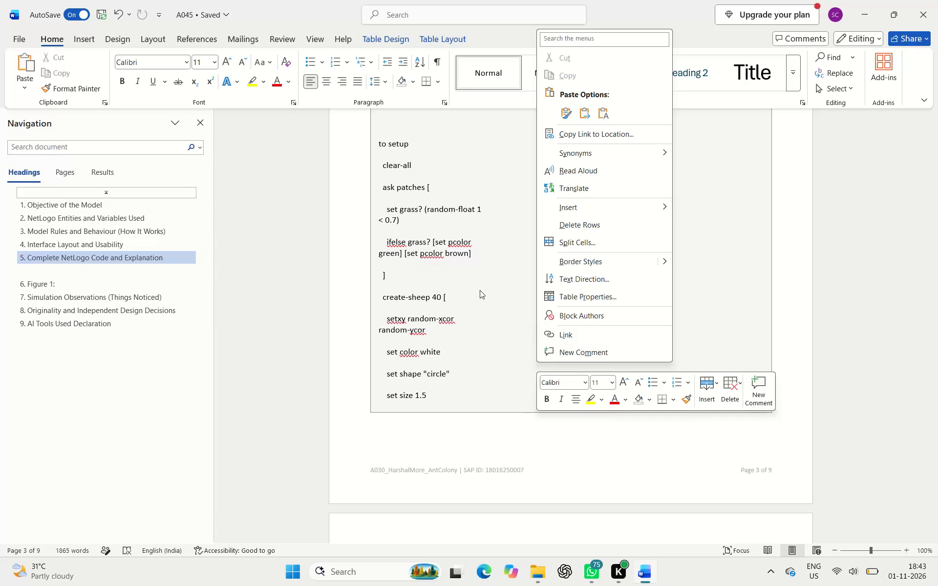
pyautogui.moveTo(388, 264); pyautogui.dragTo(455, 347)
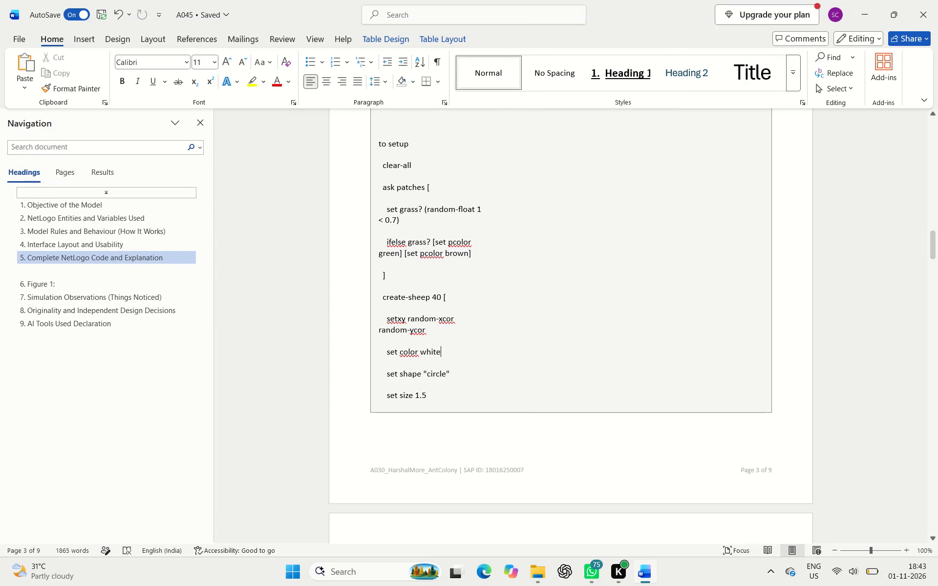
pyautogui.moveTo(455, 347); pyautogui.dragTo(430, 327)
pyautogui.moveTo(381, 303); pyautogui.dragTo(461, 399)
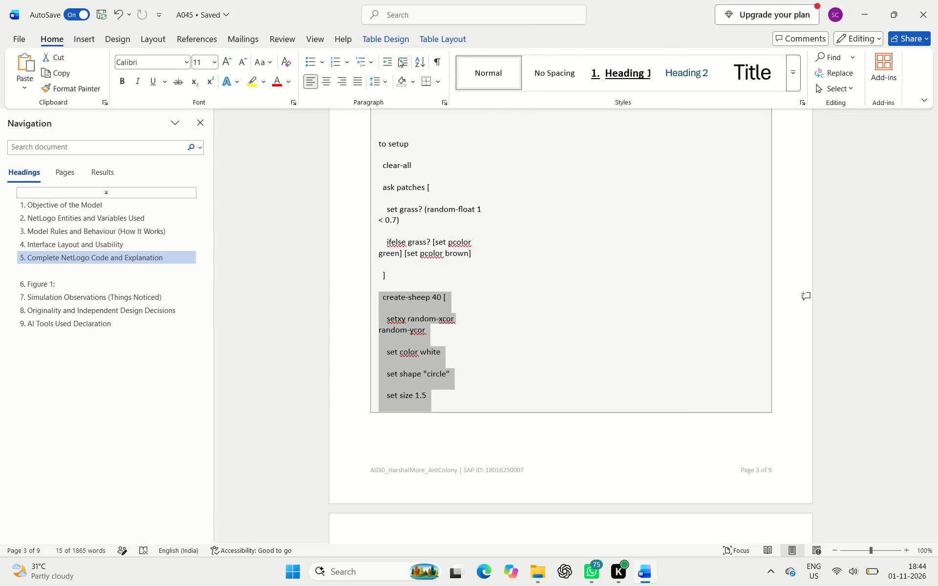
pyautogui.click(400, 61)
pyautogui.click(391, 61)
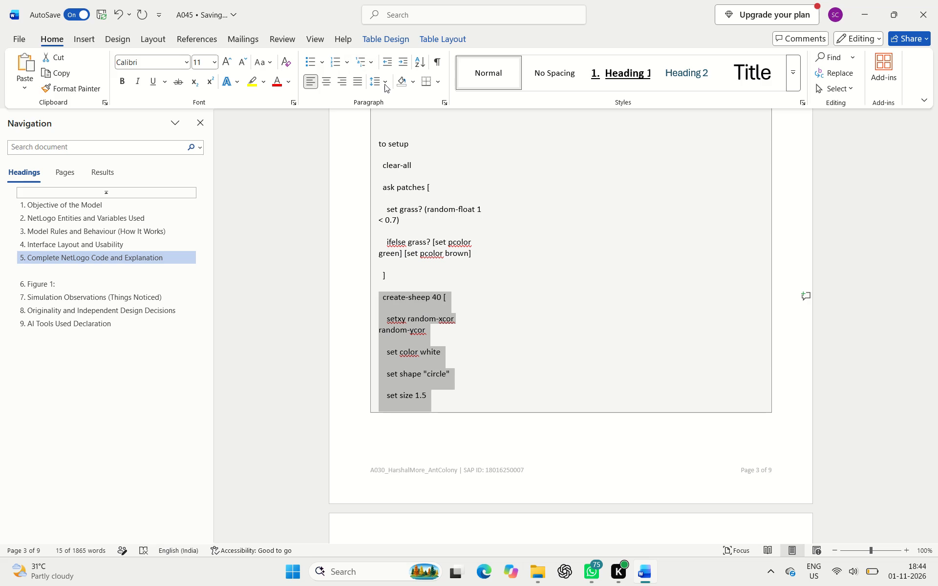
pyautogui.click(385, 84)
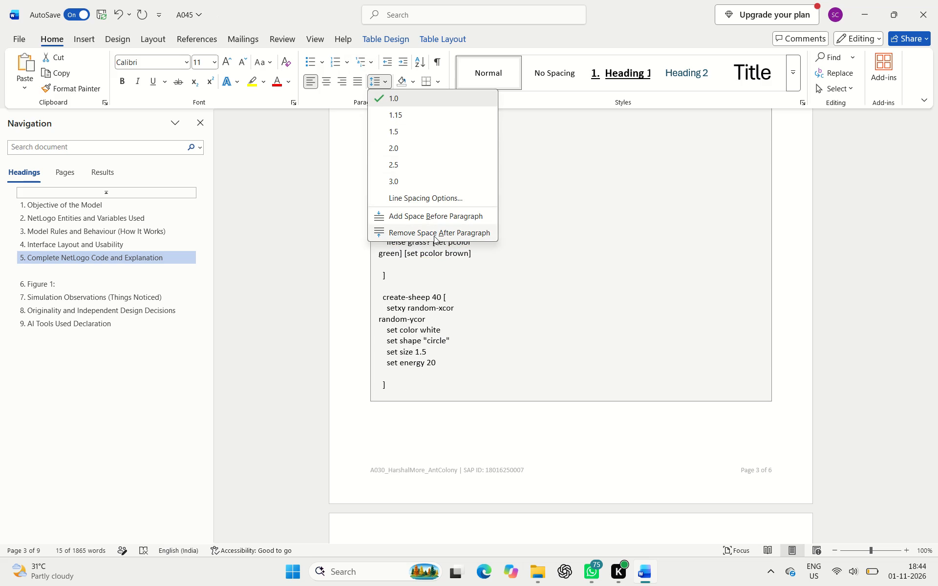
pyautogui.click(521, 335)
# Remove the space after paragraphs for all NetLogo code in the section 5 table, from the breed declarations to the end of update-population.
pyautogui.scroll(4, 521, 335)
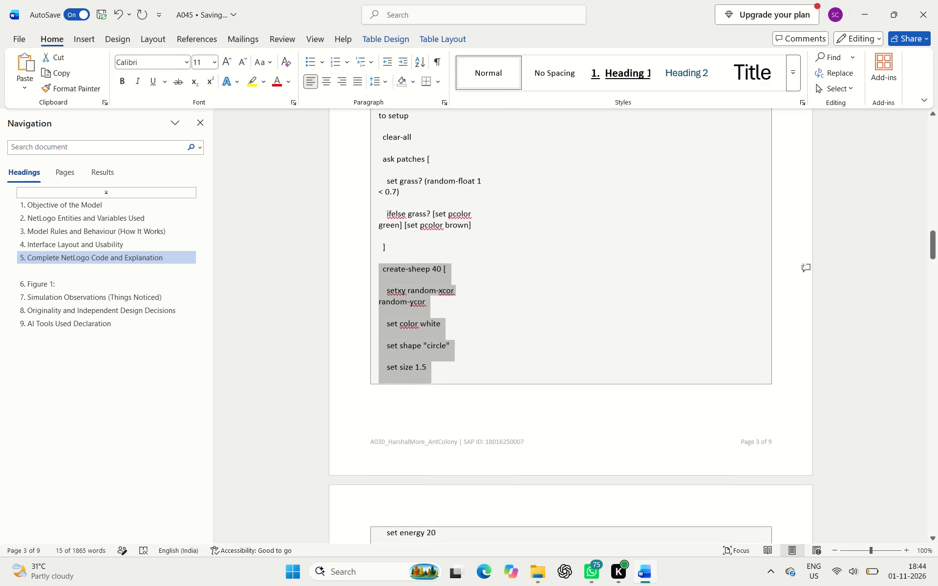
pyautogui.scroll(3, 521, 335)
pyautogui.moveTo(380, 383); pyautogui.dragTo(562, 582)
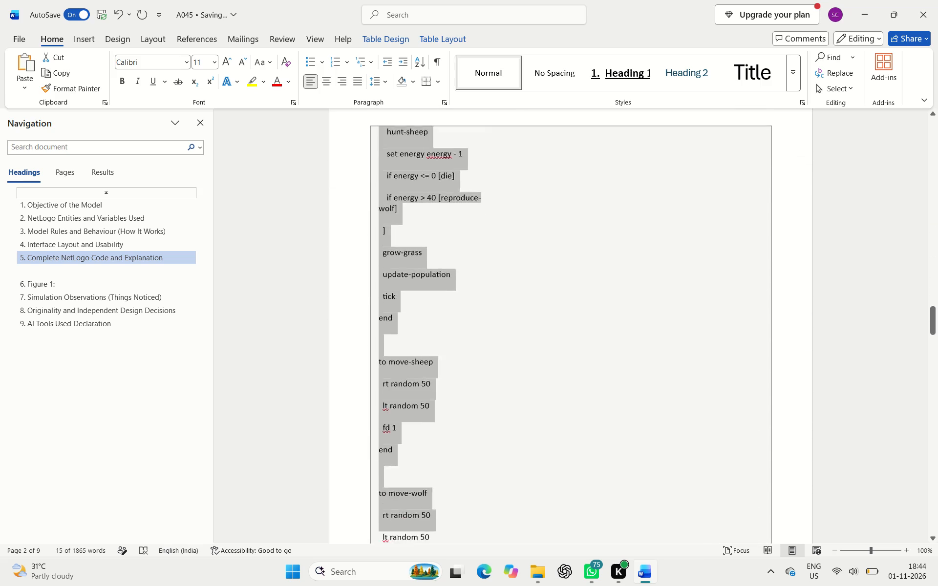
pyautogui.moveTo(562, 582); pyautogui.dragTo(578, 470)
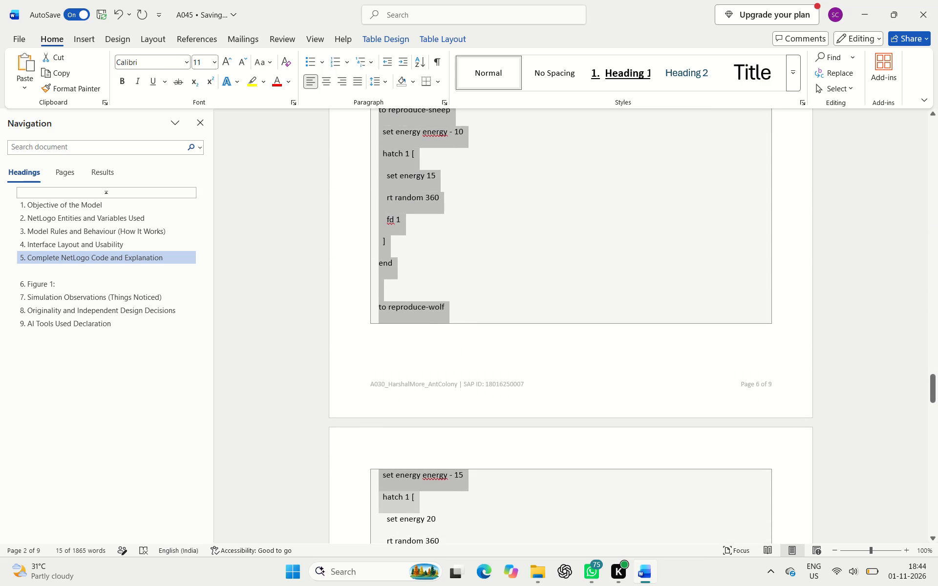
pyautogui.moveTo(578, 470); pyautogui.dragTo(508, 222)
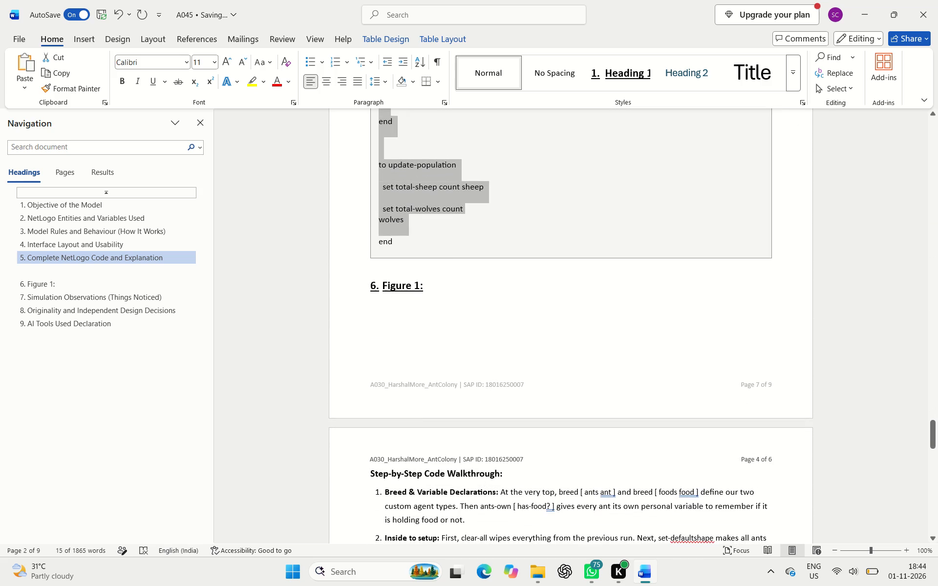
pyautogui.moveTo(508, 222); pyautogui.dragTo(495, 246)
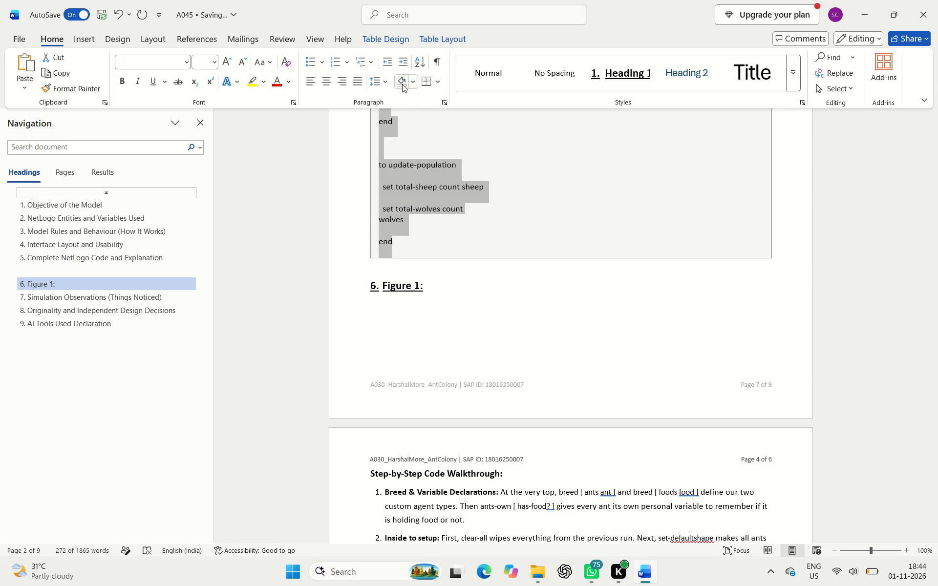
pyautogui.click(384, 85)
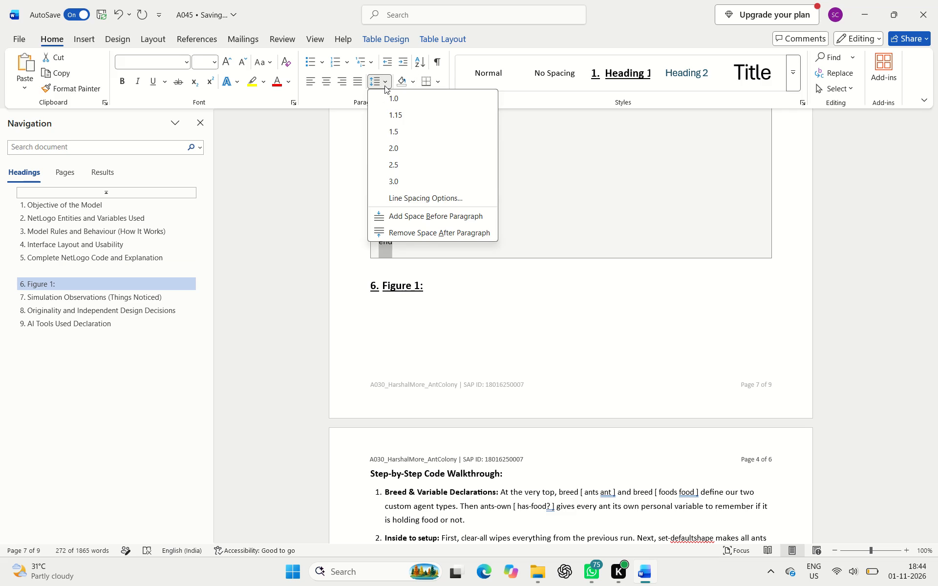
pyautogui.click(411, 229)
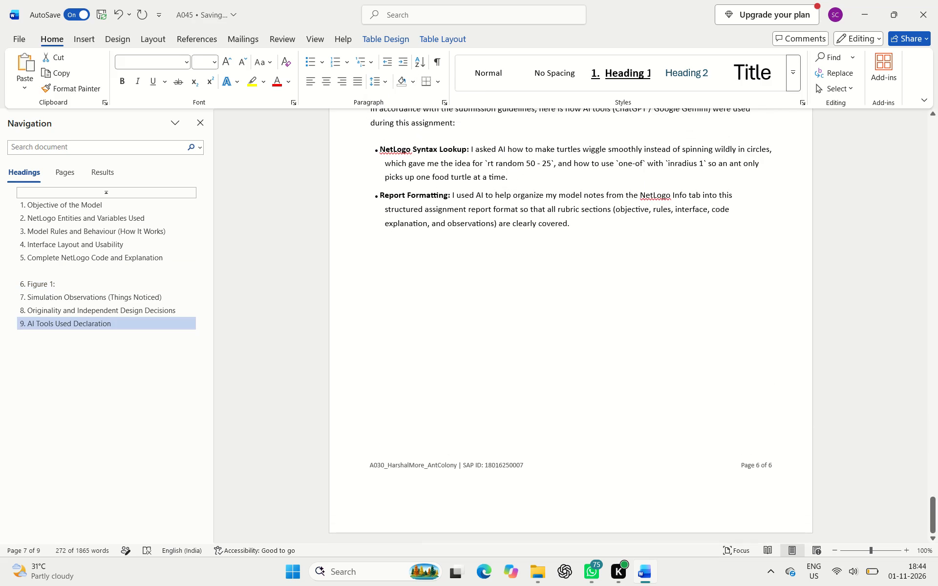
# Examine the code table's paragraph spacing from the end of the report back to the section 5 heading, and clear the selection.
pyautogui.scroll(9, 411, 229)
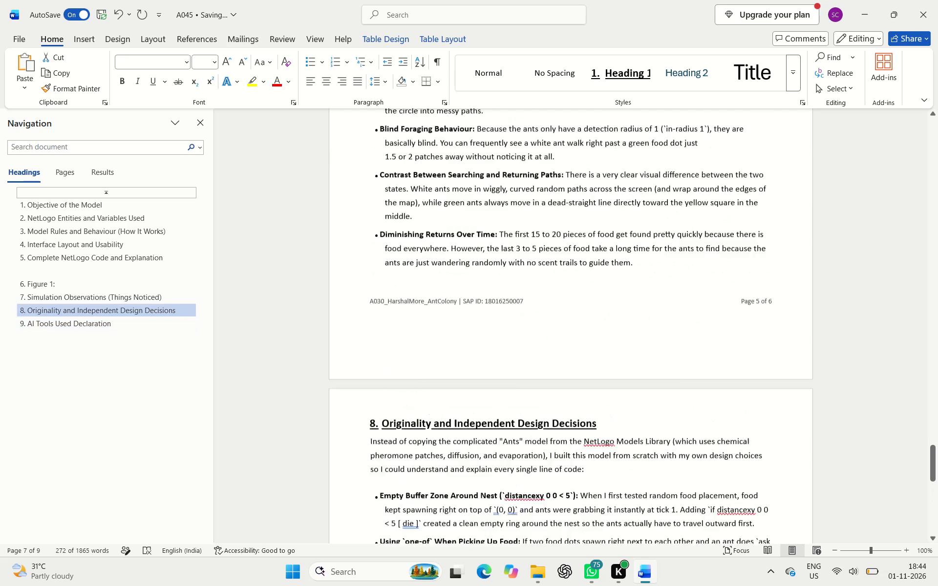
pyautogui.scroll(6, 411, 229)
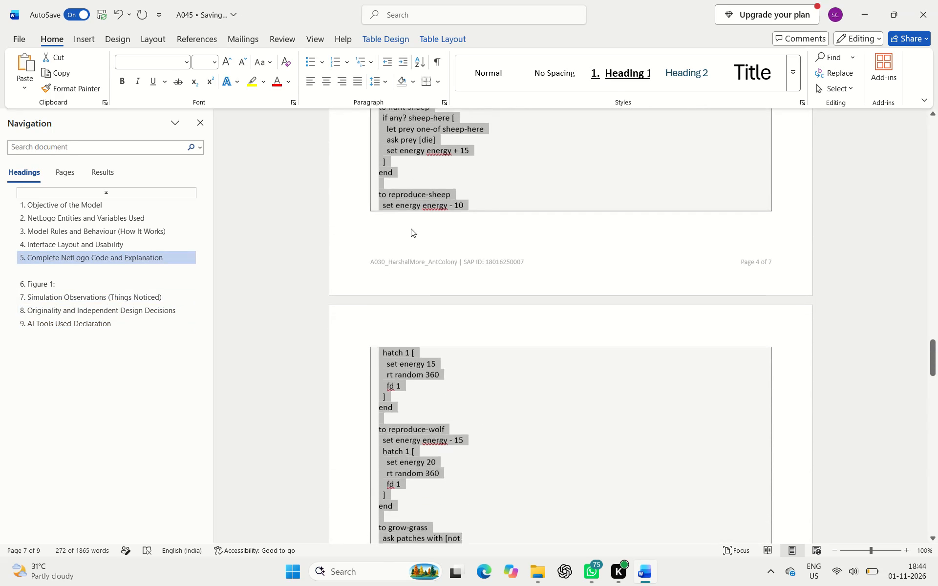
pyautogui.scroll(8, 411, 229)
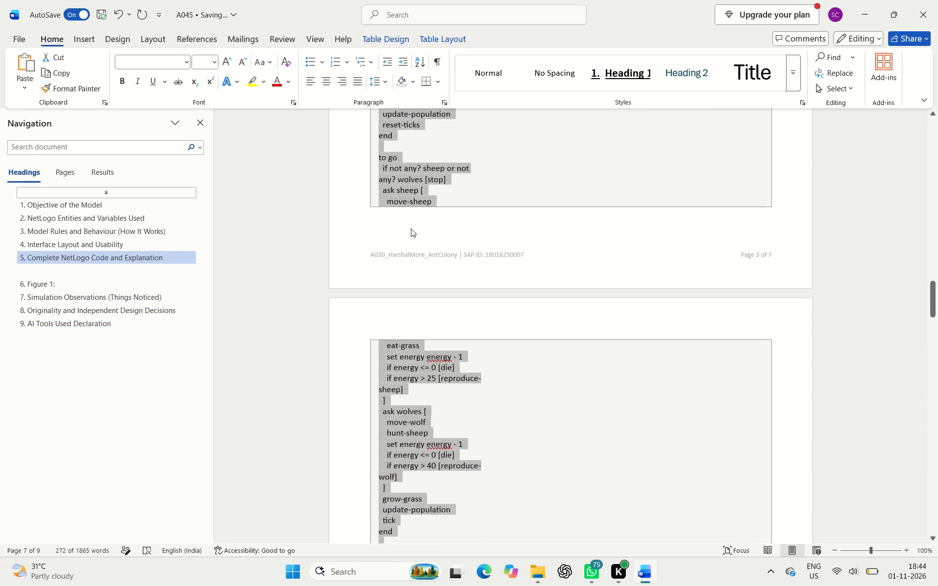
pyautogui.scroll(8, 411, 229)
pyautogui.scroll(-1, 411, 229)
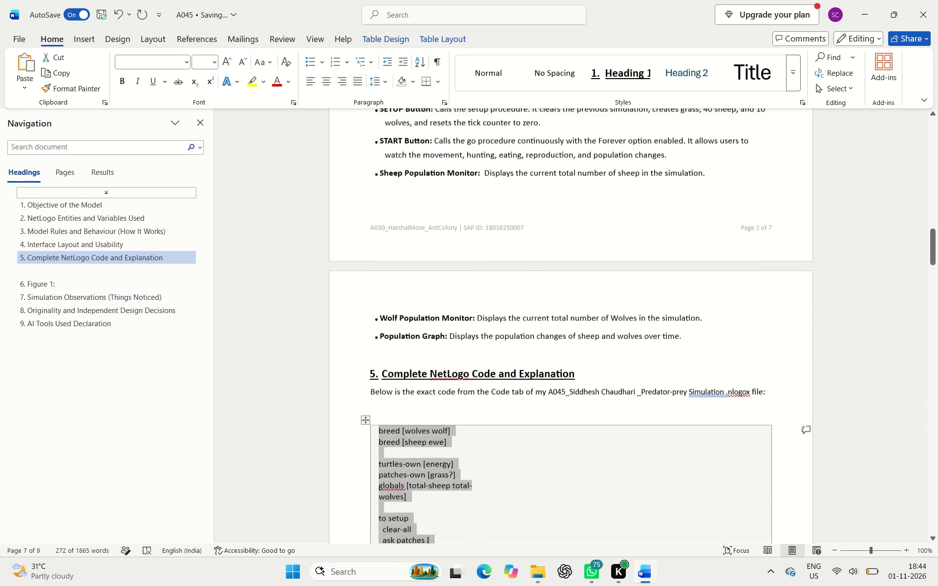
pyautogui.scroll(-3, 411, 229)
pyautogui.click(348, 313)
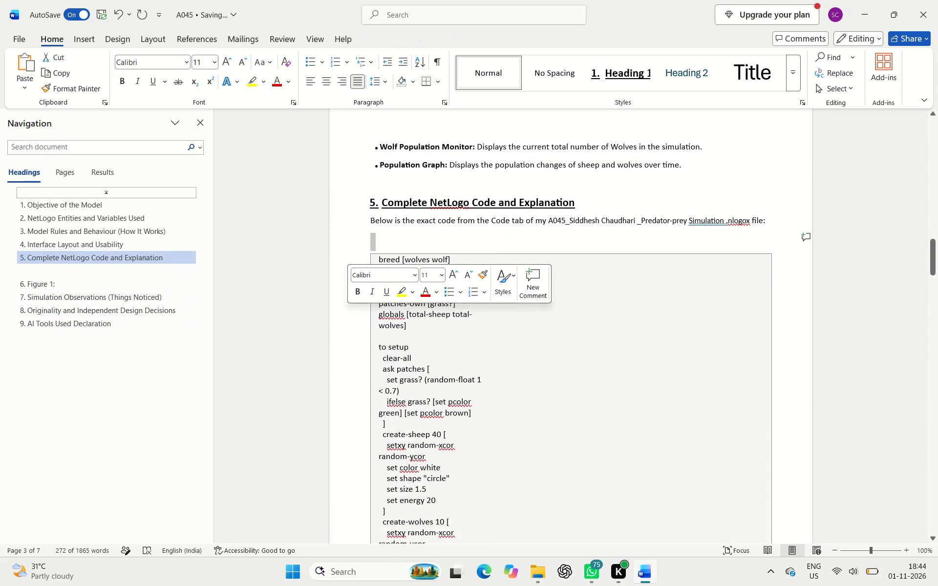
pyautogui.click(797, 331)
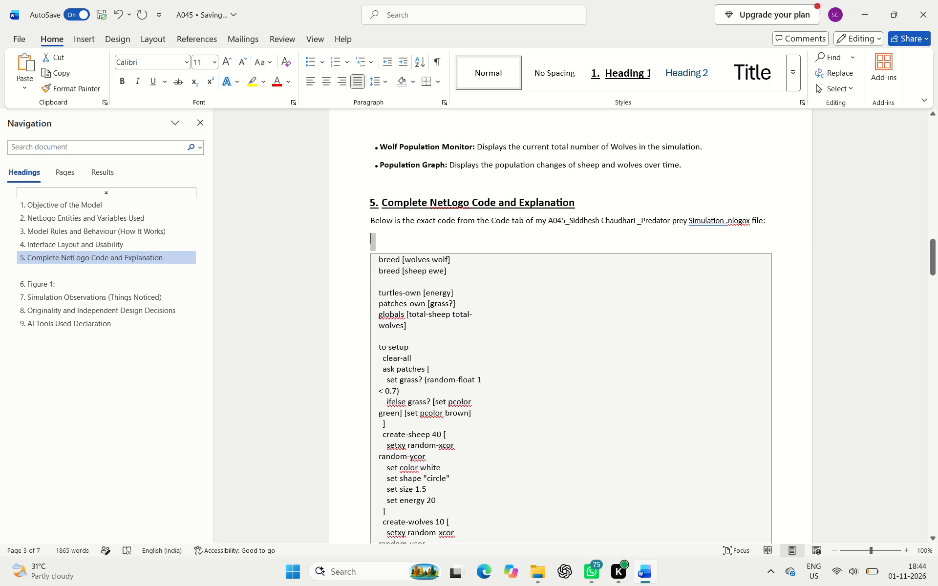
# Examine the layout from the start of the code table through the "Figure 1:" heading to the Step-by-Step Code Walkthrough.
pyautogui.scroll(-2, 797, 331)
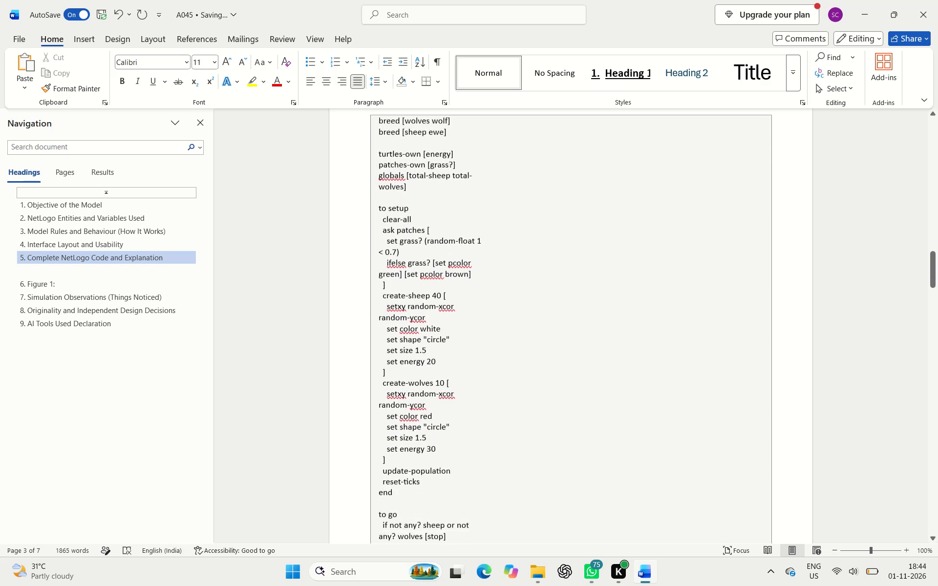
pyautogui.scroll(-5, 797, 331)
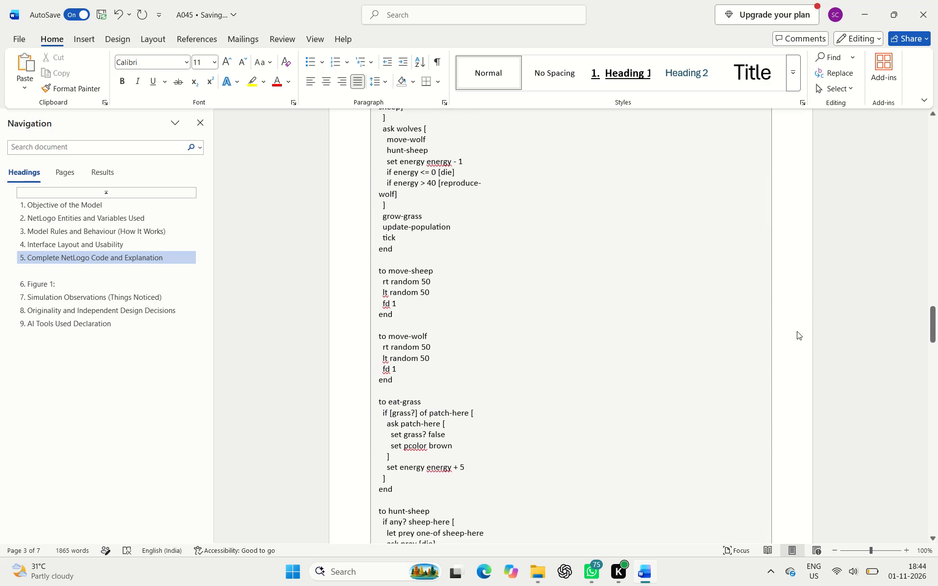
pyautogui.scroll(-5, 797, 331)
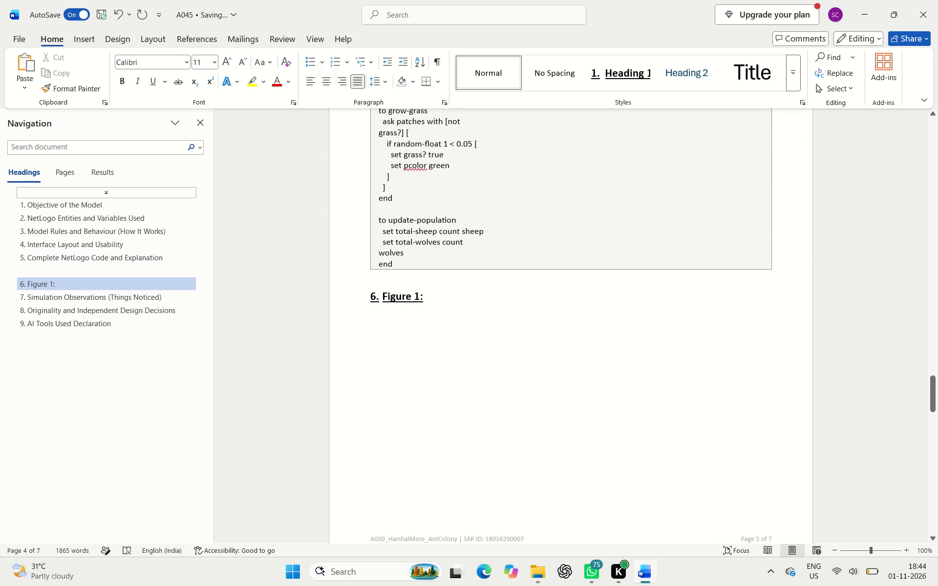
pyautogui.scroll(-3, 797, 331)
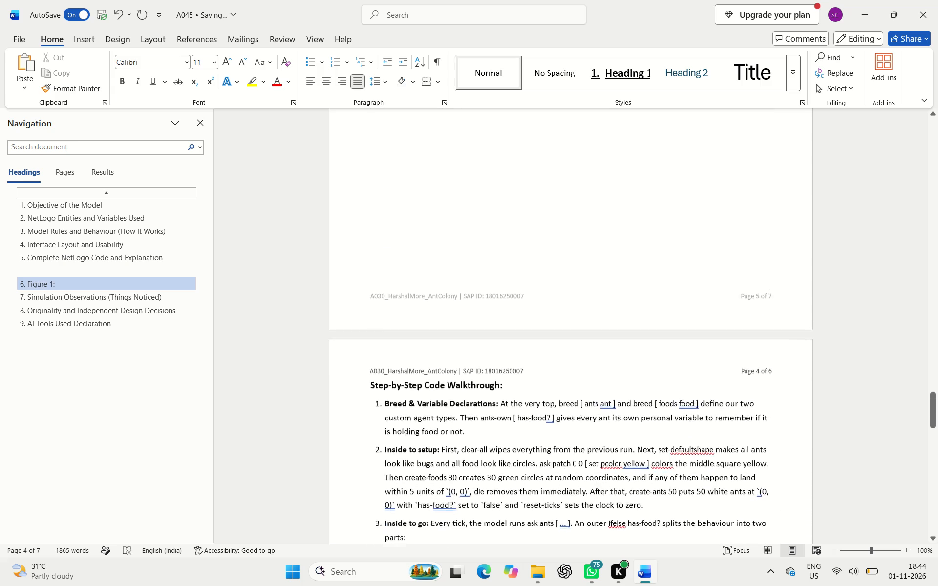
pyautogui.scroll(-1, 797, 331)
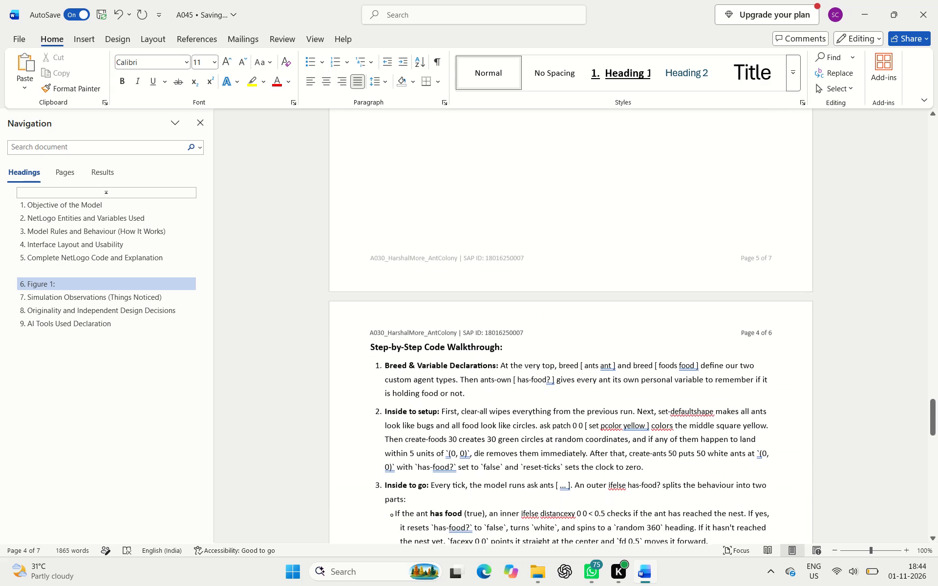
pyautogui.scroll(-1, 797, 331)
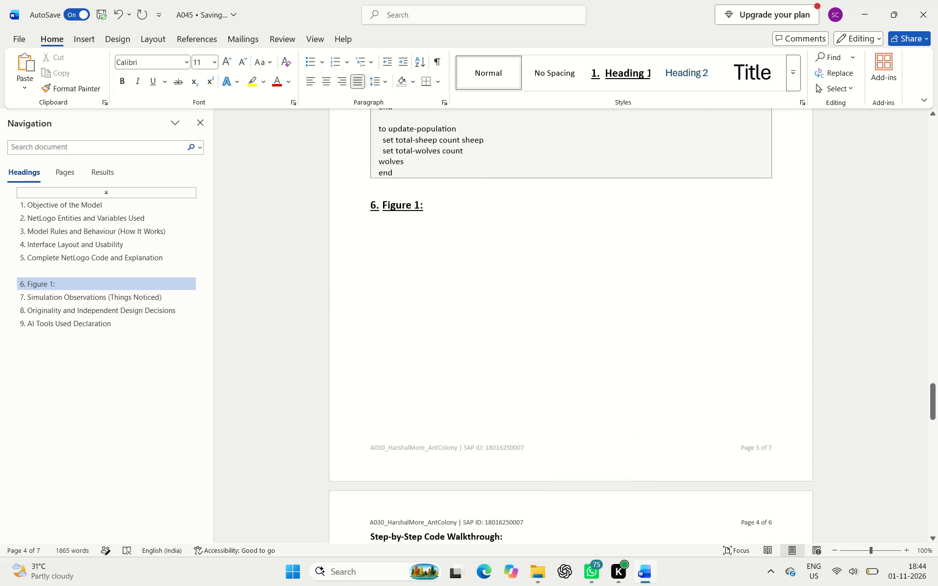
pyautogui.scroll(-1, 797, 331)
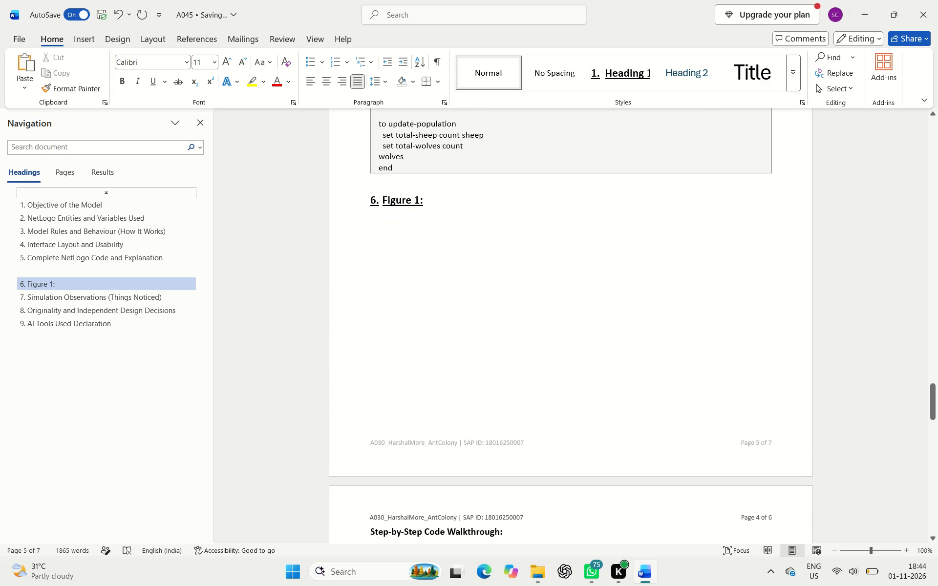
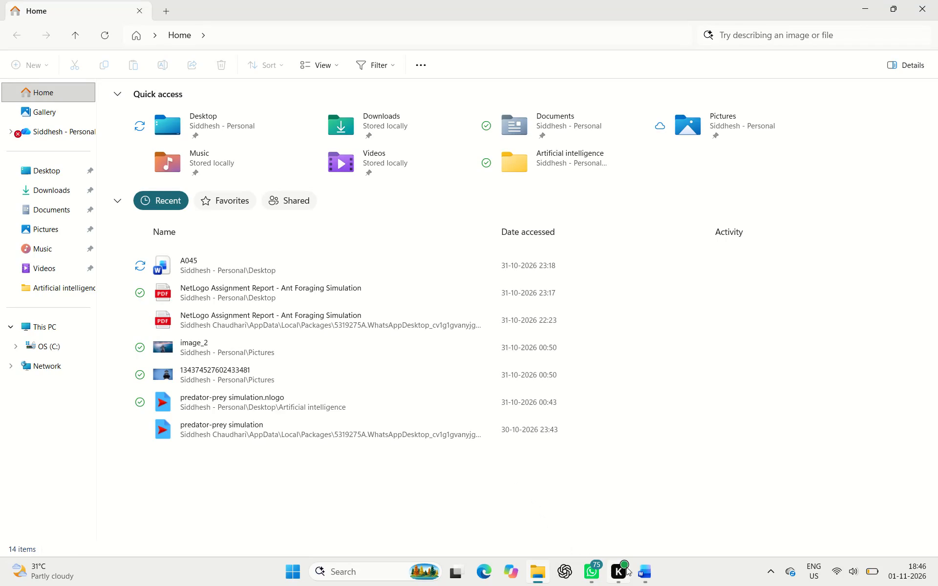
# Switch back to the A045 report in Word and save it.
pyautogui.click(637, 568)
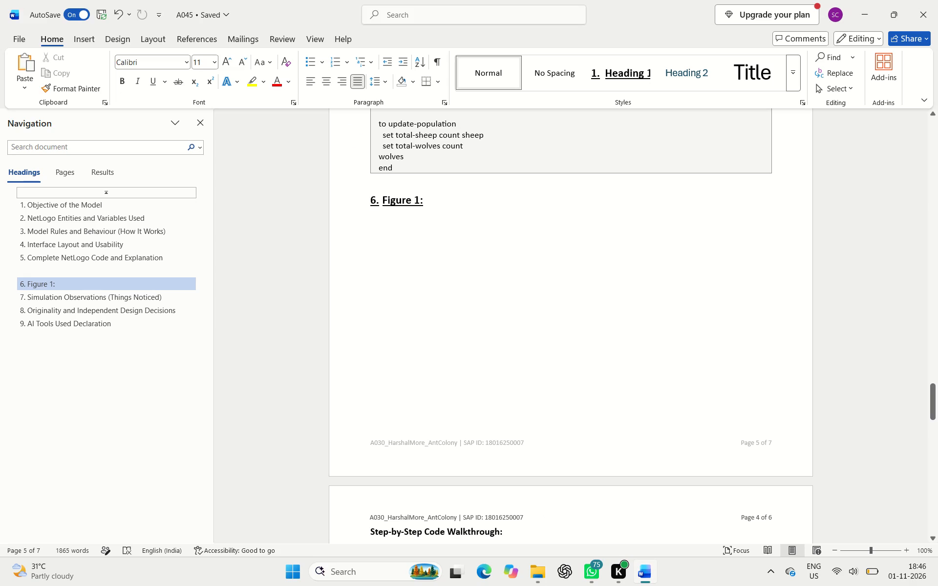
pyautogui.hotkey('ctrl', 's')
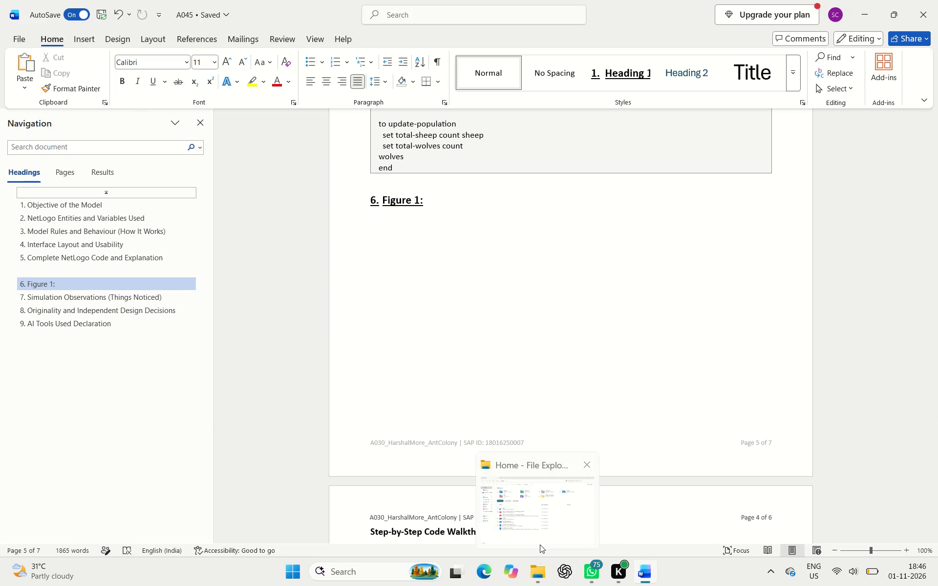
# In File Explorer, open the predator-prey simulation.nlogo model from the Artificial intelligence folder on the Desktop, dismissing the OneDrive notification.
pyautogui.click(540, 544)
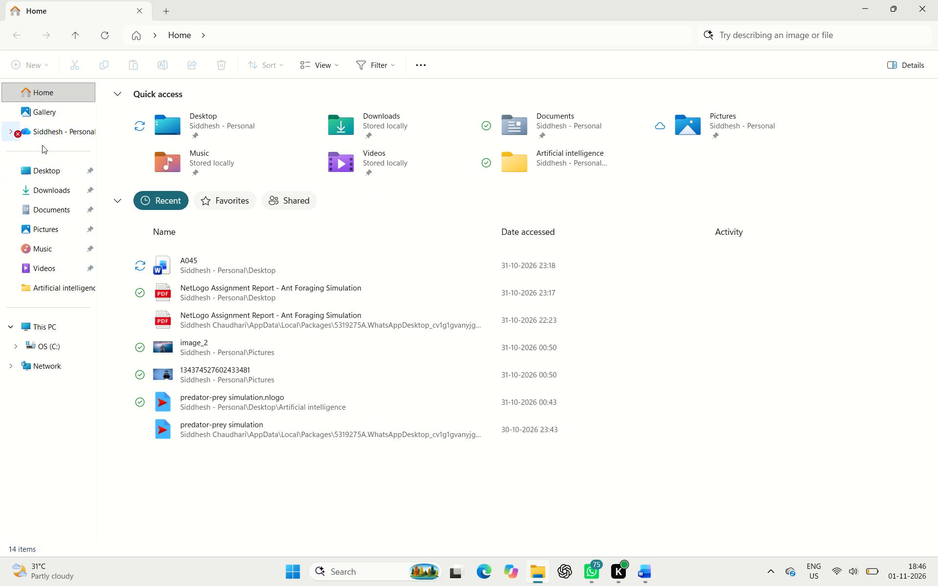
pyautogui.scroll(2, 64, 125)
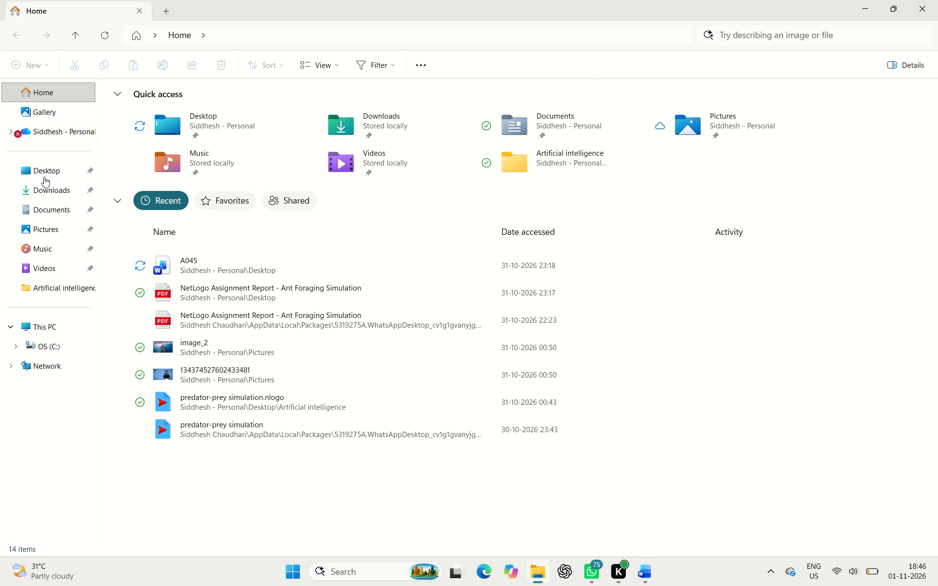
pyautogui.click(44, 177)
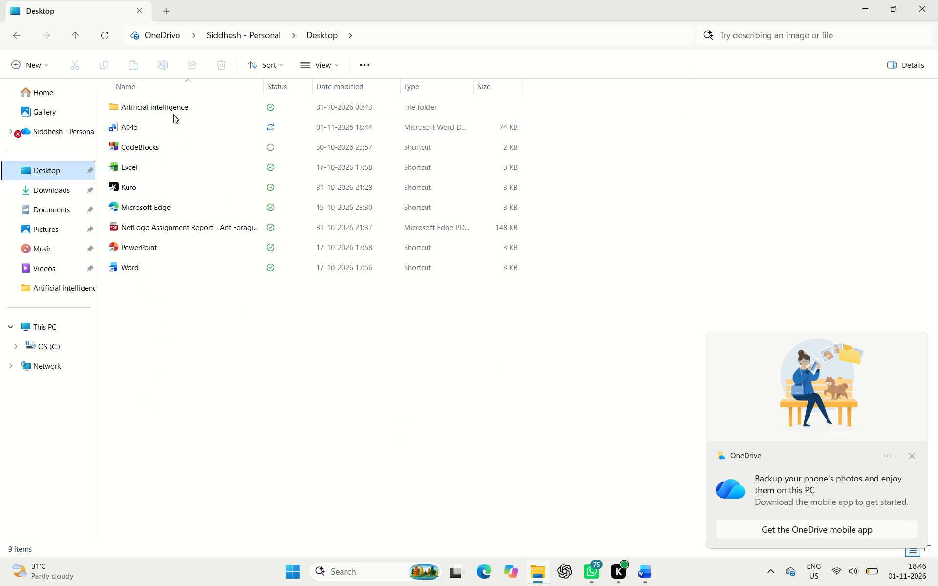
pyautogui.doubleClick(173, 114)
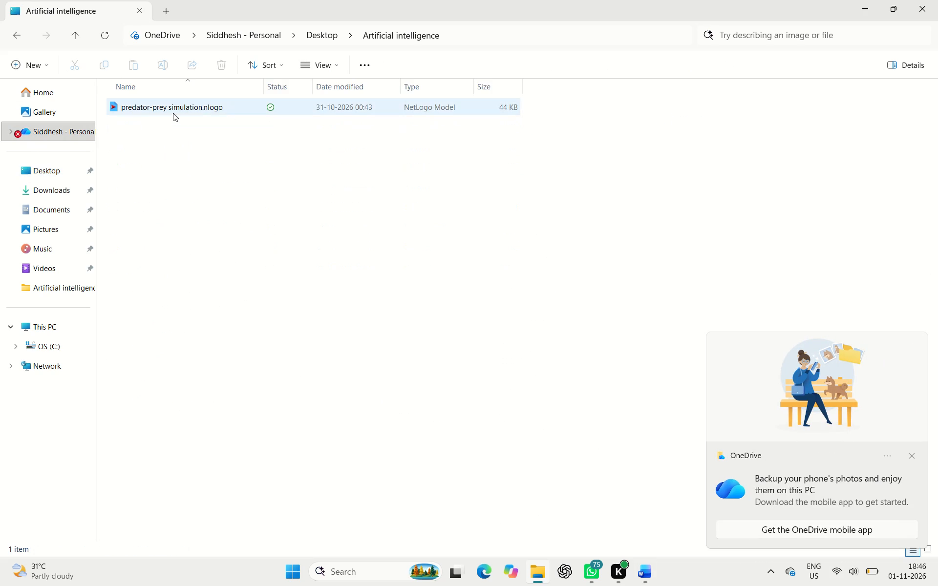
pyautogui.doubleClick(173, 113)
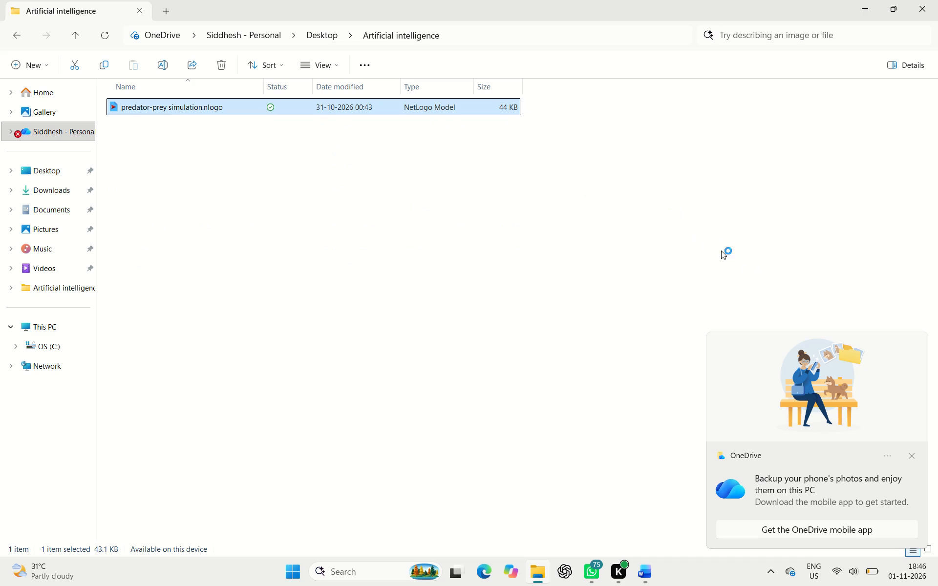
pyautogui.click(912, 450)
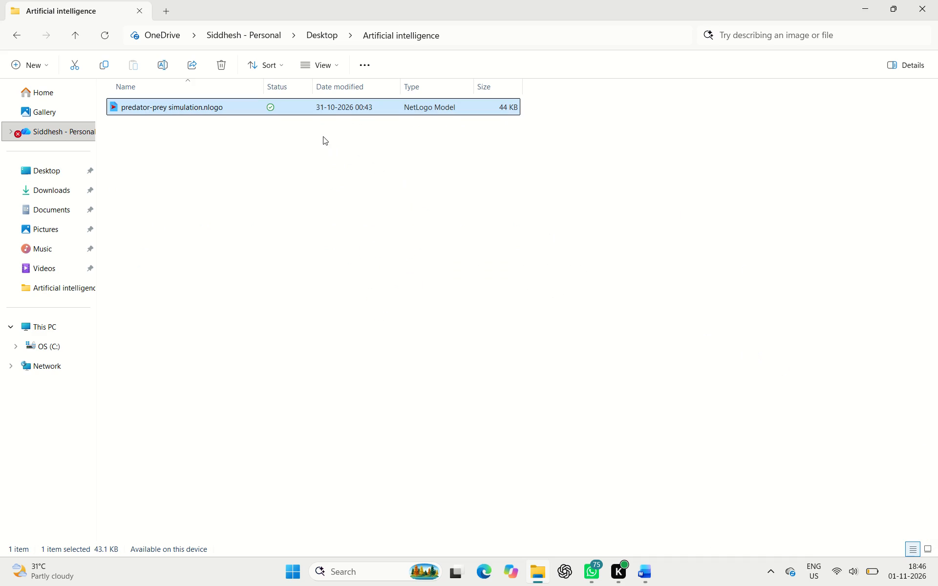
pyautogui.doubleClick(333, 103)
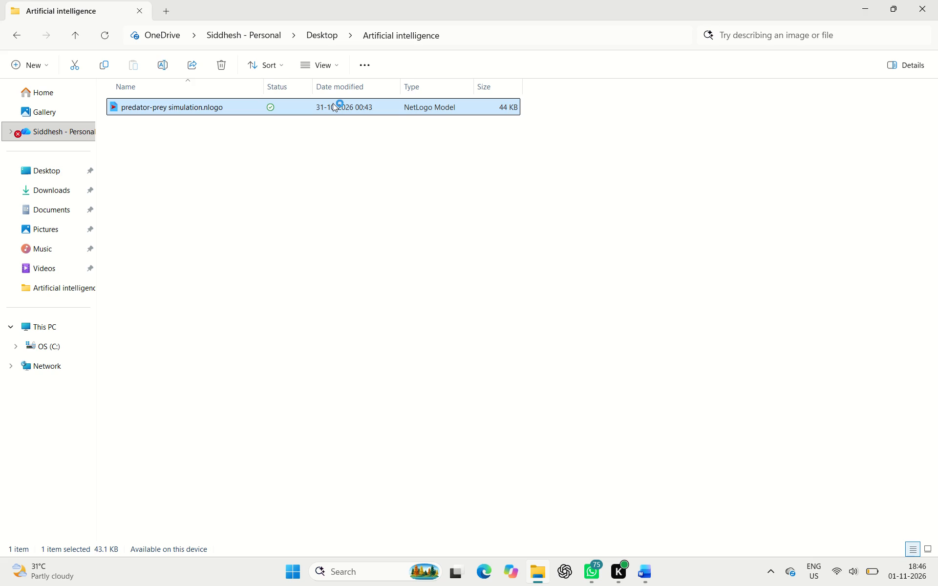
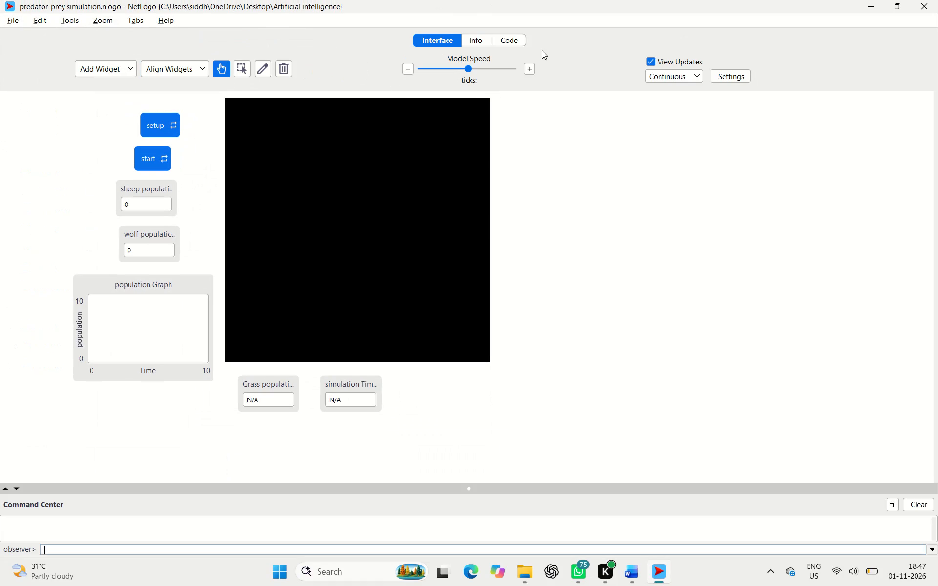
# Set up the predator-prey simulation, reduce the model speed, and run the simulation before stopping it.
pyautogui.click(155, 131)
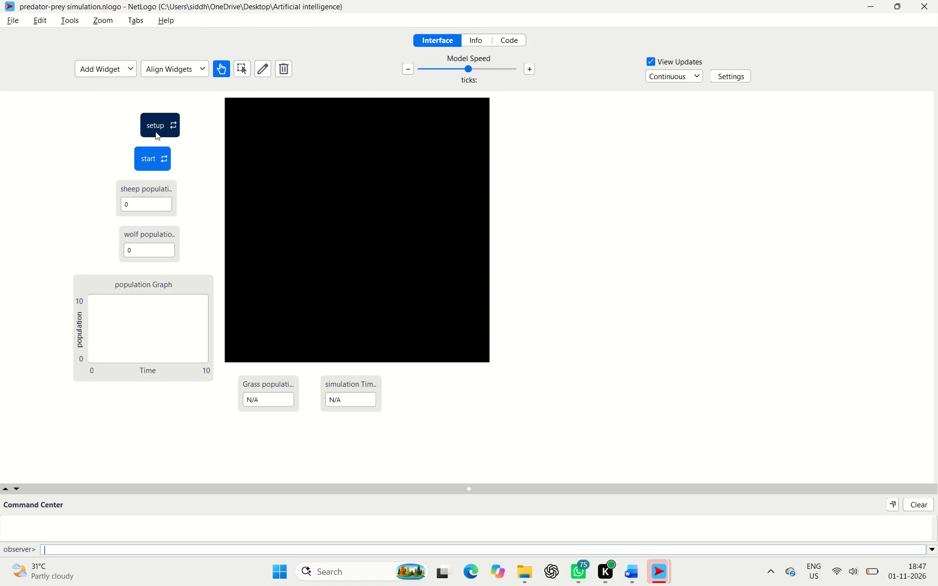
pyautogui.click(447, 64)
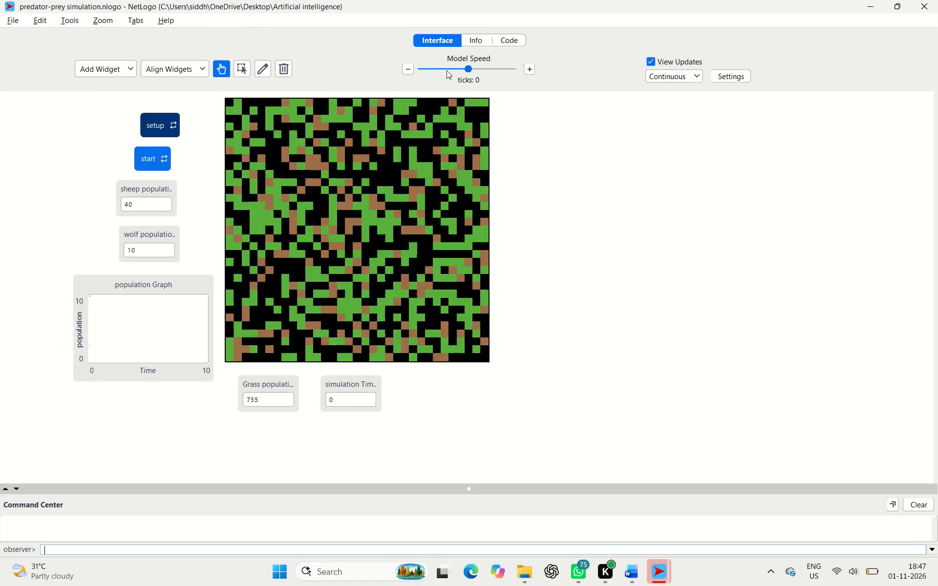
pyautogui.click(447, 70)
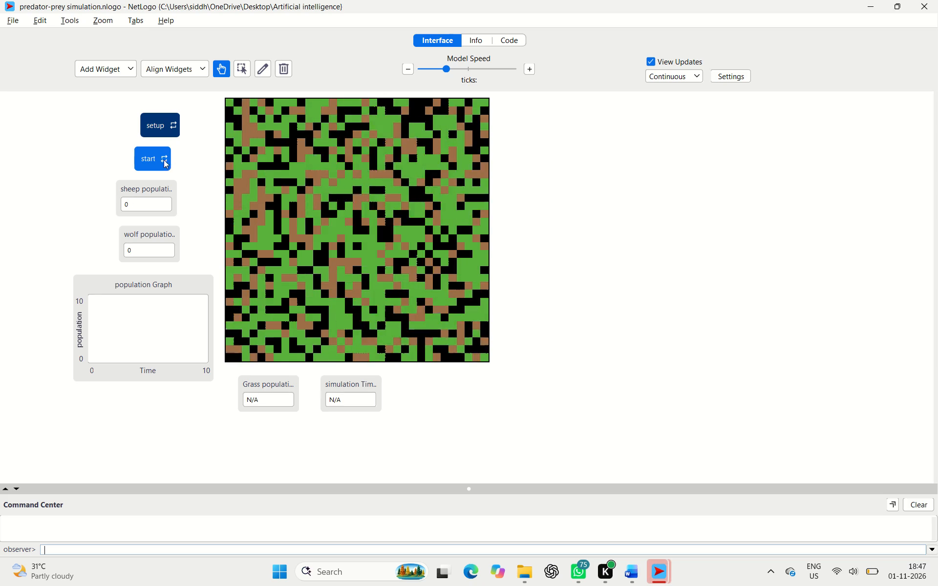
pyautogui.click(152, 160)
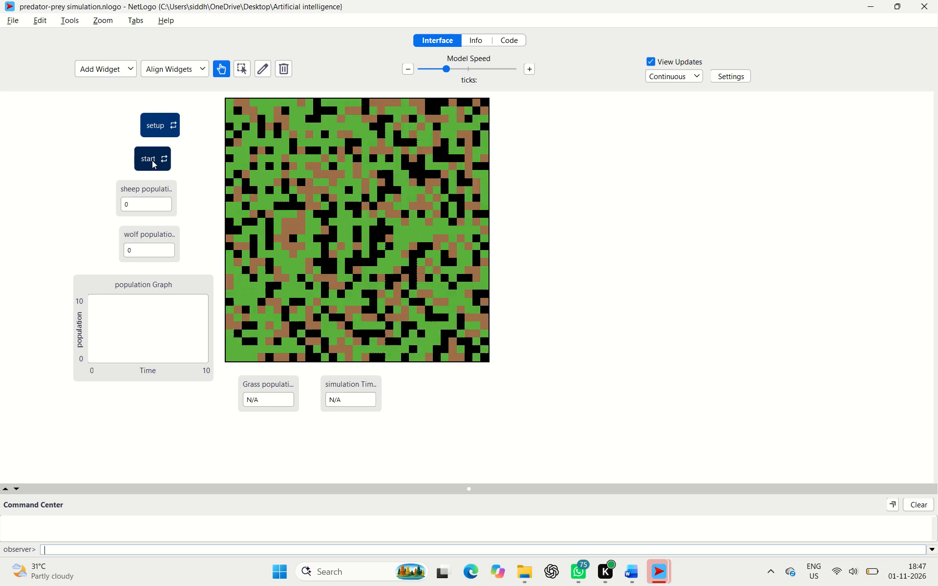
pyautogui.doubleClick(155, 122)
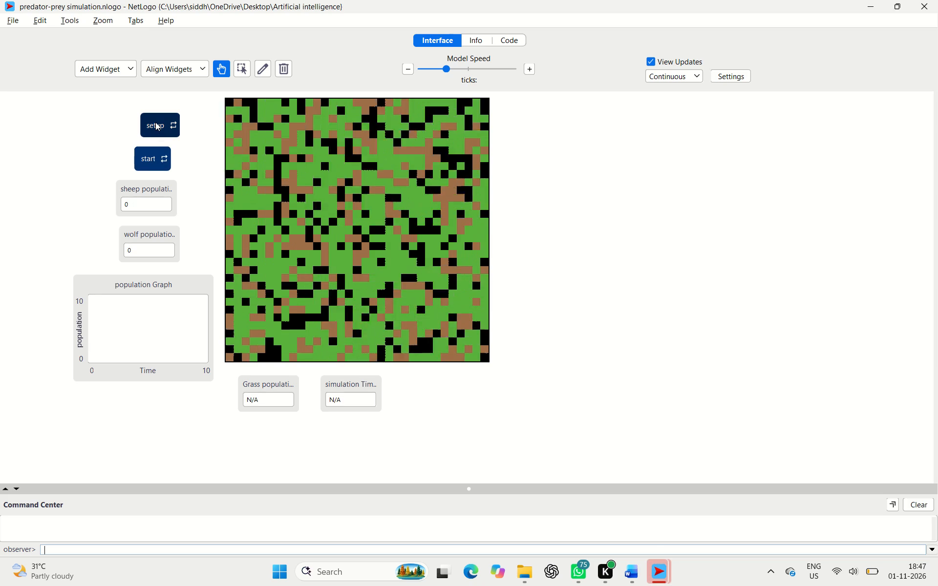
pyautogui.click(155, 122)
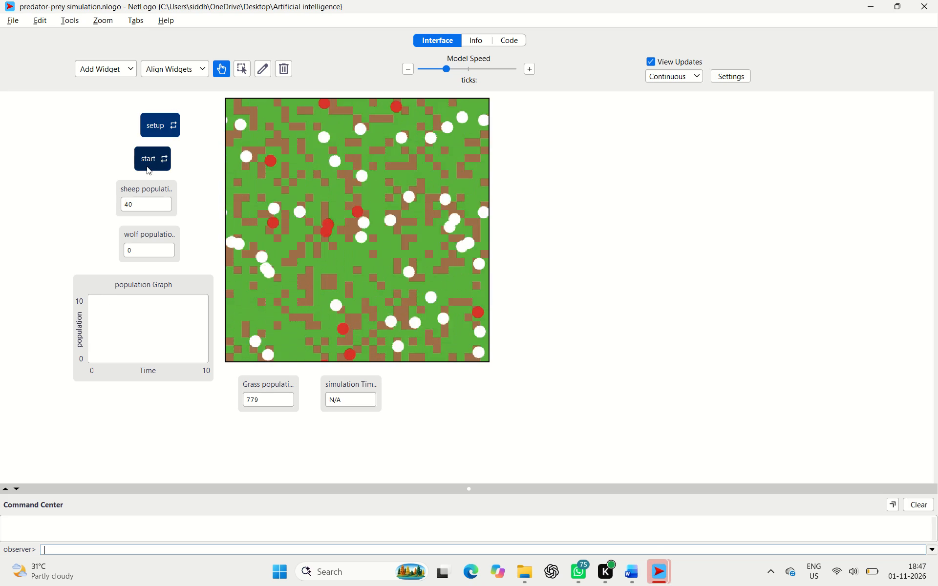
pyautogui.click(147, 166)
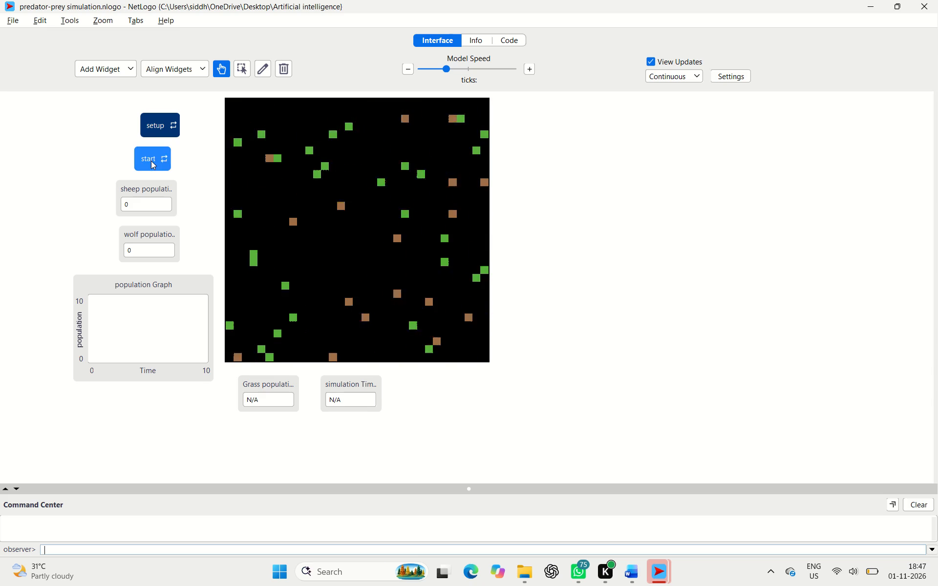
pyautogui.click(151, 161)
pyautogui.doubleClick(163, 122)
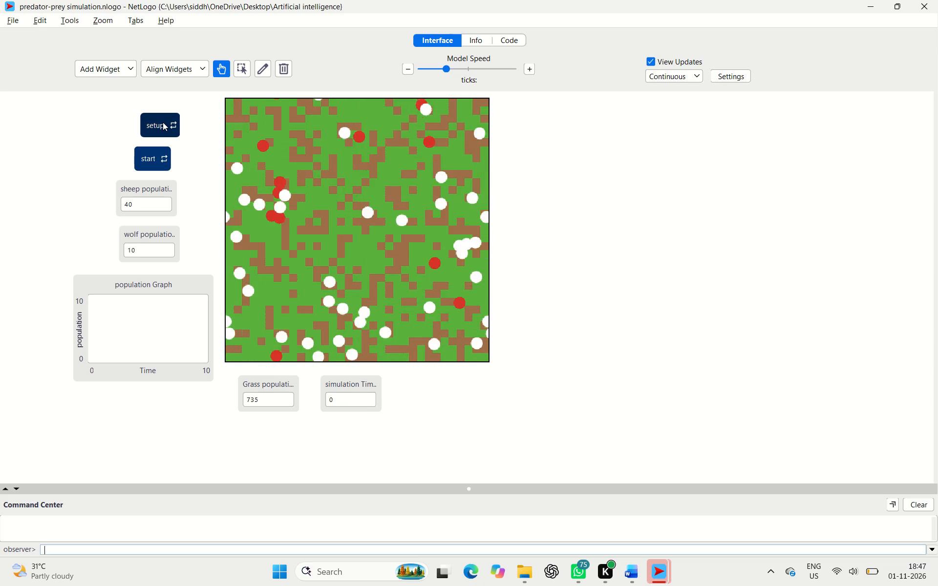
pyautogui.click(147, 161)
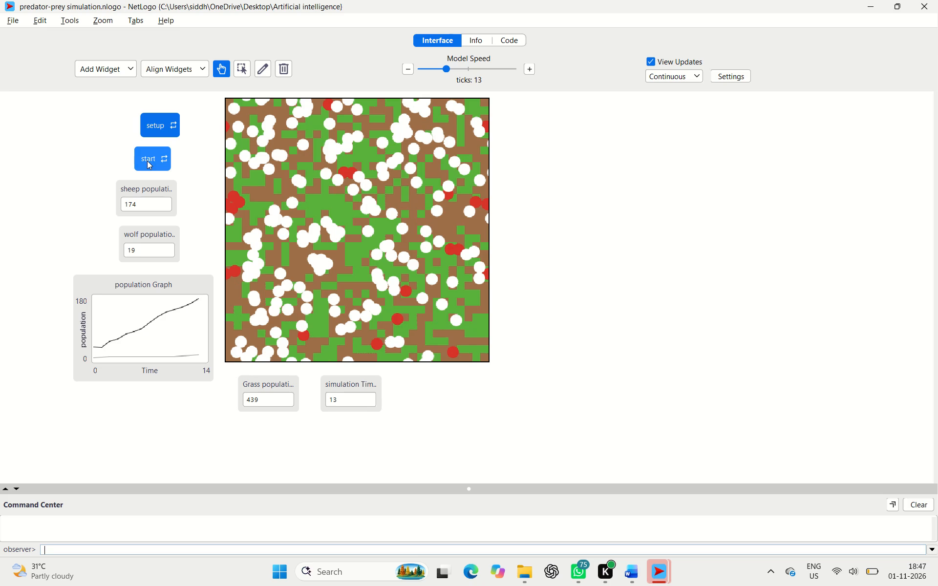
# Set up the simulation afresh, start it with setup switched off, and slow the model speed further.
pyautogui.click(151, 130)
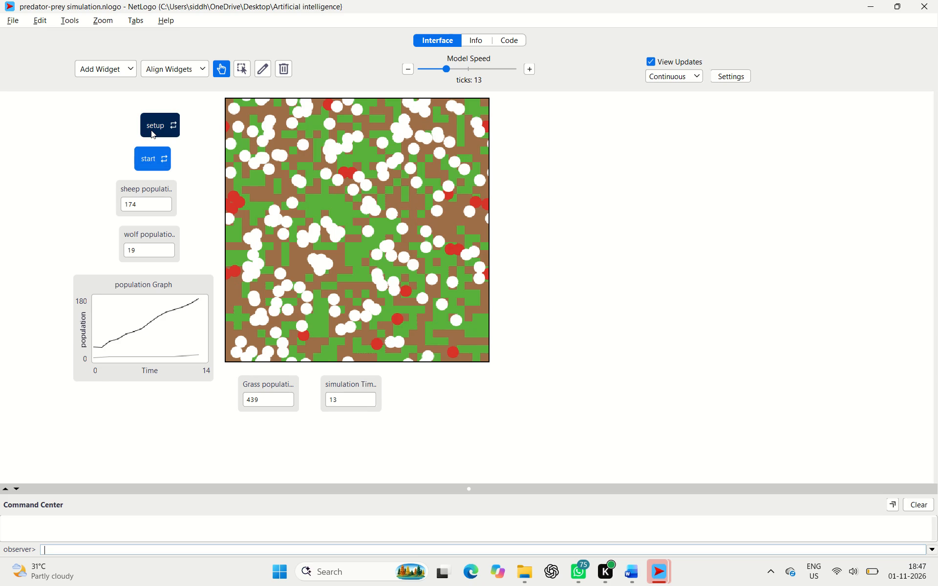
pyautogui.click(146, 162)
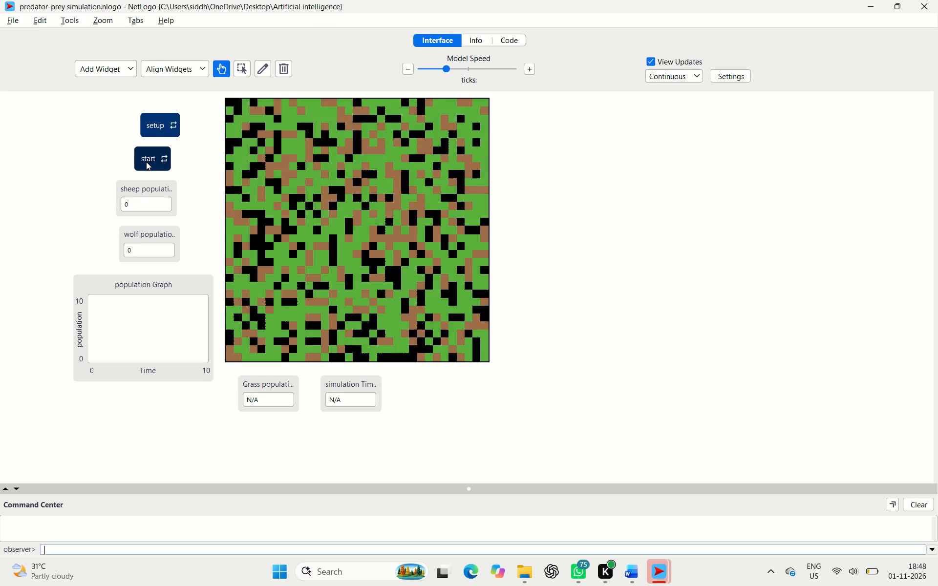
pyautogui.click(158, 132)
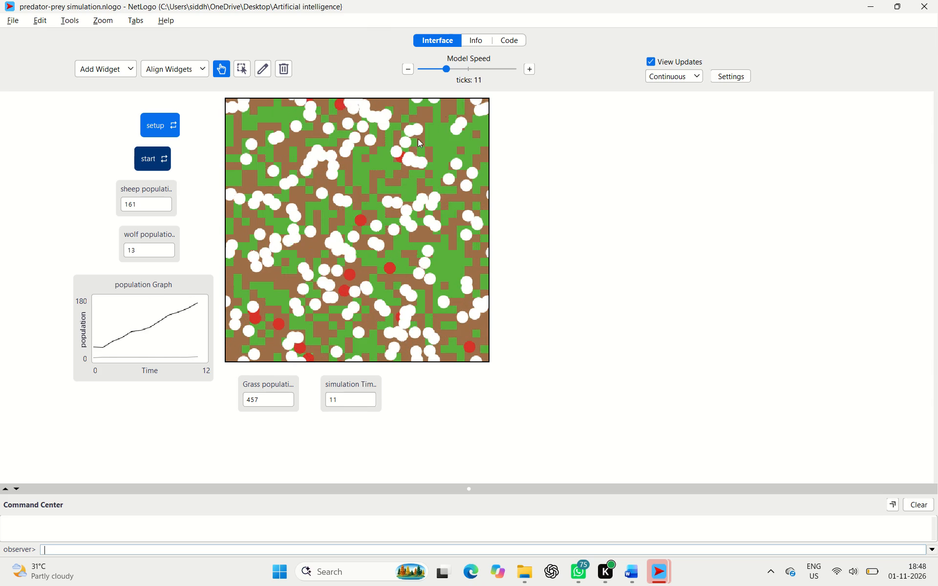
pyautogui.click(432, 71)
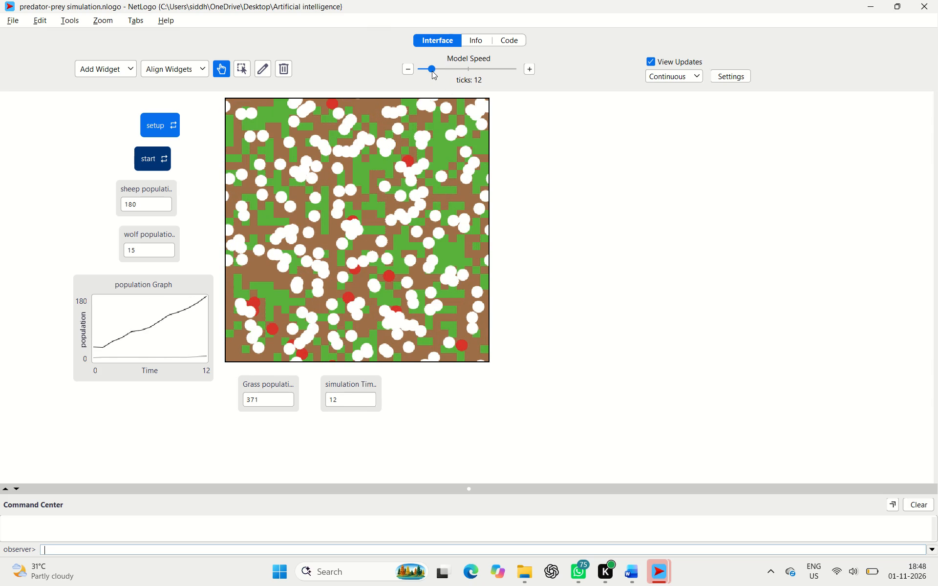
pyautogui.click(438, 69)
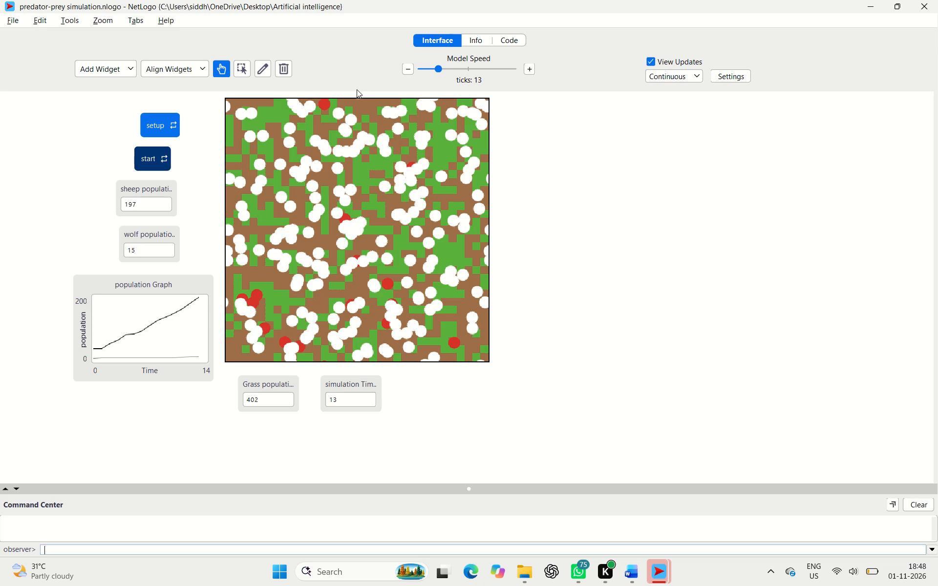
# Allow Snipping Tool to turn off the screenshot border, capture the whole NetLogo window down to the observer line, and close the capture's preview.
pyautogui.press('Print')
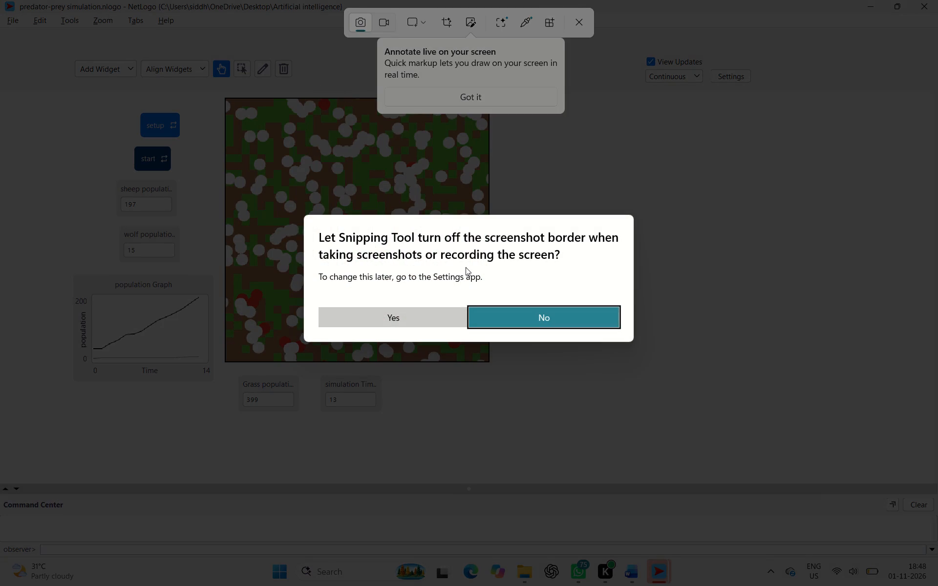
pyautogui.click(421, 314)
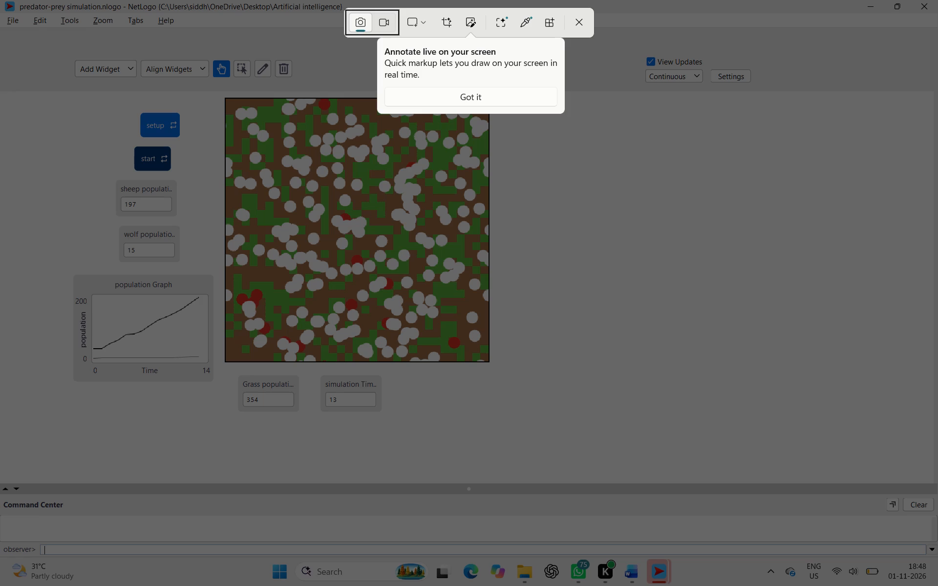
pyautogui.moveTo(0, 0); pyautogui.dragTo(302, 263)
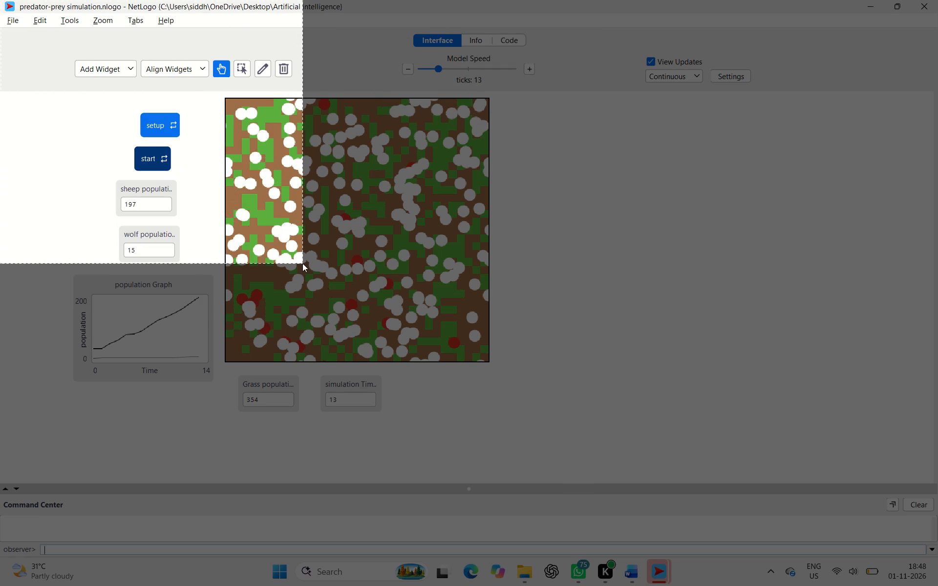
pyautogui.moveTo(302, 263); pyautogui.dragTo(640, 488)
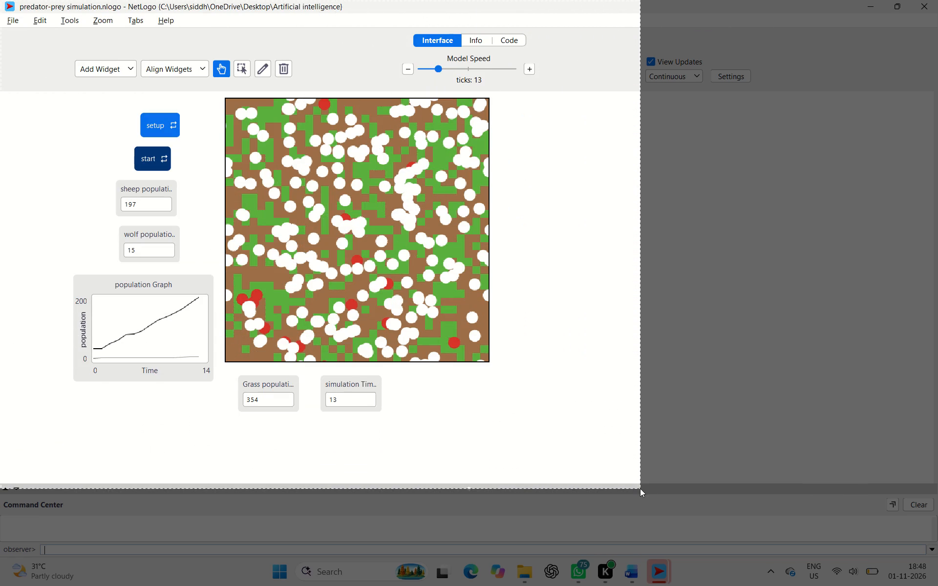
pyautogui.moveTo(640, 488); pyautogui.dragTo(937, 540)
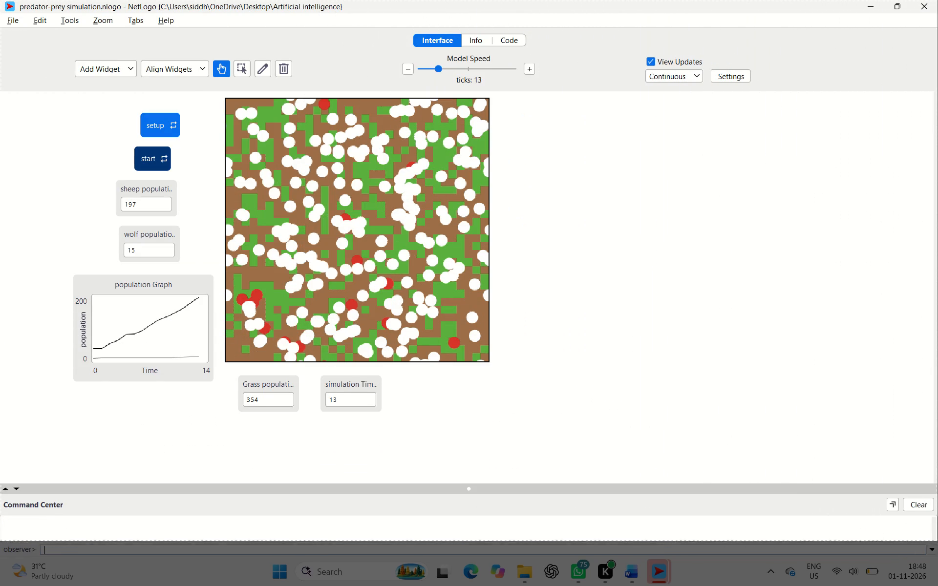
pyautogui.moveTo(937, 540); pyautogui.dragTo(937, 541)
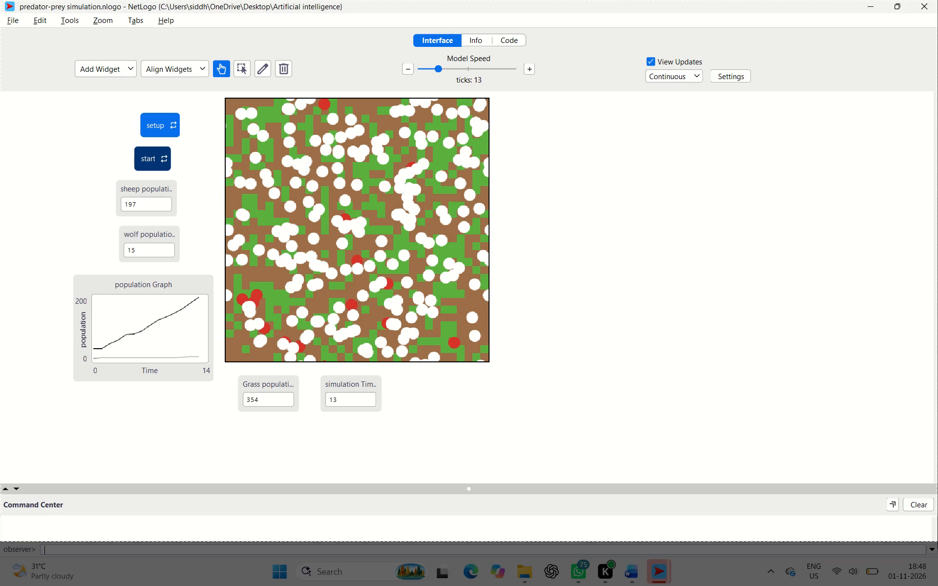
pyautogui.moveTo(937, 541); pyautogui.dragTo(937, 553)
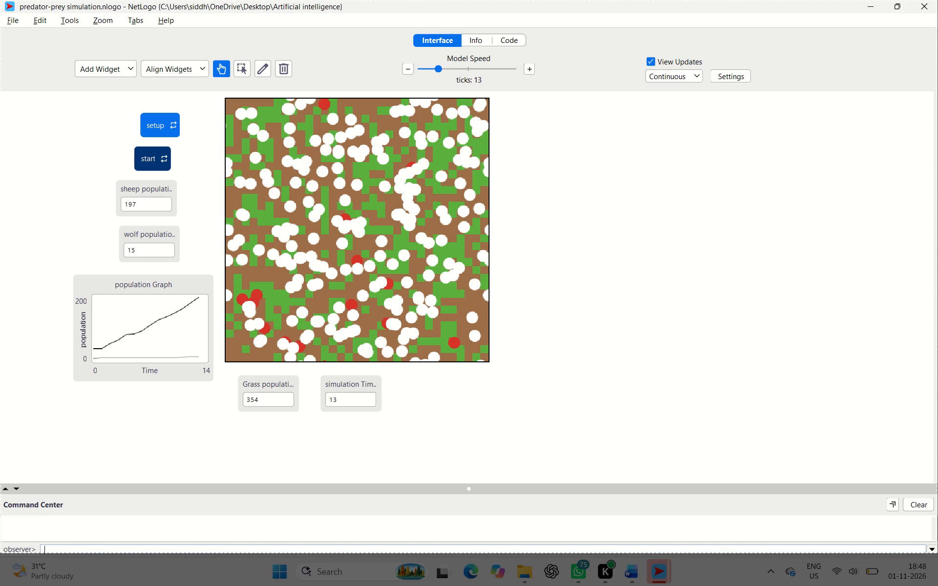
pyautogui.moveTo(937, 553); pyautogui.dragTo(937, 552)
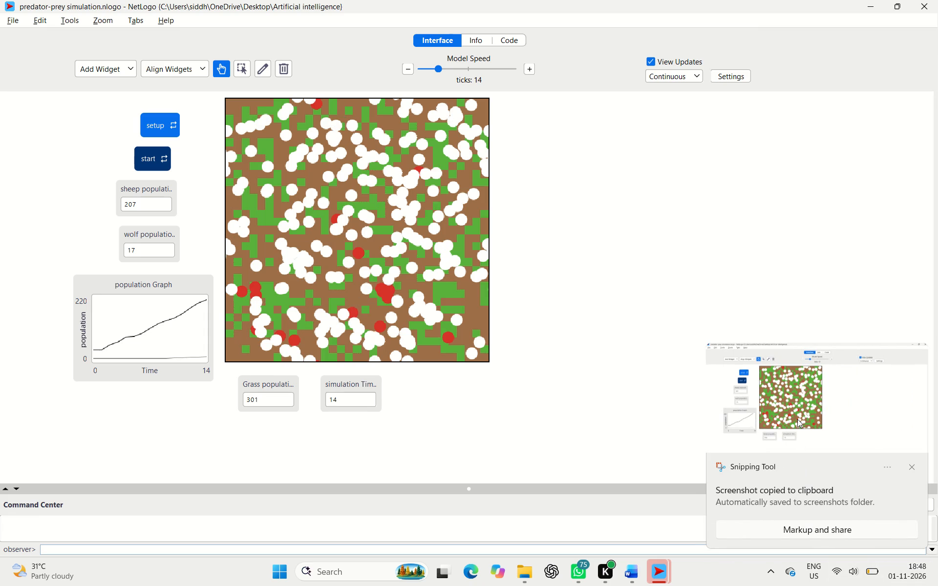
pyautogui.click(797, 419)
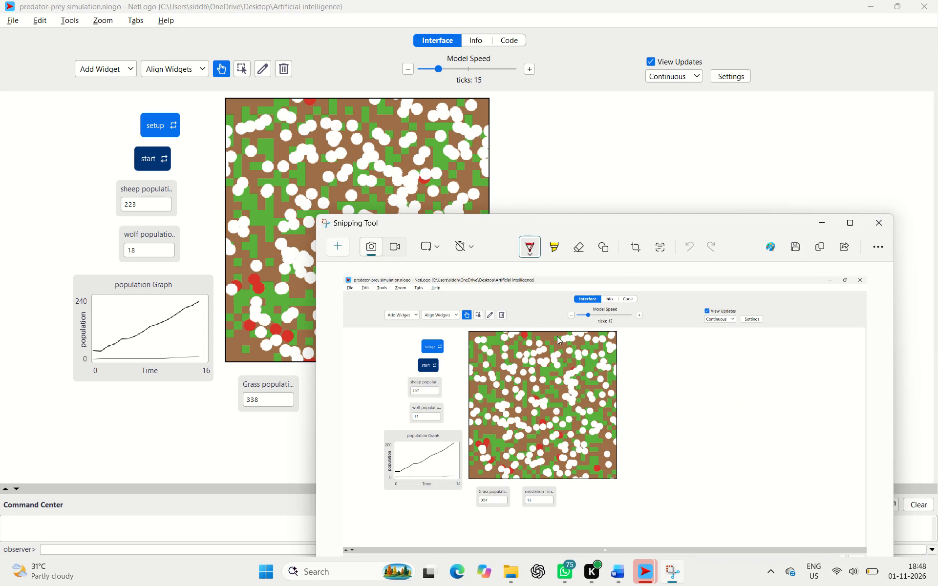
pyautogui.click(819, 239)
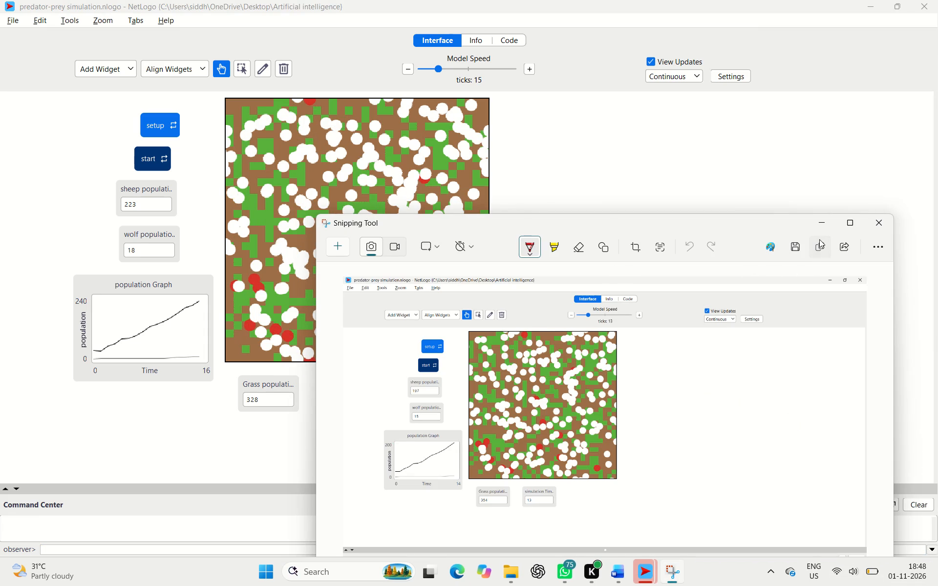
pyautogui.doubleClick(875, 222)
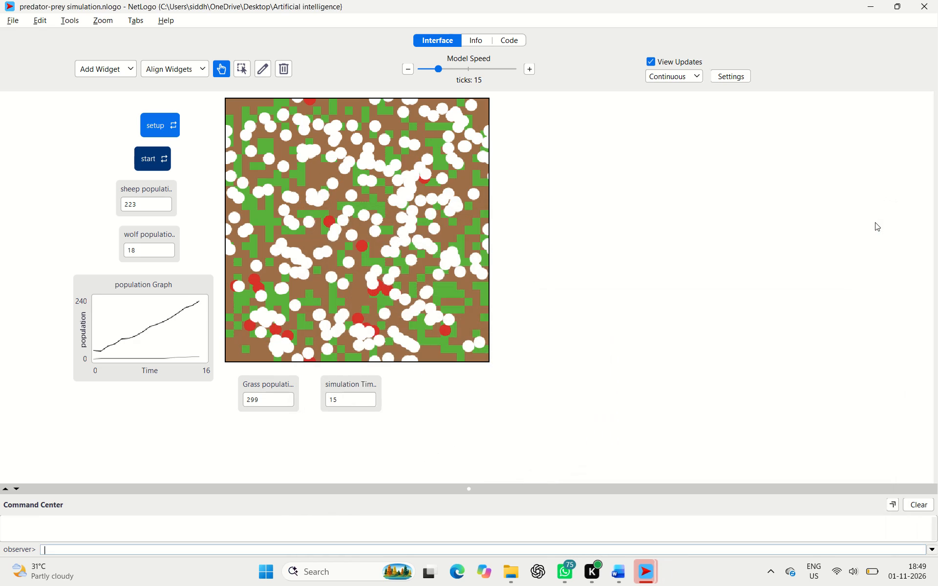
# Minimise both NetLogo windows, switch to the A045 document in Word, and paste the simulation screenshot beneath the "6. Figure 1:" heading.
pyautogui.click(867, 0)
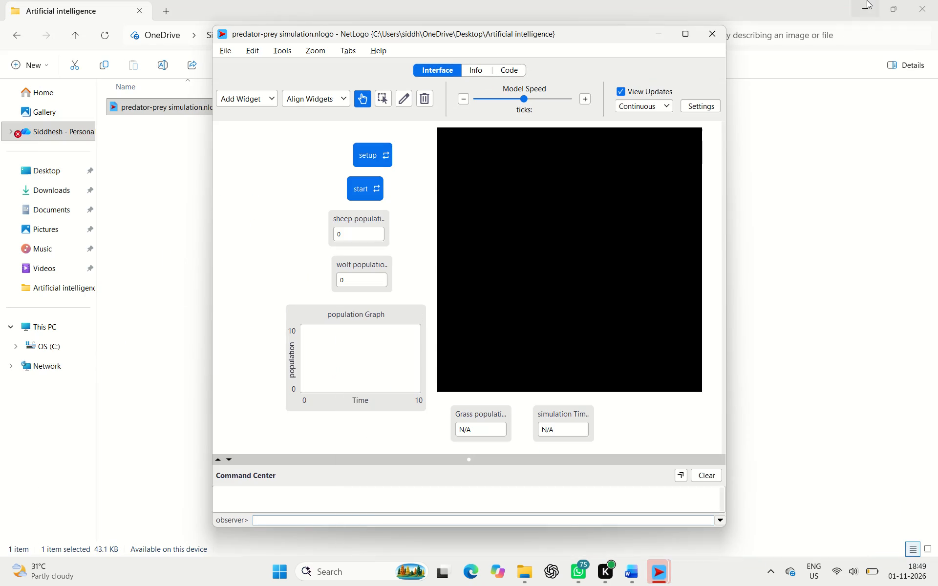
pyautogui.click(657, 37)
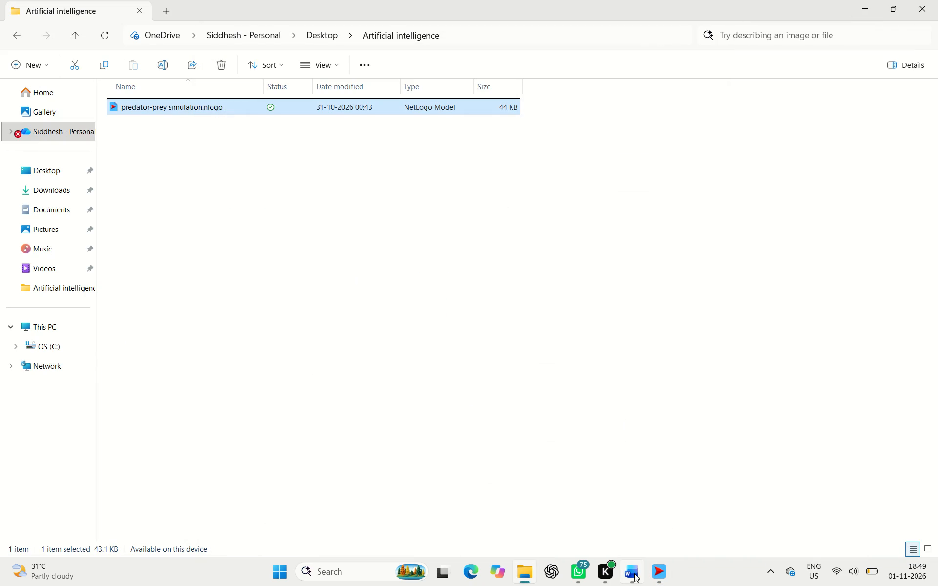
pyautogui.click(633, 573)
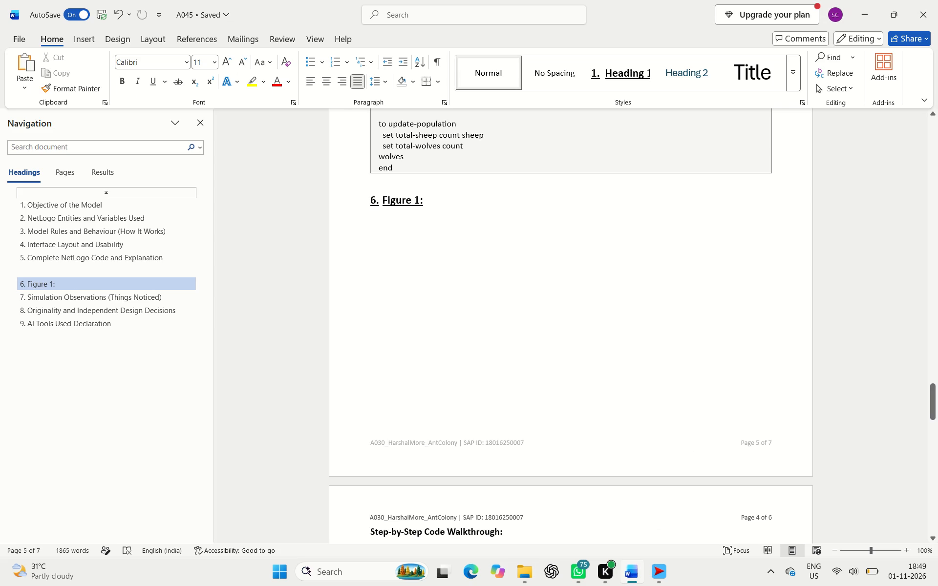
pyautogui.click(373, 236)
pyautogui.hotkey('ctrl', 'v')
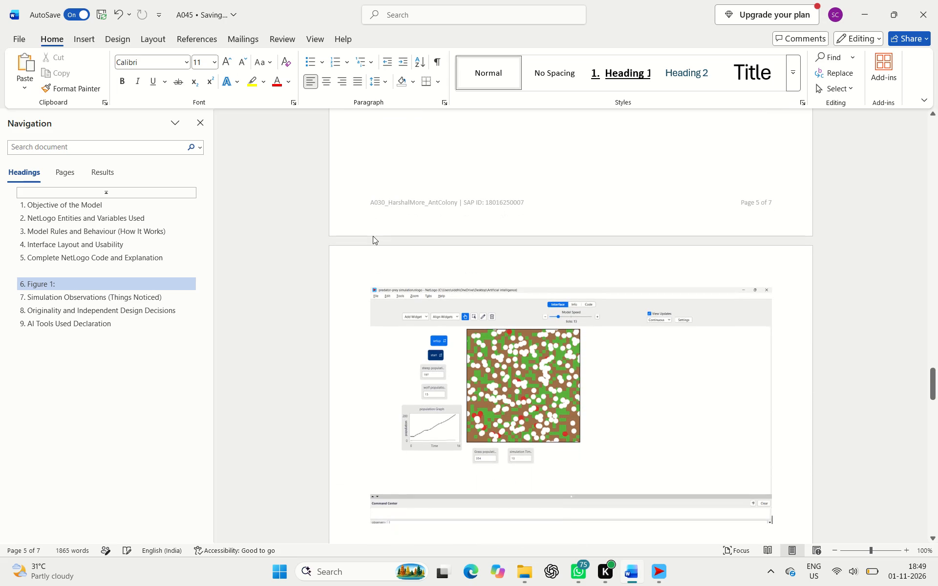
# Examine the pasted simulation screenshot closely, checking its placement on the page and the legibility of its monitors and population graph.
pyautogui.scroll(-2, 373, 236)
pyautogui.scroll(1, 373, 236)
pyautogui.scroll(-3, 373, 236)
pyautogui.scroll(1, 373, 236)
pyautogui.scroll(-1, 373, 236)
pyautogui.hscroll(1, 373, 236)
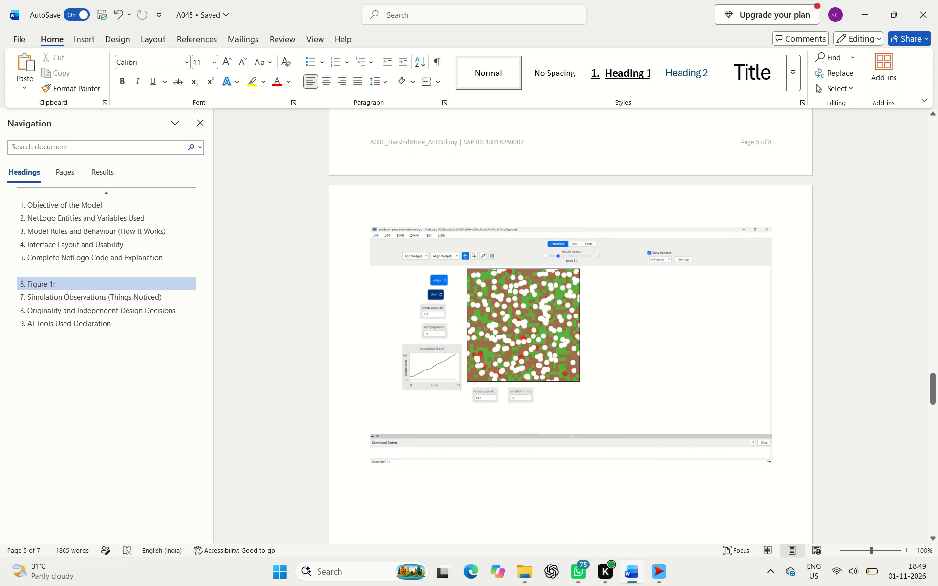
pyautogui.keyDown('ctrl'); pyautogui.scroll(6, 489, 321); pyautogui.keyUp('ctrl')
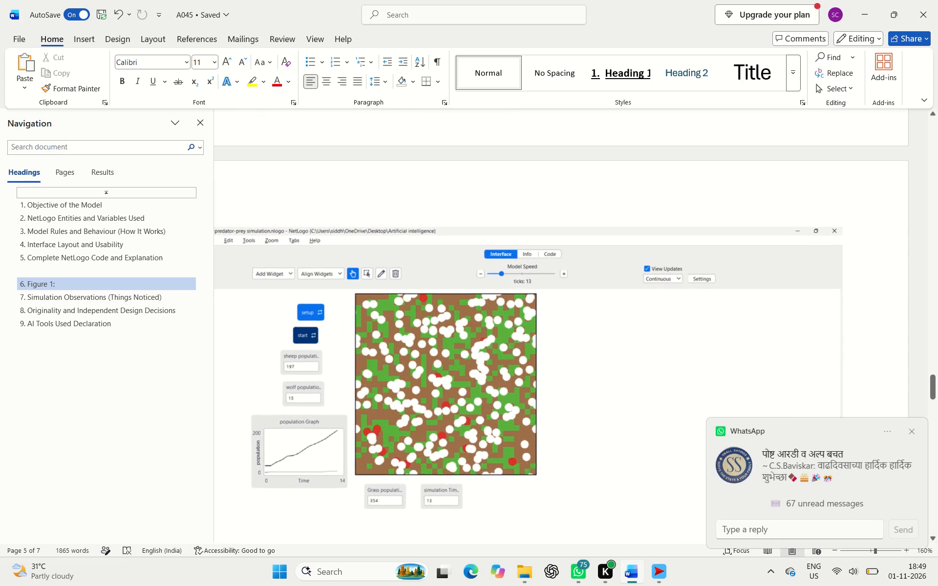
pyautogui.keyDown('ctrl'); pyautogui.scroll(2, 489, 321); pyautogui.keyUp('ctrl')
pyautogui.keyDown('ctrl'); pyautogui.scroll(-6, 489, 321); pyautogui.keyUp('ctrl')
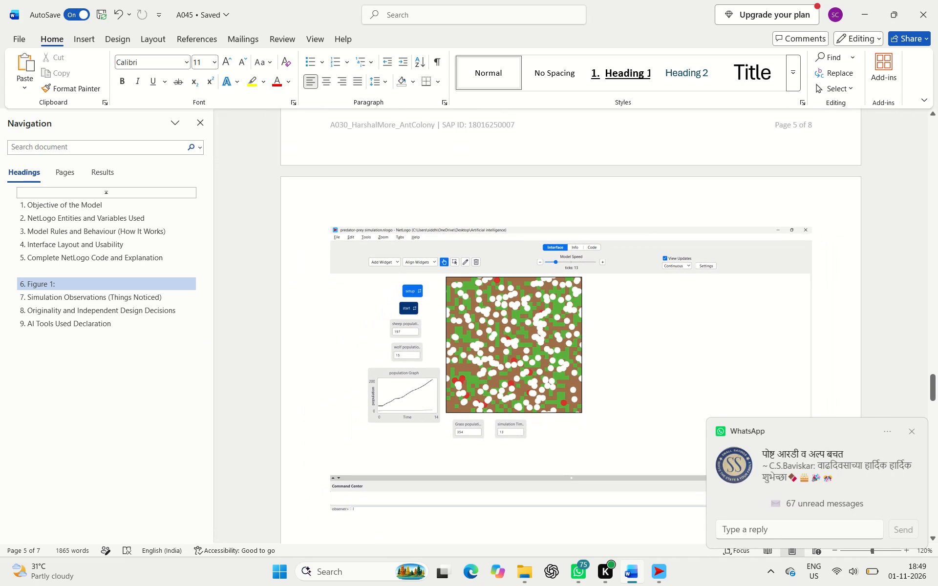
pyautogui.scroll(1, 497, 360)
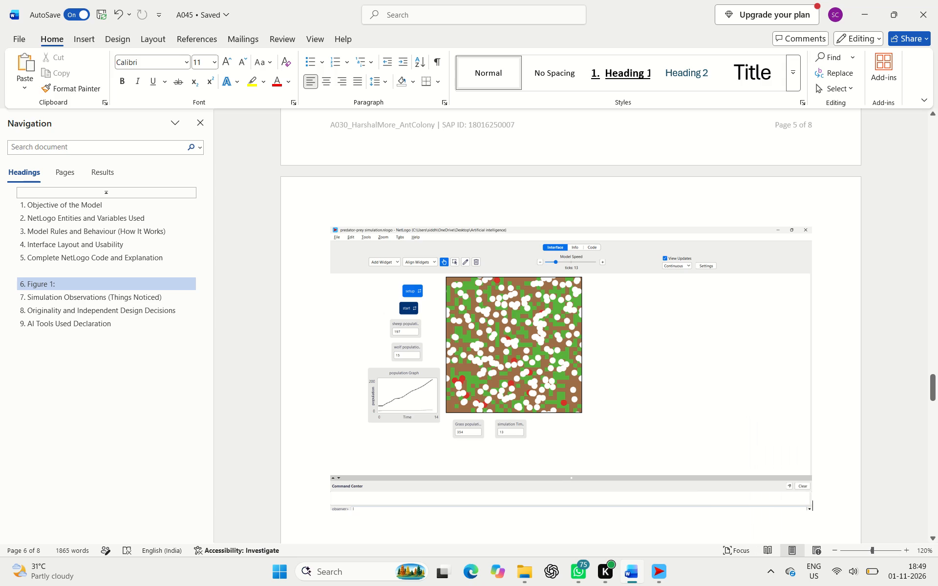
pyautogui.scroll(1, 479, 373)
pyautogui.keyDown('ctrl'); pyautogui.scroll(4, 499, 330); pyautogui.keyUp('ctrl')
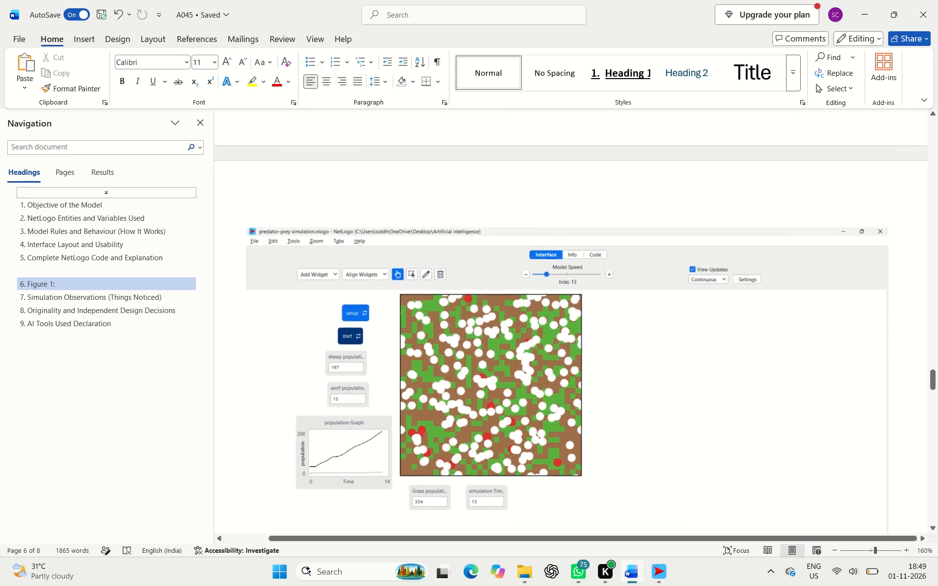
pyautogui.scroll(-1, 499, 330)
pyautogui.scroll(-1, 527, 365)
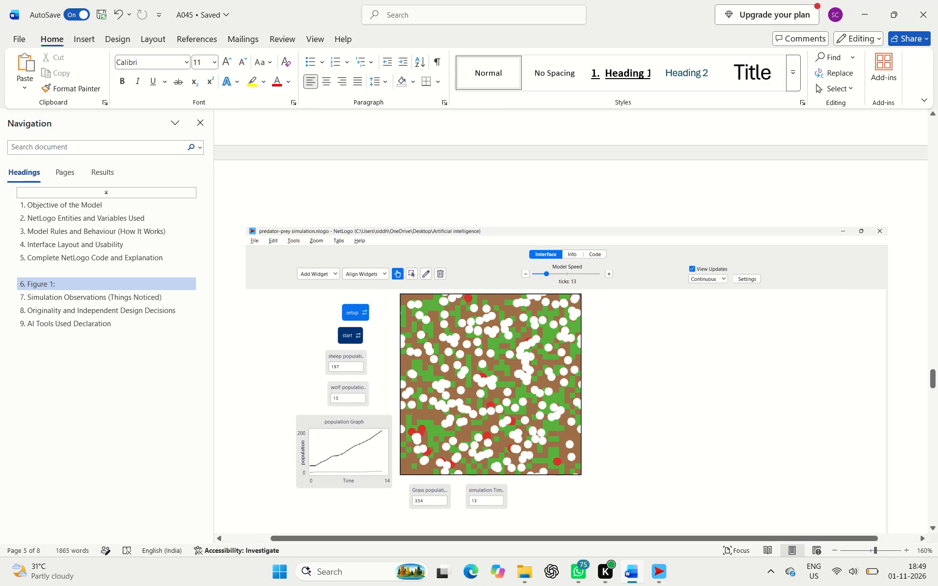
pyautogui.scroll(-1, 527, 365)
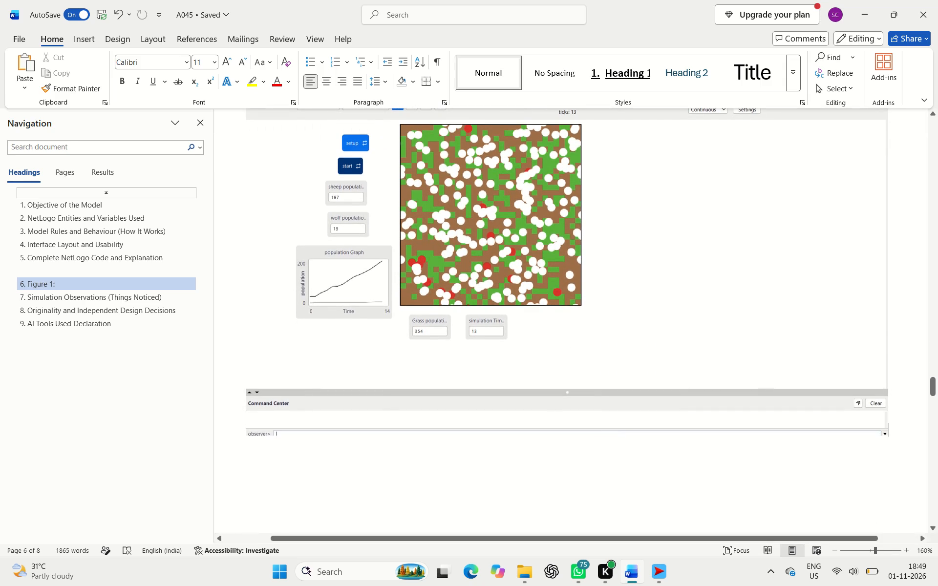
pyautogui.keyDown('ctrl'); pyautogui.scroll(-2, 510, 313); pyautogui.keyUp('ctrl')
pyautogui.scroll(1, 510, 313)
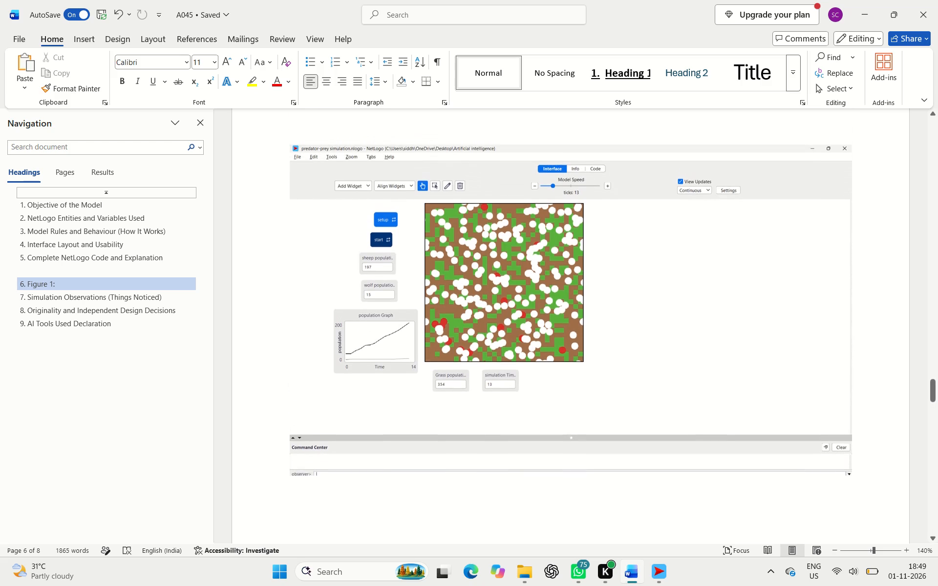
pyautogui.scroll(1, 510, 313)
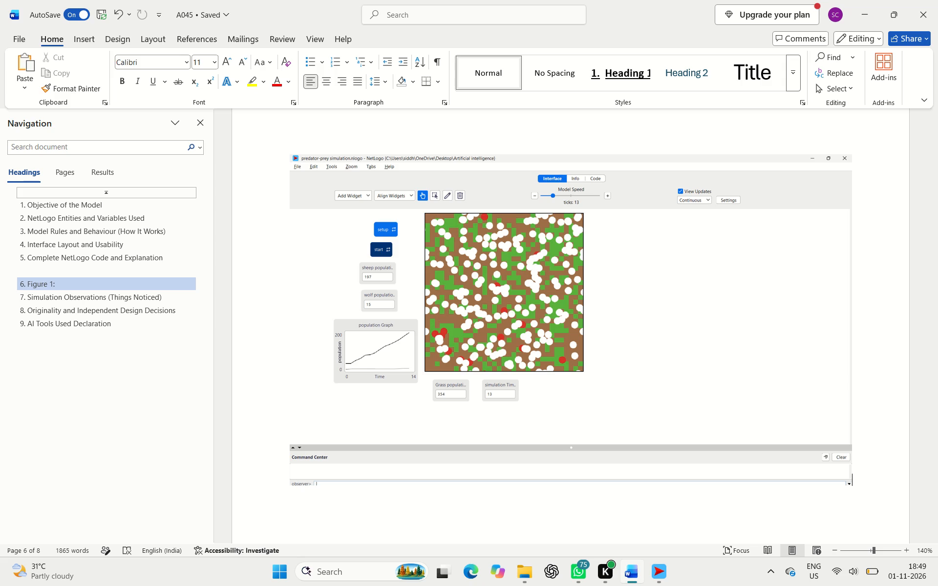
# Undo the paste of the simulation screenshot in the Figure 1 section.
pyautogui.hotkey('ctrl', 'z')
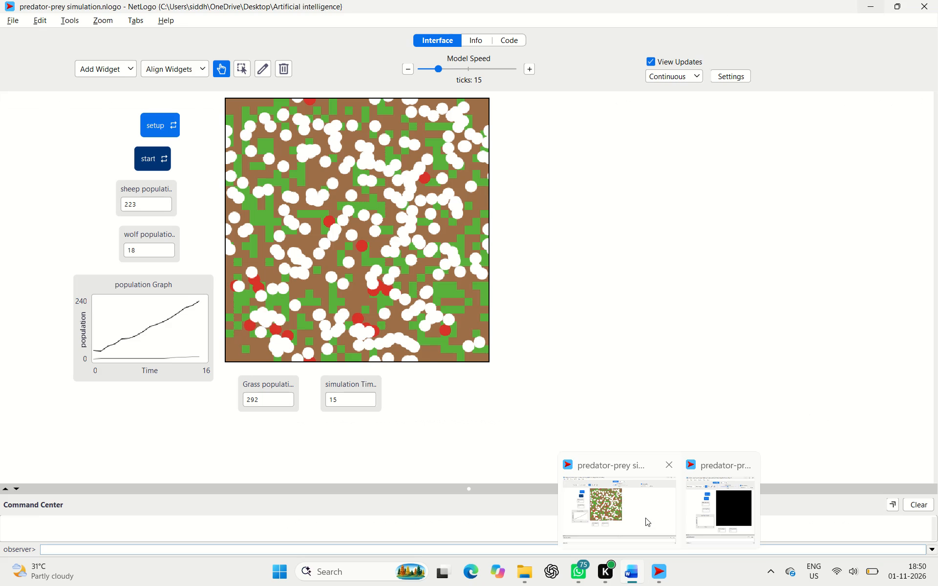
# Switch to the NetLogo window with the running simulation and raise the model speed slightly.
pyautogui.click(645, 518)
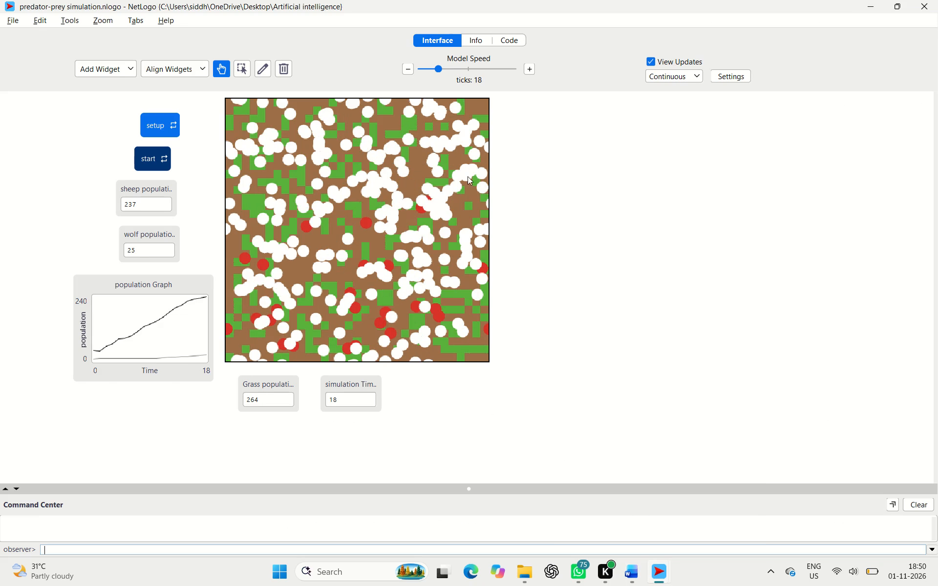
pyautogui.click(447, 69)
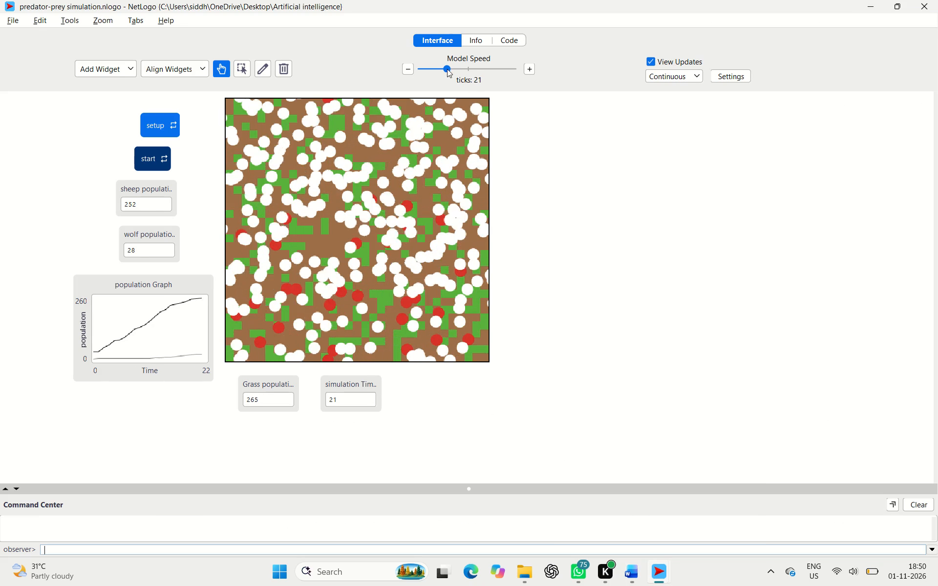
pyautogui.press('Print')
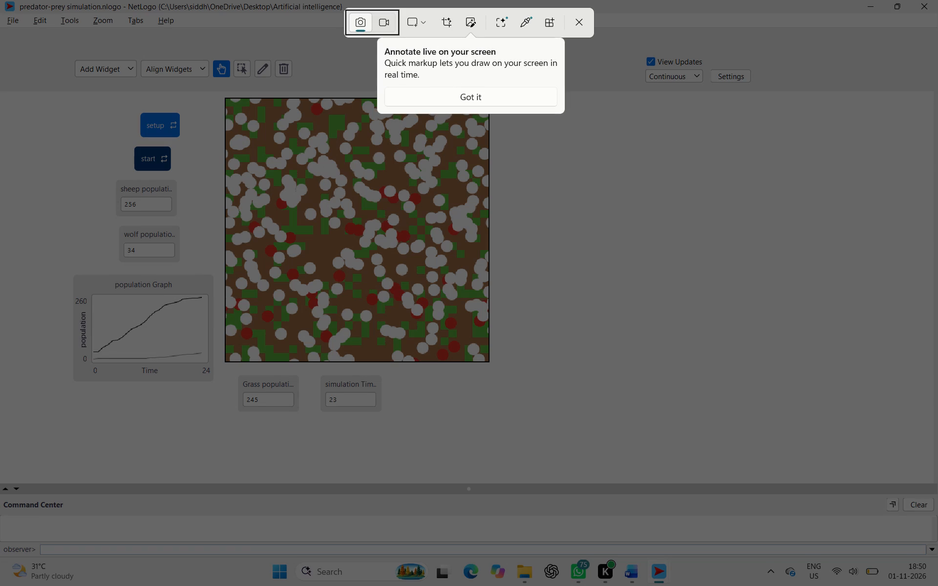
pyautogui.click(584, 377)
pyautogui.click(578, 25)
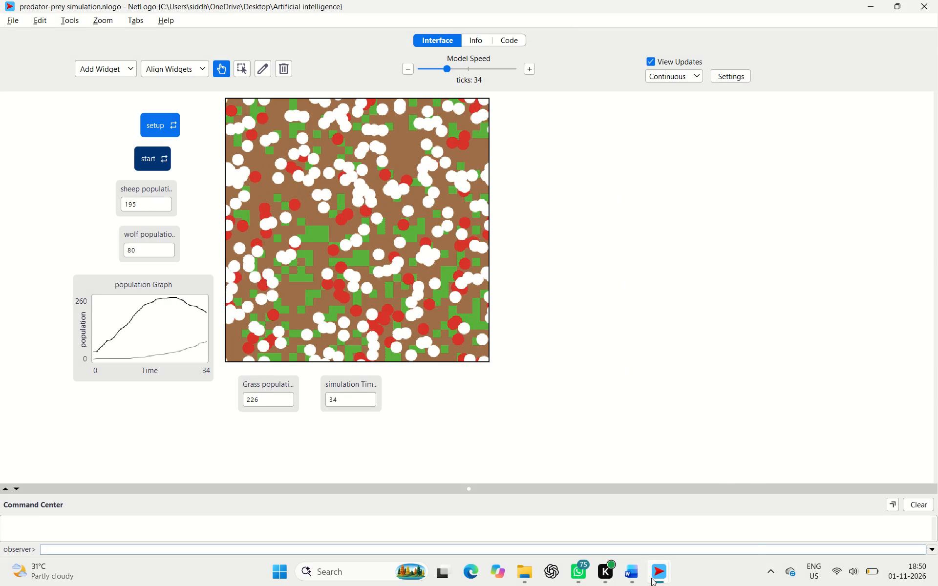
# Switch to the A045 report in Word and place the cursor on the empty line below the "6. Figure 1:" heading.
pyautogui.click(620, 514)
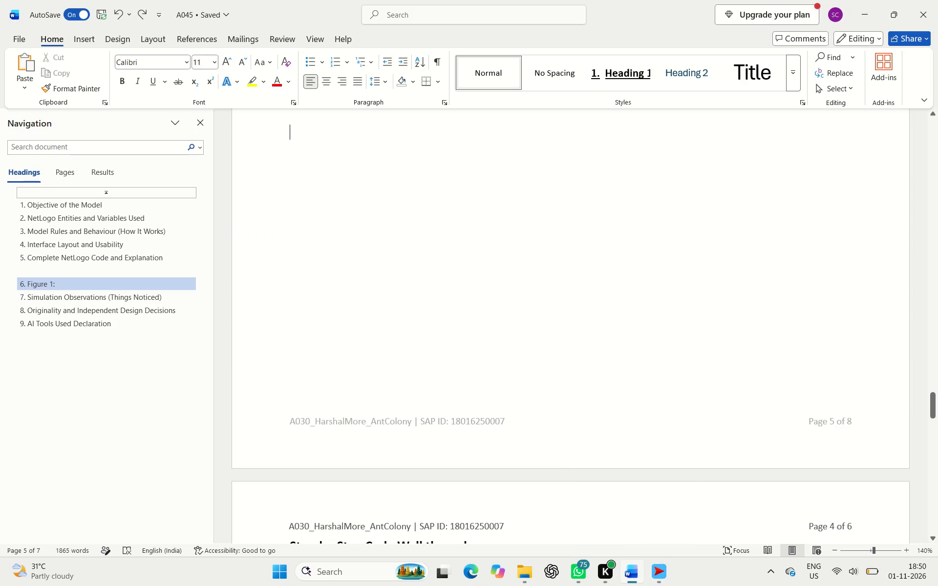
pyautogui.scroll(2, 506, 364)
pyautogui.scroll(6, 416, 239)
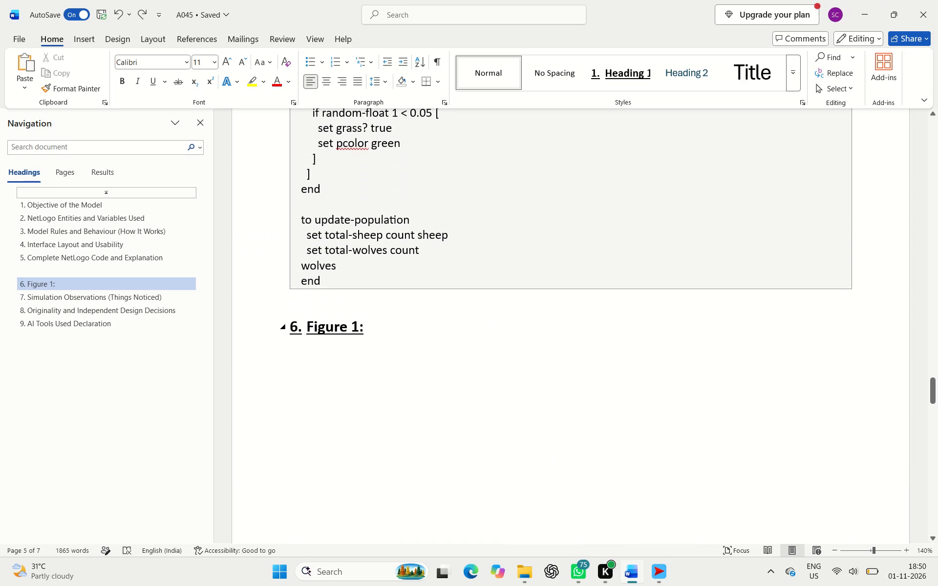
pyautogui.press('Up')
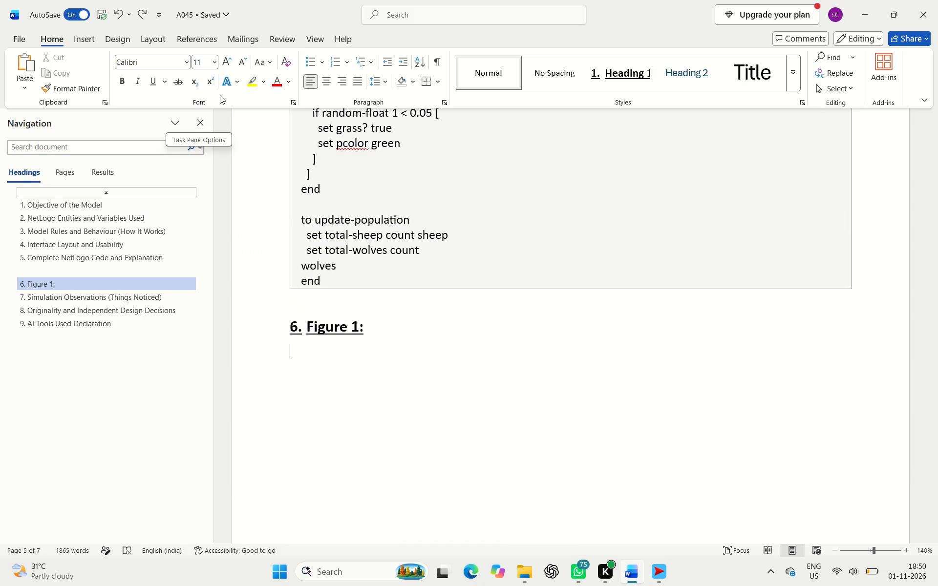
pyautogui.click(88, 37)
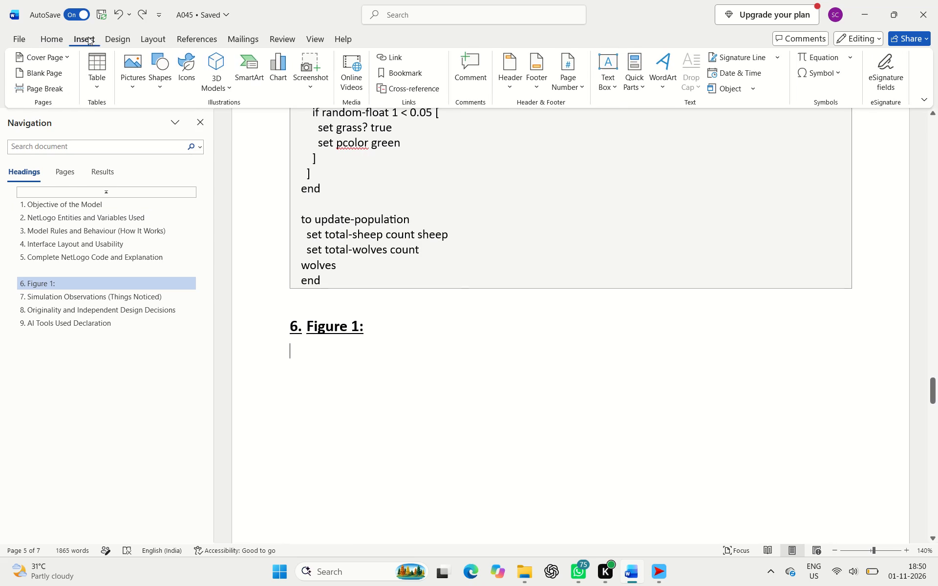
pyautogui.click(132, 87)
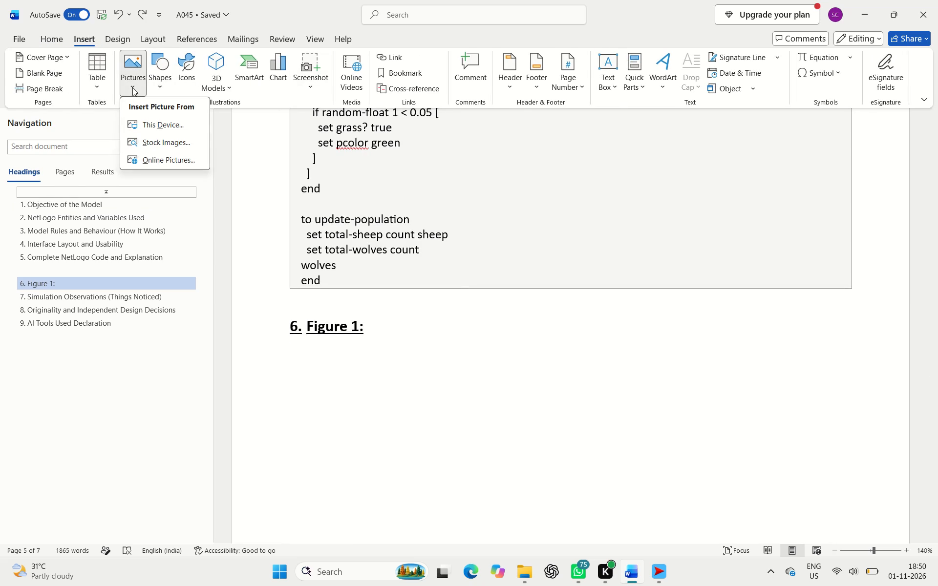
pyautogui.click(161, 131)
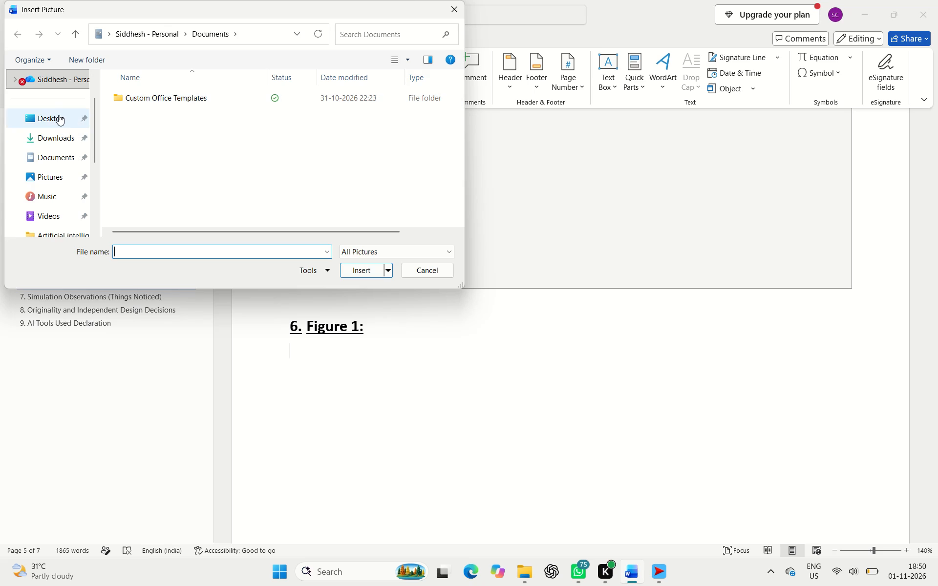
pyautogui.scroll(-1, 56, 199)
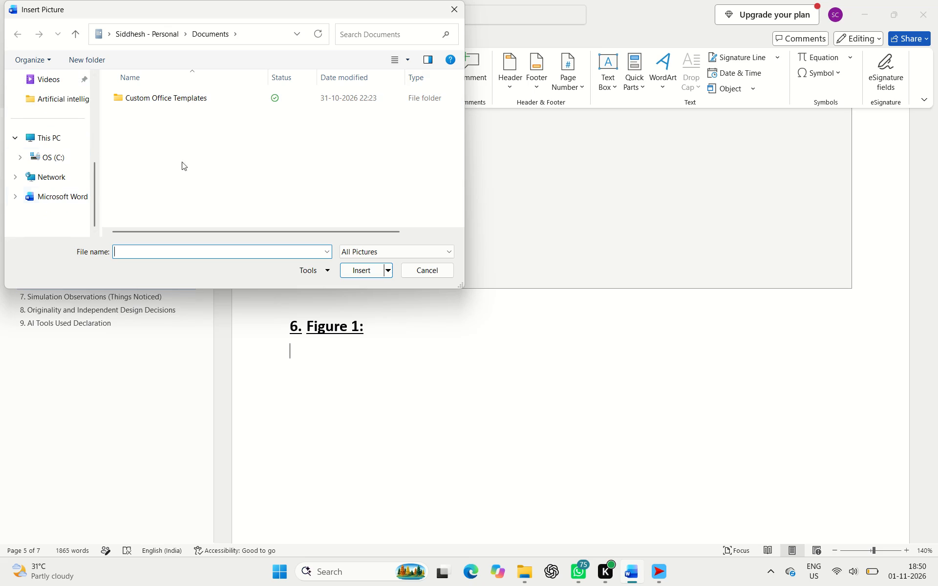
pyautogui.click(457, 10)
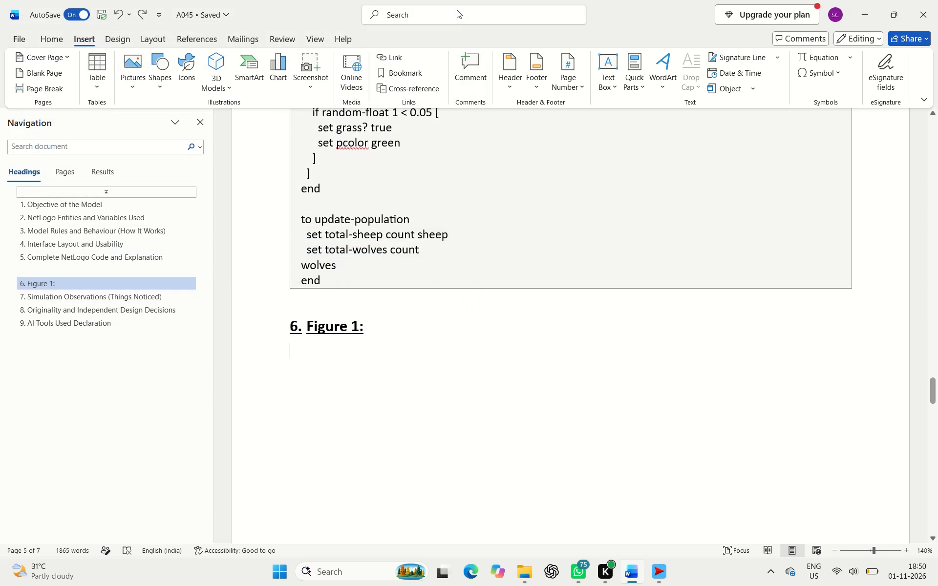
# Paste the captured NetLogo simulation screenshot below the "6. Figure 1:" heading.
pyautogui.hotkey('ctrl', 'v')
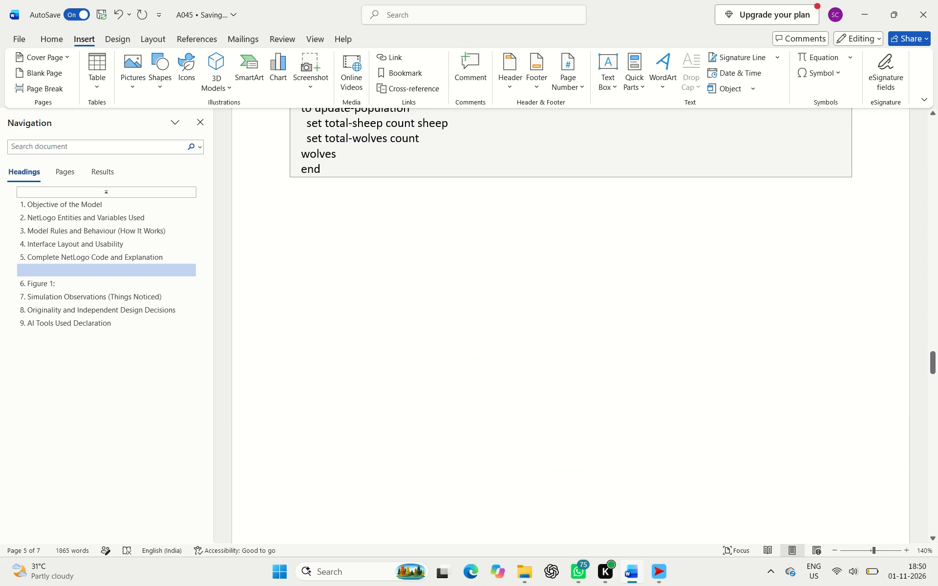
pyautogui.scroll(-2, 474, 284)
pyautogui.scroll(2, 474, 284)
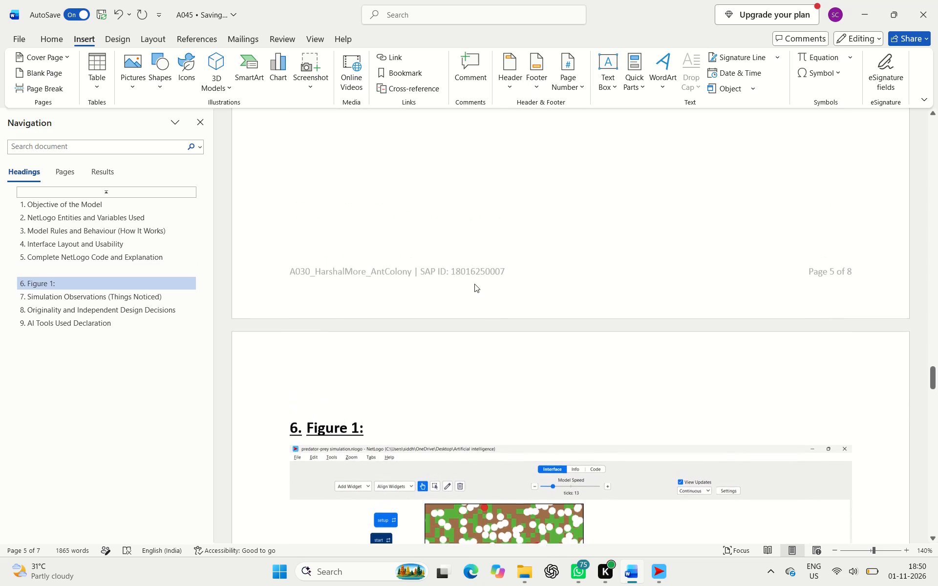
pyautogui.scroll(4, 474, 284)
pyautogui.scroll(-2, 474, 284)
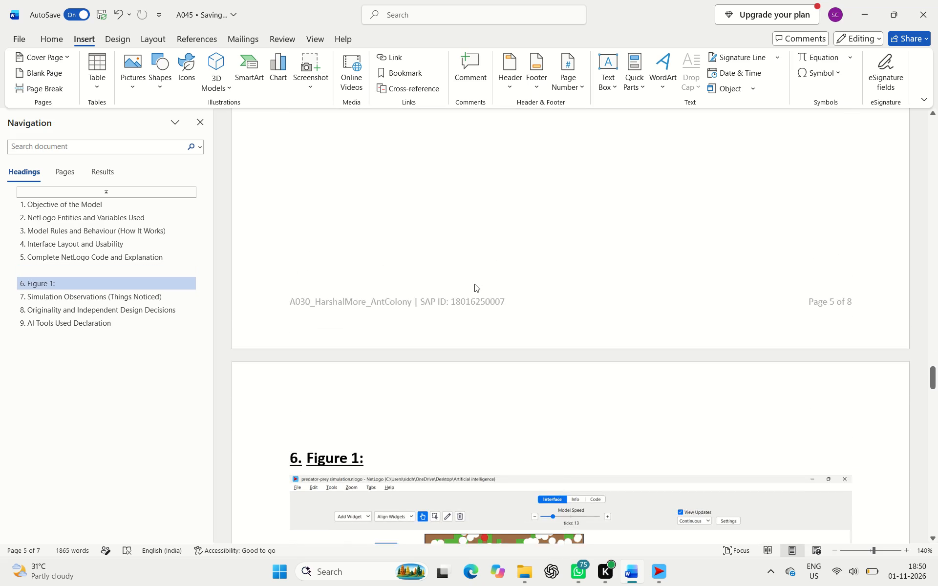
pyautogui.scroll(-1, 474, 284)
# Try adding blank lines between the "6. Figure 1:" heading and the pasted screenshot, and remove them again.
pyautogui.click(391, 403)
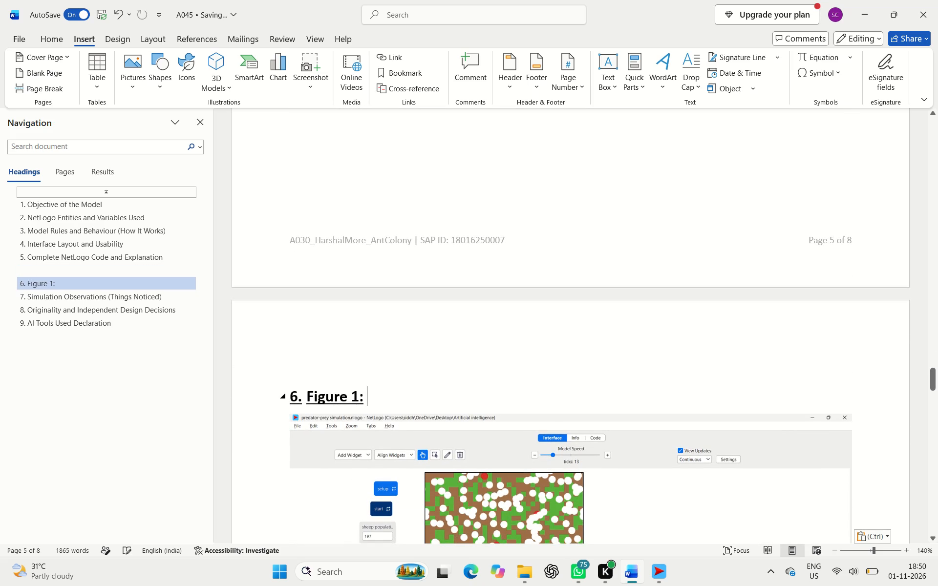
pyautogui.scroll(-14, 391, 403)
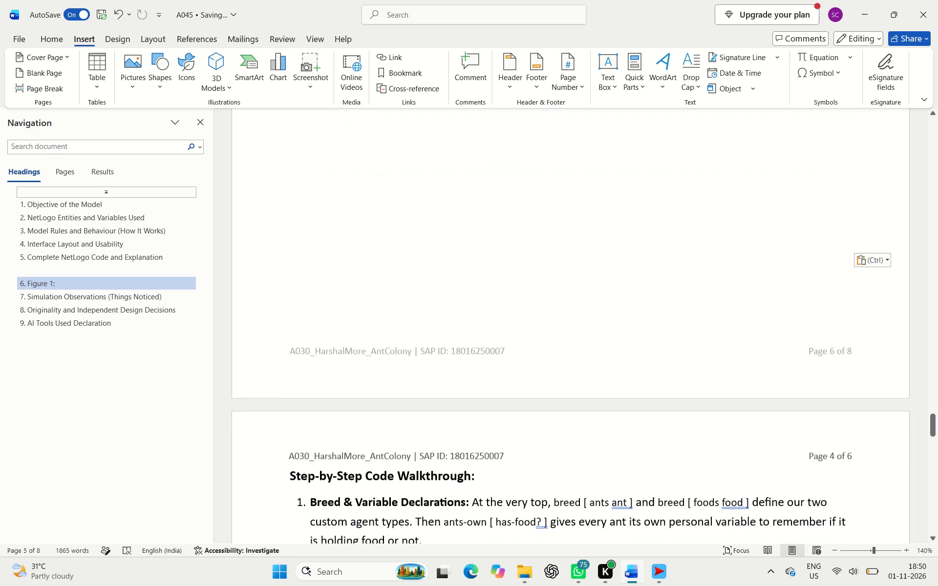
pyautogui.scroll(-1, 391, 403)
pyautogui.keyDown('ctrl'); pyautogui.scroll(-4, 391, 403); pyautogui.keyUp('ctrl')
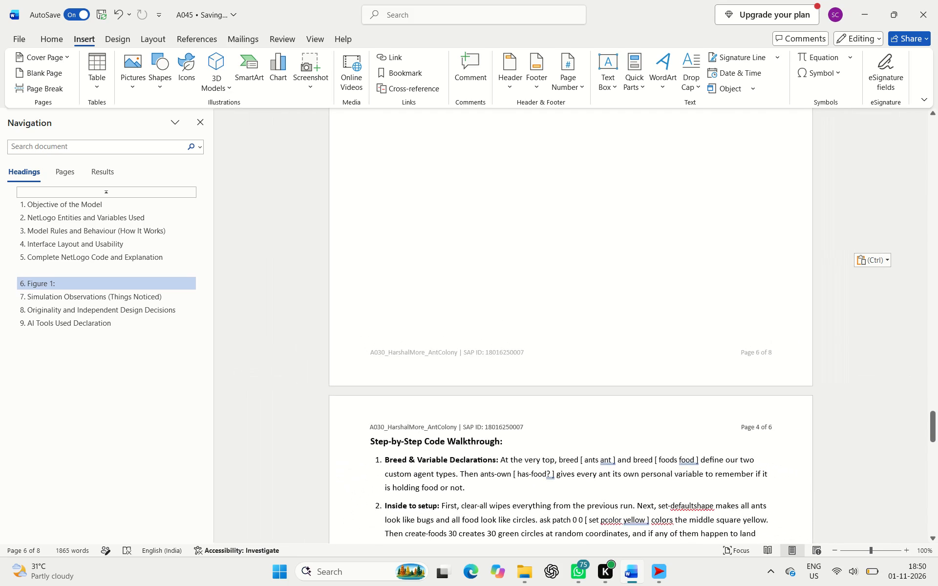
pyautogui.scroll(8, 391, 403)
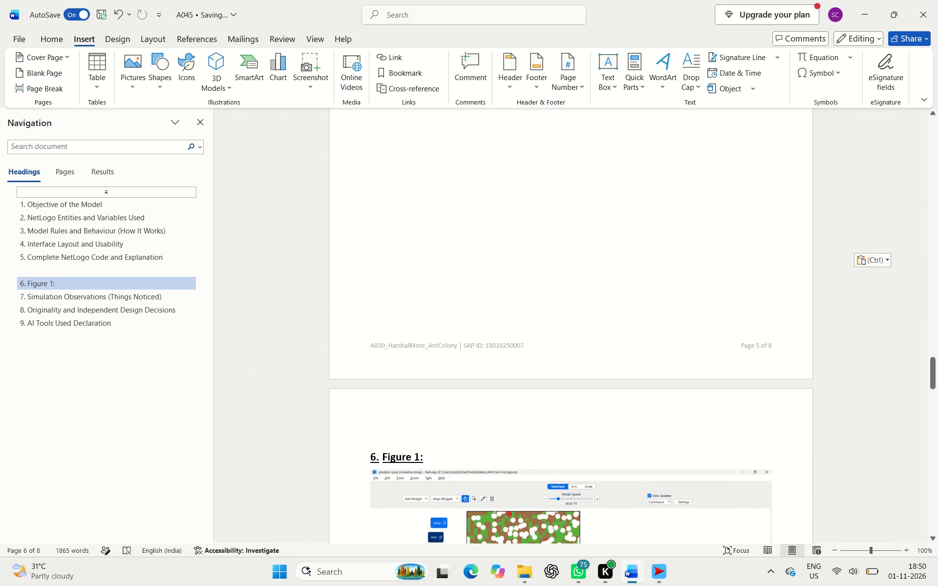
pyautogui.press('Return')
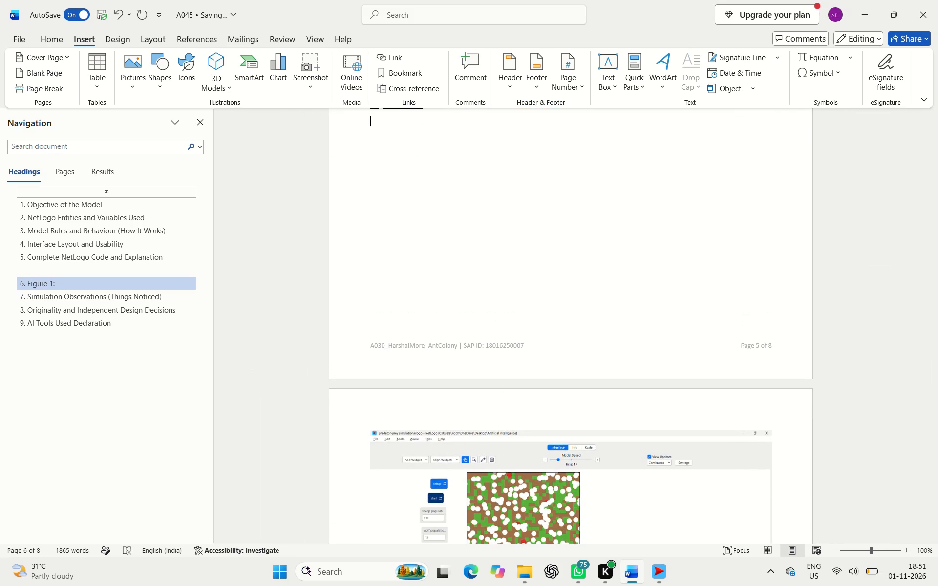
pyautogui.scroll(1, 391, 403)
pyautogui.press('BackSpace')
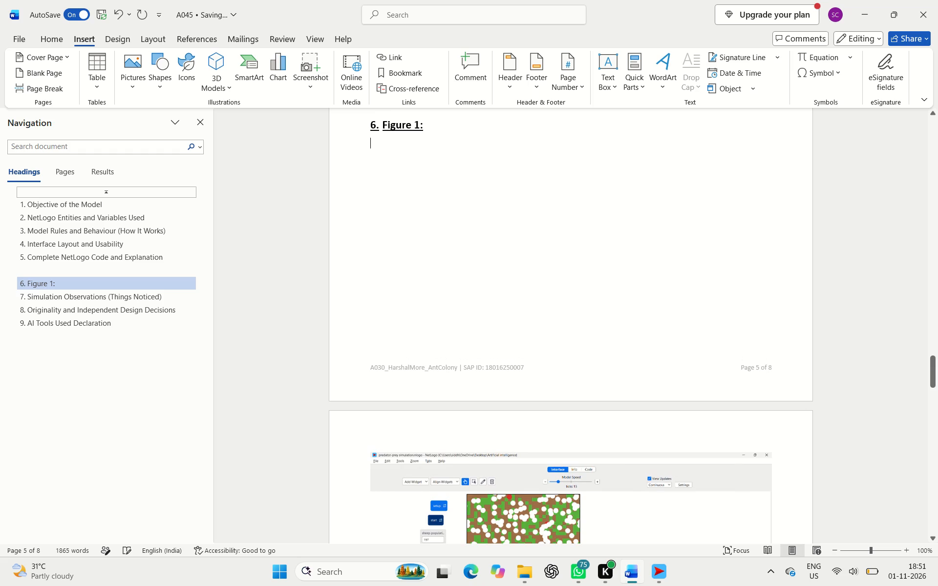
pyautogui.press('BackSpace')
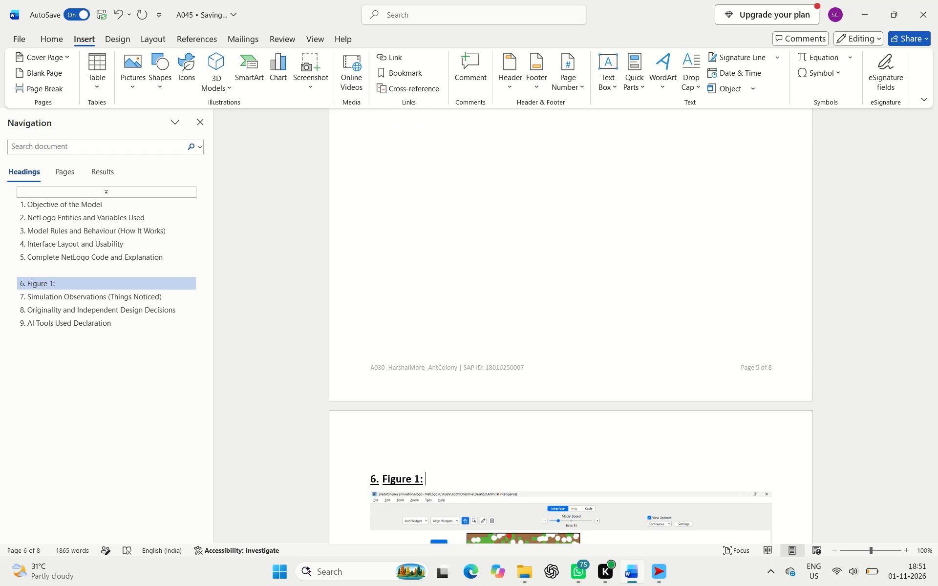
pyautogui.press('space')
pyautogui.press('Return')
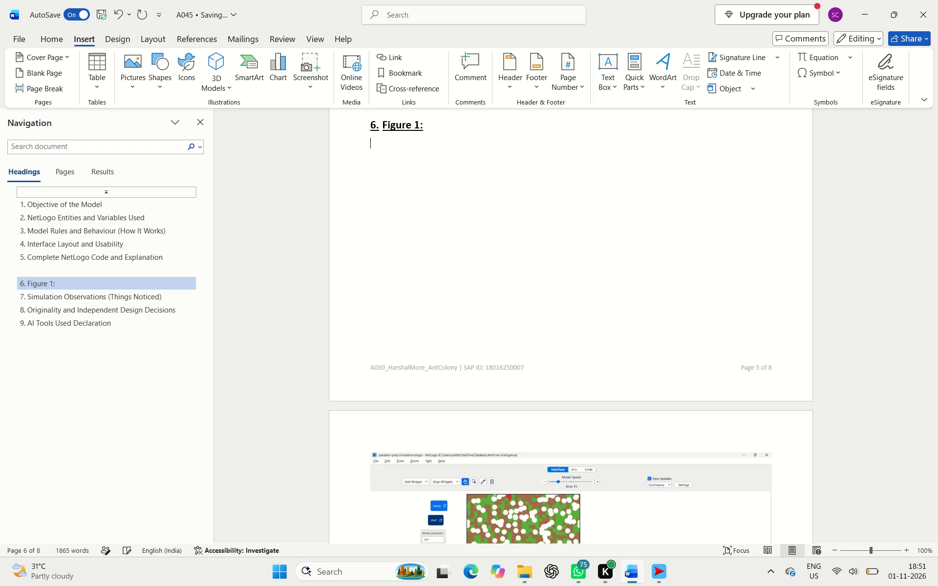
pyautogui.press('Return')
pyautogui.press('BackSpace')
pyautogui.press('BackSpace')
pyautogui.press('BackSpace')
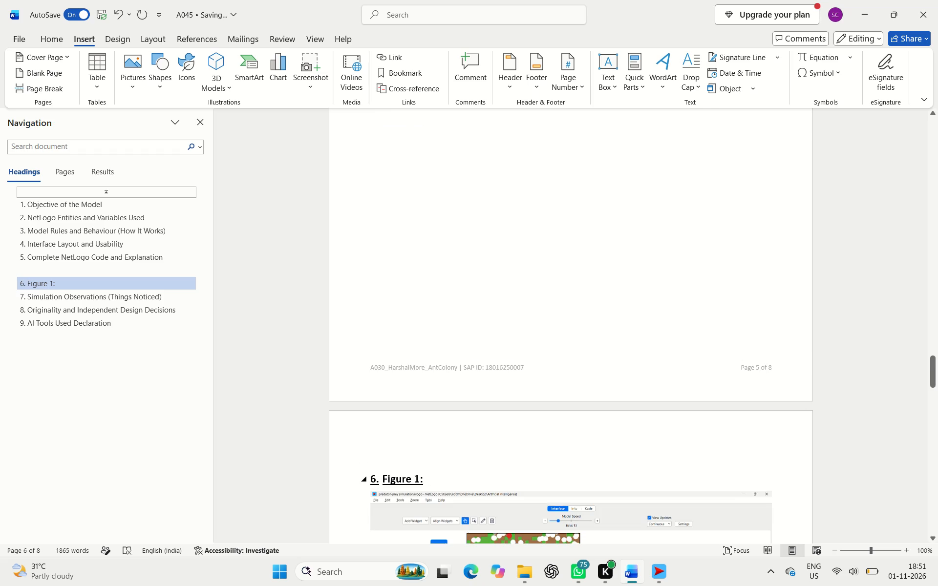
# Select the pasted simulation screenshot and enlarge it slightly beyond the text width.
pyautogui.scroll(-2, 517, 480)
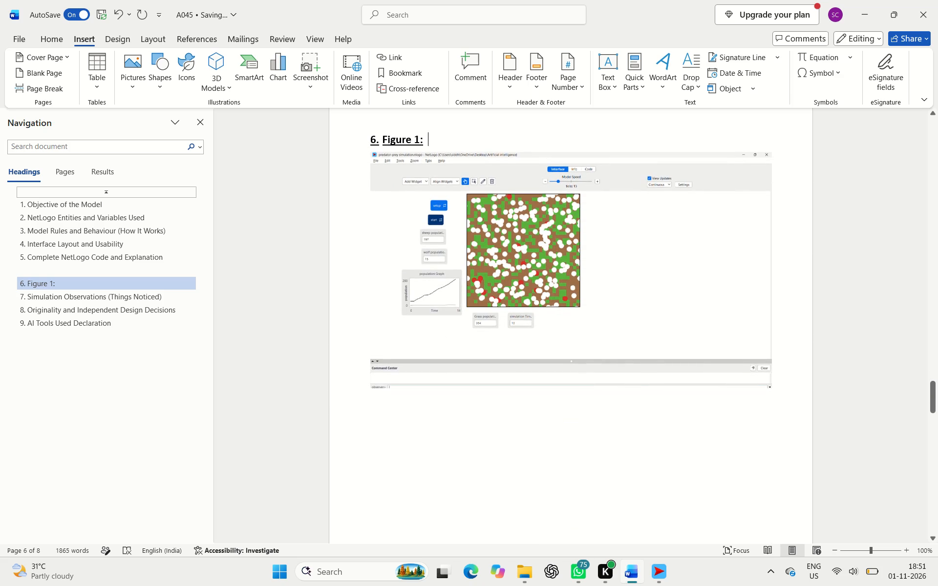
pyautogui.moveTo(528, 262); pyautogui.dragTo(422, 370)
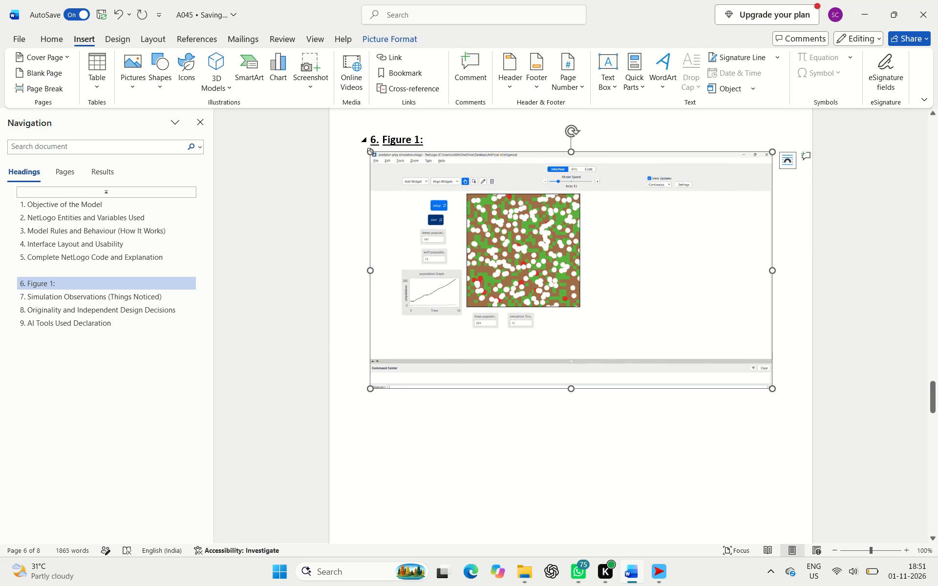
pyautogui.moveTo(371, 152); pyautogui.dragTo(360, 186)
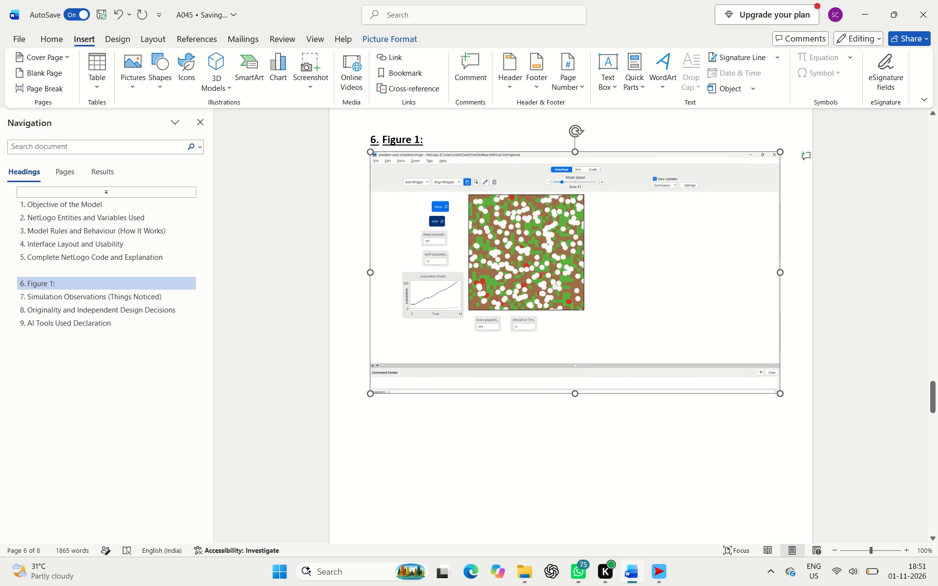
pyautogui.moveTo(360, 186); pyautogui.dragTo(539, 149)
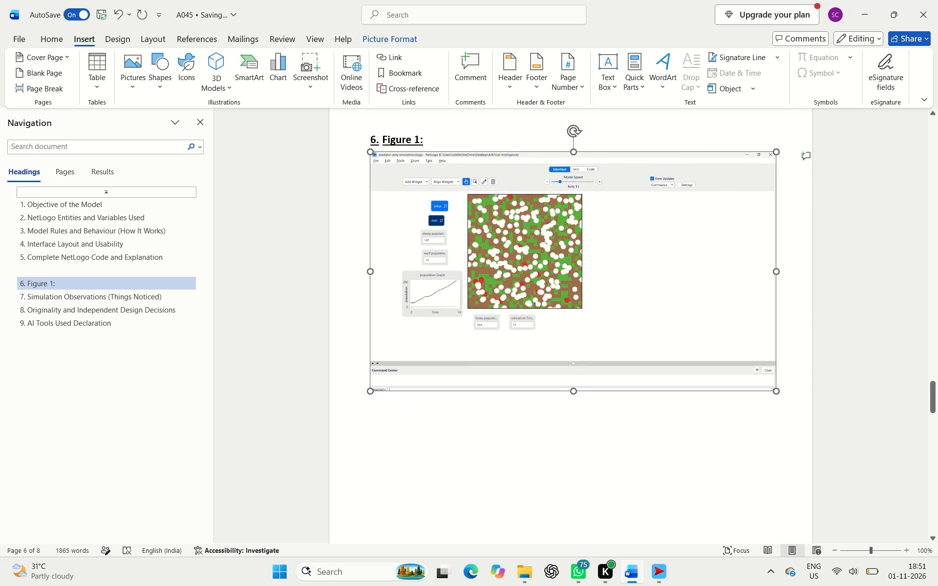
pyautogui.moveTo(539, 149); pyautogui.dragTo(575, 143)
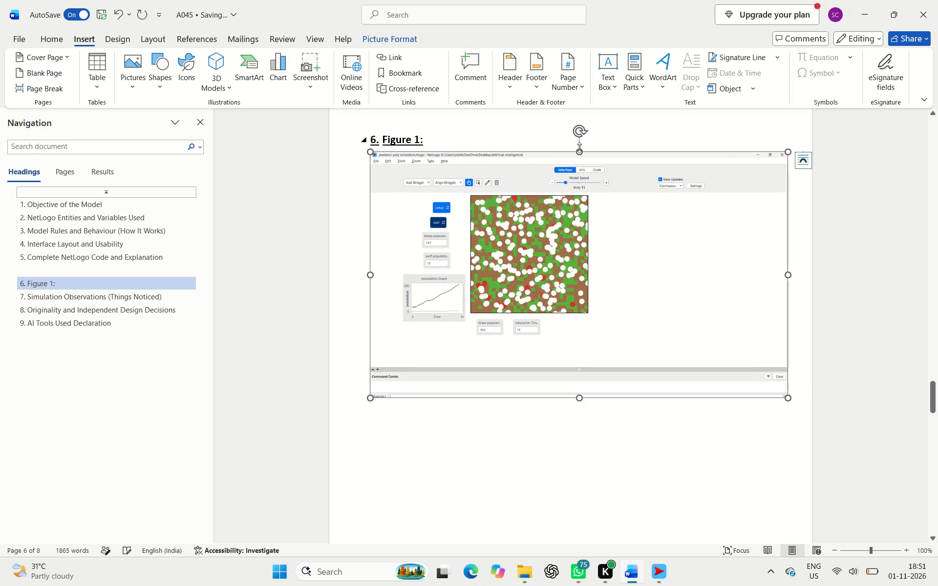
pyautogui.click(579, 148)
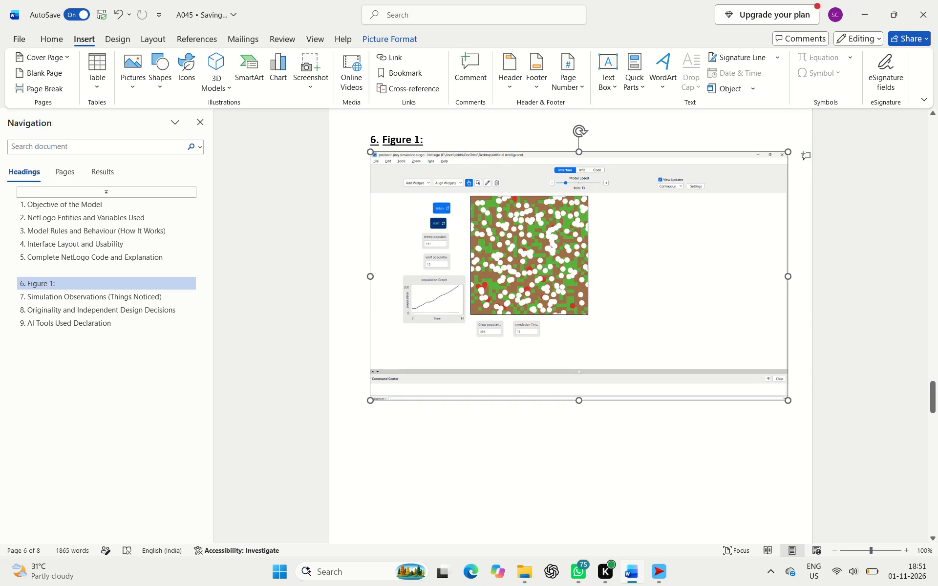
pyautogui.moveTo(580, 130); pyautogui.dragTo(580, 136)
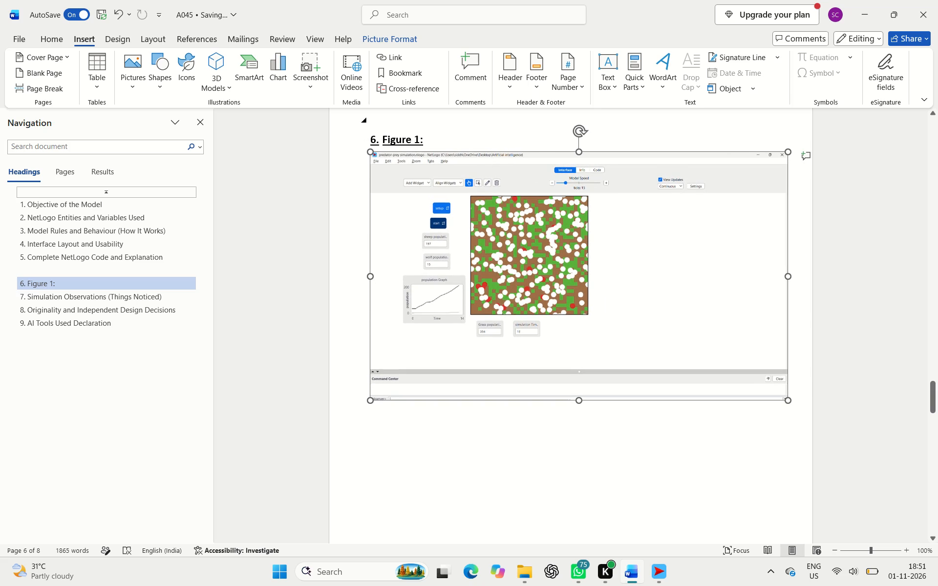
pyautogui.moveTo(580, 136); pyautogui.dragTo(580, 150)
# Move the simulation screenshot down, separating it from the "6. Figure 1:" heading above.
pyautogui.moveTo(371, 357); pyautogui.dragTo(368, 368)
pyautogui.moveTo(399, 397); pyautogui.dragTo(397, 422)
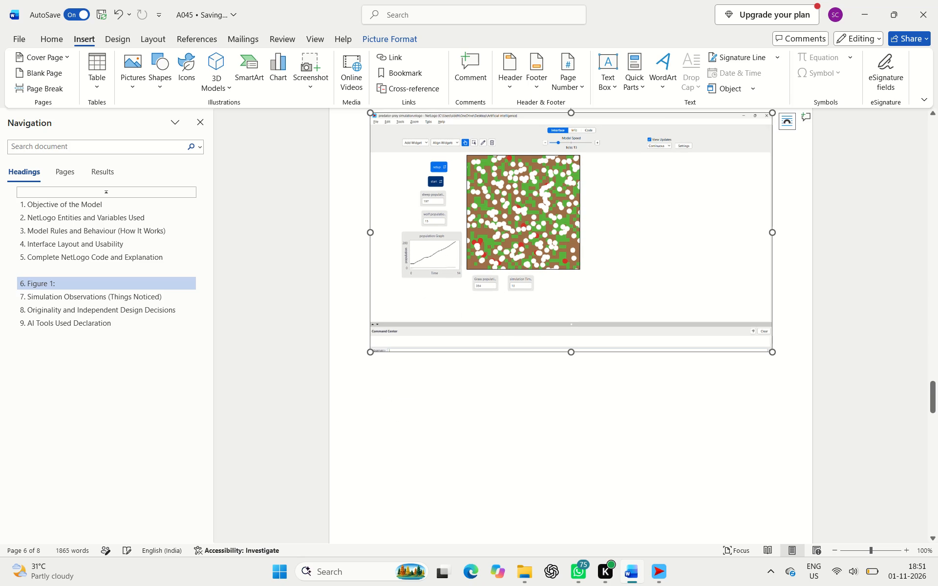
# Rotate the simulation screenshot by 180 degrees.
pyautogui.scroll(1, 429, 349)
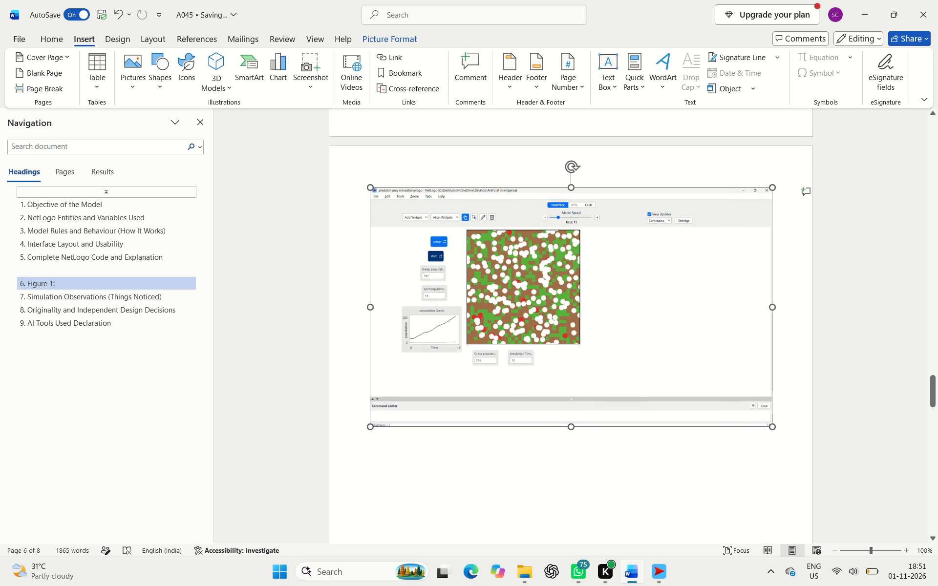
pyautogui.click(572, 166)
pyautogui.moveTo(572, 166); pyautogui.dragTo(579, 444)
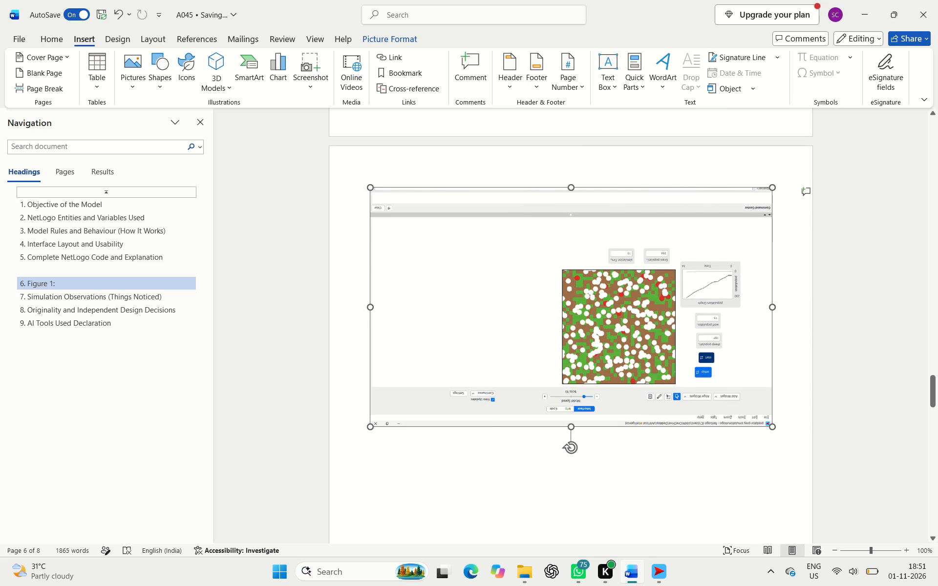
# Try rotating the simulation screenshot again, and undo the rotations and the move so it sits directly beneath the "6. Figure 1:" heading.
pyautogui.moveTo(579, 444); pyautogui.dragTo(602, 415)
pyautogui.hotkey('ctrl', 'z')
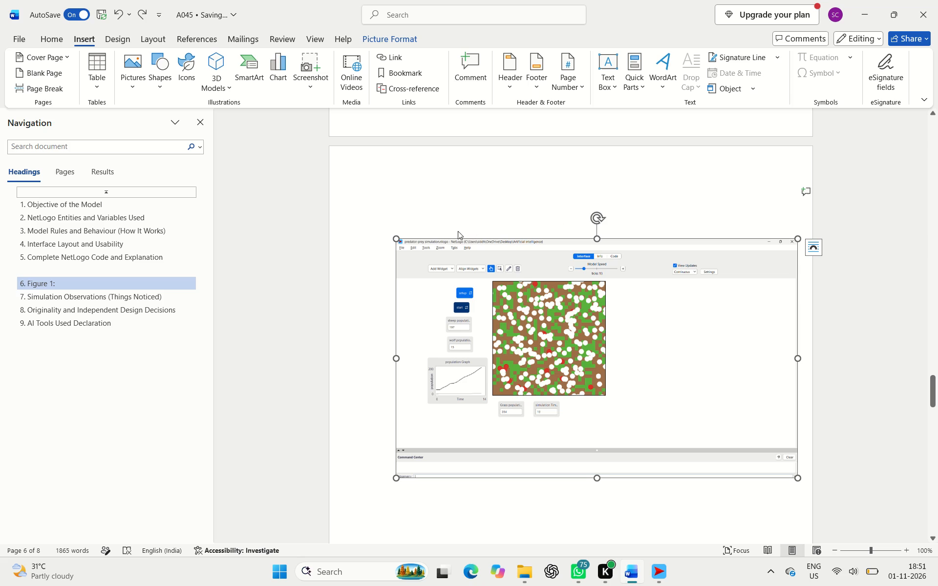
pyautogui.hotkey('ctrl', 'z')
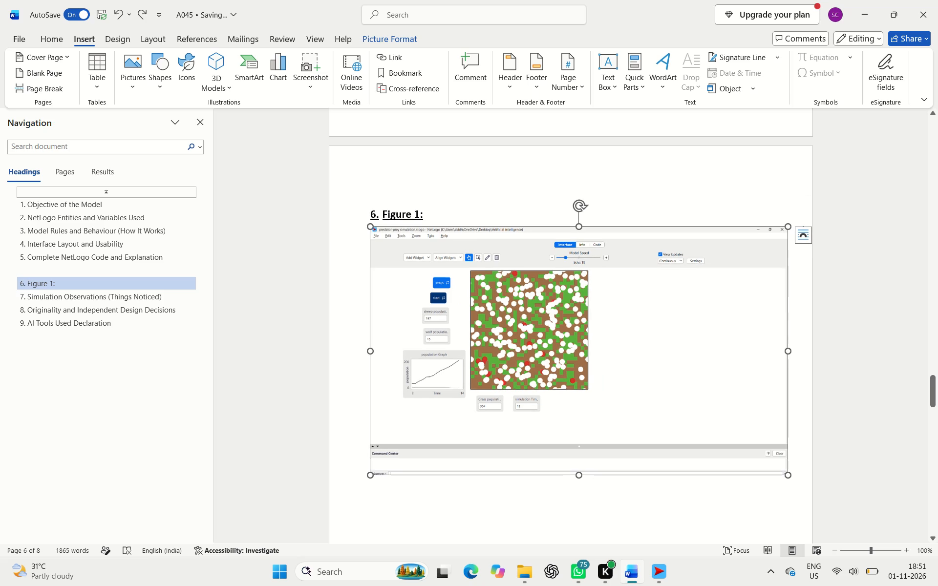
pyautogui.click(447, 215)
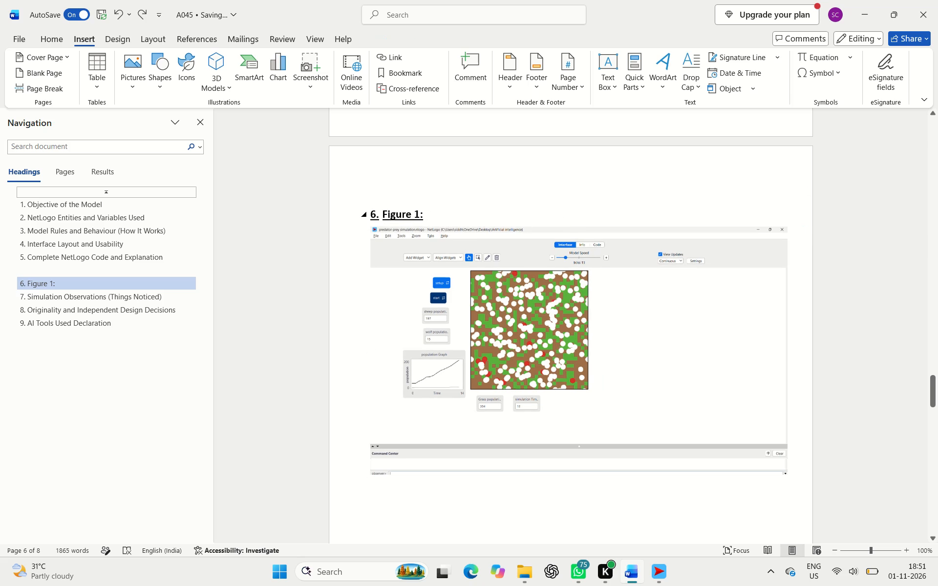
# Review the report from the "6. Figure 1:" section through the end of the "9. AI Tools Used Declaration" section.
pyautogui.scroll(6, 447, 215)
pyautogui.scroll(-1, 447, 215)
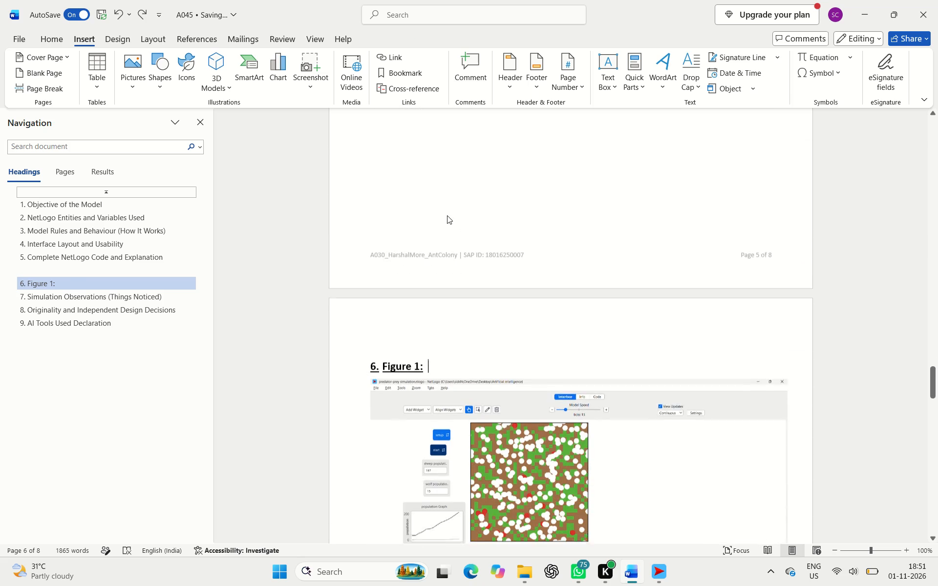
pyautogui.scroll(-2, 447, 215)
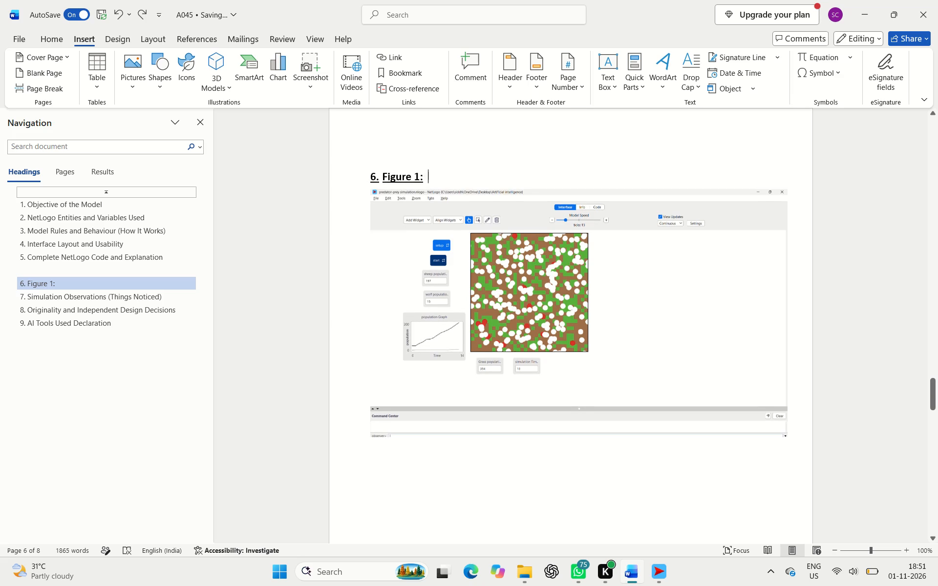
pyautogui.scroll(-2, 447, 215)
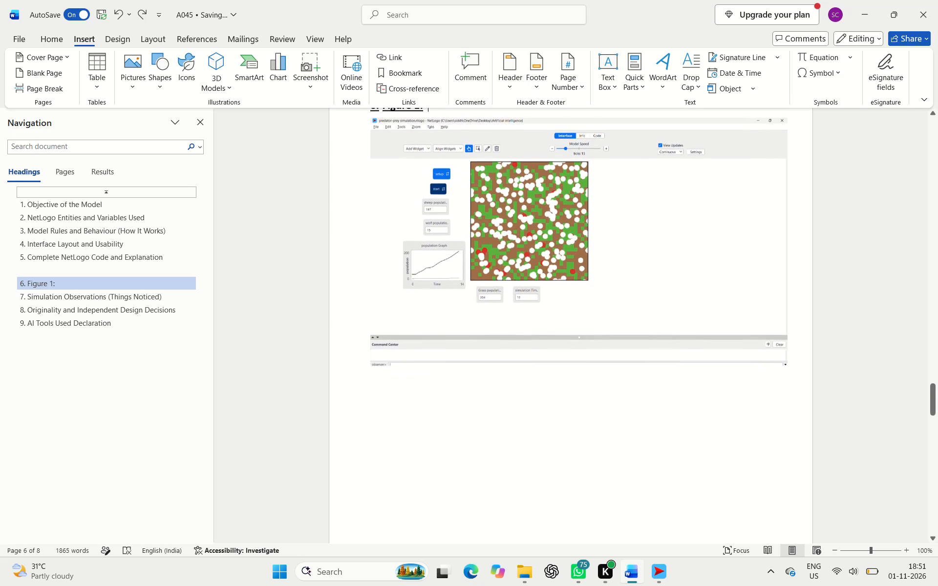
pyautogui.keyDown('ctrl'); pyautogui.scroll(8, 447, 215); pyautogui.keyUp('ctrl')
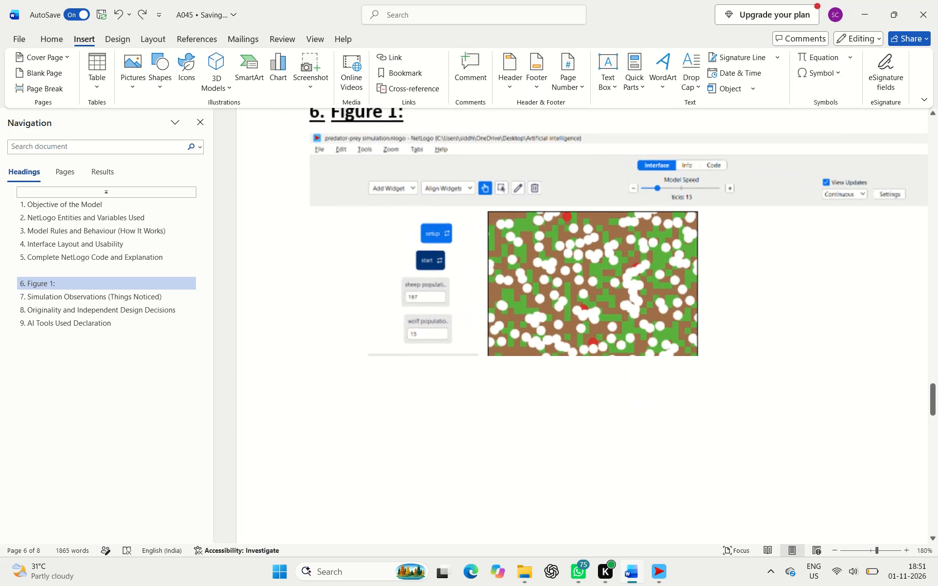
pyautogui.keyDown('ctrl'); pyautogui.scroll(-2, 579, 209); pyautogui.keyUp('ctrl')
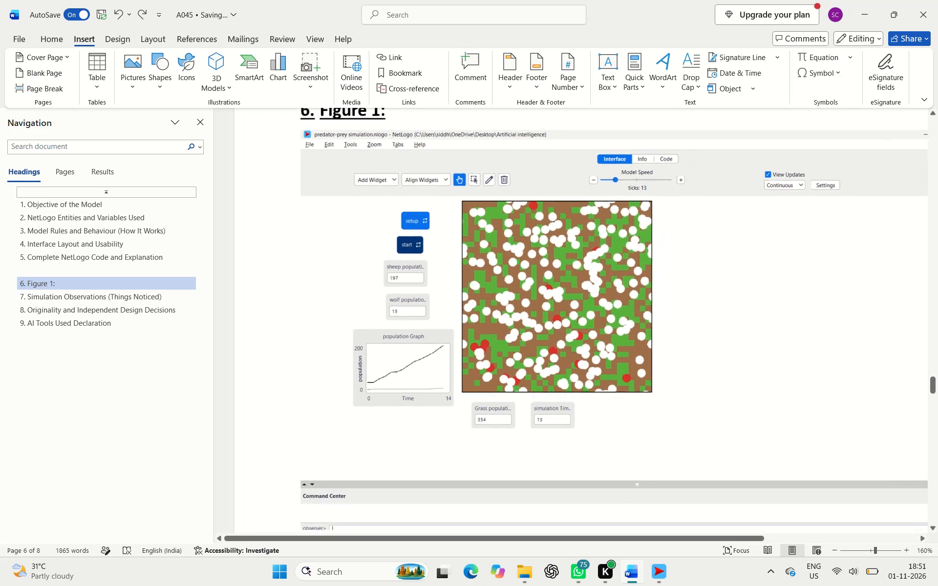
pyautogui.keyDown('ctrl'); pyautogui.scroll(-5, 579, 209); pyautogui.keyUp('ctrl')
pyautogui.scroll(-5, 579, 209)
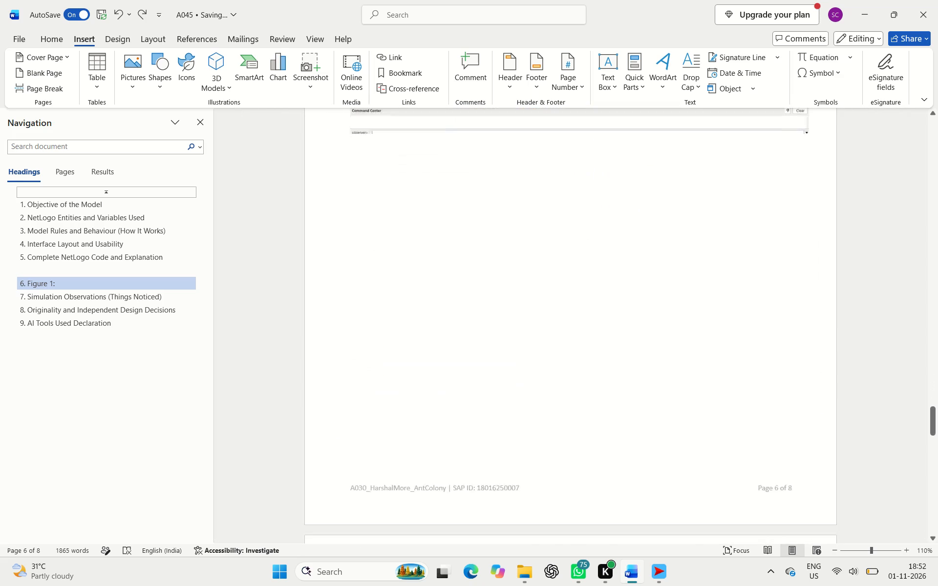
pyautogui.scroll(-1, 579, 209)
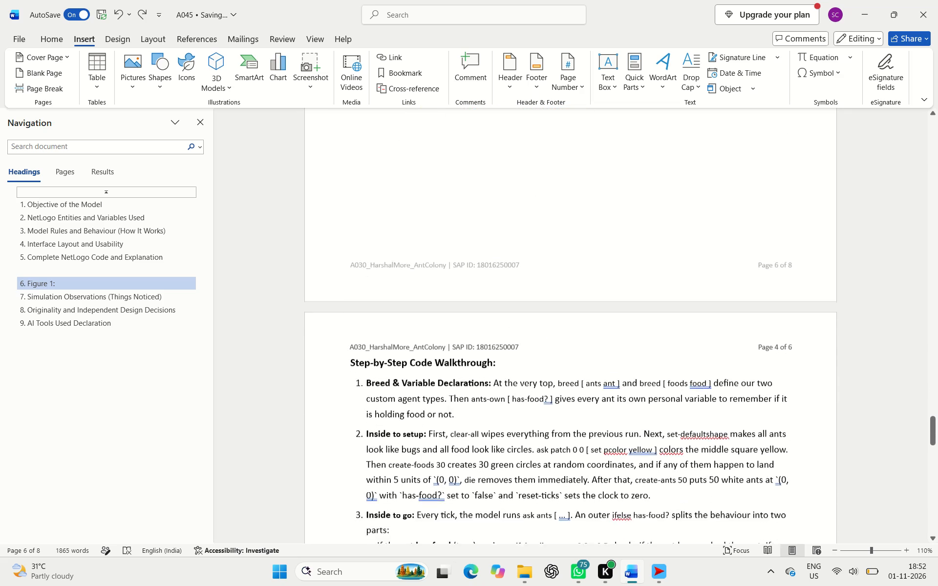
pyautogui.scroll(-1, 579, 209)
pyautogui.scroll(2, 579, 209)
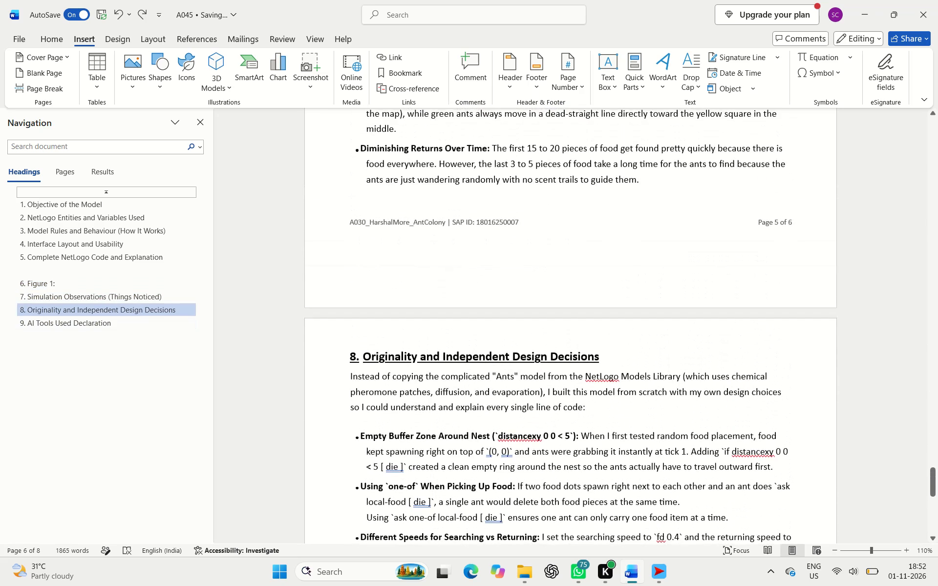
pyautogui.scroll(2, 579, 209)
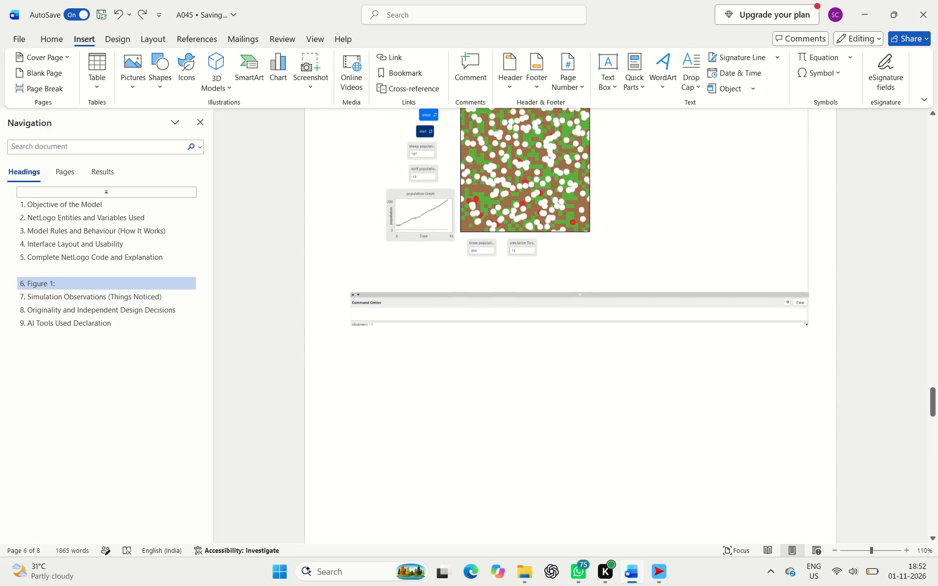
pyautogui.scroll(1, 579, 209)
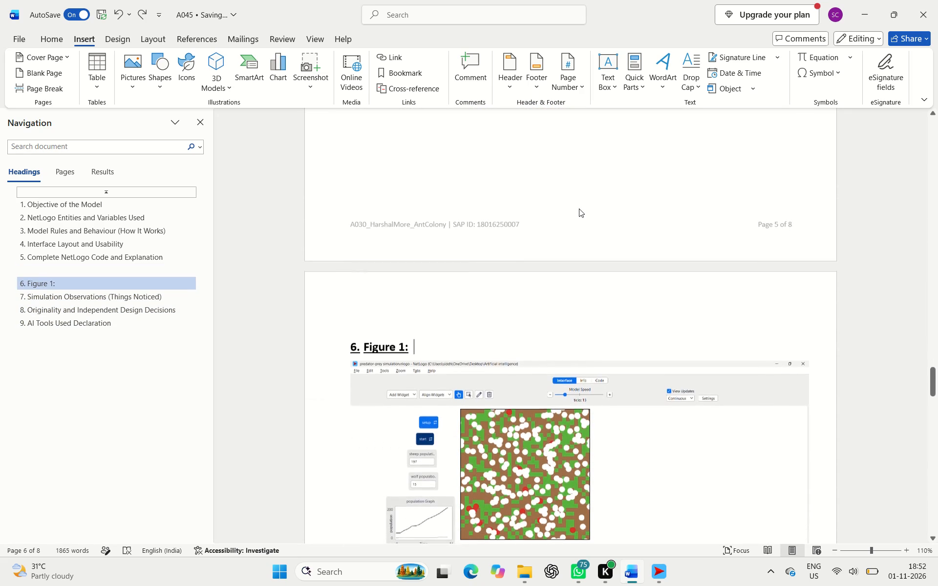
pyautogui.scroll(-6, 579, 209)
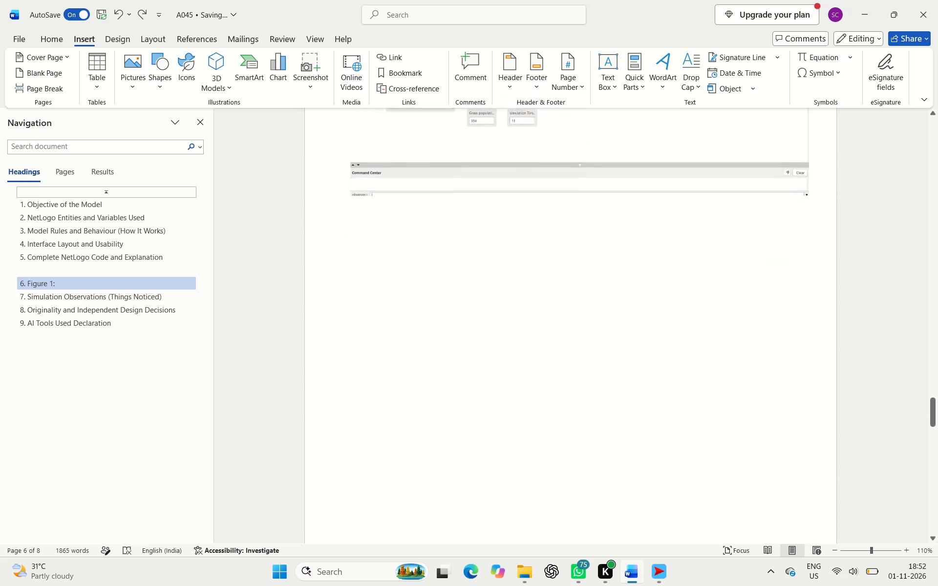
pyautogui.scroll(-7, 579, 209)
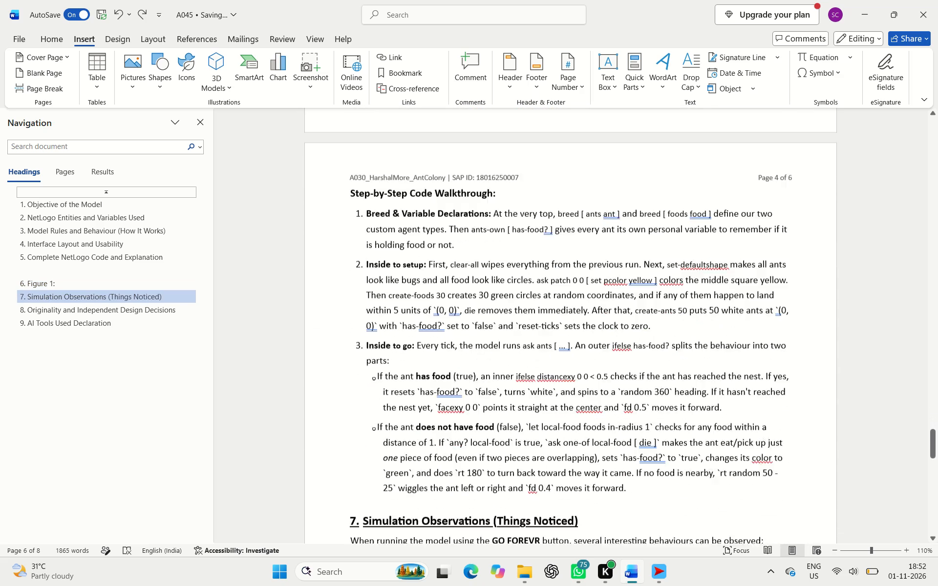
pyautogui.scroll(-4, 579, 209)
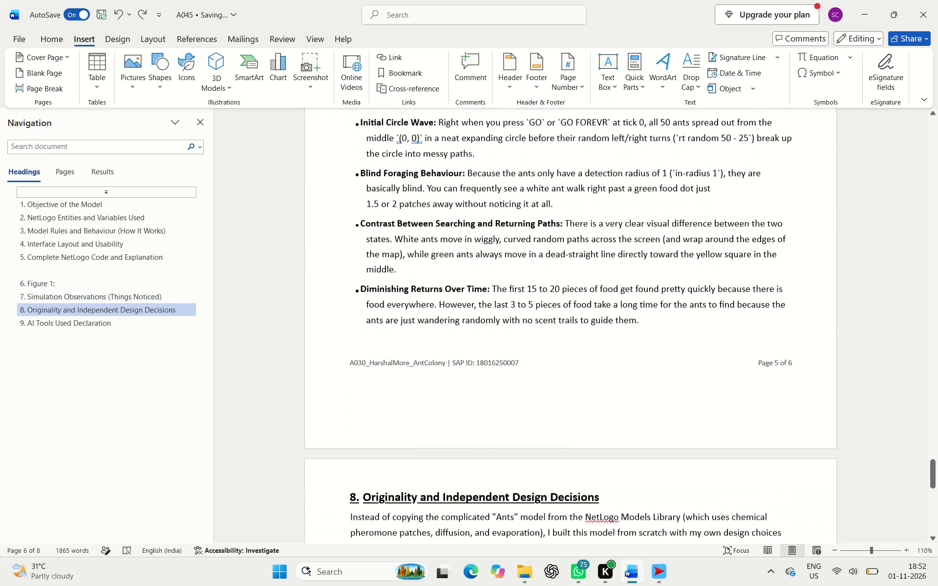
pyautogui.scroll(-7, 579, 209)
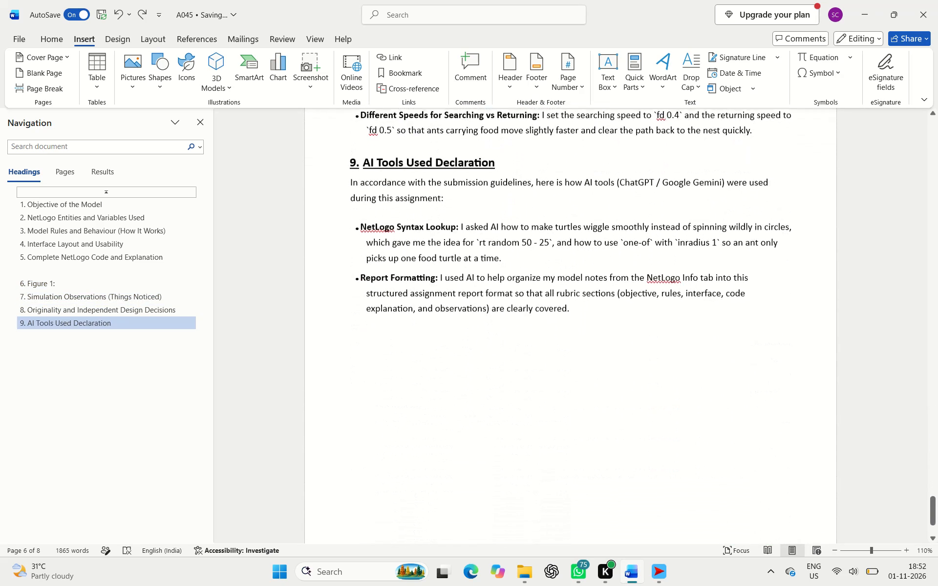
pyautogui.scroll(-5, 579, 209)
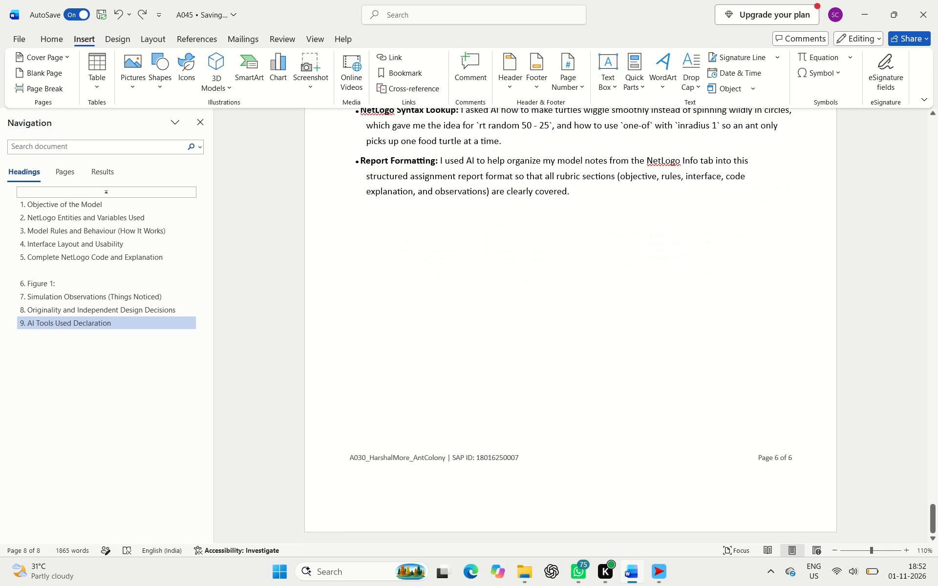
# Change "NetLogo" to "Net Logo" in the first paragraph of the "1. Objective of the Model" section.
pyautogui.scroll(9, 640, 276)
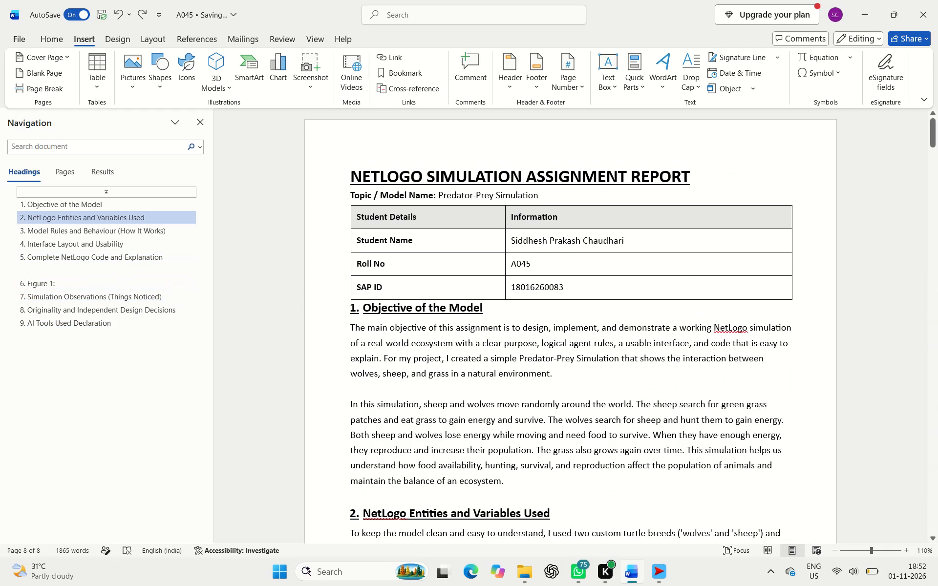
pyautogui.scroll(-2, 640, 276)
pyautogui.scroll(1, 640, 276)
pyautogui.click(728, 278)
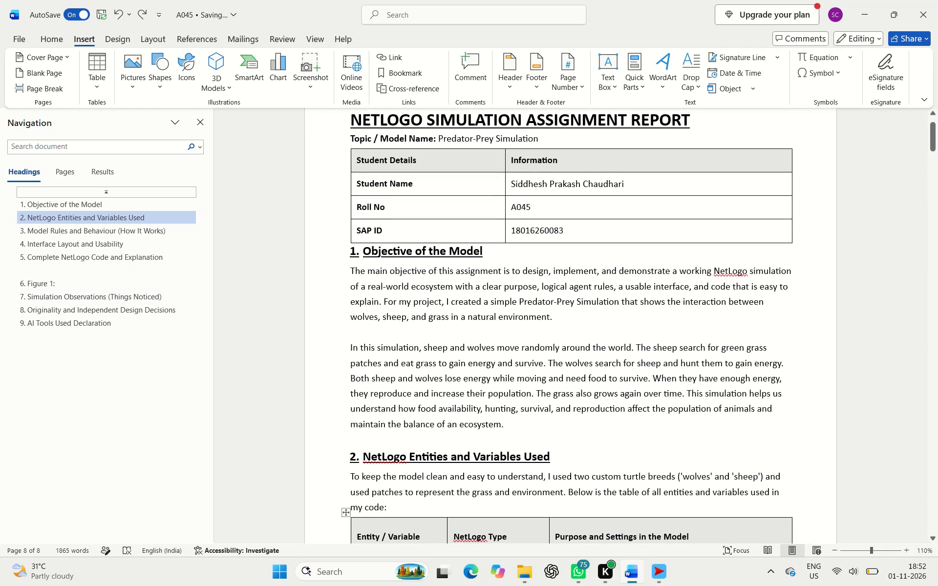
pyautogui.press('space')
# Change "NetLogo" to "Net Logo" in the heading "2. NetLogo Entities and Variables Used".
pyautogui.scroll(-1, 728, 278)
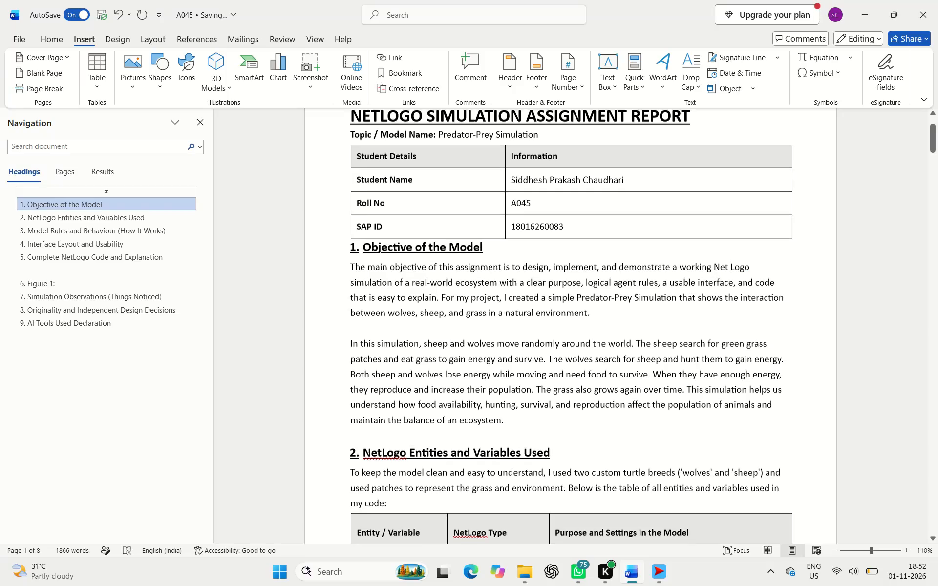
pyautogui.scroll(-1, 728, 278)
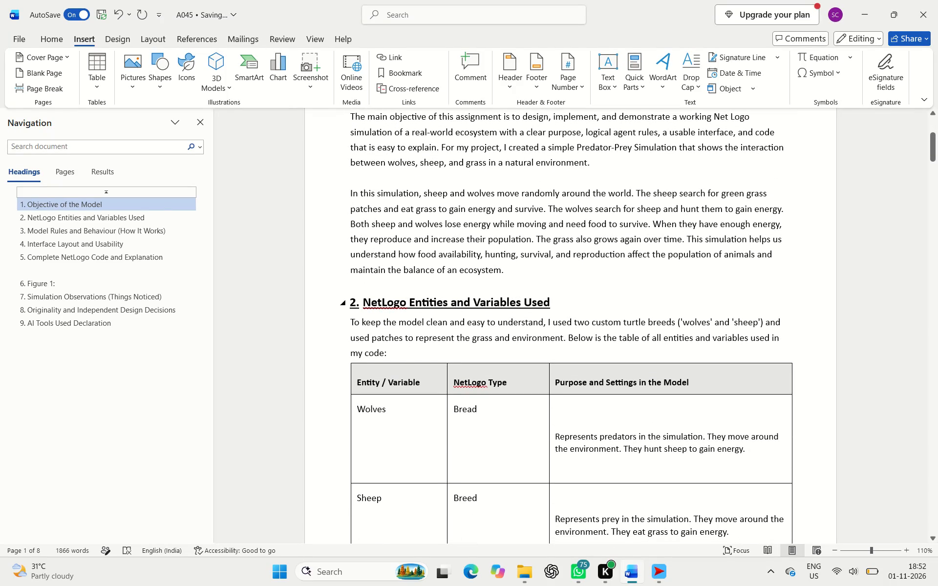
pyautogui.click(379, 304)
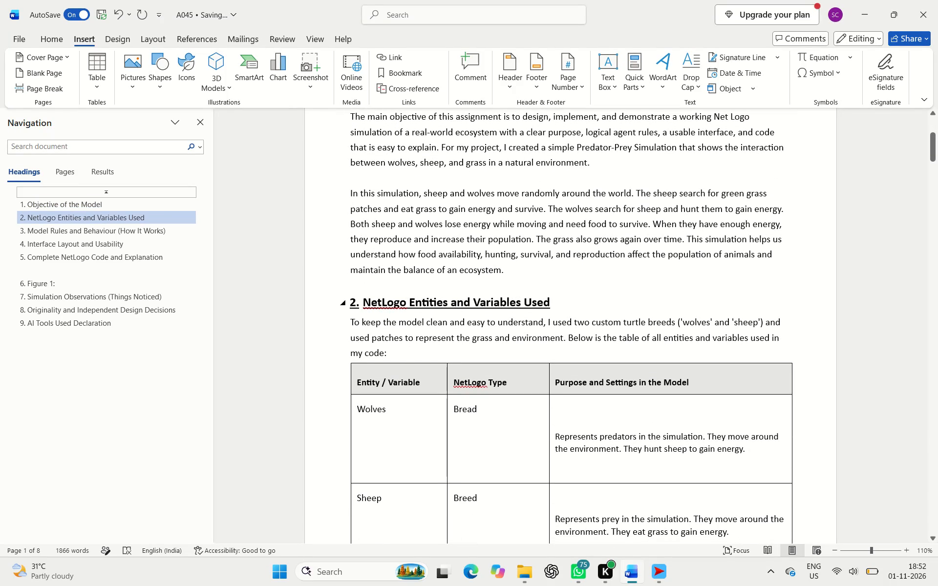
pyautogui.press('Right')
pyautogui.press('space')
# Change the header "NetLogo Type" to "Net Logo Type" in the entities and variables table on page 2.
pyautogui.scroll(-2, 379, 304)
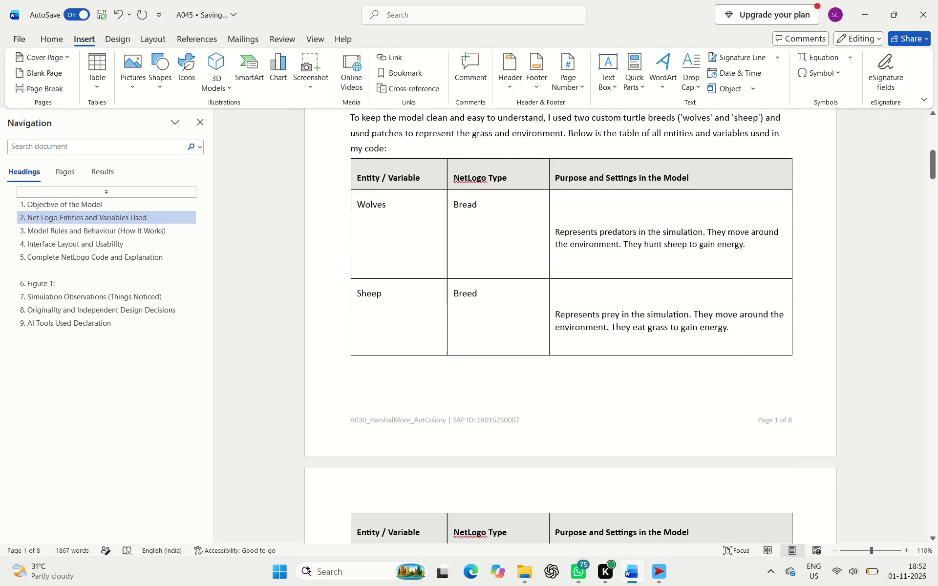
pyautogui.scroll(-3, 379, 304)
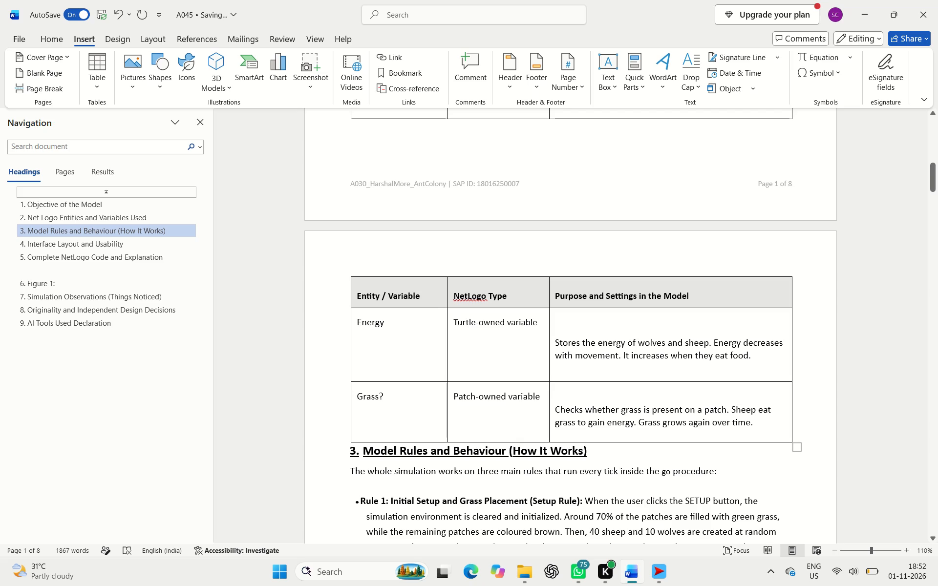
pyautogui.click(470, 295)
pyautogui.press('Left')
pyautogui.press('space')
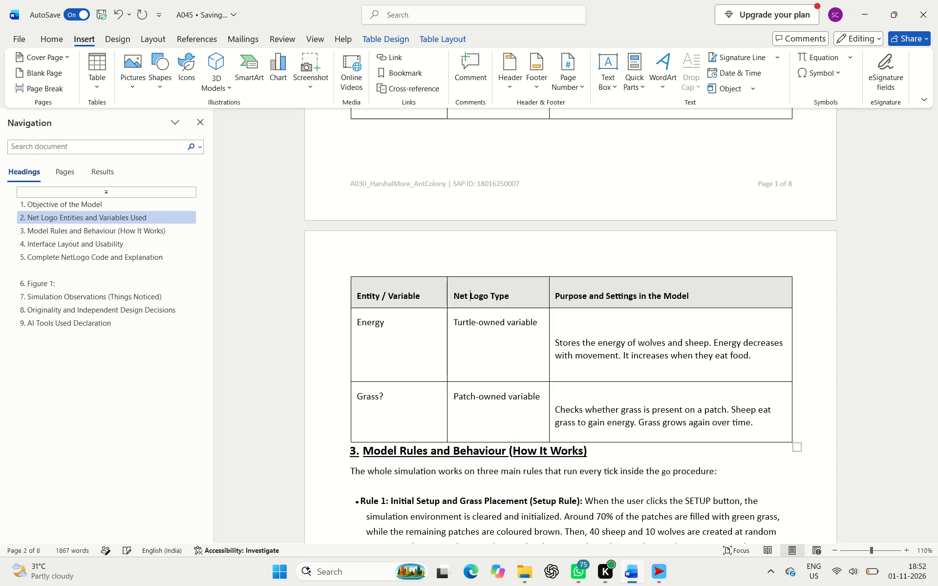
# Correct "color" to "colour" in the Rule 2: Sheep Movement and Grass Eating paragraph.
pyautogui.scroll(-4, 470, 295)
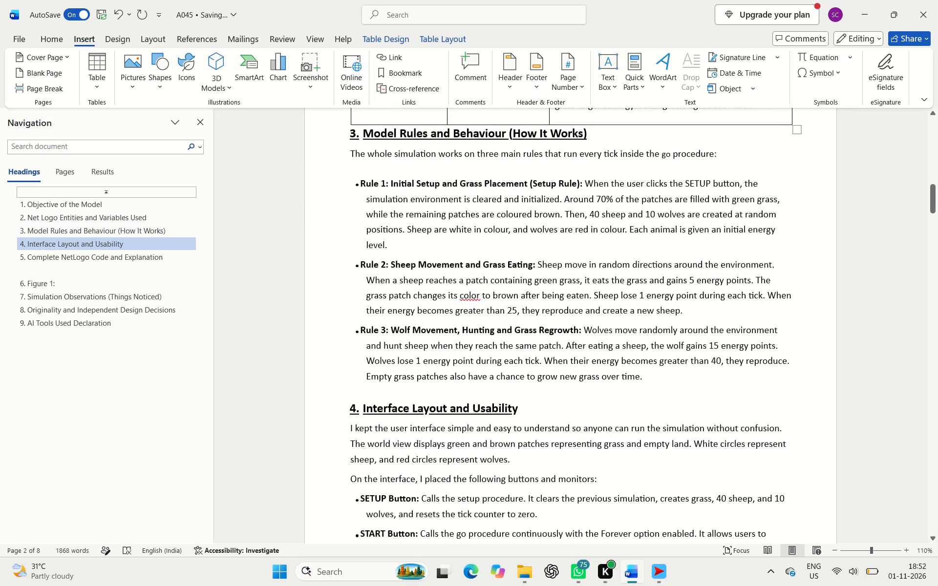
pyautogui.click(477, 297)
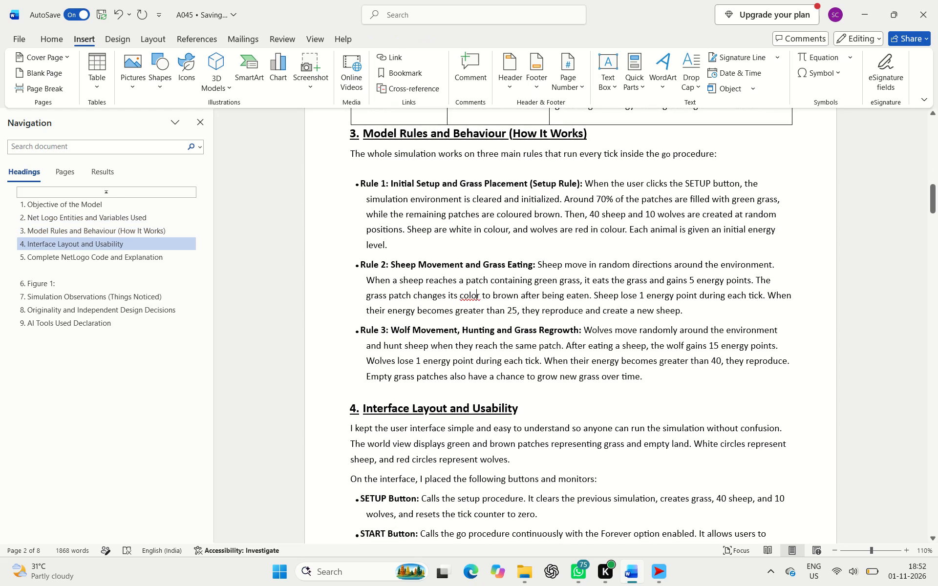
pyautogui.press('u')
# Change "globals" to "global" in the code listing of section 5, keeping one space before "[total-sheep total-wolves]".
pyautogui.scroll(-2, 477, 297)
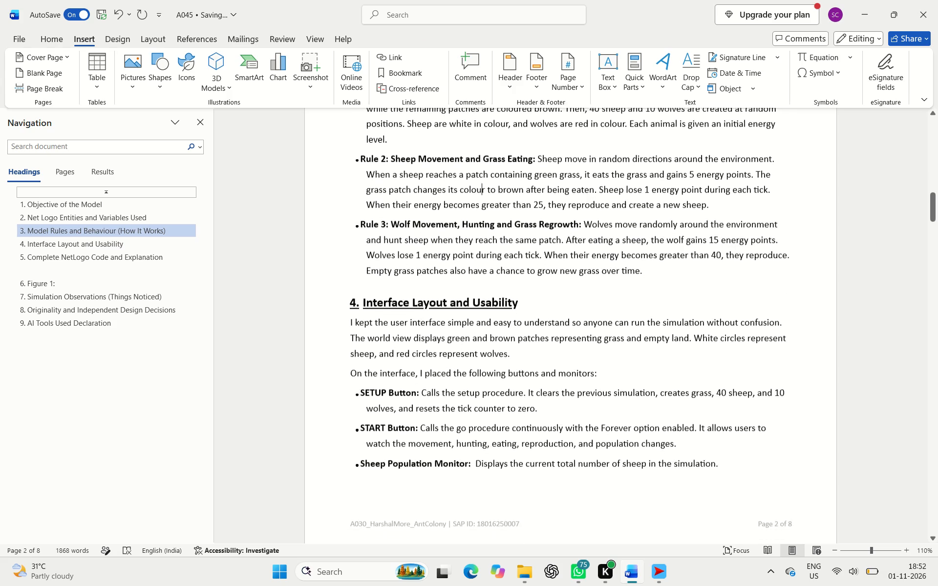
pyautogui.scroll(-4, 477, 297)
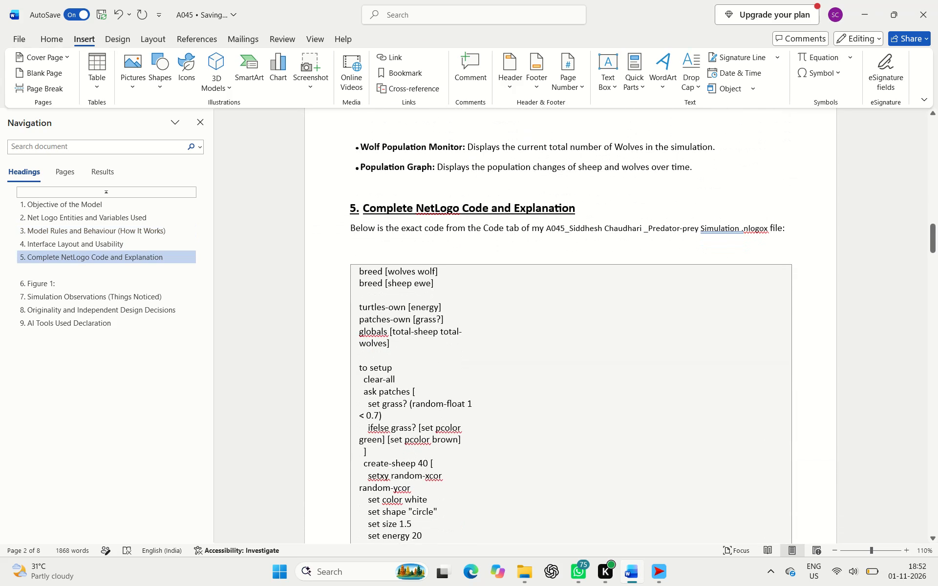
pyautogui.click(385, 332)
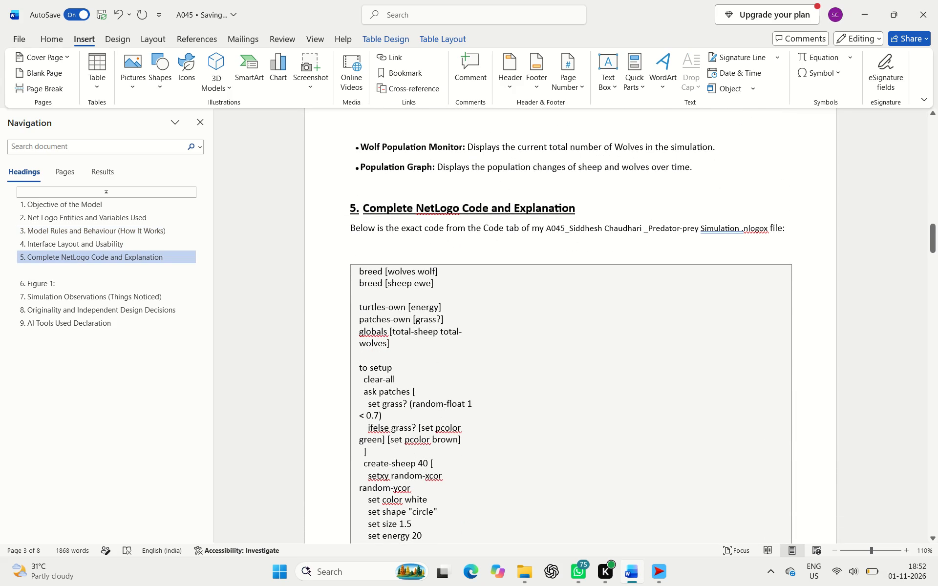
pyautogui.press('Right')
pyautogui.press('Right')
pyautogui.press('BackSpace')
pyautogui.press('space')
pyautogui.press('Left')
pyautogui.press('BackSpace')
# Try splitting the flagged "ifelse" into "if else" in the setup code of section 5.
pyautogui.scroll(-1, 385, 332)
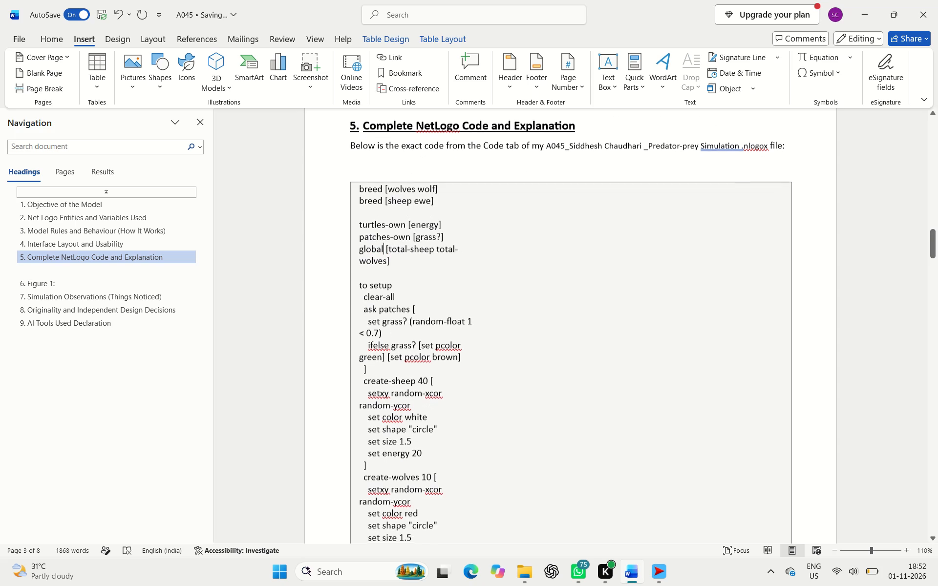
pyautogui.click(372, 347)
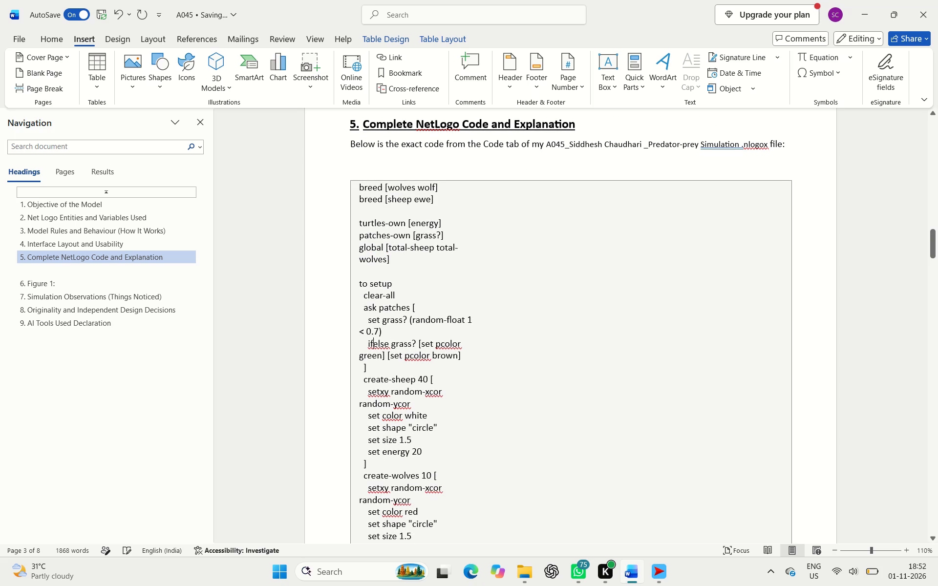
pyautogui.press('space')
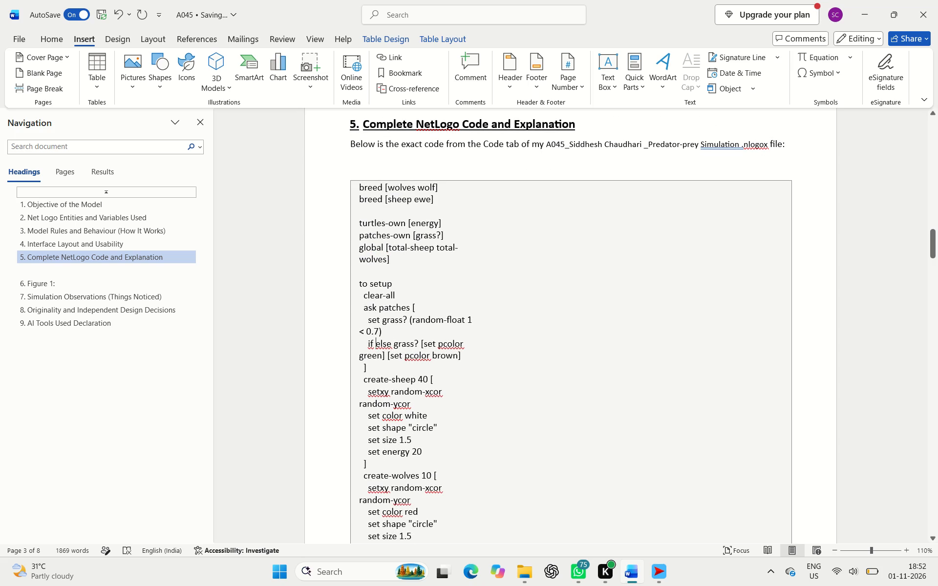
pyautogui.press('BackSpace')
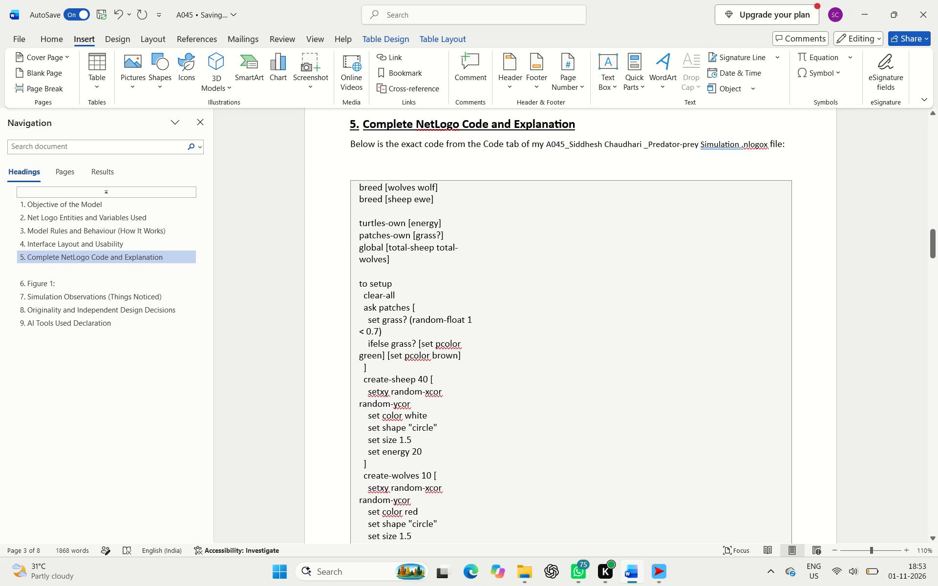
# Change "pcolor" to "pcolour" before "brown" in the setup code of section 5.
pyautogui.click(426, 357)
pyautogui.press('u')
pyautogui.press('space')
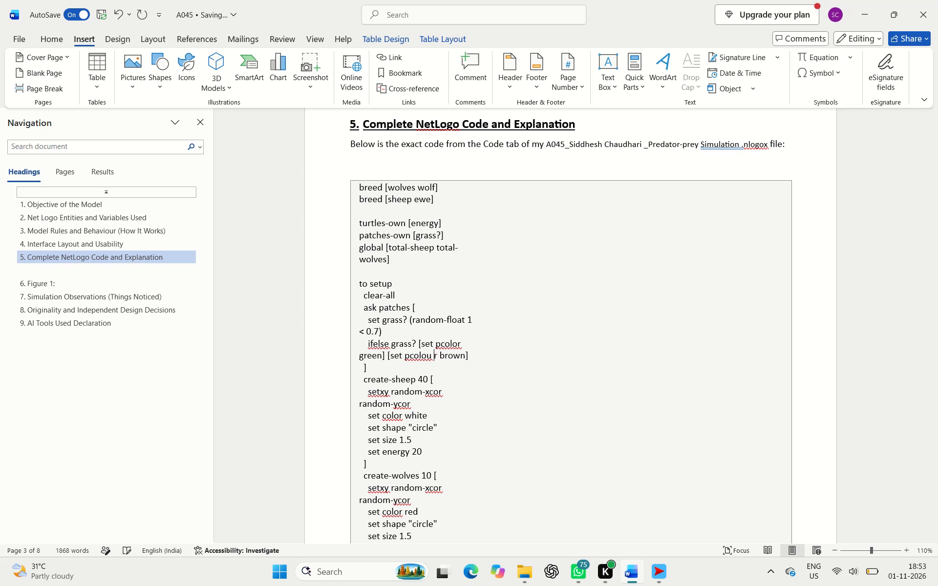
pyautogui.press('BackSpace')
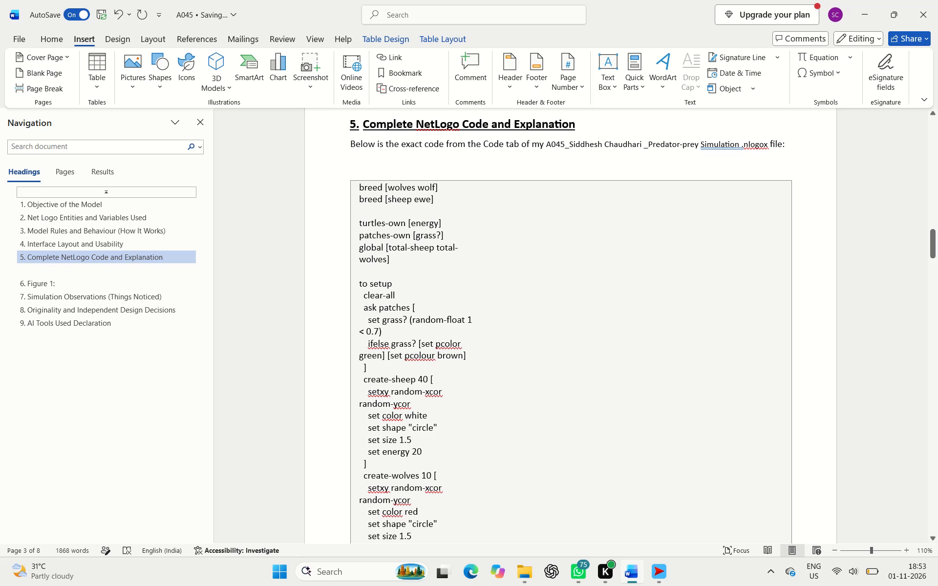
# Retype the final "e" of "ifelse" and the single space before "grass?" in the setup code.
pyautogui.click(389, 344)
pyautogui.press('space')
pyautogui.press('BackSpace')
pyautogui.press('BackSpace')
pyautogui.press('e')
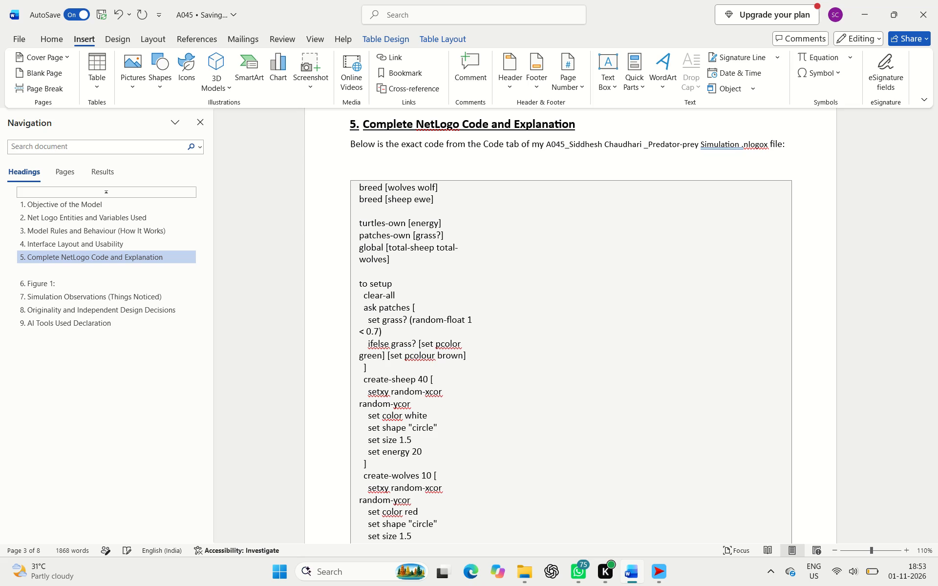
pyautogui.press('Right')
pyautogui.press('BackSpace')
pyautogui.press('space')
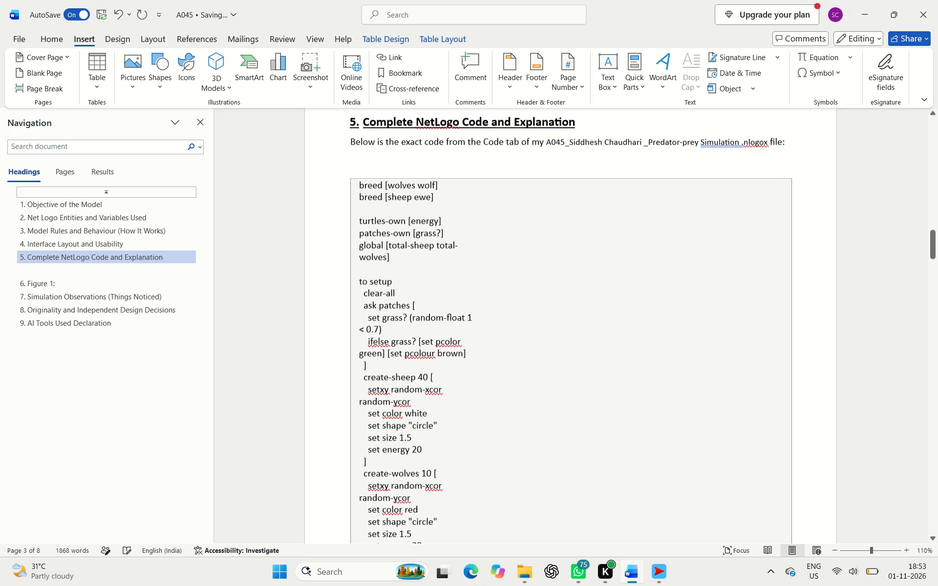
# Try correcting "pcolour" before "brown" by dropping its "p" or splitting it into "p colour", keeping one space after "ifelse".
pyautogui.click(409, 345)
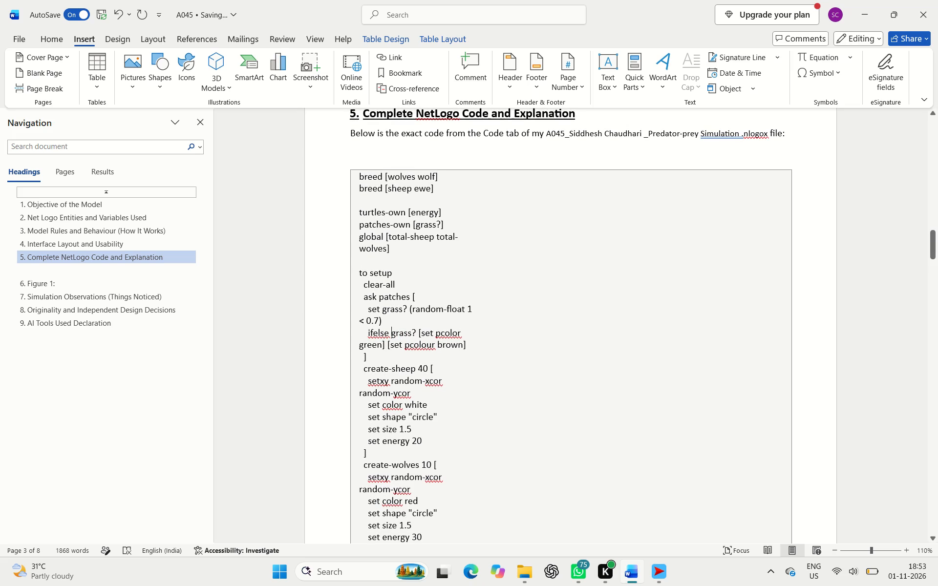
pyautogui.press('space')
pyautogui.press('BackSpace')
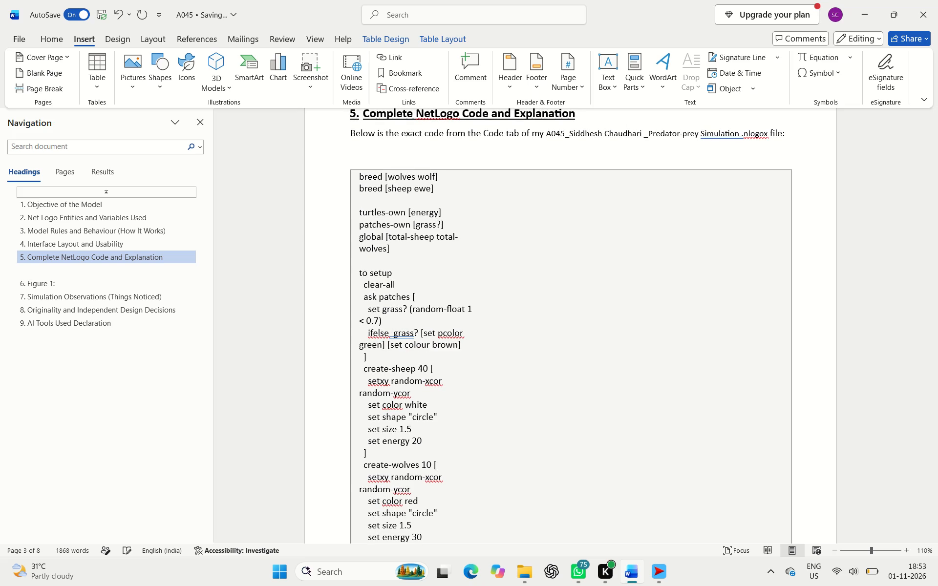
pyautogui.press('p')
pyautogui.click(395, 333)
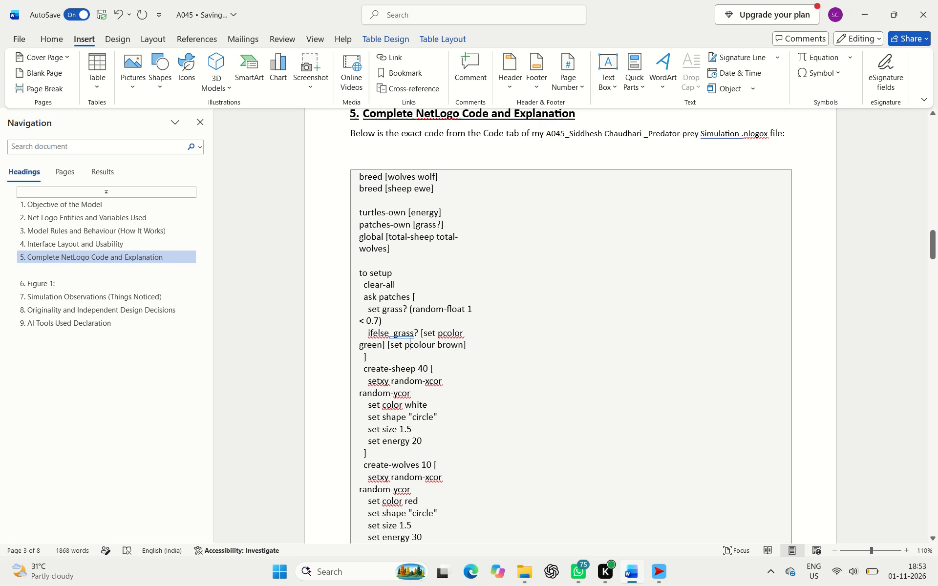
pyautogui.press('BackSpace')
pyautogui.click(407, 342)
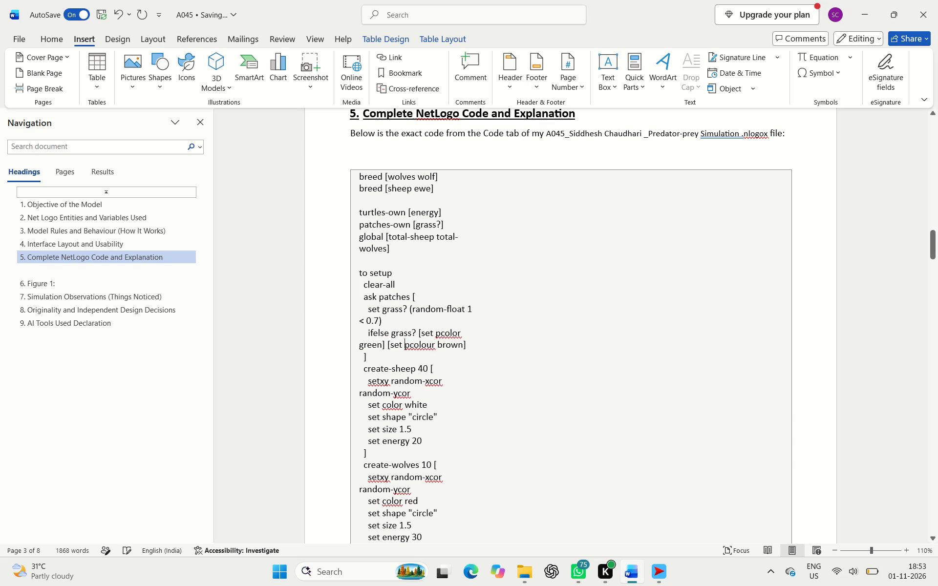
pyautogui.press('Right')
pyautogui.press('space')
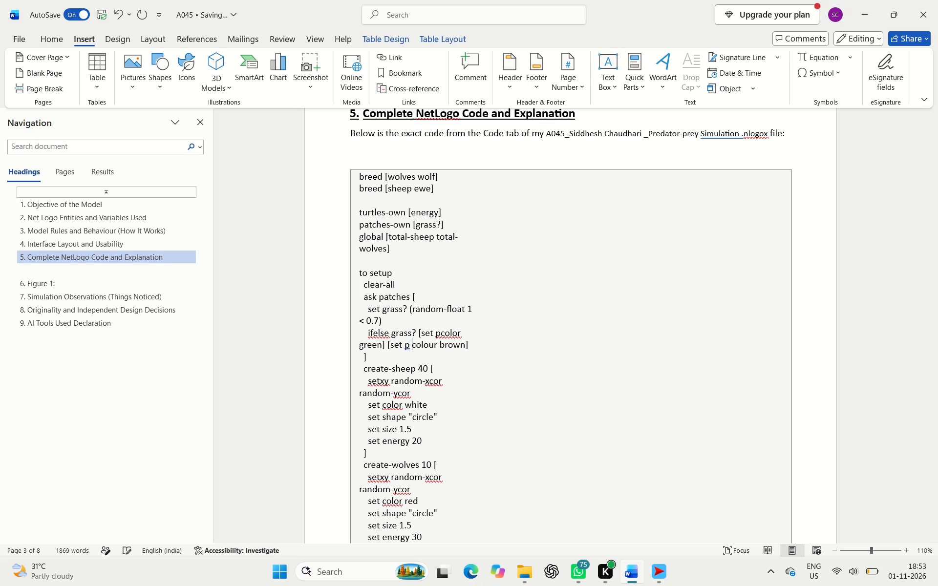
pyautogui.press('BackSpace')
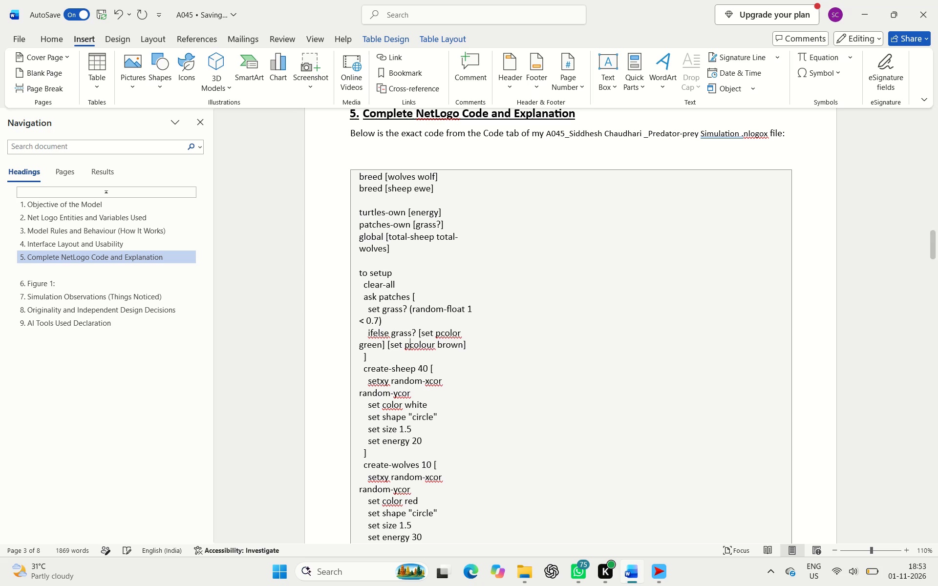
# Place the text cursor at the end of the heading "6. Figure 1:".
pyautogui.scroll(-5, 418, 343)
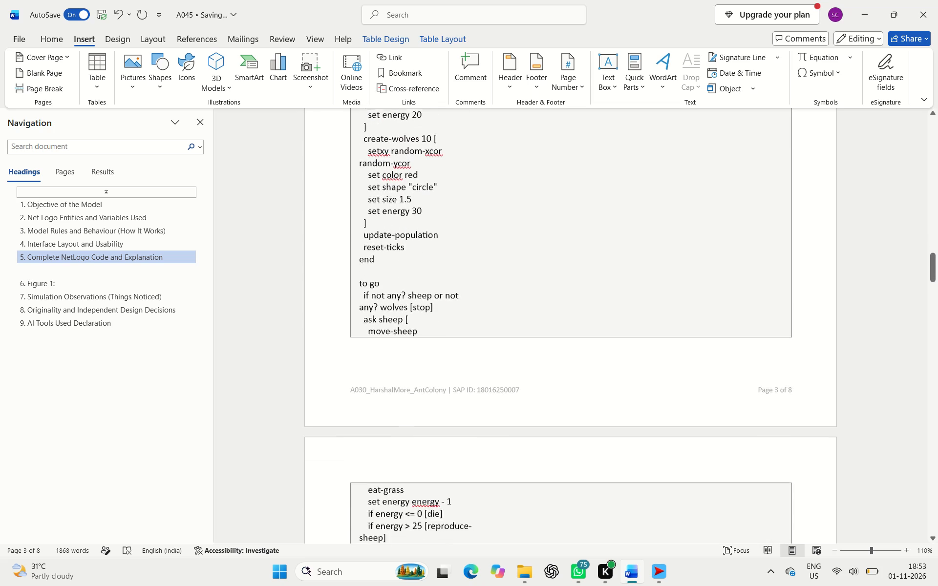
pyautogui.scroll(-9, 418, 343)
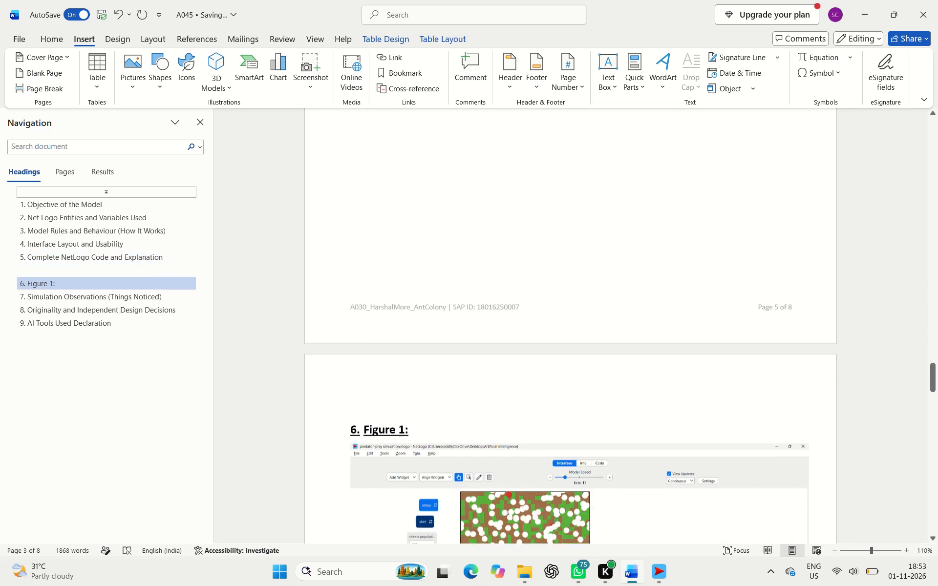
pyautogui.scroll(-1, 418, 343)
pyautogui.click(441, 391)
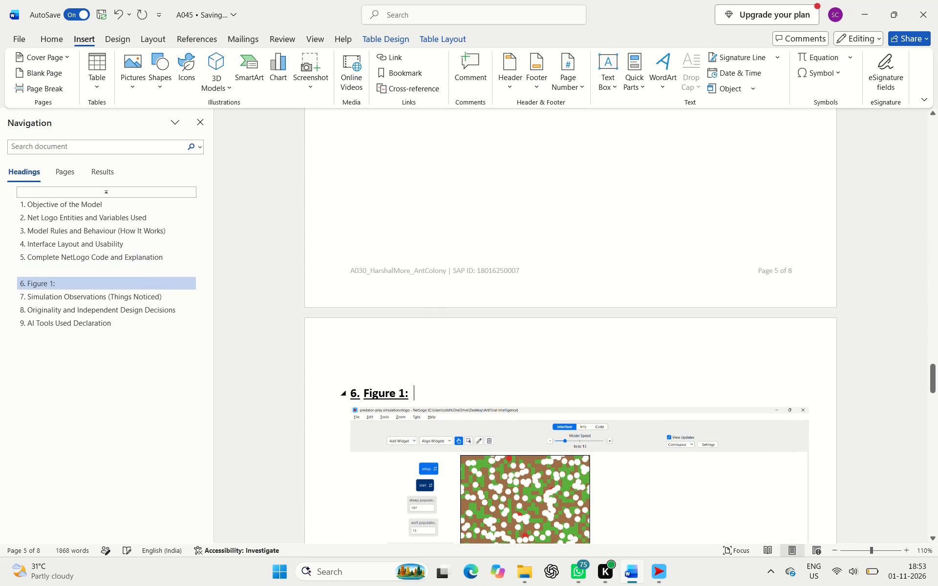
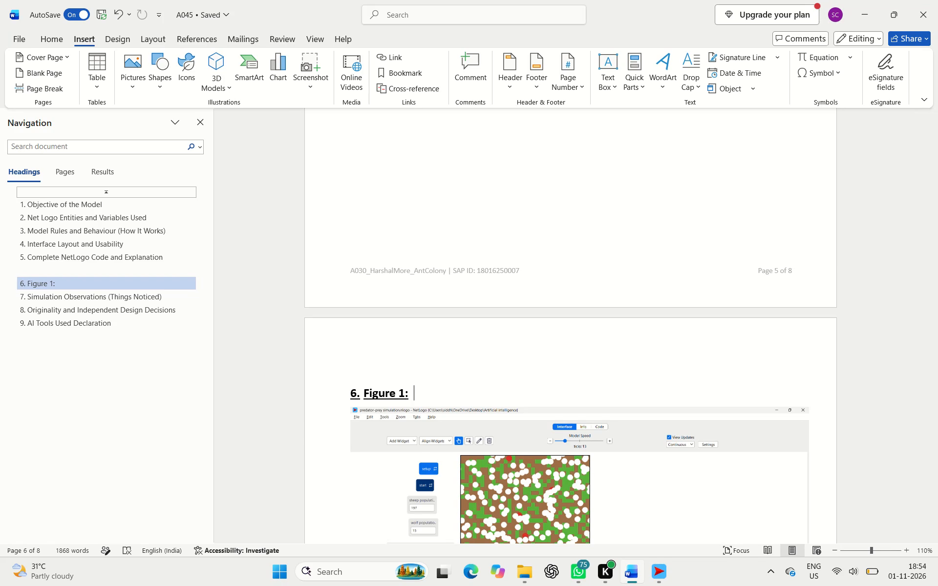
# Complete the "6. Figure 1:" heading with the title "Predator-Prey Simulation Output".
pyautogui.hotkey('shift', 'p')
pyautogui.write('redat')
pyautogui.write('or')
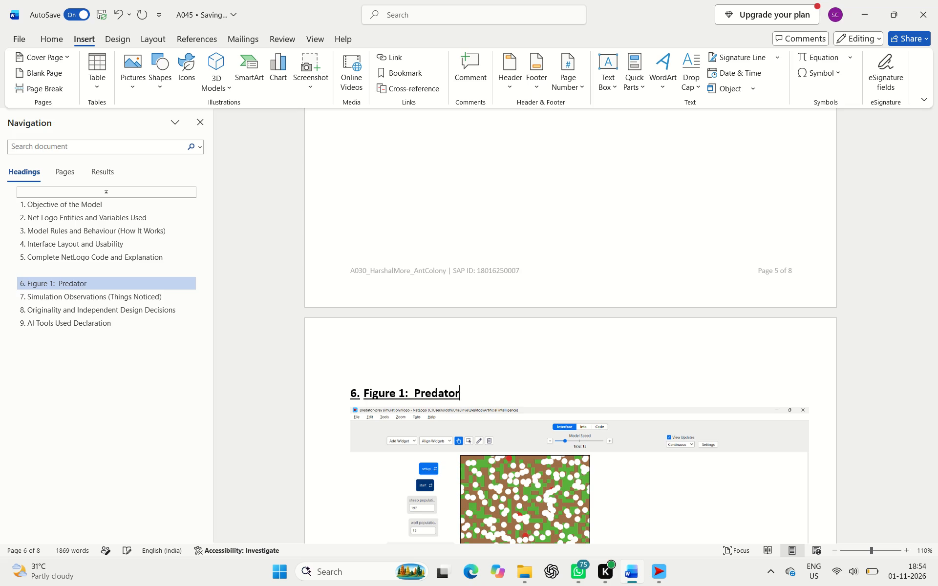
pyautogui.write('-Prey')
pyautogui.press('space')
pyautogui.write('Simulation Output')
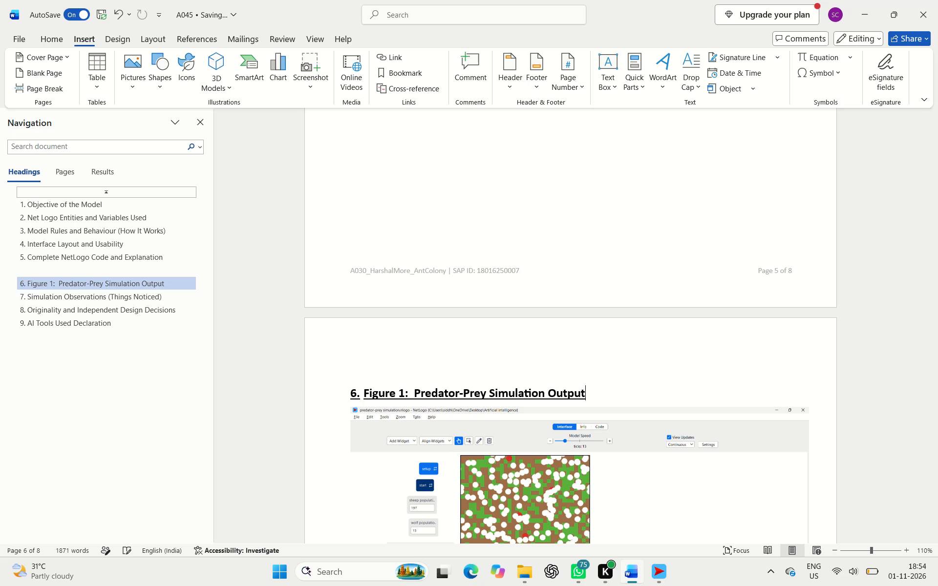
# Check the content after the Figure 1 section, down to the "Step-by-Step Code Walkthrough".
pyautogui.scroll(-9, 527, 347)
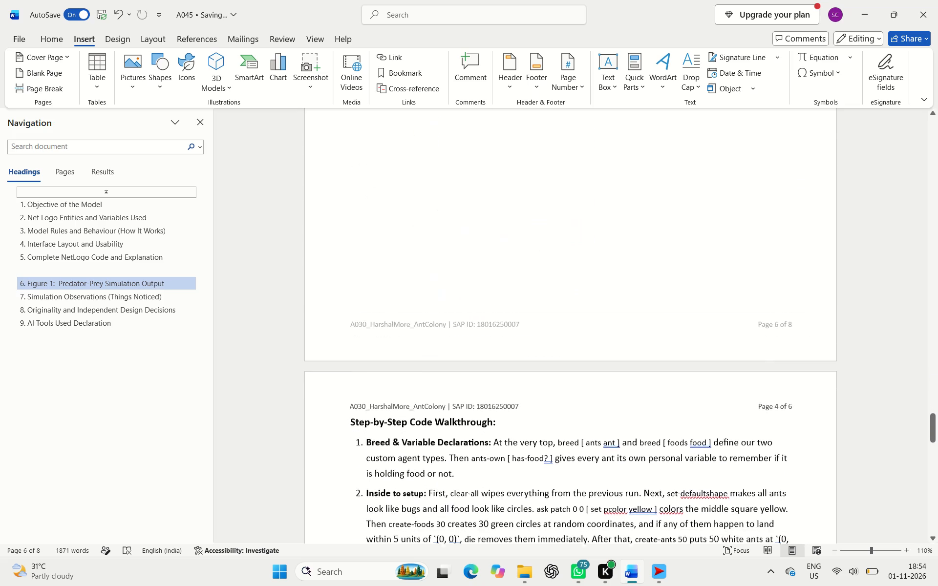
# Copy the text from the "Step-by-Step Code Walkthrough:" heading through the "Diminishing Returns Over Time" bullet of section 7.
pyautogui.scroll(-3, 527, 347)
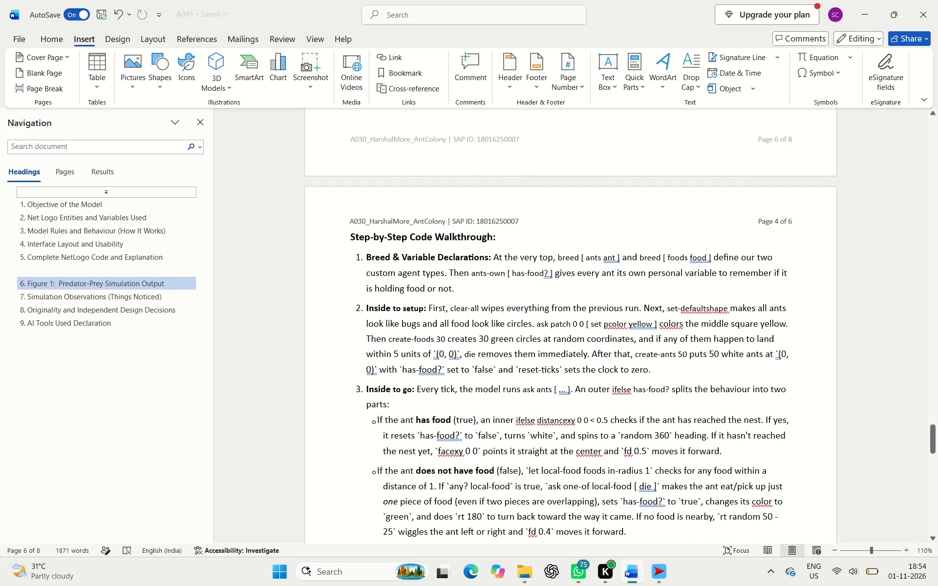
pyautogui.scroll(-3, 535, 280)
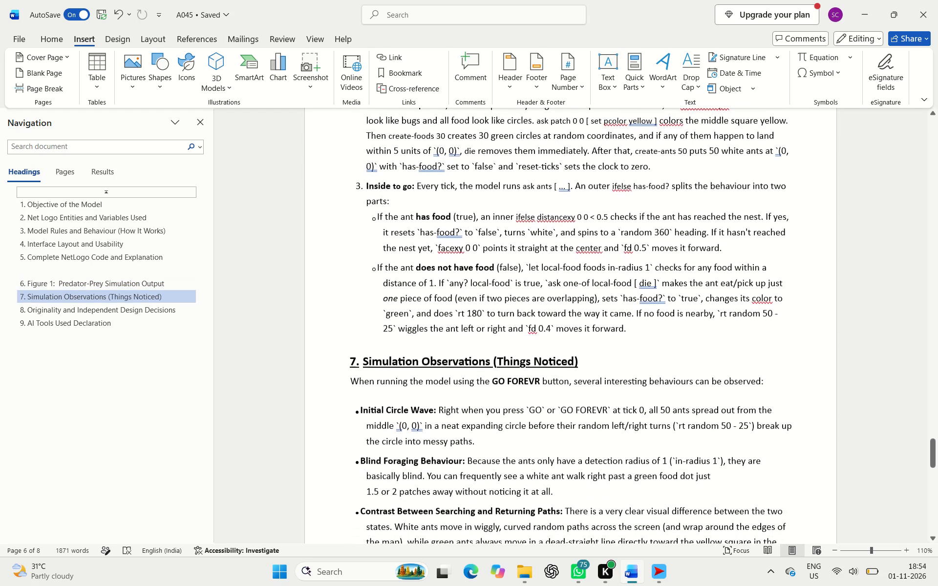
pyautogui.scroll(7, 535, 280)
pyautogui.scroll(-1, 538, 285)
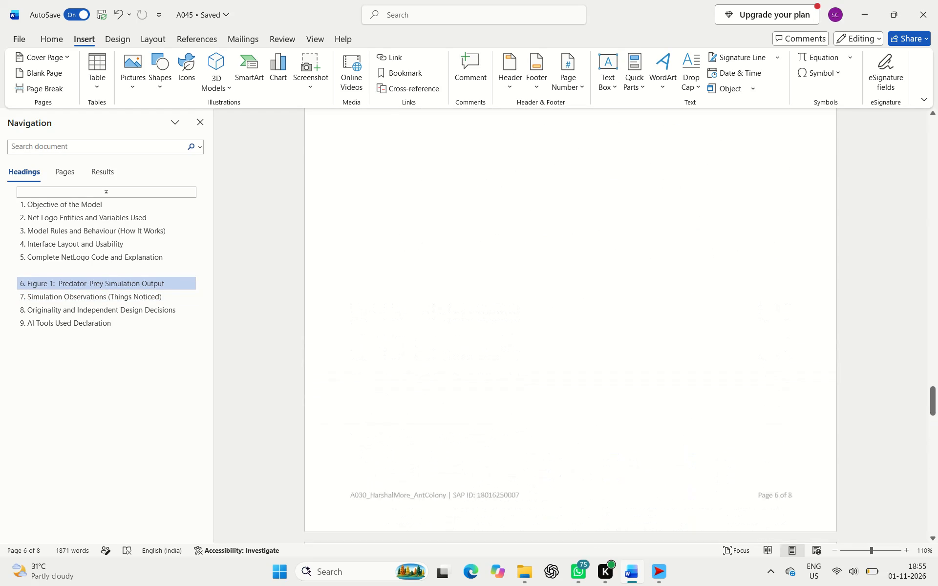
pyautogui.scroll(-1, 538, 285)
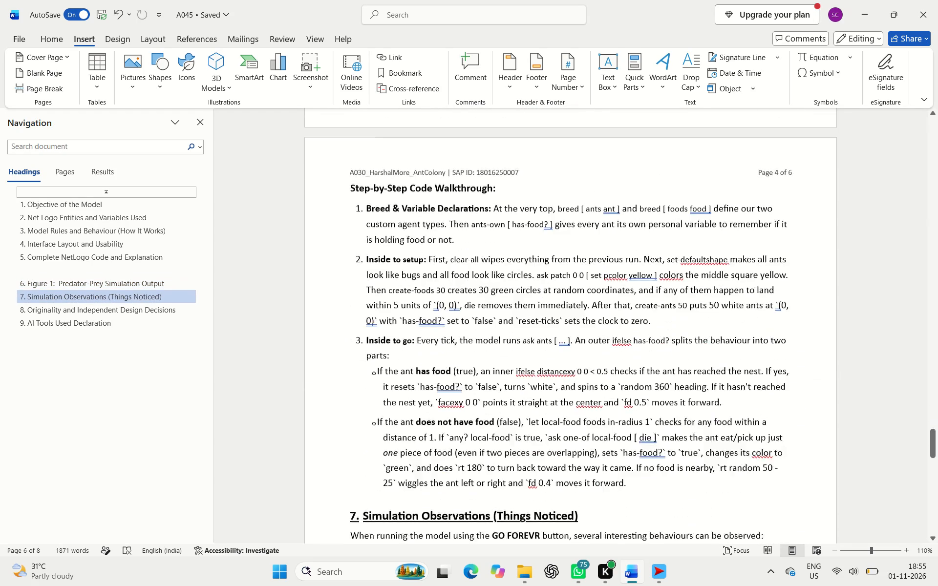
pyautogui.scroll(-1, 538, 285)
pyautogui.scroll(1, 538, 285)
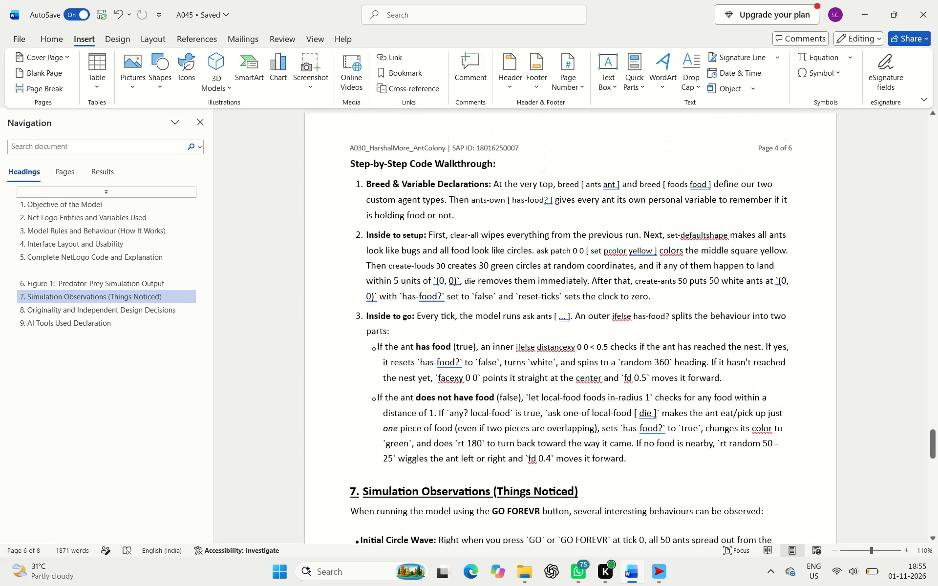
pyautogui.scroll(1, 538, 285)
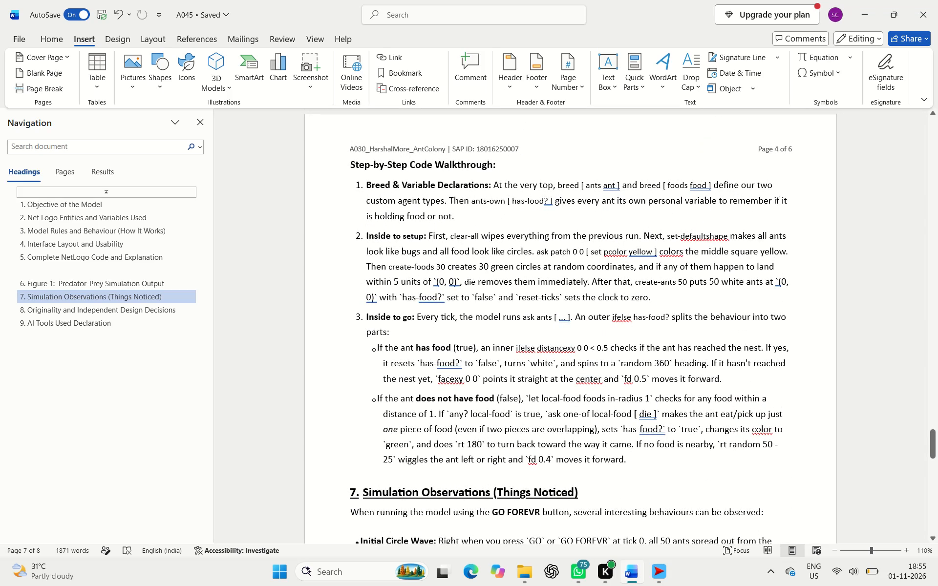
pyautogui.moveTo(351, 164); pyautogui.dragTo(558, 386)
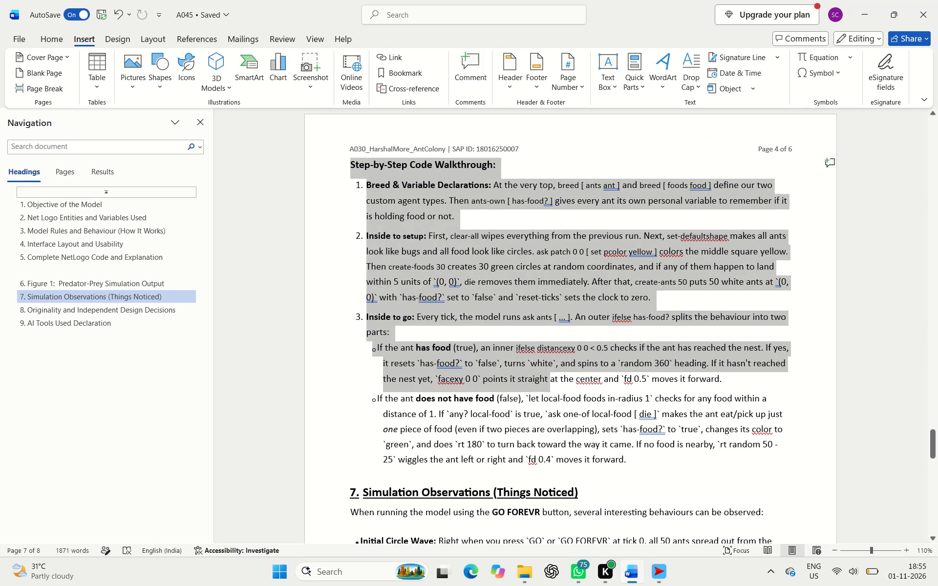
pyautogui.moveTo(558, 386); pyautogui.dragTo(665, 541)
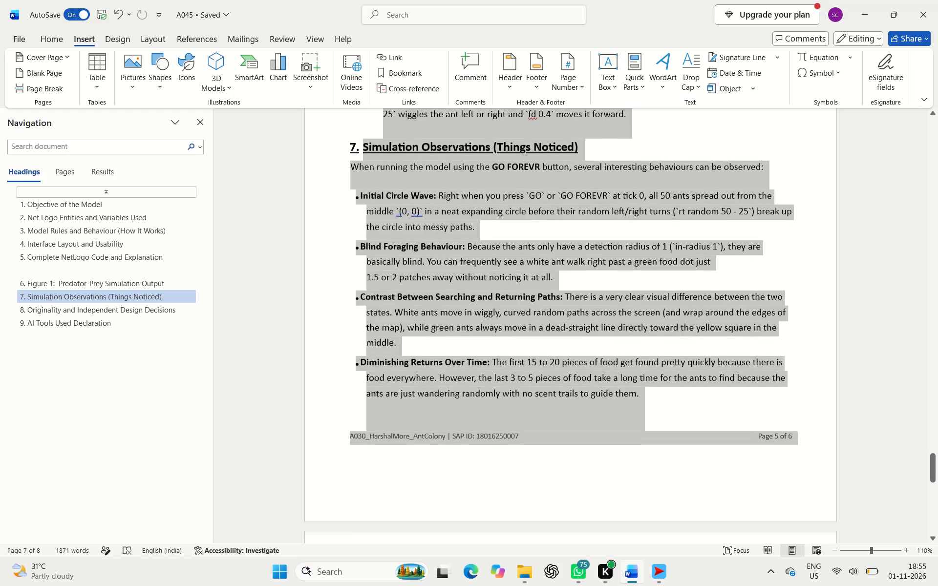
pyautogui.moveTo(665, 541); pyautogui.dragTo(645, 294)
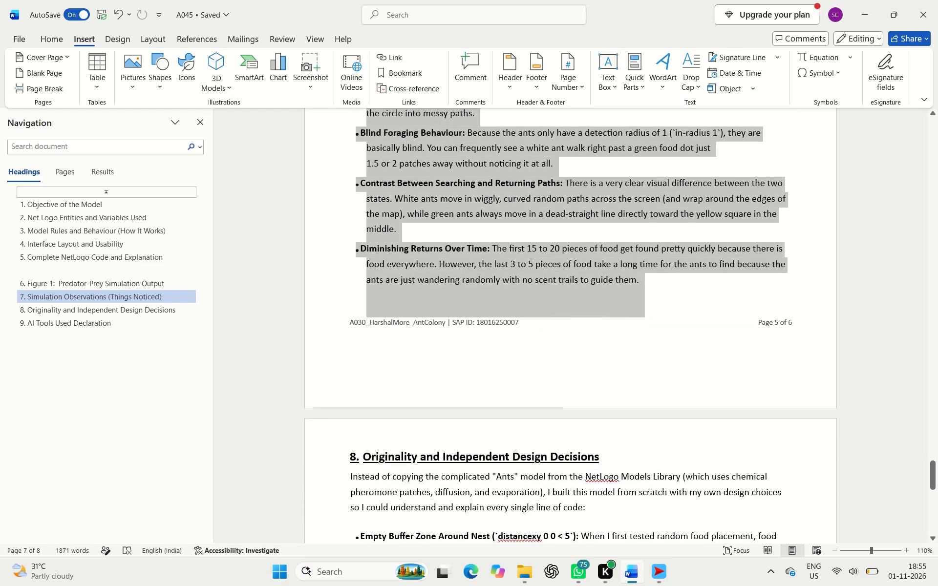
pyautogui.moveTo(645, 294); pyautogui.dragTo(651, 276)
pyautogui.moveTo(651, 276); pyautogui.dragTo(651, 278)
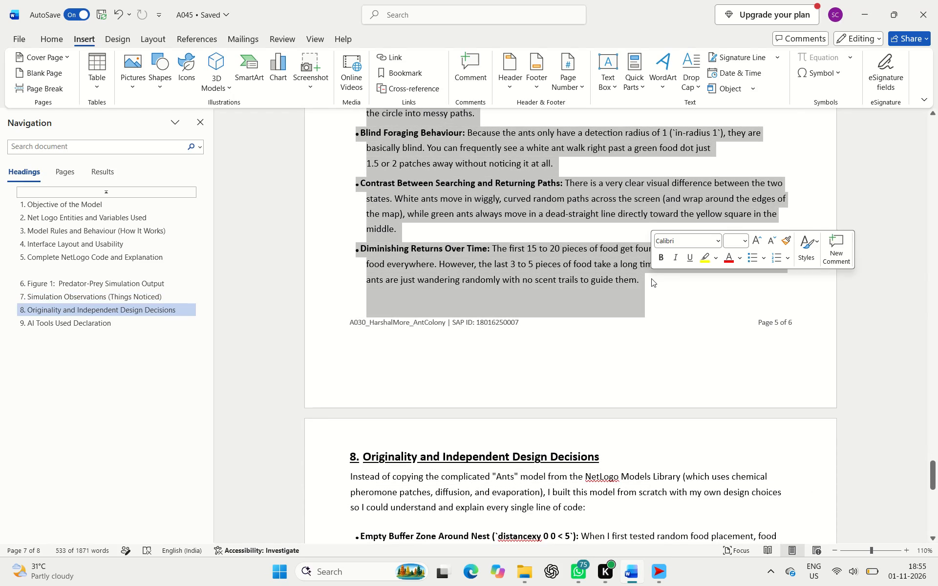
pyautogui.hotkey('ctrl', 'c')
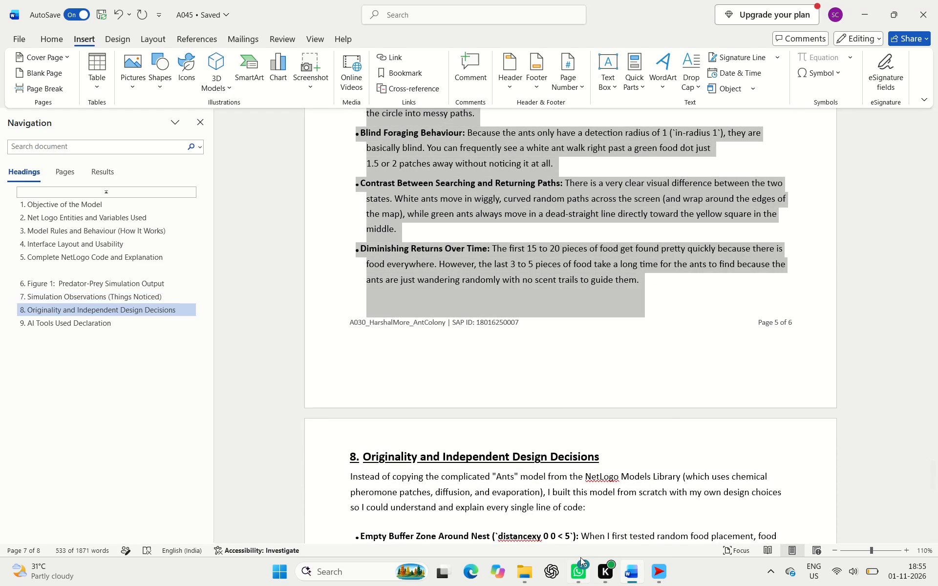
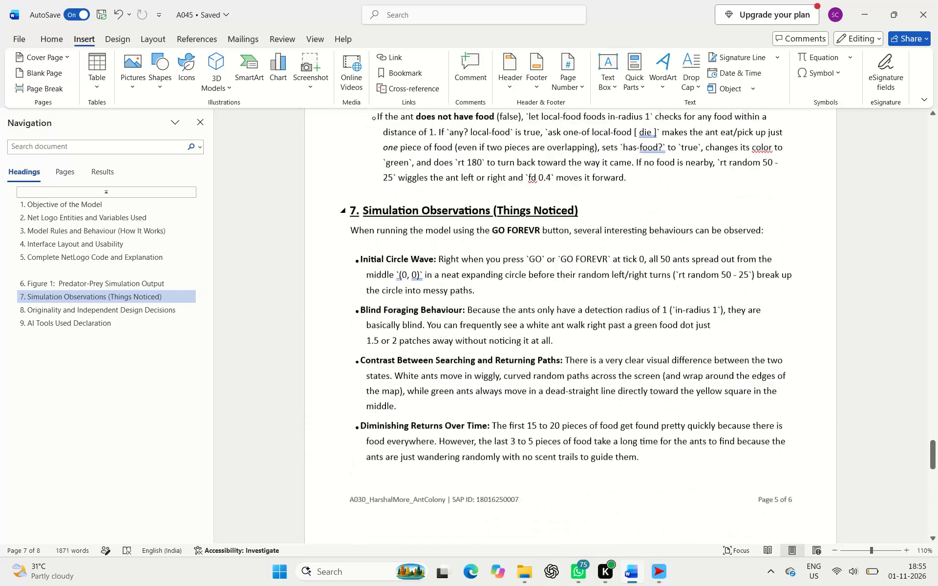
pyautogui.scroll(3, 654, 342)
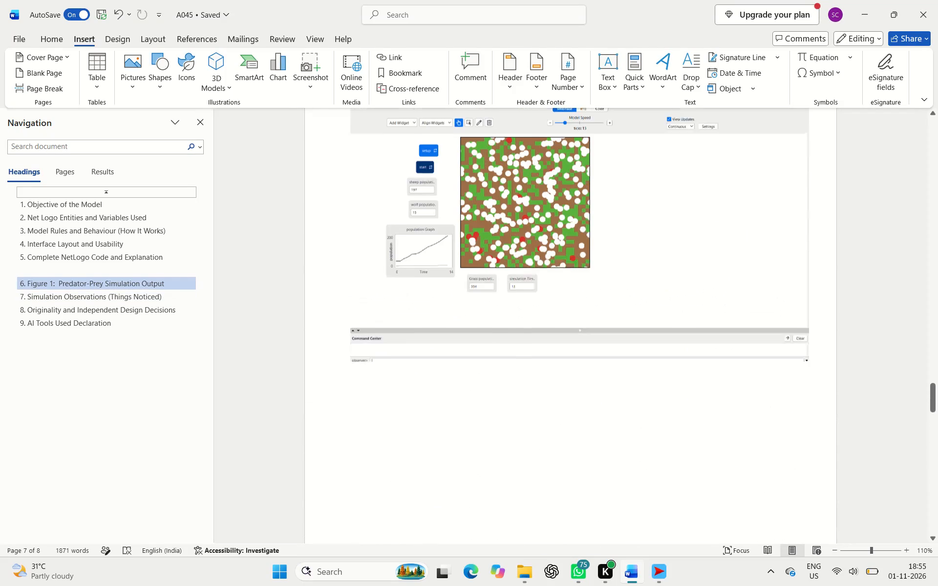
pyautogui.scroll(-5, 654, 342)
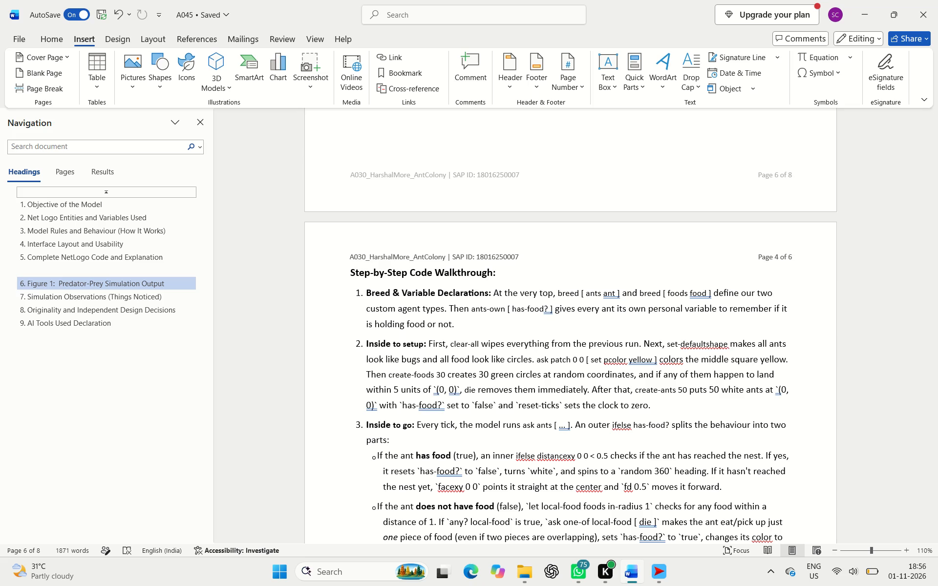
# Review the Step-by-Step Code Walkthrough and Simulation Observations sections against the Figure 1 section before them.
pyautogui.scroll(-5, 811, 303)
pyautogui.scroll(2, 811, 303)
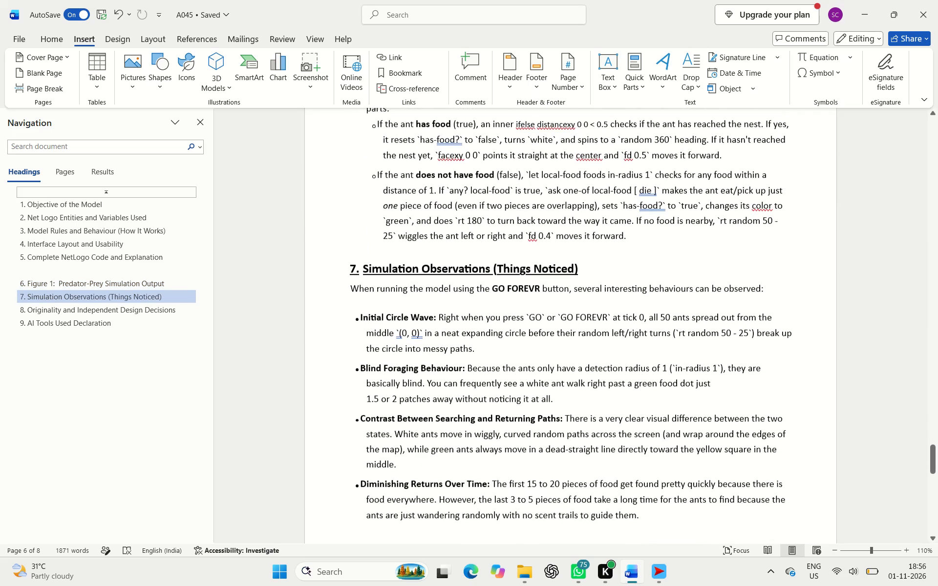
pyautogui.scroll(3, 811, 303)
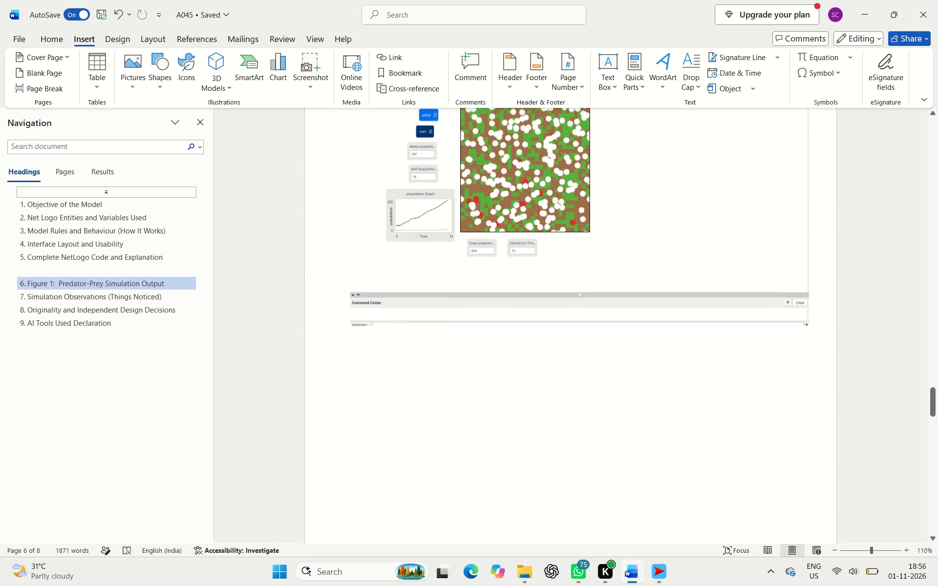
pyautogui.scroll(-10, 811, 303)
pyautogui.scroll(3, 811, 303)
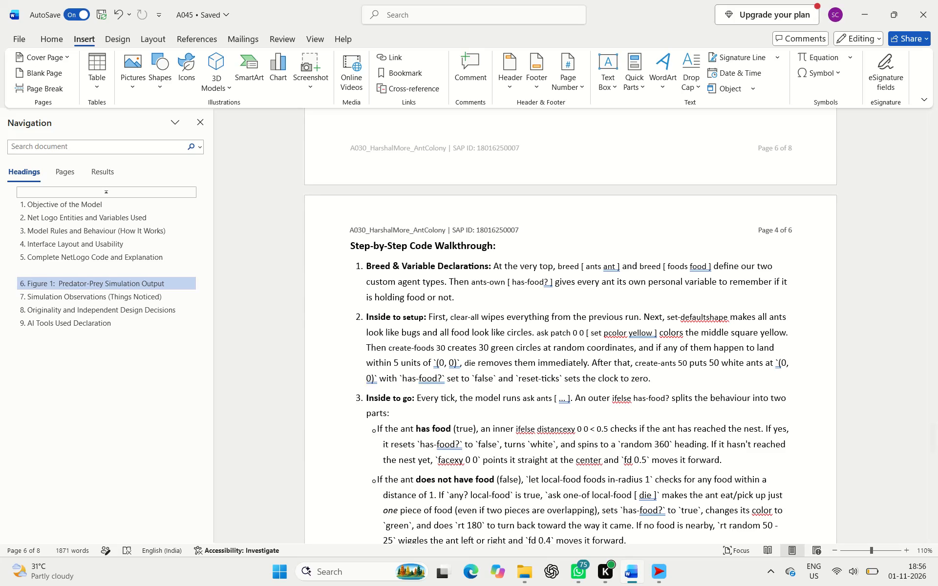
pyautogui.scroll(-1, 811, 303)
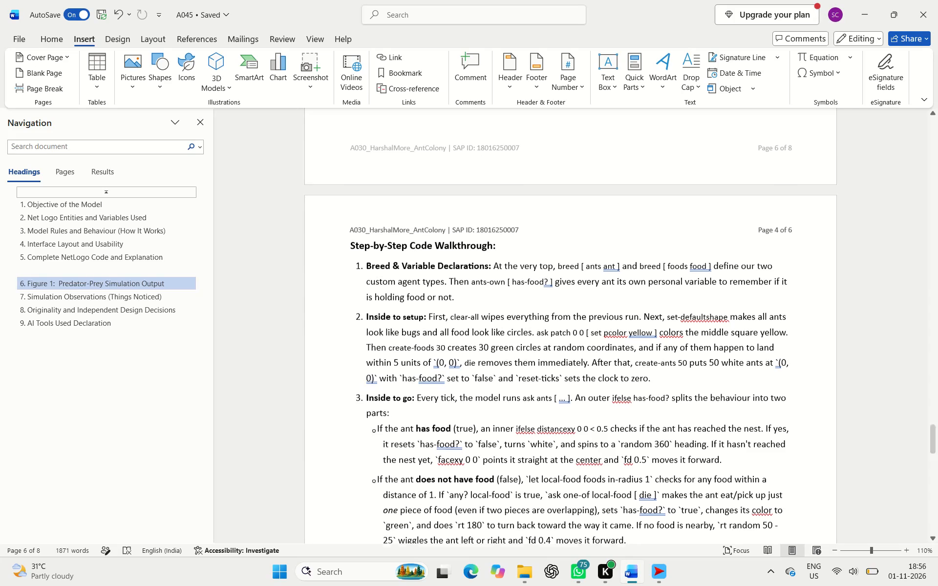
pyautogui.scroll(-1, 811, 303)
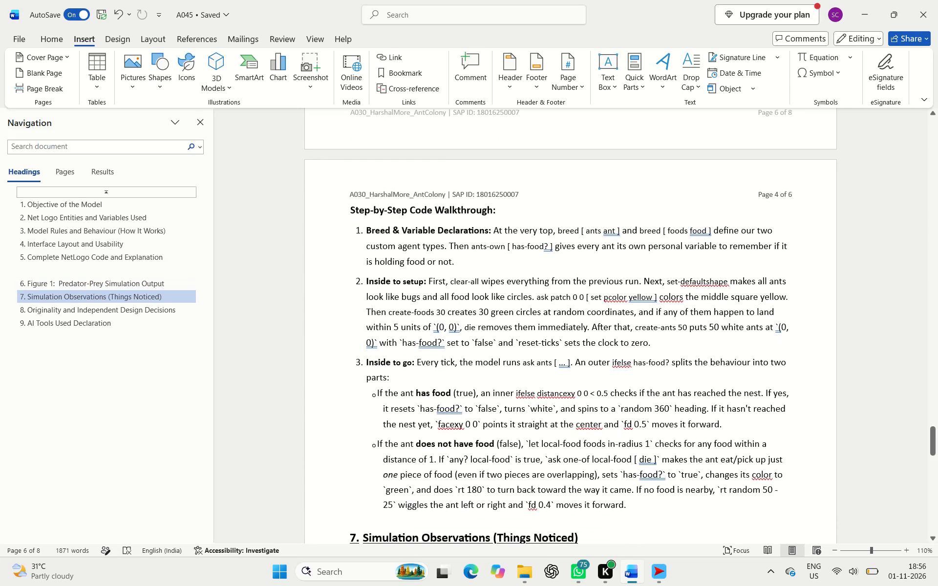
pyautogui.scroll(-1, 811, 303)
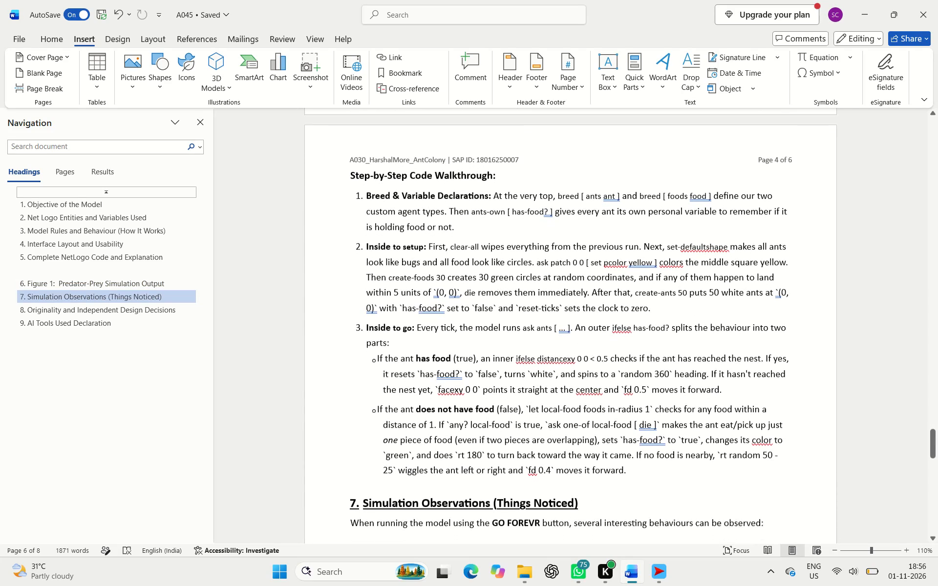
pyautogui.scroll(-1, 811, 303)
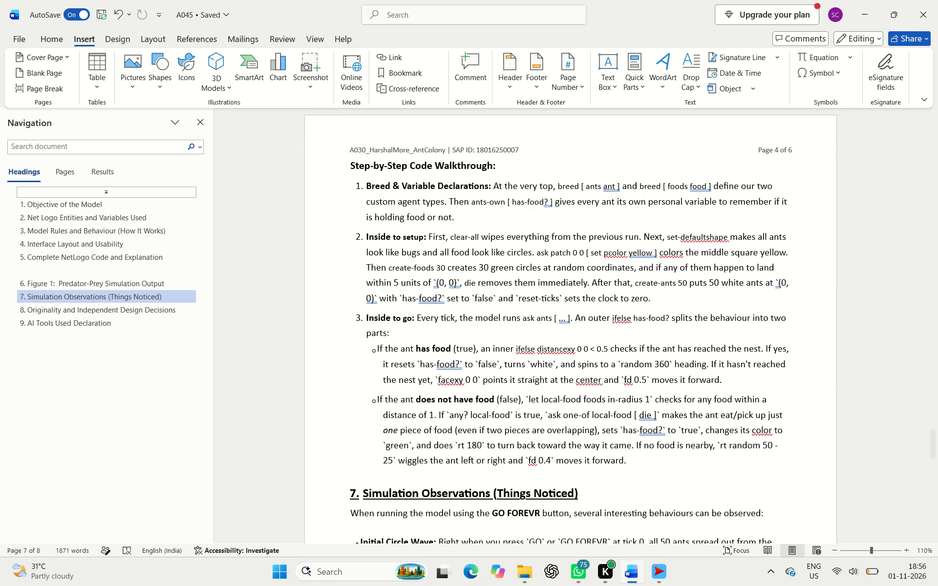
pyautogui.scroll(1, 811, 303)
pyautogui.scroll(-1, 811, 303)
pyautogui.scroll(2, 811, 303)
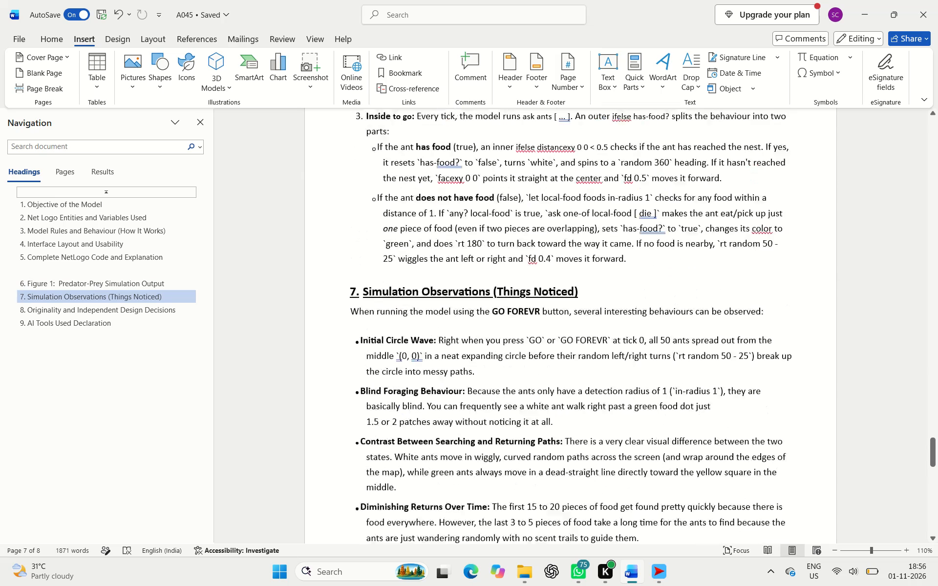
pyautogui.scroll(7, 811, 303)
pyautogui.scroll(-1, 811, 303)
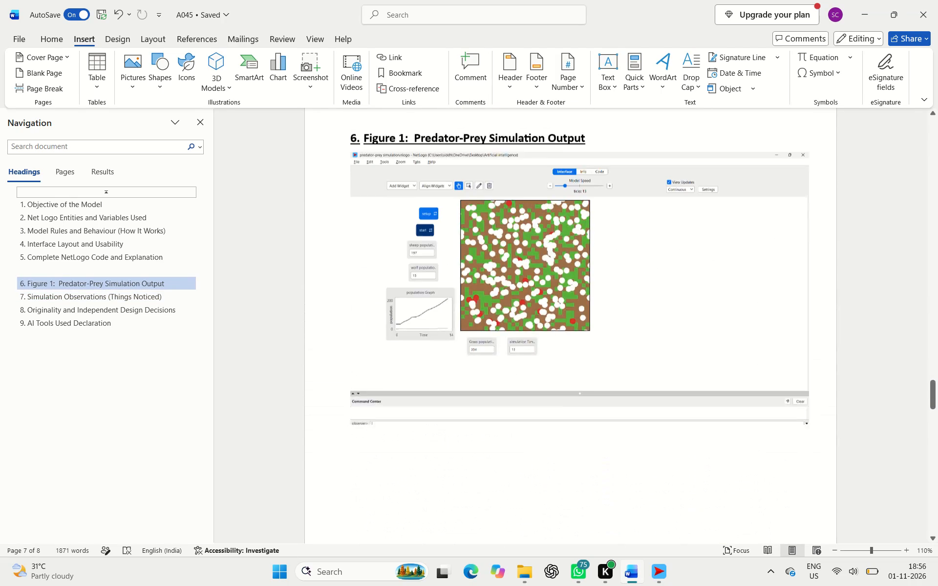
pyautogui.scroll(-2, 811, 303)
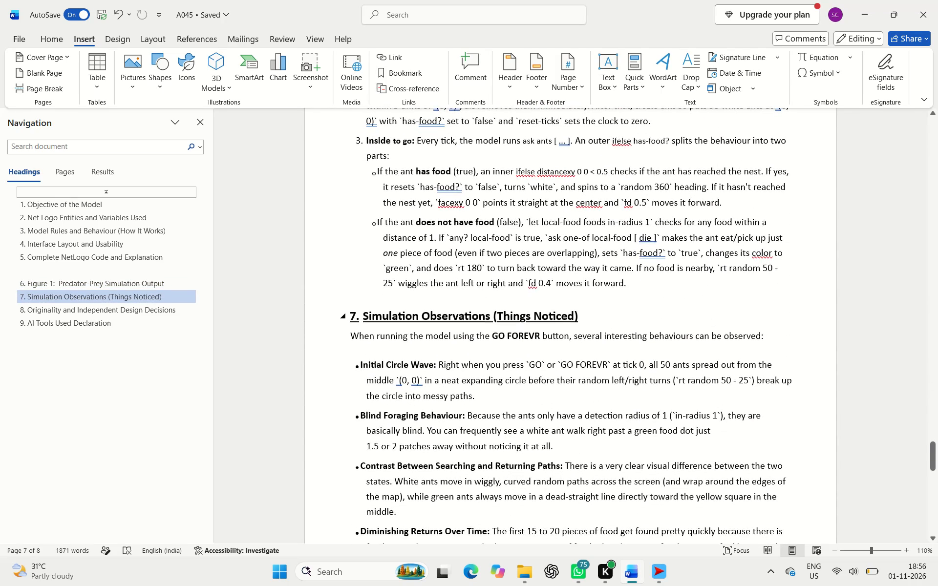
pyautogui.scroll(3, 623, 306)
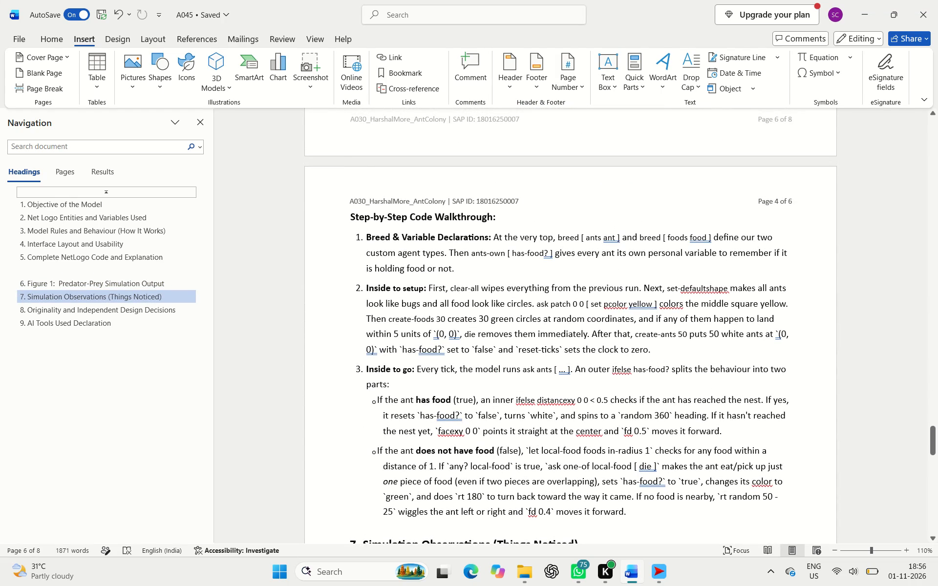
# Turn the "Step-by-Step Code Walkthrough:" line into numbered section heading 7, matching the other section headings.
pyautogui.click(350, 217)
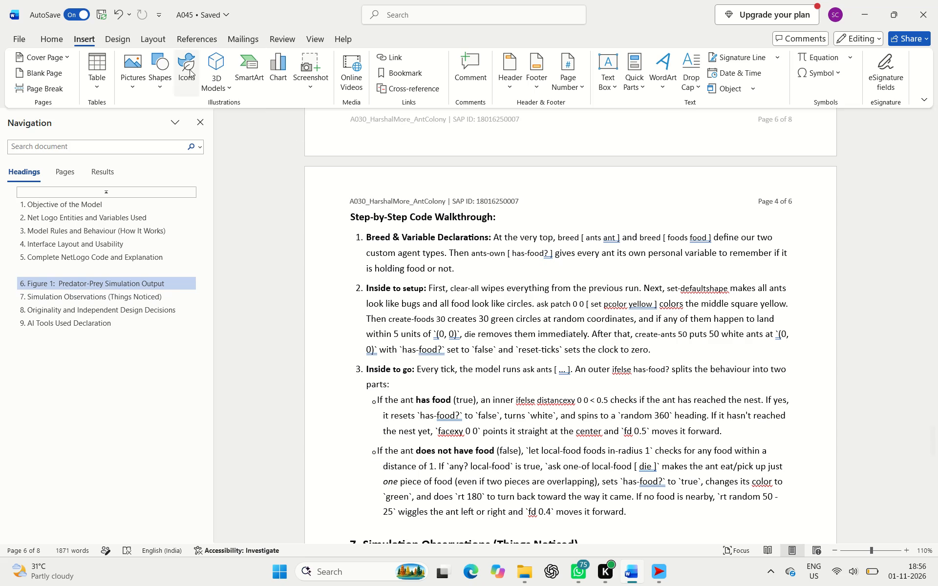
pyautogui.click(62, 34)
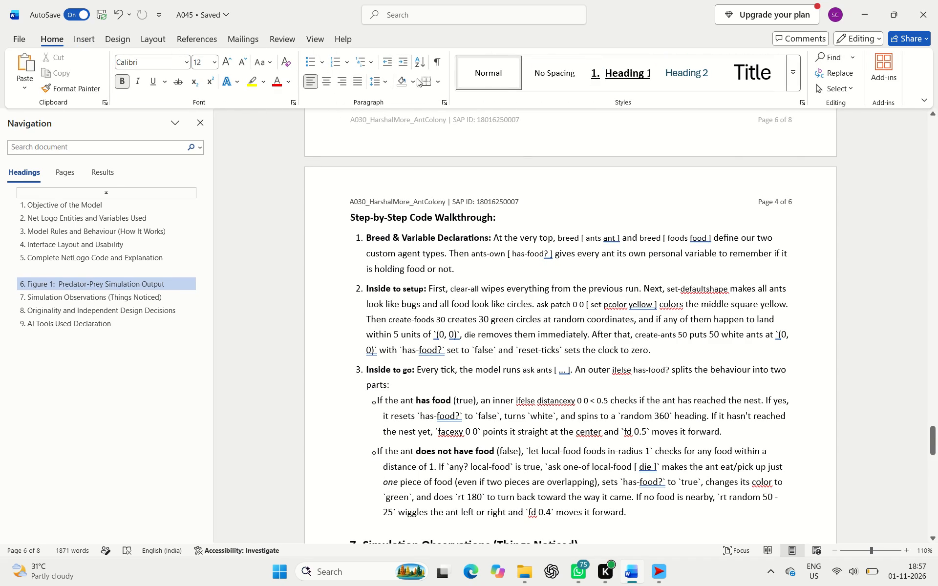
pyautogui.click(362, 61)
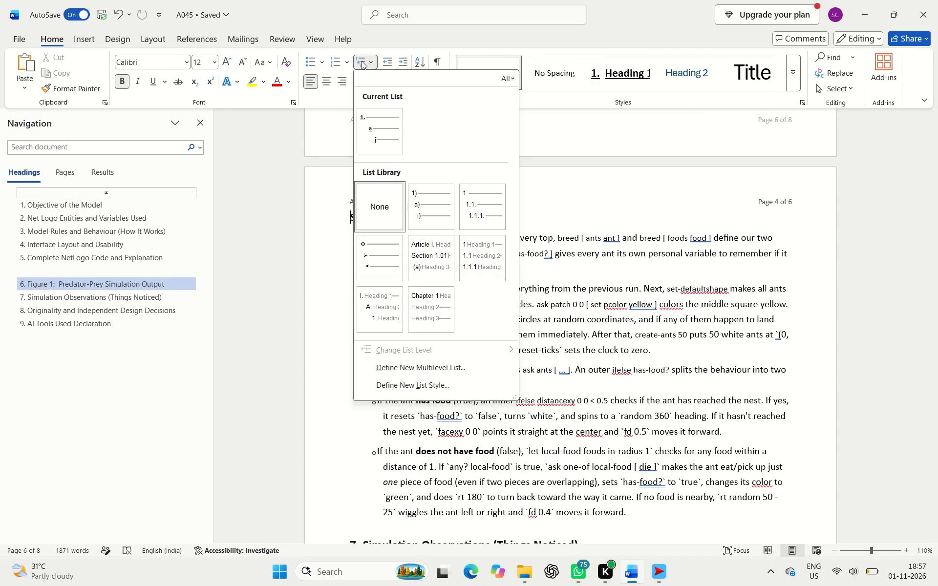
pyautogui.click(569, 153)
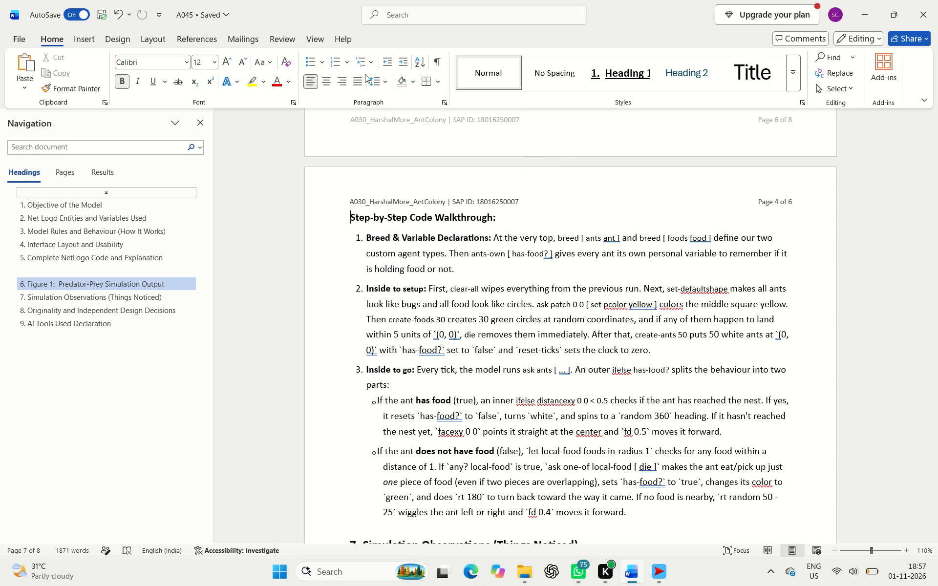
pyautogui.hscroll(1, 383, 125)
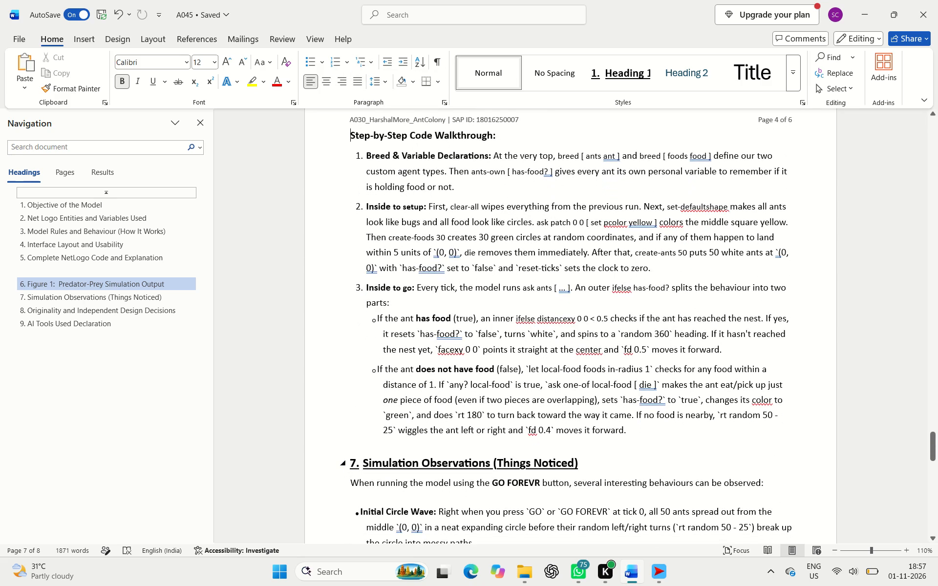
pyautogui.click(351, 467)
pyautogui.scroll(1, 351, 467)
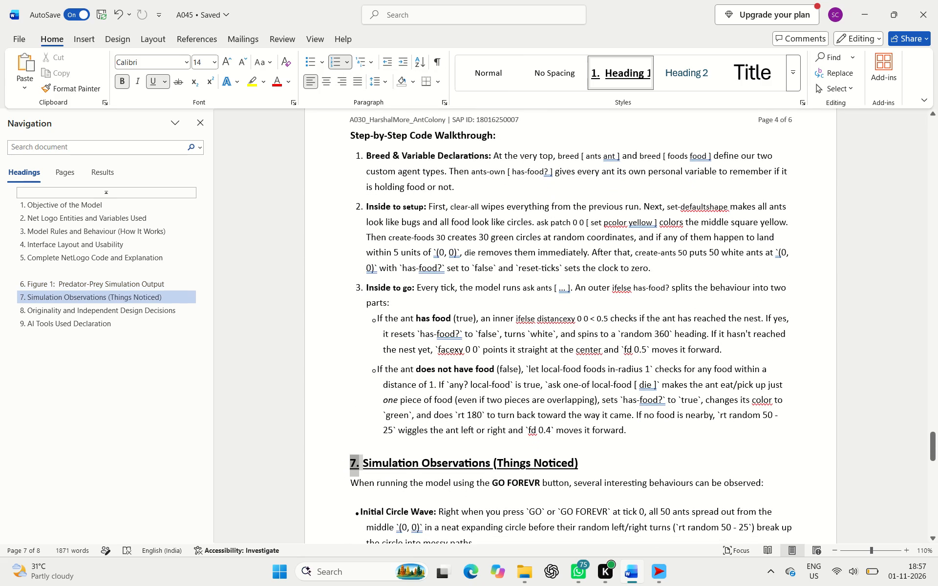
pyautogui.scroll(1, 351, 467)
pyautogui.click(350, 223)
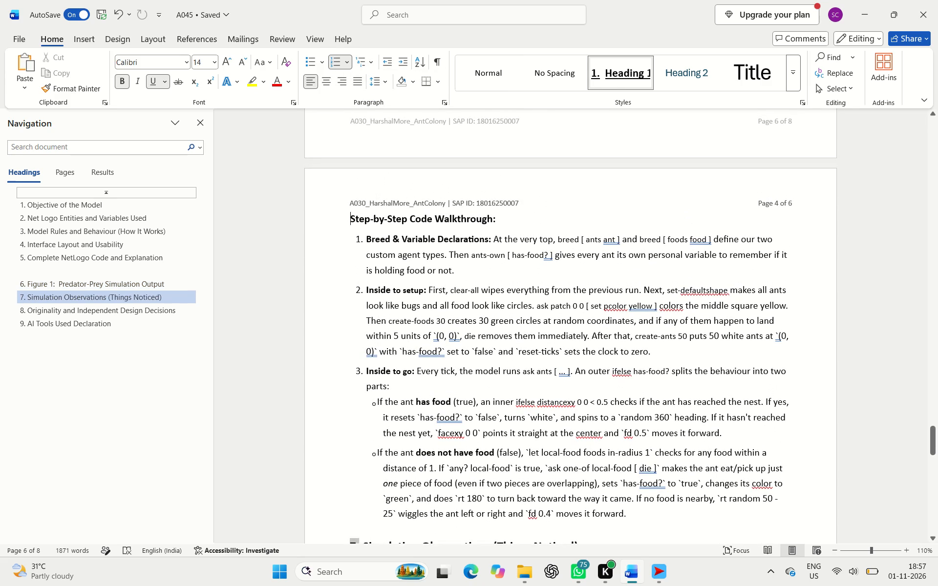
pyautogui.click(332, 65)
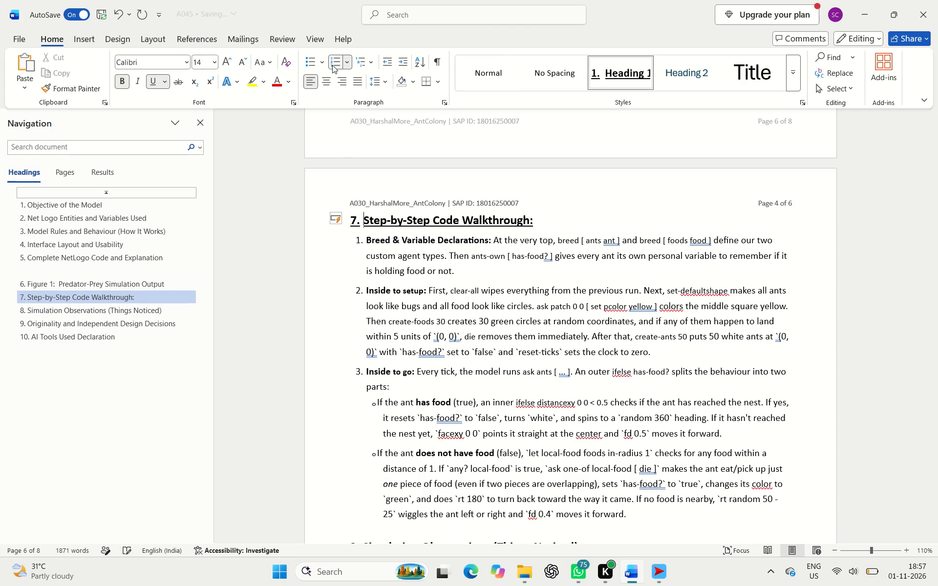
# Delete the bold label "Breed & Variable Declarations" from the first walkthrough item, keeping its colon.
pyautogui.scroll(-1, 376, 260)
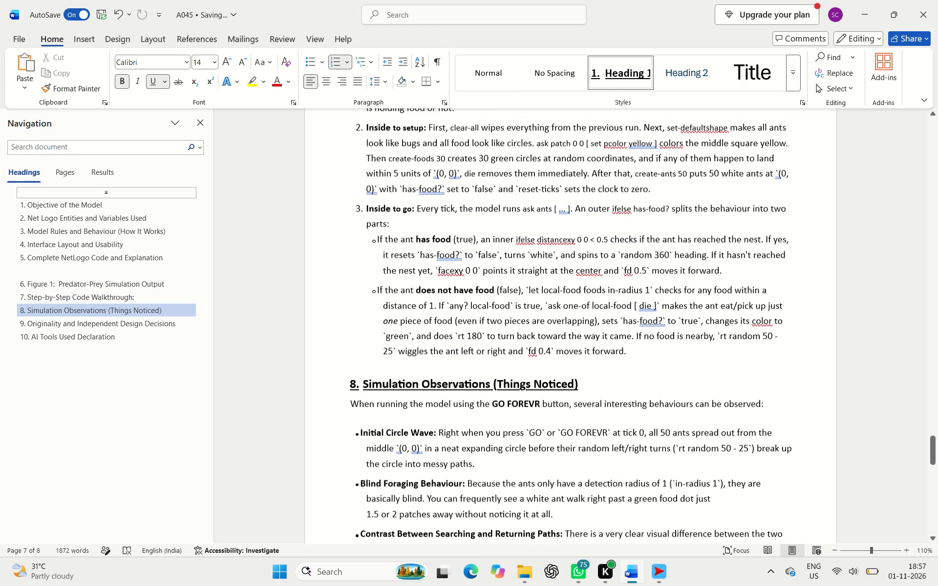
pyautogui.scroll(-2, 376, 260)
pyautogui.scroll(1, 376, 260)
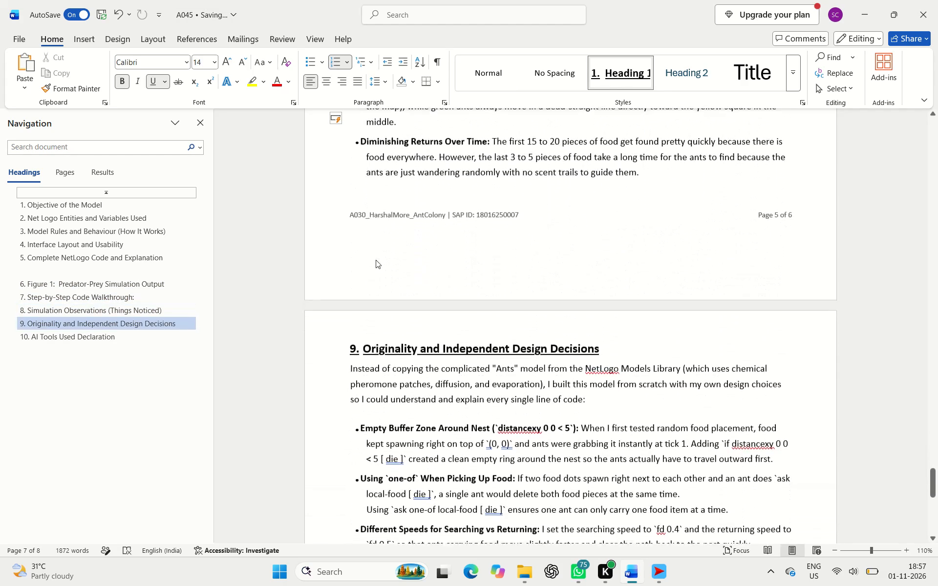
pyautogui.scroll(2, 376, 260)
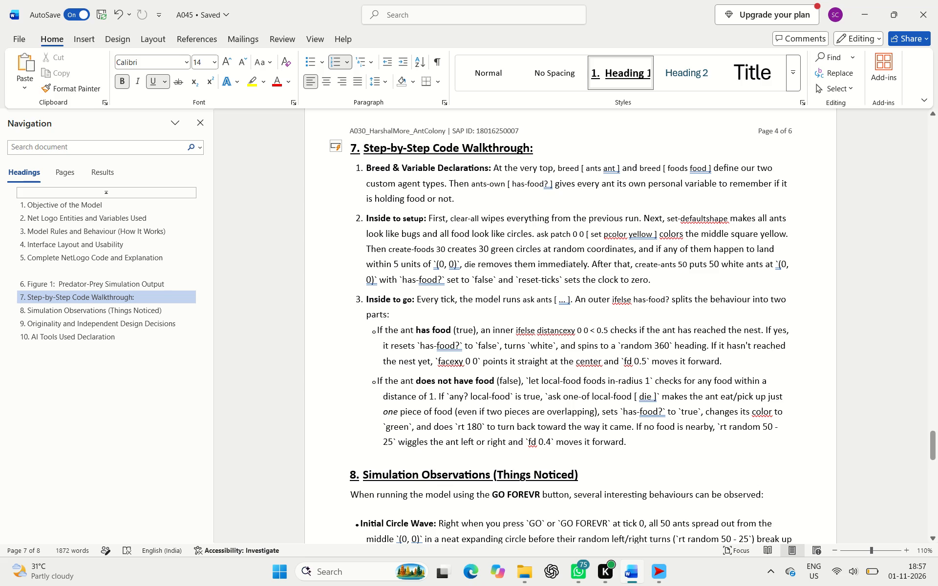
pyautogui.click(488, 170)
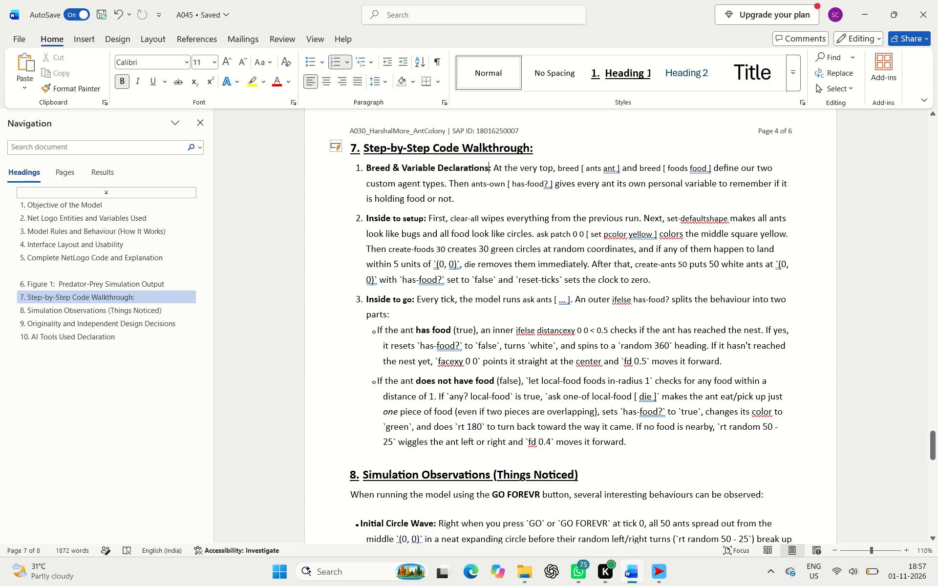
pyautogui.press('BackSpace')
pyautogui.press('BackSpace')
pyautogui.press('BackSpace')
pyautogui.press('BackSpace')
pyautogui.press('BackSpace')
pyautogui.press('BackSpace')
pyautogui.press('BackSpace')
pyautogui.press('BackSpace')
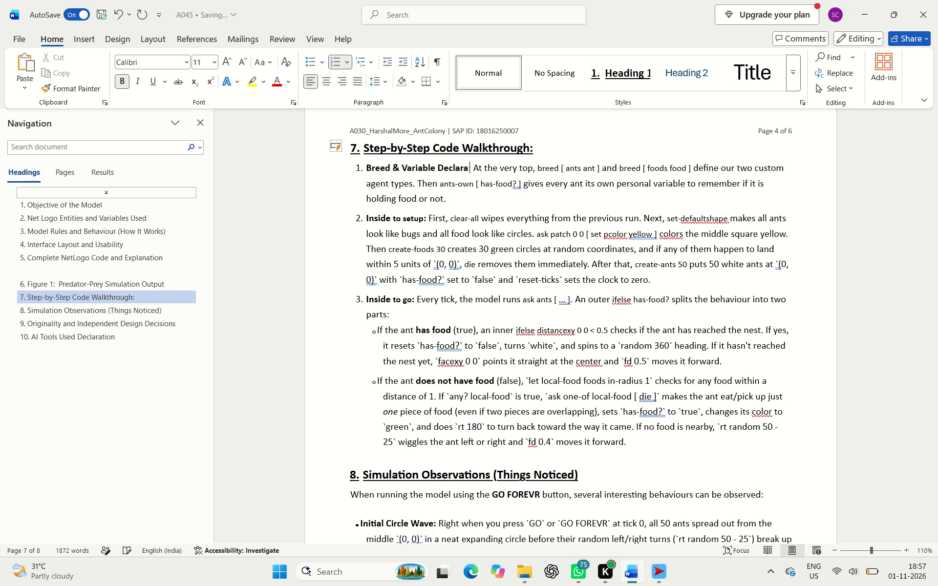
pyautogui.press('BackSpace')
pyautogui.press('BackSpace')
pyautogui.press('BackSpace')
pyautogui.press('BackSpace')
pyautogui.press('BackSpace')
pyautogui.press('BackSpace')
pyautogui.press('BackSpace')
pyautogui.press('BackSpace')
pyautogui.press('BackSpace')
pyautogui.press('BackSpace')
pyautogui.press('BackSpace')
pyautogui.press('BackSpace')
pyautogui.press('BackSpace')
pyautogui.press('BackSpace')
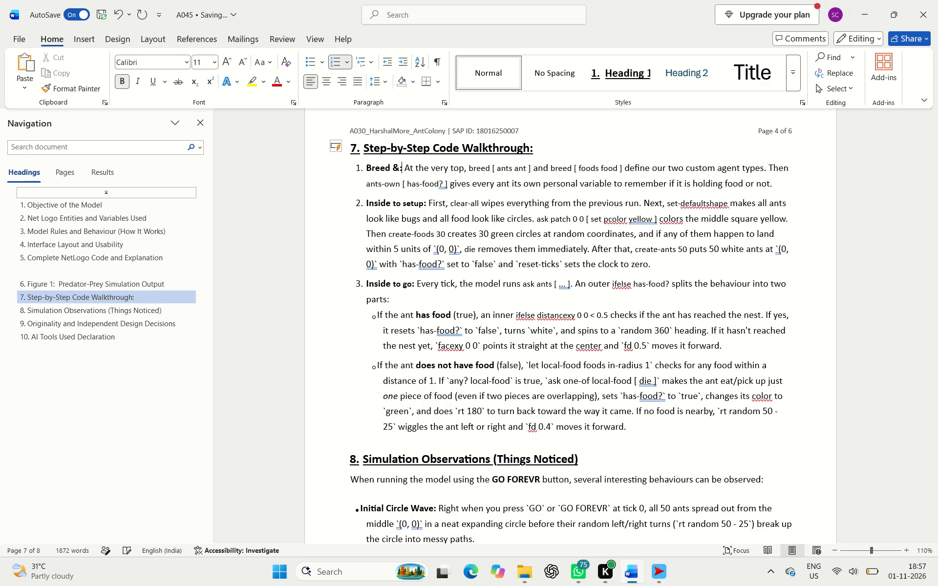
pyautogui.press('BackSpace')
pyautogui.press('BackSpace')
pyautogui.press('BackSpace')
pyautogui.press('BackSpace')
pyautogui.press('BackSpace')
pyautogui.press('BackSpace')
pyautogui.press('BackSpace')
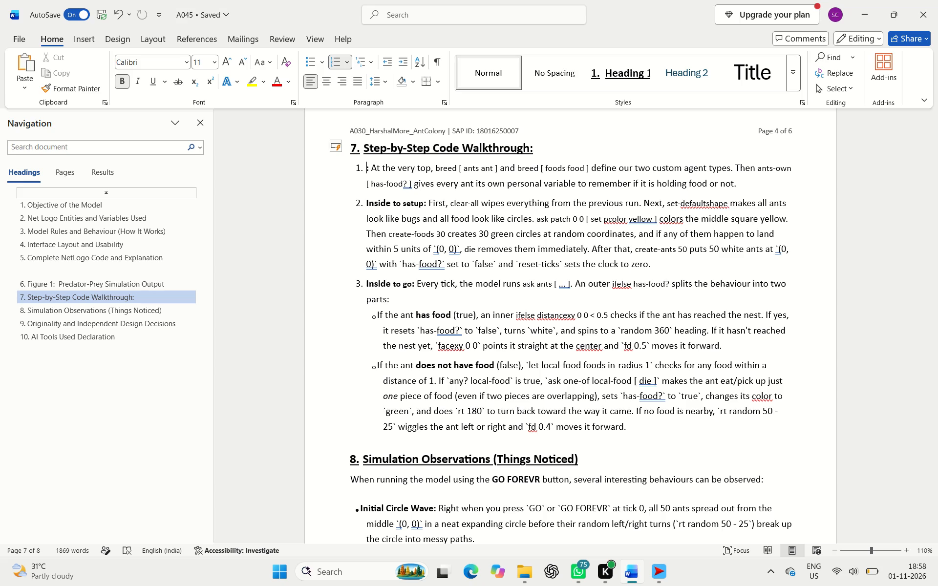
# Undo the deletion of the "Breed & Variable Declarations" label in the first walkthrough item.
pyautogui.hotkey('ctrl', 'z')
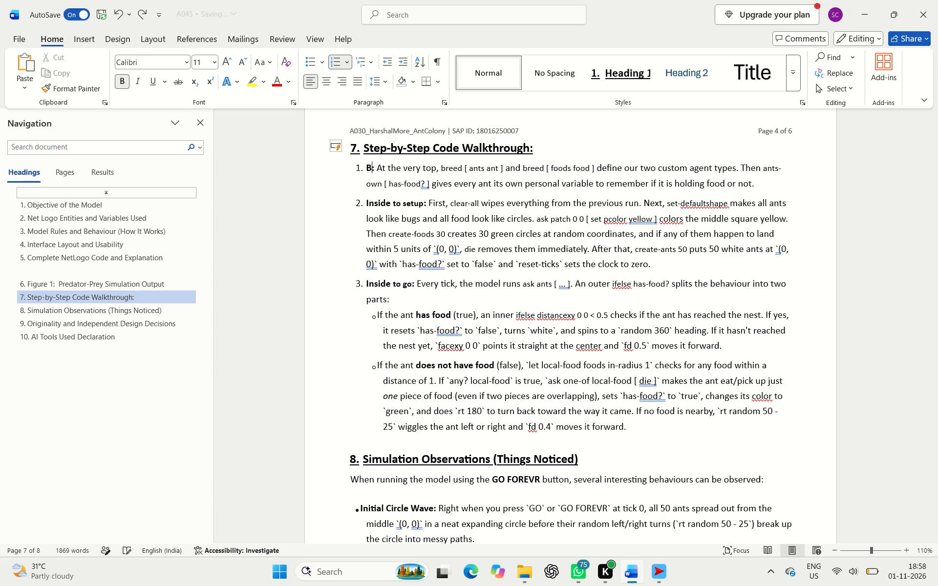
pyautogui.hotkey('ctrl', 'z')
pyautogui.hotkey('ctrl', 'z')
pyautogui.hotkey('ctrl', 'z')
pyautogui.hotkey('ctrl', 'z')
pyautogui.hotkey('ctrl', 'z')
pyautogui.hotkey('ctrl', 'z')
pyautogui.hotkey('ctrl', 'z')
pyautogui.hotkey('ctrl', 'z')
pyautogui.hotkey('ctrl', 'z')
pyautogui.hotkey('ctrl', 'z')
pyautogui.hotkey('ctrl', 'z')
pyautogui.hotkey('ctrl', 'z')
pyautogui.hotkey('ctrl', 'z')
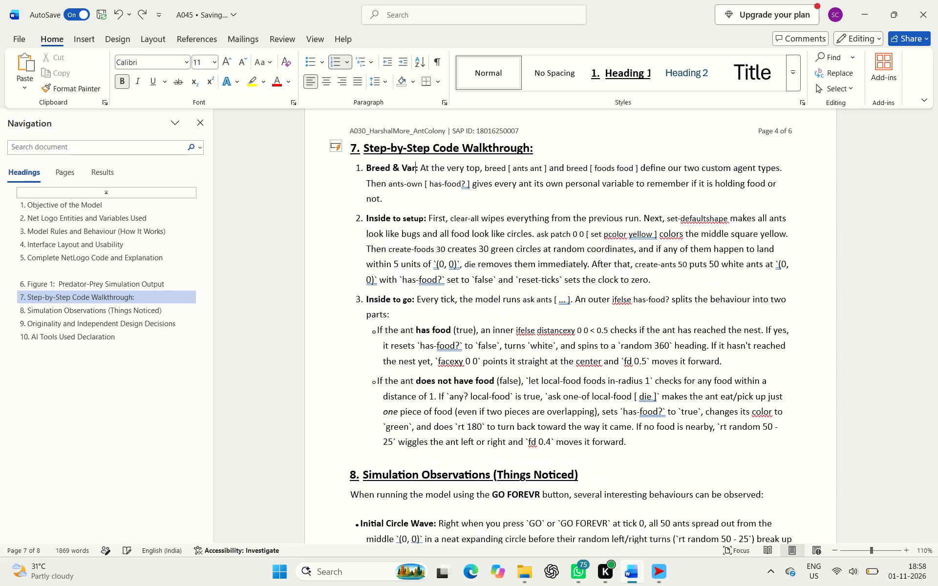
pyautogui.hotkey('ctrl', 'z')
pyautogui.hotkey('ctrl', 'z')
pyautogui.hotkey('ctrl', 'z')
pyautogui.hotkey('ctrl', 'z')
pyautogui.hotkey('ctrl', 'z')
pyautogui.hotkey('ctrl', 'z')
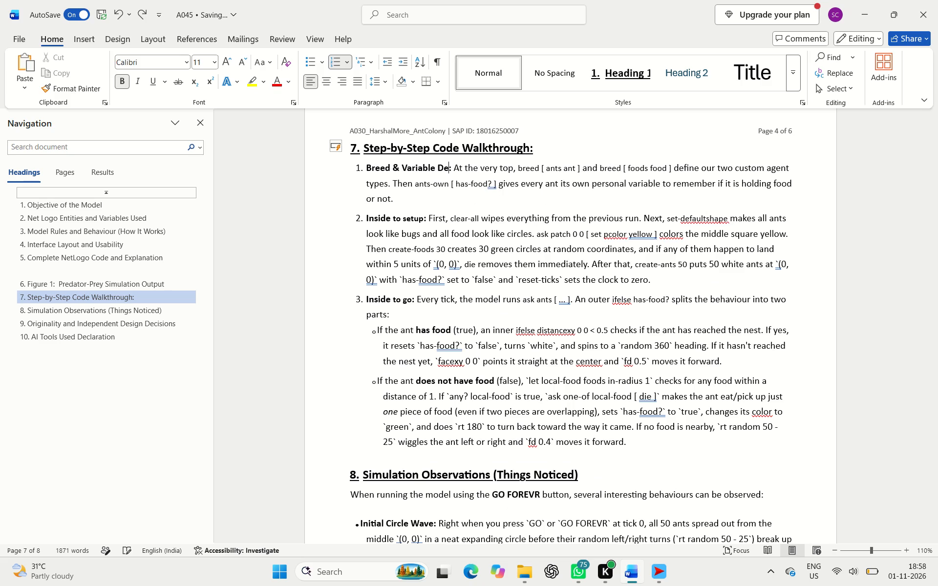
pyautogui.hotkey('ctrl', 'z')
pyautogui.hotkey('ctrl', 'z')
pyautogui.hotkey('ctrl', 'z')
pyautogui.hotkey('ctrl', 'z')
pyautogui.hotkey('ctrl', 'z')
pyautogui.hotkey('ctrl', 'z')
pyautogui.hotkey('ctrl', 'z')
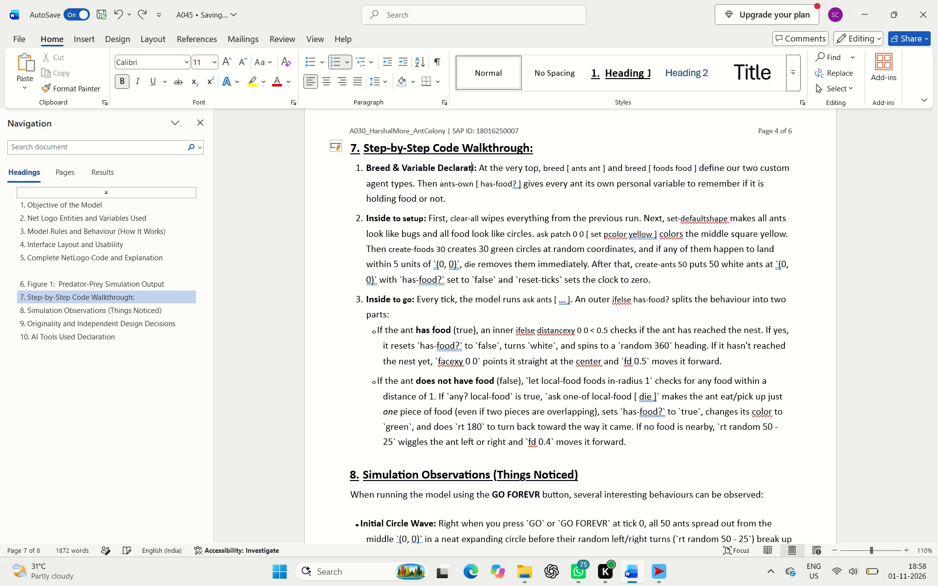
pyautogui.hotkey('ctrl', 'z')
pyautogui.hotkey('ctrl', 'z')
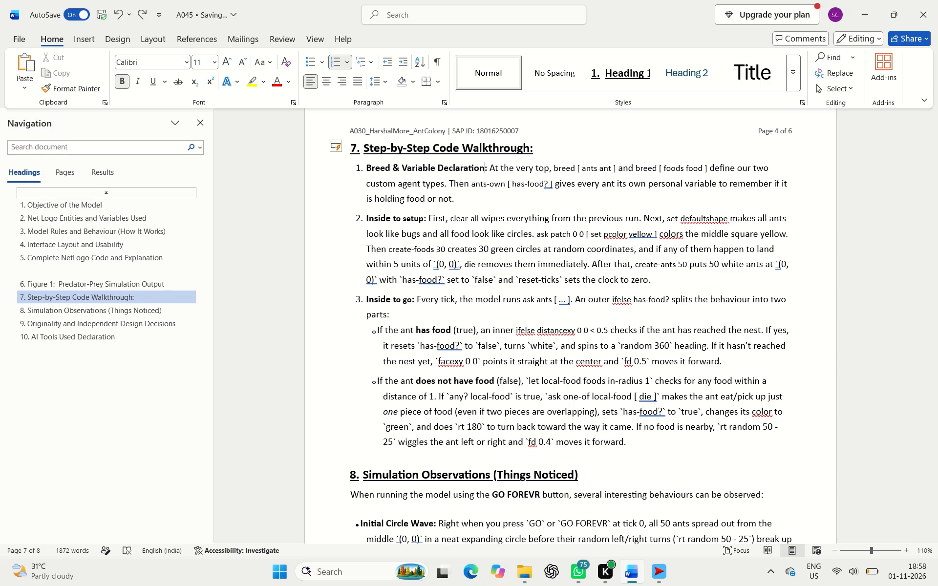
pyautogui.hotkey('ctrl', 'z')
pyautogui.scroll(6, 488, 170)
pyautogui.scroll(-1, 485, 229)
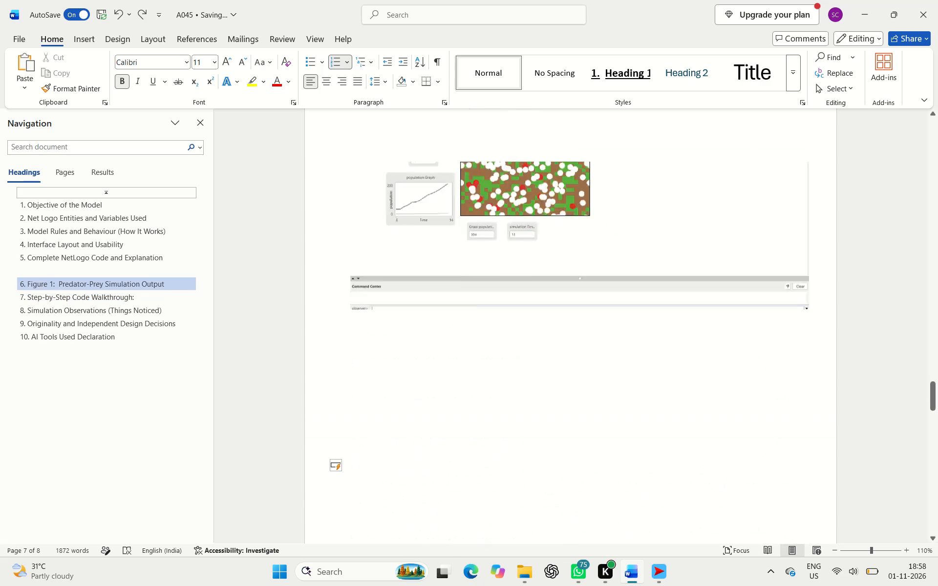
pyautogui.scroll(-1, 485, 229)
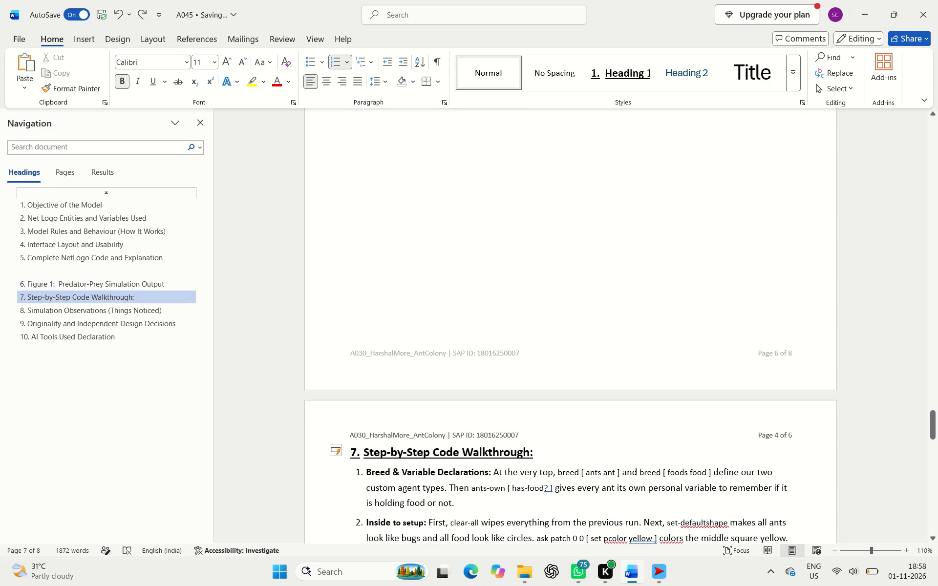
# Delete the ant-colony description after the "Breed & Variable Declarations:" label in the first walkthrough item, keeping the label.
pyautogui.scroll(-1, 485, 229)
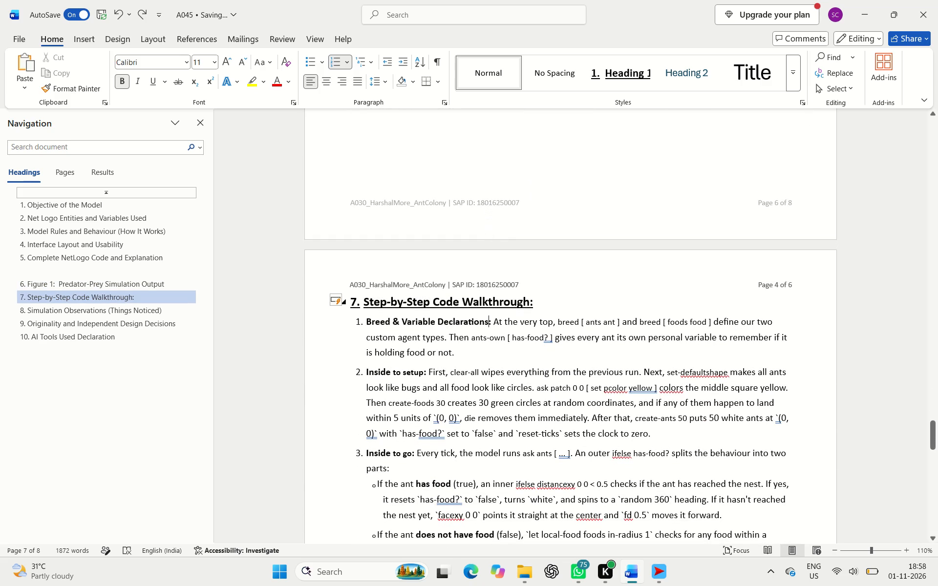
pyautogui.click(496, 322)
pyautogui.moveTo(496, 322); pyautogui.dragTo(465, 354)
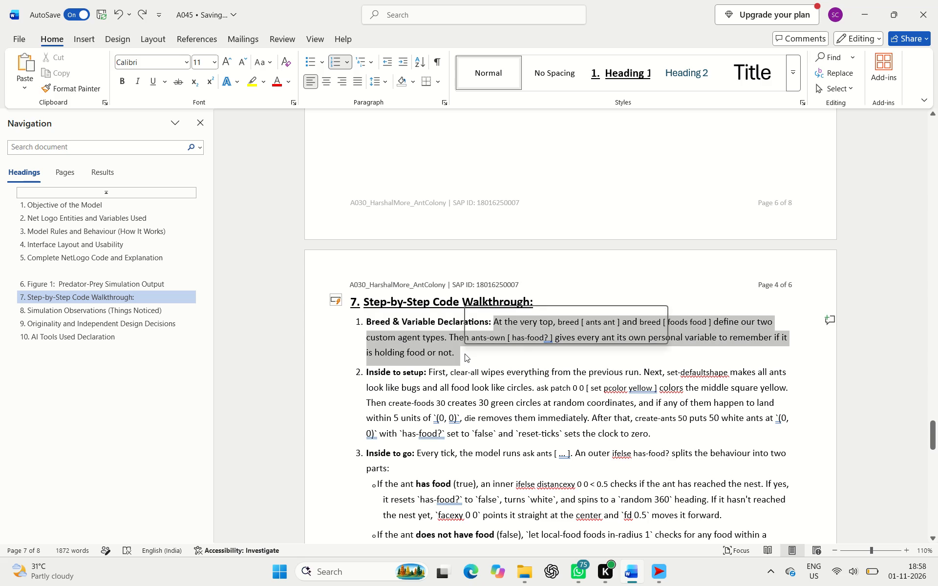
pyautogui.press('BackSpace')
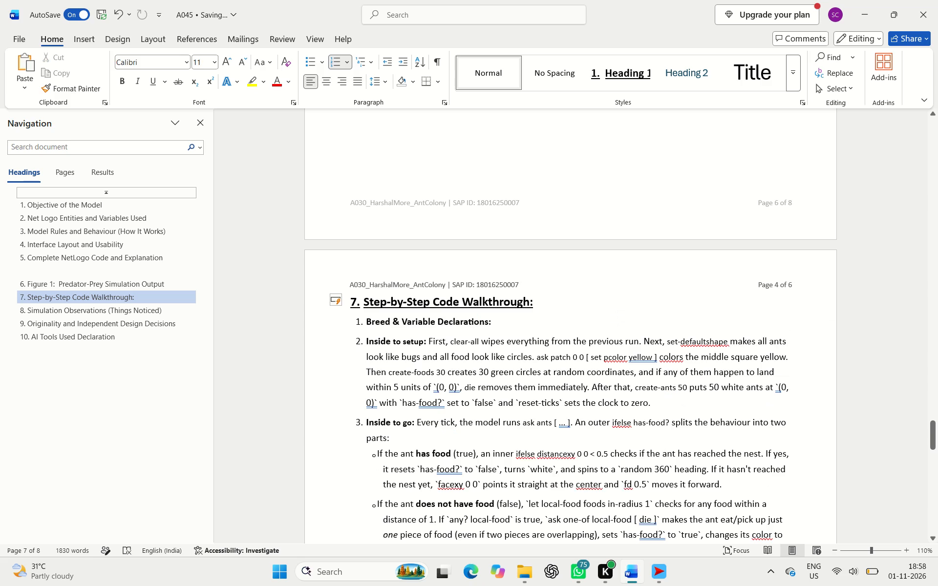
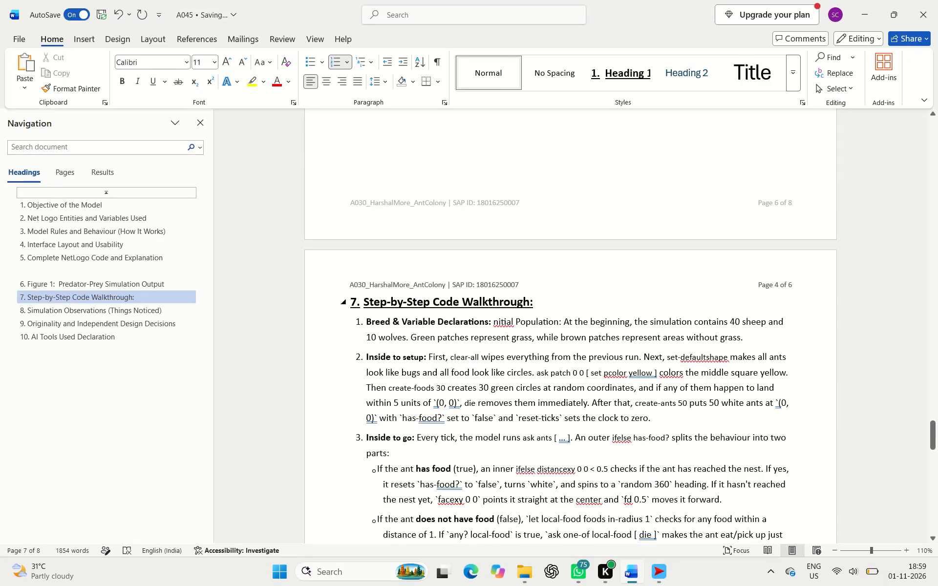
# Restore the missing capital "I" so the first walkthrough item's description begins with "Initial Population".
pyautogui.click(494, 325)
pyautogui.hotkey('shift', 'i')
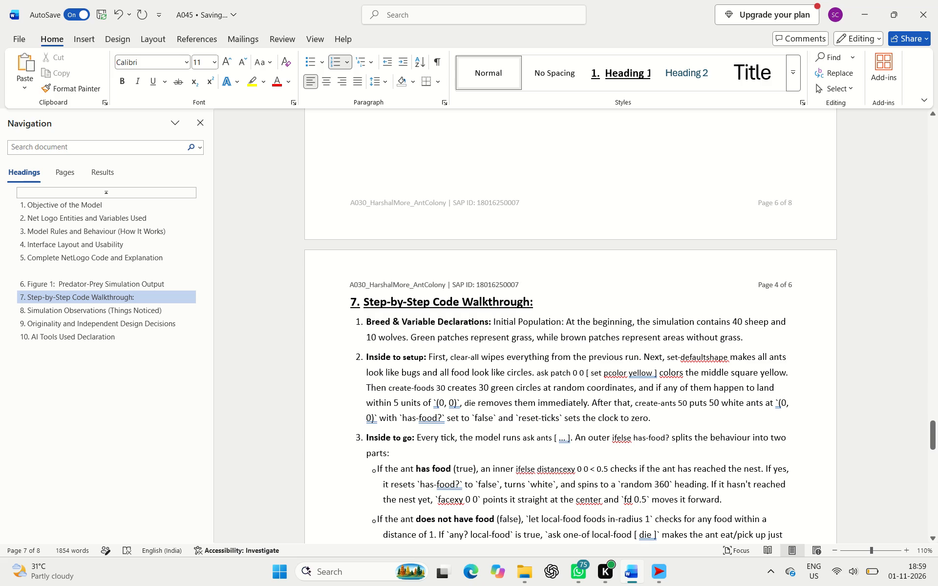
# Delete the ant-colony description after the "Inside to setup:" label in the second walkthrough item, keeping the label.
pyautogui.moveTo(429, 357); pyautogui.dragTo(655, 420)
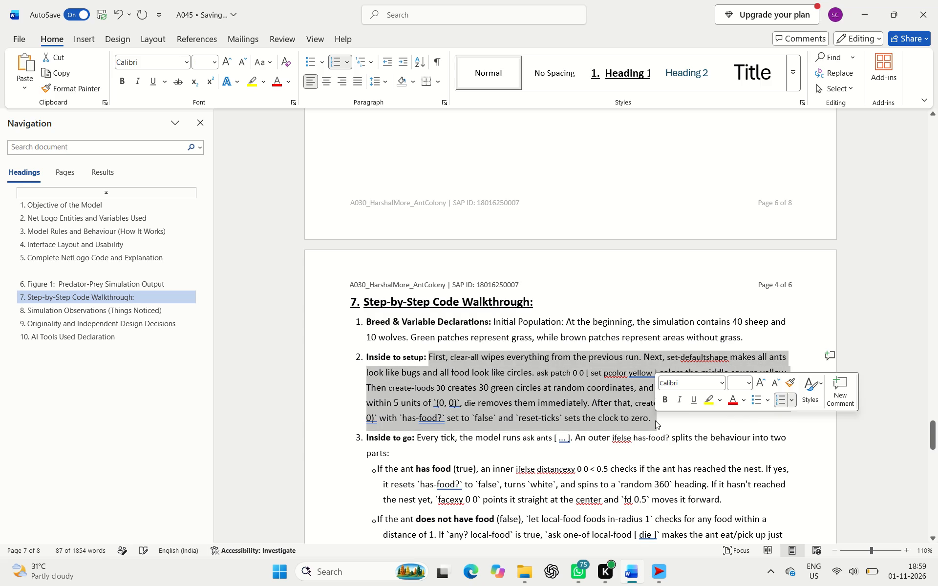
pyautogui.press('BackSpace')
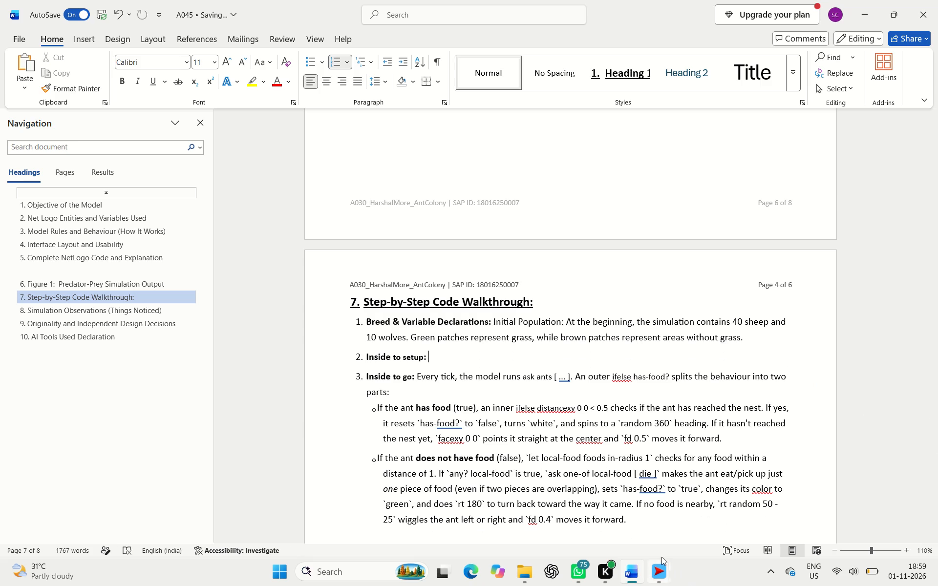
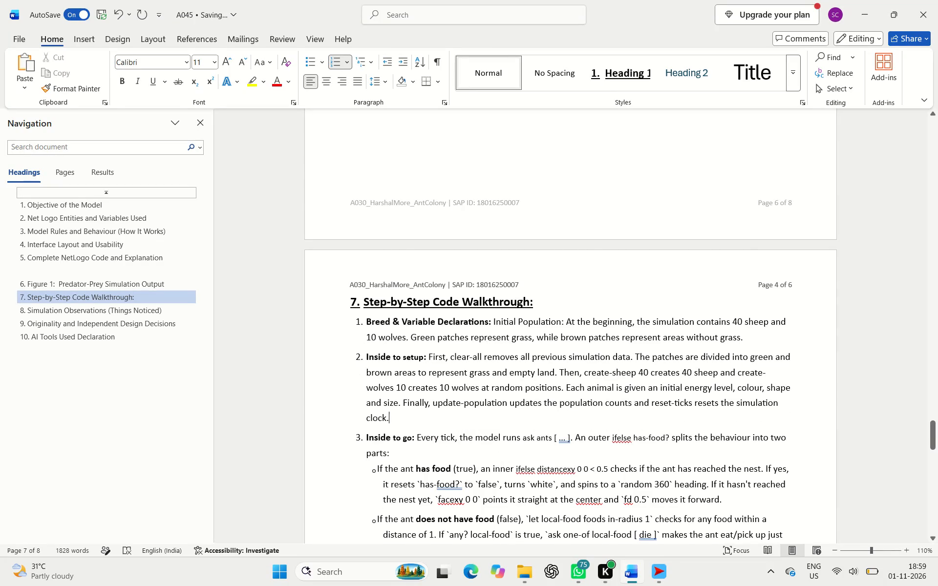
# Delete the ant behaviour description and its two sub-bullets after the "Inside to go:" label in the third walkthrough item.
pyautogui.scroll(-1, 431, 462)
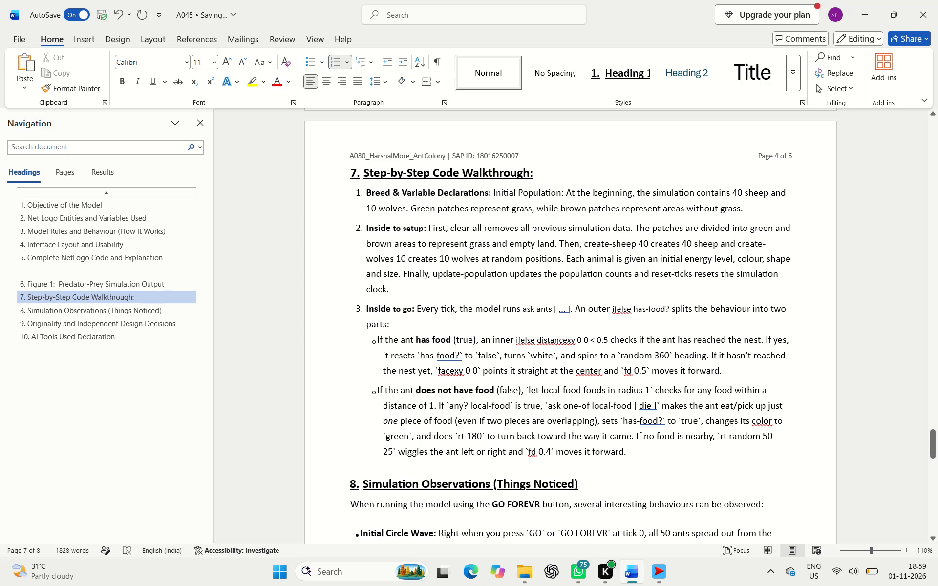
pyautogui.moveTo(417, 305); pyautogui.dragTo(647, 452)
pyautogui.press('BackSpace')
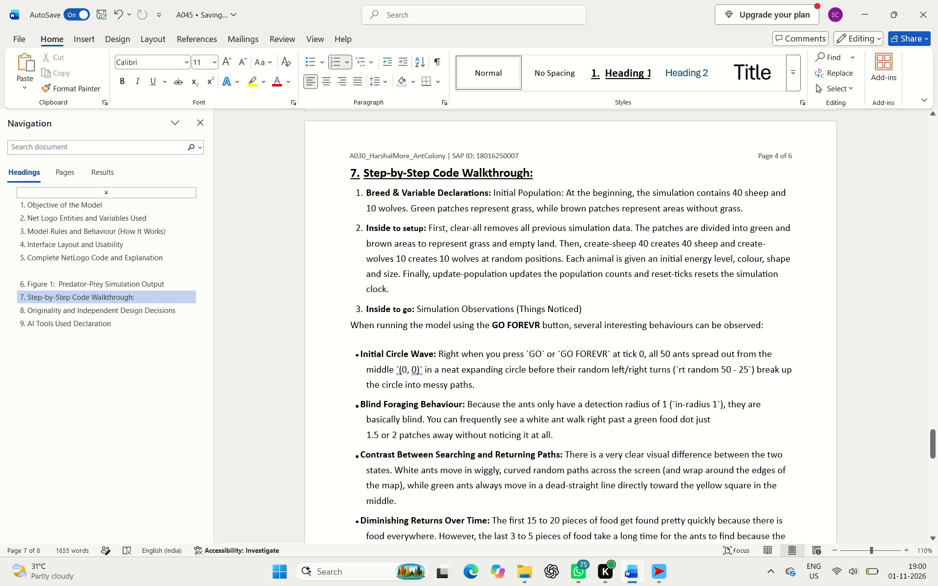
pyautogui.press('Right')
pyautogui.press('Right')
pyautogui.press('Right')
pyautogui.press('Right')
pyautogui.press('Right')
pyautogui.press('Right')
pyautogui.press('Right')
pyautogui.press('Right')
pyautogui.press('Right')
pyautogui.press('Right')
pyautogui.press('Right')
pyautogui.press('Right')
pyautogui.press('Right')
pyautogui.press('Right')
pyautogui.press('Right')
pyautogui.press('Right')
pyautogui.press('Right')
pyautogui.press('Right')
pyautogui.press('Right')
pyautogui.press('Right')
# Delete the sentence "When running the model using the GO FOREVR button, several interesting behaviours can be observed:", keeping the third walkthrough item's list formatting.
pyautogui.click(805, 341)
pyautogui.scroll(-1, 805, 341)
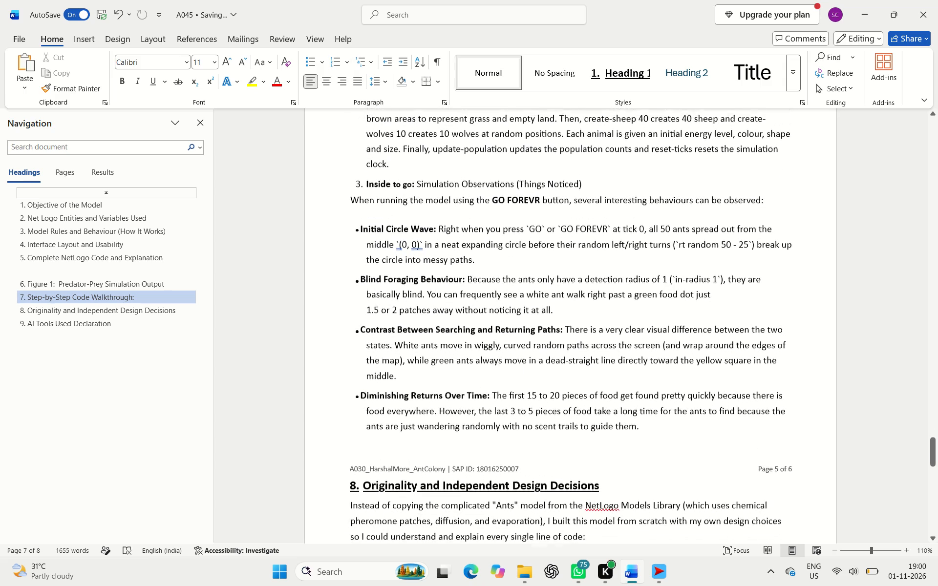
pyautogui.scroll(-1, 805, 341)
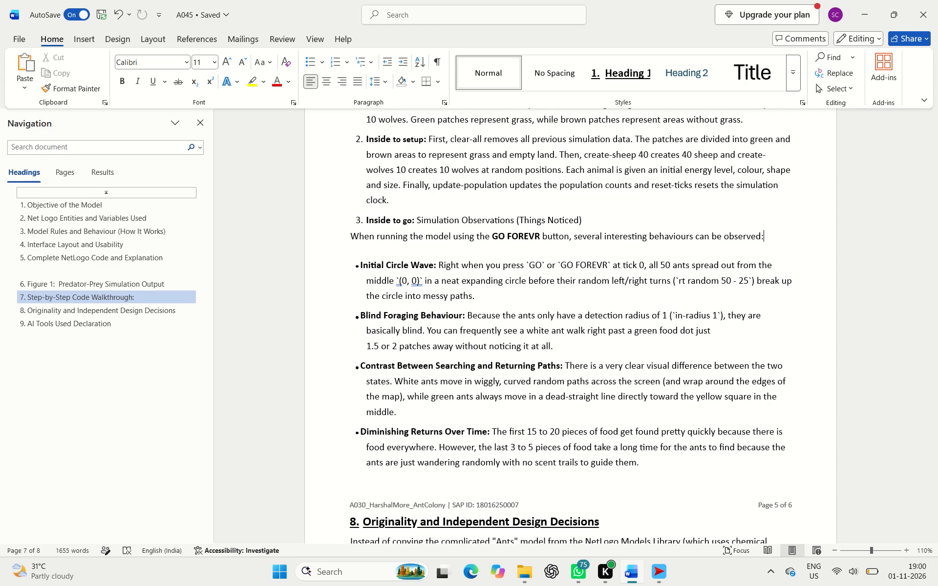
pyautogui.hotkey('ctrl', 'BackSpace')
pyautogui.hotkey('ctrl', 'BackSpace')
pyautogui.hotkey('ctrl', 'BackSpace')
pyautogui.hotkey('ctrl', 'BackSpace')
pyautogui.hotkey('ctrl', 'BackSpace')
pyautogui.hotkey('ctrl', 'BackSpace')
pyautogui.hotkey('ctrl', 'BackSpace')
pyautogui.hotkey('ctrl', 'BackSpace')
pyautogui.hotkey('ctrl', 'BackSpace')
pyautogui.hotkey('ctrl', 'BackSpace')
pyautogui.hotkey('ctrl', 'BackSpace')
pyautogui.hotkey('ctrl', 'BackSpace')
pyautogui.hotkey('ctrl', 'BackSpace')
pyautogui.hotkey('ctrl', 'BackSpace')
pyautogui.hotkey('ctrl', 'BackSpace')
pyautogui.hotkey('ctrl', 'BackSpace')
pyautogui.hotkey('ctrl', 'BackSpace')
pyautogui.hotkey('ctrl', 'BackSpace')
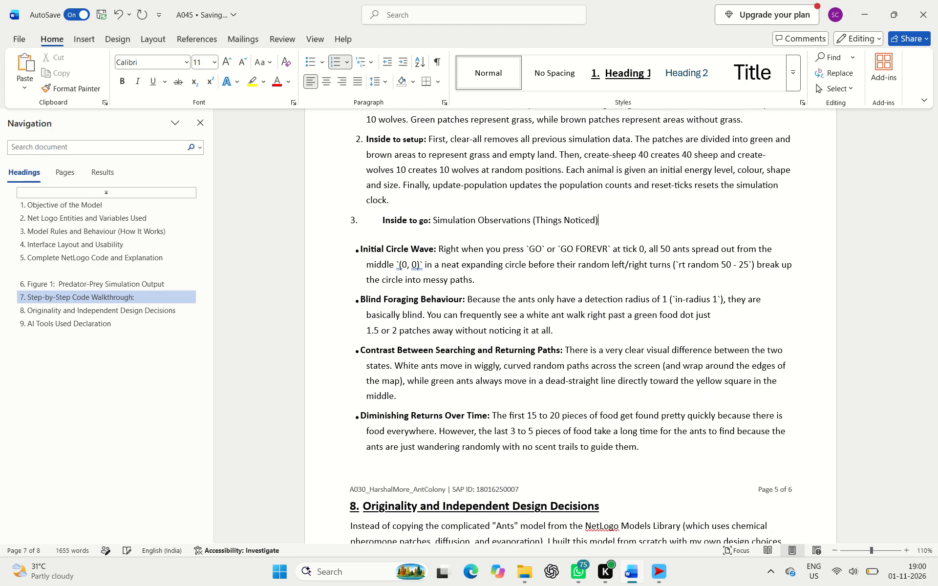
pyautogui.hotkey('ctrl', 'BackSpace')
pyautogui.hotkey('ctrl', 'z')
pyautogui.hotkey('ctrl', 'z')
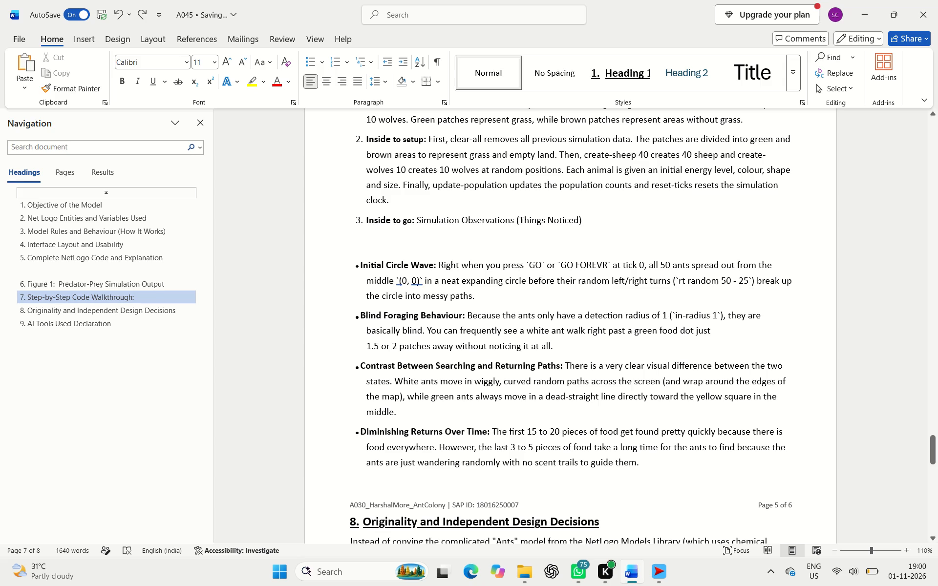
# Delete the text "Simulation Observations (Things Noticed)" after the "Inside to go:" label in the third walkthrough item.
pyautogui.click(631, 216)
pyautogui.press('BackSpace')
pyautogui.press('BackSpace')
pyautogui.press('BackSpace')
pyautogui.press('BackSpace')
pyautogui.press('BackSpace')
pyautogui.press('BackSpace')
pyautogui.press('BackSpace')
pyautogui.press('BackSpace')
pyautogui.press('BackSpace')
pyautogui.press('BackSpace')
pyautogui.press('BackSpace')
pyautogui.press('BackSpace')
pyautogui.press('BackSpace')
pyautogui.press('BackSpace')
pyautogui.press('BackSpace')
pyautogui.press('BackSpace')
pyautogui.press('BackSpace')
pyautogui.press('BackSpace')
pyautogui.press('BackSpace')
pyautogui.press('BackSpace')
pyautogui.press('BackSpace')
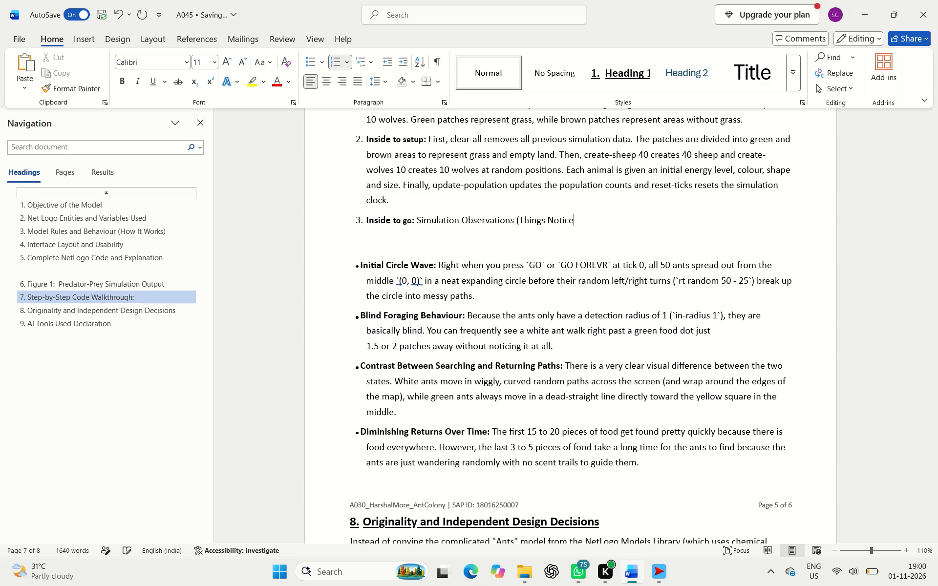
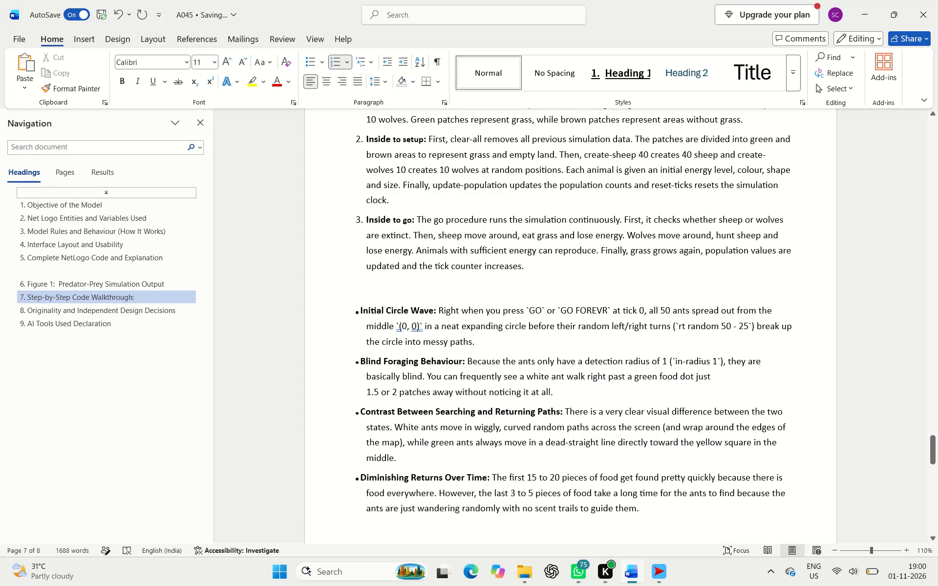
# Start a fourth numbered walkthrough item after "Inside to go:" with the bold label text "Sheep Movement and".
pyautogui.press('Return')
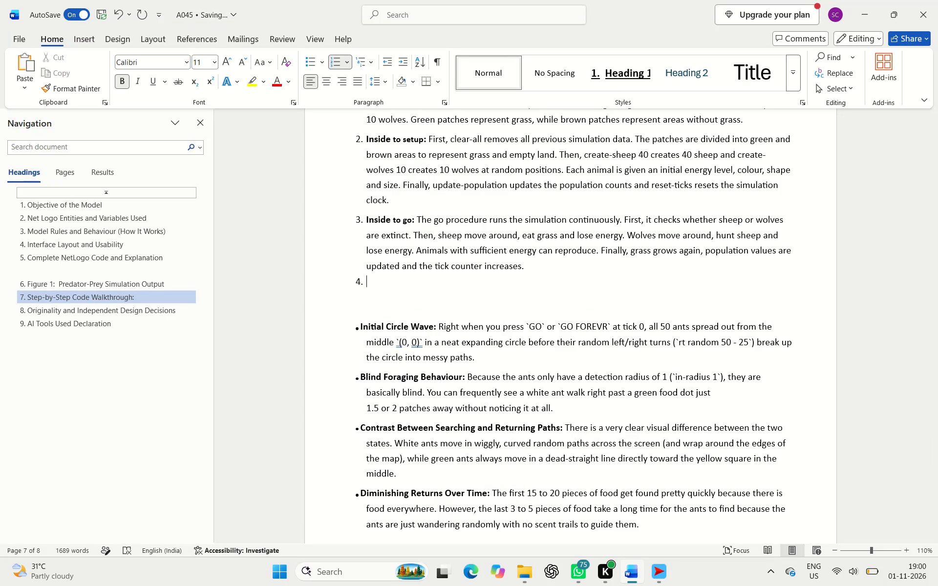
pyautogui.write('Sh')
pyautogui.write('eep')
pyautogui.press('space')
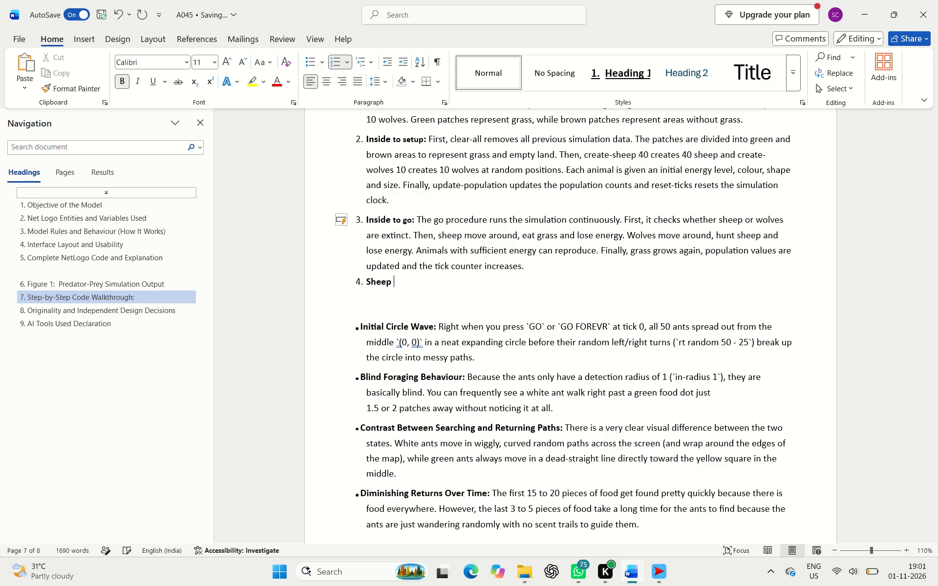
pyautogui.write('Movement')
pyautogui.press('space')
pyautogui.write('and')
pyautogui.press('space')
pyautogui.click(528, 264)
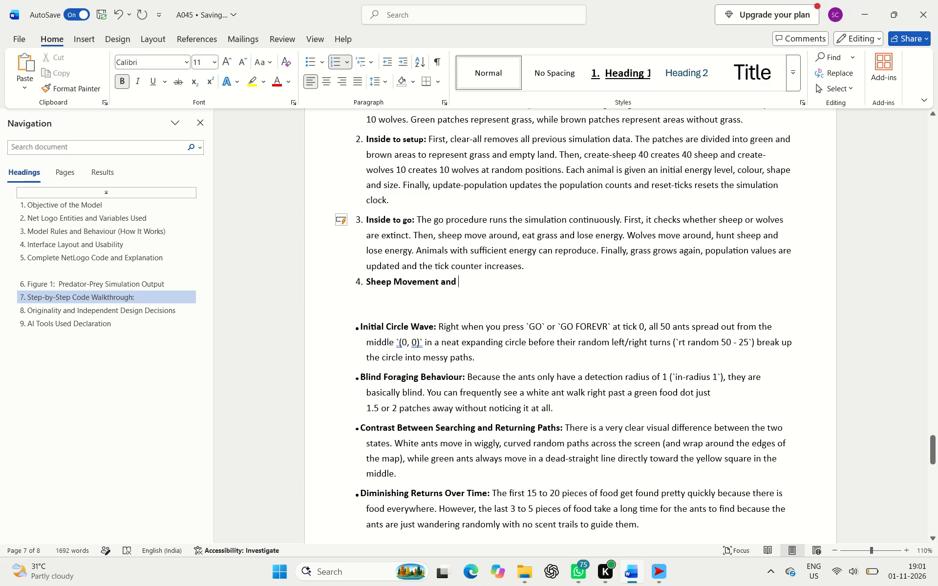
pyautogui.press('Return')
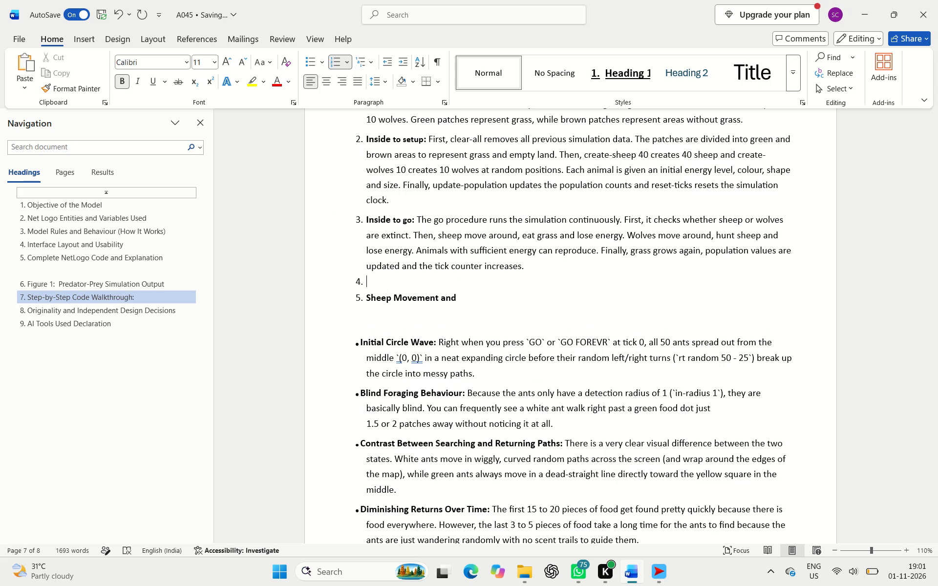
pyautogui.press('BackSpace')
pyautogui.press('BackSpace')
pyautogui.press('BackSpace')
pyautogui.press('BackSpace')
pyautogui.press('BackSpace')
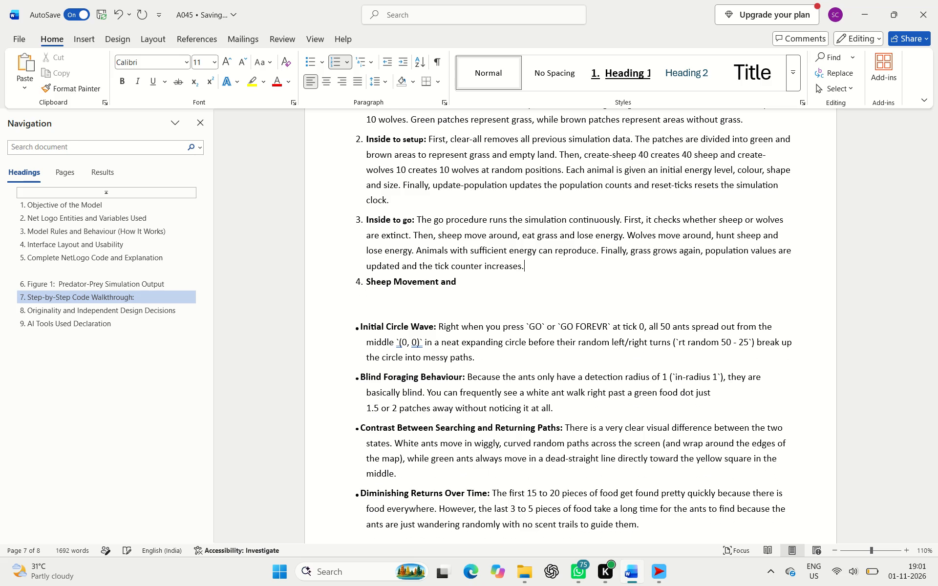
# Complete the fourth walkthrough item's bold label by adding "Feeding :" after "Sheep Movement and".
pyautogui.press('Down')
pyautogui.write('Fee')
pyautogui.write('ding')
pyautogui.press('space')
pyautogui.write(':')
pyautogui.press('space')
# Switch to the WhatsApp chat.
pyautogui.click(583, 569)
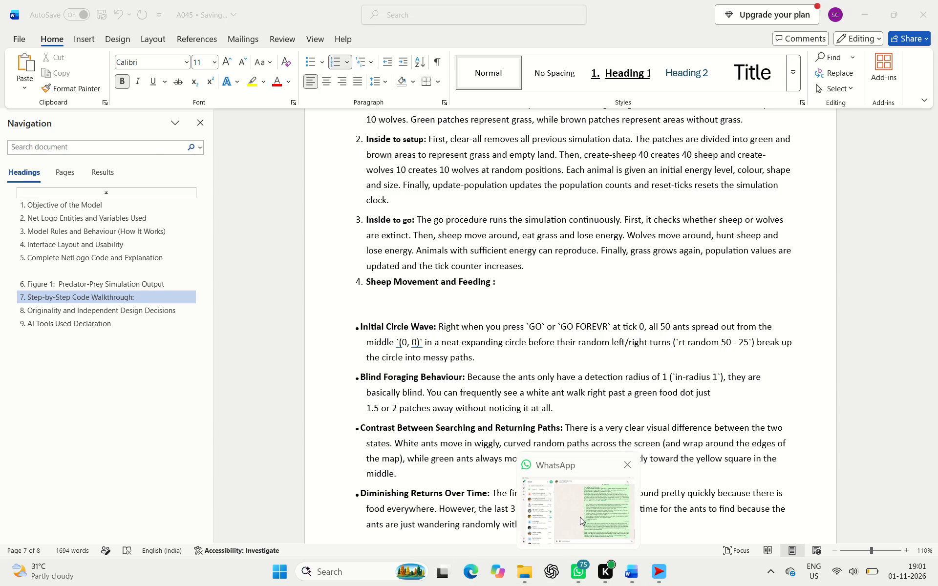
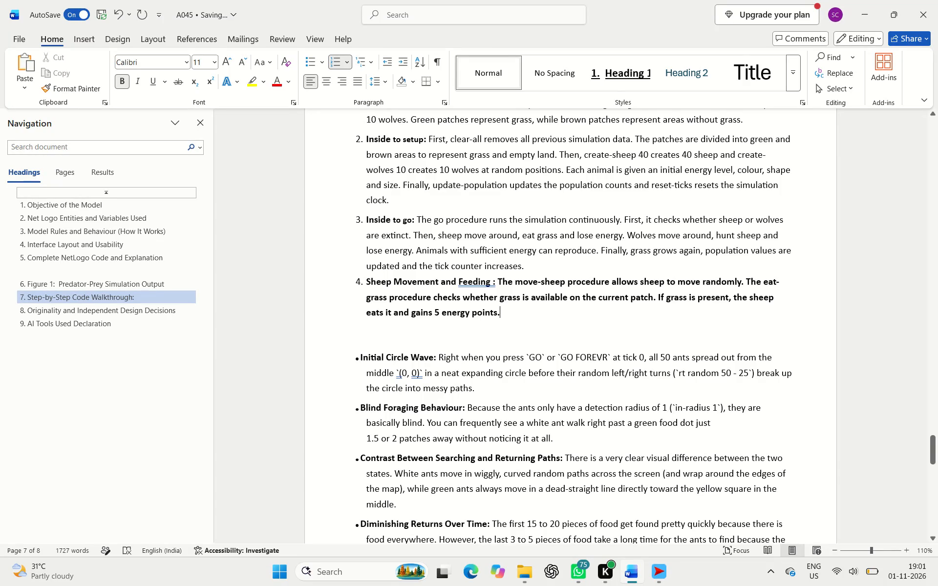
# Remove the stray space before the colon in the "Sheep Movement and Feeding" label.
pyautogui.click(494, 284)
pyautogui.press('Left')
pyautogui.press('BackSpace')
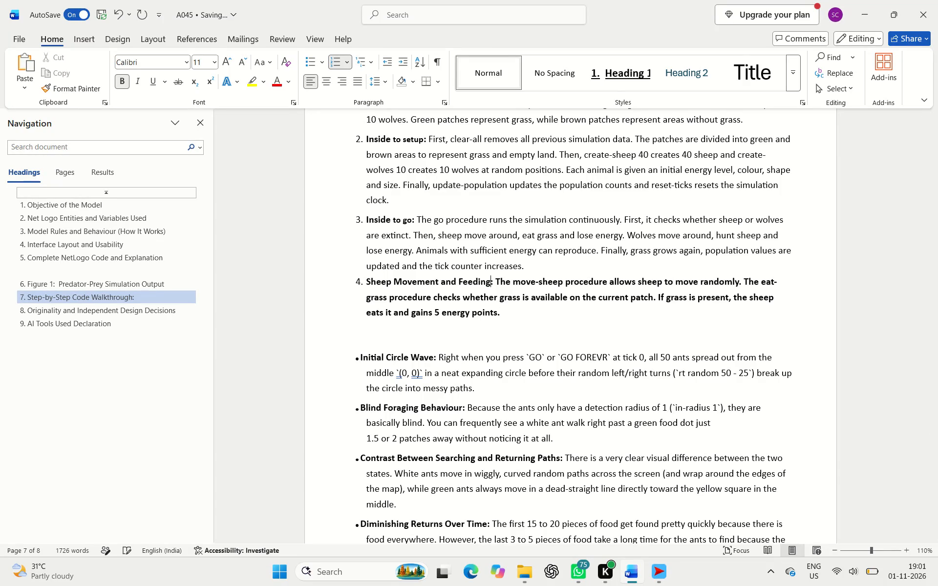
# Remove bold from the description text following the "Sheep Movement and Feeding:" label, from "The move-sheep procedure" through "5 energy points.".
pyautogui.moveTo(495, 280); pyautogui.dragTo(505, 313)
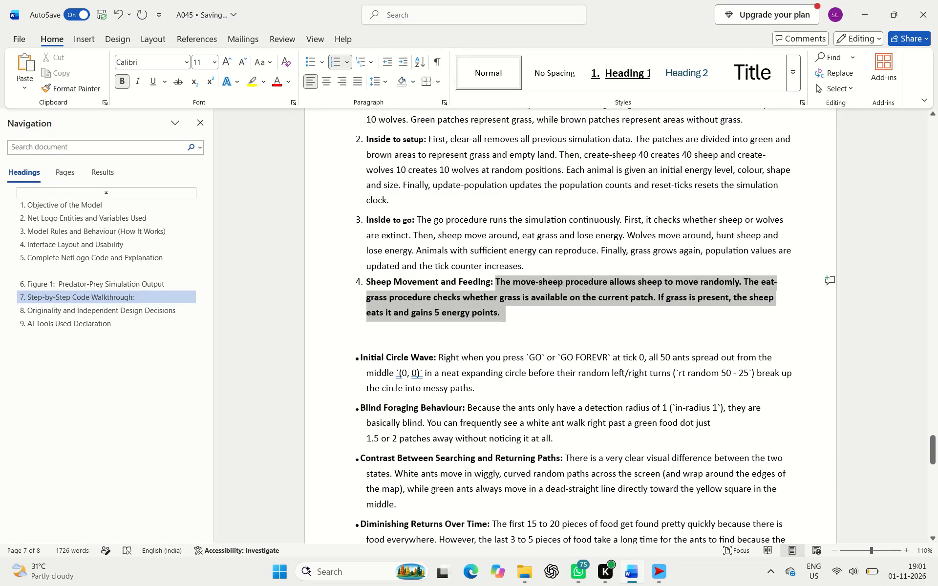
pyautogui.moveTo(505, 313); pyautogui.dragTo(506, 315)
pyautogui.click(516, 293)
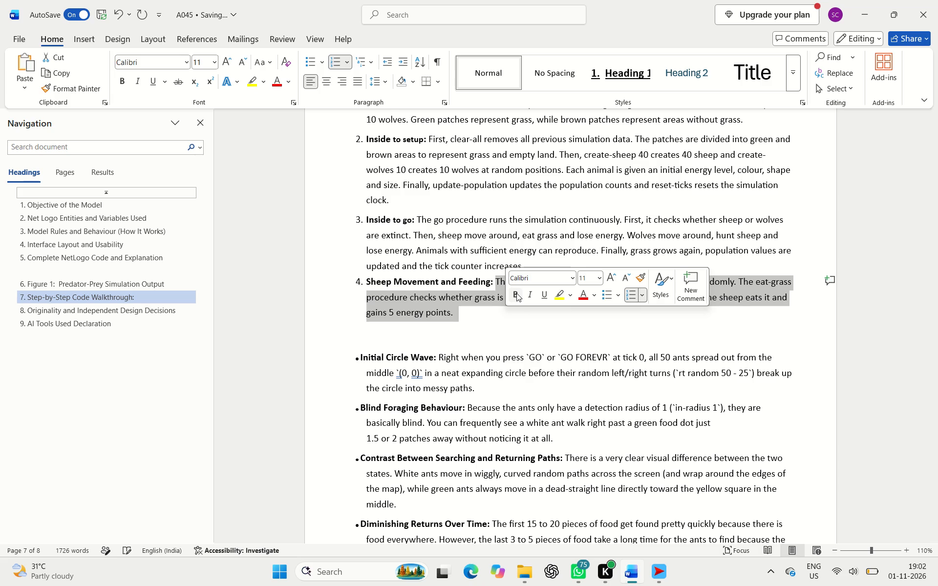
# Add a fifth numbered walkthrough item after the sheep feeding item with the bold label "Wolf Movement and Hunting:".
pyautogui.click(477, 316)
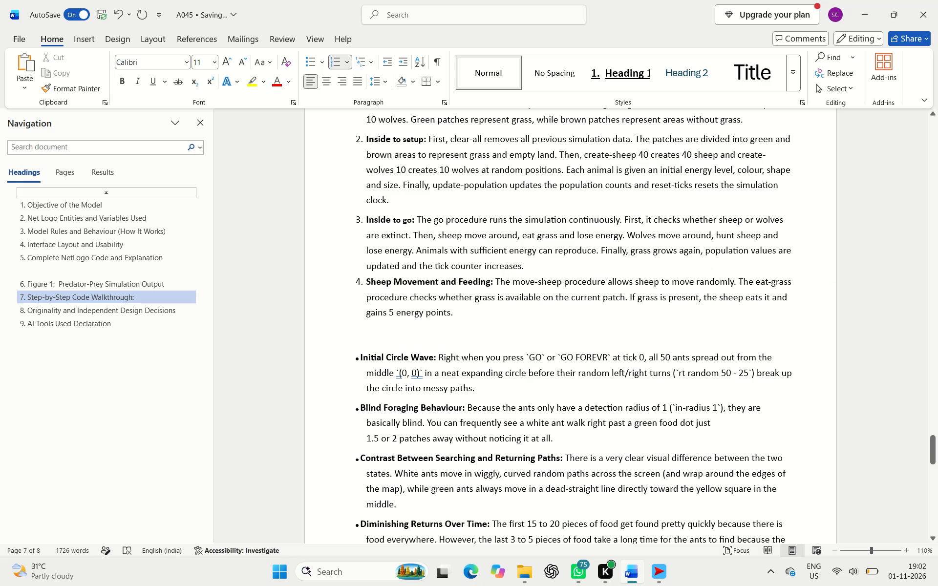
pyautogui.press('Return')
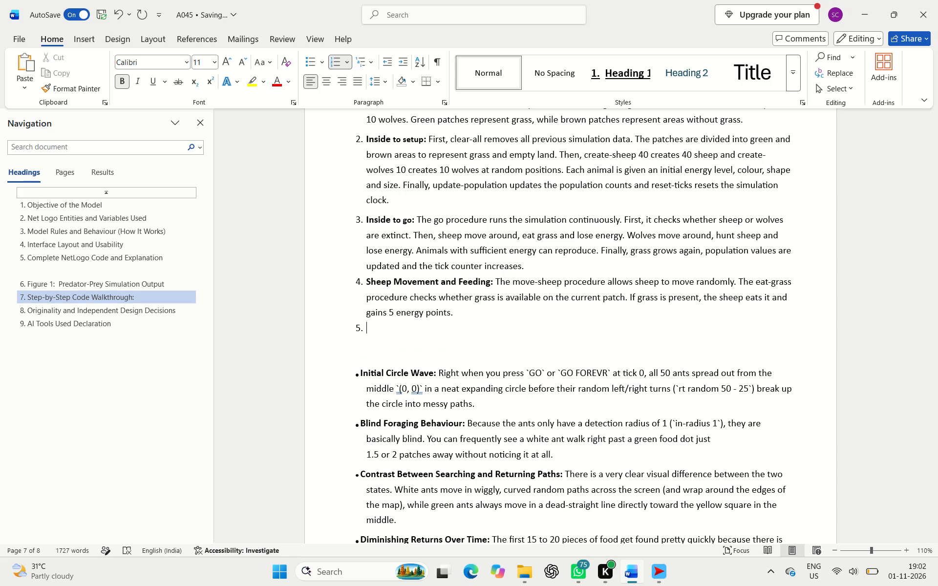
pyautogui.hotkey('shift', 'w')
pyautogui.scroll(6, 477, 316)
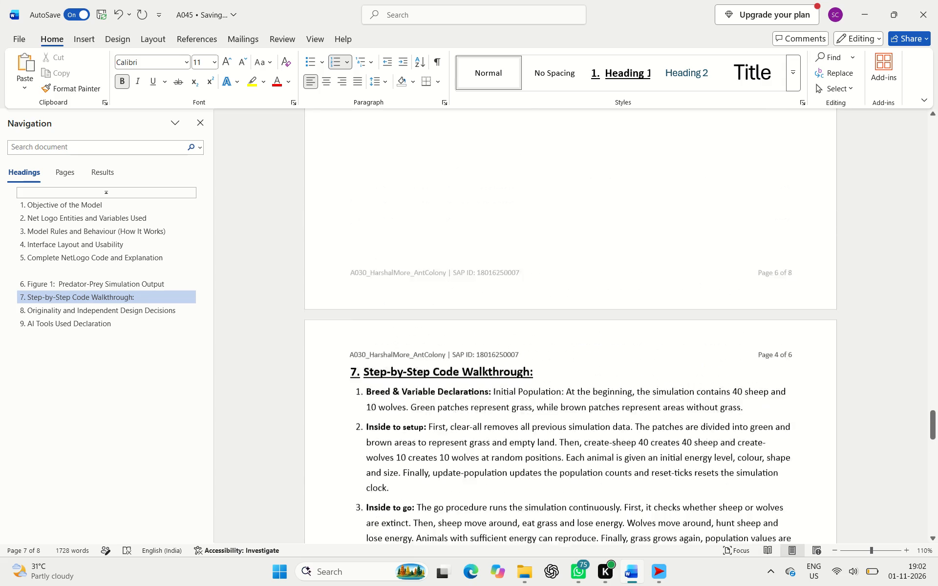
pyautogui.scroll(1, 477, 316)
pyautogui.scroll(-3, 477, 316)
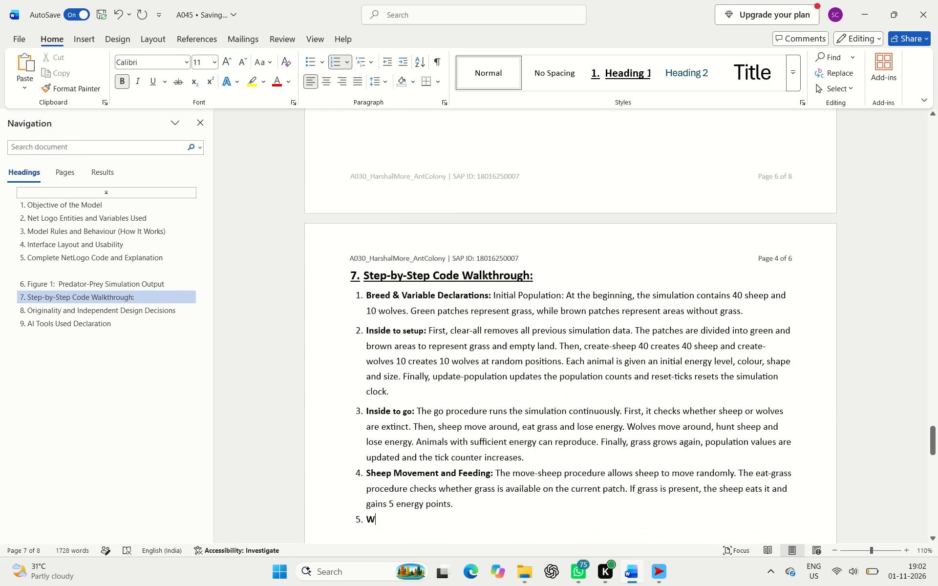
pyautogui.scroll(-1, 477, 316)
pyautogui.write('olf')
pyautogui.press('space')
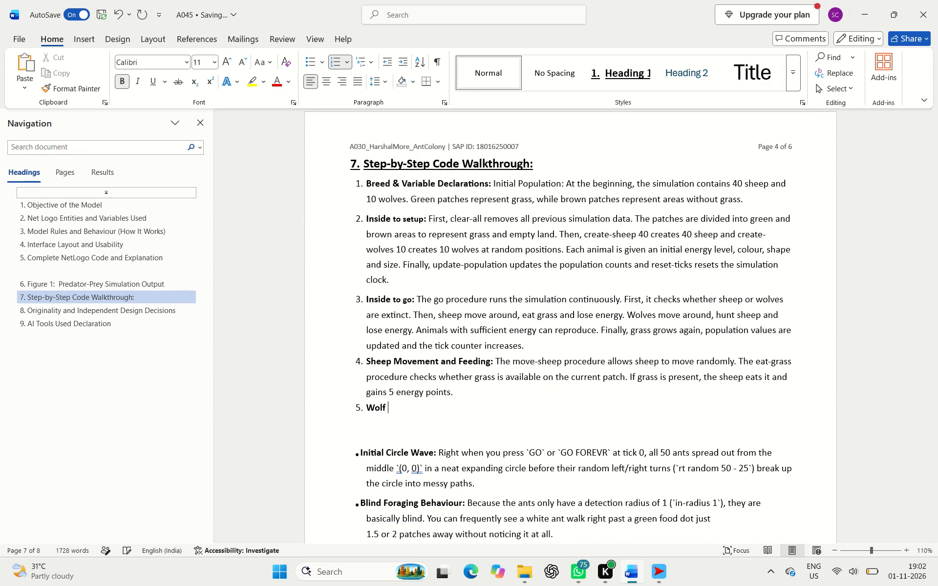
pyautogui.write('Movement')
pyautogui.press('space')
pyautogui.write('and Hunting')
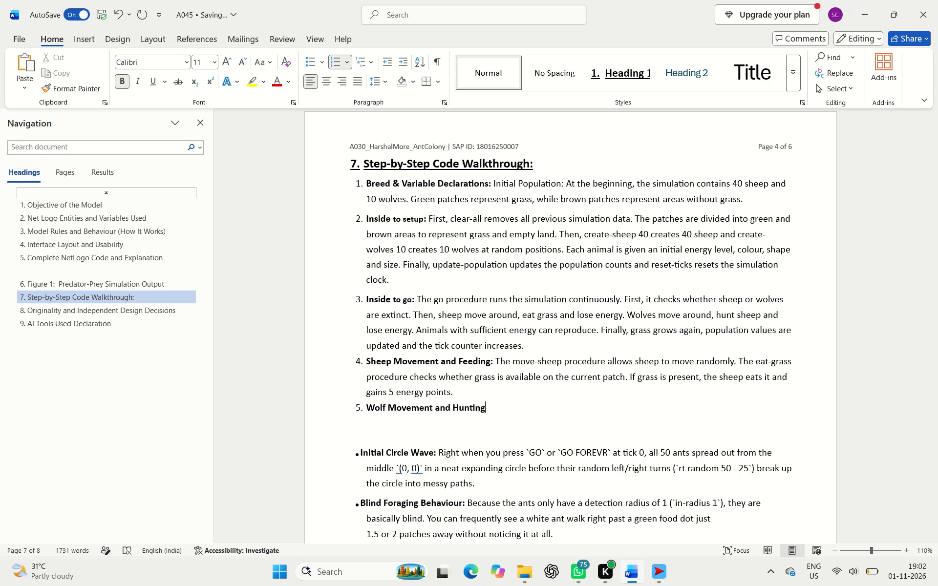
pyautogui.write(':')
pyautogui.press('space')
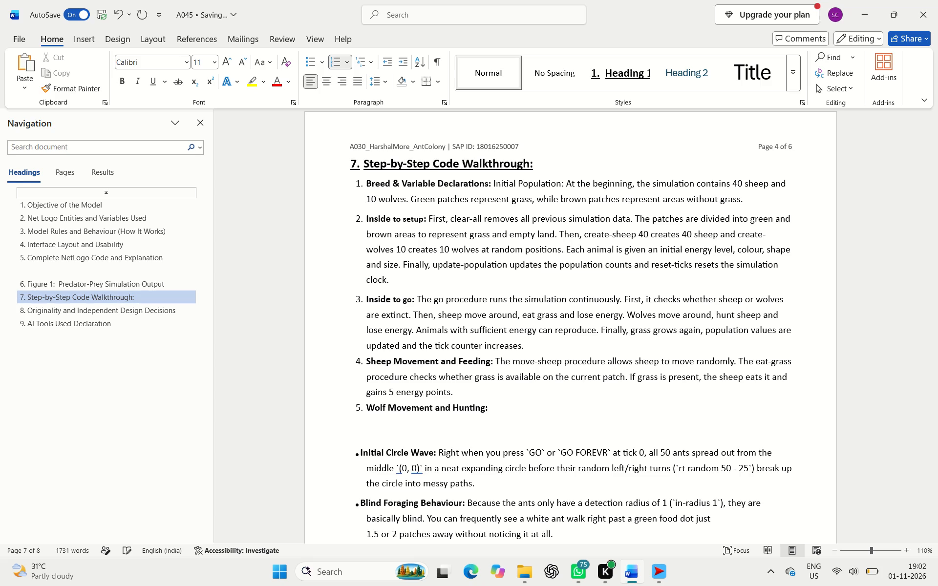
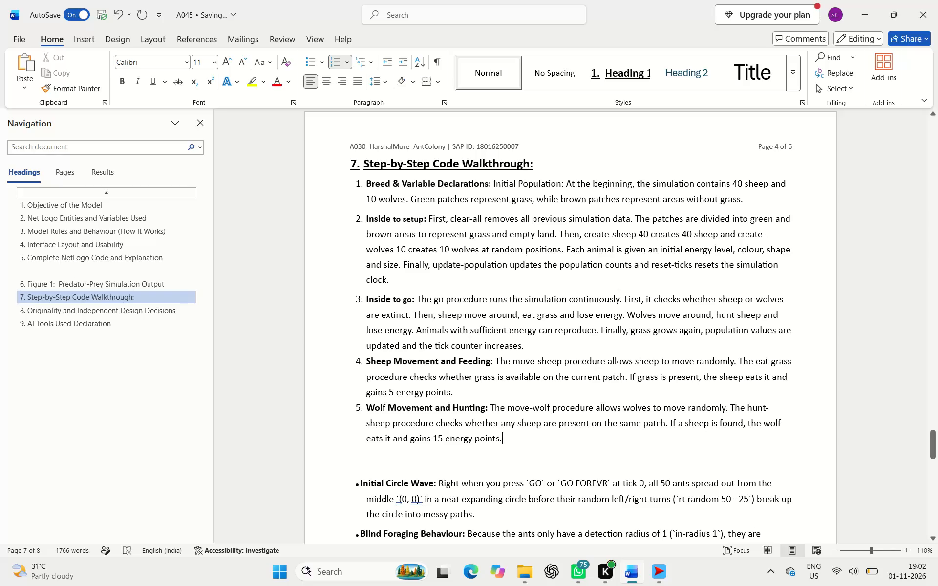
# Add a sixth numbered walkthrough item after the wolf hunting item with the bold label "Reproduction and Grass Growth:".
pyautogui.press('Return')
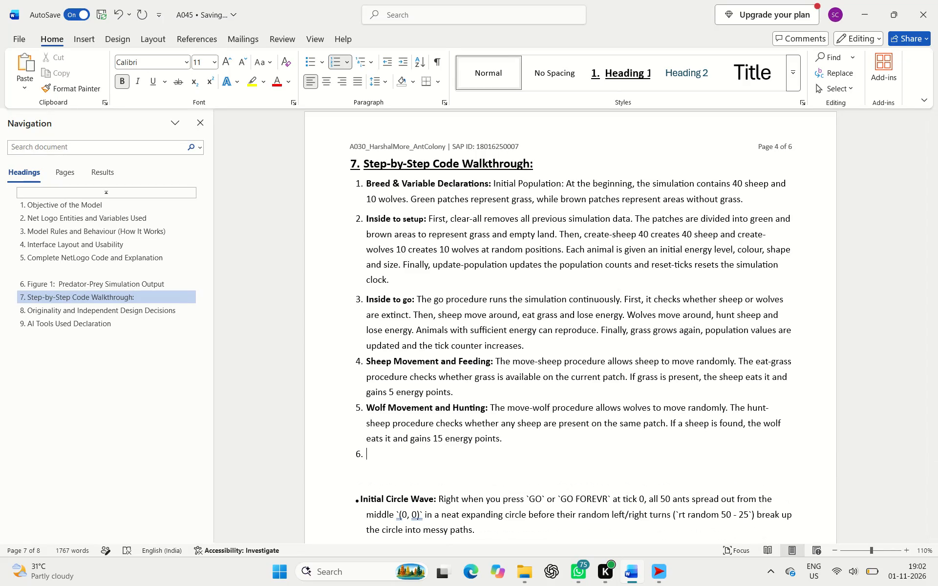
pyautogui.write('Reproductio')
pyautogui.write('n')
pyautogui.press('space')
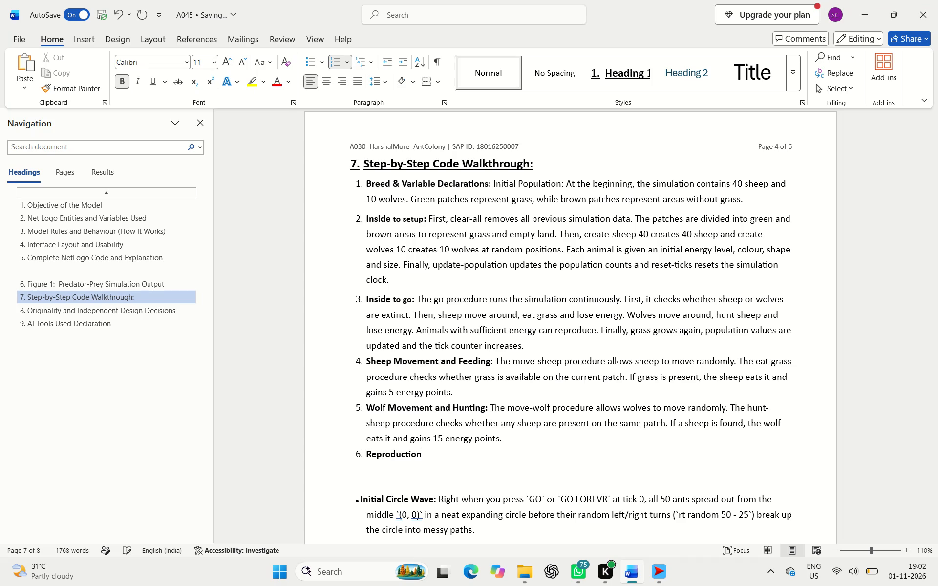
pyautogui.write('an')
pyautogui.write('d Grass')
pyautogui.press('space')
pyautogui.write('Growth')
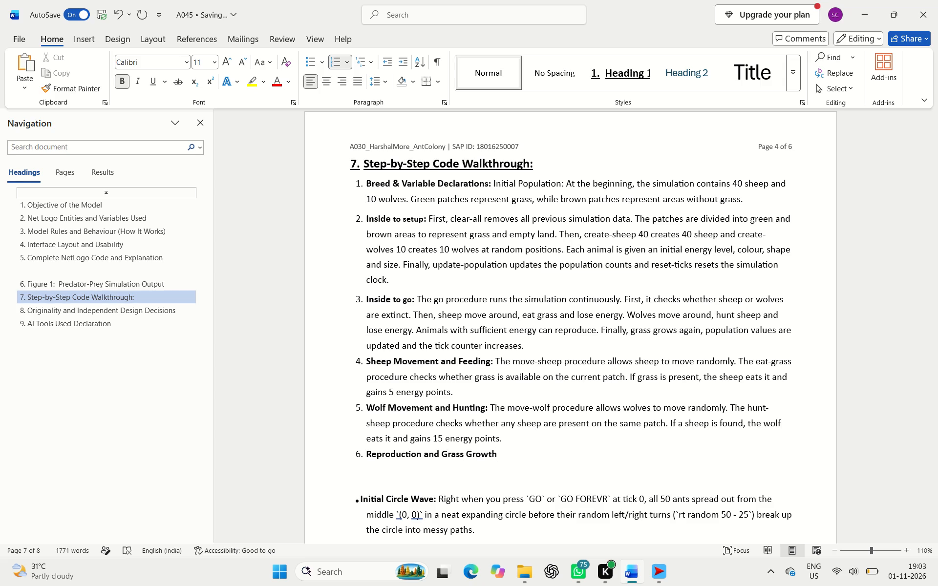
pyautogui.write(':')
pyautogui.press('space')
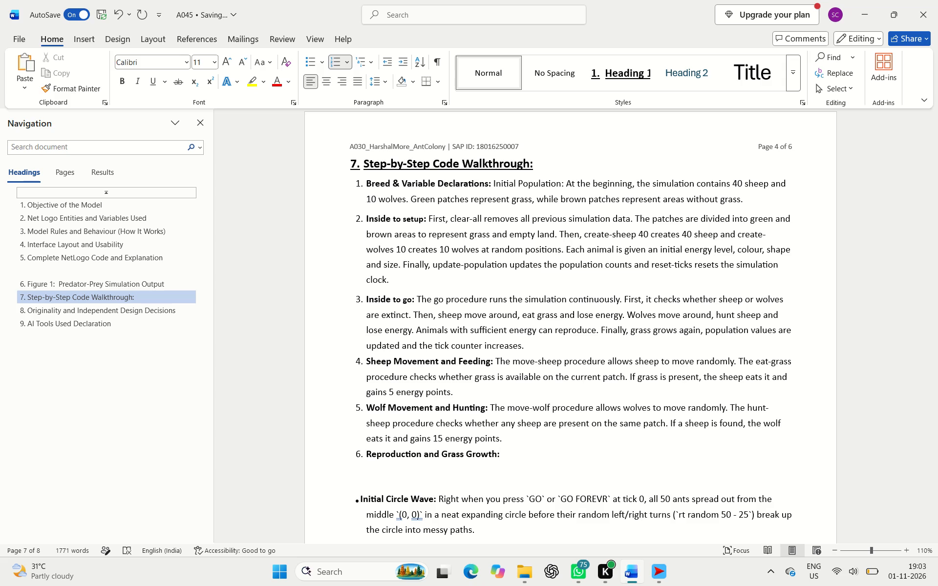
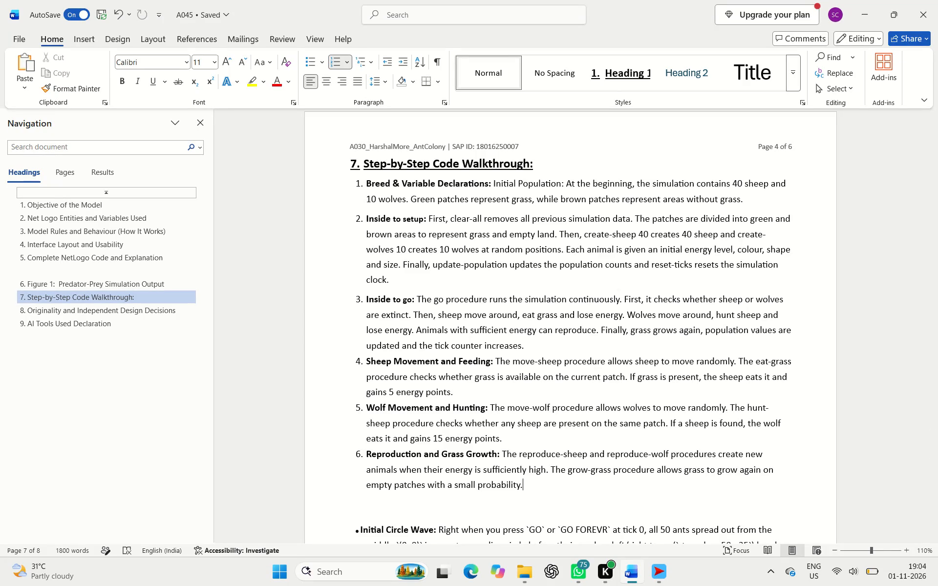
# Review the leftover ant-colony bullets after the walkthrough and the originality and AI tools sections that follow.
pyautogui.scroll(-3, 566, 459)
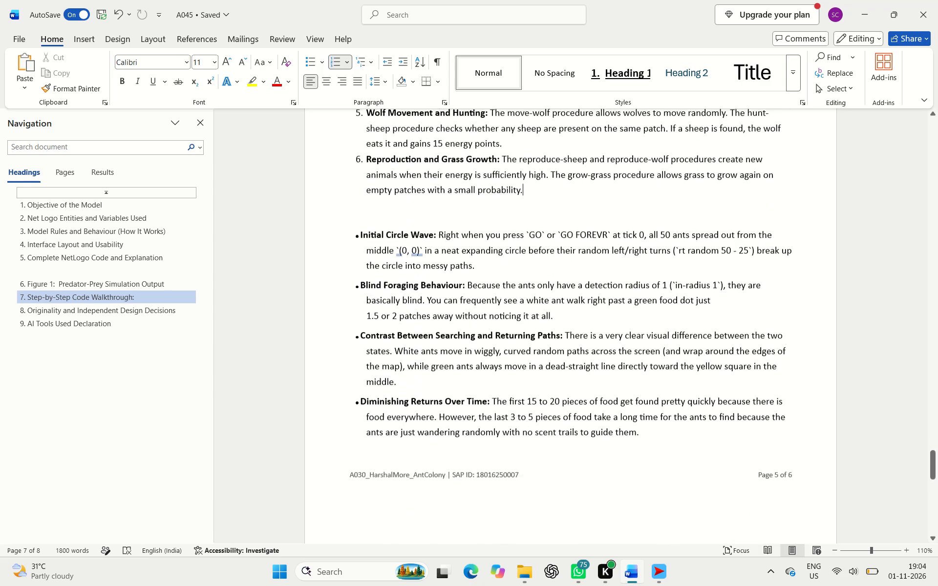
pyautogui.scroll(-2, 566, 459)
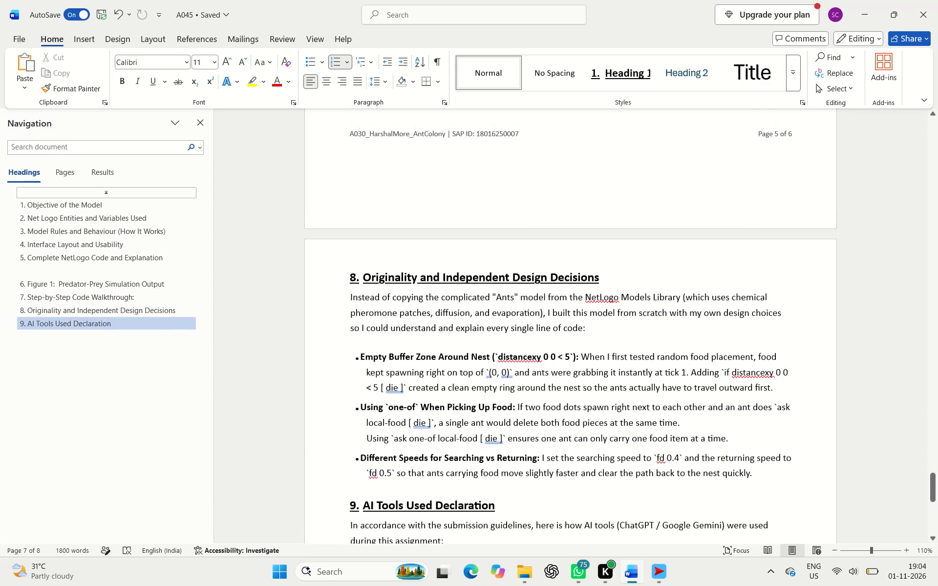
pyautogui.scroll(-1, 566, 451)
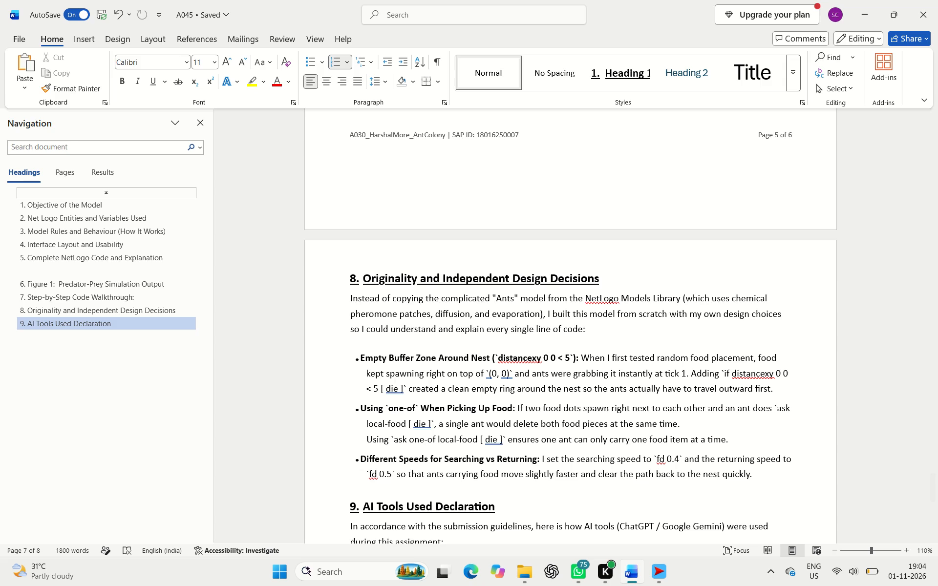
pyautogui.scroll(-2, 566, 451)
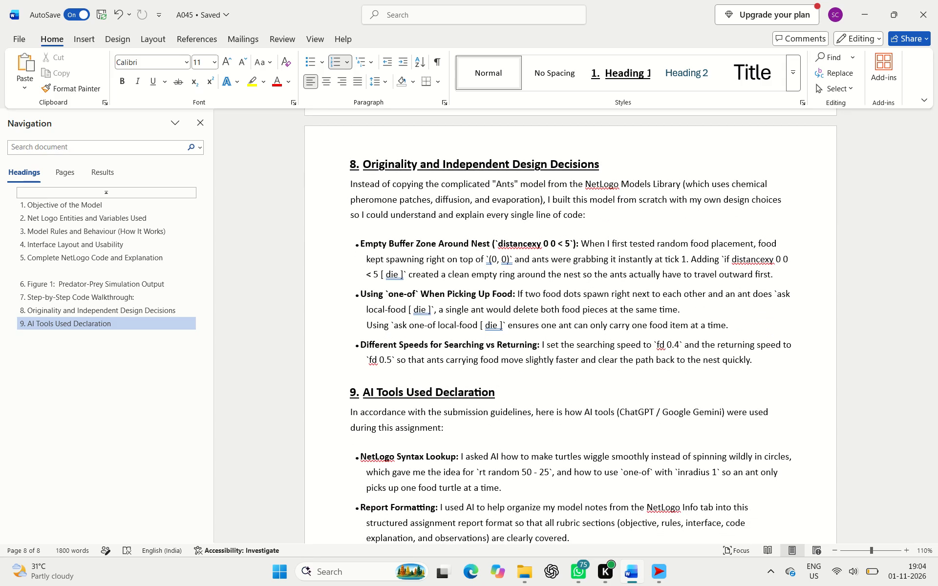
pyautogui.scroll(5, 566, 451)
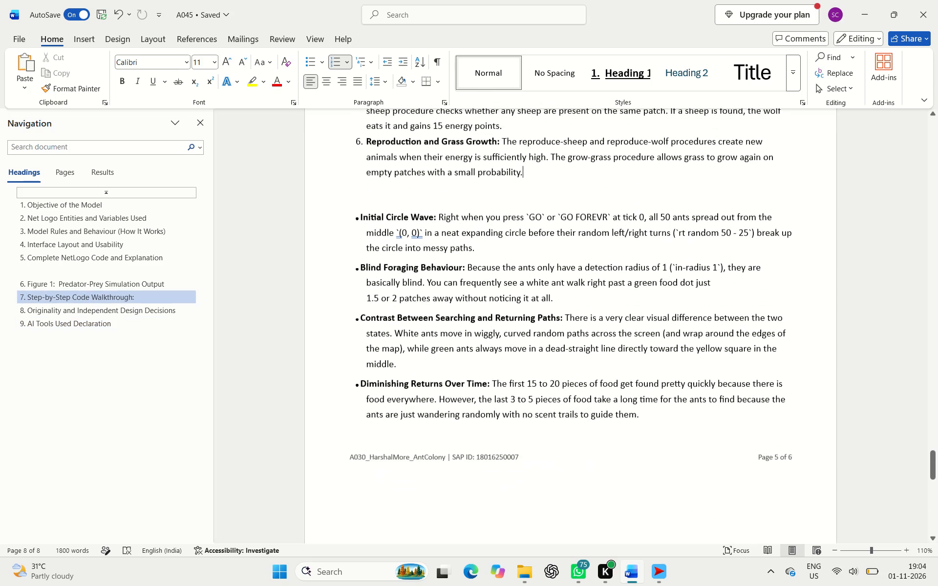
pyautogui.scroll(-1, 566, 451)
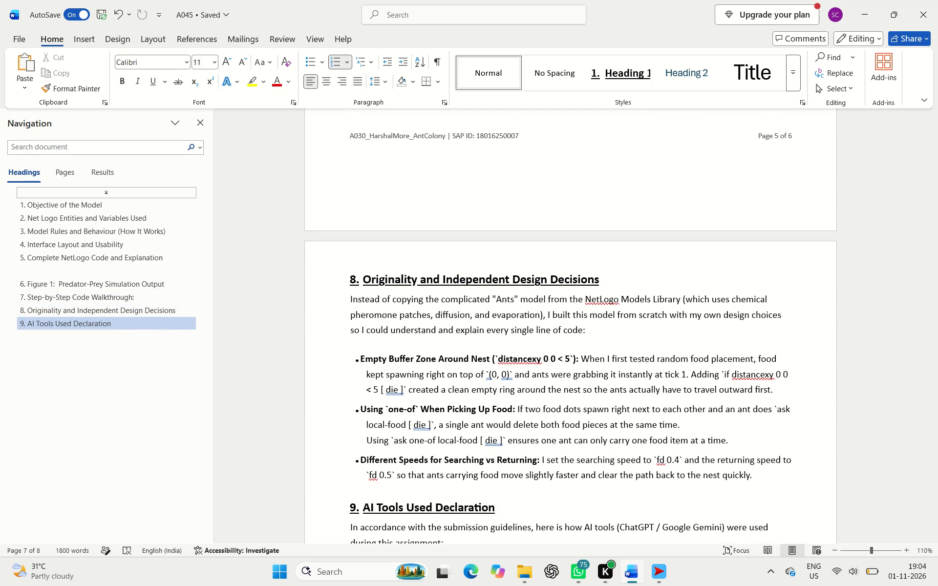
pyautogui.scroll(4, 566, 451)
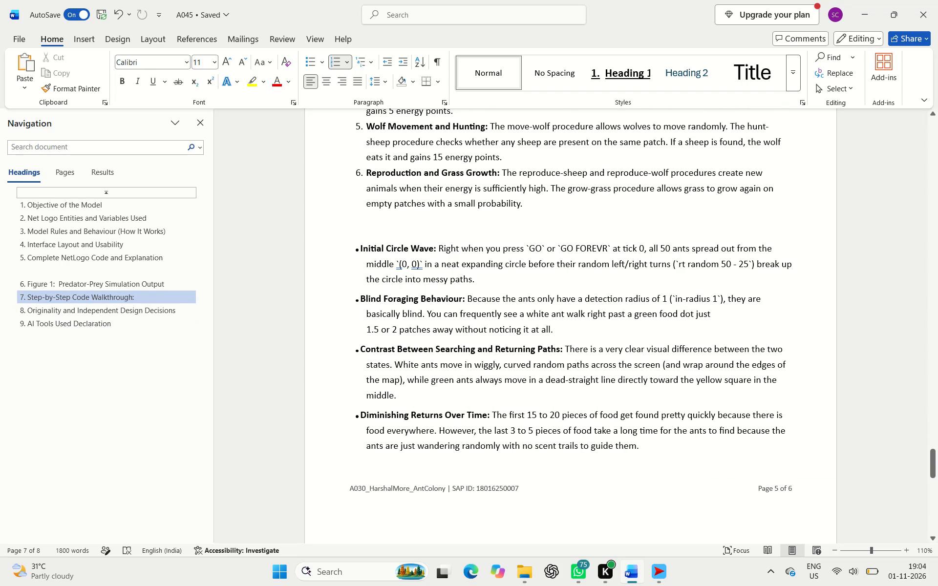
# End the numbered walkthrough list after item 6 and add blank lines before the "Initial Circle Wave" bullet.
pyautogui.press('Return')
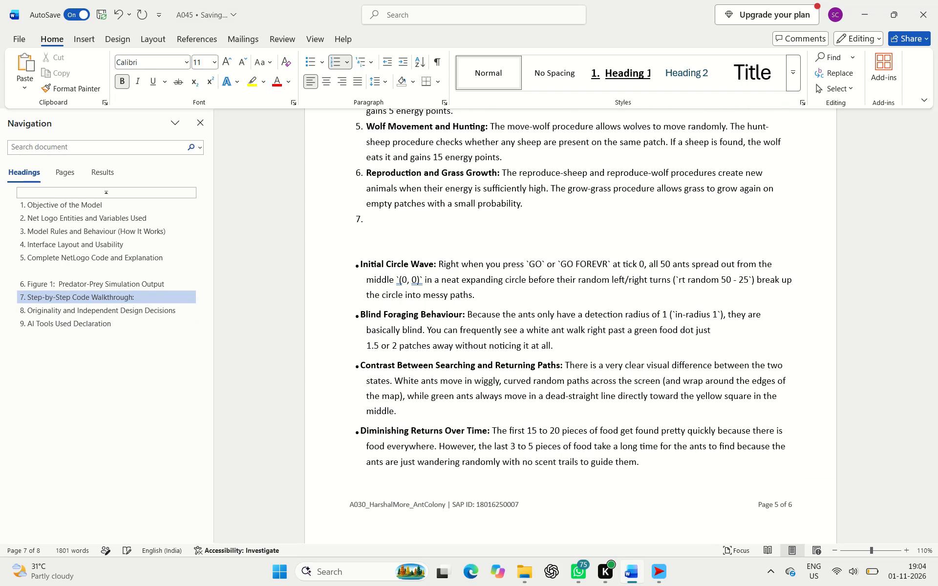
pyautogui.press('Return')
pyautogui.press('Return')
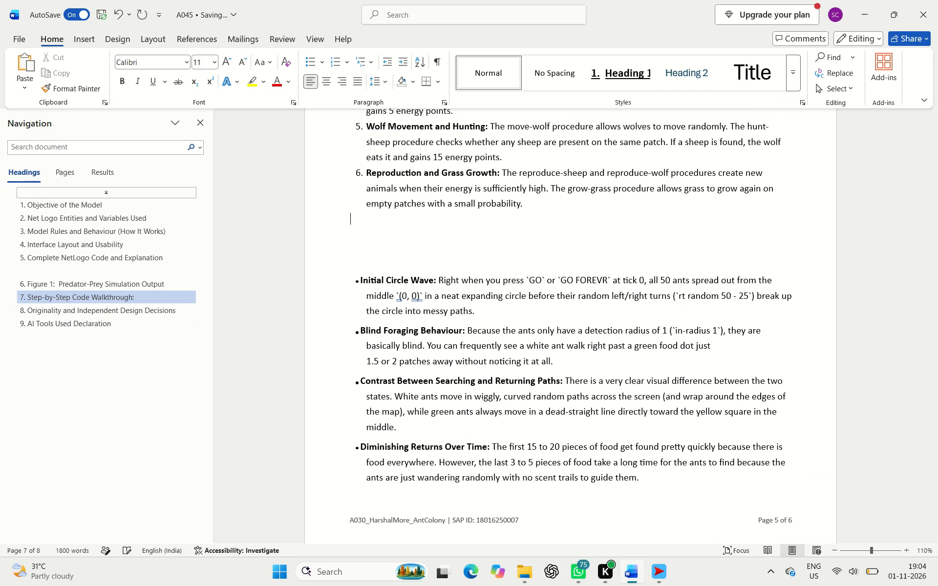
pyautogui.press('Return')
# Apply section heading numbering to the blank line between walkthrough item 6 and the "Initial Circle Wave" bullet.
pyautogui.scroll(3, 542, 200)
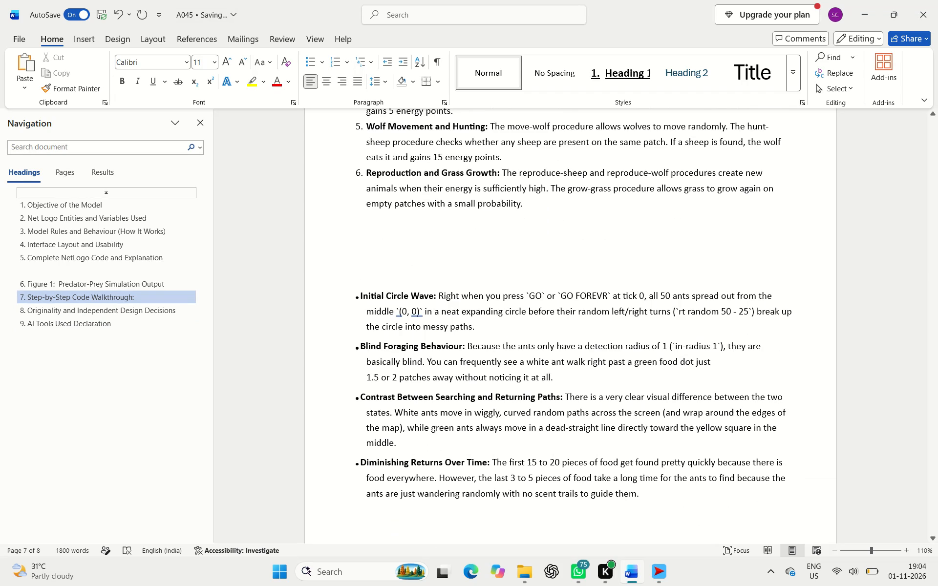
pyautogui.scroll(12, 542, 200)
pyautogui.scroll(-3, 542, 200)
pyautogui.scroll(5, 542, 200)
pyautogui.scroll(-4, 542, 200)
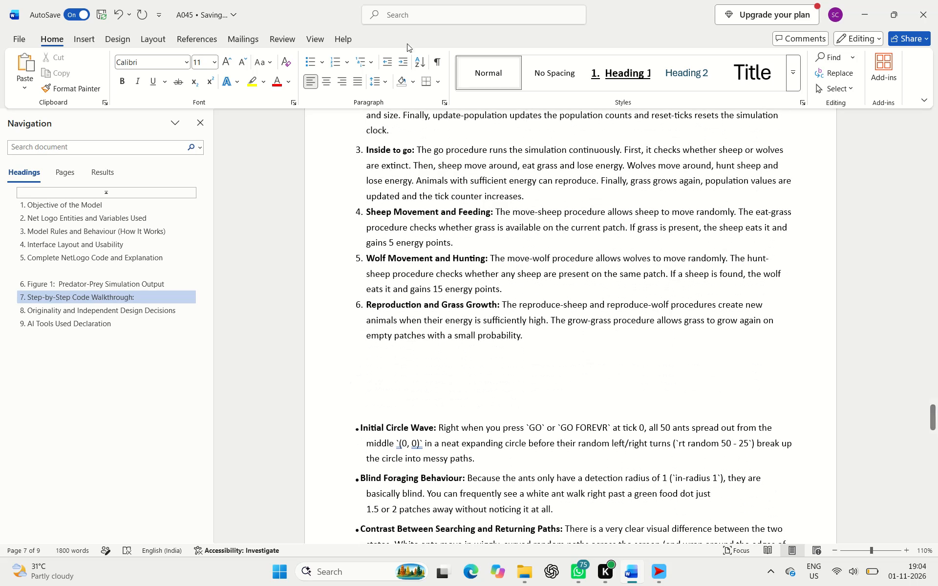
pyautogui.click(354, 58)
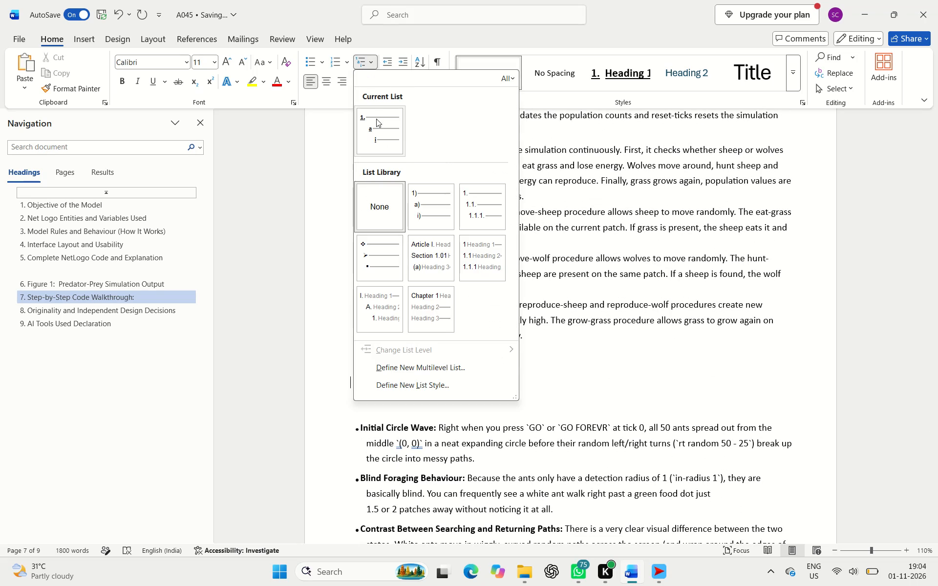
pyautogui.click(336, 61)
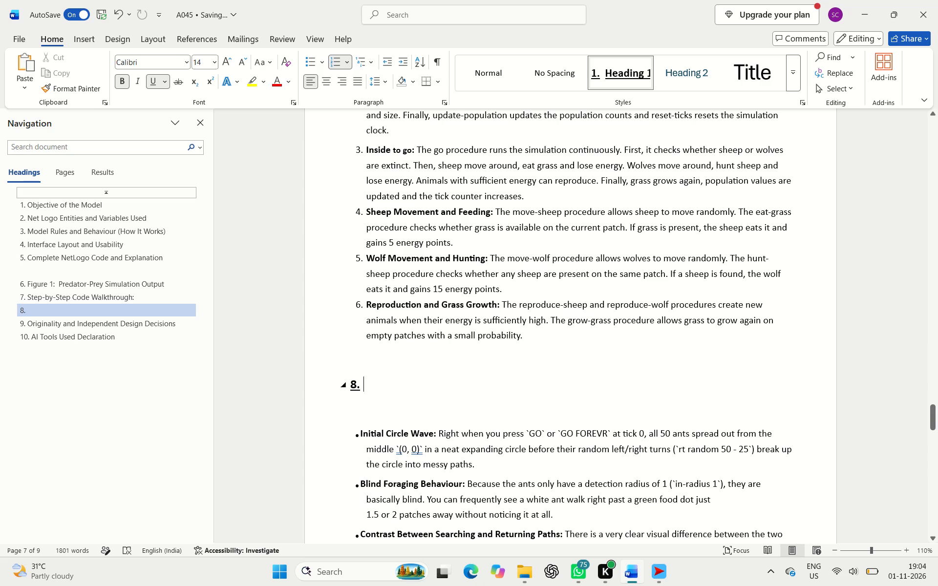
# Look through the report from the title page to the end of the code walkthrough to check its sections.
pyautogui.scroll(20, 383, 386)
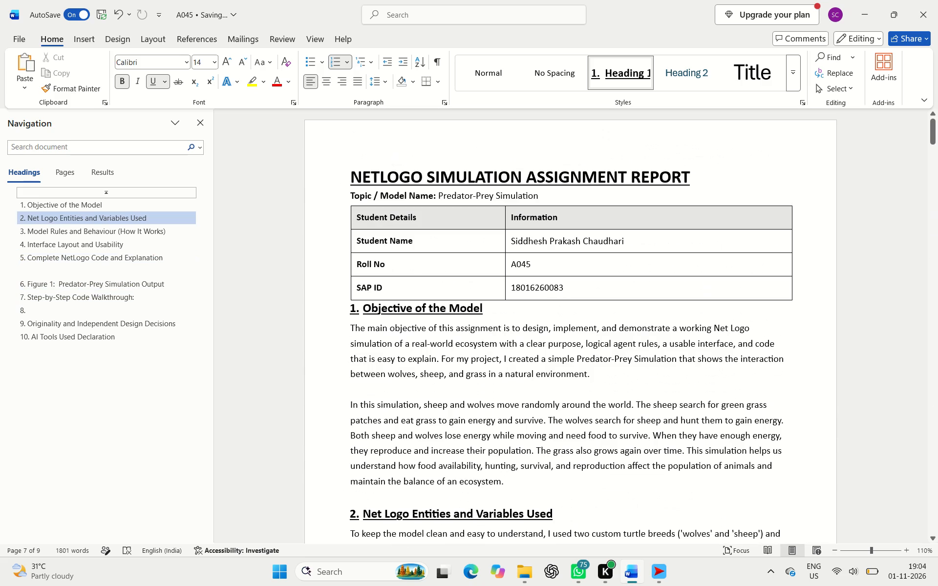
pyautogui.scroll(-12, 383, 386)
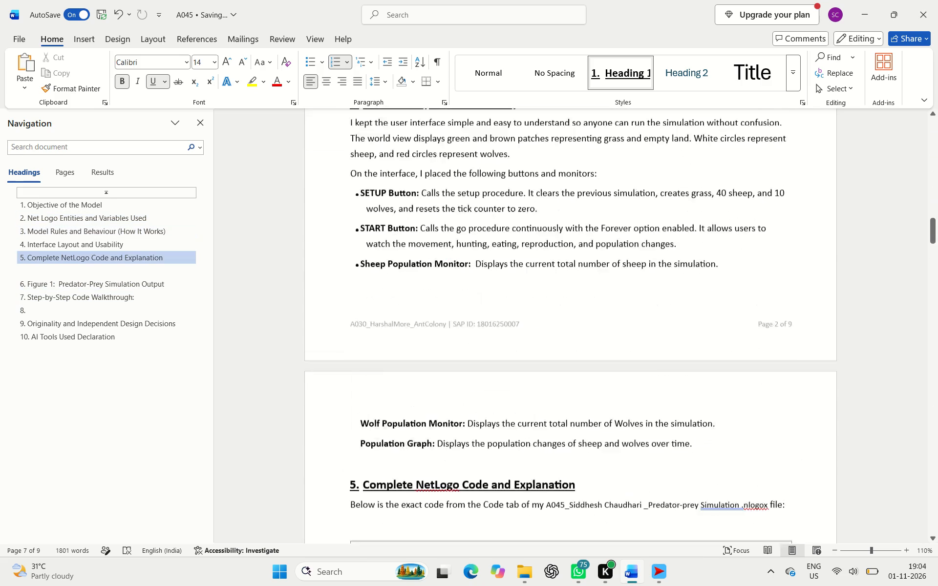
pyautogui.scroll(-8, 383, 386)
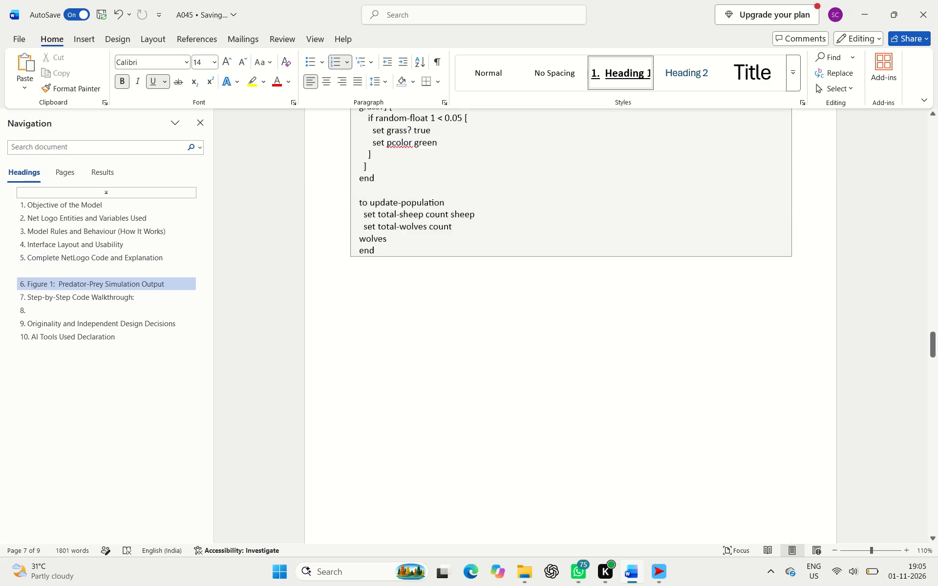
pyautogui.scroll(-3, 383, 386)
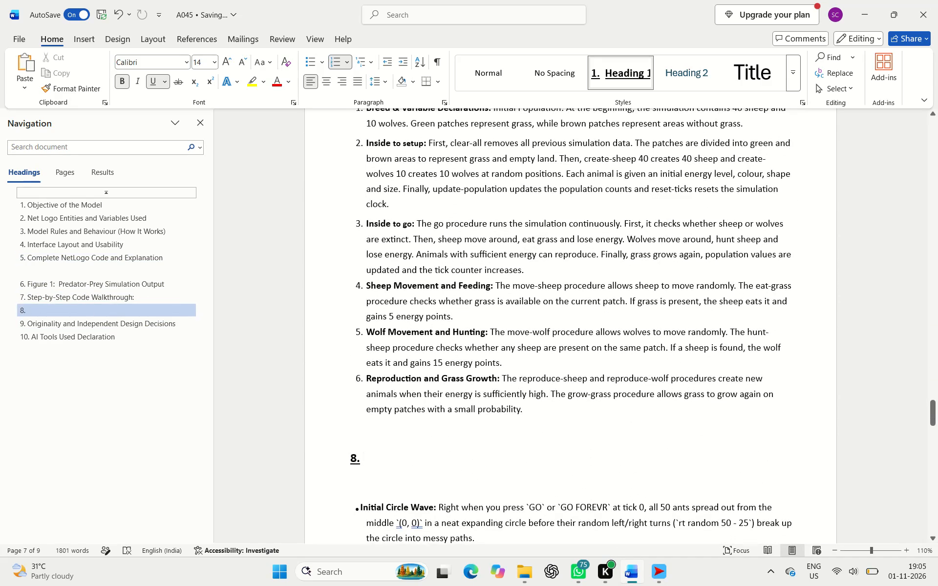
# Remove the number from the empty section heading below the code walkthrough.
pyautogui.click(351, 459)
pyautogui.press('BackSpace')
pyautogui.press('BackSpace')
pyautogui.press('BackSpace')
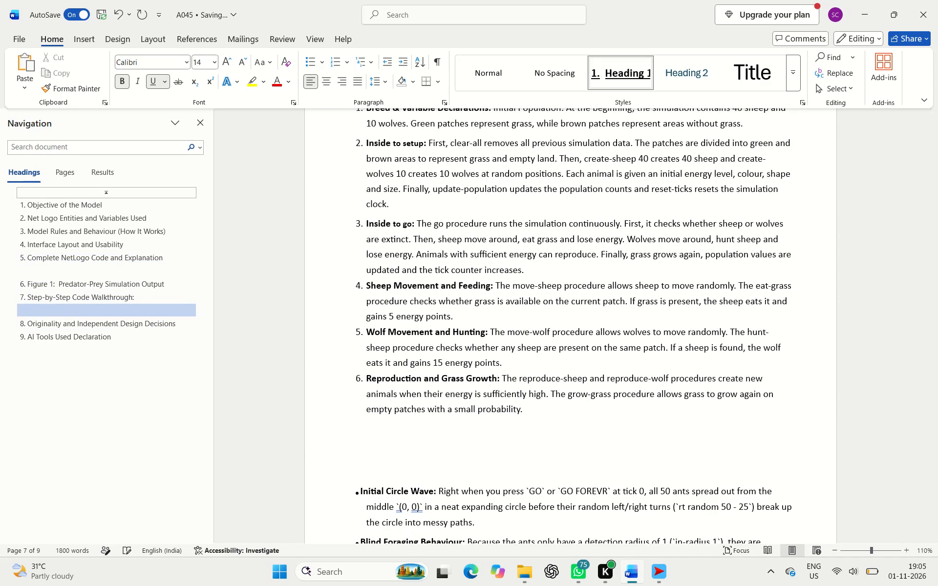
# Add the numbered section heading "Simulation Observations" above the "Initial Circle Wave" bullet, with an empty body line beneath it.
pyautogui.press('Return')
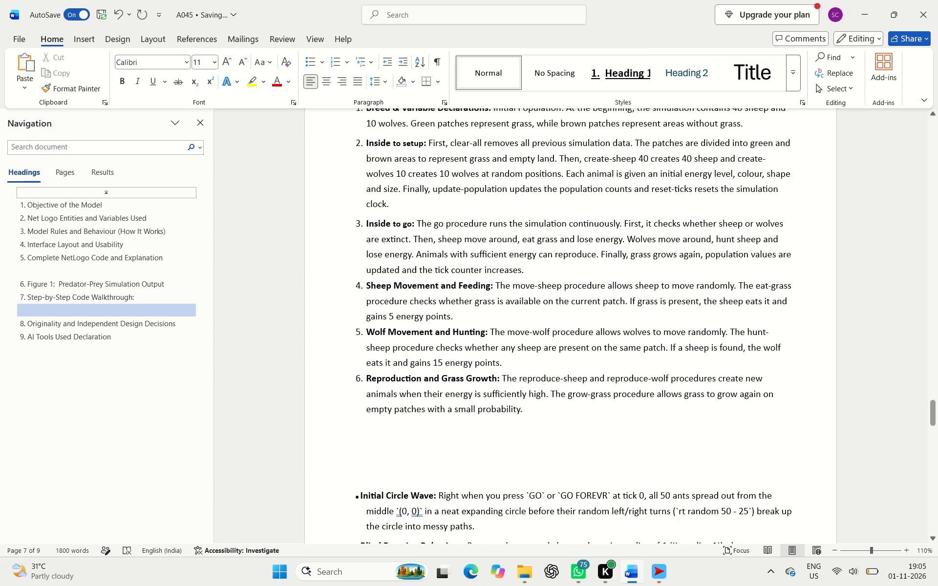
pyautogui.click(337, 61)
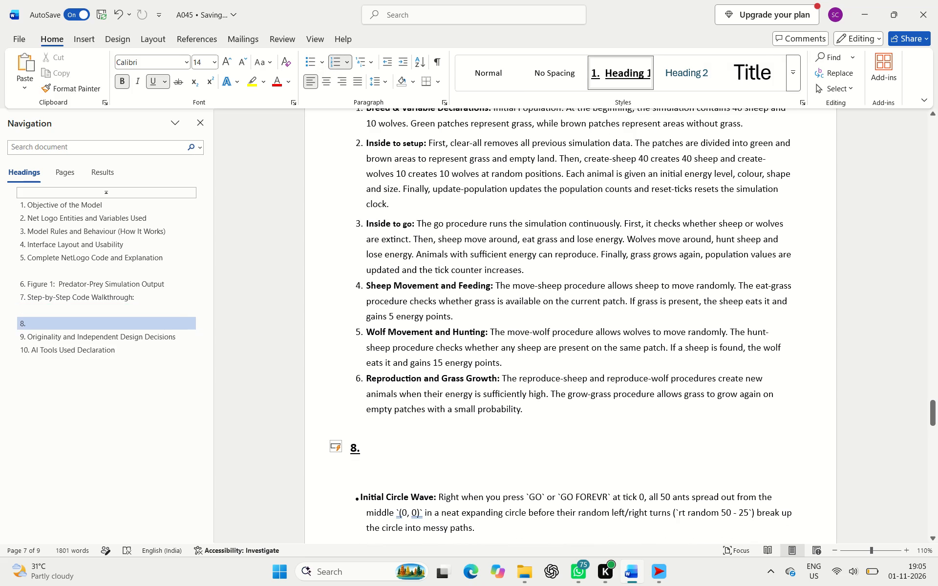
pyautogui.write('Simu')
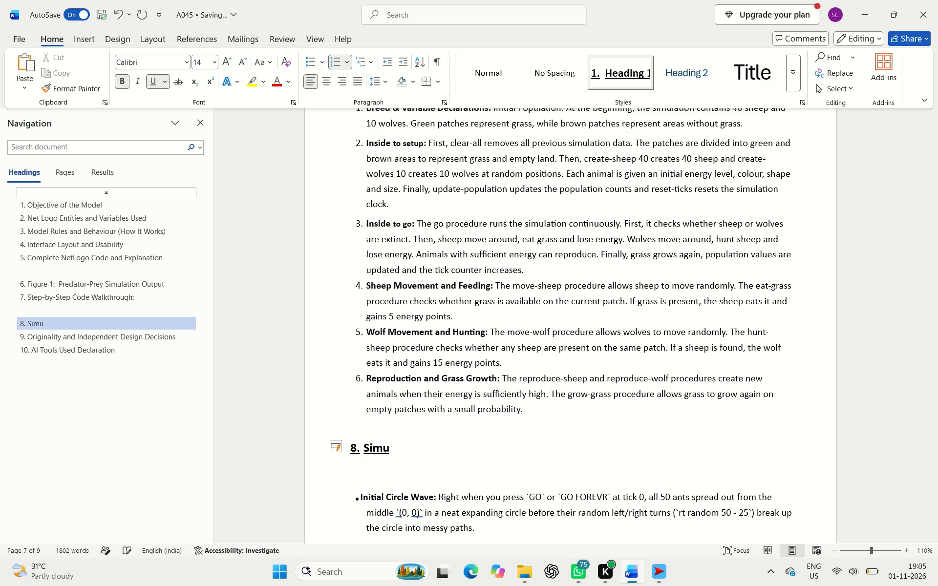
pyautogui.write('lation')
pyautogui.press('space')
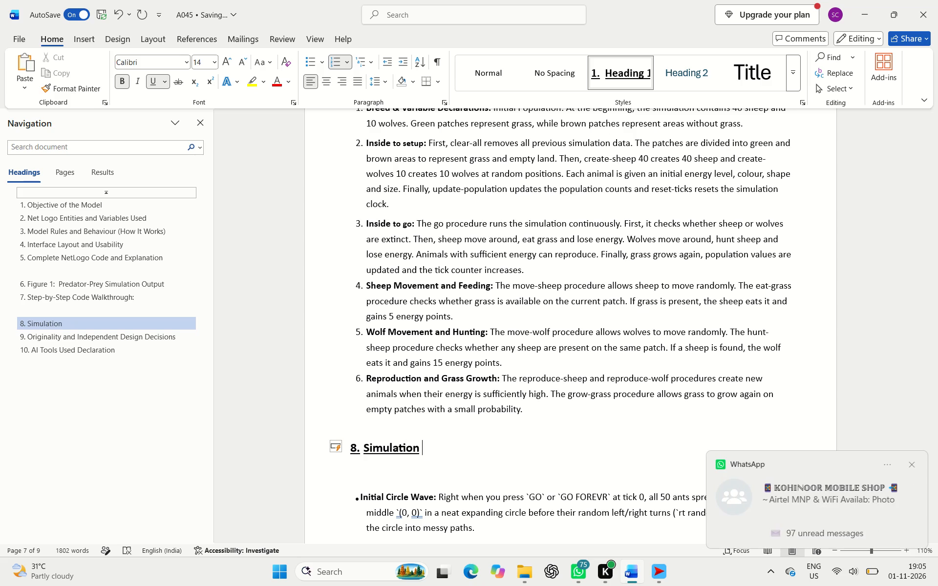
pyautogui.write('Obser')
pyautogui.write('vations')
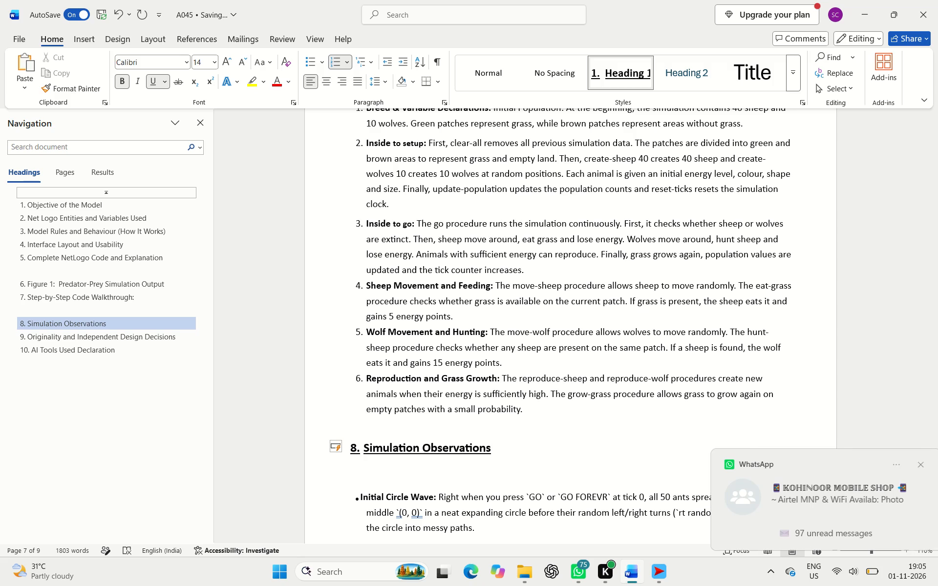
pyautogui.press('space')
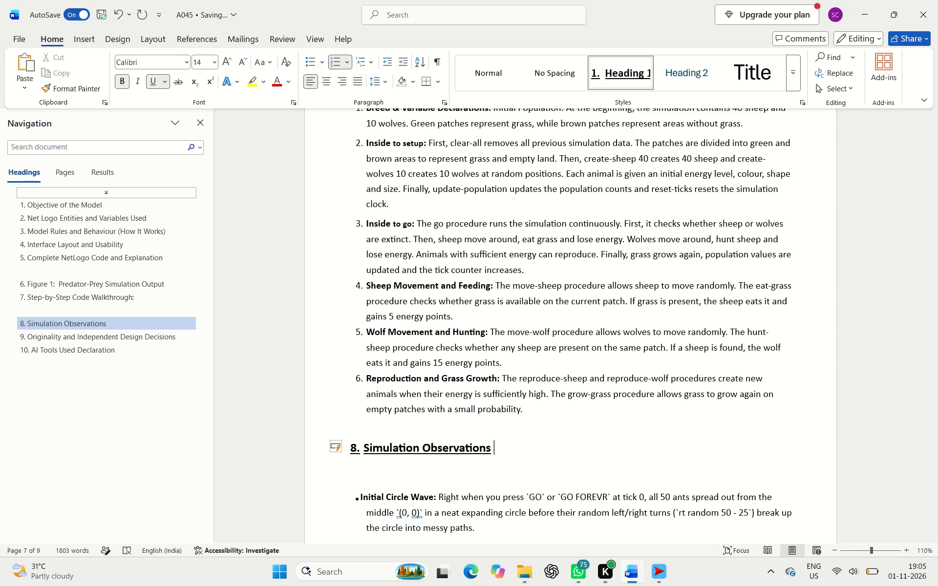
pyautogui.scroll(-2, 384, 388)
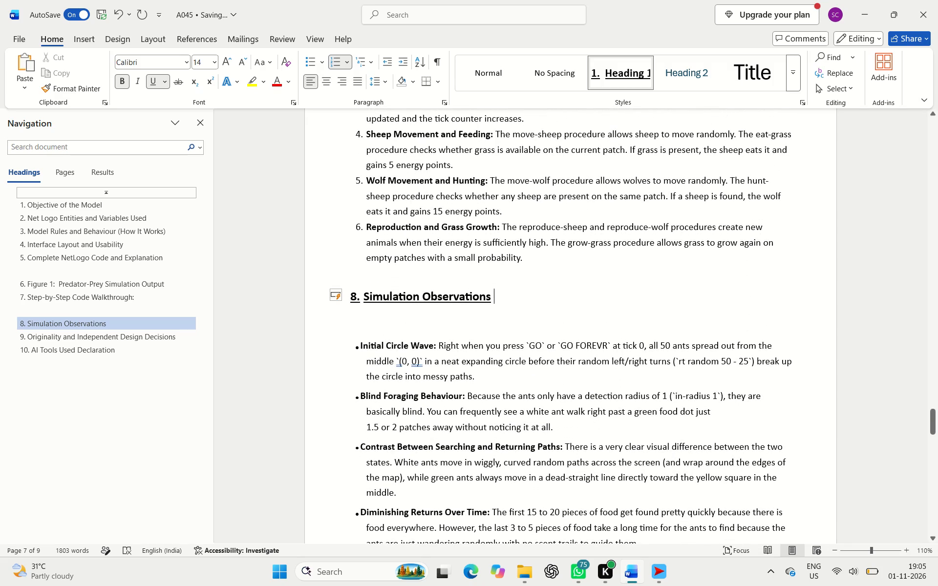
pyautogui.press('Return')
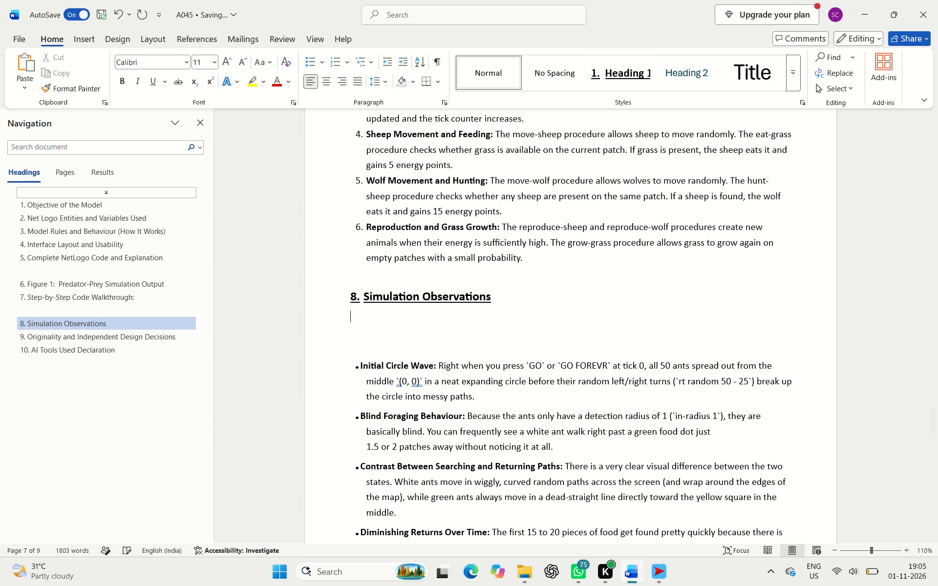
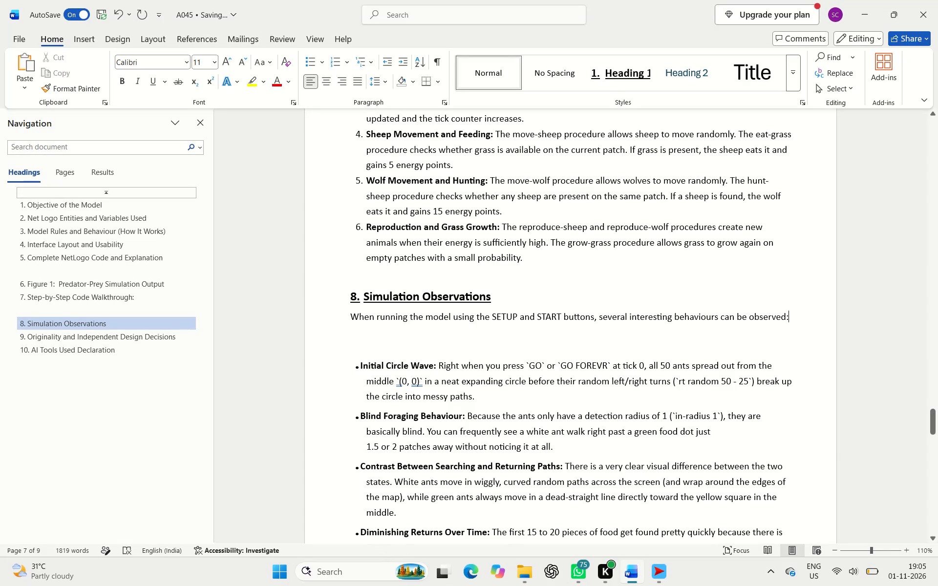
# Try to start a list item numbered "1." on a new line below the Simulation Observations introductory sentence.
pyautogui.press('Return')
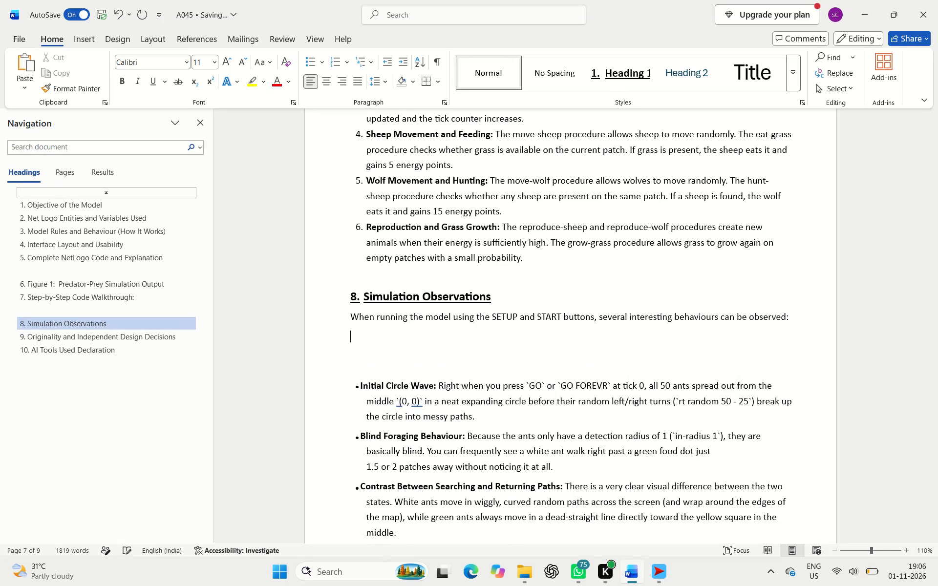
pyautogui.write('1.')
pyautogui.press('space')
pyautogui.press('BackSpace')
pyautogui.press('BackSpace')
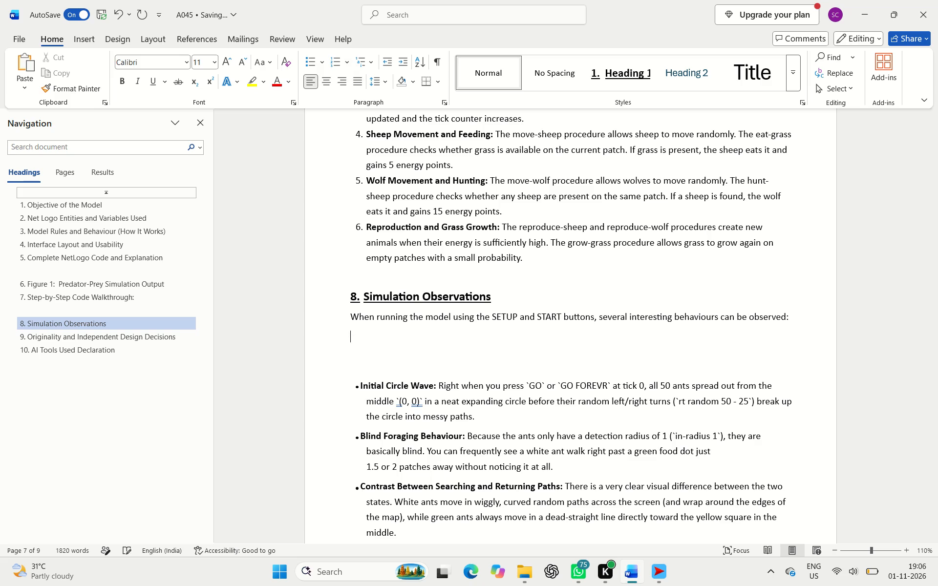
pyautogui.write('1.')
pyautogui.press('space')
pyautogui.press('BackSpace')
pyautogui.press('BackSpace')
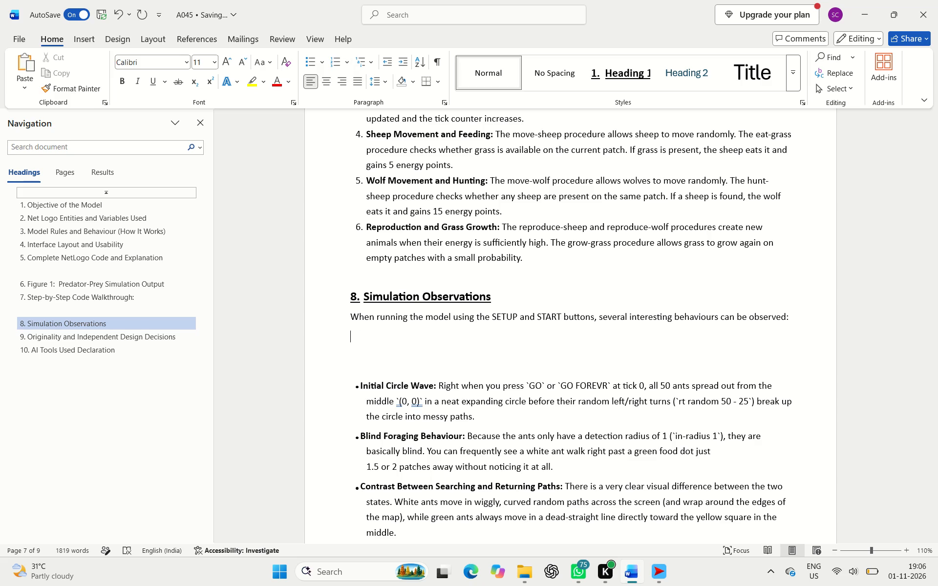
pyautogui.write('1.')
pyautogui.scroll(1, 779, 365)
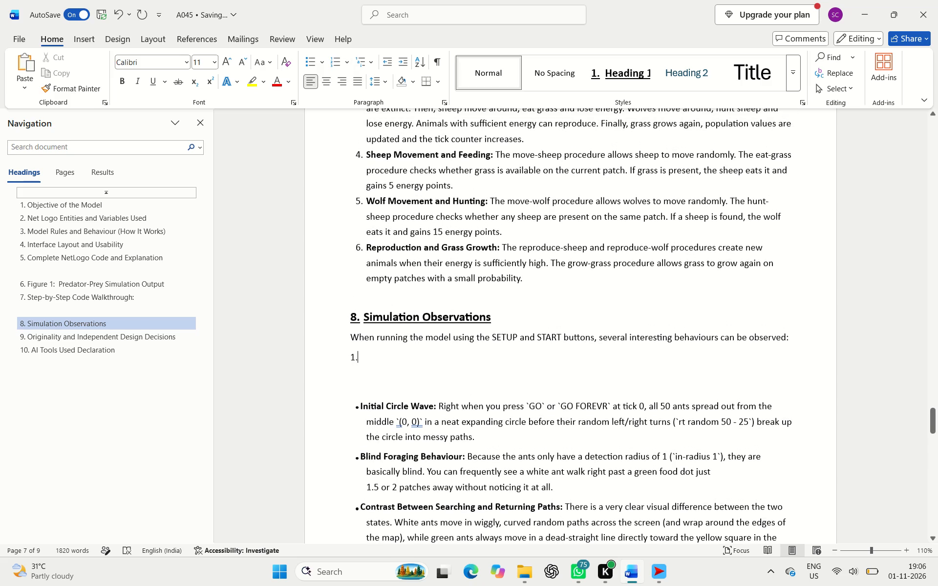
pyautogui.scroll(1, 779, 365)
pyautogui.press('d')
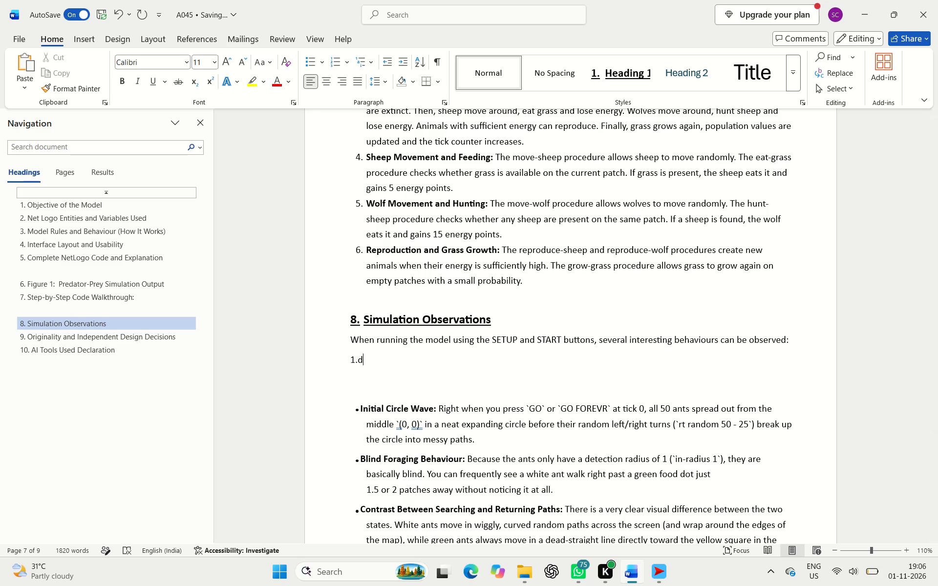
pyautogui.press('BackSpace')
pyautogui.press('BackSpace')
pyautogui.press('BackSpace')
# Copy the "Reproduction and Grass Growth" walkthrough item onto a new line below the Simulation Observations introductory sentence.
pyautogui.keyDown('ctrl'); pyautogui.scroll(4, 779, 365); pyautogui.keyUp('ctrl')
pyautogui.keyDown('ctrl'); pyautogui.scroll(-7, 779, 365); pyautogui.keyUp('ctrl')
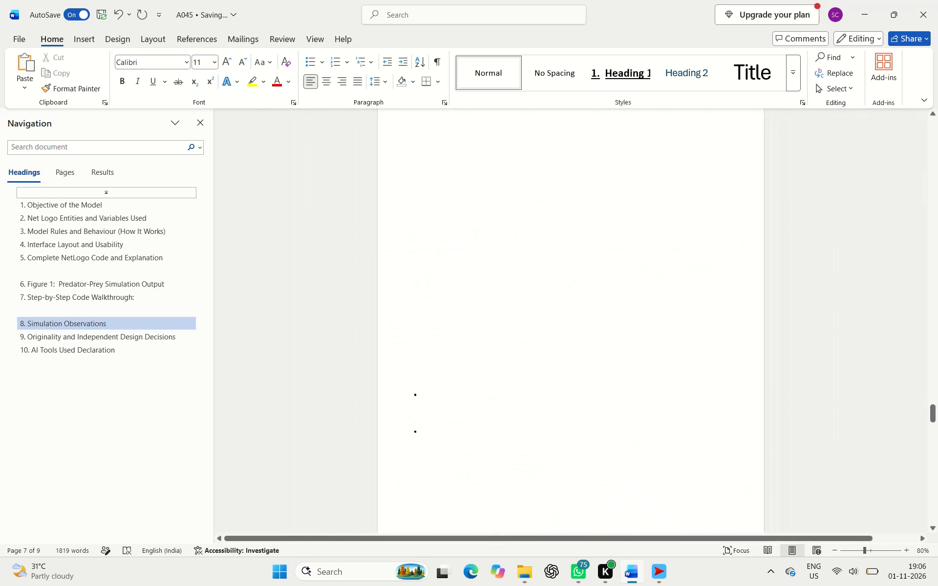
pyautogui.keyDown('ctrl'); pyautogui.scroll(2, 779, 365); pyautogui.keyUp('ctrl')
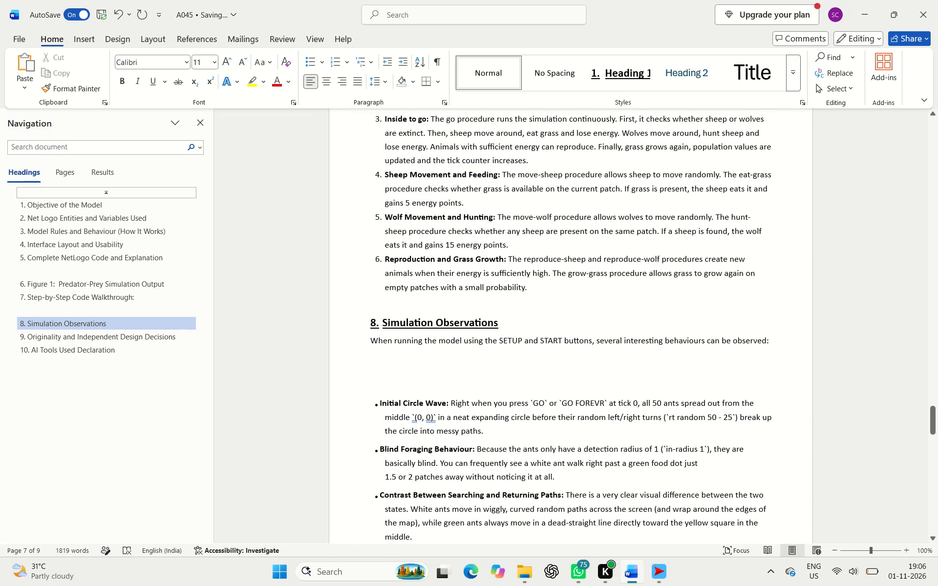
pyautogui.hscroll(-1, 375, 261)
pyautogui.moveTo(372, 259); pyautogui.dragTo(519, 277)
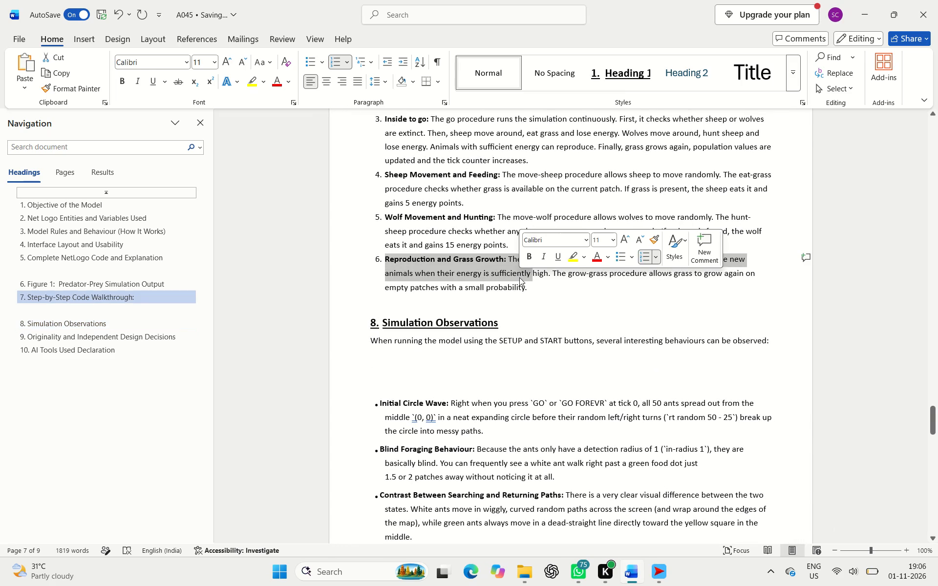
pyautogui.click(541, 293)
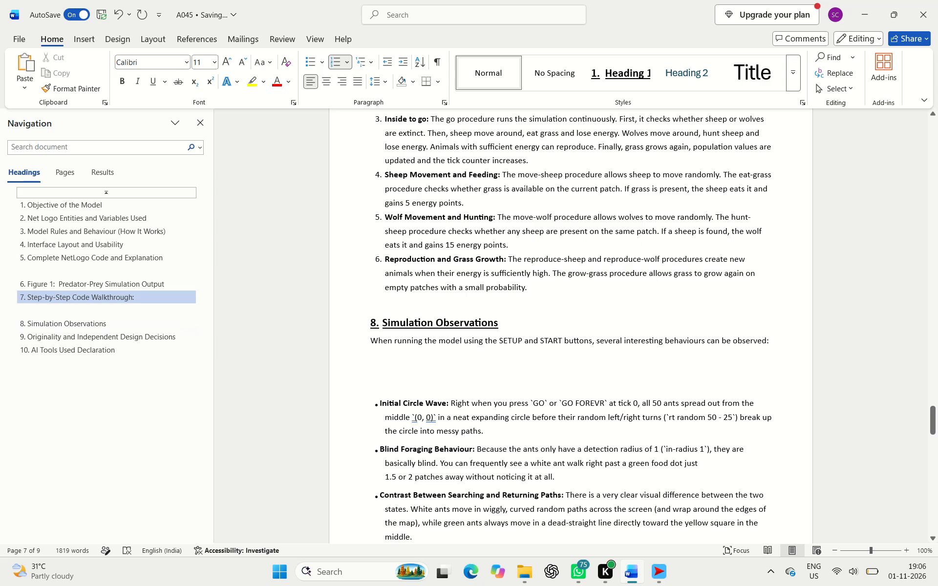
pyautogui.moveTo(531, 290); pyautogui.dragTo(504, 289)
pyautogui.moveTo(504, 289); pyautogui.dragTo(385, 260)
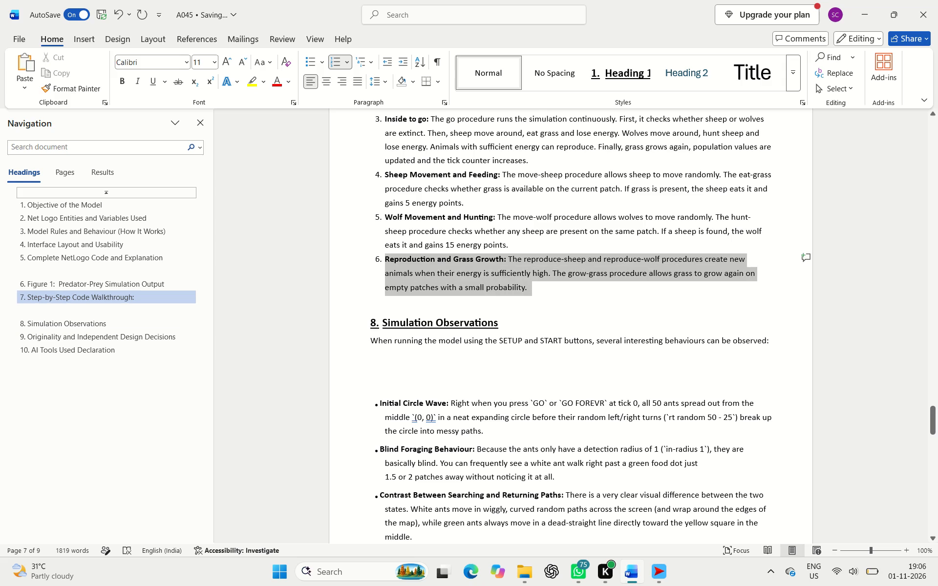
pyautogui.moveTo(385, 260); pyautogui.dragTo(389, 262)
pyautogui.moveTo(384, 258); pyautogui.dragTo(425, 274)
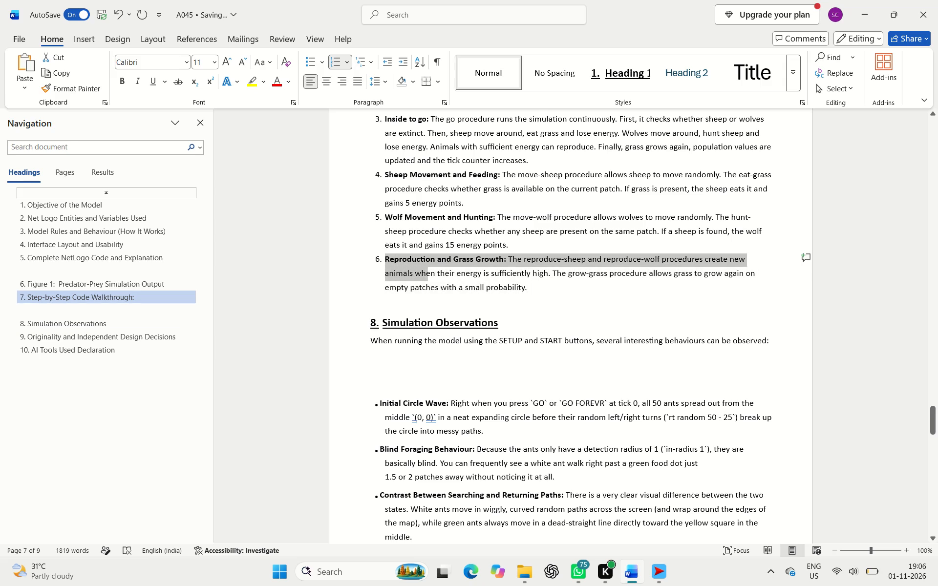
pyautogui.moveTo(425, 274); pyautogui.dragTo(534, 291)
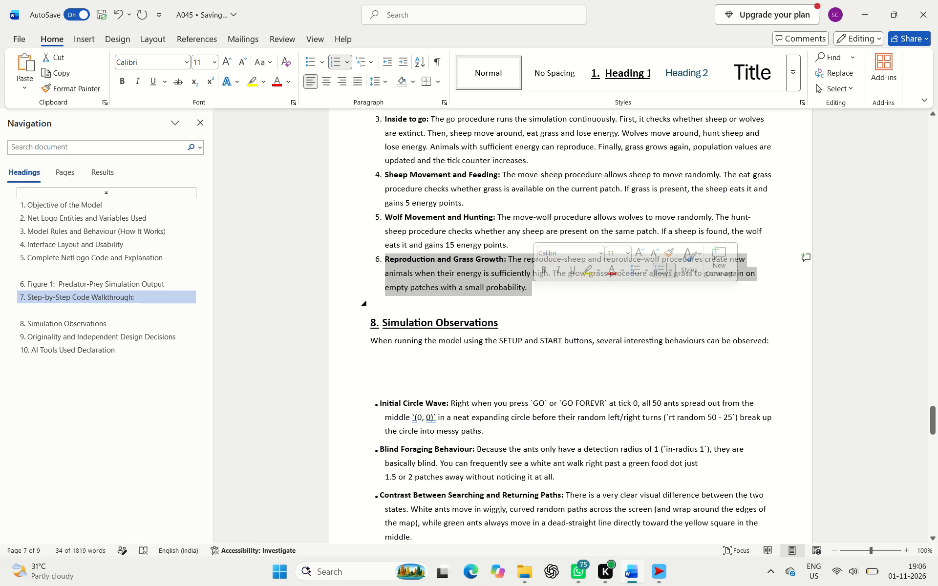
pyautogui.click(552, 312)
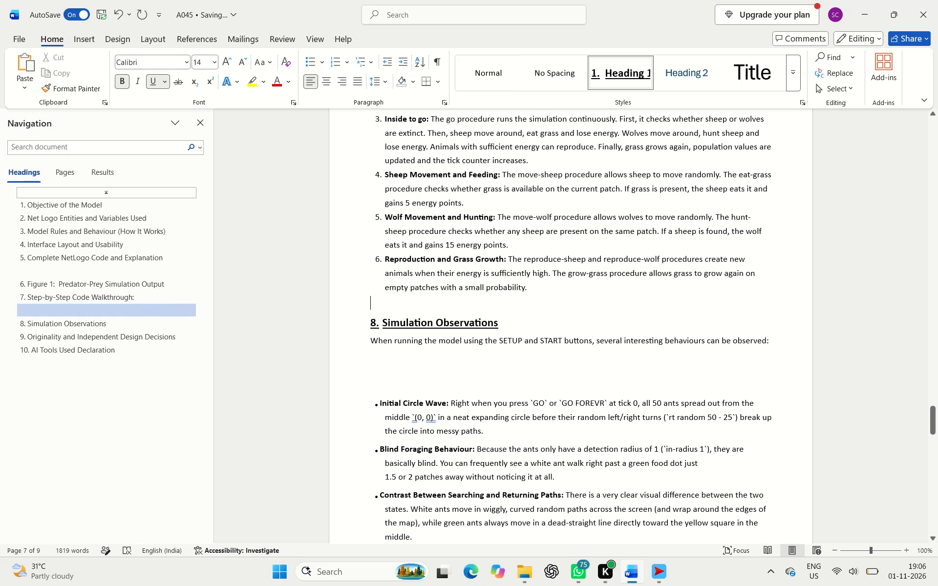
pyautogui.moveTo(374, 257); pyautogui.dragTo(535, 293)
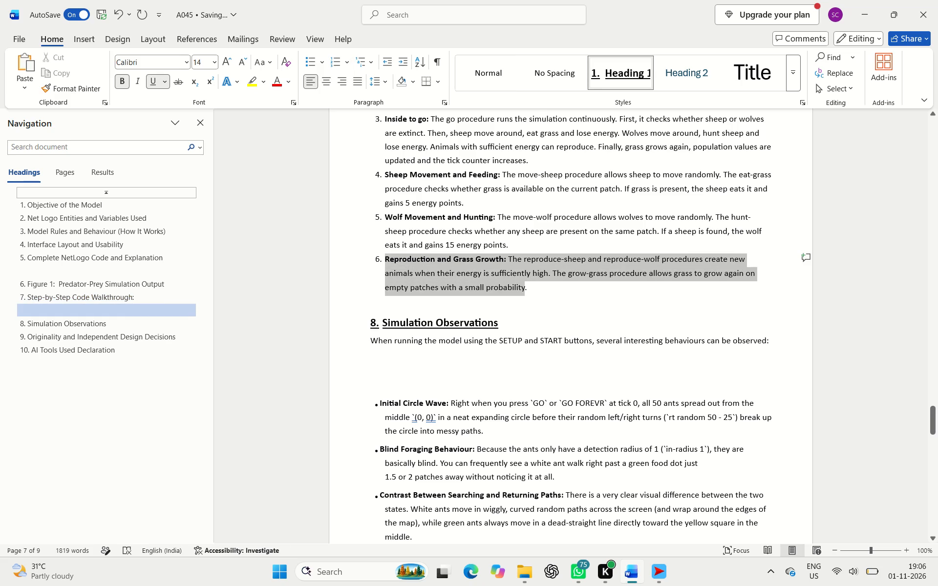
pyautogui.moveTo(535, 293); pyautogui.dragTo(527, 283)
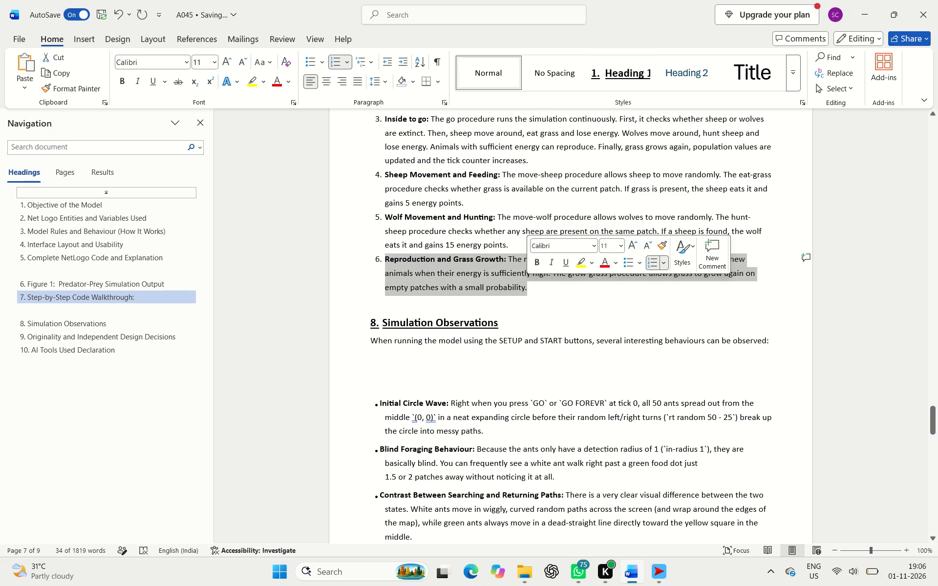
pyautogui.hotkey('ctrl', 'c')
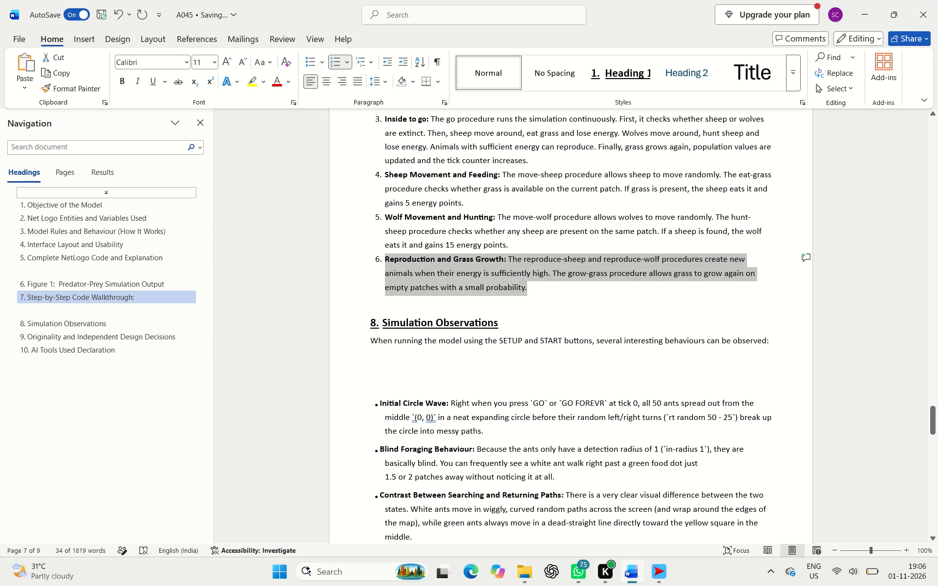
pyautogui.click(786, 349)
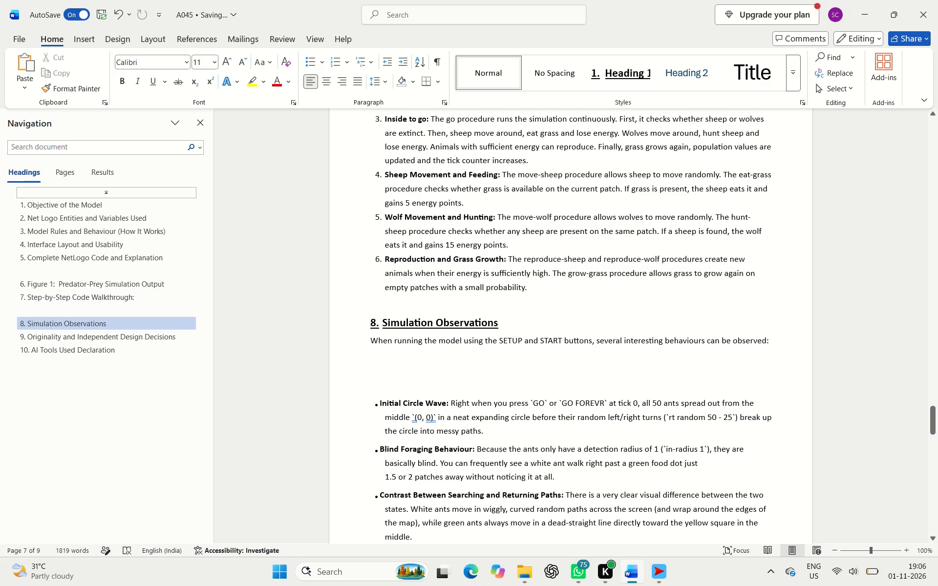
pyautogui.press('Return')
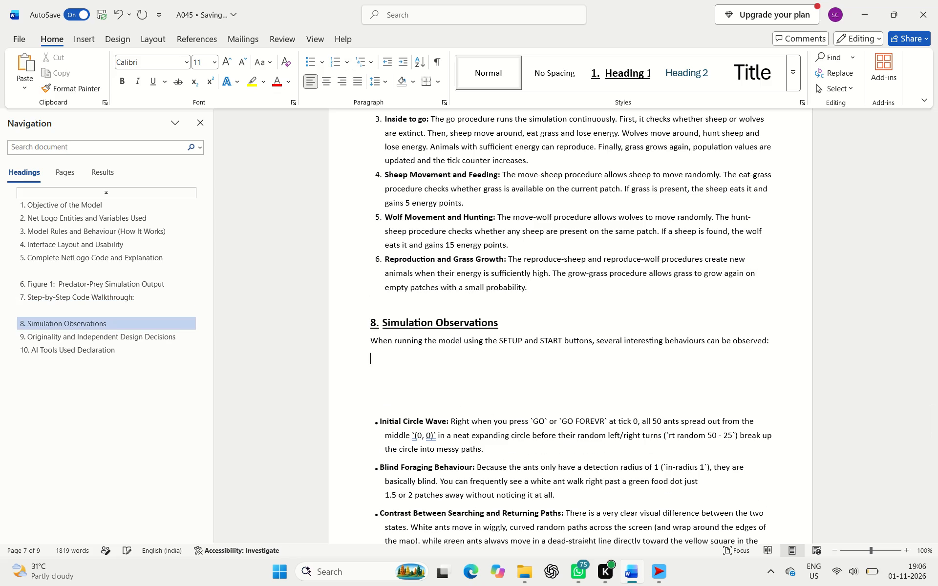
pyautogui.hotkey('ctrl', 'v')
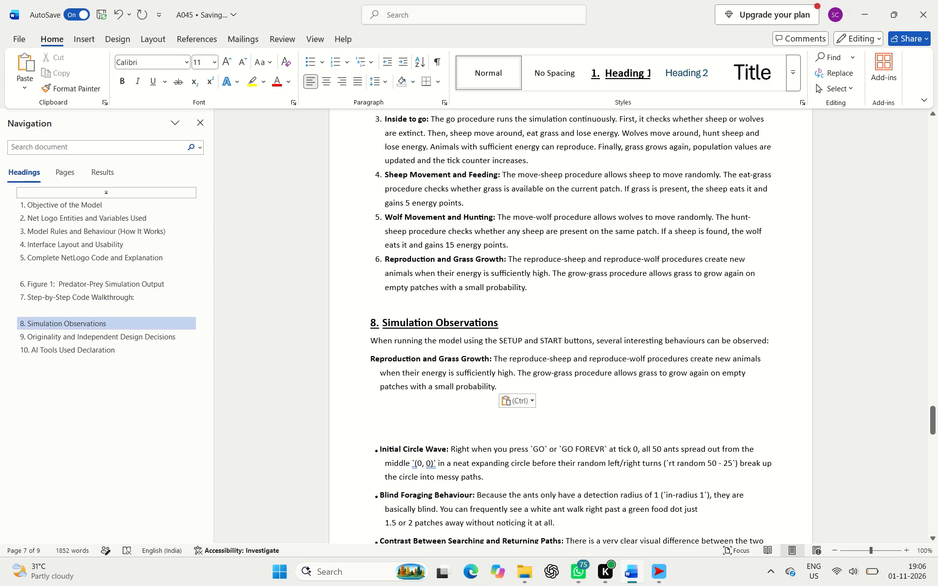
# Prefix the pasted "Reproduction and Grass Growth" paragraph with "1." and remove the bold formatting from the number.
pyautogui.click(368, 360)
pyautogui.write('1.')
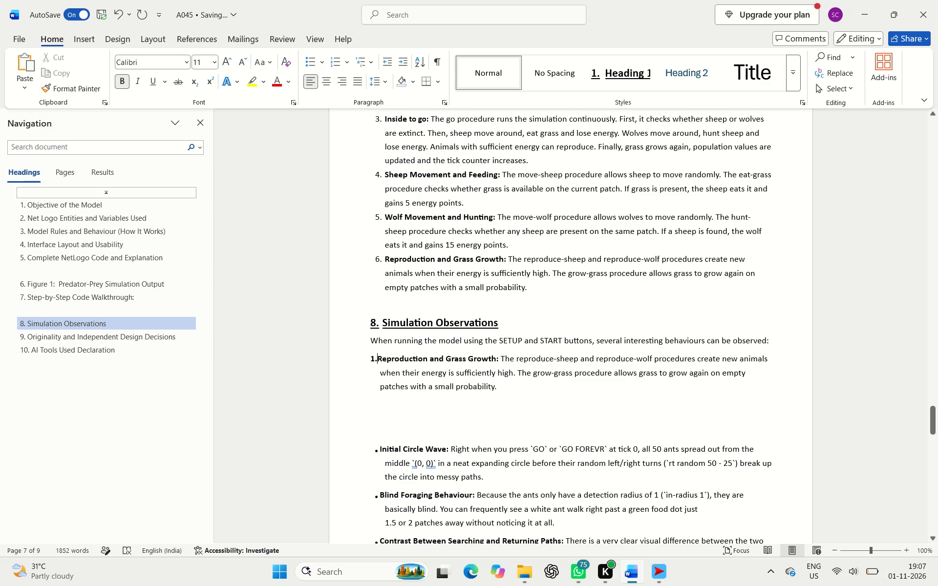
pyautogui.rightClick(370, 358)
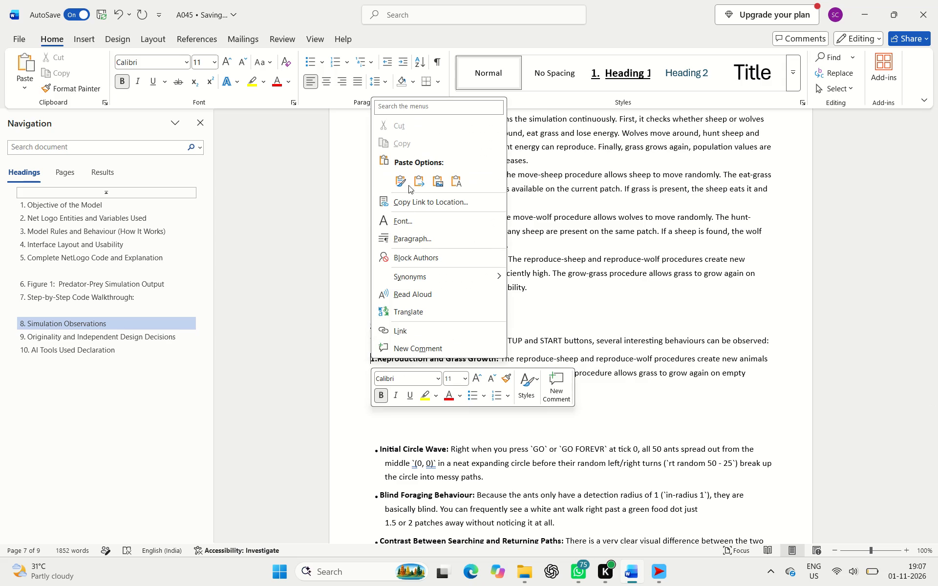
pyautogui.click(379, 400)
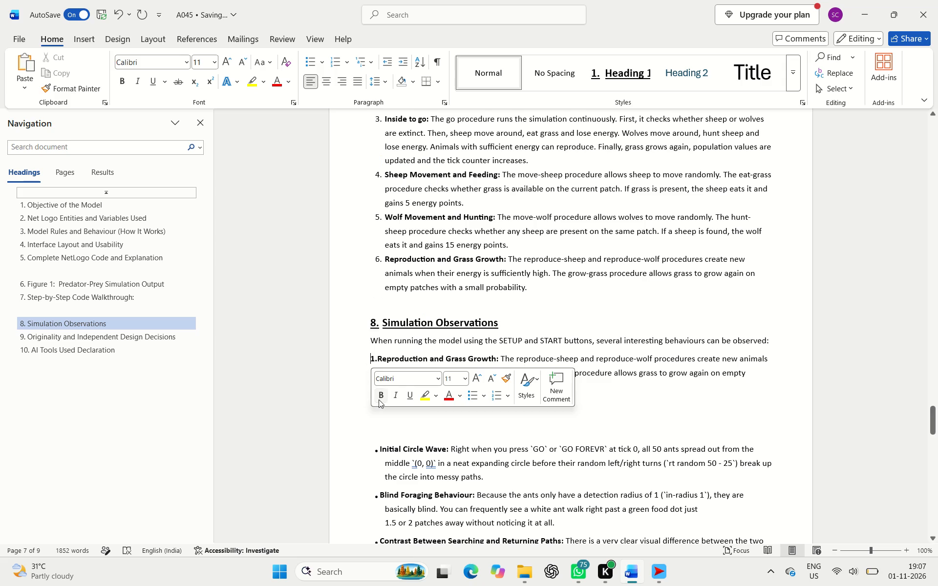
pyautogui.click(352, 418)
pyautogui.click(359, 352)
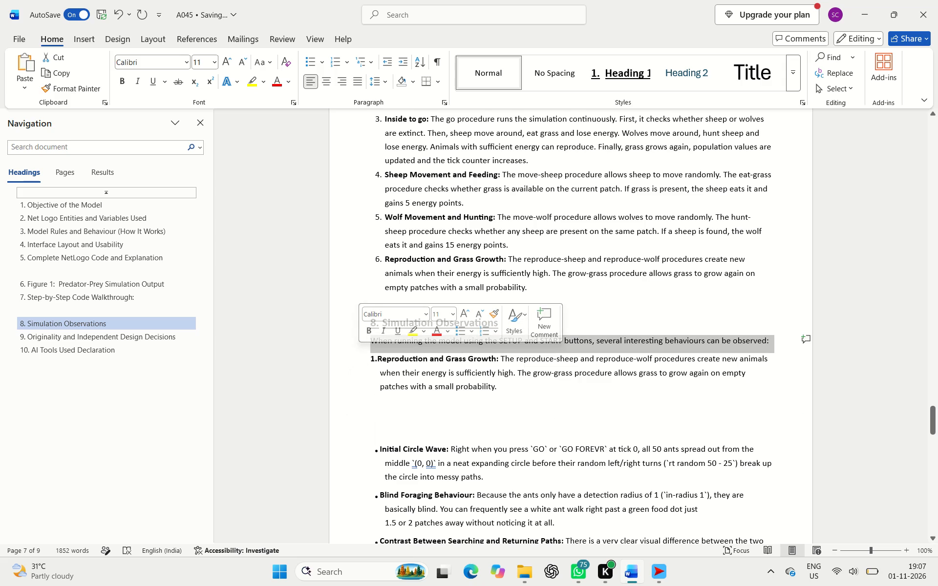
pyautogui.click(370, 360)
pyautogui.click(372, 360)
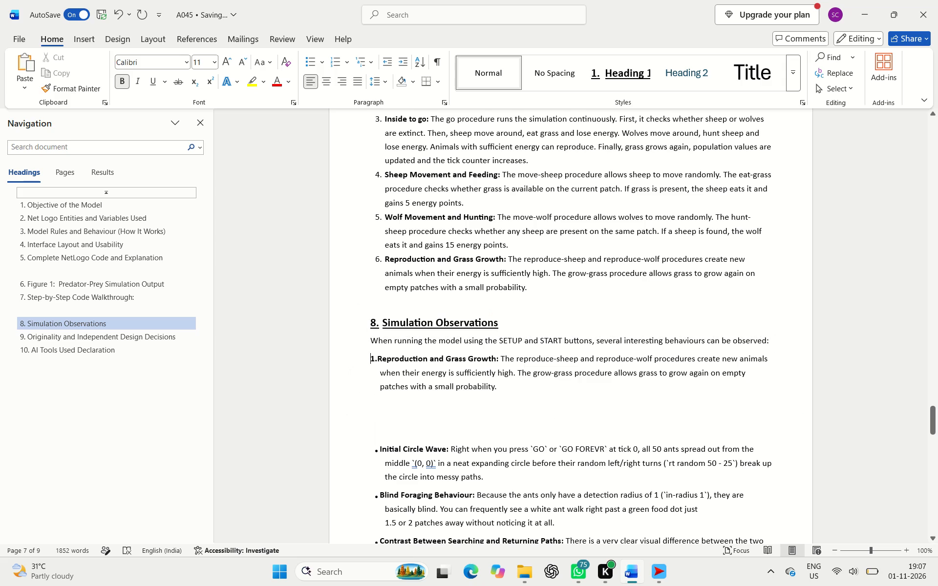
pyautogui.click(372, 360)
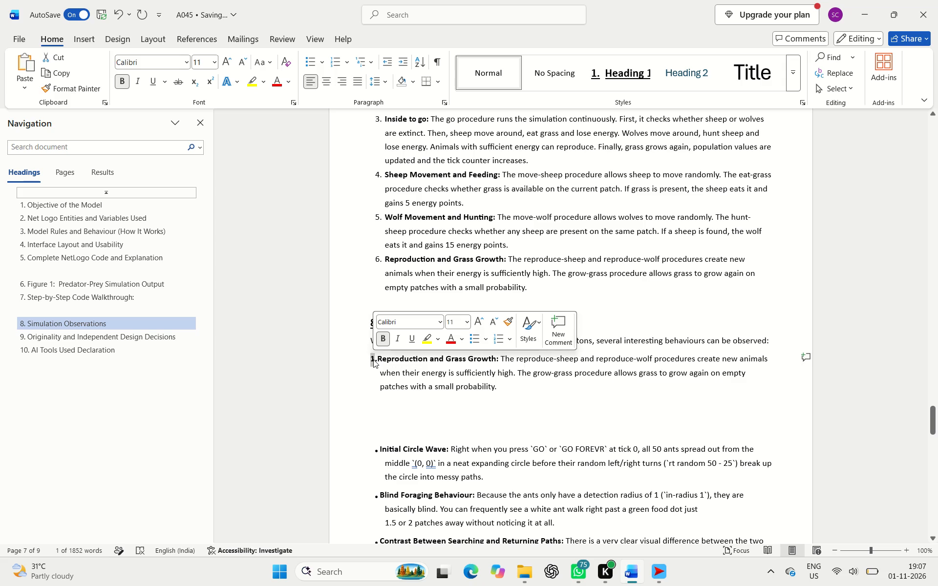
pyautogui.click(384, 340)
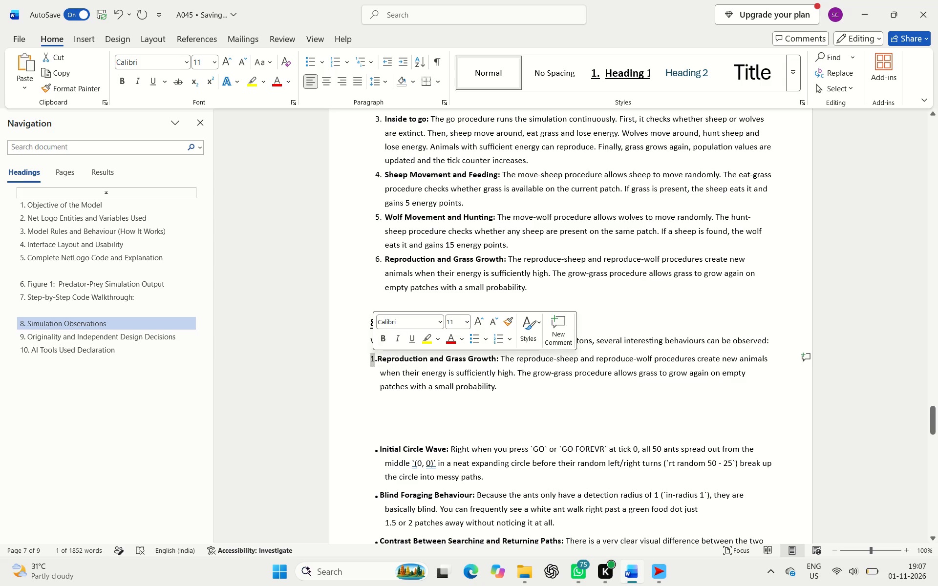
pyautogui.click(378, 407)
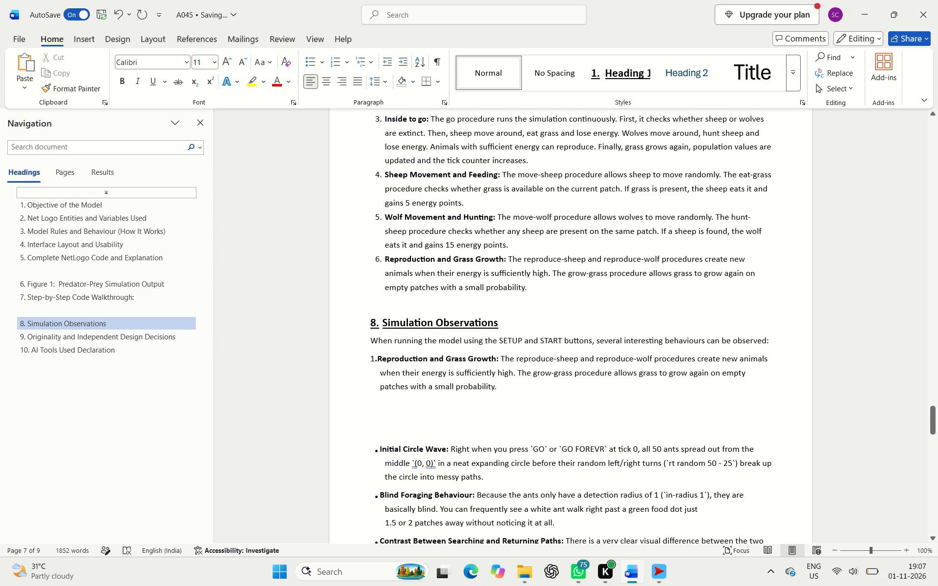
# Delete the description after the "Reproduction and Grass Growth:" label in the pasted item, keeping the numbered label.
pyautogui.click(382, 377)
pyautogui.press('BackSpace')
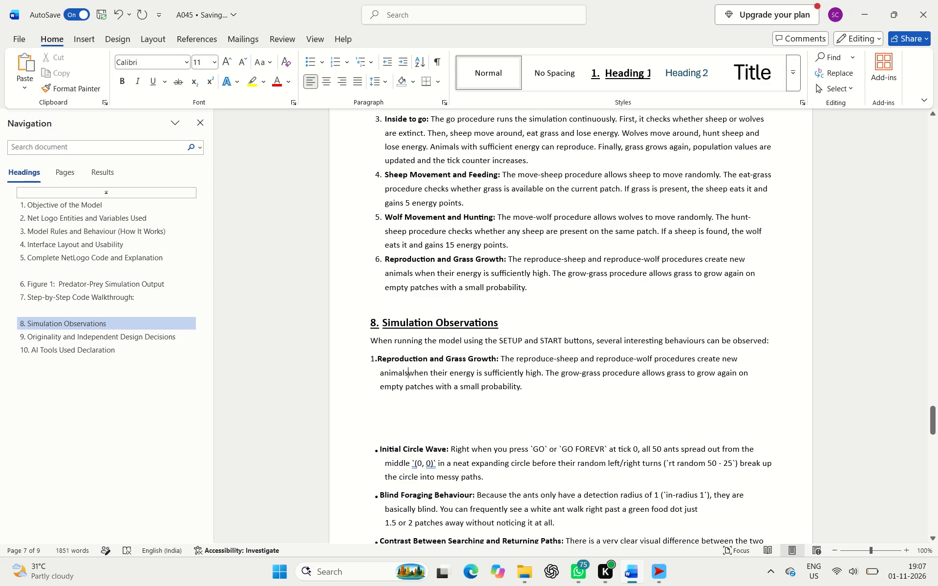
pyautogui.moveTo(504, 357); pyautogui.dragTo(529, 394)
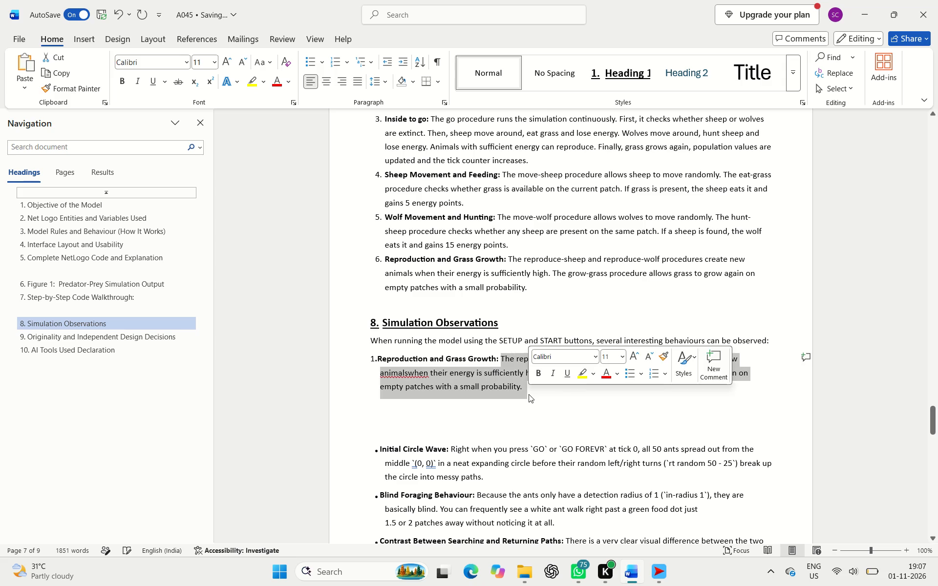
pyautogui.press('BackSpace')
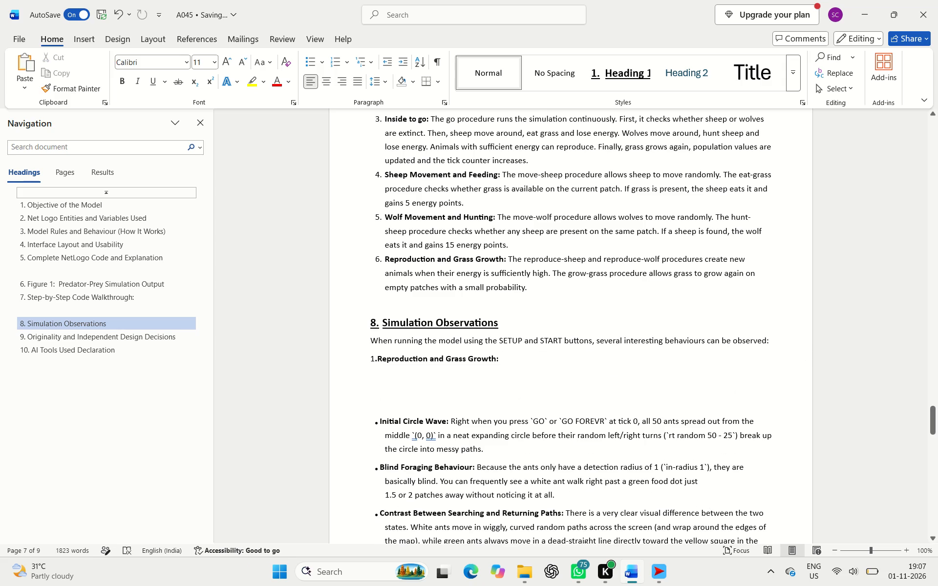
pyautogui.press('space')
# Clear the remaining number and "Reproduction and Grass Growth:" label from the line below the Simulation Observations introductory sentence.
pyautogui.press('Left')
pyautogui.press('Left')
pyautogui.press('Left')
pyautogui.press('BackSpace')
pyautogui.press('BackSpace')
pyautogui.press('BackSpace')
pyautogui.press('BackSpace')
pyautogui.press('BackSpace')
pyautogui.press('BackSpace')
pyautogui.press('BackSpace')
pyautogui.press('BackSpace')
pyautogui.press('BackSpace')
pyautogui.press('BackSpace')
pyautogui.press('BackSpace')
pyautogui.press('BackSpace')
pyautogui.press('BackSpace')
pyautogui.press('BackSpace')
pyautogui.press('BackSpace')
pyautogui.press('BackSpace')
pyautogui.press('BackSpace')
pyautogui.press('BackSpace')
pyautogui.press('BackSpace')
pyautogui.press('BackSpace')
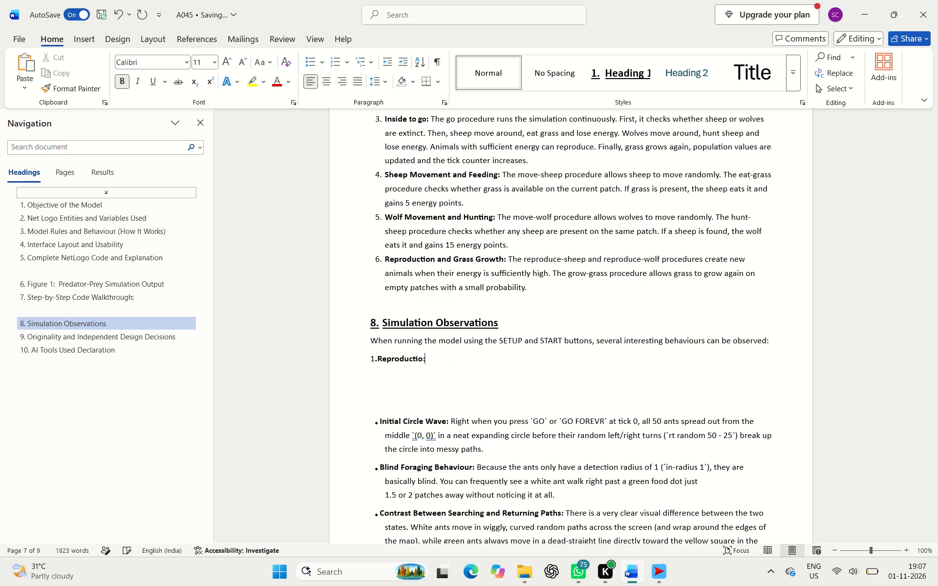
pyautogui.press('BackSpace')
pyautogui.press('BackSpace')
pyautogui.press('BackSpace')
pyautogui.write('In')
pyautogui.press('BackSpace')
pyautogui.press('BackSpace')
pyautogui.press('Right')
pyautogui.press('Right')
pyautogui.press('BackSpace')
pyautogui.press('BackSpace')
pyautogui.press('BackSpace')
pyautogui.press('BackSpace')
# Enter the numbered label "1.Initial Population:" on the line below the Simulation Observations introductory sentence.
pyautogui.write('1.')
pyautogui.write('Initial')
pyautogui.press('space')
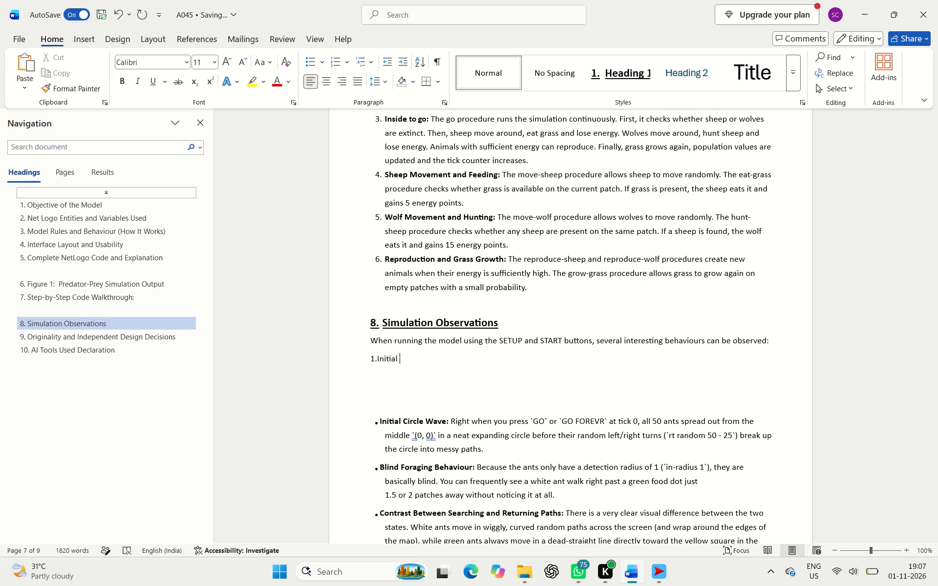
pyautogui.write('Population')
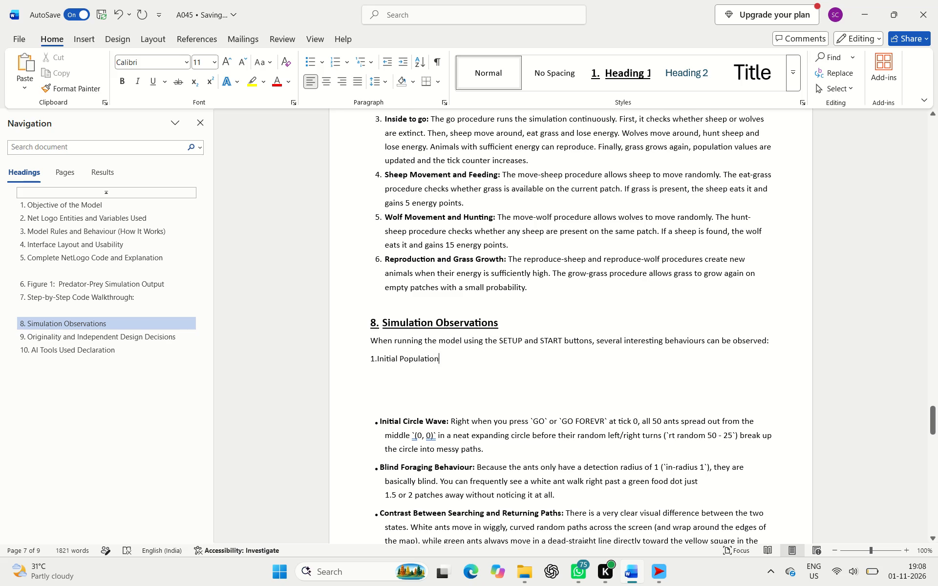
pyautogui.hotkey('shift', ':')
# Make the "Initial Population:" label bold, leaving its number in regular weight, and return the cursor to the end of the label.
pyautogui.moveTo(444, 361); pyautogui.dragTo(396, 351)
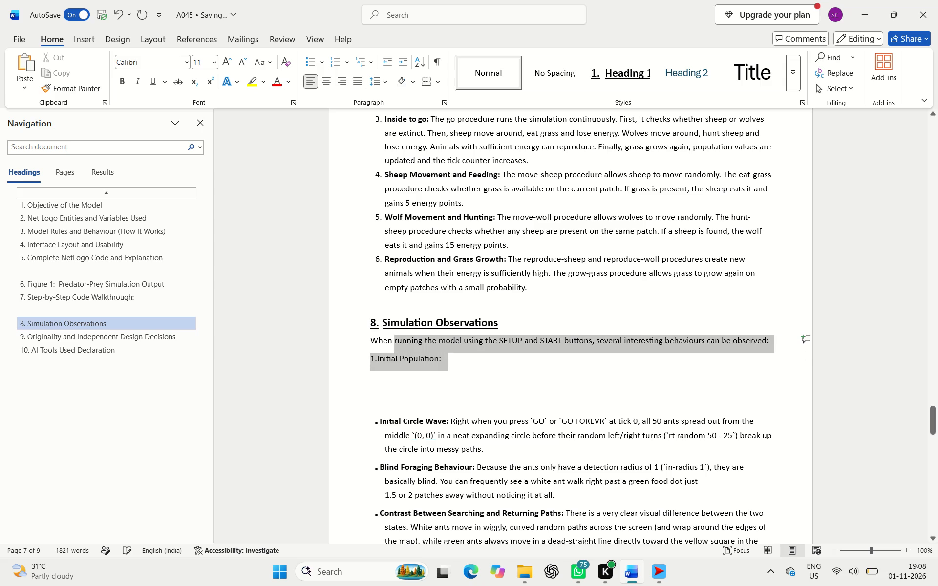
pyautogui.moveTo(396, 351); pyautogui.dragTo(387, 369)
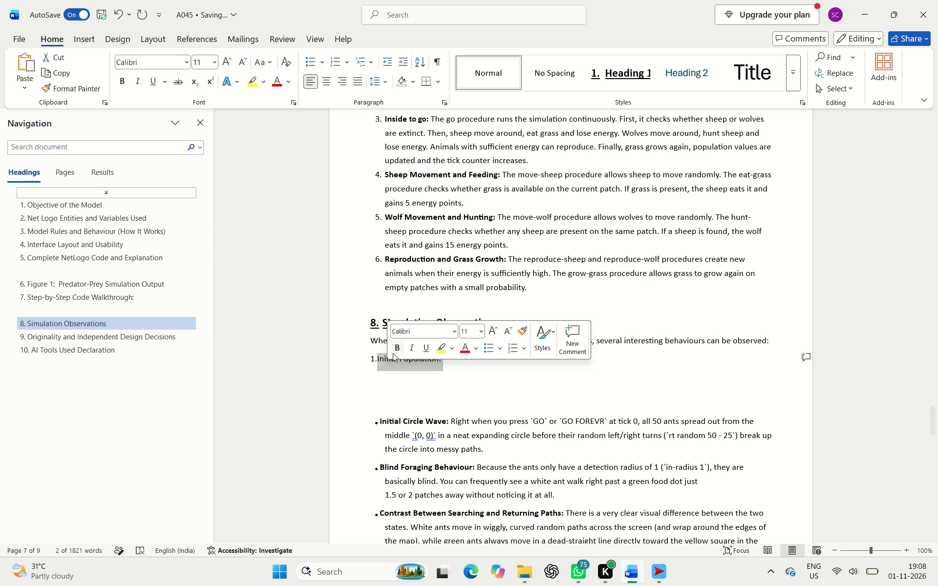
pyautogui.click(393, 353)
pyautogui.click(451, 373)
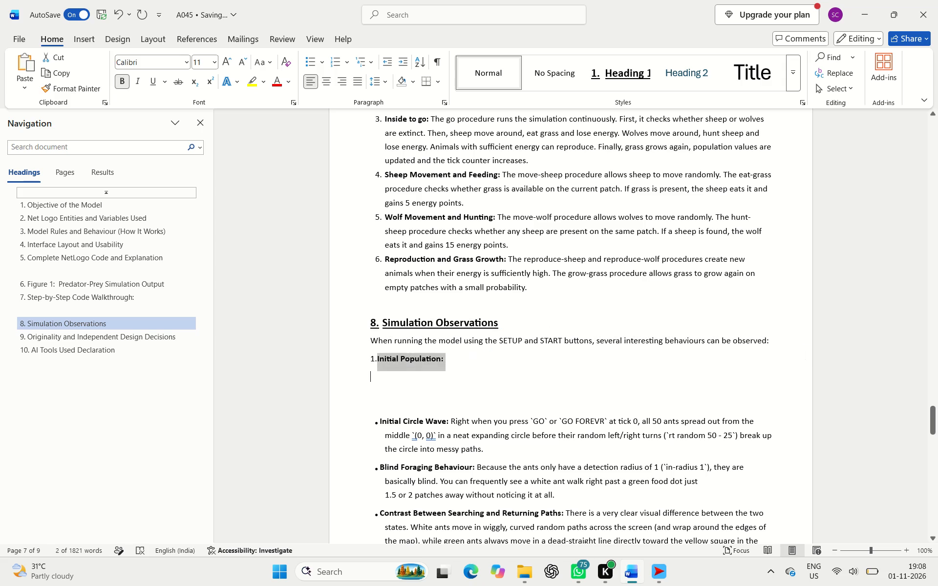
pyautogui.click(448, 357)
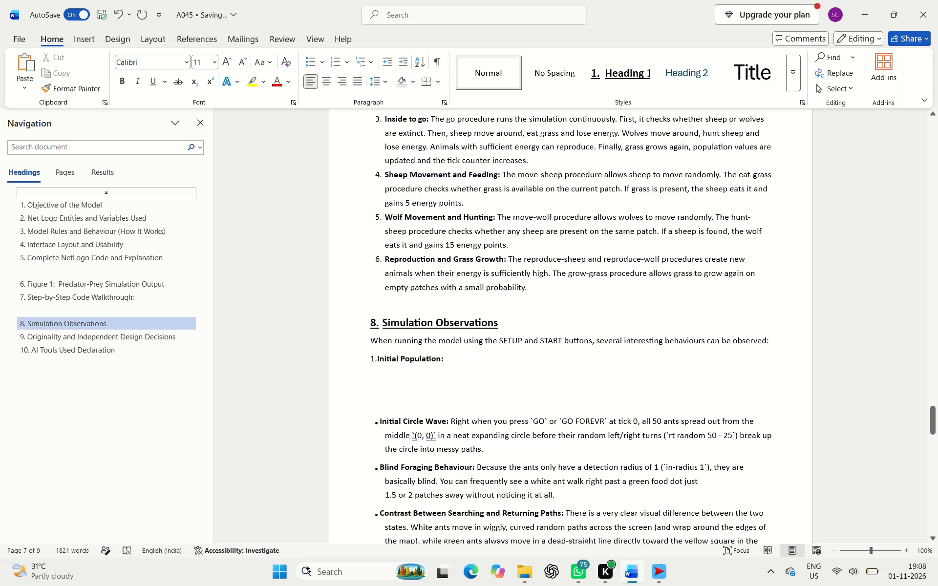
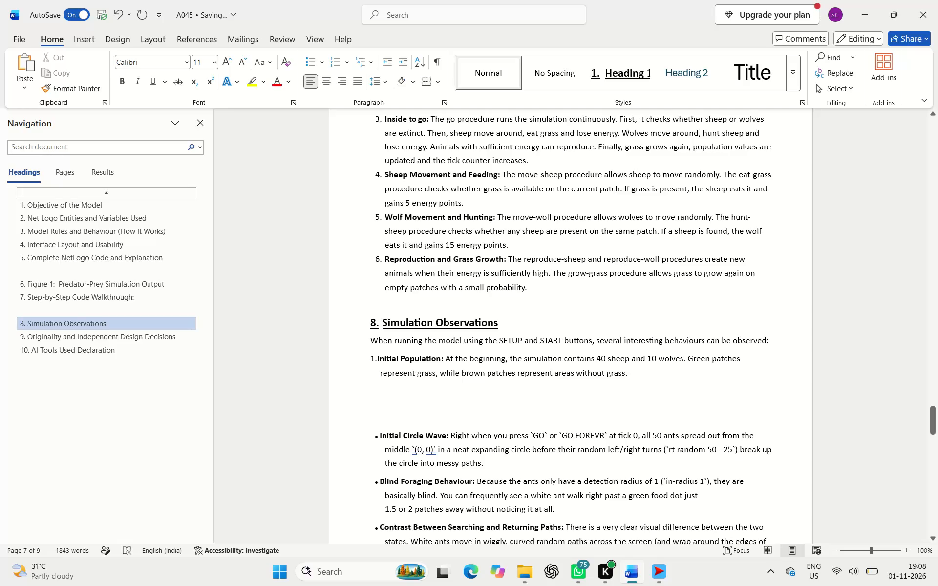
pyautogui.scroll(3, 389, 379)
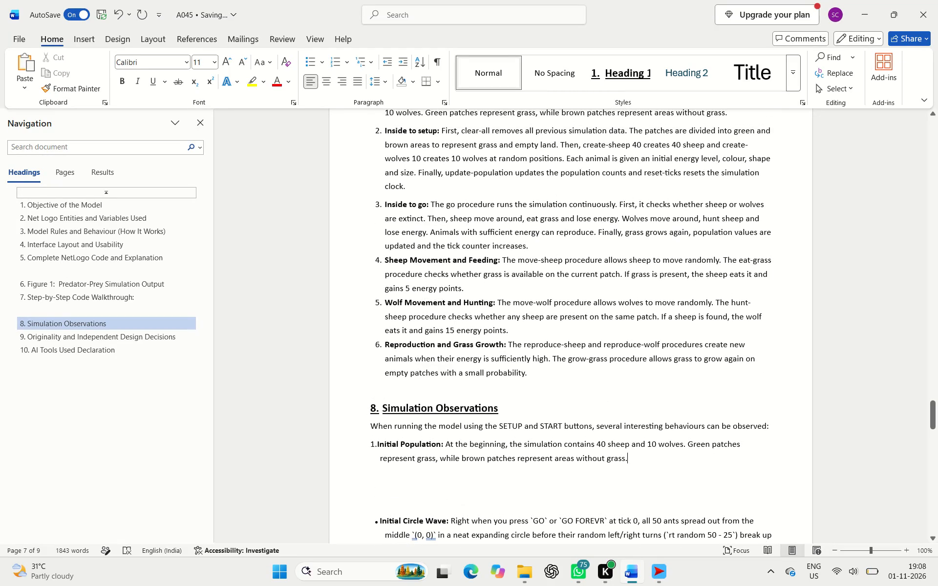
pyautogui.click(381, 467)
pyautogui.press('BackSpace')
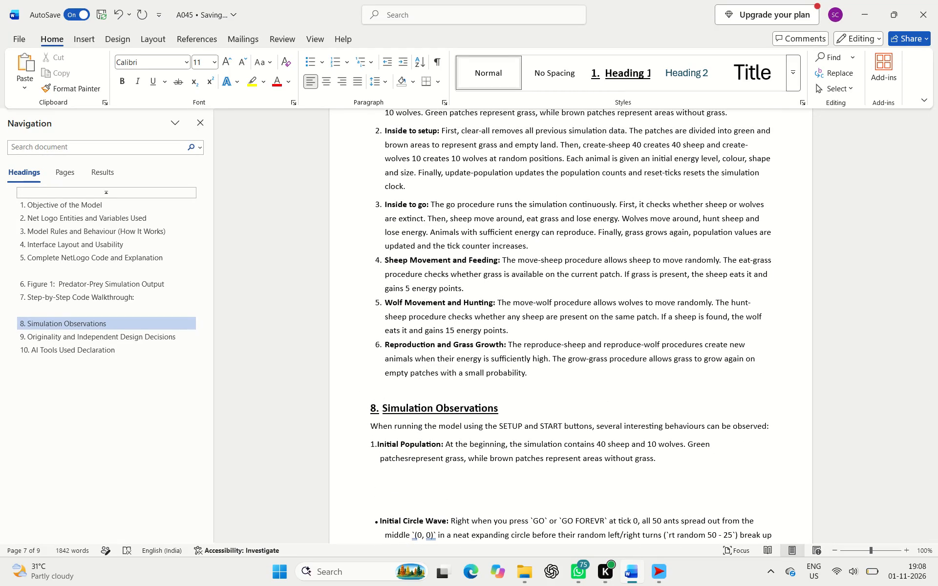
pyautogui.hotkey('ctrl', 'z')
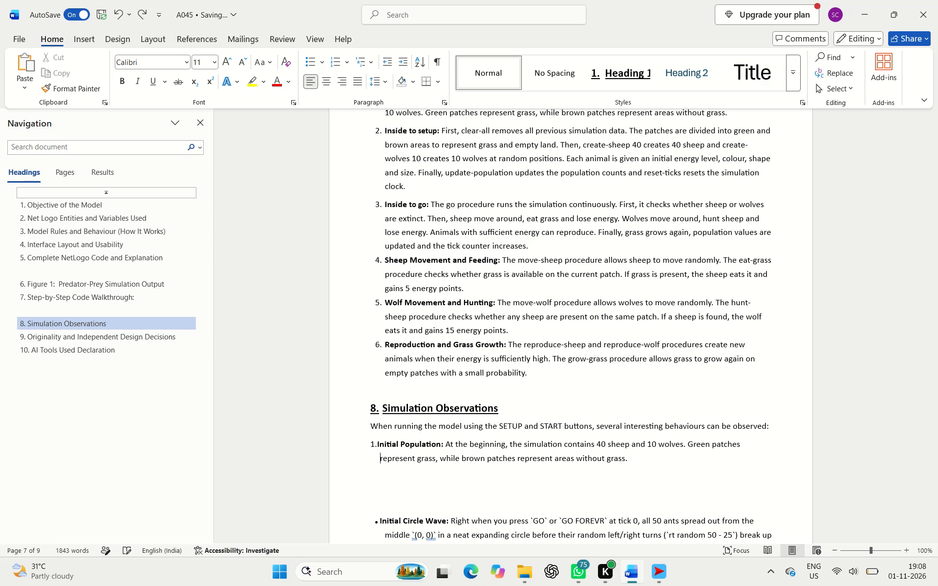
pyautogui.click(647, 460)
pyautogui.press('Return')
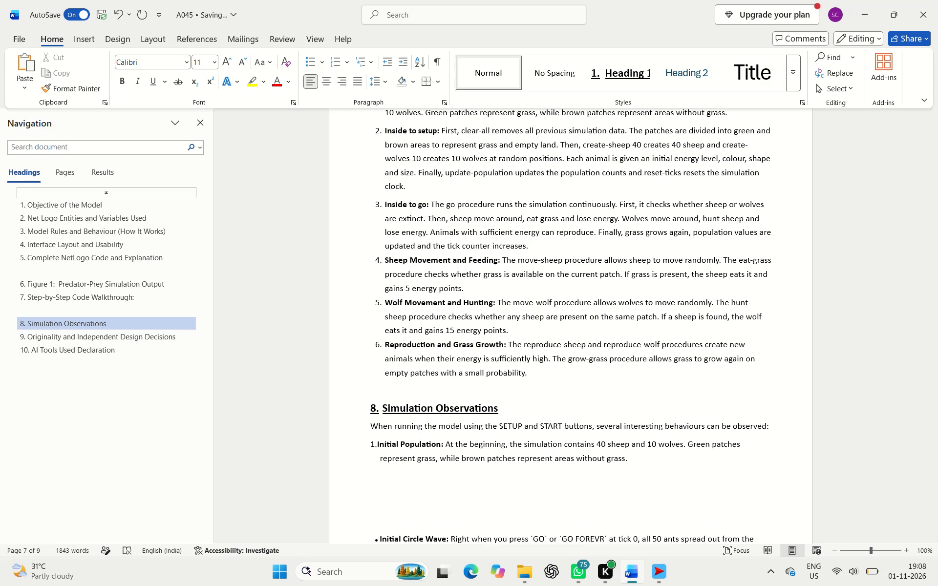
pyautogui.write('2.')
pyautogui.press('space')
pyautogui.click(121, 81)
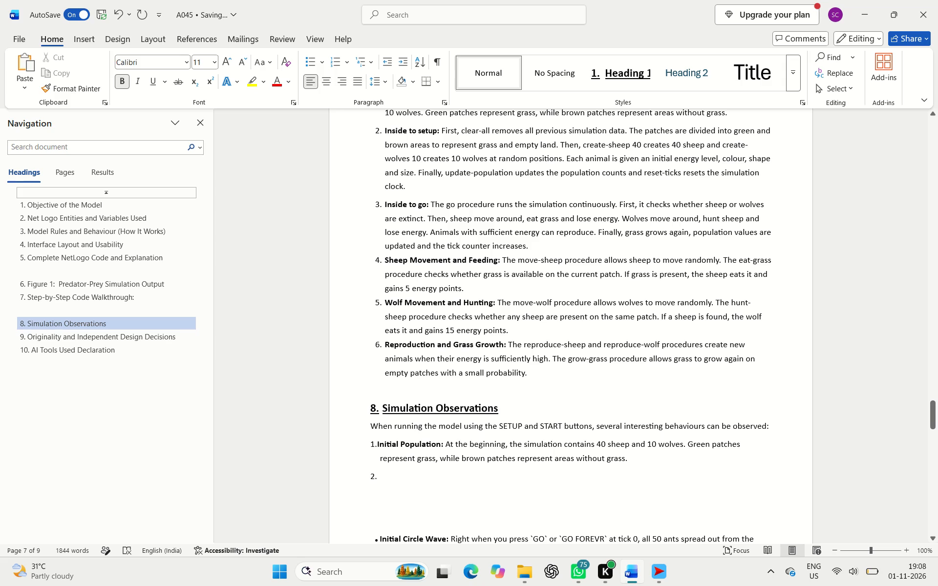
pyautogui.write('Sh')
pyautogui.write('eep')
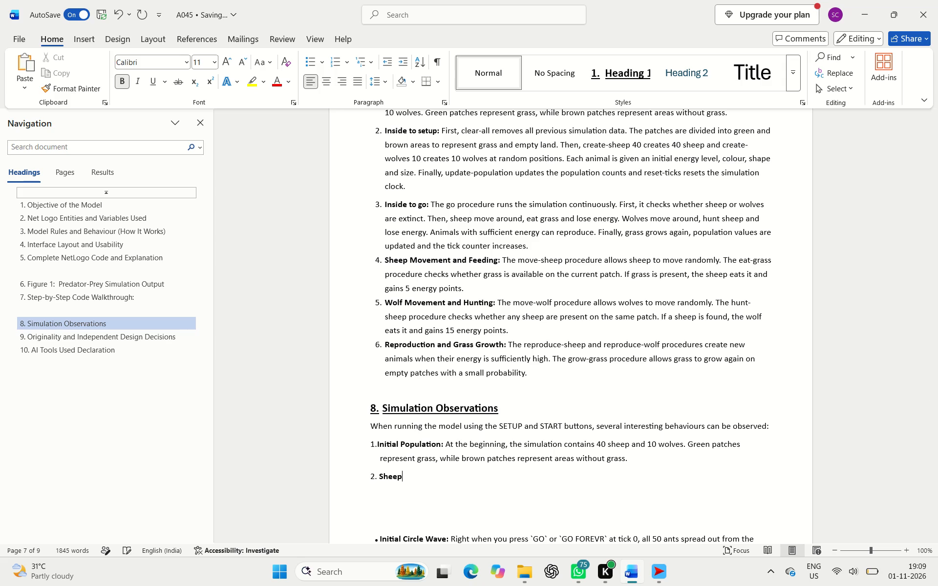
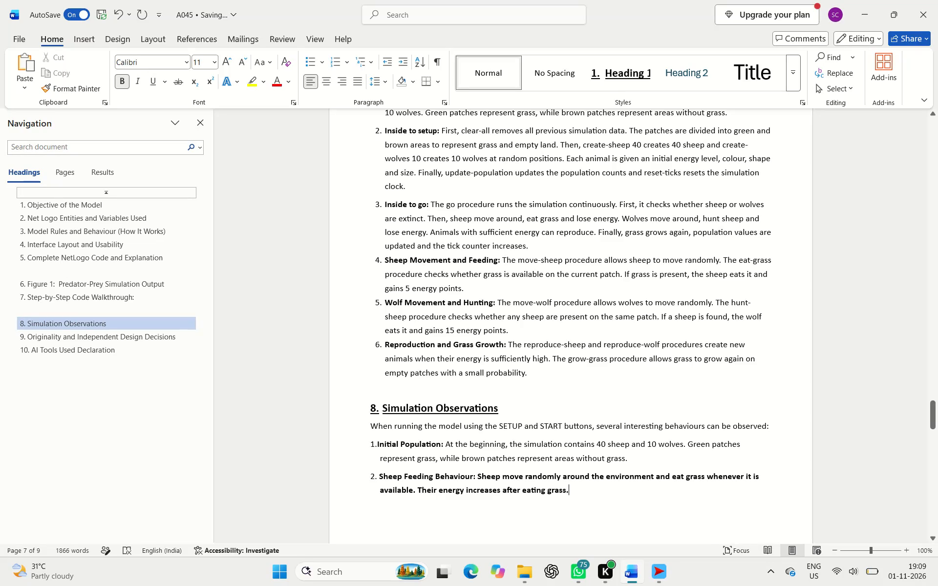
# Remove bold from the description sentences following the "Sheep Feeding Behaviour:" label, leaving the label itself bold.
pyautogui.click(476, 476)
pyautogui.keyDown('ctrl'); pyautogui.scroll(1, 476, 476); pyautogui.keyUp('ctrl')
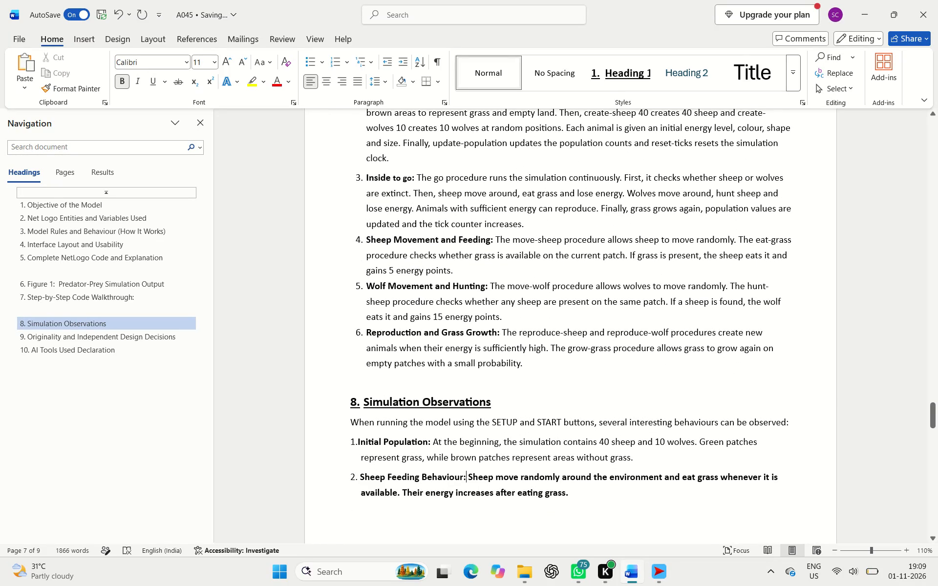
pyautogui.moveTo(482, 471); pyautogui.dragTo(573, 490)
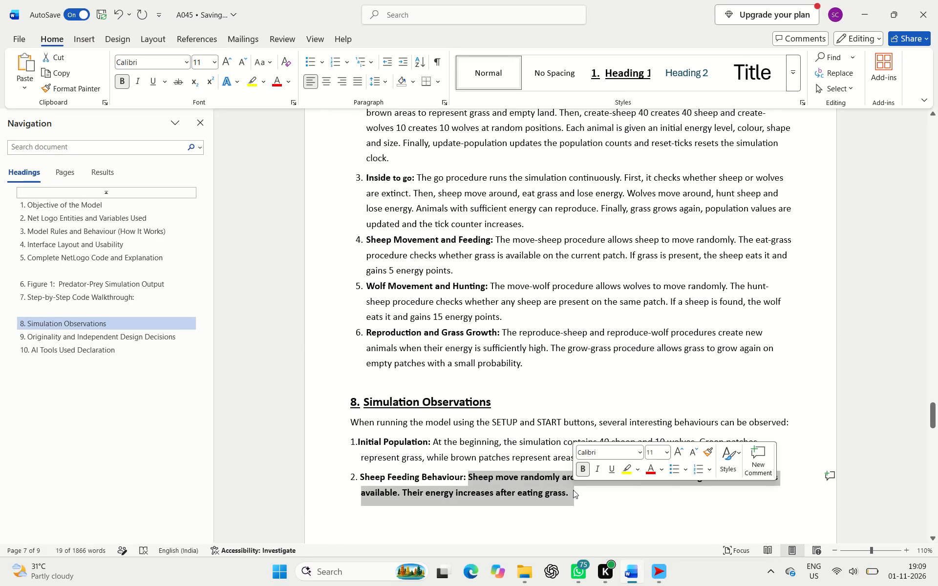
pyautogui.click(582, 462)
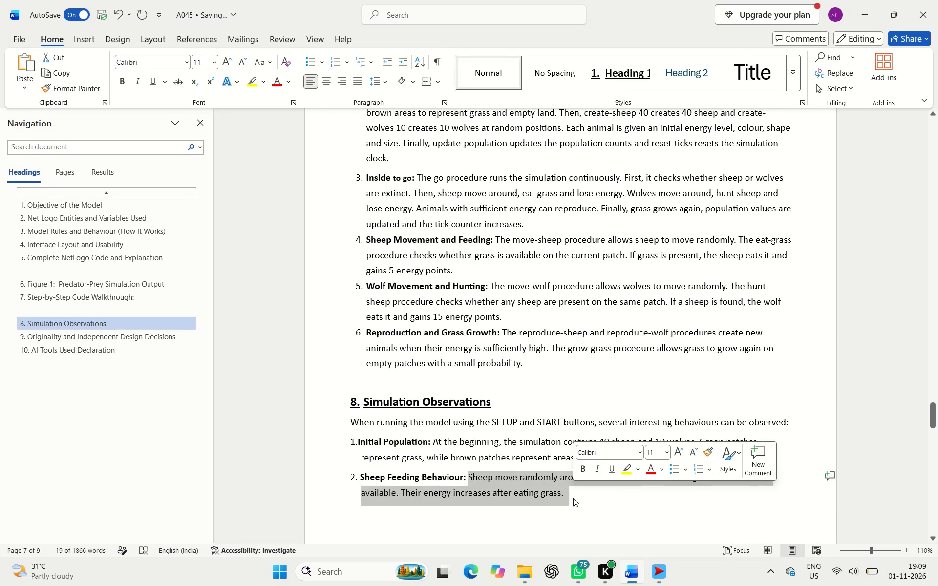
# Add a third observation line below Sheep Feeding Behaviour, numbered "3." in regular weight with the bold label "Wolf Hunting Behaviour:".
pyautogui.click(573, 498)
pyautogui.press('Return')
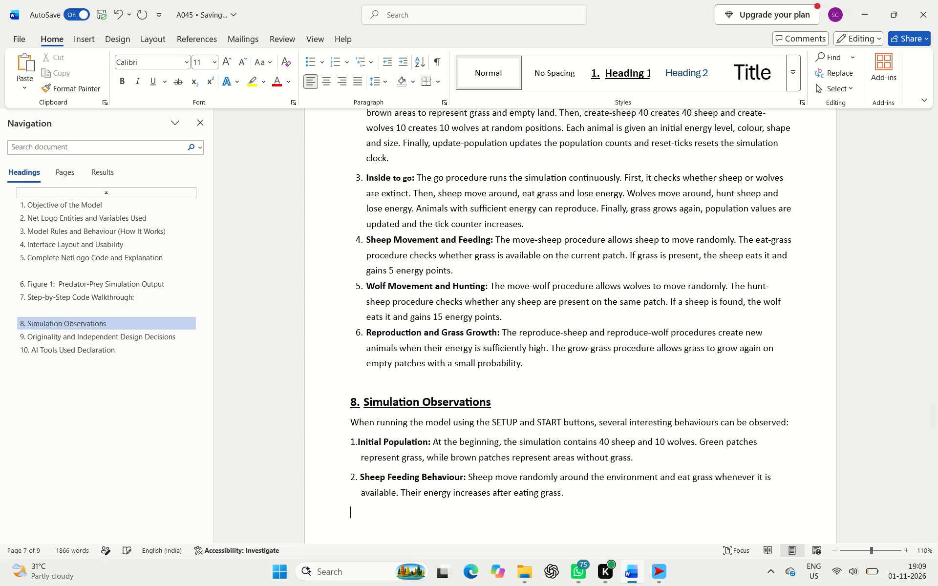
pyautogui.write('3.')
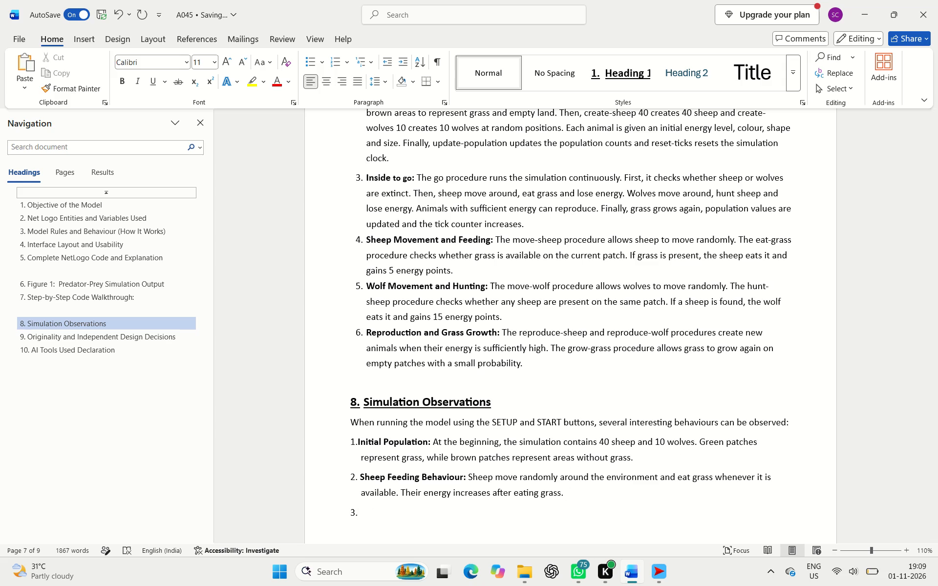
pyautogui.click(123, 81)
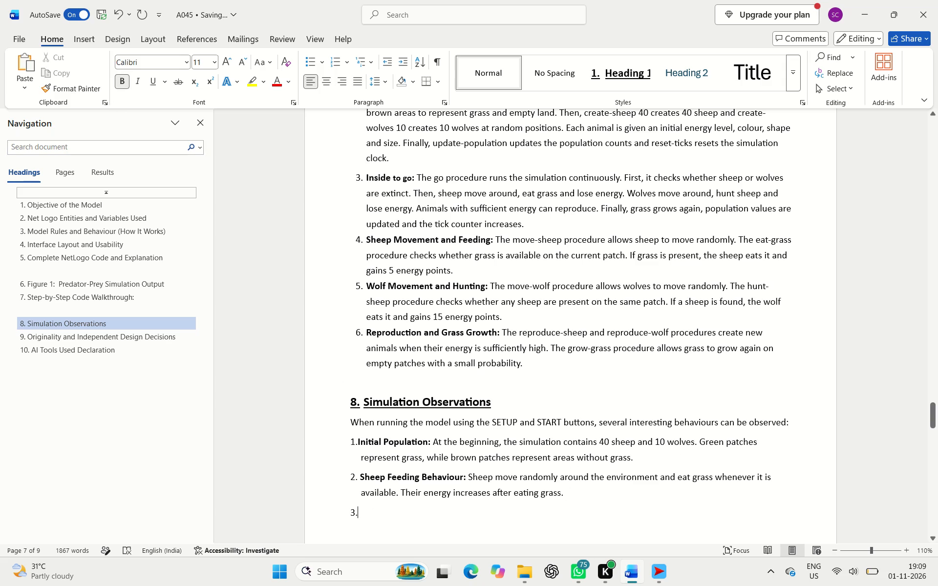
pyautogui.press('space')
pyautogui.write('Wol')
pyautogui.press('f')
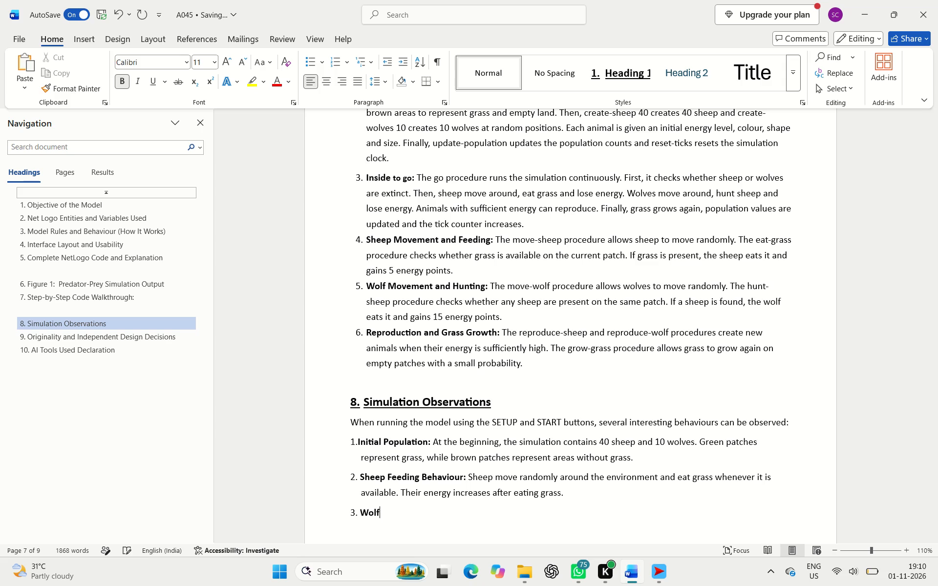
pyautogui.press('space')
pyautogui.write('Hunt')
pyautogui.write('ing')
pyautogui.press('space')
pyautogui.hotkey('shift', 'b')
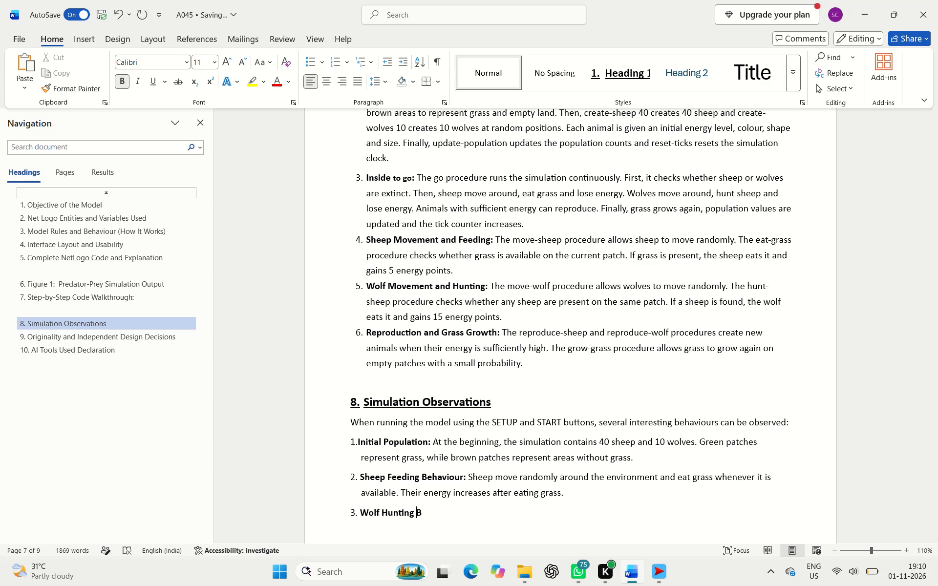
pyautogui.write('ehaviour')
pyautogui.hotkey('shift', ':')
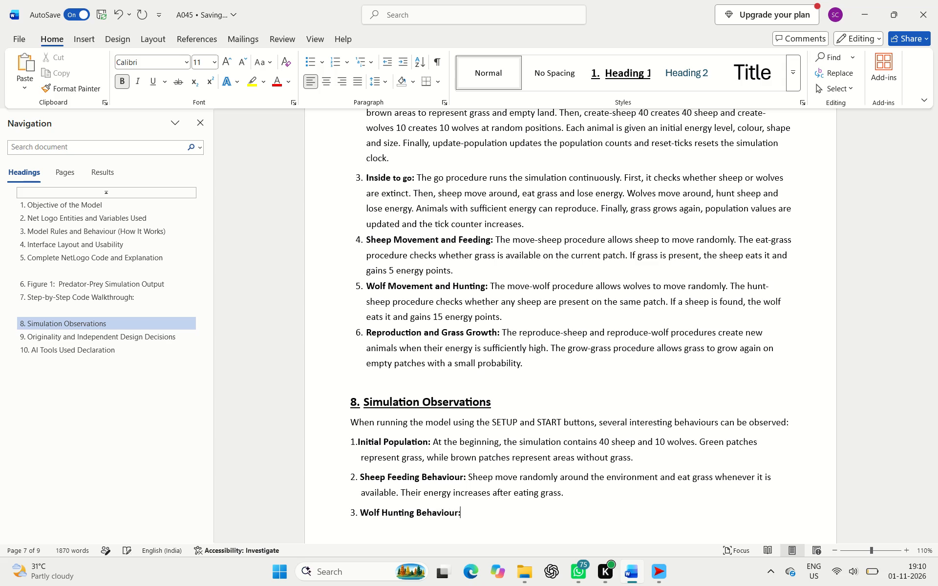
pyautogui.press('space')
pyautogui.click(123, 82)
# Copy the Sheep Feeding Behaviour description and paste it after the "Wolf Hunting Behaviour:" label.
pyautogui.moveTo(469, 477); pyautogui.dragTo(574, 495)
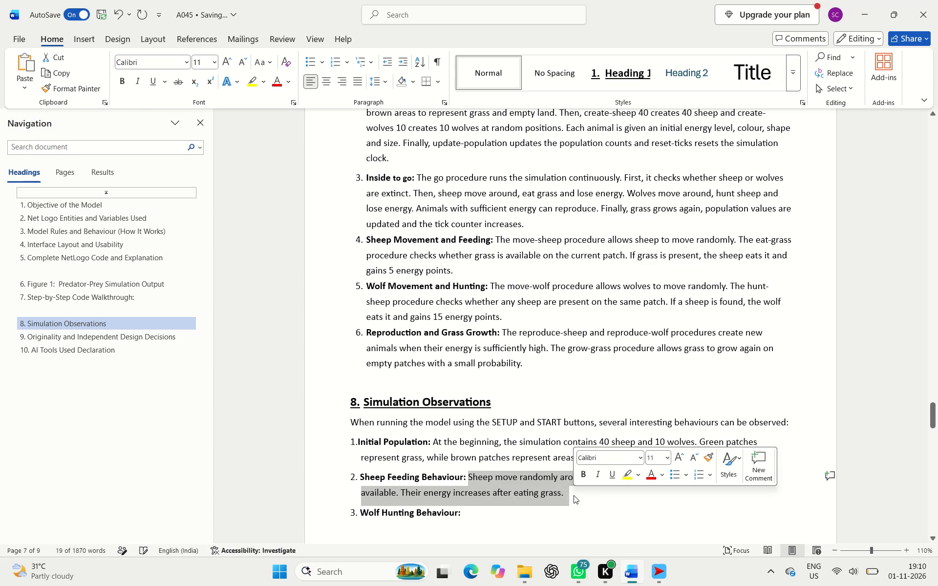
pyautogui.hotkey('ctrl', 'c')
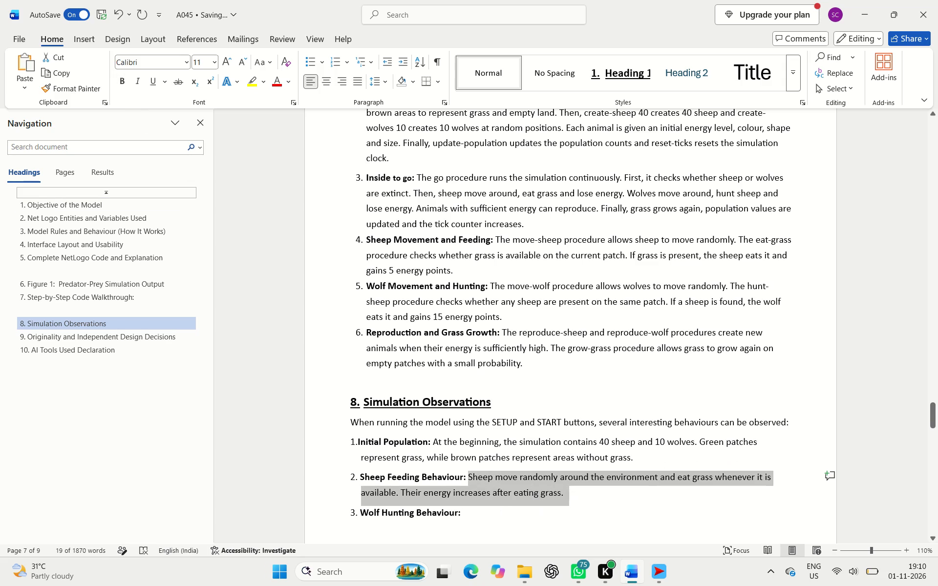
pyautogui.click(490, 514)
pyautogui.hotkey('ctrl', 'v')
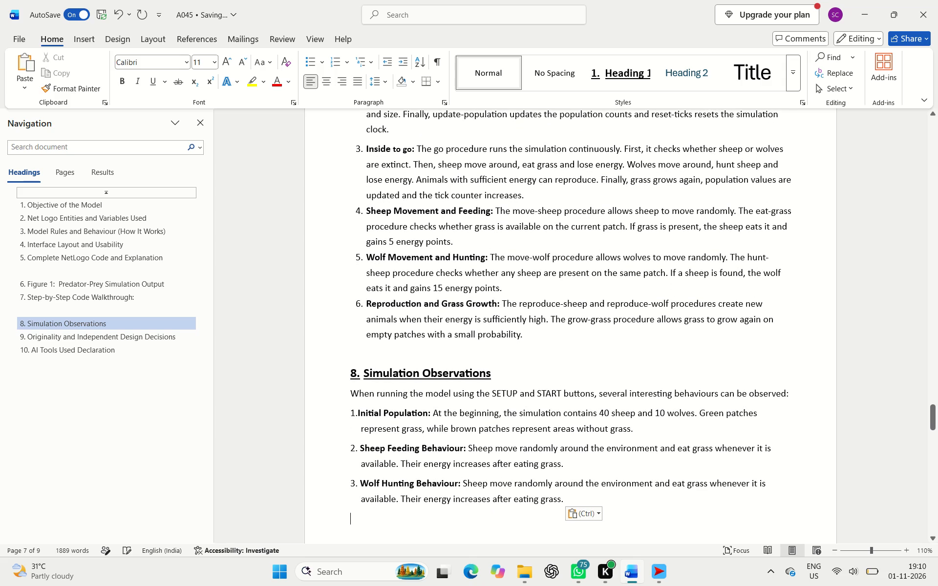
# Replace the opening word "Sheep" in the Wolf Hunting Behaviour description with "Wolves".
pyautogui.click(488, 485)
pyautogui.press('BackSpace')
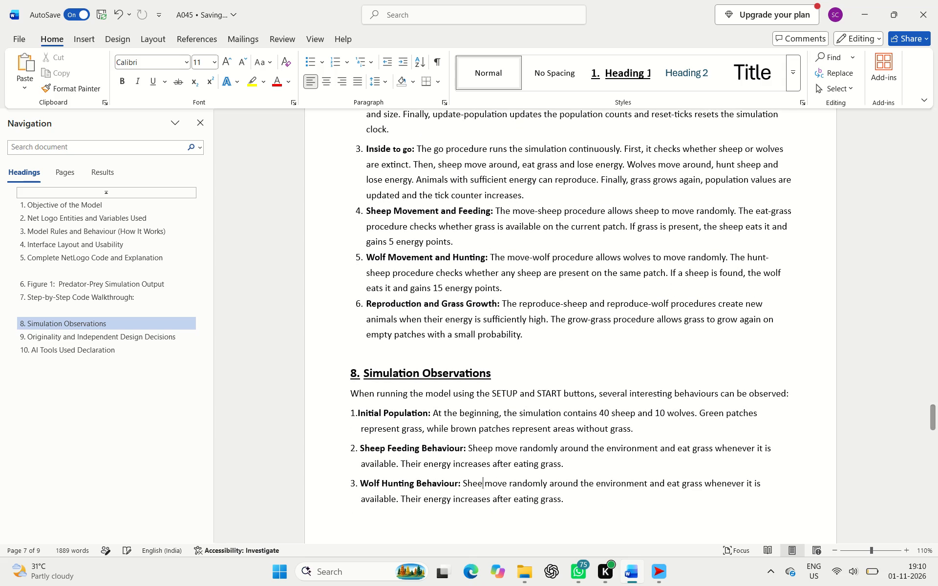
pyautogui.press('BackSpace')
pyautogui.press('BackSpace')
pyautogui.press('BackSpace')
pyautogui.press('BackSpace')
pyautogui.write('Wolves')
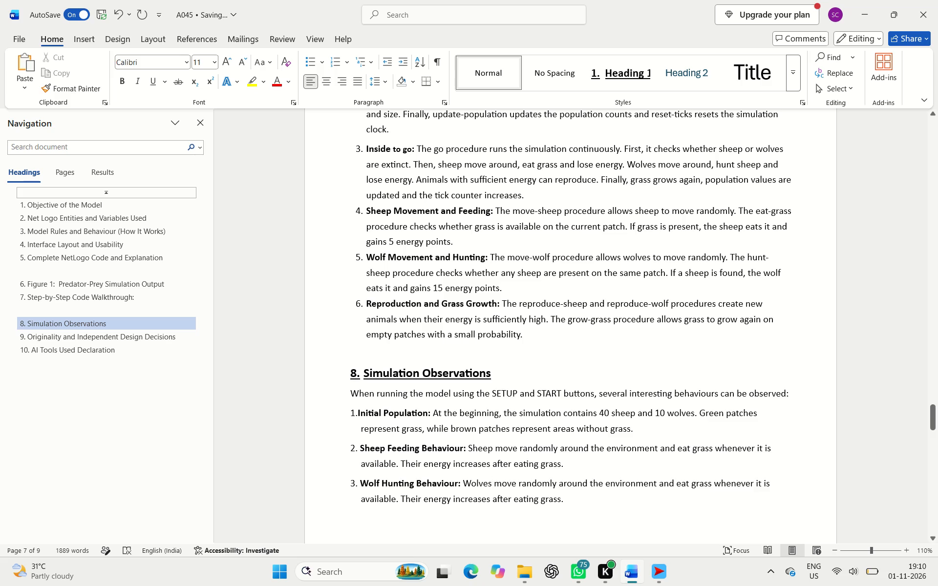
# Replace "eat grass" in the Wolf Hunting Behaviour description with "hunt sheep".
pyautogui.click(692, 484)
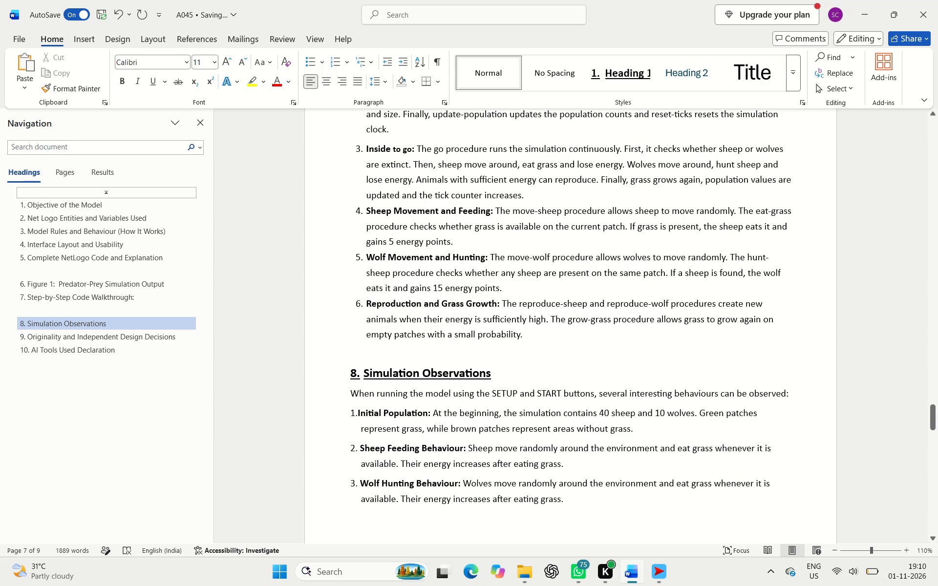
pyautogui.click(710, 479)
pyautogui.press('BackSpace')
pyautogui.press('BackSpace')
pyautogui.press('BackSpace')
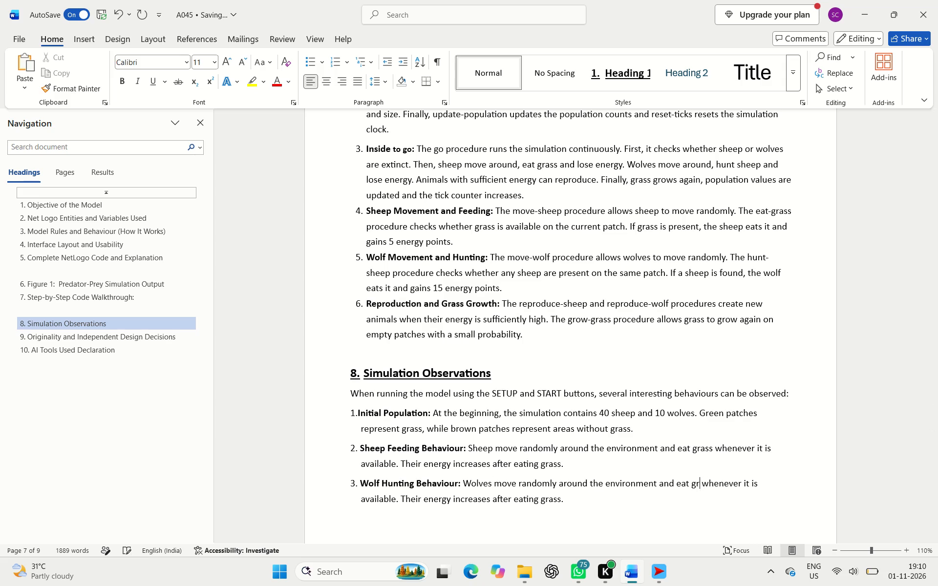
pyautogui.press('BackSpace')
pyautogui.press('BackSpace')
pyautogui.press('BackSpace')
pyautogui.press('BackSpace')
pyautogui.press('BackSpace')
pyautogui.press('BackSpace')
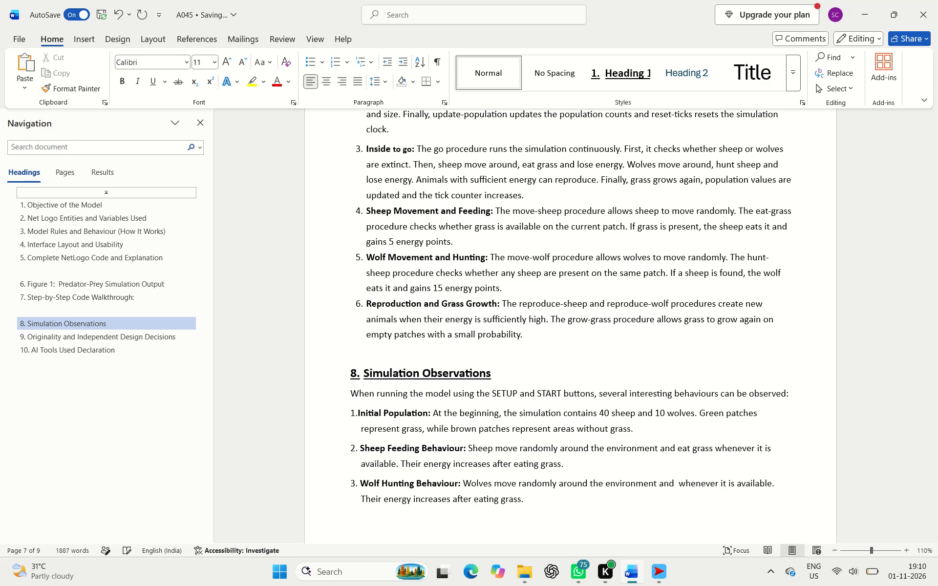
pyautogui.write('hunt sheep')
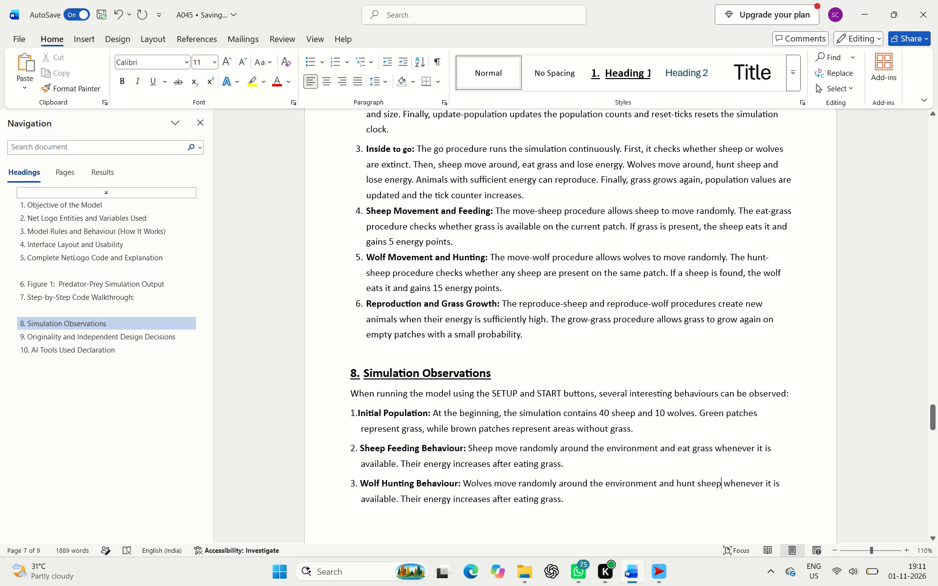
# Replace "whenever it is" in the Wolf Hunting Behaviour description with "when they".
pyautogui.click(780, 488)
pyautogui.press('BackSpace')
pyautogui.press('BackSpace')
pyautogui.press('BackSpace')
pyautogui.press('BackSpace')
pyautogui.press('BackSpace')
pyautogui.press('BackSpace')
pyautogui.press('BackSpace')
pyautogui.press('BackSpace')
pyautogui.press('BackSpace')
pyautogui.press('BackSpace')
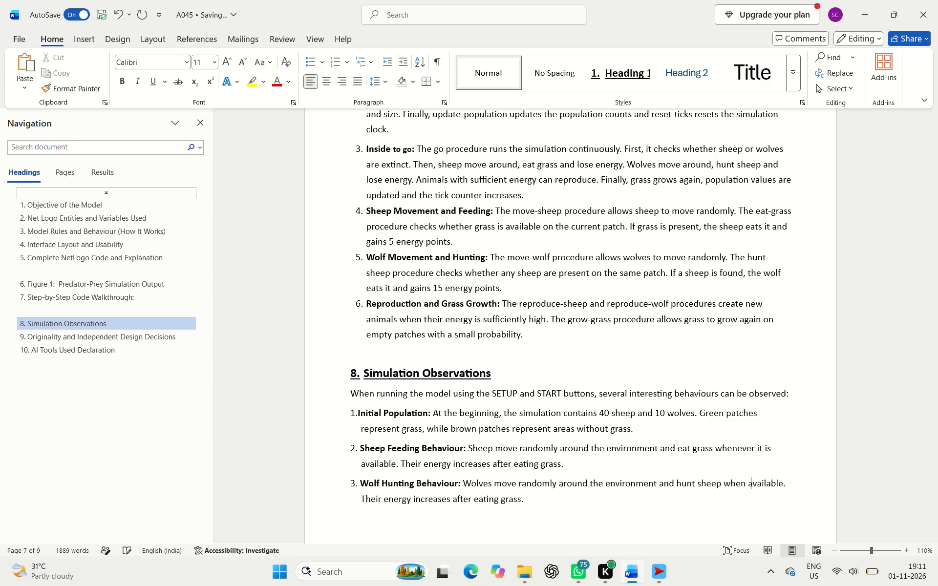
pyautogui.press('space')
pyautogui.write('they')
pyautogui.press('space')
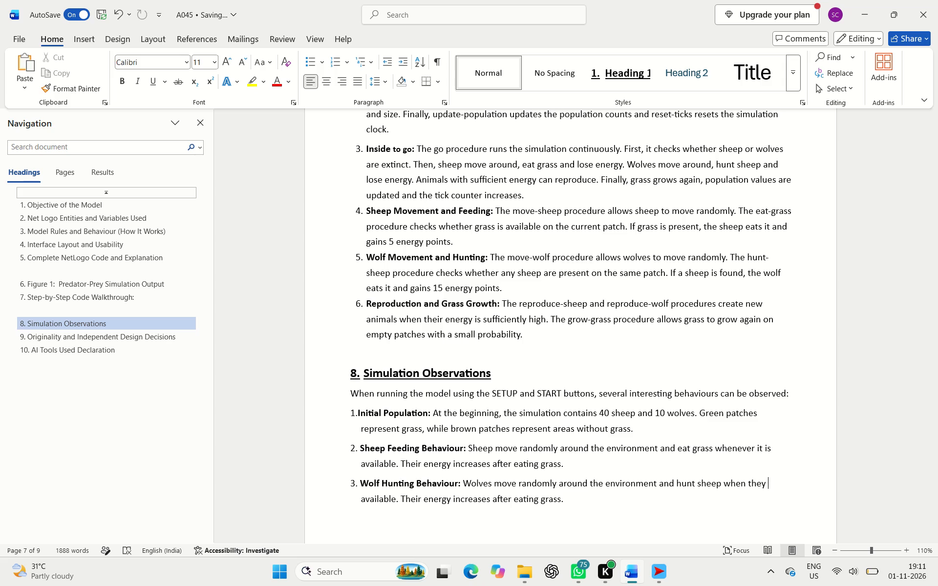
# Replace everything after "when they" in the Wolf Hunting Behaviour item with "reach the same patch".
pyautogui.click(570, 497)
pyautogui.hotkey('ctrl', 'BackSpace')
pyautogui.hotkey('ctrl', 'BackSpace')
pyautogui.hotkey('ctrl', 'BackSpace')
pyautogui.hotkey('ctrl', 'BackSpace')
pyautogui.hotkey('ctrl', 'BackSpace')
pyautogui.hotkey('ctrl', 'BackSpace')
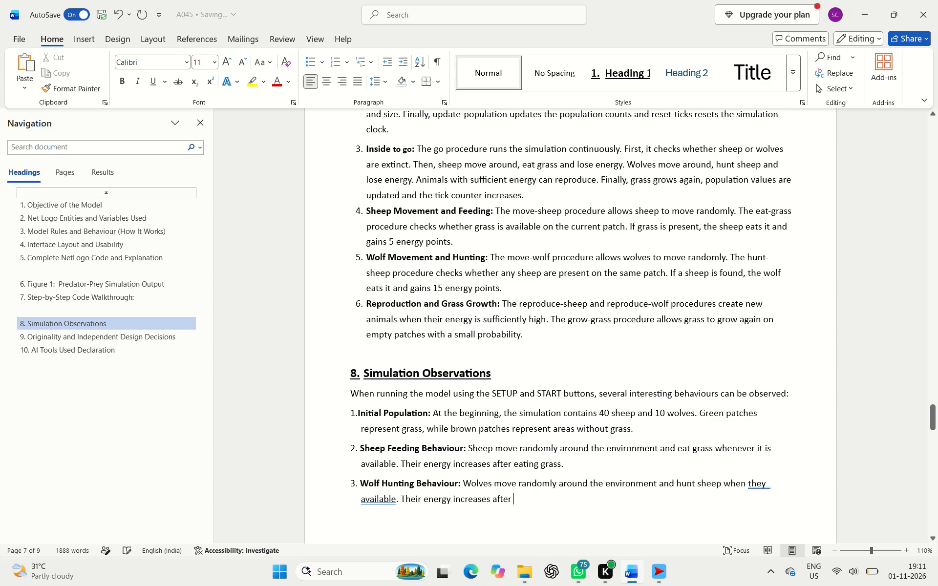
pyautogui.hotkey('ctrl', 'BackSpace')
pyautogui.hotkey('ctrl', 'BackSpace')
pyautogui.hotkey('ctrl', 'BackSpace')
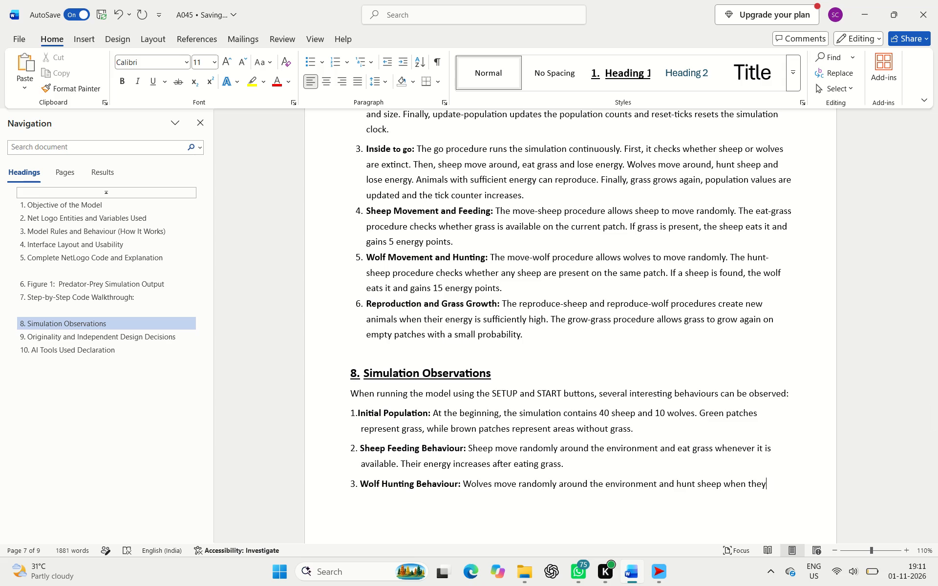
pyautogui.press('space')
pyautogui.write('reach')
pyautogui.press('space')
pyautogui.write('the same')
pyautogui.press('space')
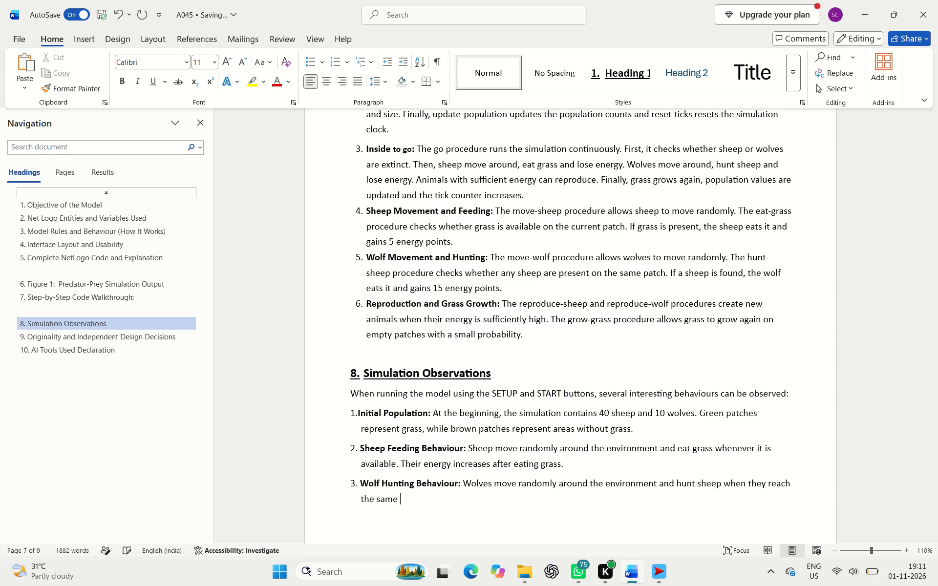
pyautogui.write('patch')
pyautogui.press('space')
# End the wolf hunting sentence with a full stop and add the sentence "After hunting, their energy increases.".
pyautogui.press('BackSpace')
pyautogui.write('. After')
pyautogui.press('space')
pyautogui.write('hunting')
pyautogui.press('space')
pyautogui.press('BackSpace')
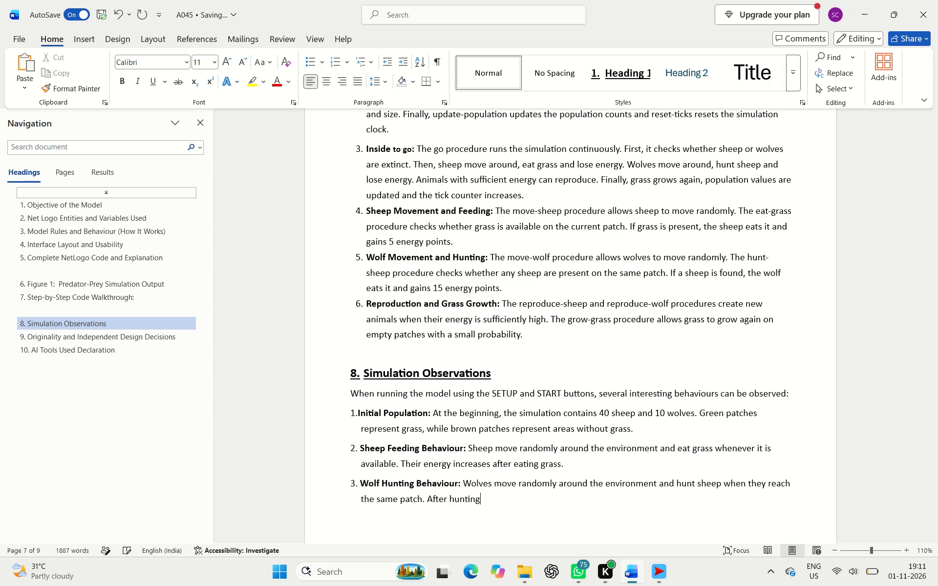
pyautogui.write(', their')
pyautogui.press('space')
pyautogui.write('energy')
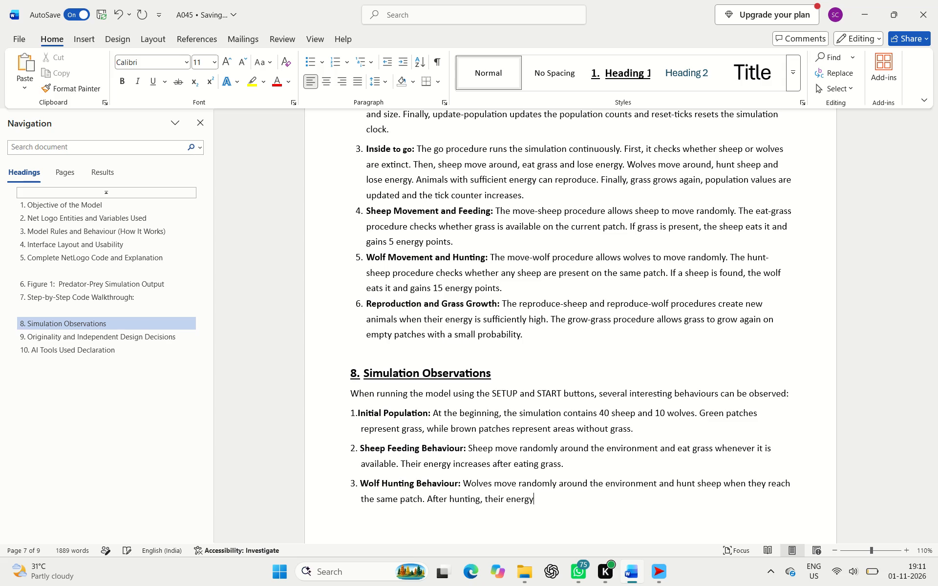
pyautogui.press('space')
pyautogui.write('increases')
pyautogui.press('.')
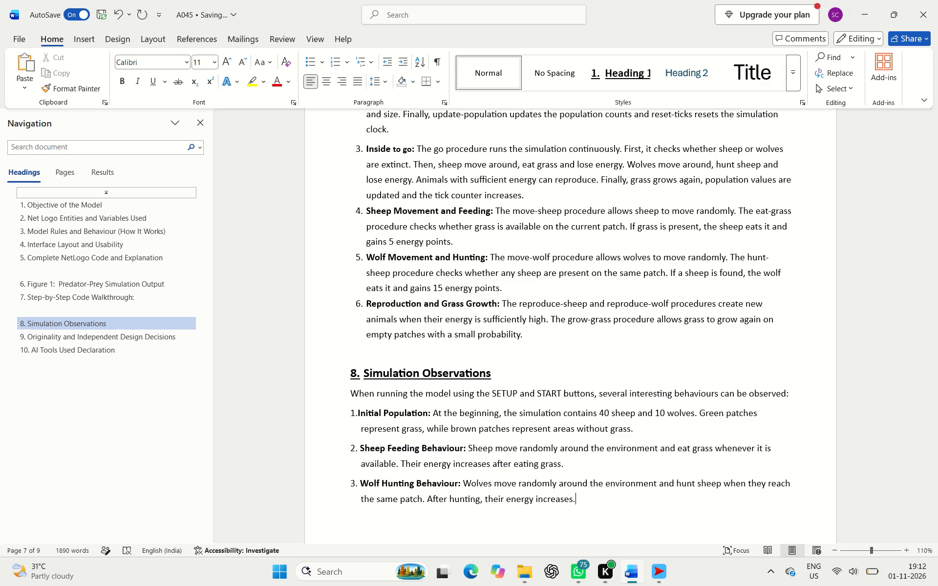
pyautogui.scroll(-4, 570, 497)
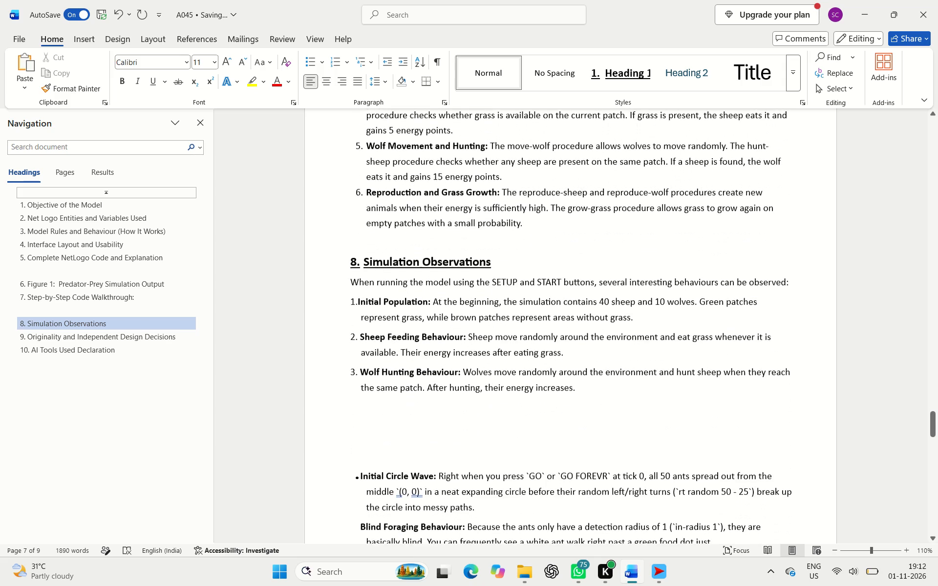
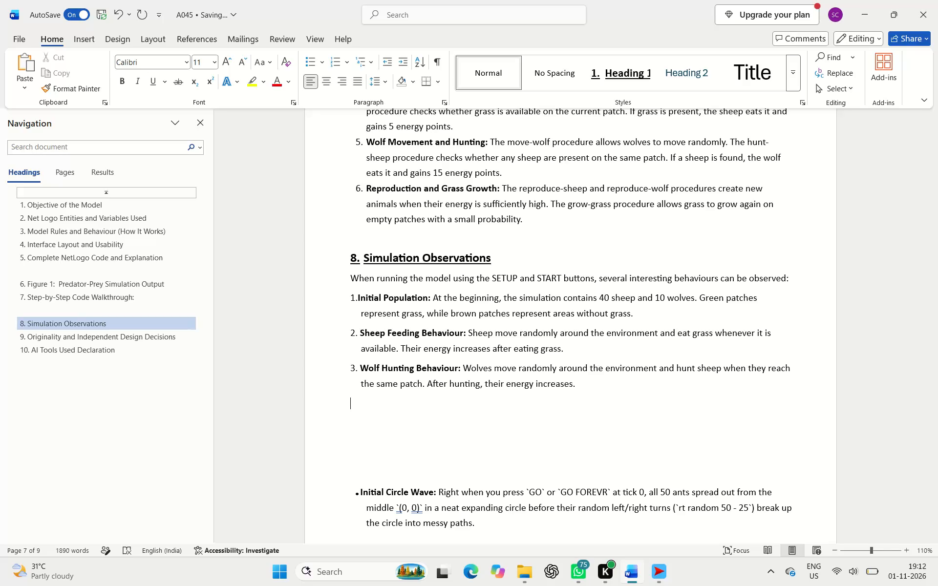
# Number the empty line "4." and paste the copied Population Changes observation about feeding, hunting, energy loss and reproduction.
pyautogui.press('4')
pyautogui.press('.')
pyautogui.hotkey('ctrl', 'v')
# Make the "Population Changes:" label of observation 4 bold.
pyautogui.moveTo(436, 404); pyautogui.dragTo(375, 400)
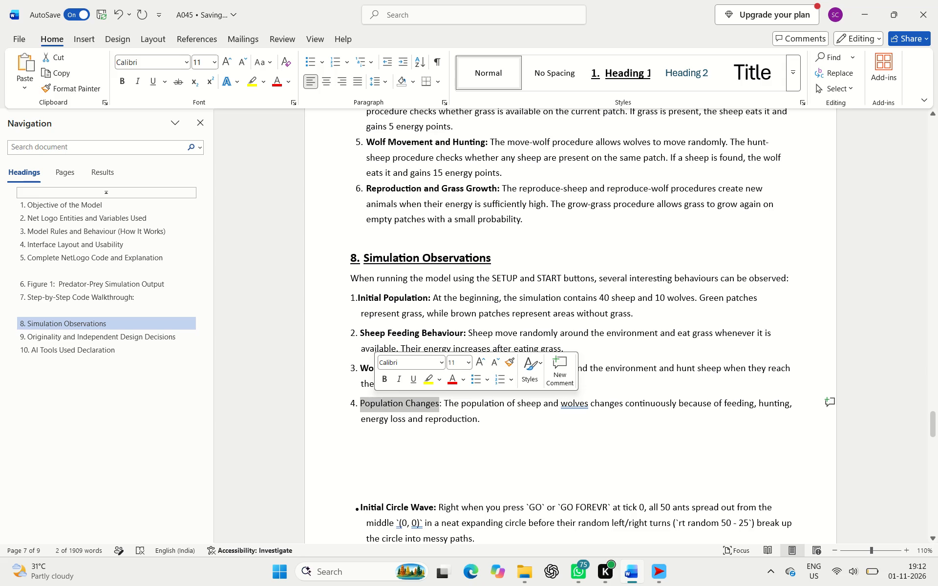
pyautogui.click(439, 404)
pyautogui.click(443, 406)
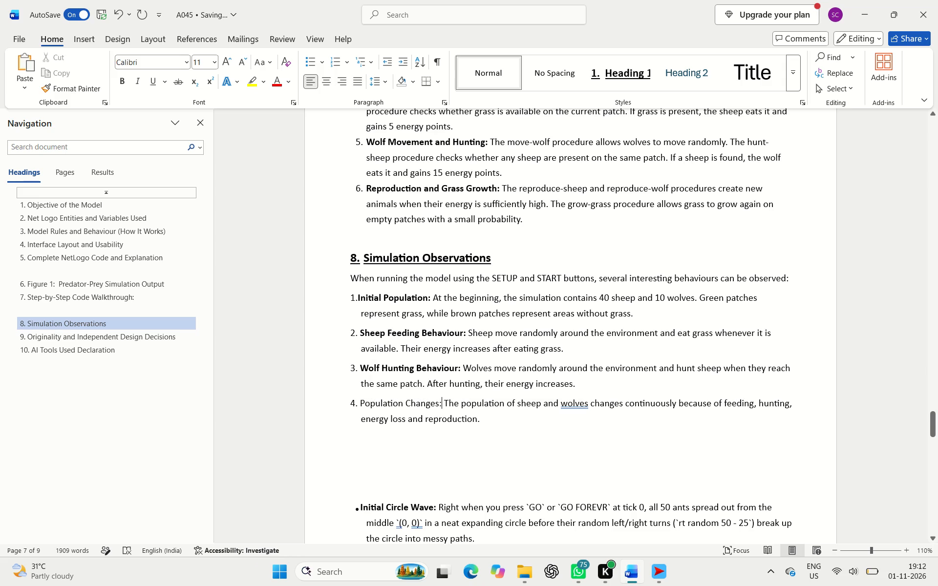
pyautogui.moveTo(444, 403); pyautogui.dragTo(413, 404)
pyautogui.moveTo(413, 404); pyautogui.dragTo(385, 401)
pyautogui.click(395, 377)
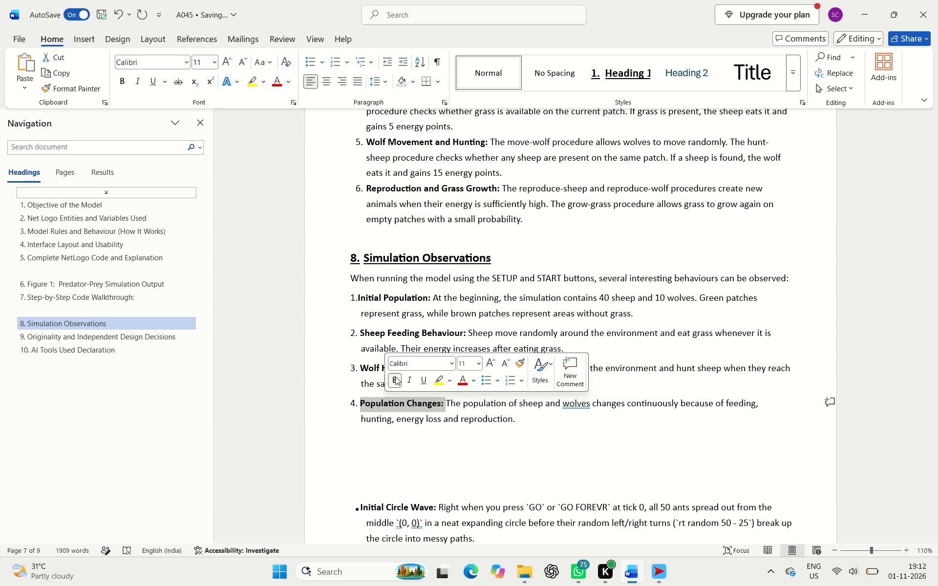
pyautogui.click(524, 423)
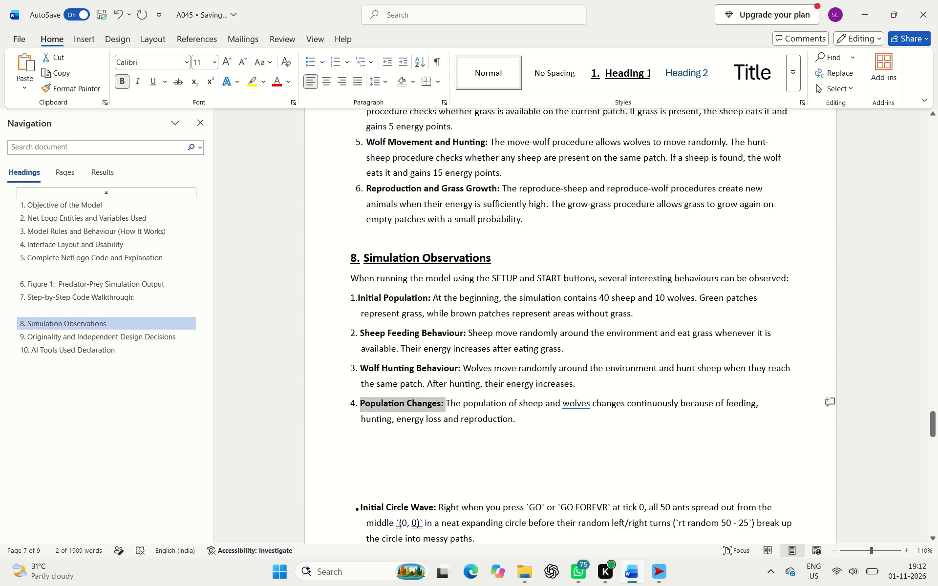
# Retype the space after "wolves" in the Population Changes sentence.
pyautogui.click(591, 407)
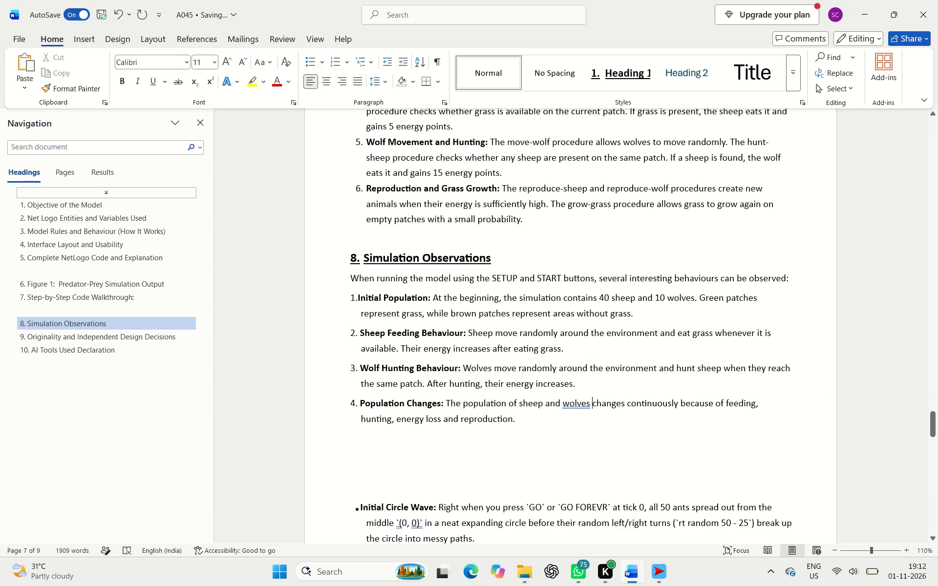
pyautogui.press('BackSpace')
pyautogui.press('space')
# Add a new empty paragraph after the Population Changes observation.
pyautogui.click(538, 413)
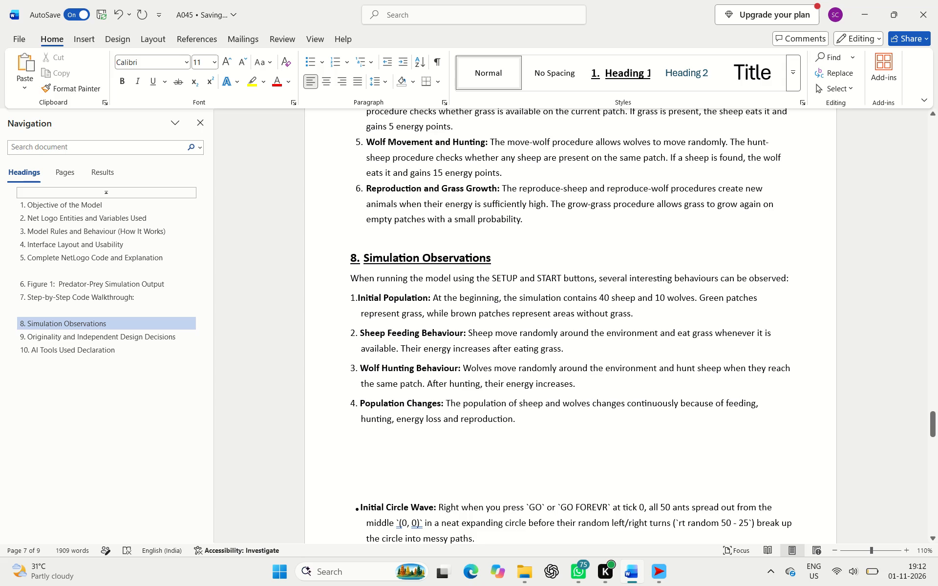
pyautogui.press('Return')
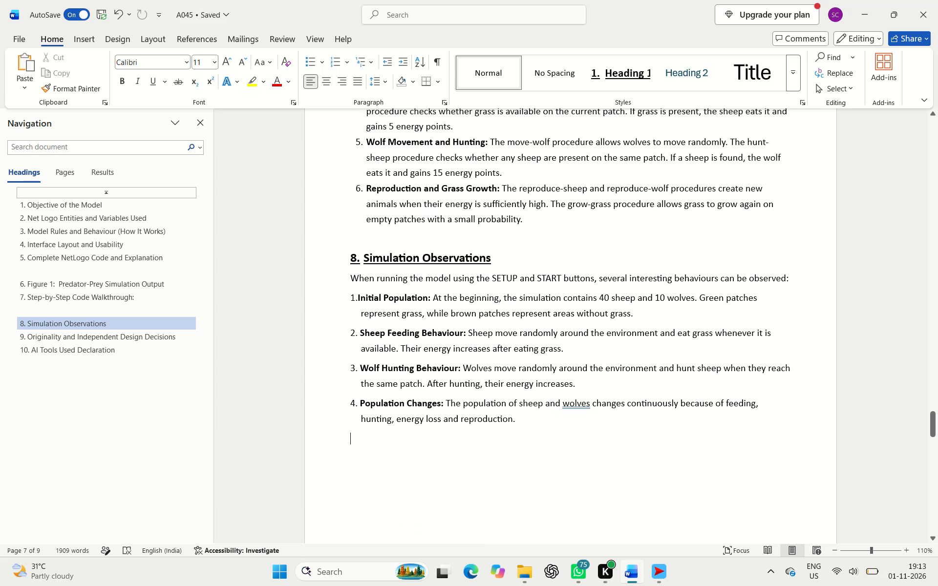
# Change "wolves" to "wolve" in the Population Changes sentence.
pyautogui.click(588, 402)
pyautogui.press('Right')
pyautogui.press('BackSpace')
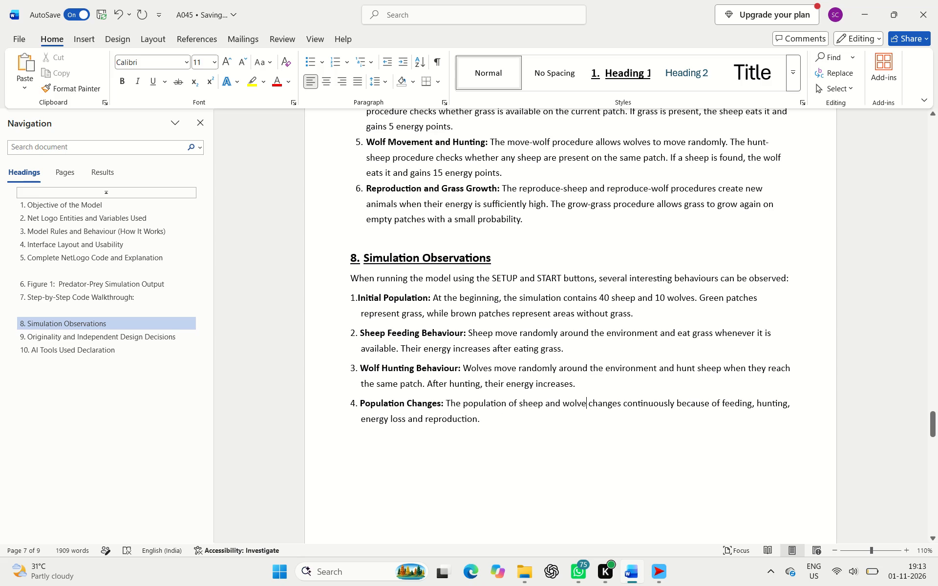
# Start the next observation on a new line below Population Changes with the number "5.".
pyautogui.click(511, 429)
pyautogui.press('Return')
pyautogui.press('5')
pyautogui.write('.')
pyautogui.press('space')
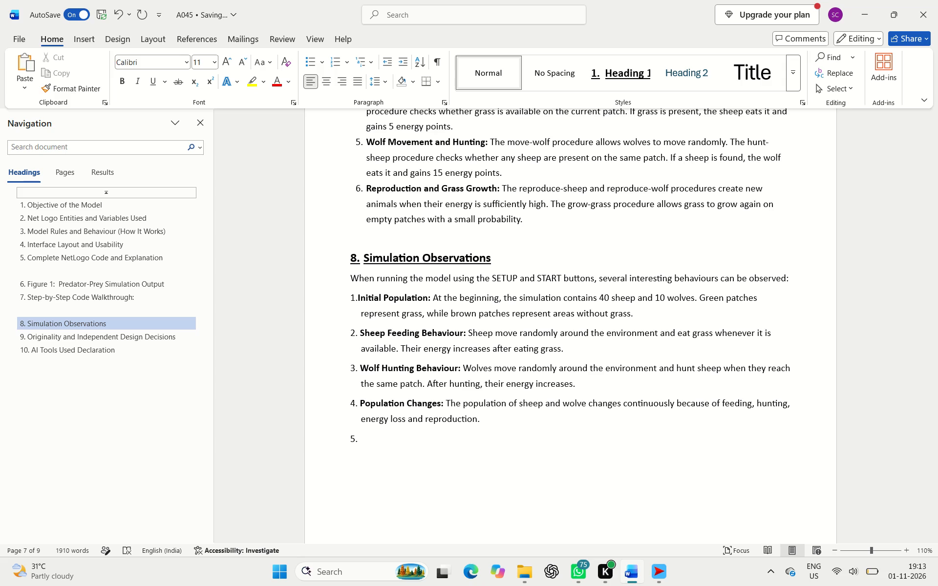
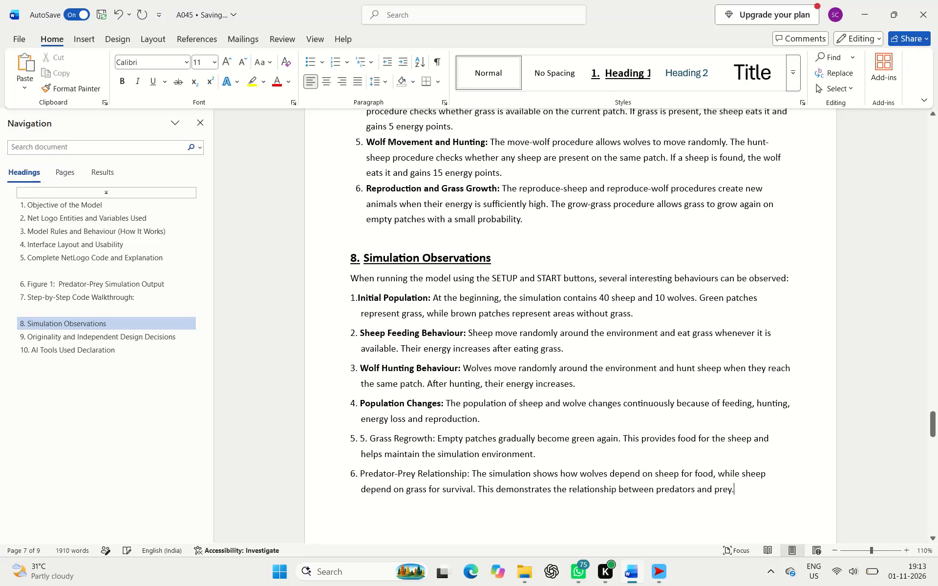
# Delete the duplicate "5." before "Grass Regrowth" in the fifth simulation observation.
pyautogui.click(368, 436)
pyautogui.press('BackSpace')
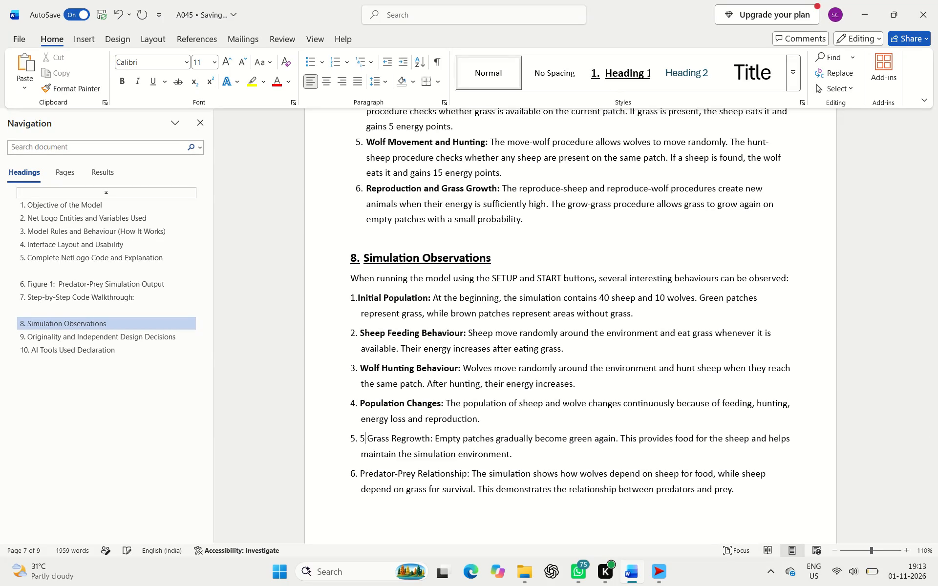
pyautogui.press('BackSpace')
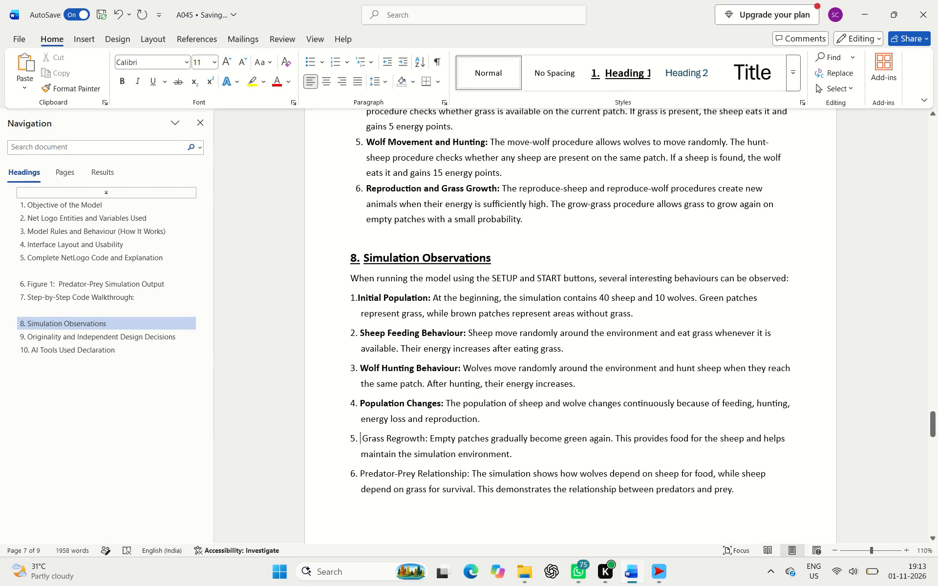
# Make the label "Grass Regrowth:" bold in the fifth simulation observation.
pyautogui.keyDown('ctrl'); pyautogui.scroll(2, 376, 448); pyautogui.keyUp('ctrl')
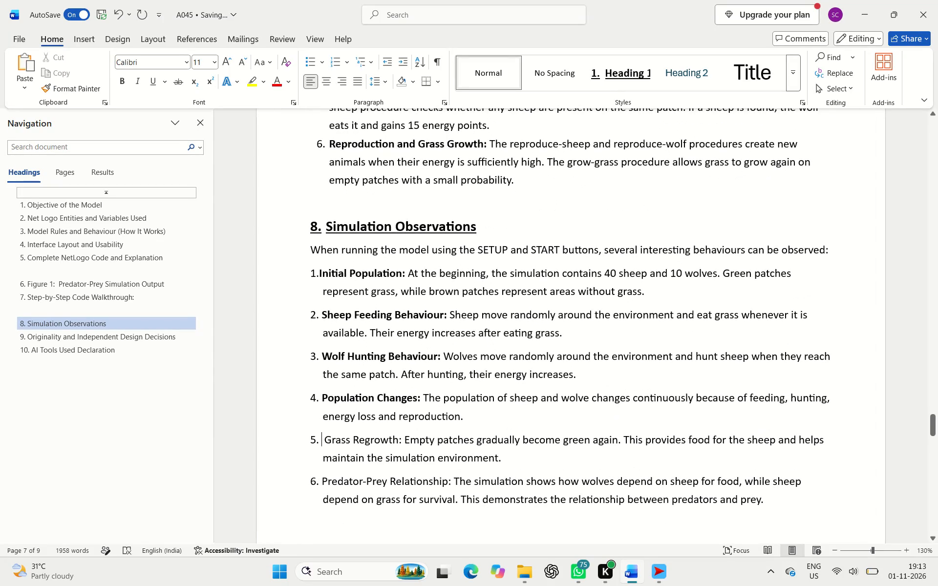
pyautogui.moveTo(329, 442); pyautogui.dragTo(405, 448)
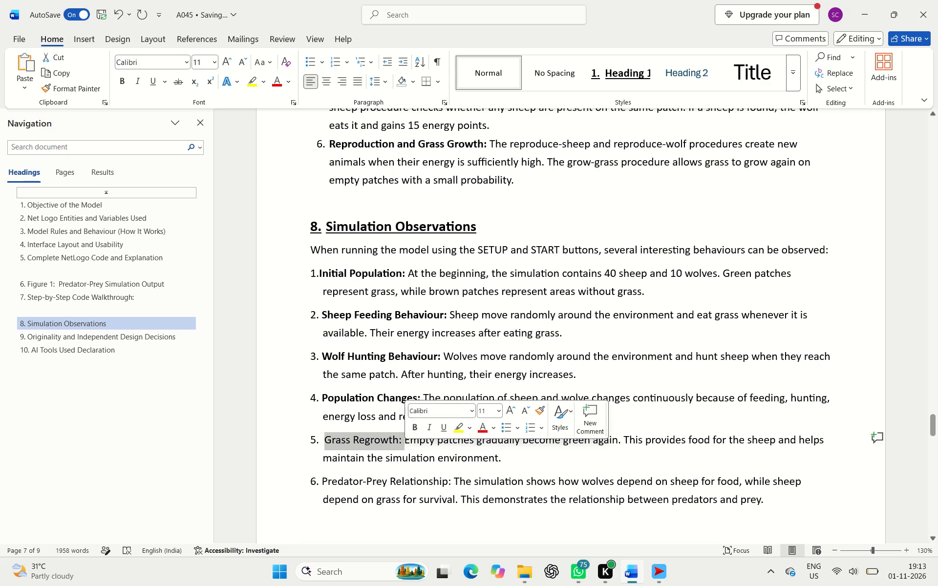
pyautogui.click(415, 433)
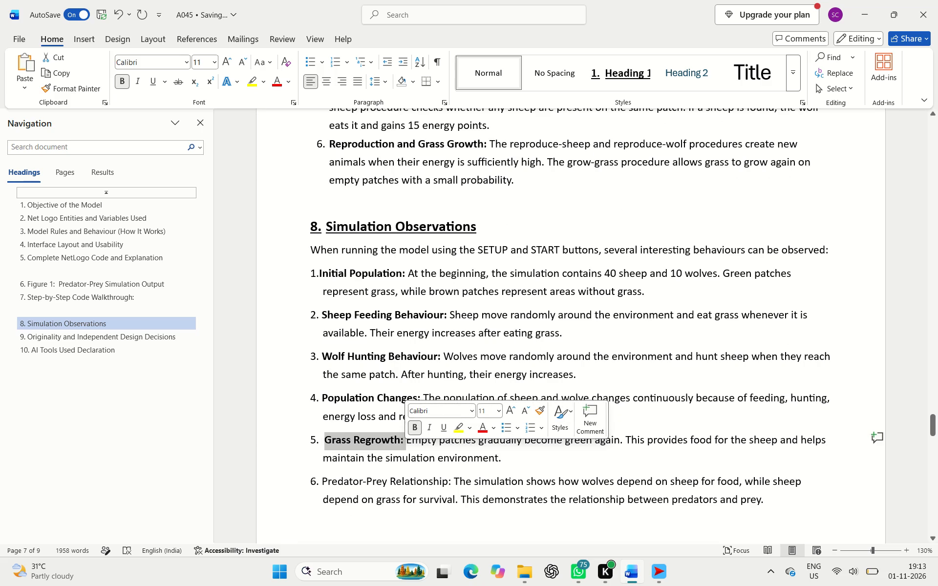
# Make the label "Predator-Prey Relationship:" bold in the sixth simulation observation.
pyautogui.moveTo(320, 480); pyautogui.dragTo(444, 486)
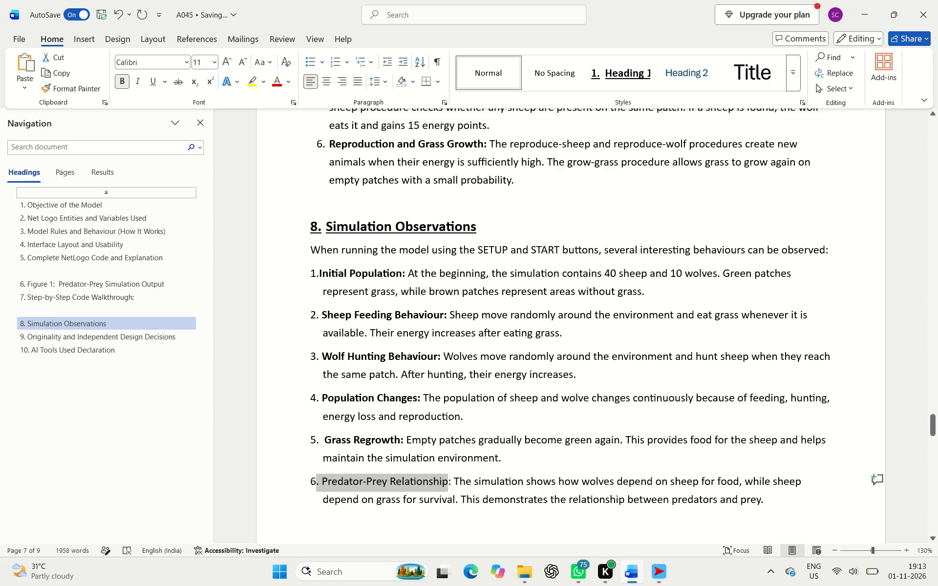
pyautogui.moveTo(444, 486); pyautogui.dragTo(450, 486)
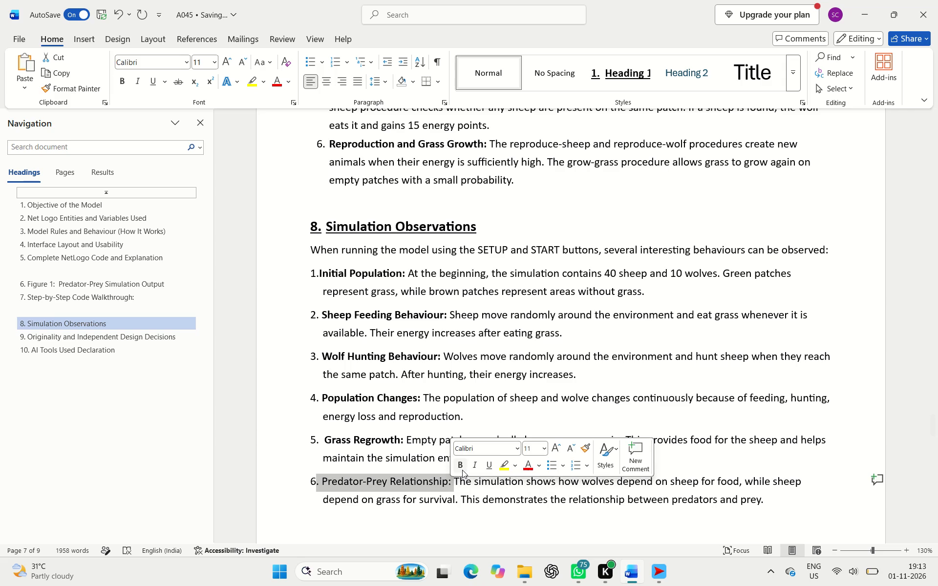
pyautogui.click(462, 470)
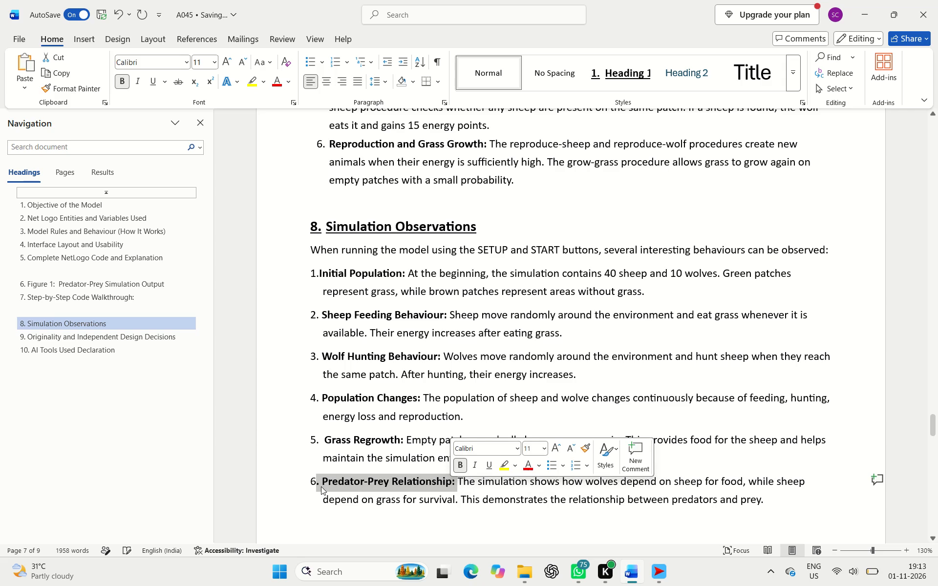
# Retype the period and space after the number 6 in the Predator-Prey Relationship observation and remove their bold formatting.
pyautogui.click(321, 486)
pyautogui.press('BackSpace')
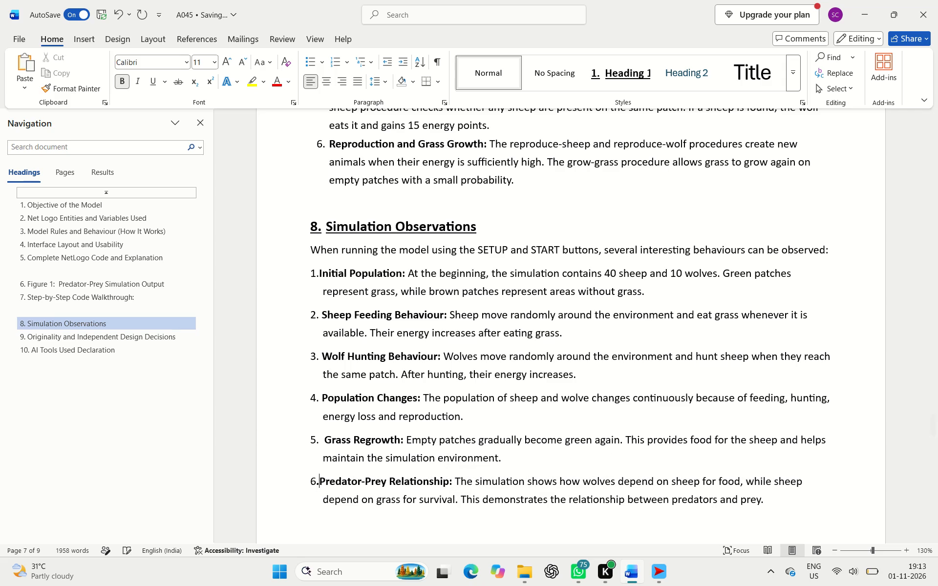
pyautogui.press('BackSpace')
pyautogui.write('.')
pyautogui.press('space')
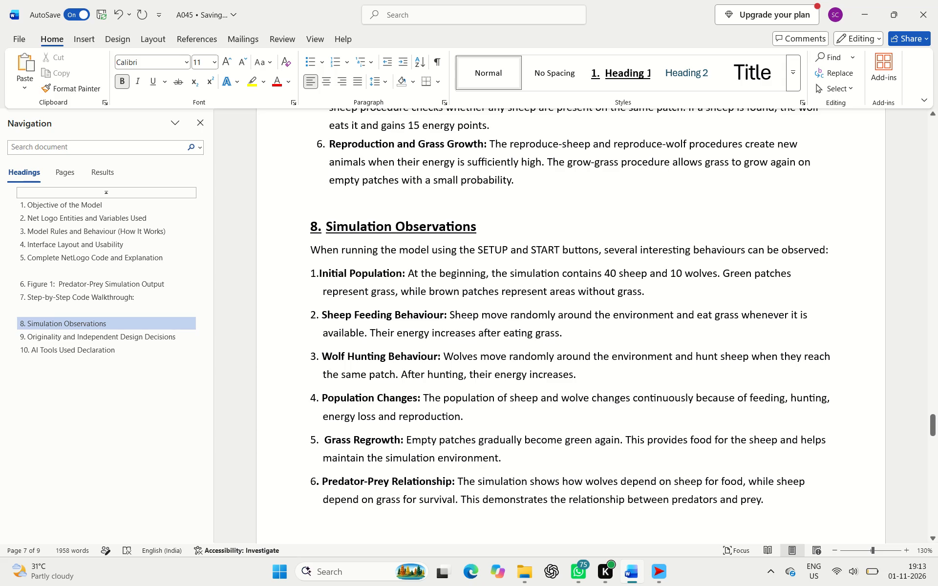
pyautogui.moveTo(321, 483); pyautogui.dragTo(315, 477)
pyautogui.click(323, 454)
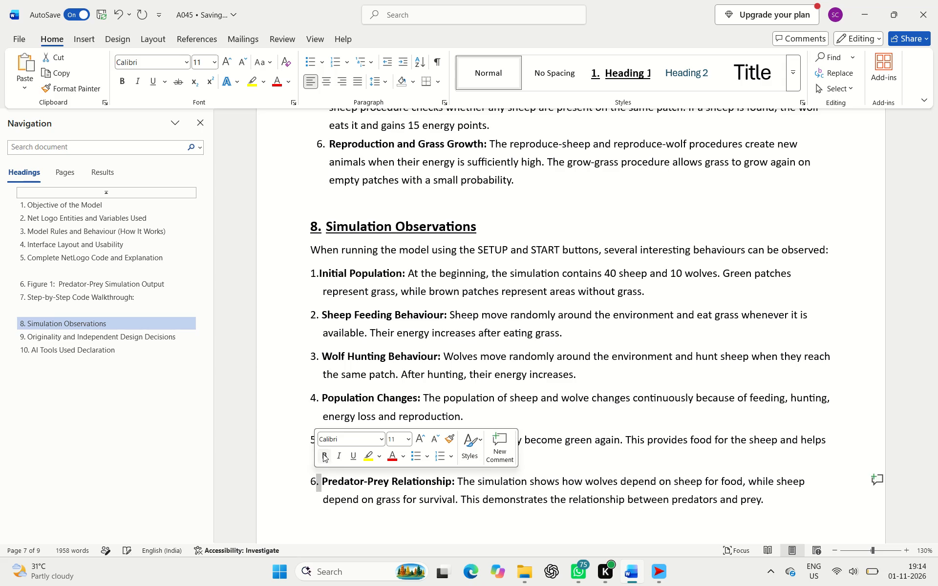
pyautogui.click(779, 500)
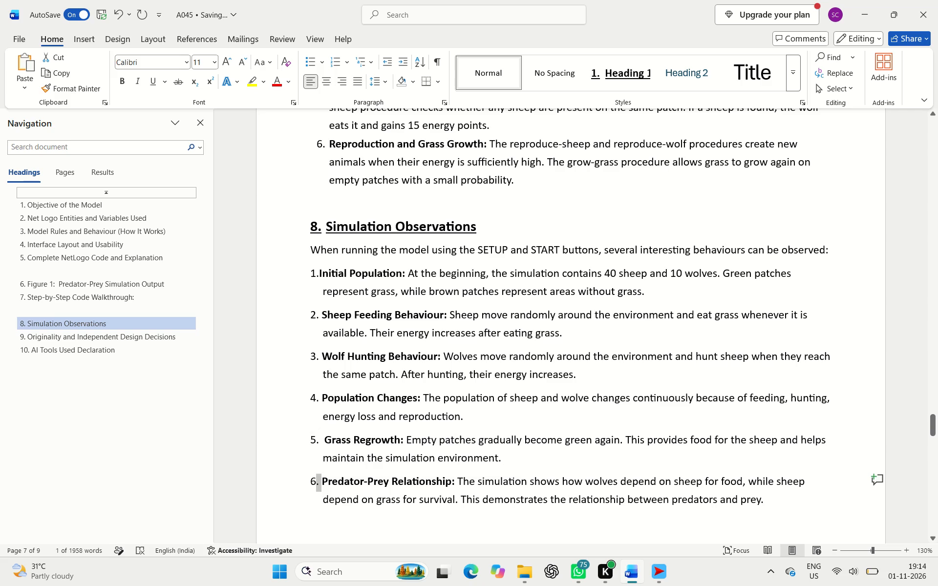
# Review the numbered simulation observations, the ant-colony bullets following them, and the start of section 9, Originality and Independent Design Decisions.
pyautogui.scroll(-3, 779, 500)
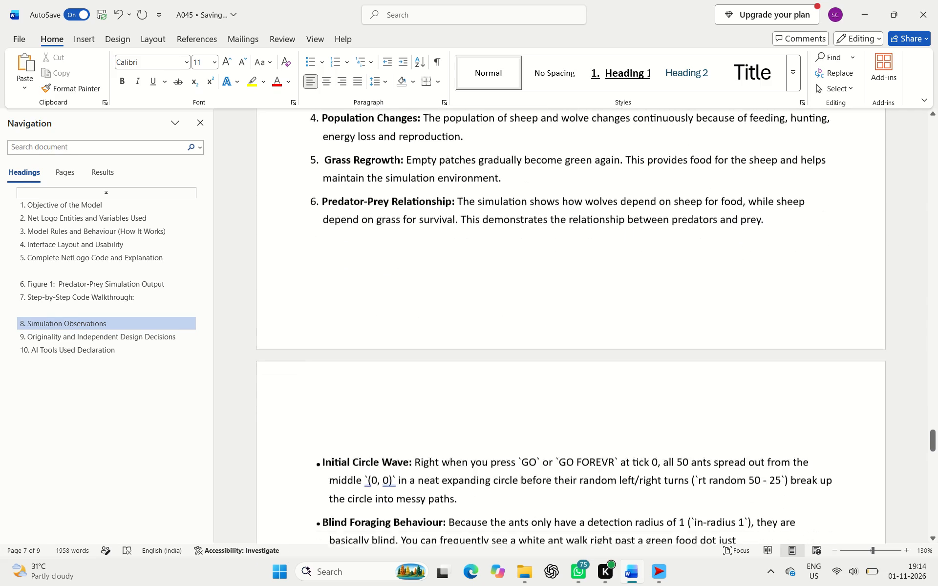
pyautogui.scroll(-2, 779, 500)
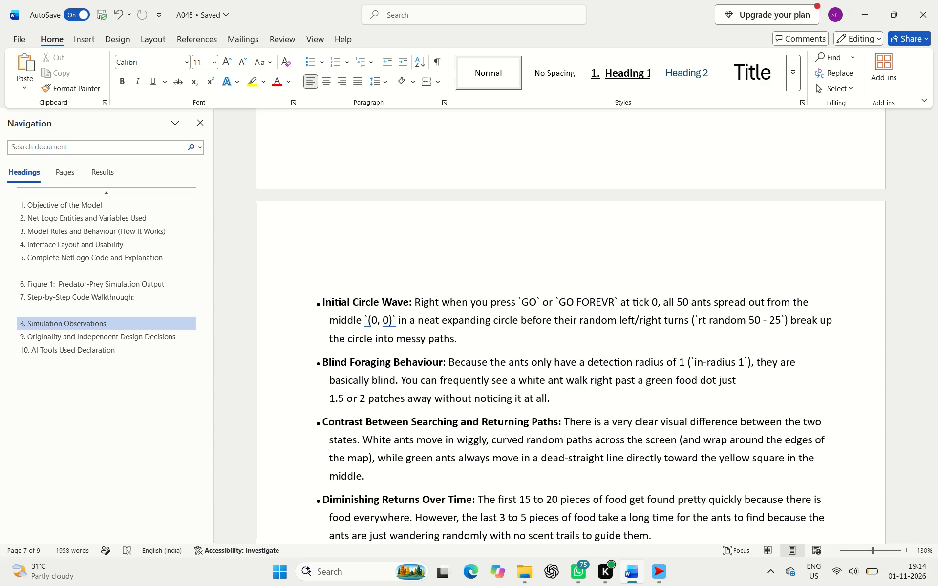
pyautogui.doubleClick(779, 500)
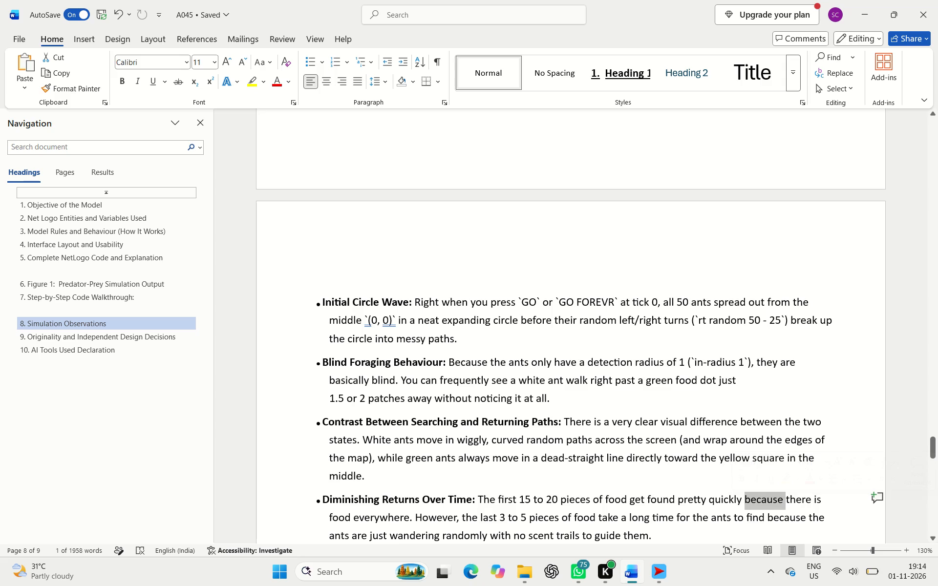
pyautogui.click(827, 523)
pyautogui.scroll(-1, 827, 523)
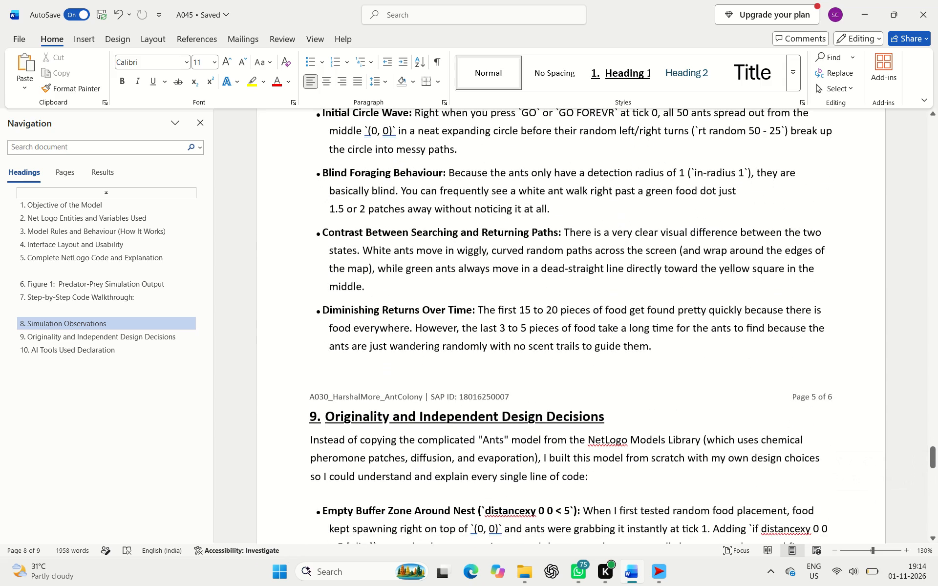
pyautogui.scroll(-2, 827, 523)
pyautogui.scroll(1, 827, 523)
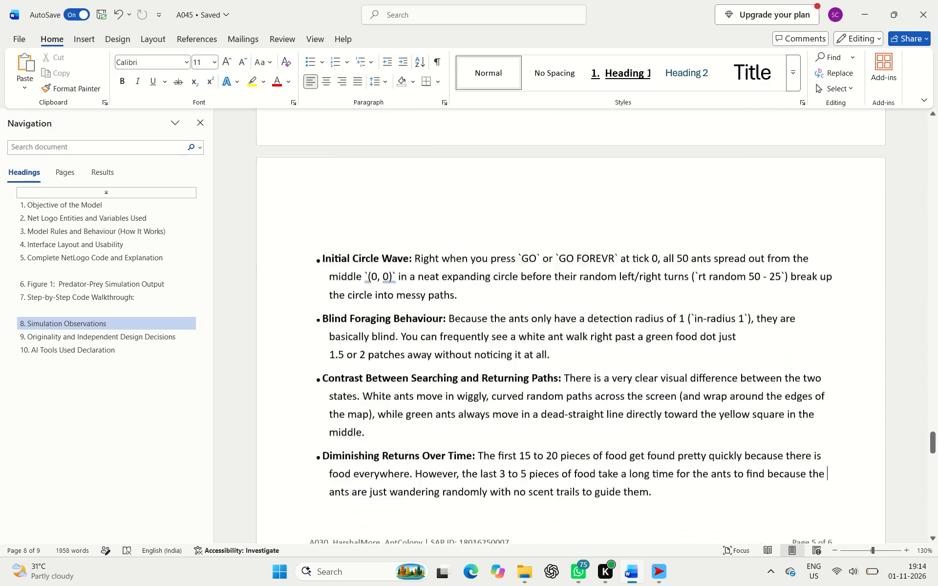
pyautogui.scroll(2, 827, 523)
pyautogui.scroll(-1, 827, 523)
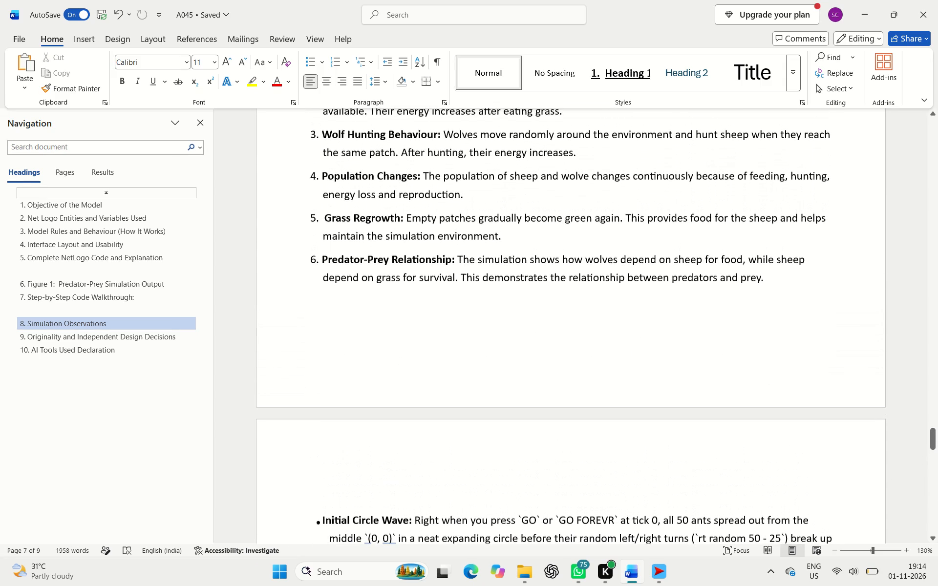
pyautogui.scroll(-3, 827, 523)
pyautogui.scroll(1, 827, 523)
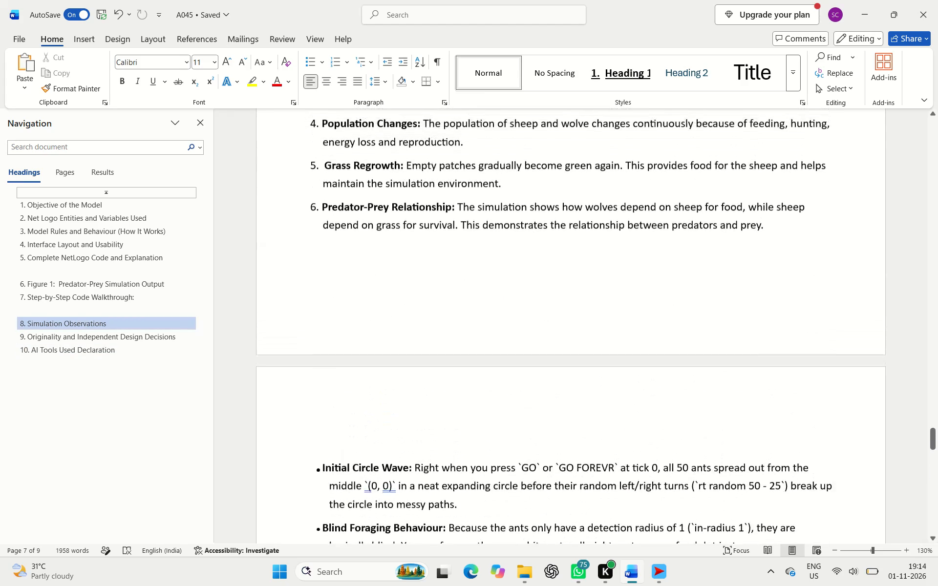
pyautogui.scroll(2, 827, 523)
pyautogui.scroll(-3, 827, 523)
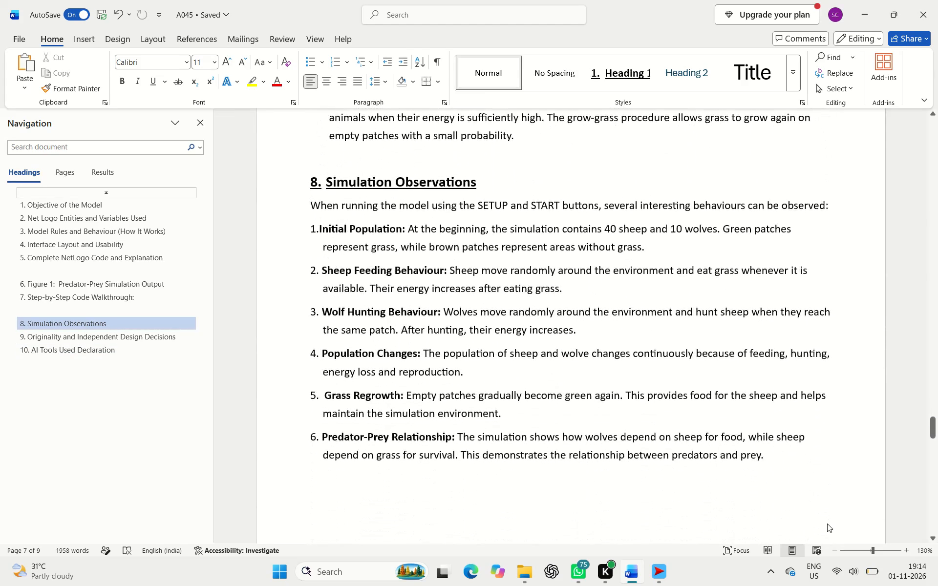
pyautogui.scroll(-2, 827, 523)
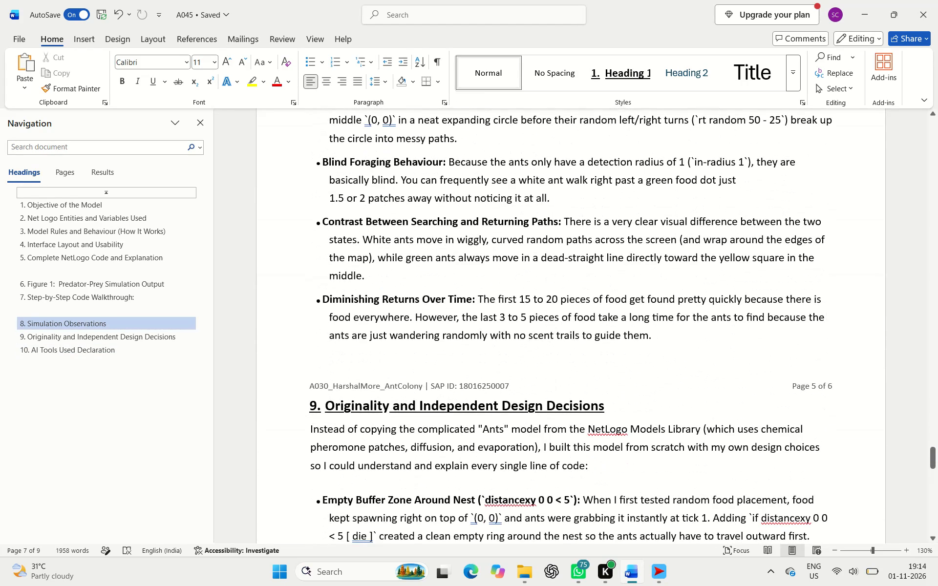
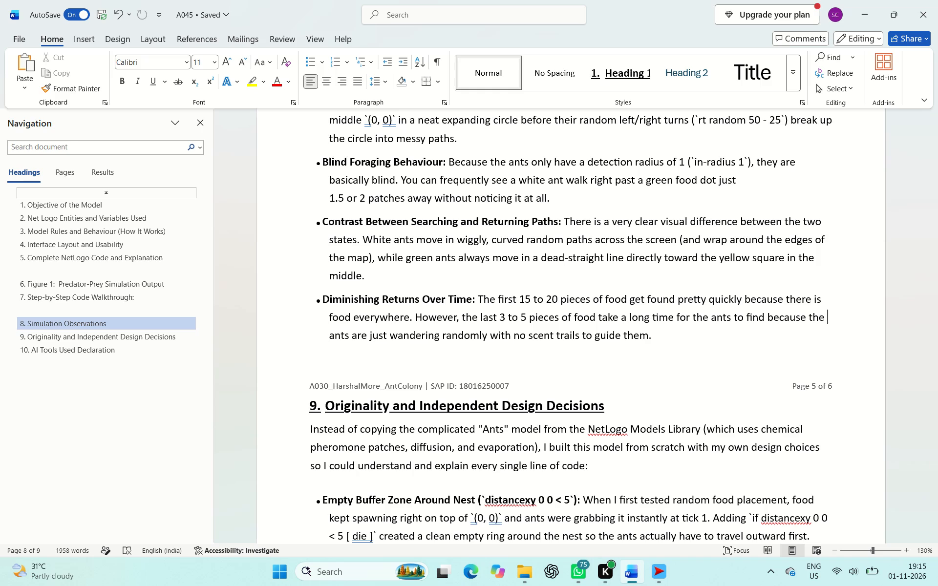
# Delete the four ant-colony bullets after the simulation observations, from Initial Circle Wave through Diminishing Returns Over Time.
pyautogui.scroll(2, 572, 440)
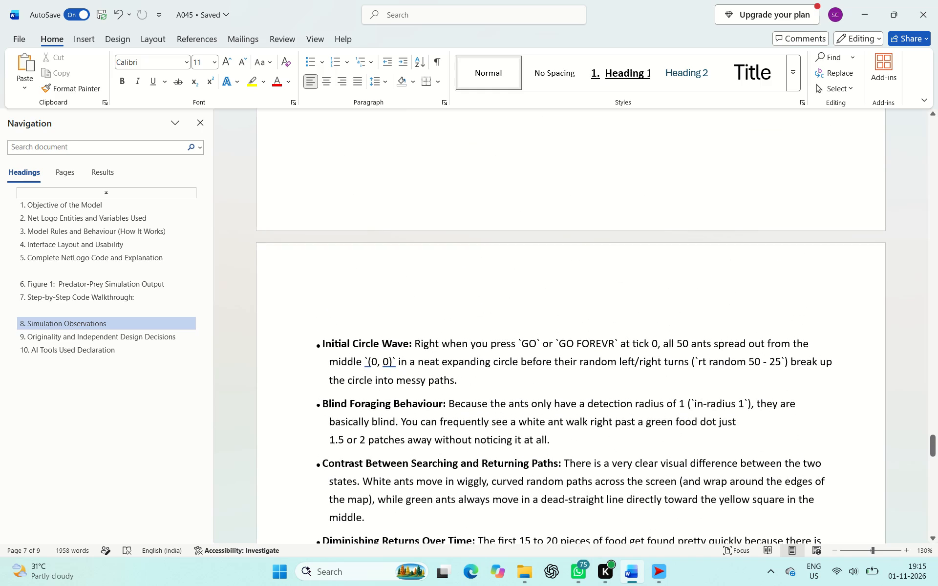
pyautogui.moveTo(316, 349); pyautogui.dragTo(491, 549)
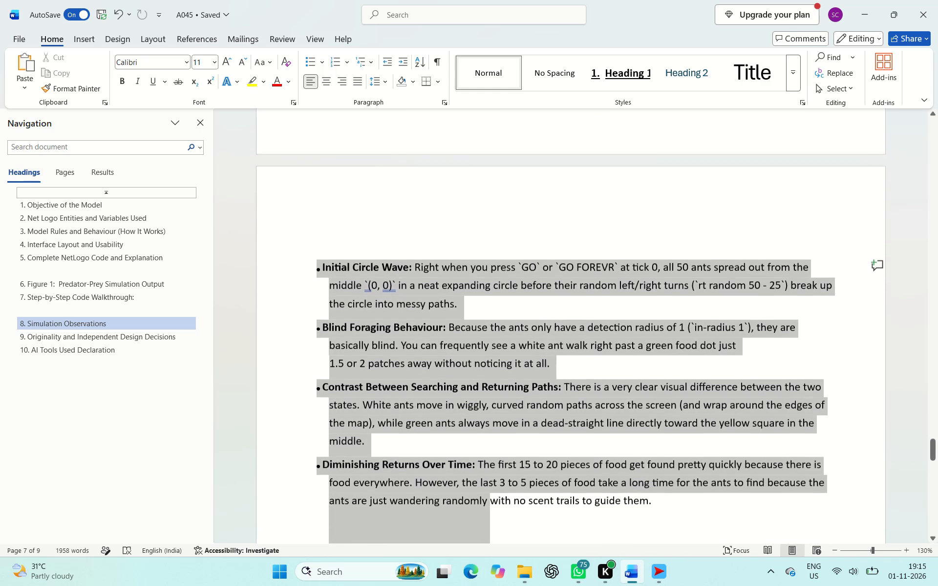
pyautogui.moveTo(491, 549); pyautogui.dragTo(654, 441)
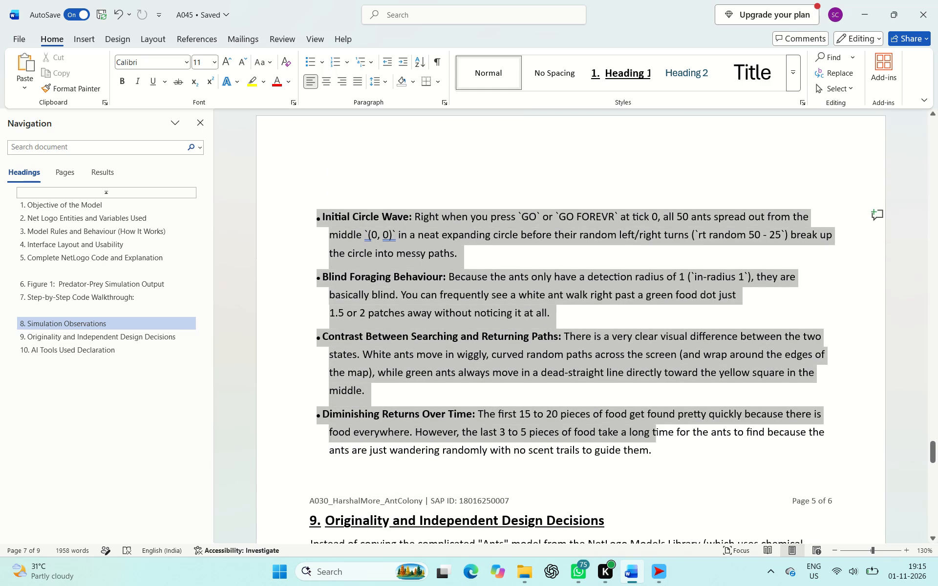
pyautogui.moveTo(654, 441); pyautogui.dragTo(655, 452)
pyautogui.press('BackSpace')
pyautogui.press('BackSpace')
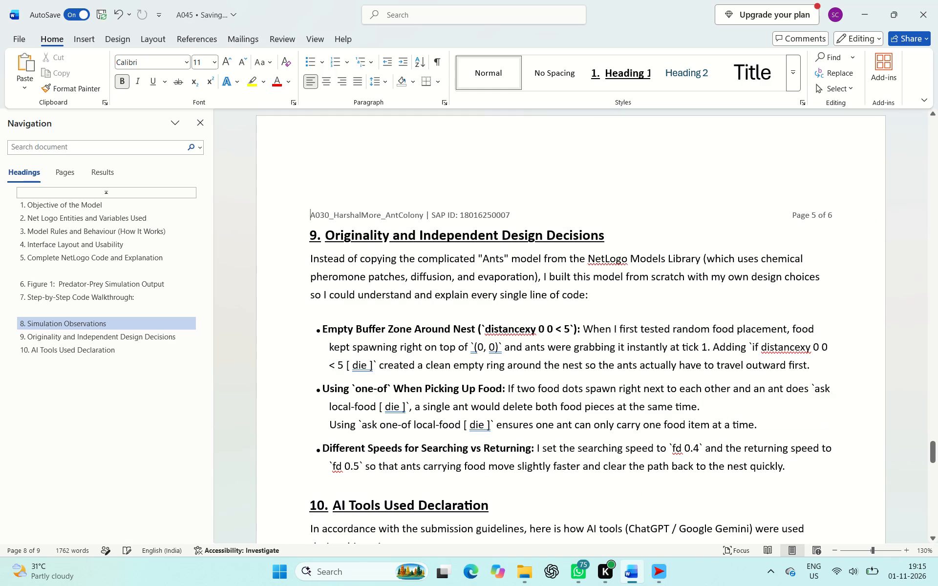
pyautogui.press('BackSpace')
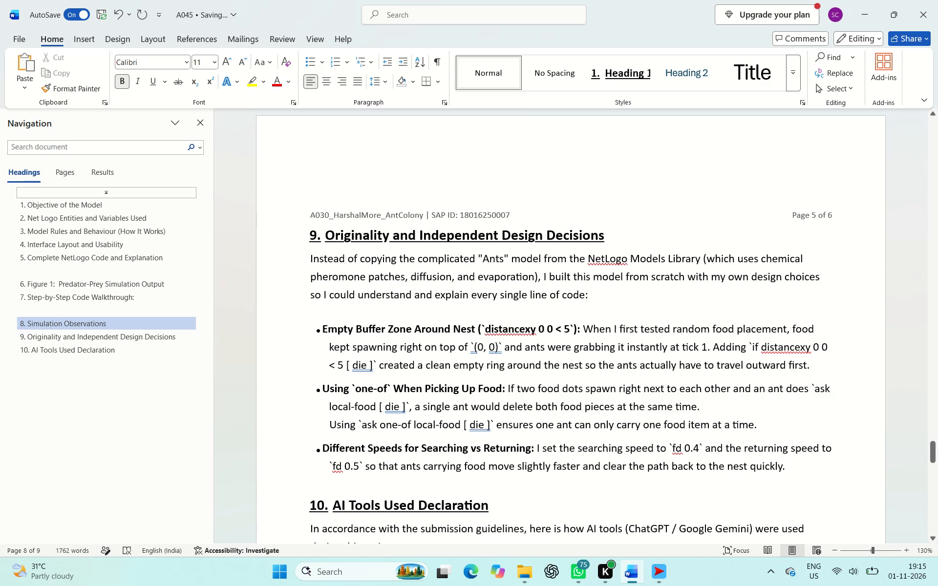
# Remove the blank space left above the old AntColony identification line and the section 9 heading.
pyautogui.click(535, 217)
pyautogui.click(309, 244)
pyautogui.click(298, 233)
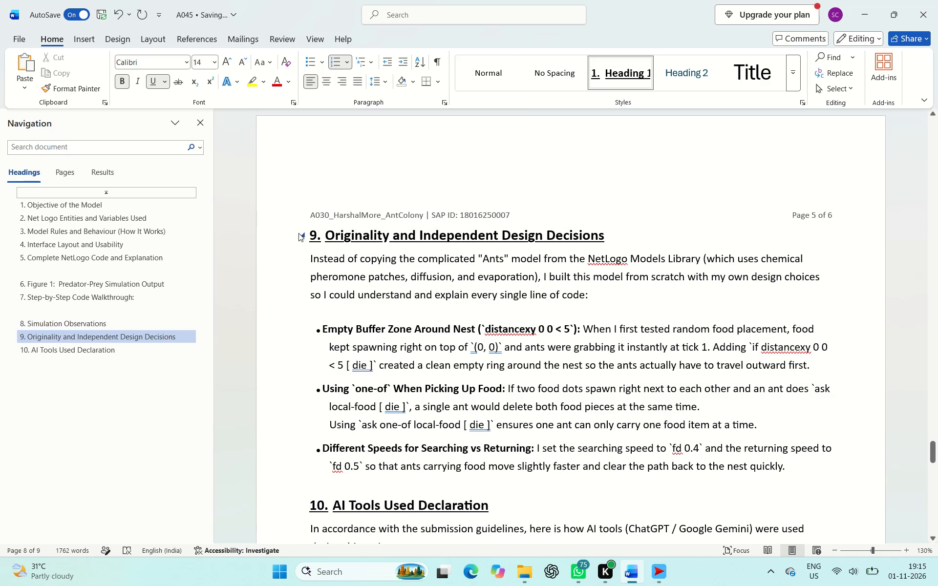
pyautogui.hotkey('ctrl', 'z')
pyautogui.click(313, 189)
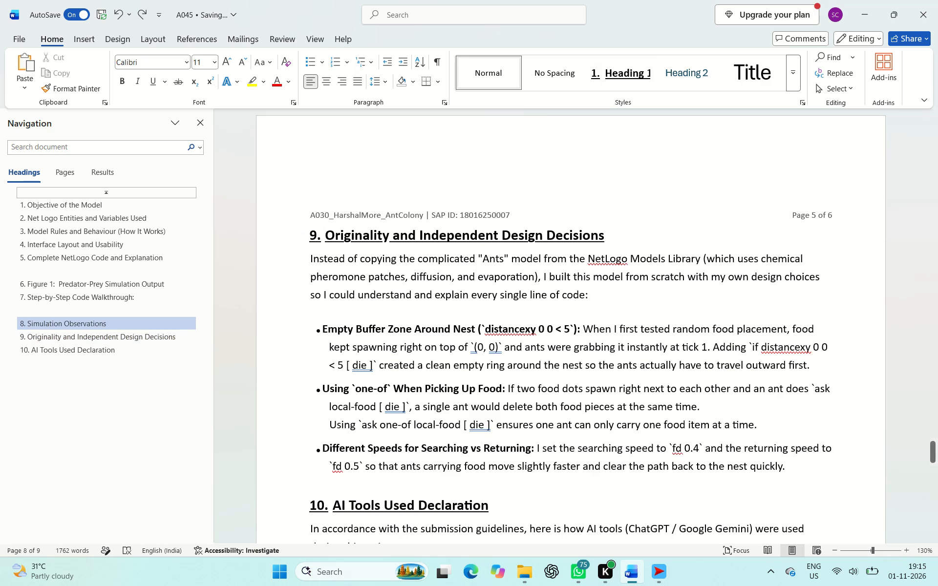
pyautogui.press('BackSpace')
pyautogui.press('BackSpace')
# Review sections 7 to 10 and the old AntColony identification line near the end of the report.
pyautogui.scroll(7, 313, 189)
pyautogui.scroll(-1, 313, 189)
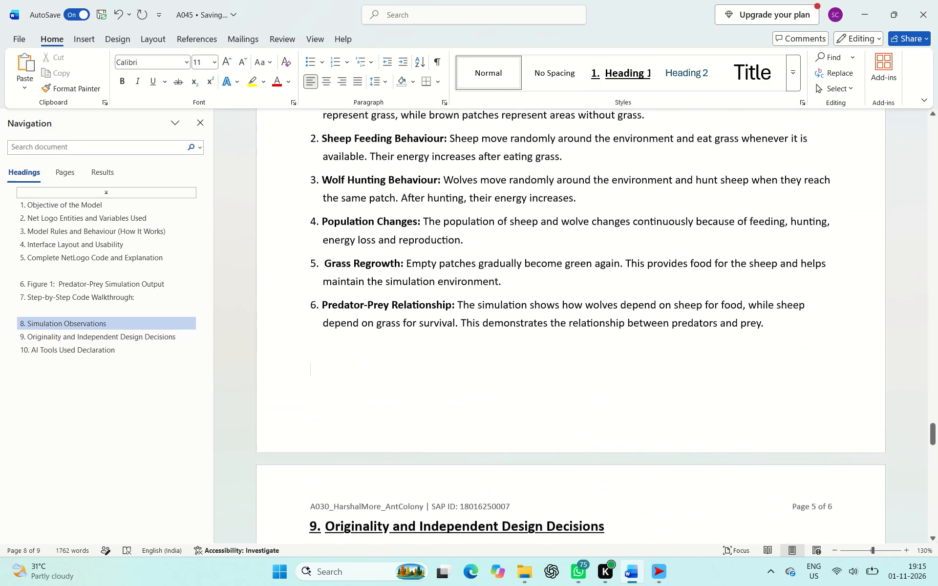
pyautogui.scroll(-2, 313, 189)
pyautogui.scroll(6, 313, 189)
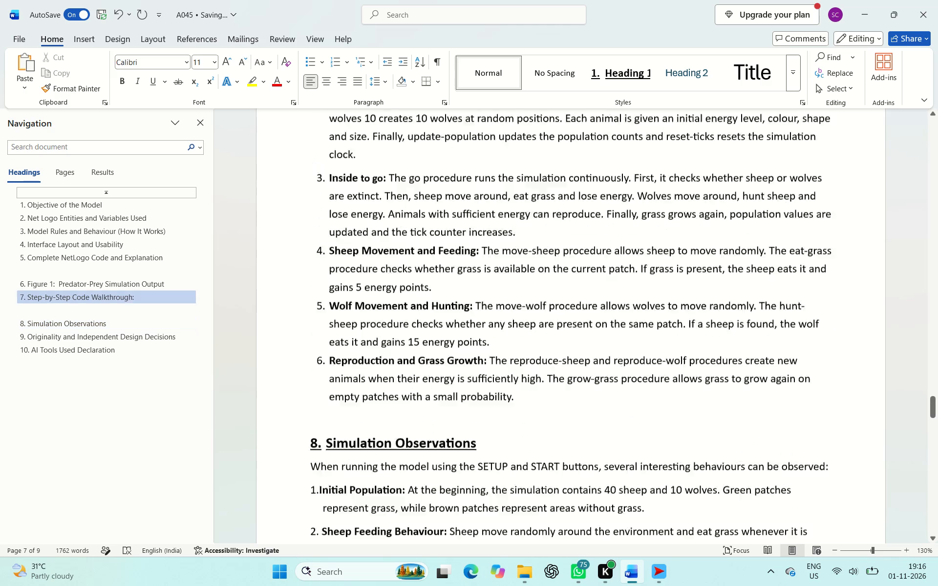
pyautogui.scroll(11, 313, 189)
pyautogui.scroll(-4, 313, 189)
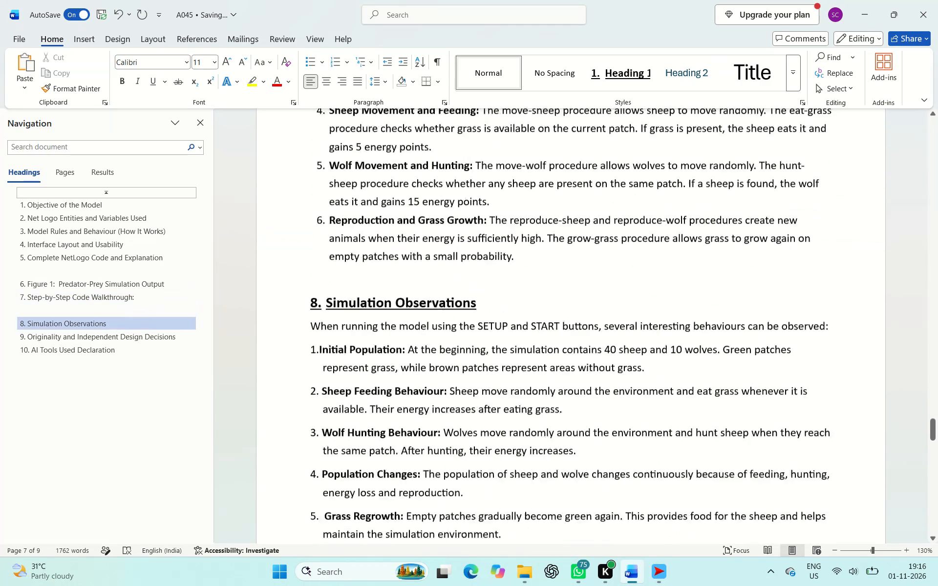
pyautogui.scroll(-8, 313, 189)
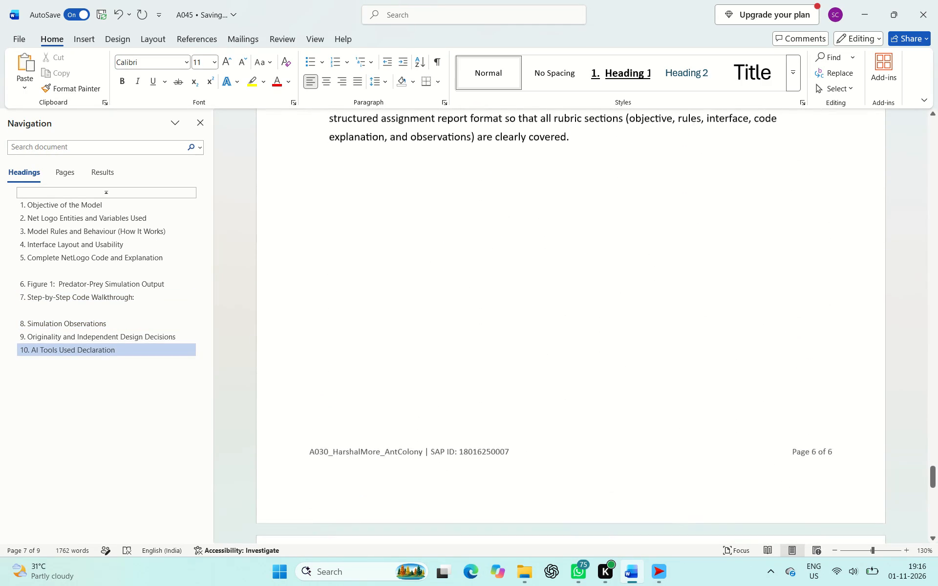
pyautogui.scroll(-2, 313, 189)
pyautogui.click(405, 205)
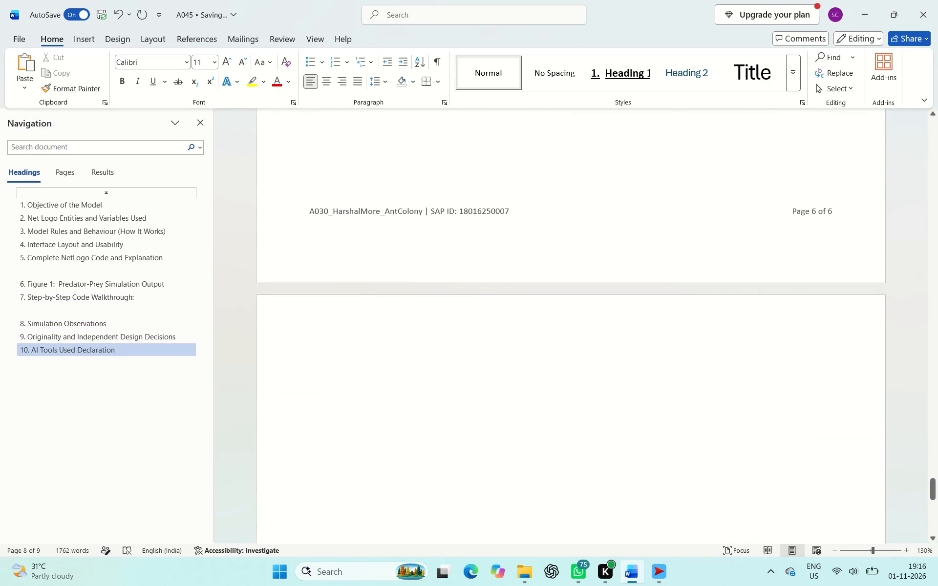
pyautogui.click(503, 209)
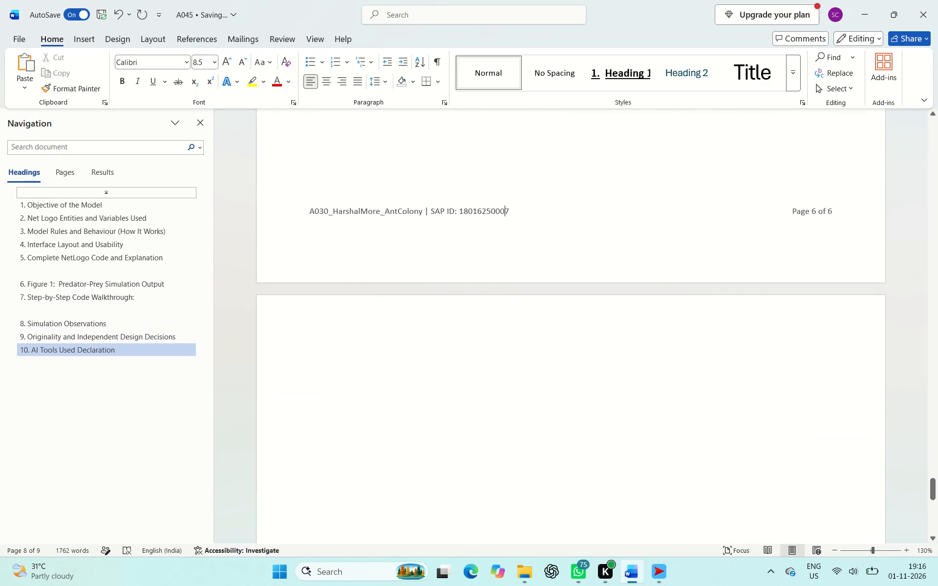
pyautogui.click(517, 211)
# Open the page 1 footer for editing and delete its old roll number, student name, AntColony and SAP ID text.
pyautogui.scroll(20, 517, 211)
pyautogui.scroll(20, 517, 211)
pyautogui.scroll(20, 517, 211)
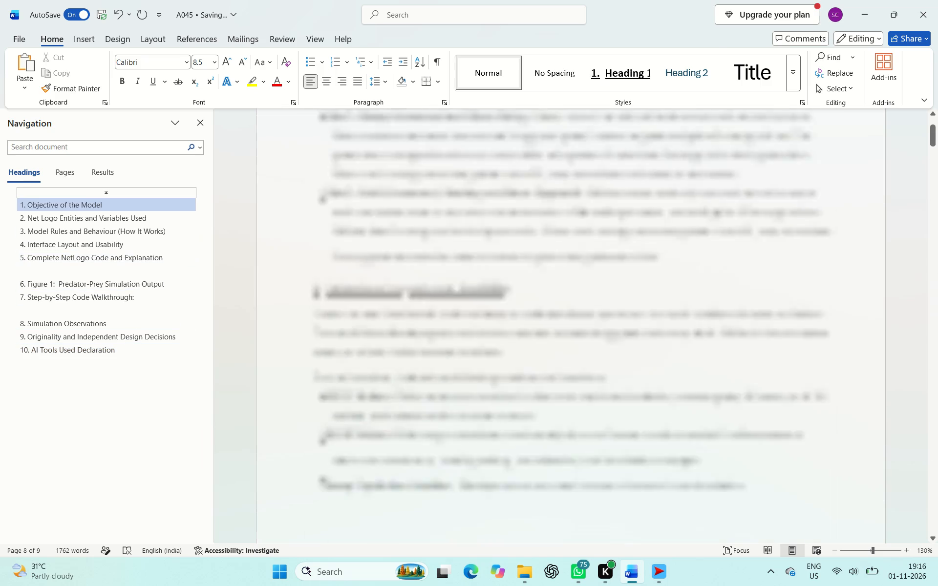
pyautogui.scroll(3, 517, 211)
pyautogui.scroll(-5, 517, 211)
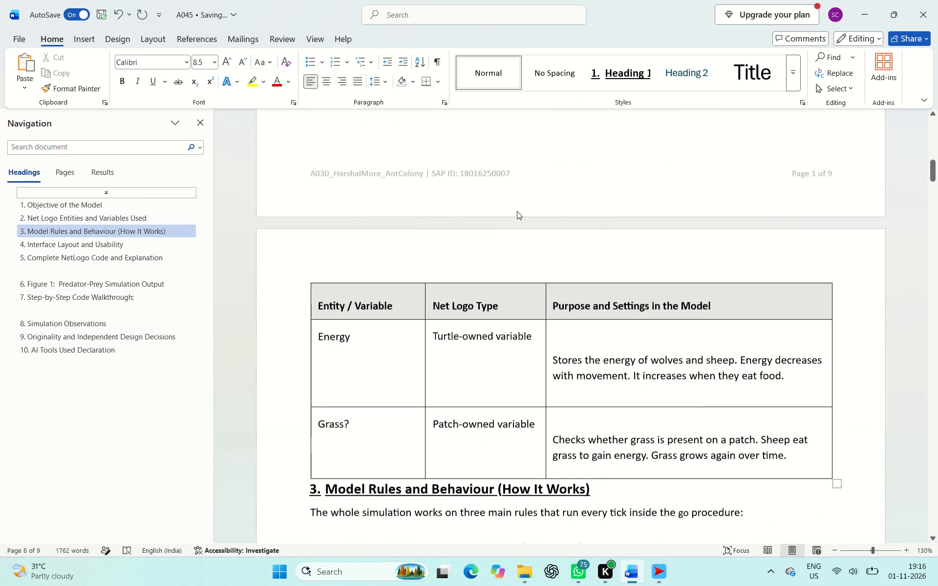
pyautogui.click(514, 172)
pyautogui.click(498, 165)
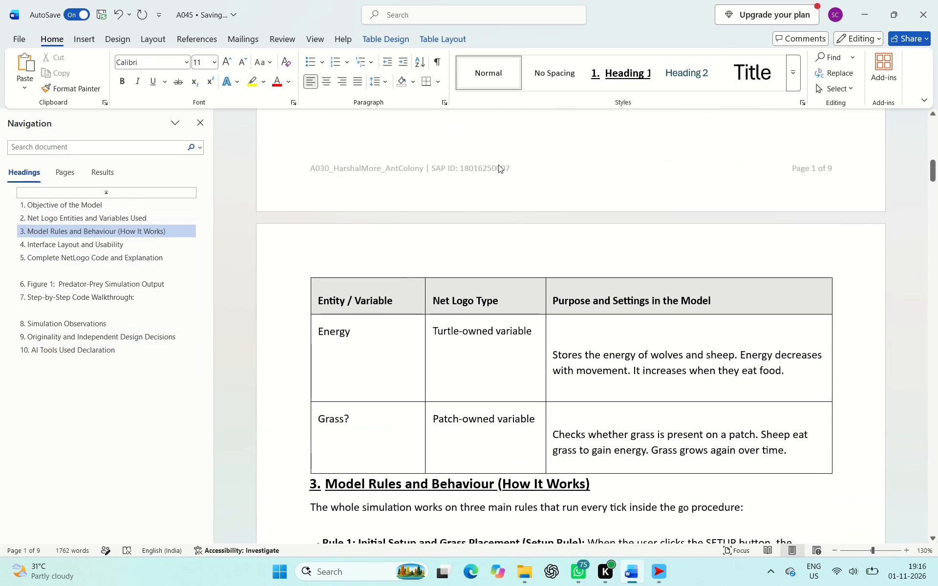
pyautogui.doubleClick(513, 165)
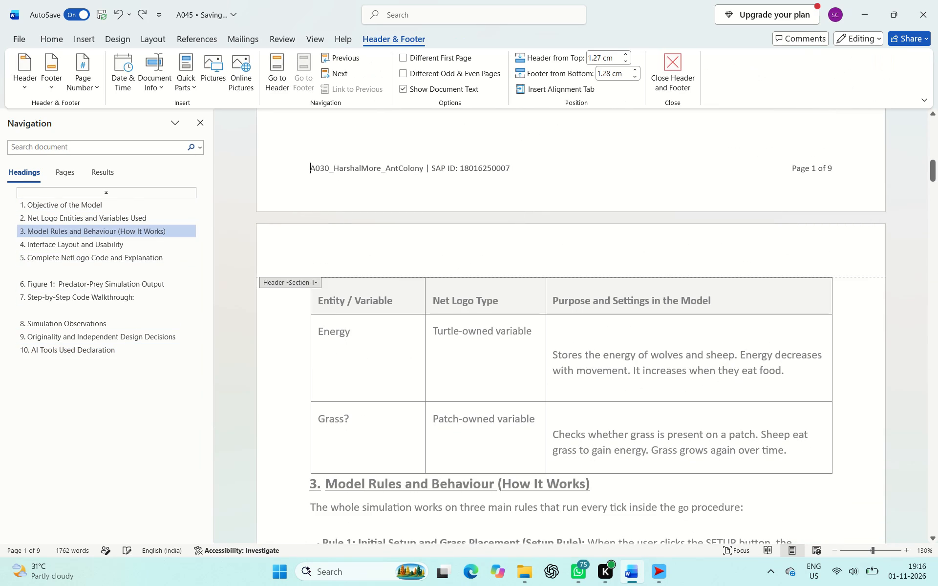
pyautogui.click(510, 167)
pyautogui.press('BackSpace')
pyautogui.press('BackSpace')
pyautogui.press('BackSpace')
pyautogui.press('BackSpace')
pyautogui.press('BackSpace')
pyautogui.press('BackSpace')
pyautogui.press('BackSpace')
pyautogui.press('BackSpace')
pyautogui.press('BackSpace')
pyautogui.press('BackSpace')
pyautogui.press('BackSpace')
pyautogui.press('BackSpace')
pyautogui.press('BackSpace')
pyautogui.press('BackSpace')
pyautogui.press('BackSpace')
pyautogui.press('BackSpace')
pyautogui.press('BackSpace')
pyautogui.press('BackSpace')
pyautogui.press('BackSpace')
pyautogui.press('BackSpace')
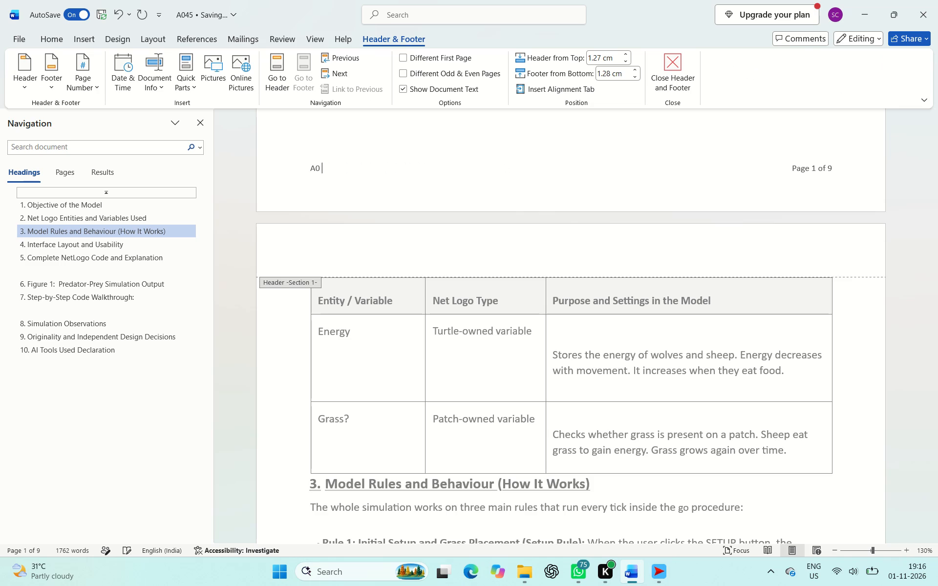
pyautogui.press('BackSpace')
# Check the headers and footers on all pages for leftover AntColony identification text.
pyautogui.scroll(9, 510, 167)
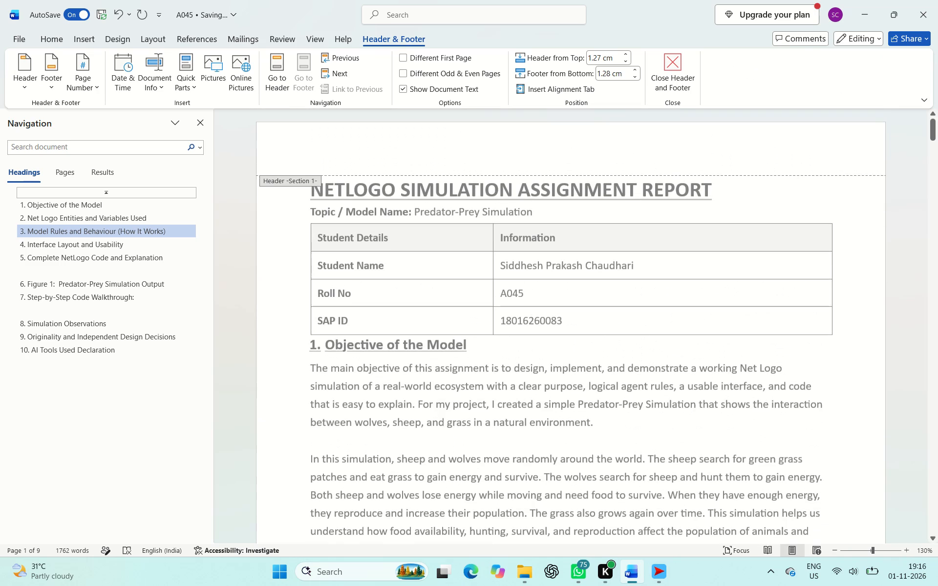
pyautogui.scroll(1, 510, 167)
pyautogui.scroll(-8, 510, 167)
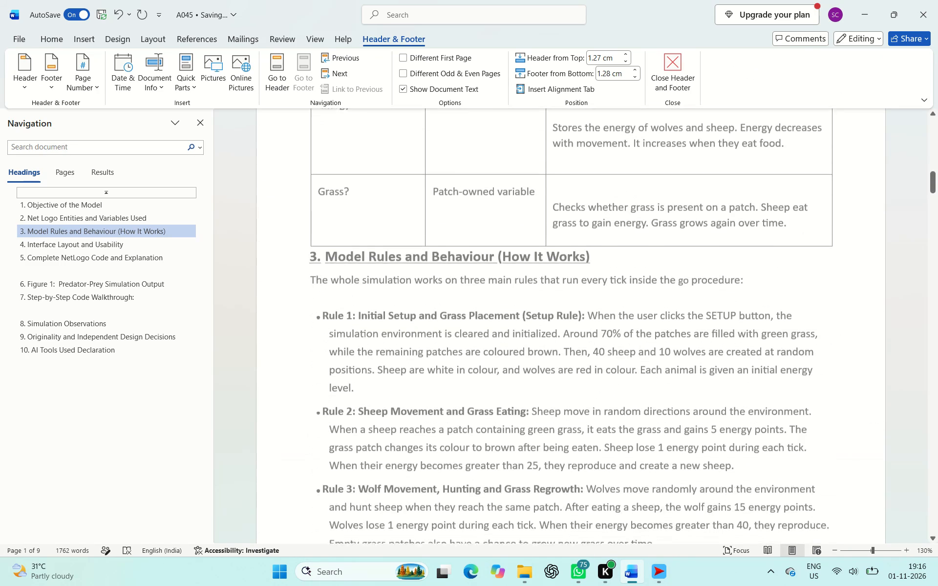
pyautogui.scroll(-7, 510, 167)
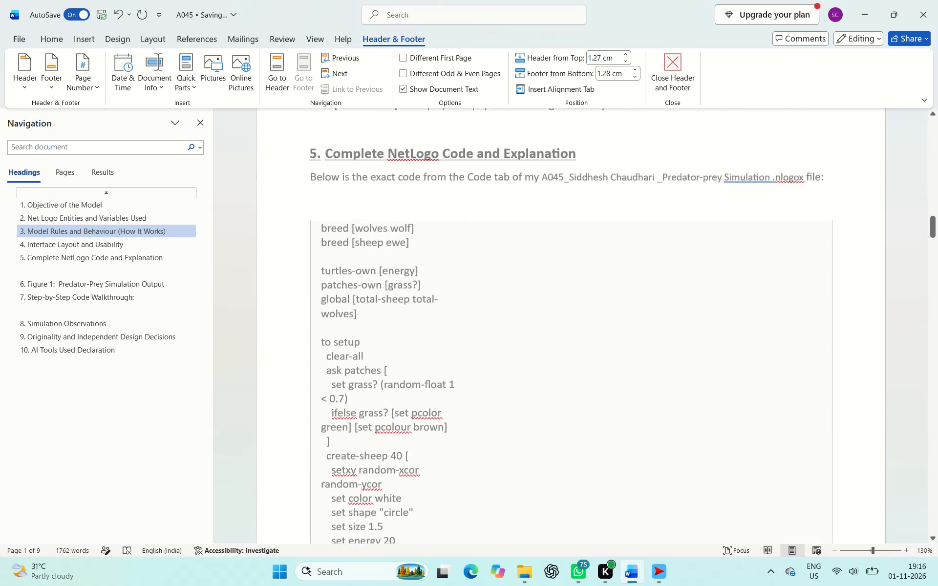
pyautogui.scroll(8, 510, 167)
pyautogui.scroll(-1, 510, 167)
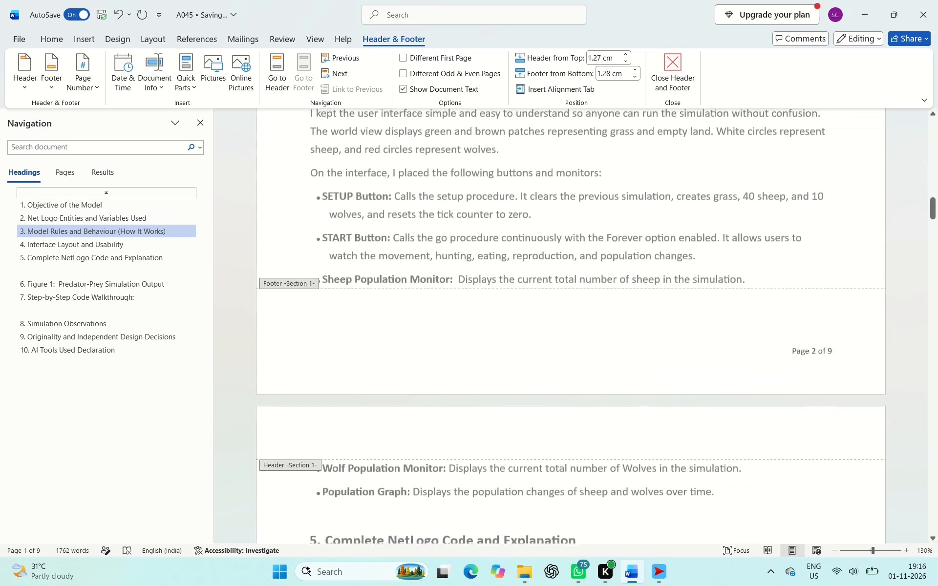
pyautogui.scroll(-6, 510, 167)
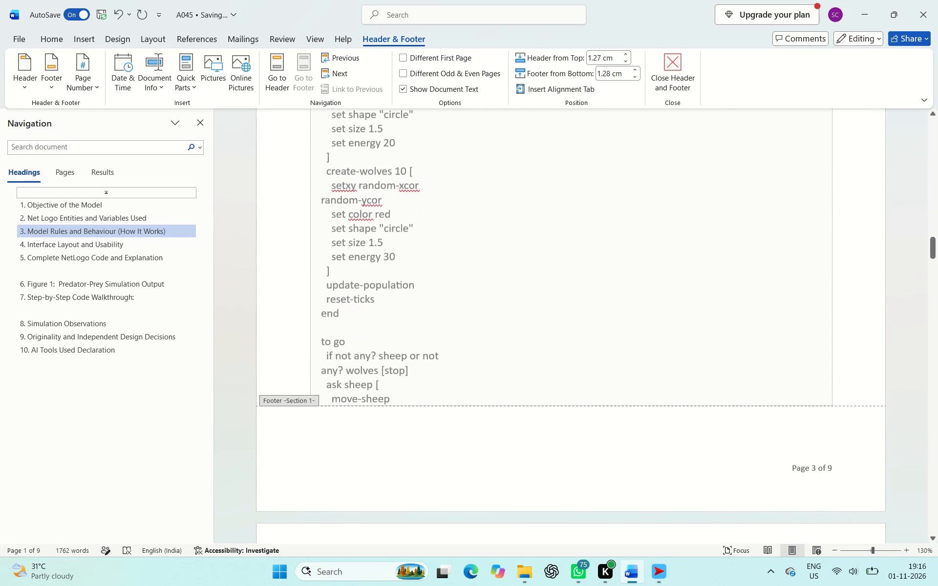
pyautogui.scroll(-7, 510, 167)
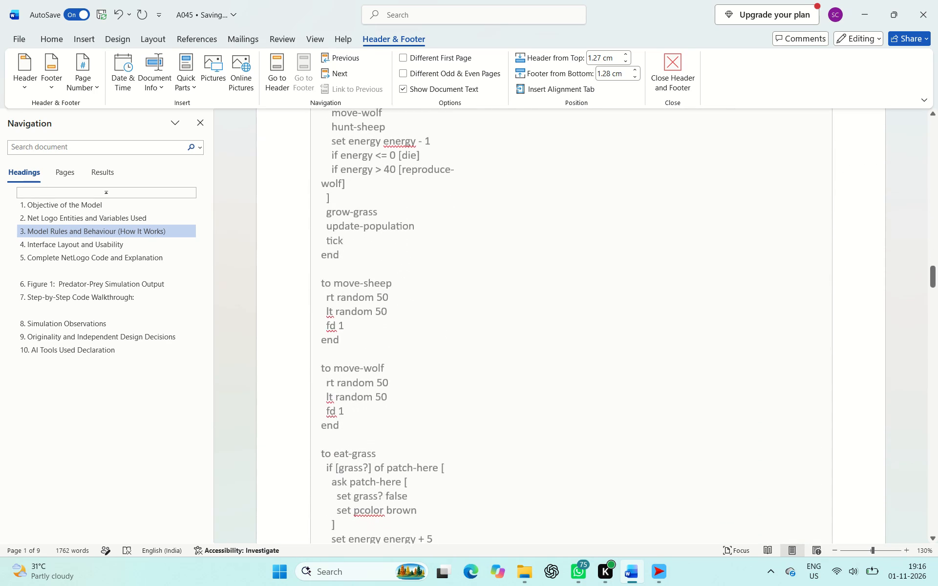
pyautogui.scroll(-7, 510, 167)
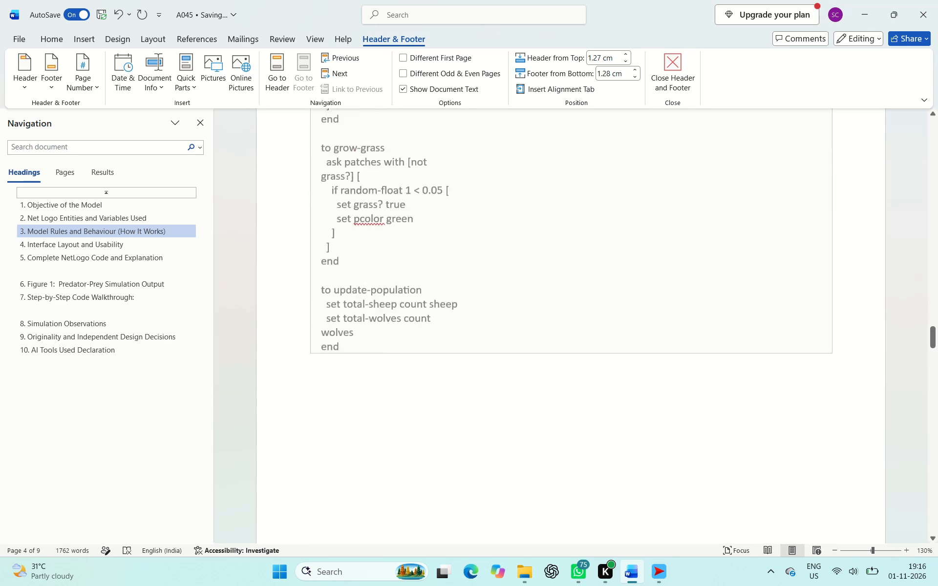
pyautogui.scroll(-6, 510, 167)
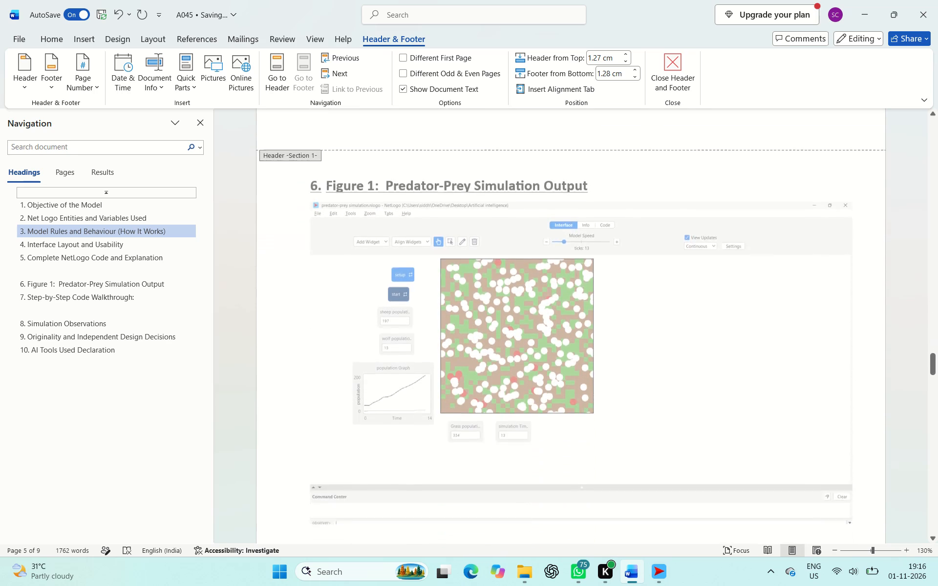
pyautogui.scroll(-6, 510, 167)
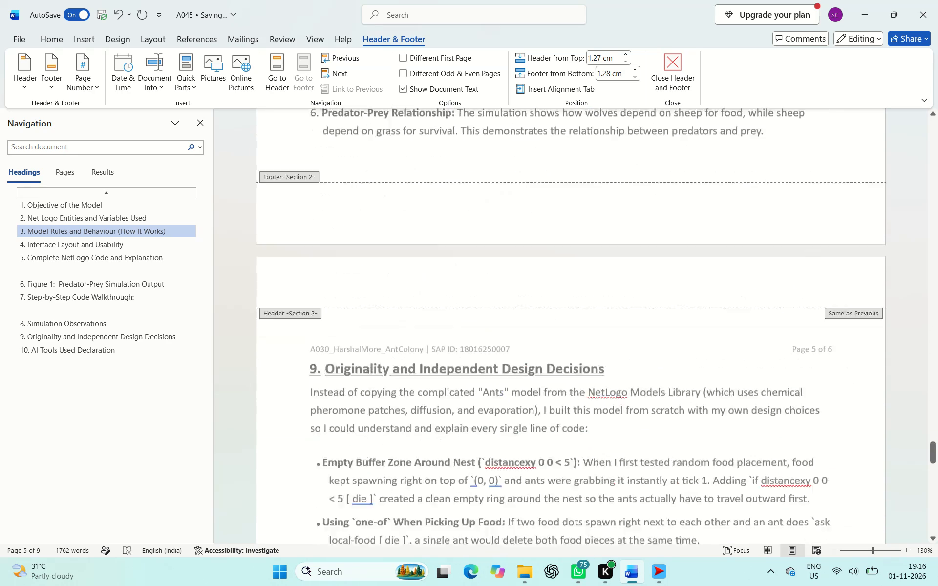
pyautogui.scroll(-4, 510, 167)
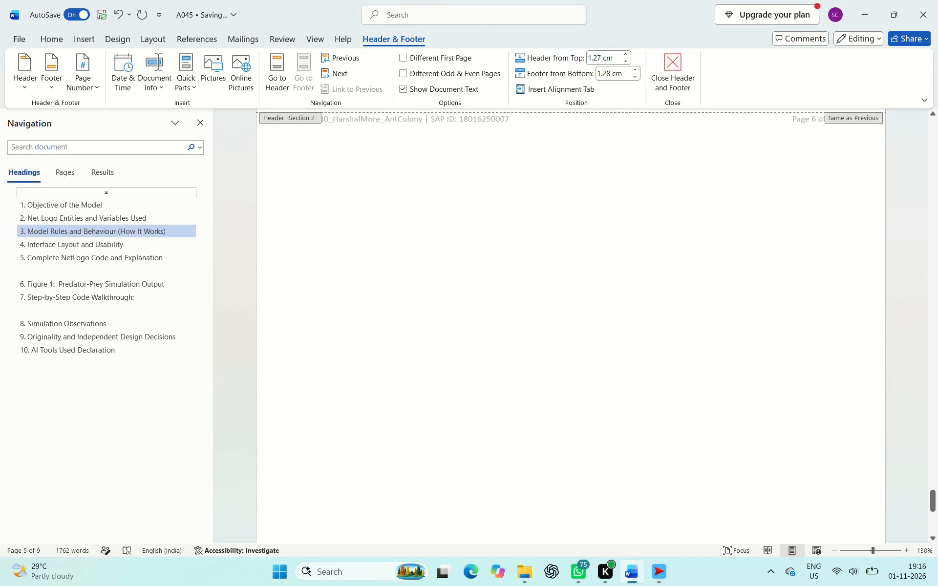
pyautogui.scroll(-7, 510, 167)
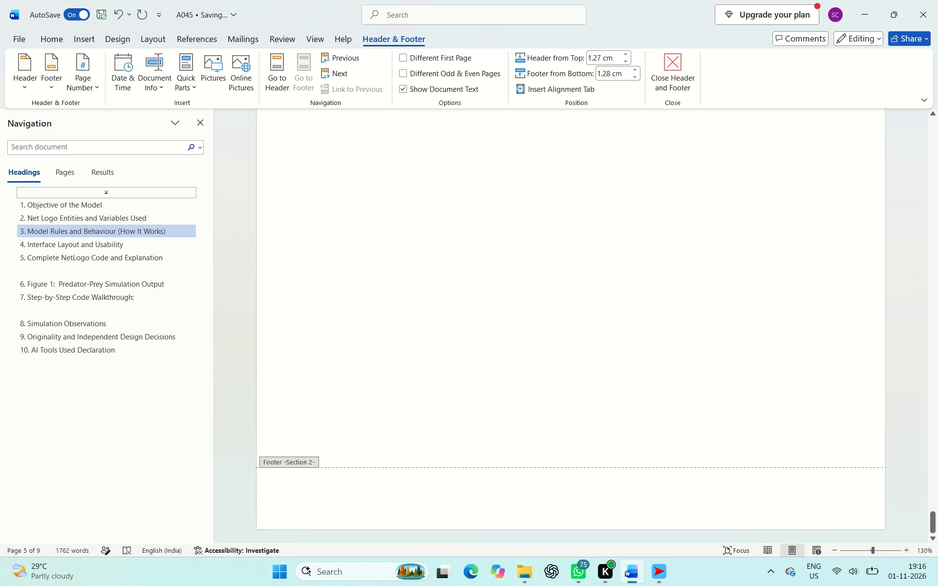
pyautogui.scroll(-2, 510, 167)
pyautogui.scroll(9, 510, 167)
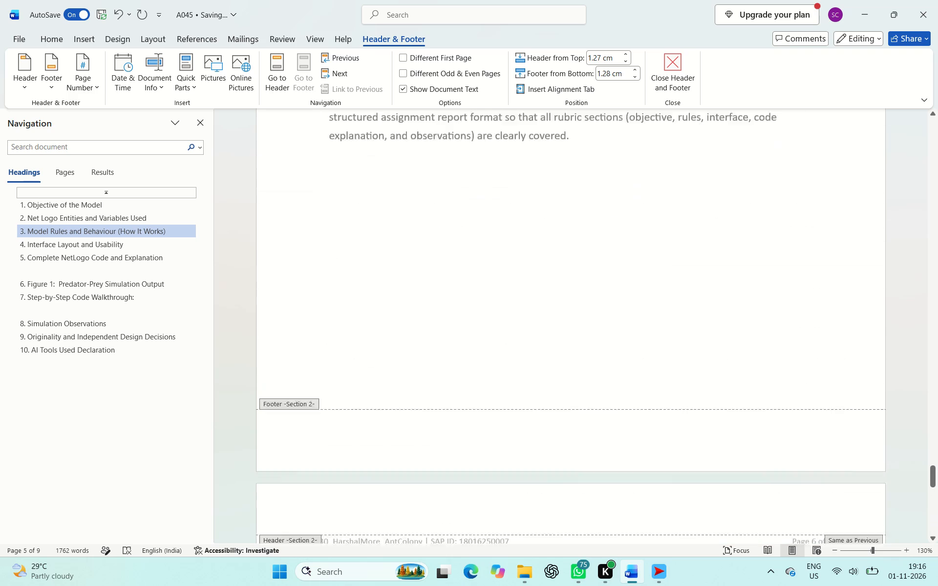
pyautogui.scroll(2, 510, 167)
# Try to select the old AntColony identification line near the report's end, and leave header and footer editing.
pyautogui.scroll(-4, 510, 167)
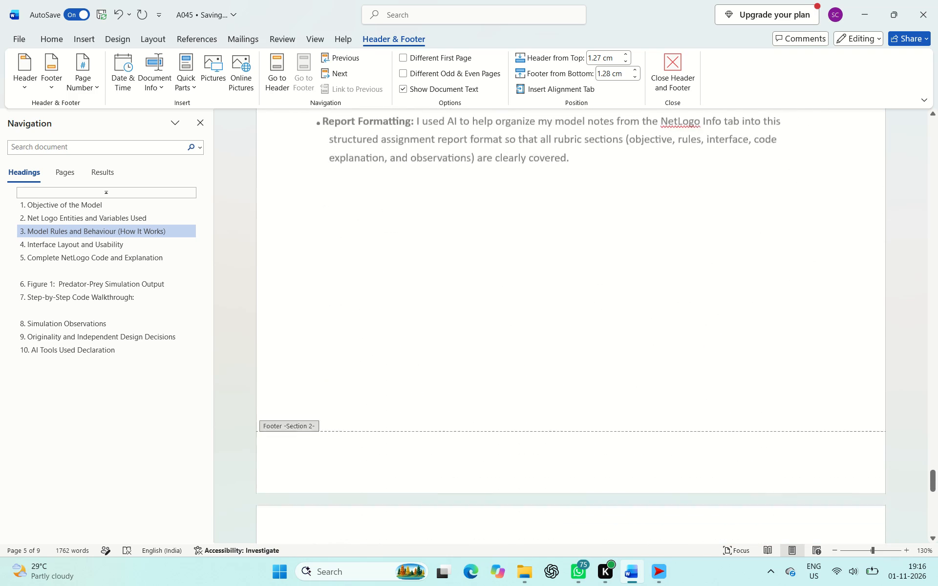
pyautogui.scroll(-2, 510, 167)
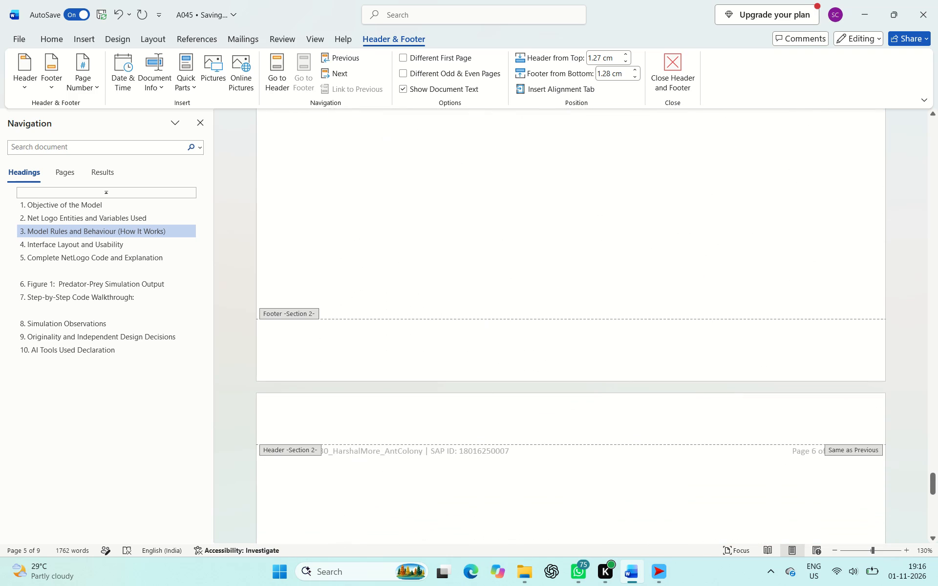
pyautogui.click(523, 453)
pyautogui.click(523, 453)
pyautogui.click(212, 449)
pyautogui.doubleClick(226, 445)
pyautogui.click(334, 506)
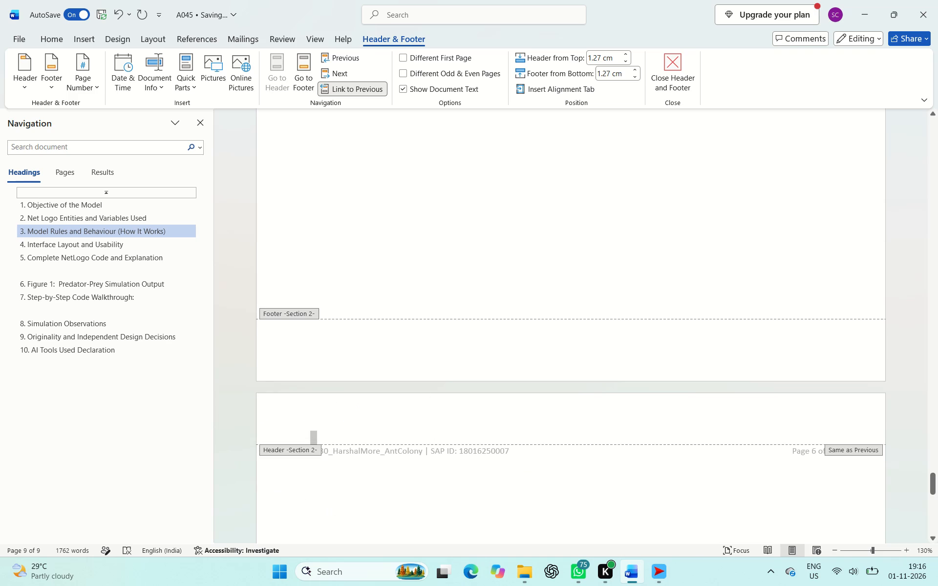
pyautogui.click(675, 66)
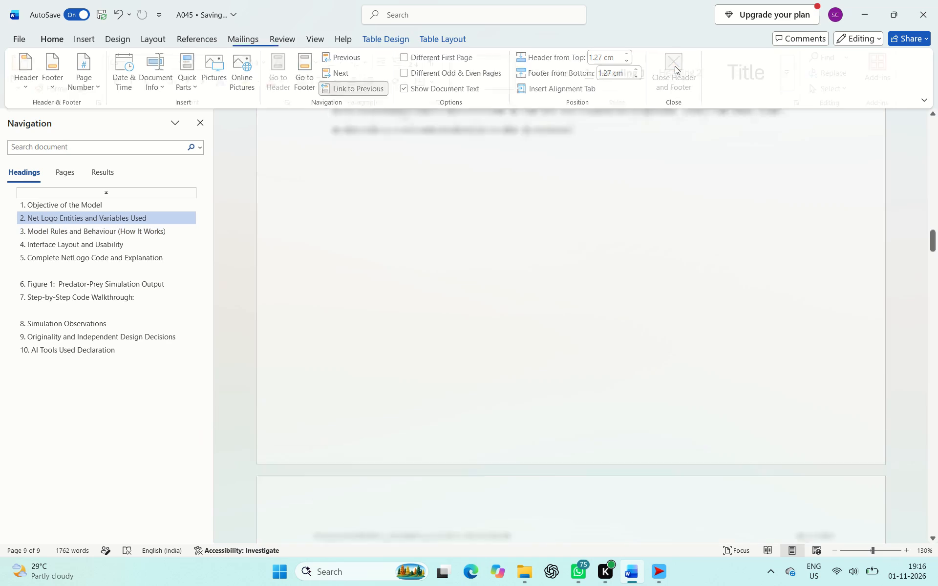
# Delete the old roll number, student name, AntColony and SAP ID text below section 10, keeping "Page 6 of 6".
pyautogui.scroll(1, 675, 66)
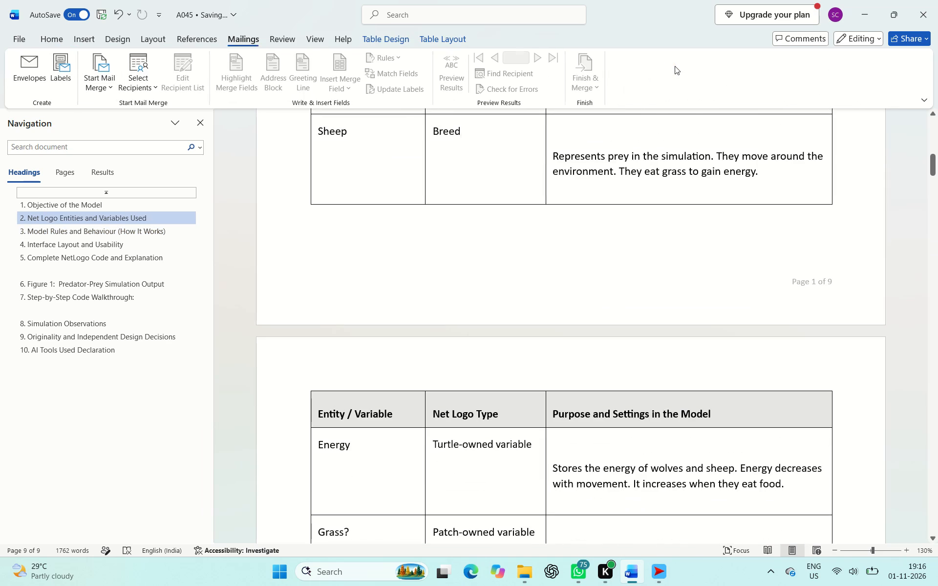
pyautogui.scroll(-20, 640, 215)
pyautogui.scroll(-20, 640, 215)
pyautogui.scroll(-10, 640, 215)
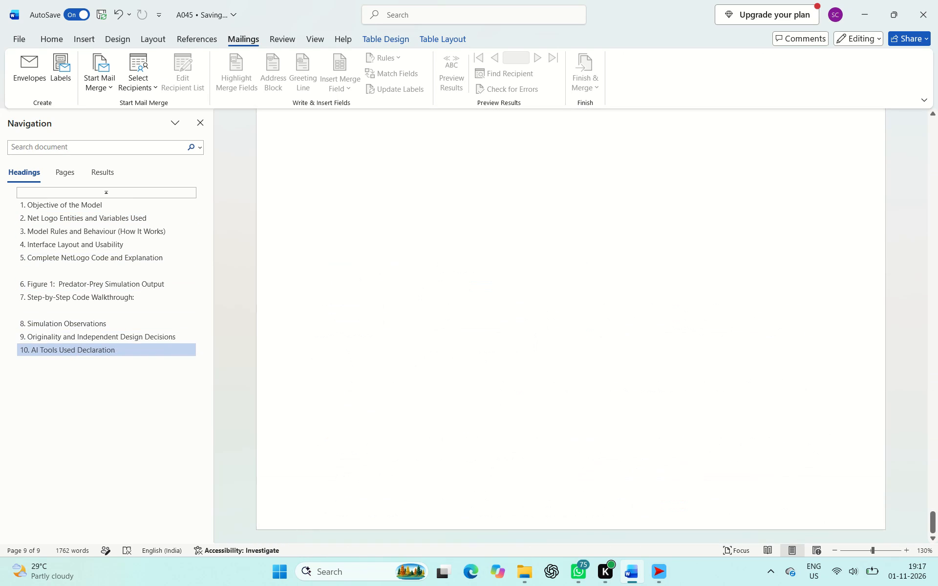
pyautogui.scroll(8, 640, 215)
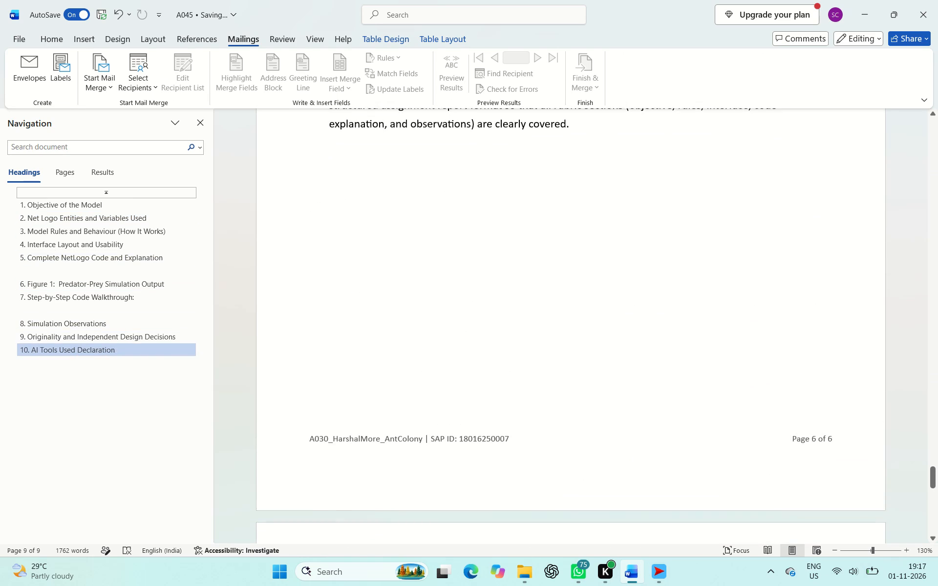
pyautogui.click(537, 430)
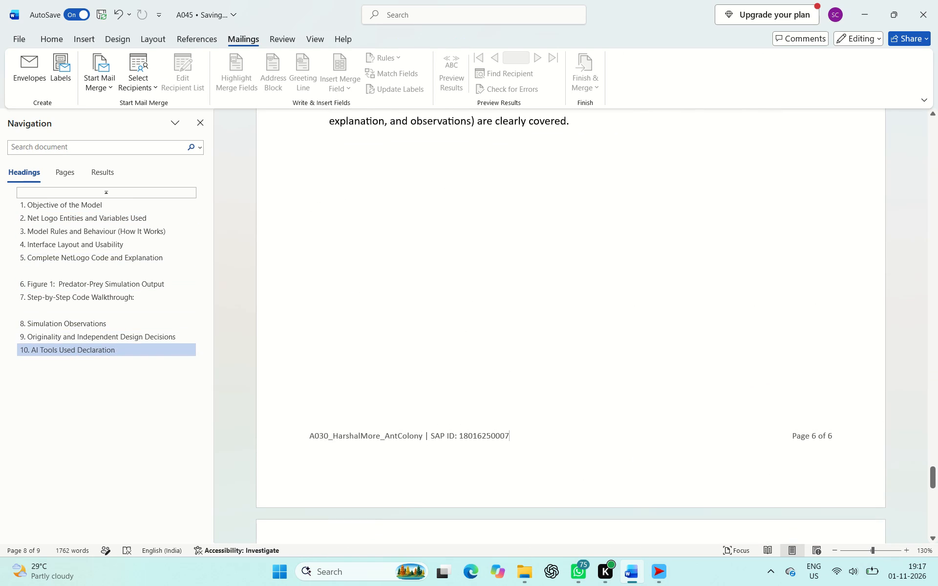
pyautogui.press('BackSpace')
pyautogui.press('BackSpace')
pyautogui.press('BackSpace')
pyautogui.press('BackSpace')
pyautogui.press('BackSpace')
pyautogui.press('BackSpace')
pyautogui.press('BackSpace')
pyautogui.press('BackSpace')
pyautogui.press('BackSpace')
pyautogui.press('BackSpace')
pyautogui.press('BackSpace')
pyautogui.press('BackSpace')
pyautogui.press('BackSpace')
pyautogui.press('BackSpace')
pyautogui.press('BackSpace')
pyautogui.press('BackSpace')
pyautogui.press('BackSpace')
pyautogui.press('BackSpace')
pyautogui.press('BackSpace')
pyautogui.press('BackSpace')
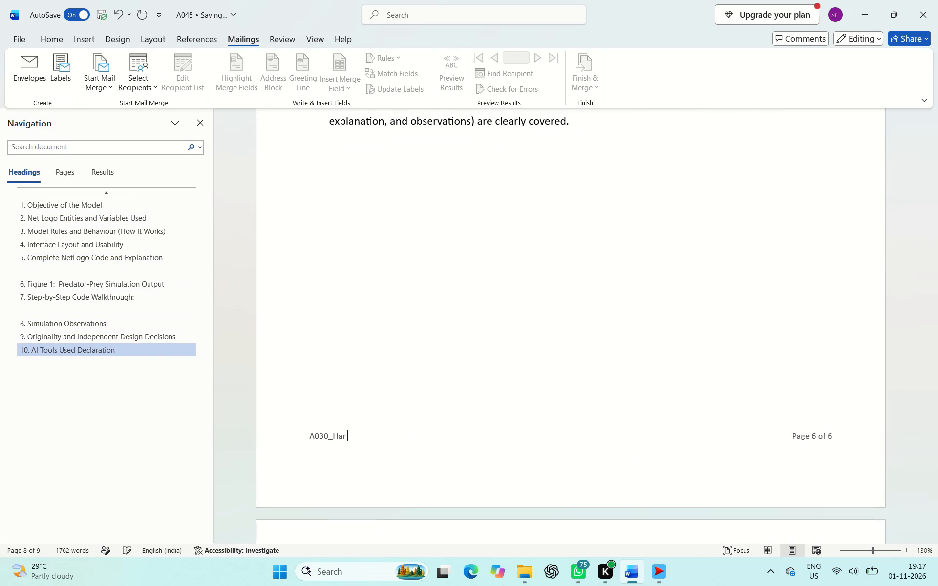
# Check the blank last page of the report and save the document.
pyautogui.scroll(-7, 537, 430)
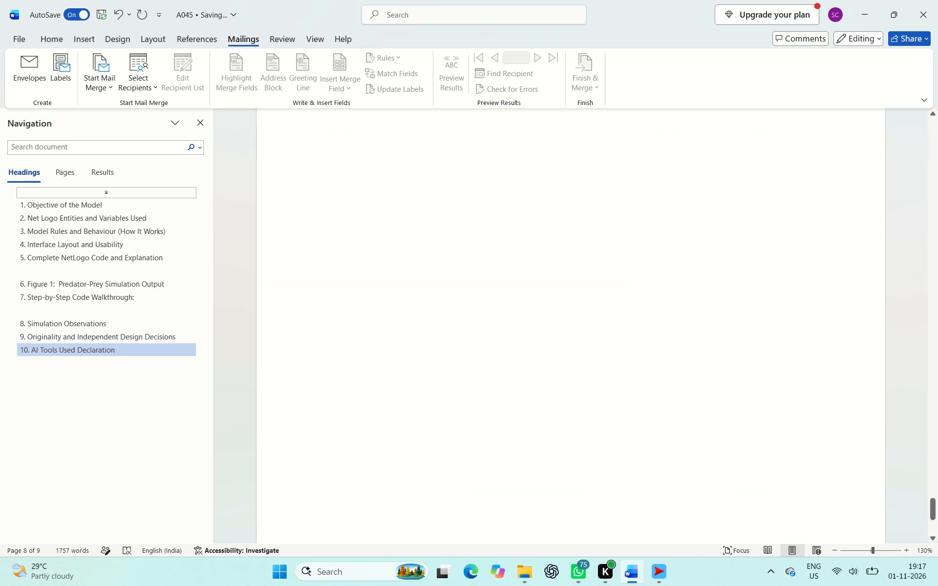
pyautogui.scroll(-7, 537, 430)
pyautogui.scroll(1, 537, 430)
pyautogui.scroll(-1, 537, 430)
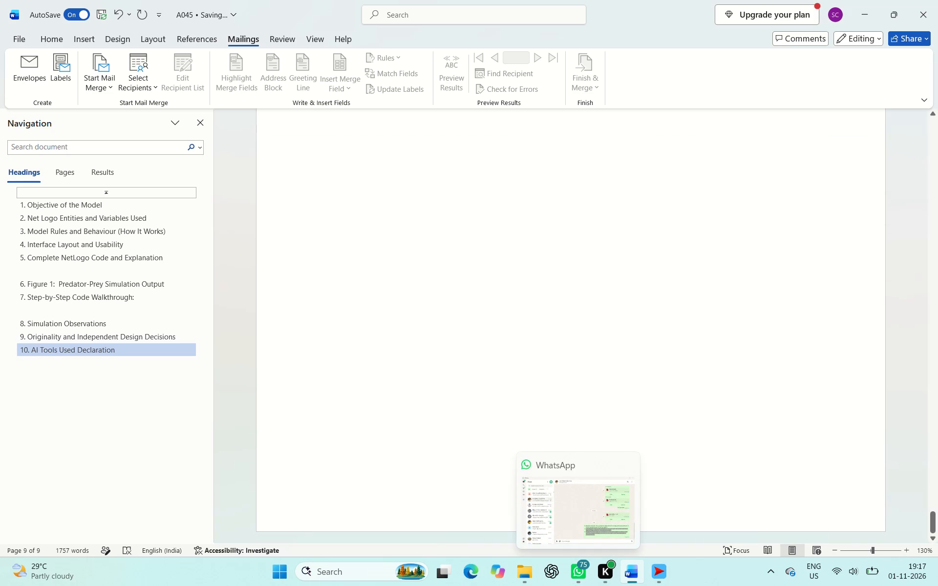
pyautogui.scroll(5, 571, 403)
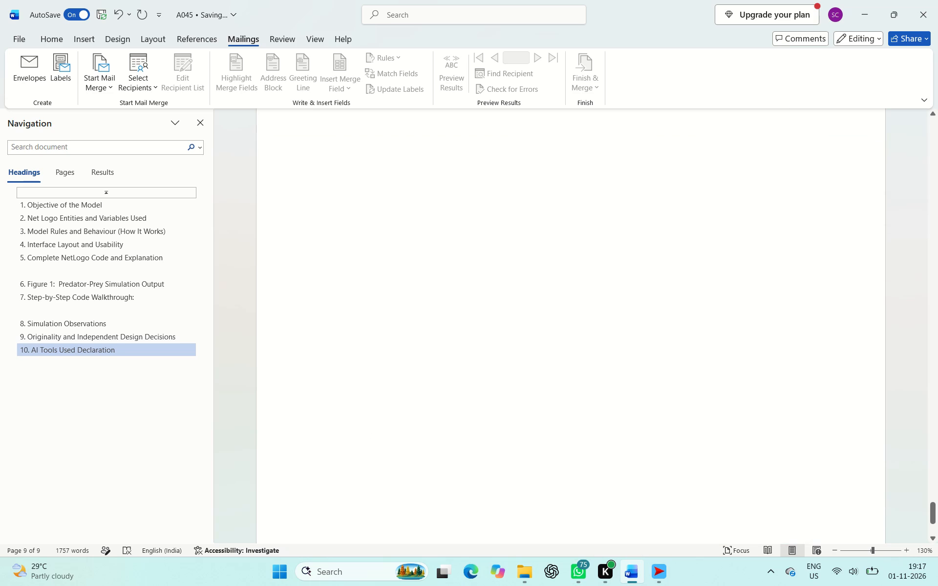
pyautogui.hotkey('ctrl', 's')
# Delete the old roll number, student name, AntColony and SAP ID text above the section 9 heading, keeping "Page 5 of 6".
pyautogui.scroll(8, 503, 272)
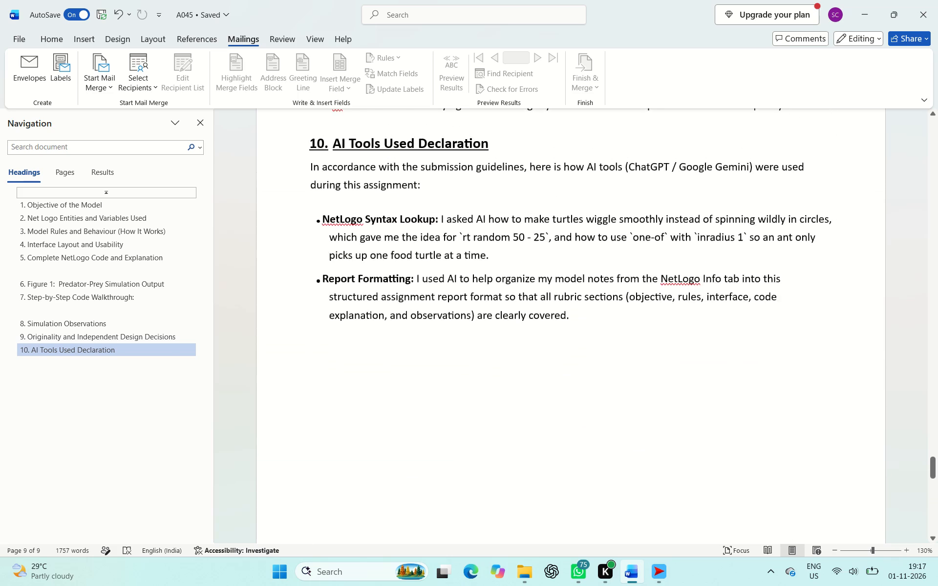
pyautogui.scroll(1, 503, 272)
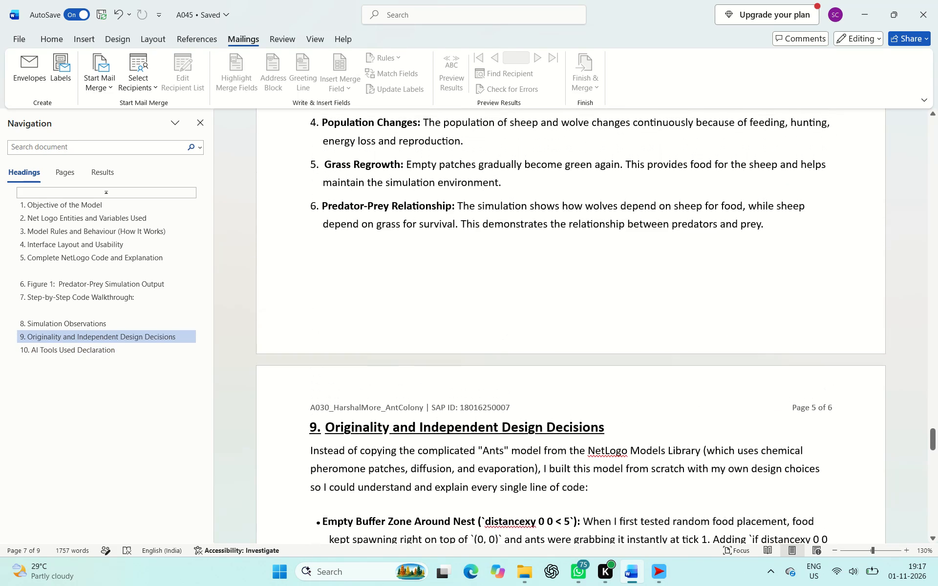
pyautogui.click(524, 413)
pyautogui.press('BackSpace')
pyautogui.press('BackSpace')
pyautogui.press('BackSpace')
pyautogui.press('BackSpace')
pyautogui.press('BackSpace')
pyautogui.press('BackSpace')
pyautogui.press('BackSpace')
pyautogui.press('BackSpace')
pyautogui.press('BackSpace')
pyautogui.press('BackSpace')
pyautogui.press('BackSpace')
pyautogui.press('BackSpace')
pyautogui.press('BackSpace')
pyautogui.press('BackSpace')
pyautogui.press('BackSpace')
pyautogui.press('BackSpace')
pyautogui.press('BackSpace')
pyautogui.press('BackSpace')
pyautogui.press('BackSpace')
pyautogui.press('BackSpace')
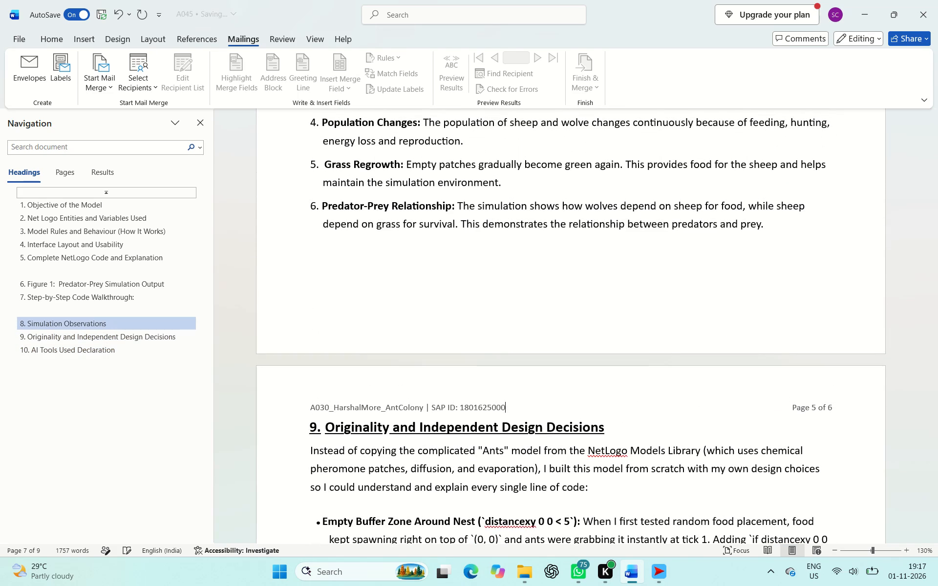
pyautogui.press('BackSpace')
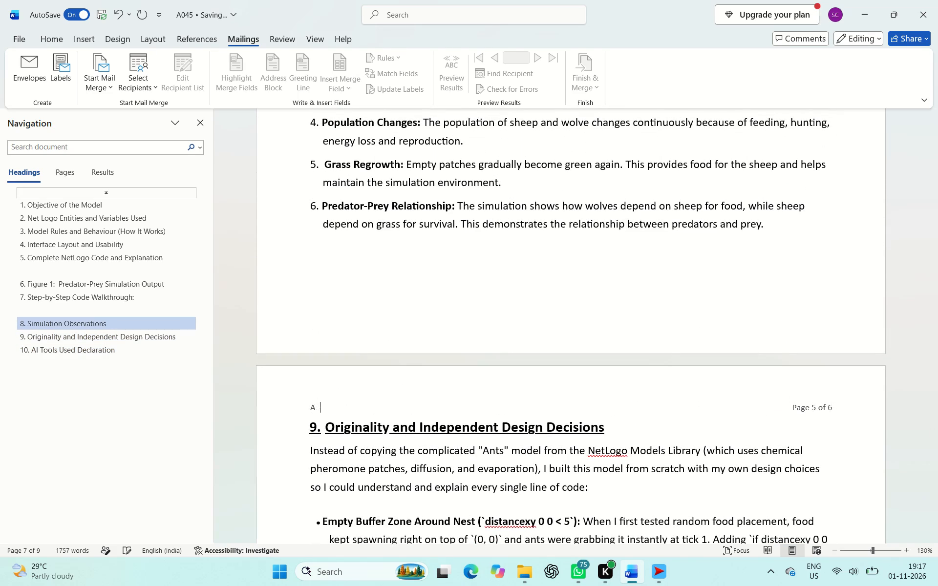
pyautogui.press('BackSpace')
pyautogui.press('BackSpace')
# Delete the old roll number, student name, AntColony and SAP ID text above the section 7 heading, keeping "Page 4 of 6".
pyautogui.scroll(7, 524, 413)
pyautogui.scroll(-1, 524, 413)
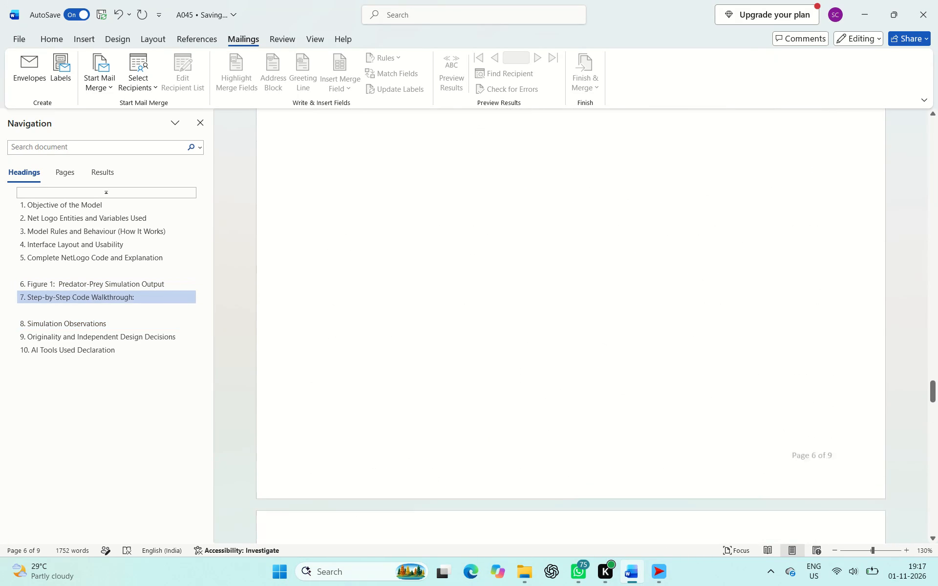
pyautogui.scroll(-1, 524, 413)
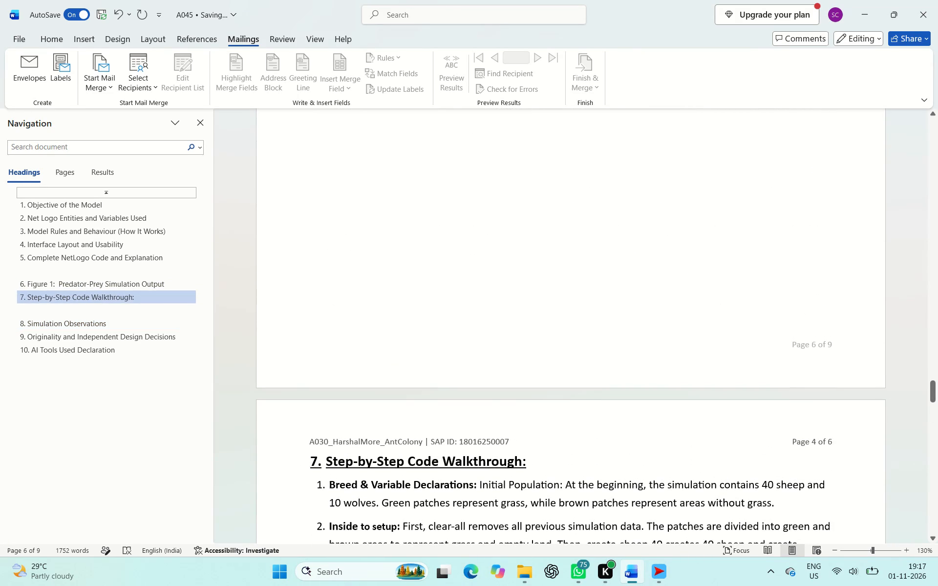
pyautogui.click(541, 433)
pyautogui.press('BackSpace')
pyautogui.press('BackSpace')
pyautogui.press('BackSpace')
pyautogui.press('BackSpace')
pyautogui.press('BackSpace')
pyautogui.press('BackSpace')
pyautogui.press('BackSpace')
pyautogui.press('BackSpace')
pyautogui.press('BackSpace')
pyautogui.press('BackSpace')
pyautogui.press('BackSpace')
pyautogui.press('BackSpace')
pyautogui.press('BackSpace')
pyautogui.press('BackSpace')
pyautogui.press('BackSpace')
pyautogui.press('BackSpace')
pyautogui.press('BackSpace')
pyautogui.press('BackSpace')
pyautogui.press('BackSpace')
pyautogui.press('BackSpace')
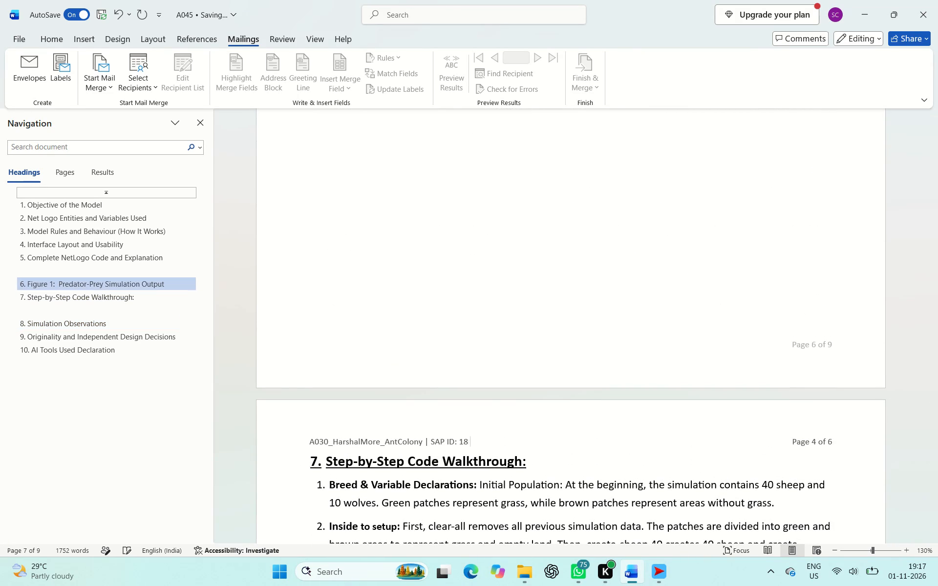
pyautogui.press('BackSpace')
pyautogui.press('BackSpace')
pyautogui.press('BackSpace')
pyautogui.press('BackSpace')
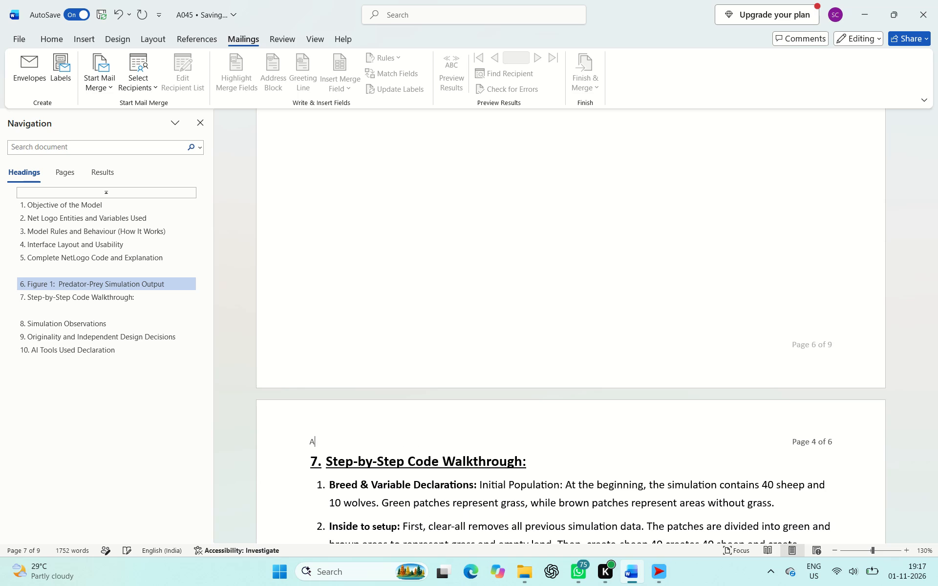
pyautogui.press('BackSpace')
# Review the report backwards from the section 6 figure through the NetLogo code to sections 3 and 4 for leftover text and layout problems.
pyautogui.scroll(5, 541, 433)
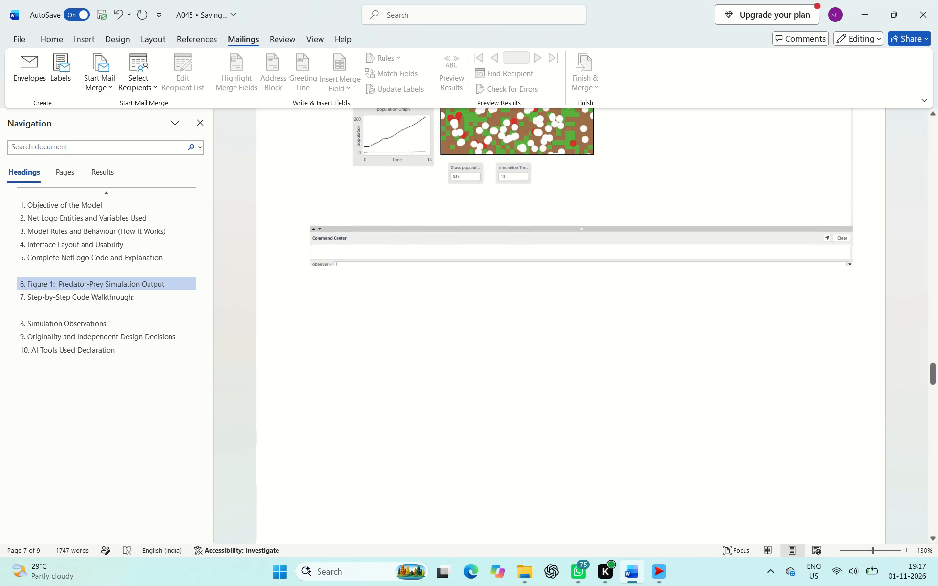
pyautogui.scroll(4, 541, 433)
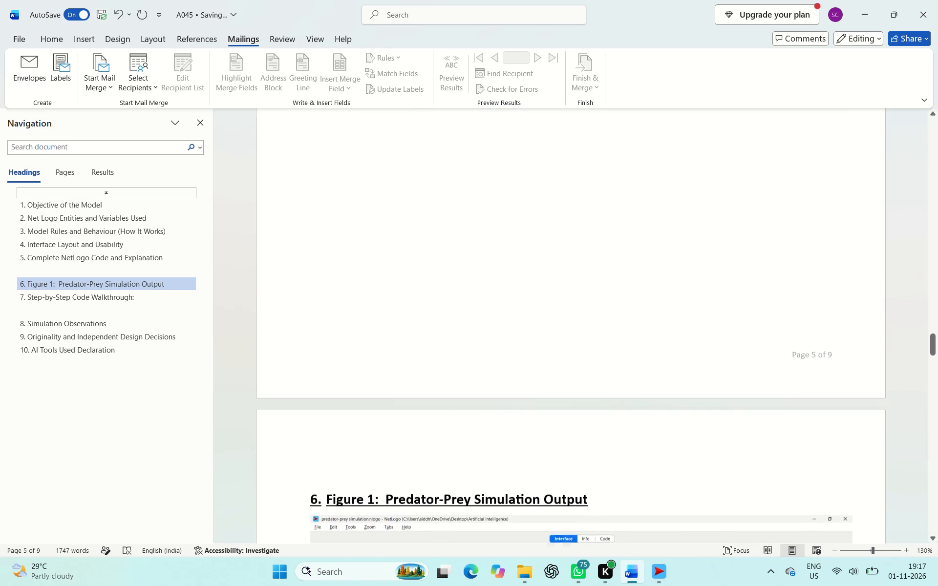
pyautogui.scroll(7, 541, 433)
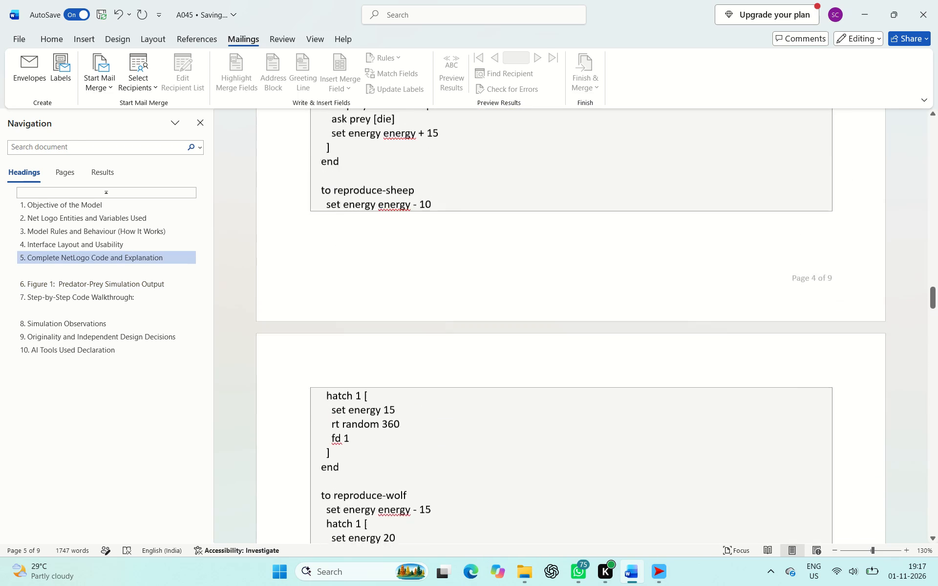
pyautogui.scroll(1, 541, 433)
pyautogui.scroll(-4, 541, 433)
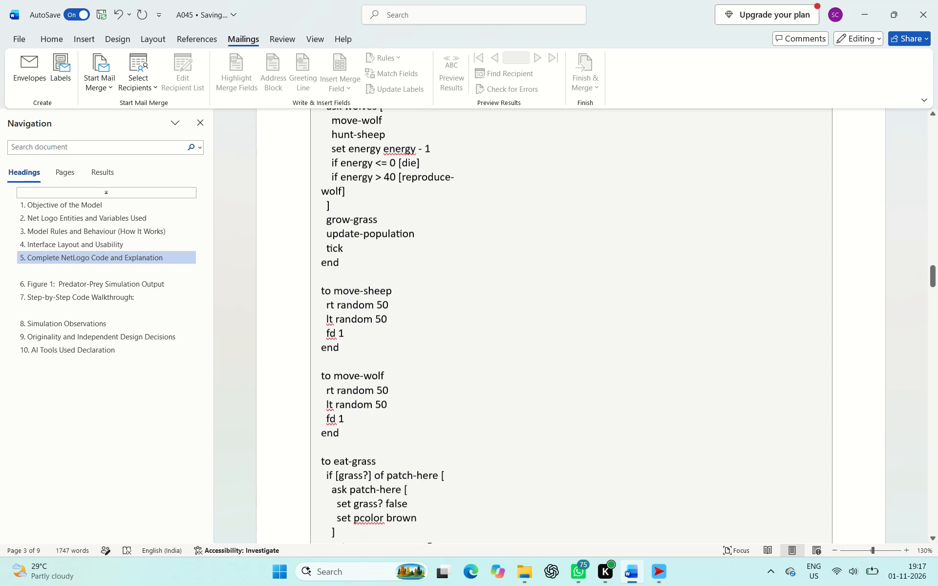
pyautogui.scroll(-2, 541, 433)
pyautogui.scroll(4, 541, 433)
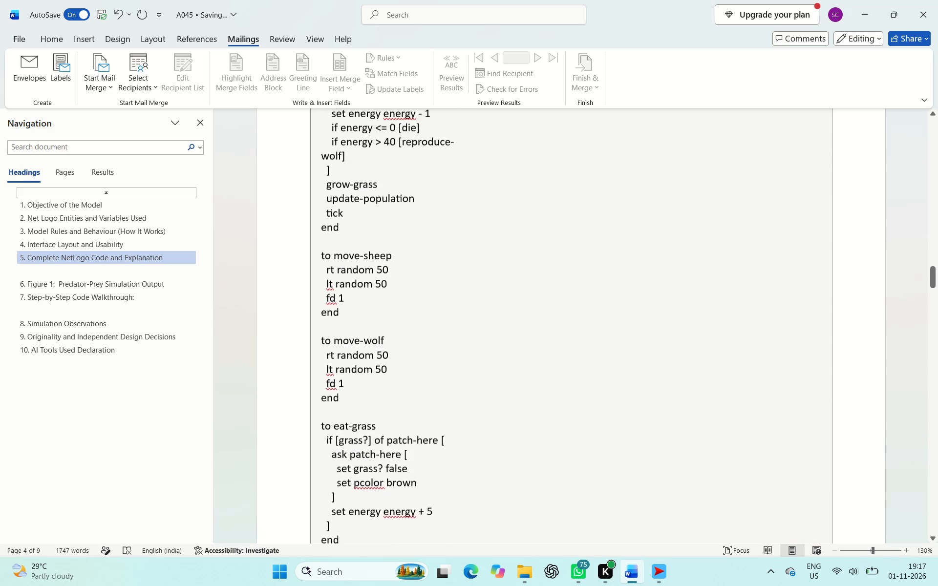
pyautogui.scroll(6, 541, 433)
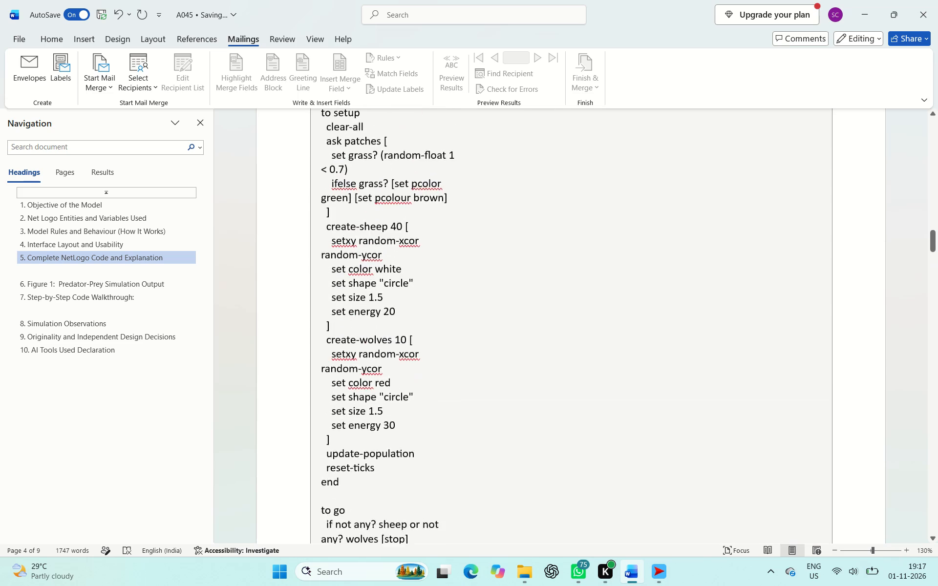
pyautogui.scroll(4, 541, 433)
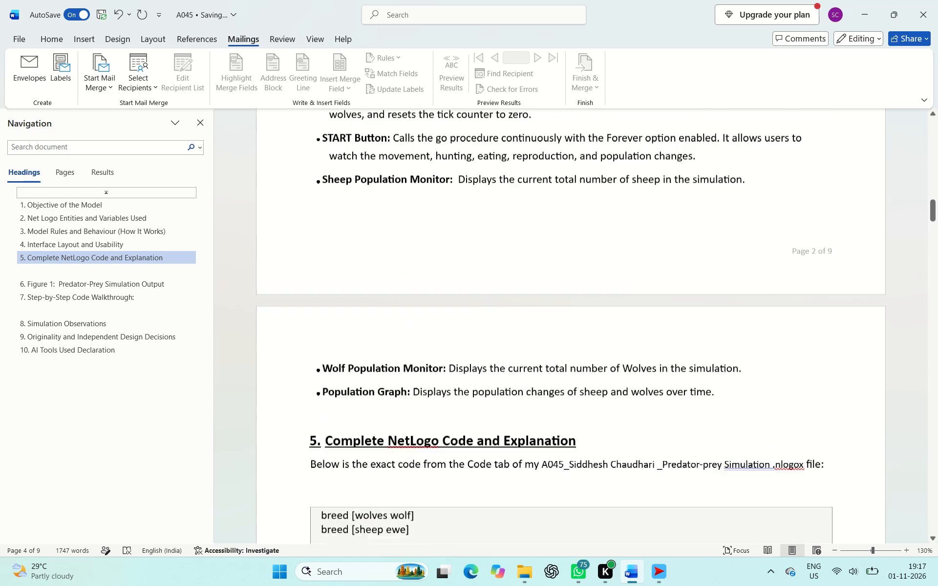
pyautogui.scroll(2, 541, 433)
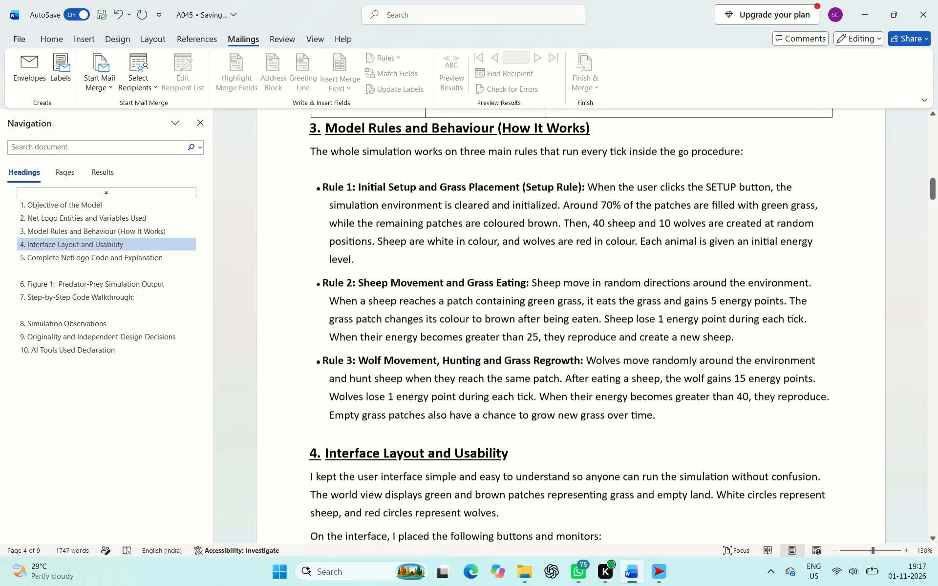
pyautogui.scroll(3, 541, 433)
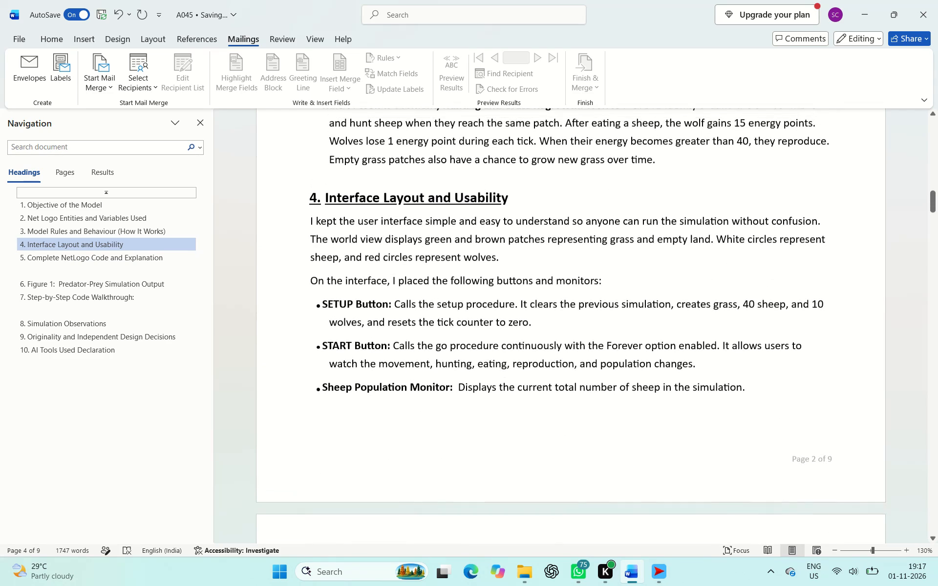
pyautogui.scroll(1, 541, 433)
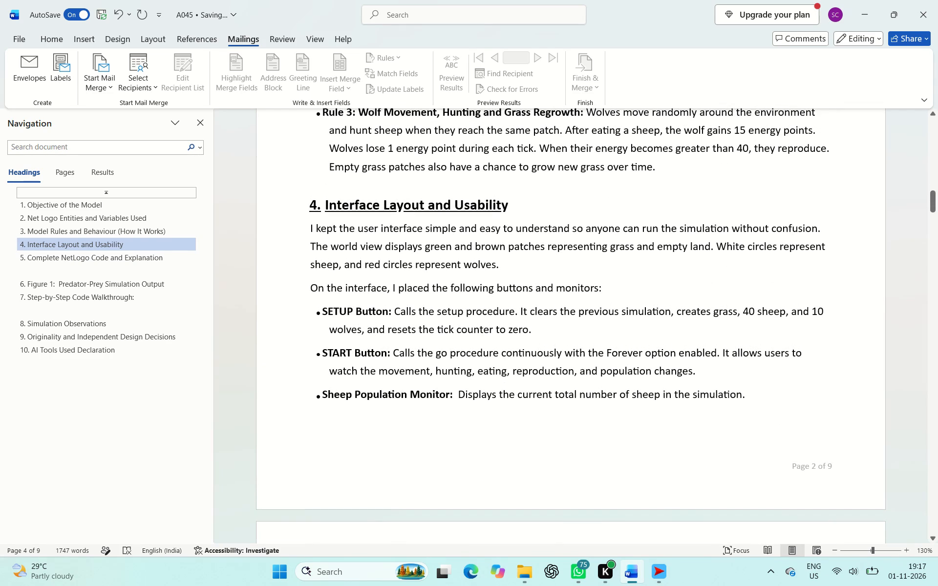
# Remove the indentation of the SETUP Button bullet in section 4 so it aligns with the body text margin.
pyautogui.click(315, 318)
pyautogui.press('BackSpace')
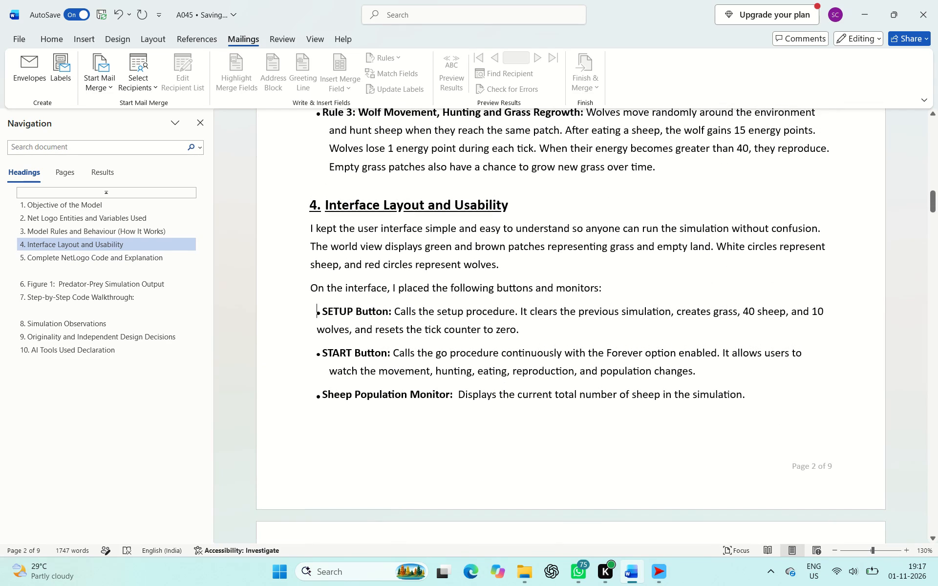
pyautogui.press('BackSpace')
pyautogui.press('BackSpace')
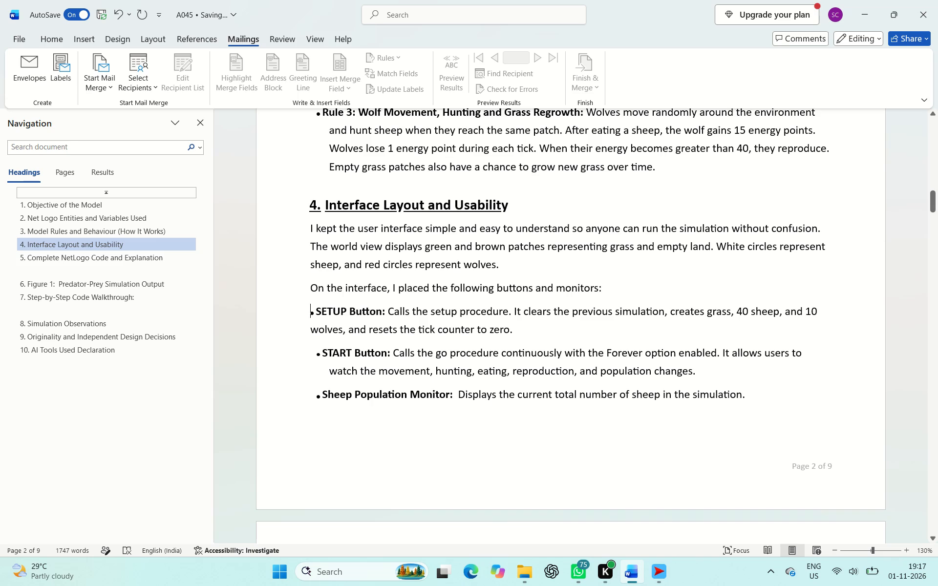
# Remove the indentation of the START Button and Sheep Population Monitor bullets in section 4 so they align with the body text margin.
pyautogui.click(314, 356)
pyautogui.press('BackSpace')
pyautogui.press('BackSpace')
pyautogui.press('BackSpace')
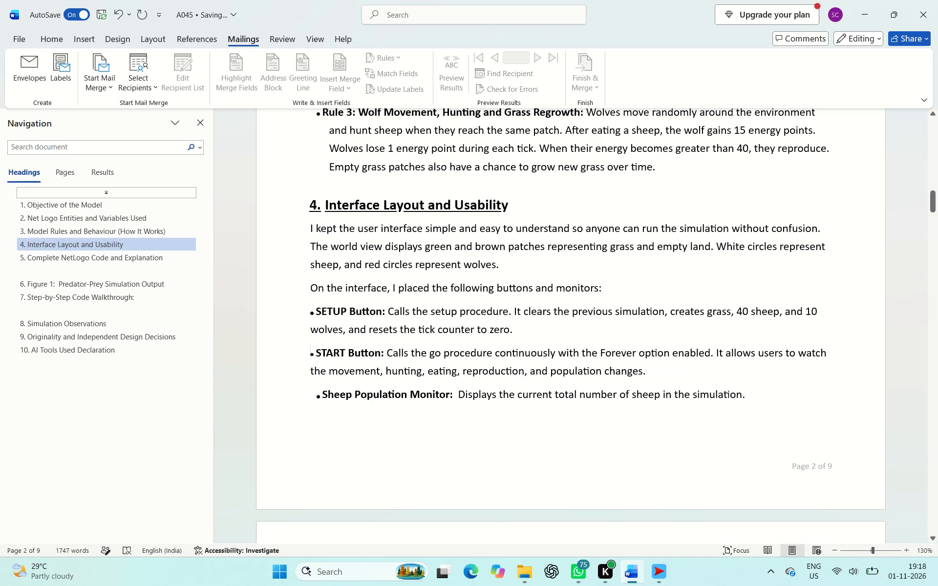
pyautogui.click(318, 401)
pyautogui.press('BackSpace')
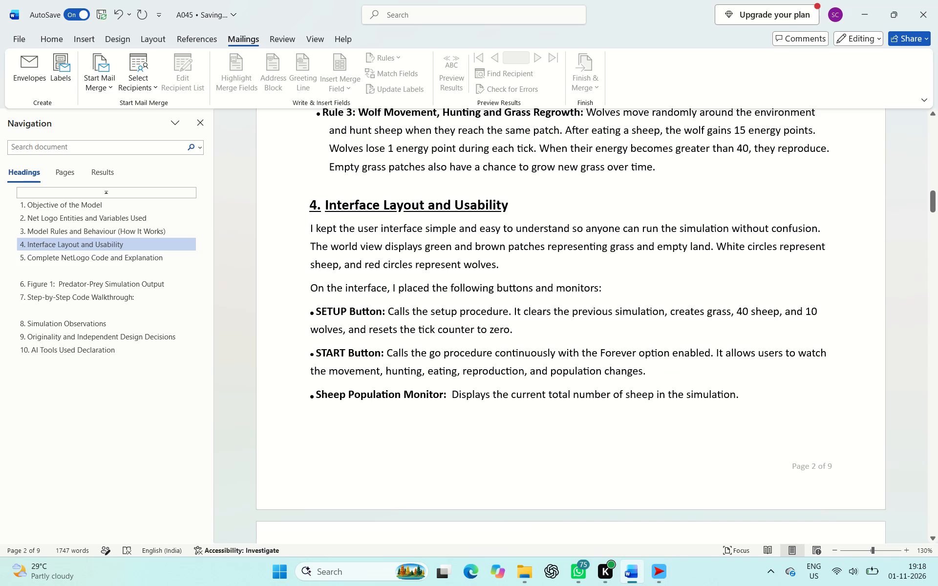
# Compare the section 4 bullets with the section 3 rules and undo the indentation changes to the SETUP, START and Sheep Population Monitor bullets.
pyautogui.scroll(2, 318, 401)
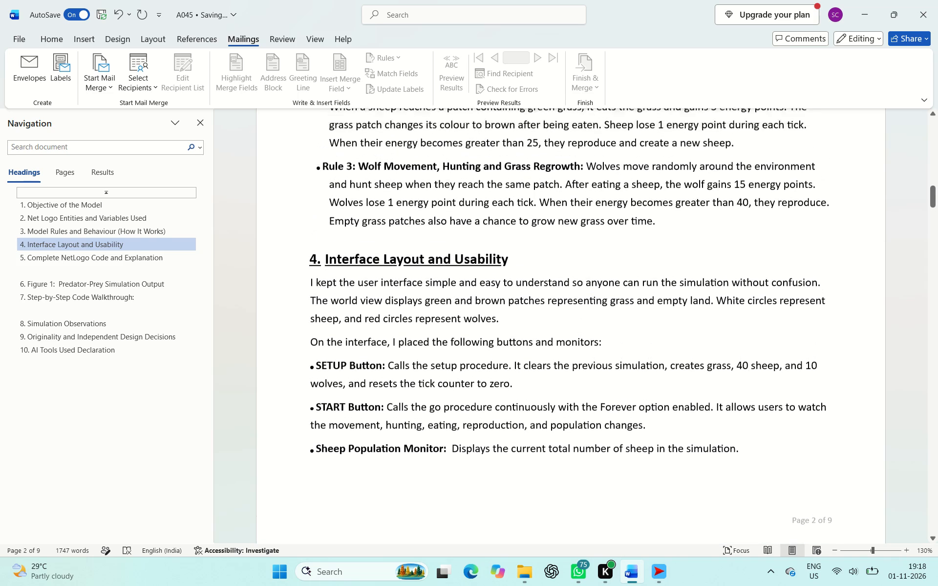
pyautogui.scroll(2, 318, 401)
pyautogui.scroll(-1, 318, 401)
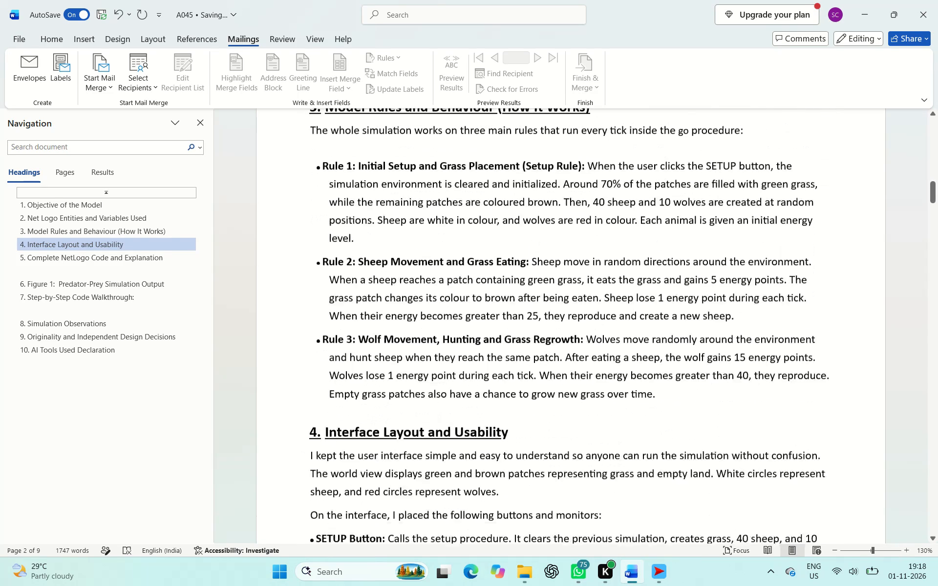
pyautogui.scroll(-1, 318, 401)
pyautogui.hotkey('ctrl', 'z')
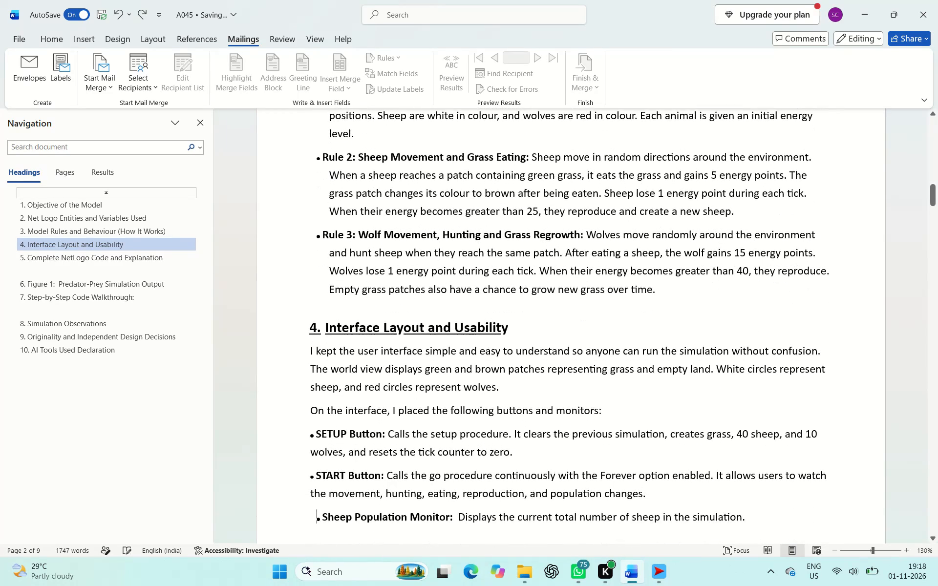
pyautogui.hotkey('ctrl', 'z')
pyautogui.hotkey('ctrl', 'z')
pyautogui.hotkey('ctrl', 'z')
pyautogui.hotkey('ctrl', 'z')
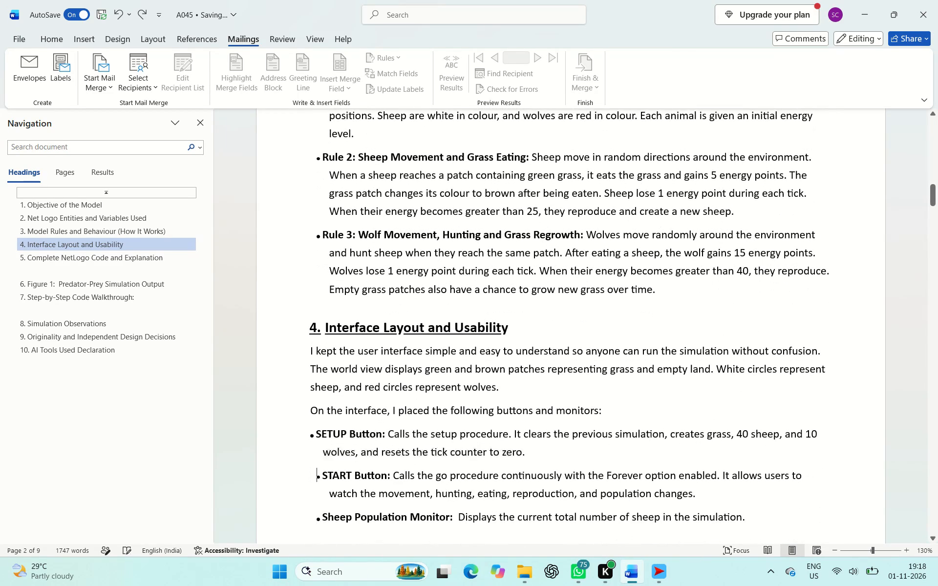
pyautogui.hotkey('ctrl', 'z')
pyautogui.hotkey('ctrl', 'z')
pyautogui.hotkey('ctrl', 'z')
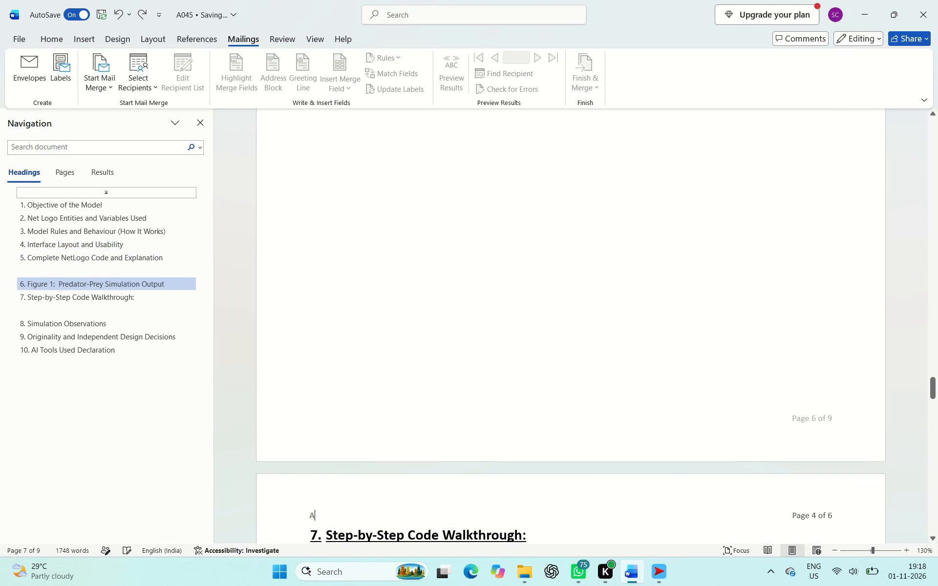
# Delete the stray letter "A" above the section 7 heading, keeping "Page 4 of 6".
pyautogui.press('BackSpace')
# Review the report backwards from the NetLogo code to the title, and reread sections 1 and 2 down to the entity table.
pyautogui.scroll(11, 318, 401)
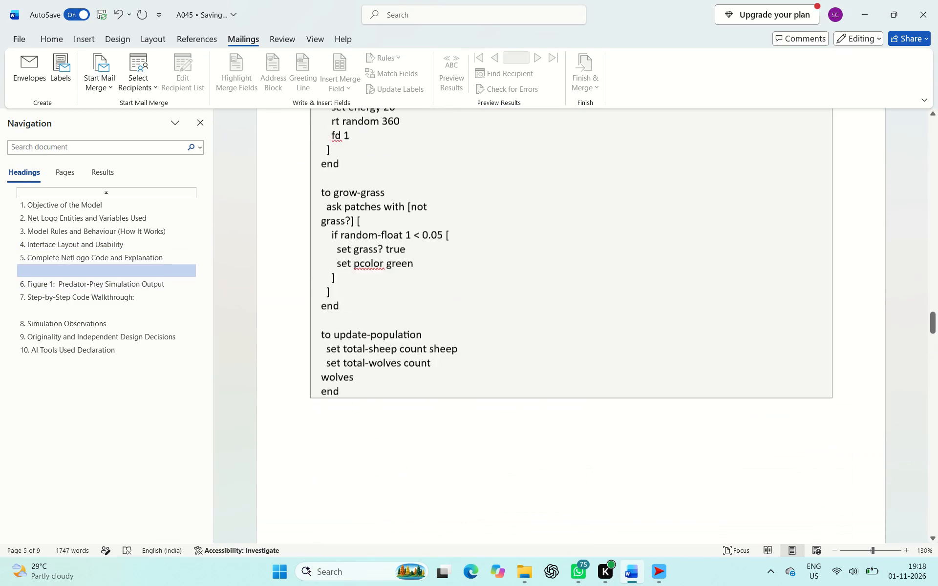
pyautogui.scroll(3, 318, 401)
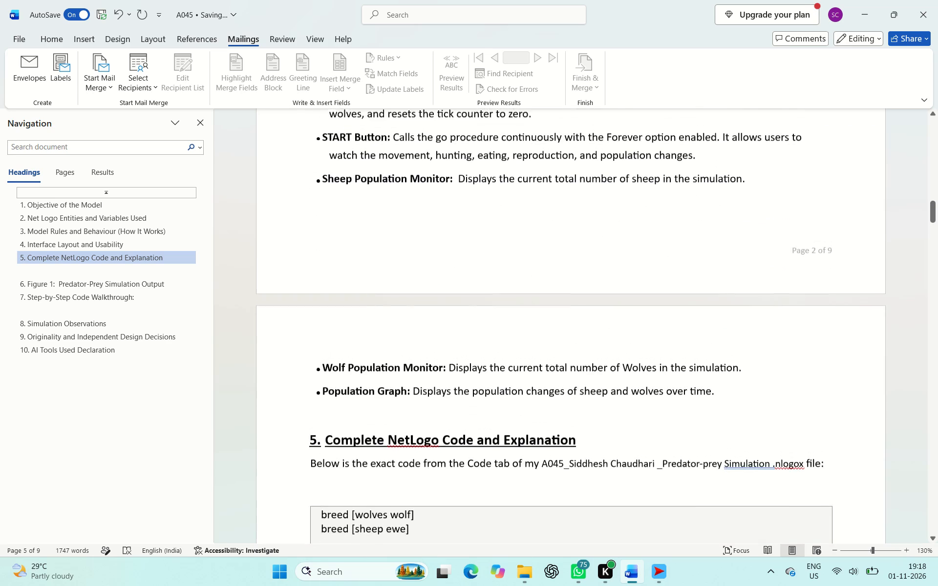
pyautogui.scroll(3, 318, 401)
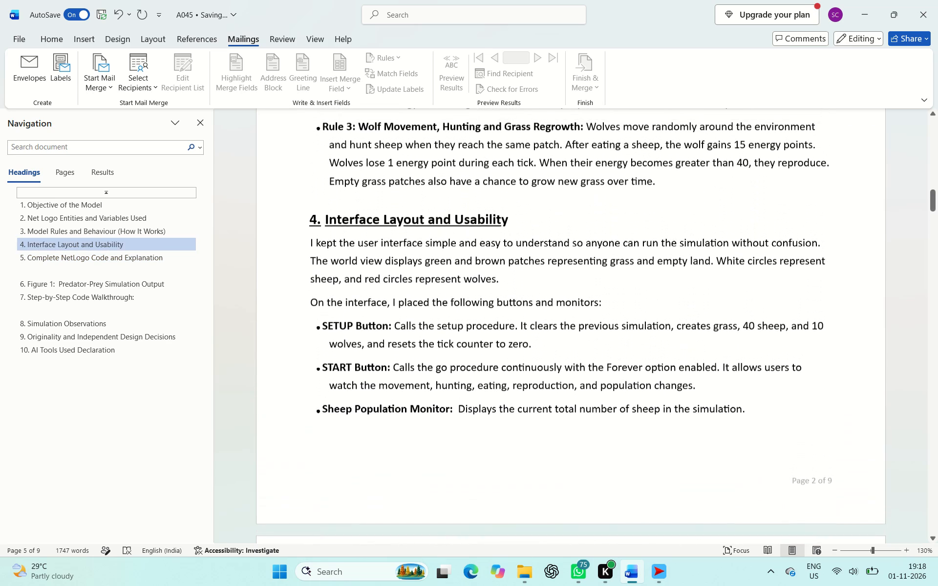
pyautogui.scroll(13, 318, 401)
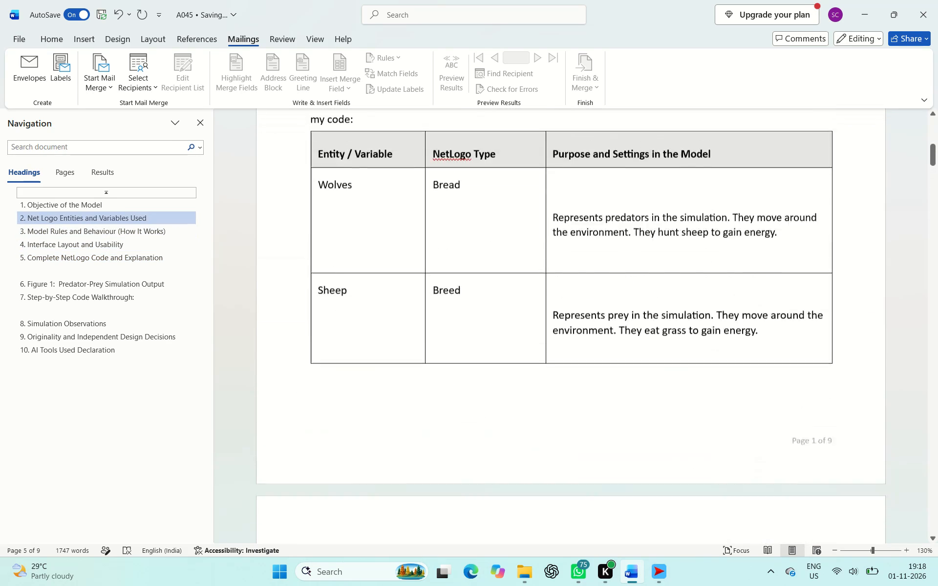
pyautogui.scroll(14, 318, 401)
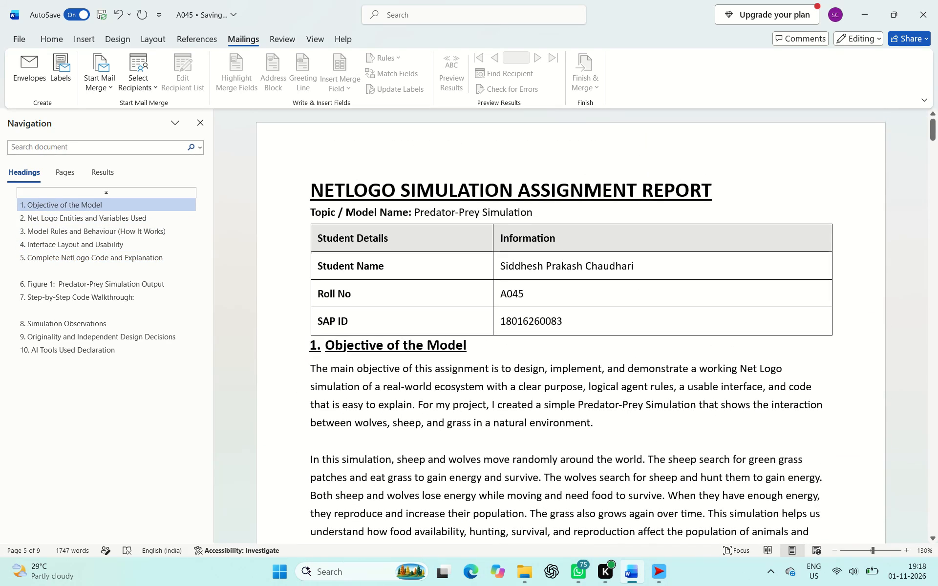
pyautogui.scroll(-2, 491, 386)
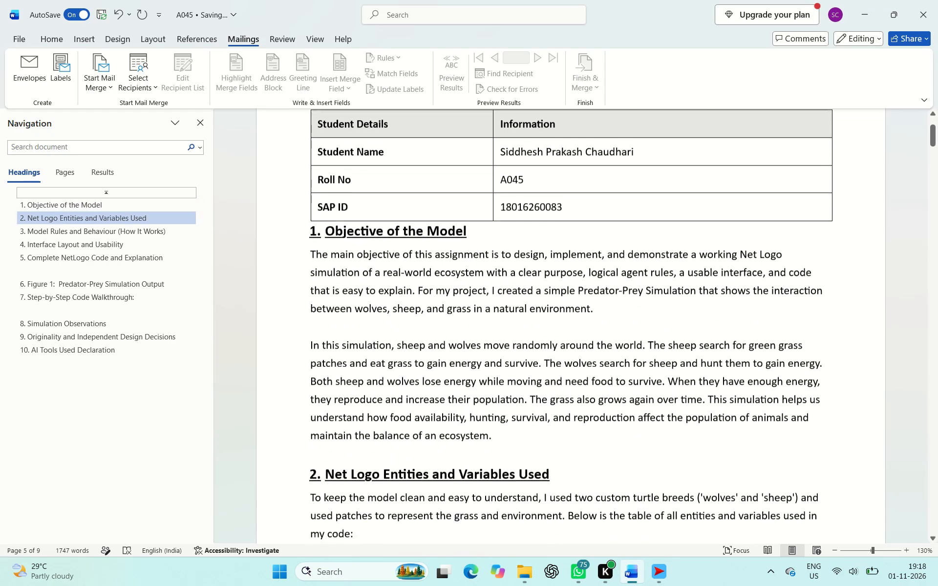
pyautogui.scroll(-1, 491, 386)
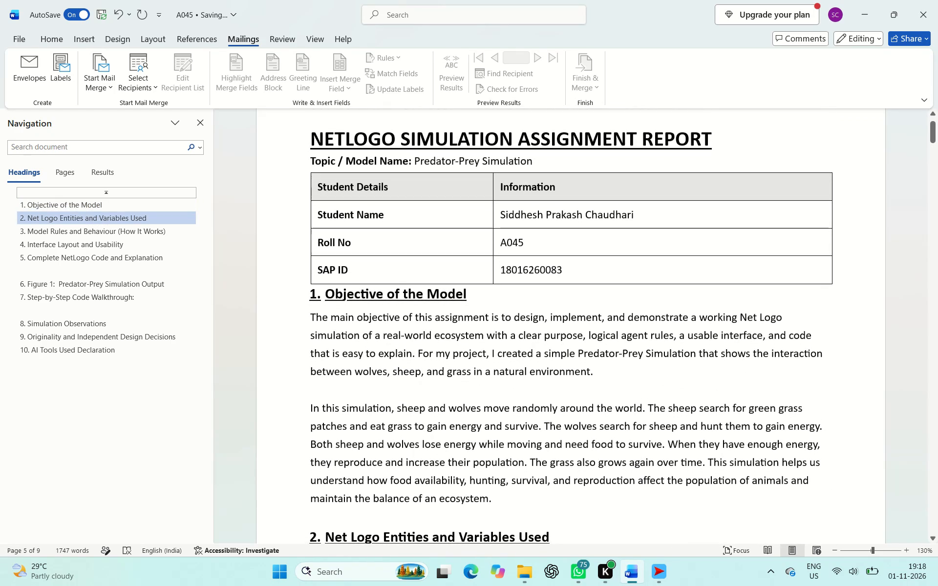
pyautogui.scroll(-3, 566, 399)
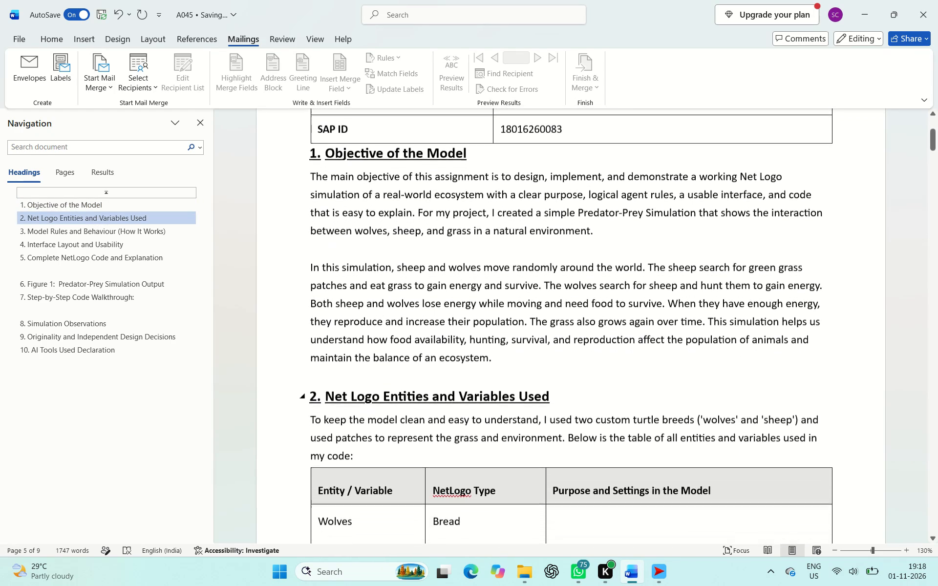
pyautogui.scroll(-3, 566, 399)
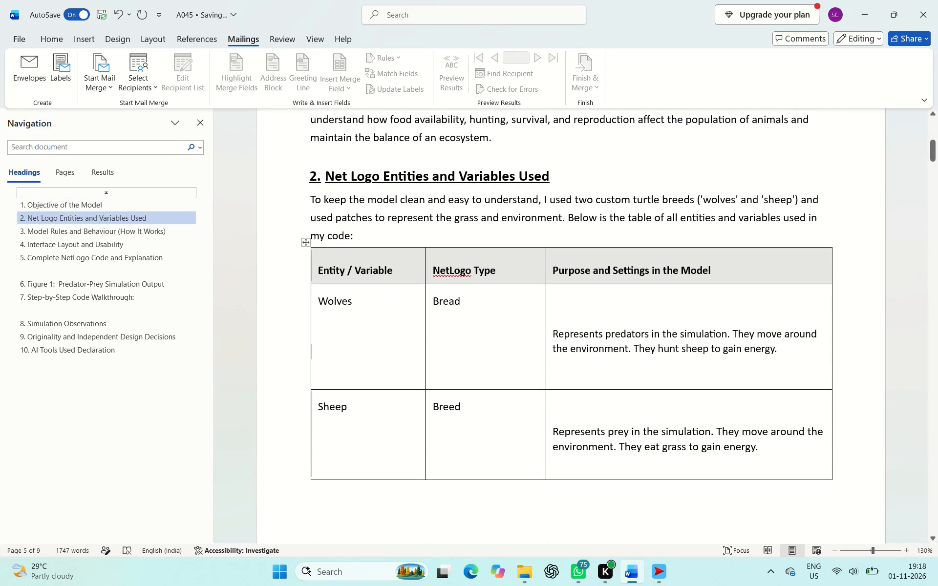
# Change the second column header of the section 2 entity table to "Net Logo Type".
pyautogui.click(451, 273)
pyautogui.press('space')
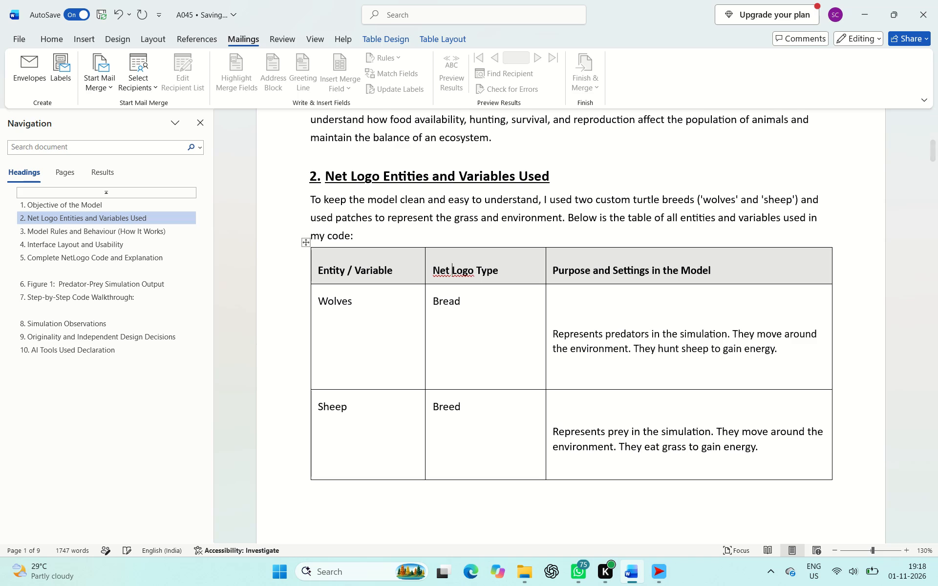
pyautogui.scroll(1, 451, 273)
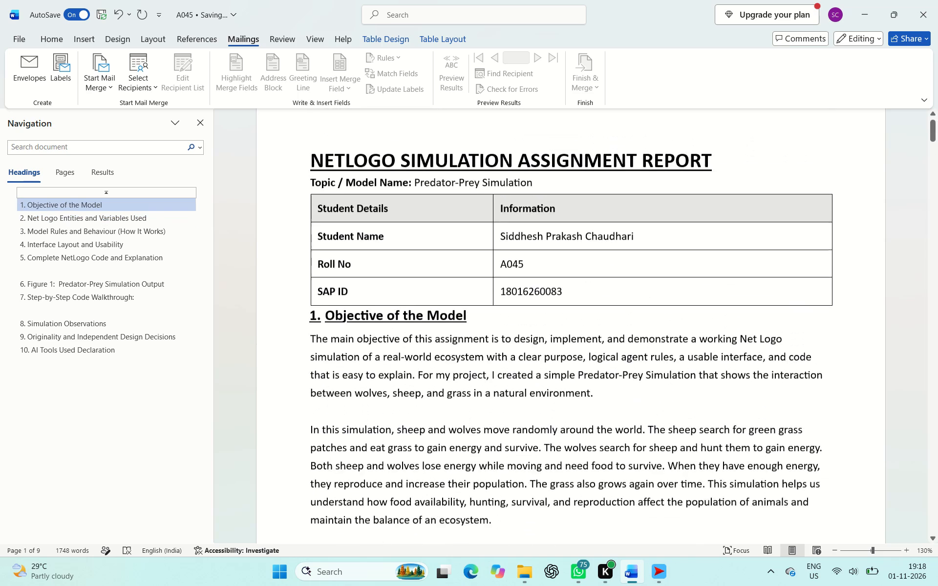
pyautogui.scroll(2, 451, 273)
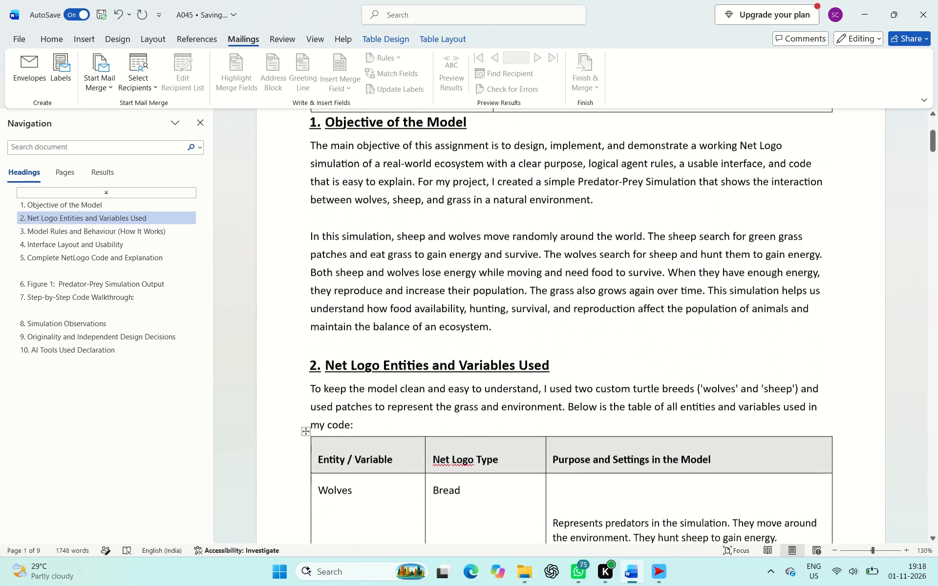
pyautogui.click(472, 463)
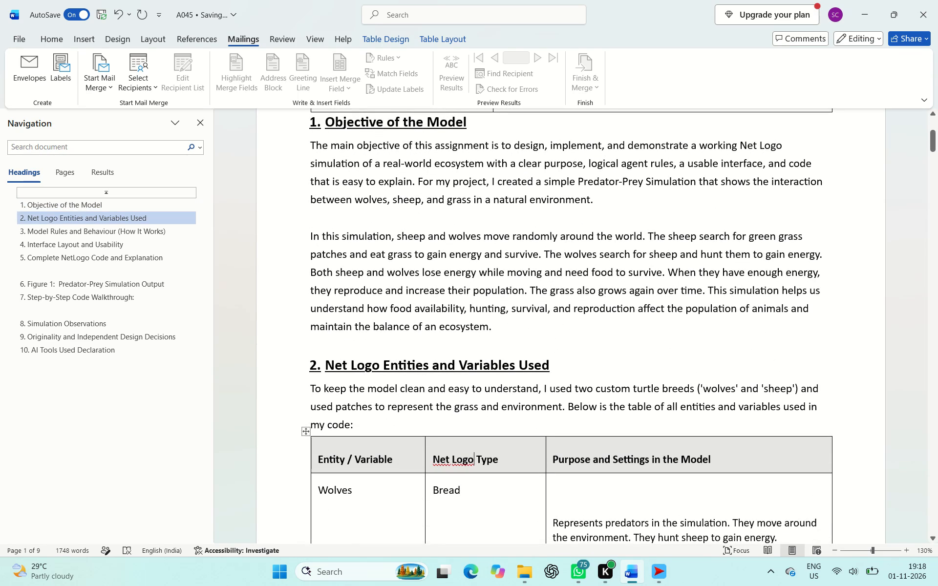
pyautogui.press('BackSpace')
pyautogui.press('BackSpace')
pyautogui.press('BackSpace')
pyautogui.press('BackSpace')
pyautogui.press('BackSpace')
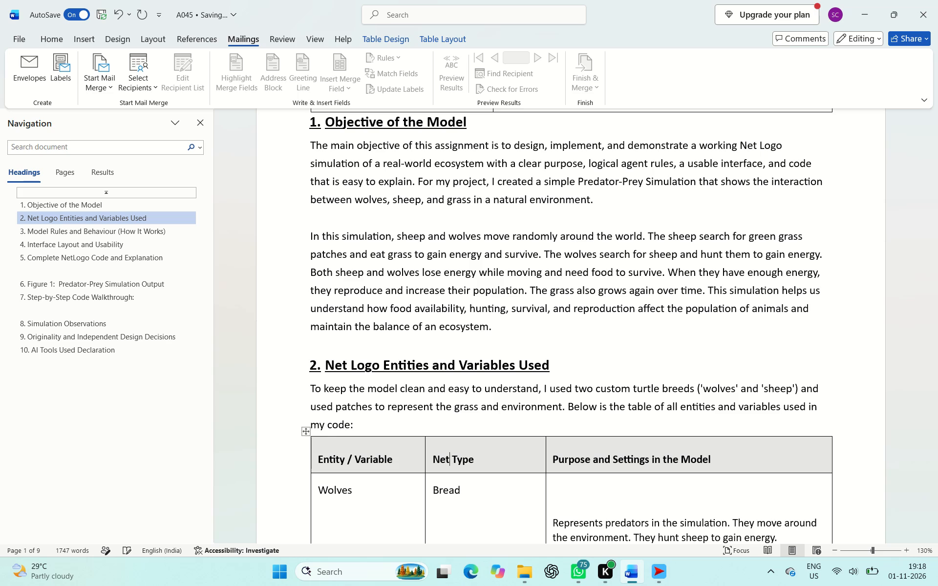
pyautogui.press('space')
pyautogui.write('Logo')
# Review the section 2 table, its continuation and the section 3 rules, and recheck the title and student details for errors.
pyautogui.scroll(-2, 472, 463)
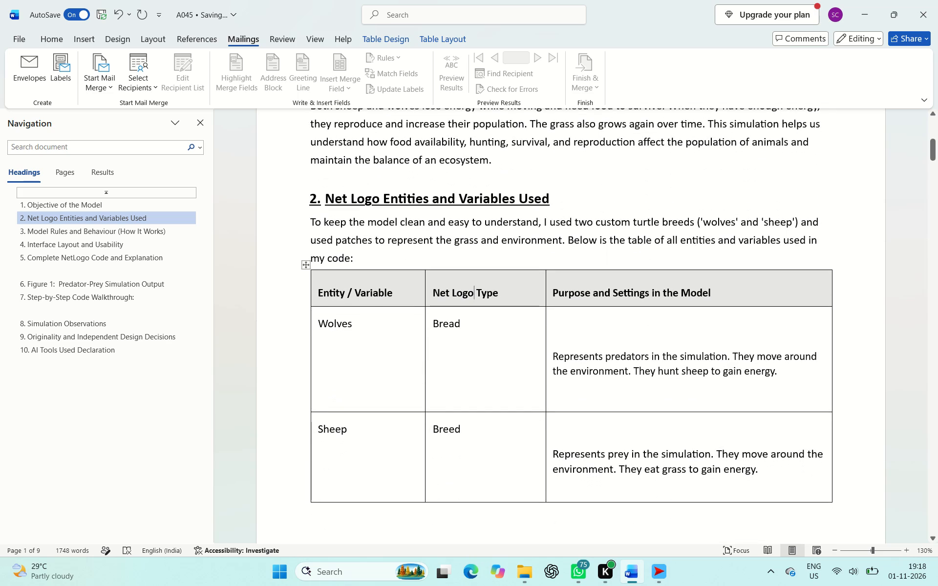
pyautogui.click(463, 425)
pyautogui.scroll(-6, 463, 425)
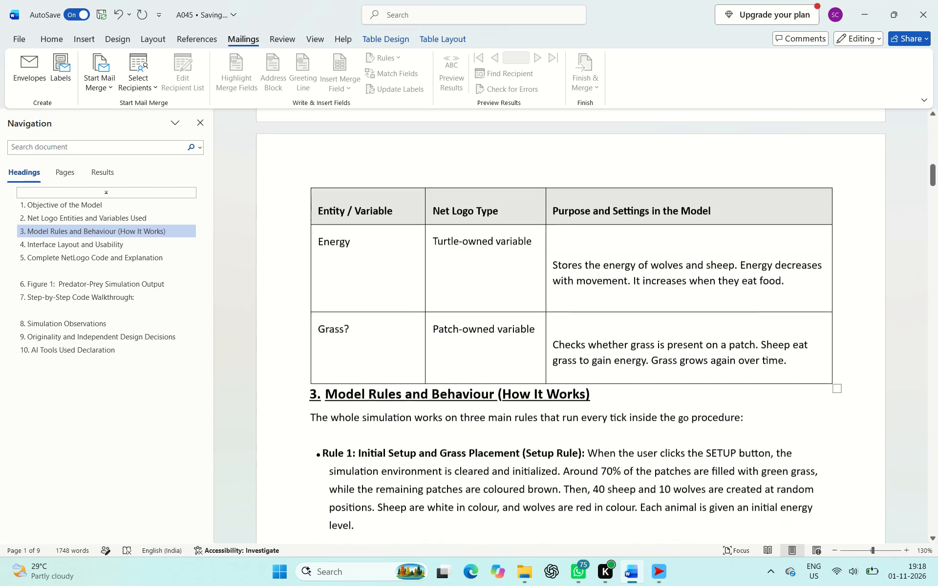
pyautogui.scroll(-1, 463, 425)
pyautogui.scroll(10, 463, 425)
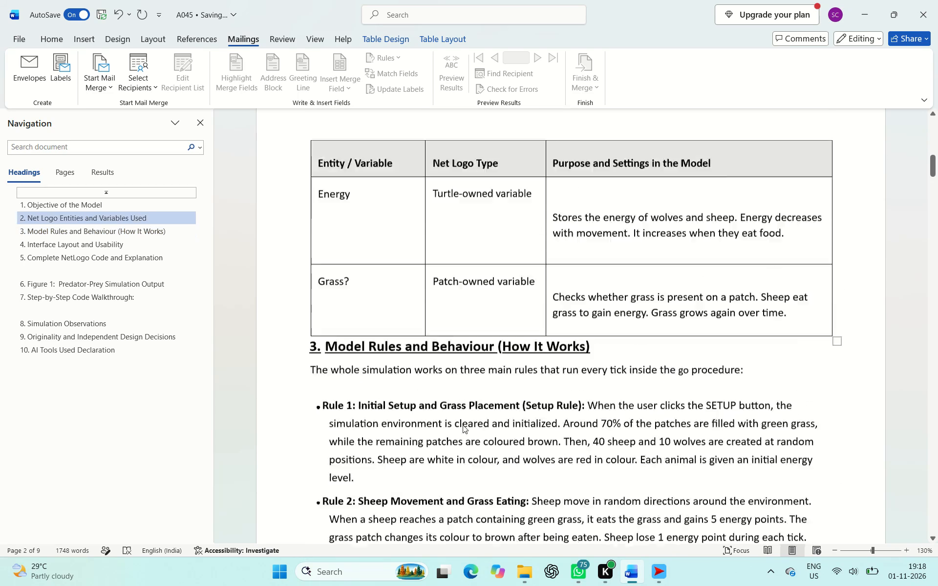
pyautogui.scroll(20, 463, 425)
pyautogui.scroll(20, 463, 425)
pyautogui.scroll(11, 463, 425)
pyautogui.scroll(-1, 463, 425)
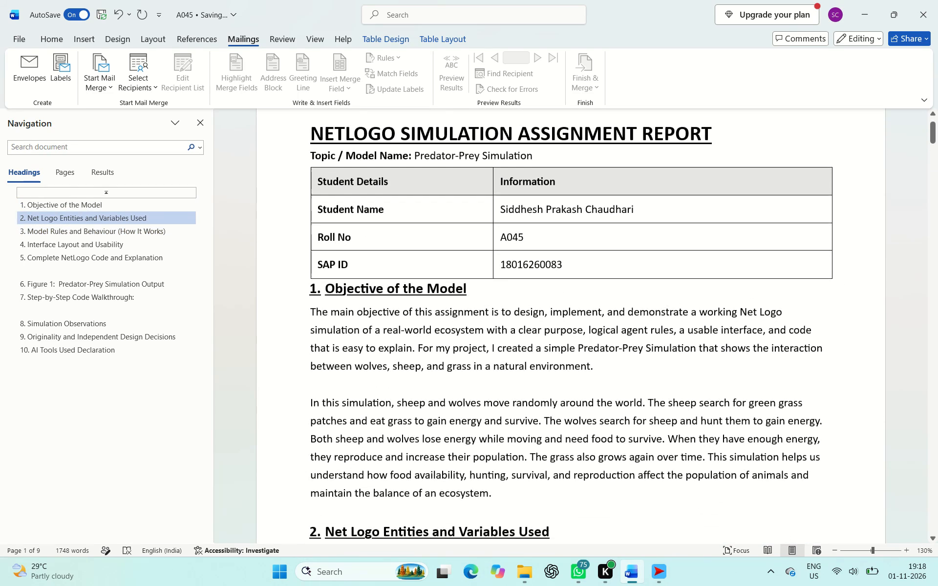
pyautogui.scroll(-2, 463, 425)
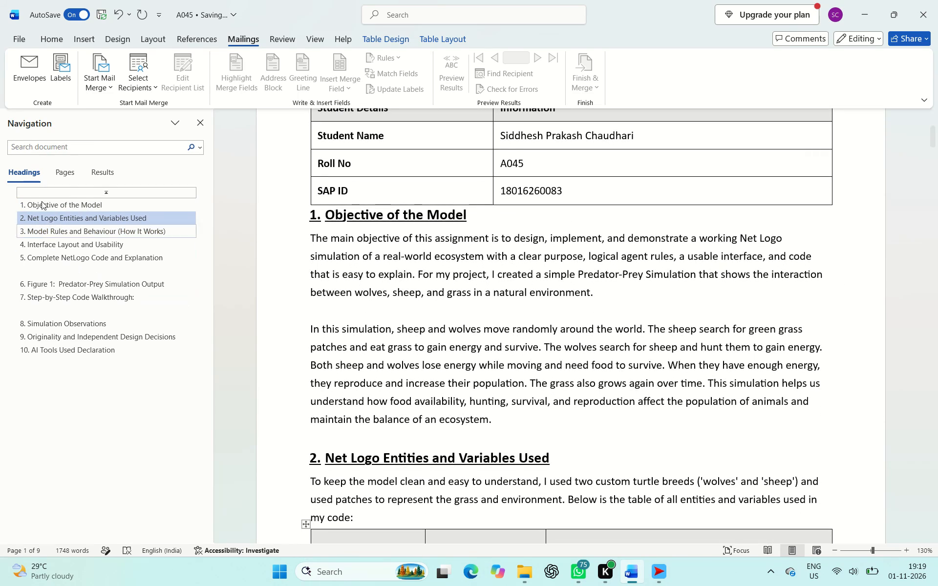
pyautogui.click(50, 36)
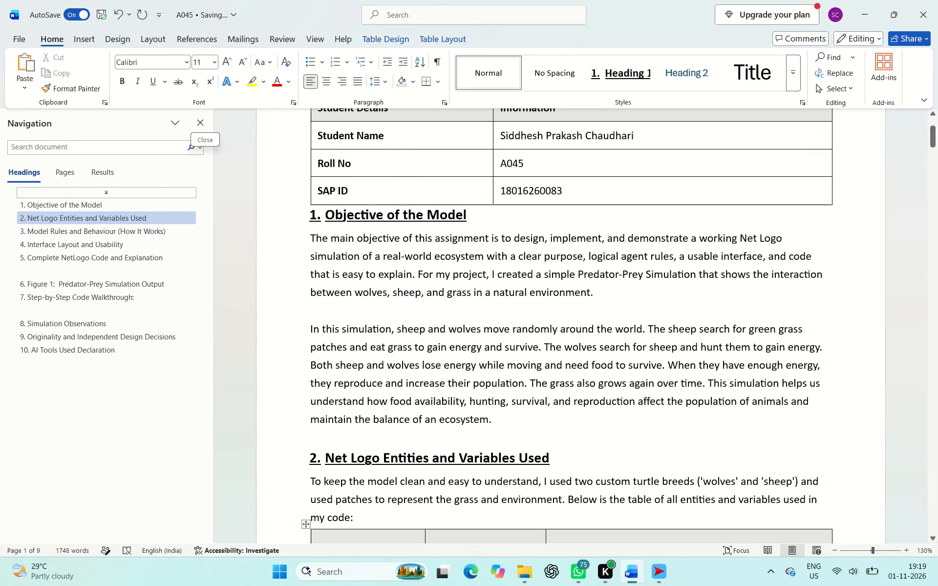
pyautogui.scroll(9, 372, 238)
pyautogui.scroll(-3, 372, 238)
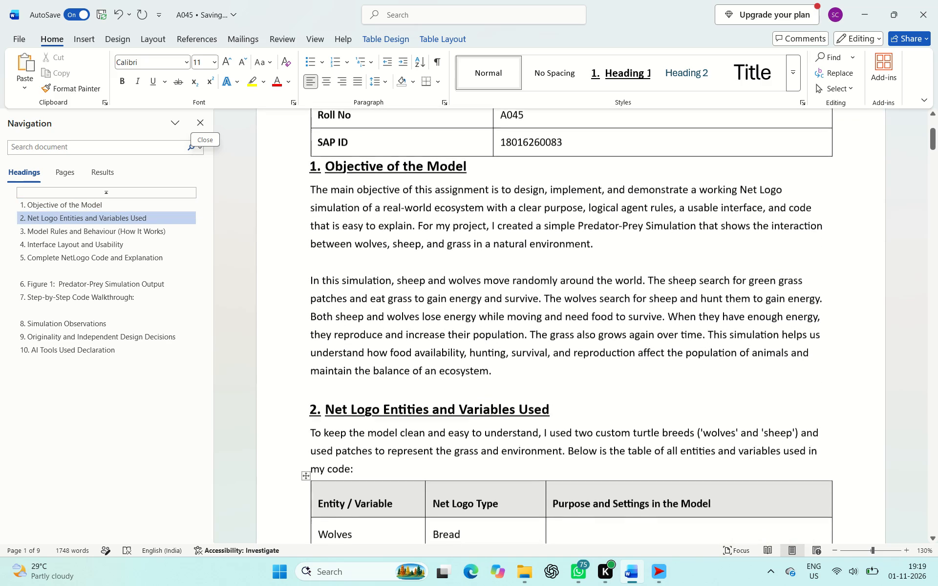
pyautogui.scroll(-1, 372, 238)
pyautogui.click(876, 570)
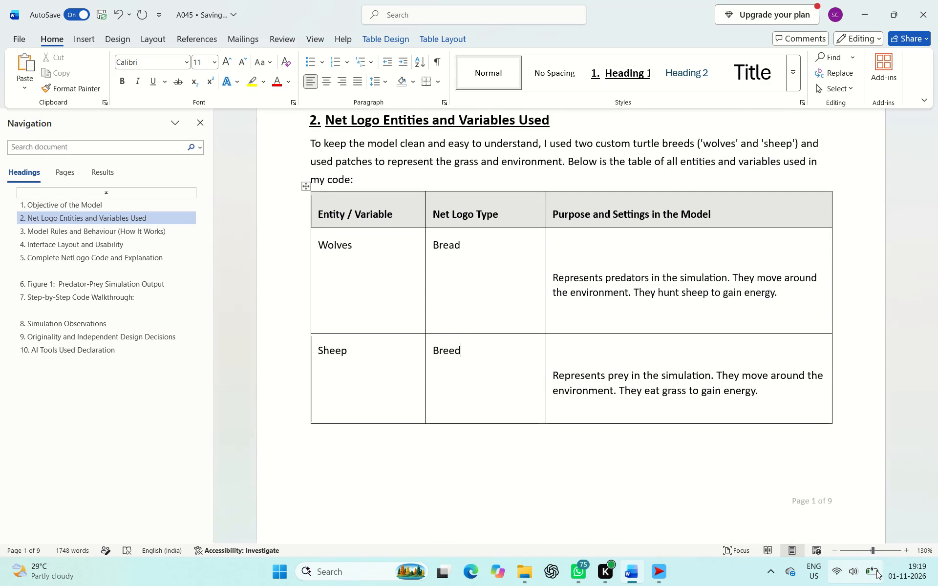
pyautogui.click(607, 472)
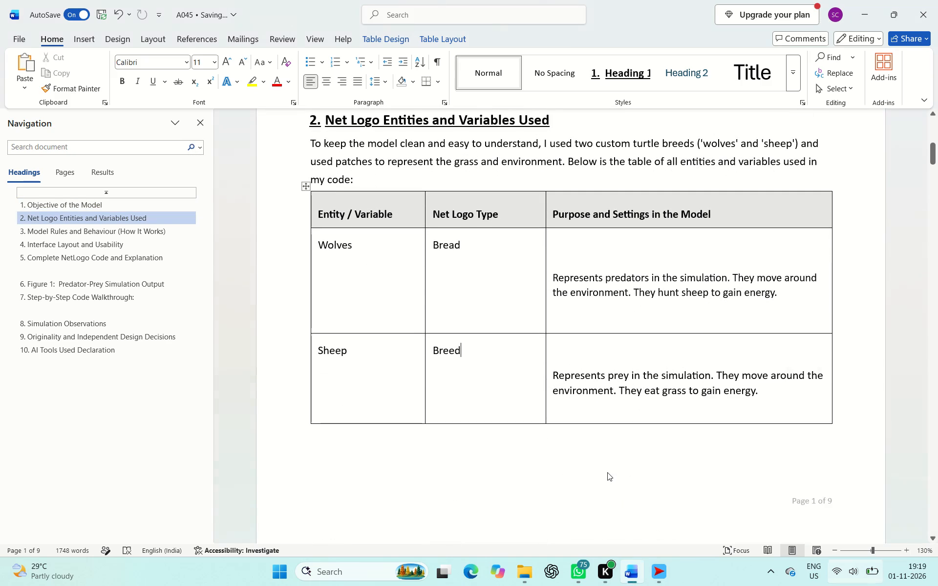
# Split "NetLogo" into "Net Logo" in the section 5 heading "Complete NetLogo Code and Explanation".
pyautogui.scroll(-5, 607, 472)
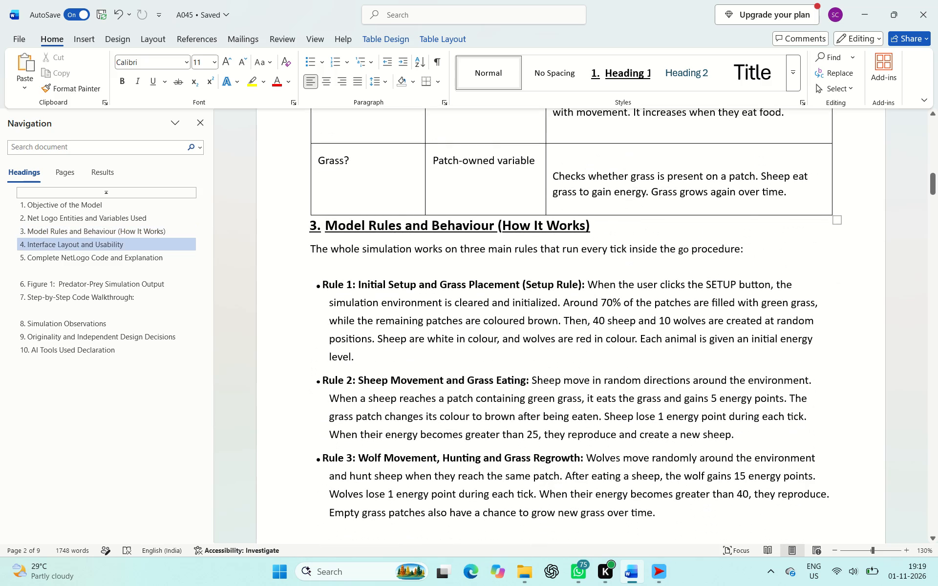
pyautogui.scroll(-2, 607, 472)
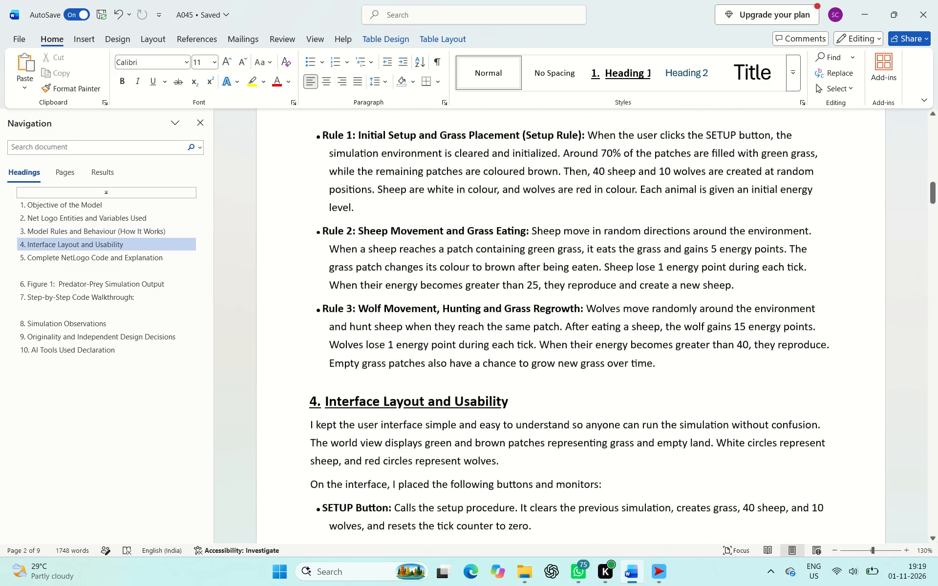
pyautogui.scroll(-3, 607, 472)
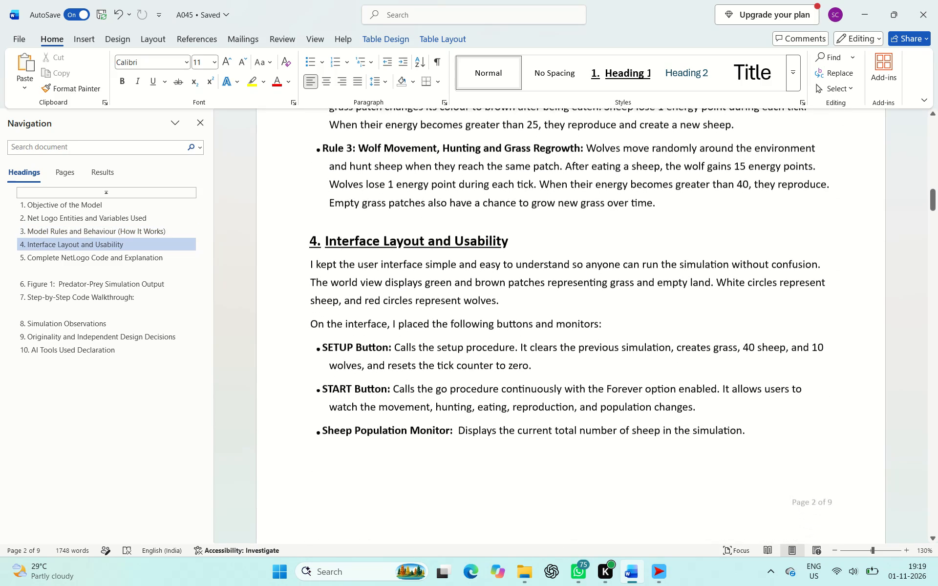
pyautogui.scroll(-2, 607, 472)
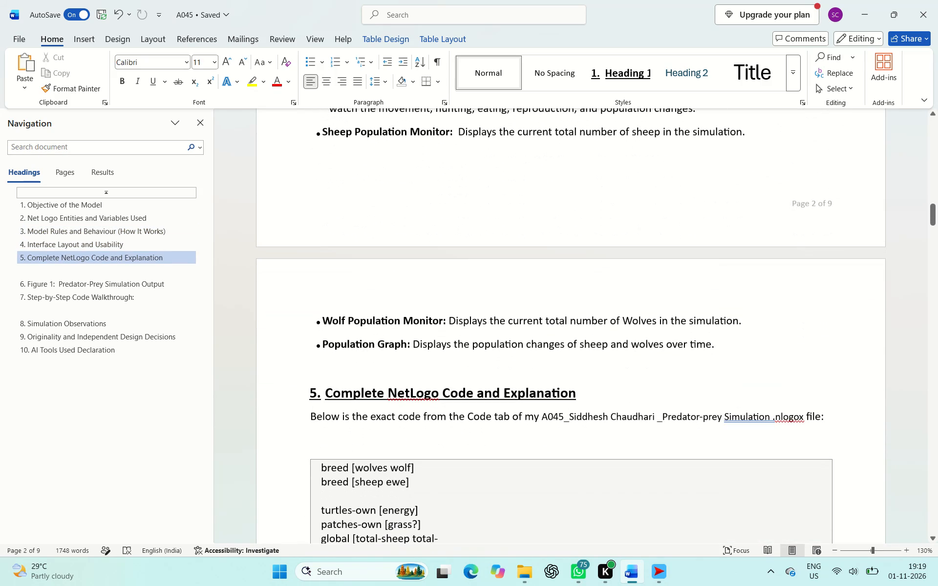
pyautogui.click(413, 396)
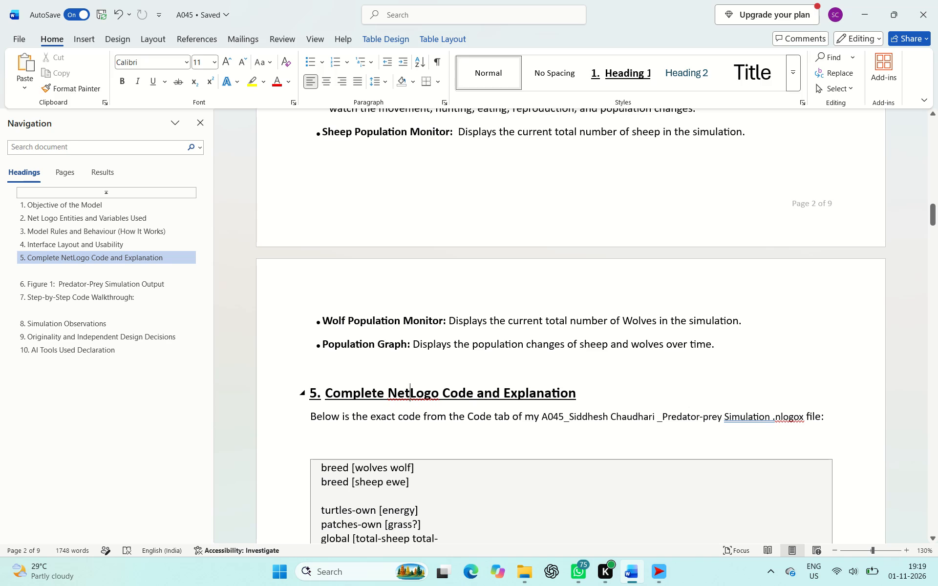
pyautogui.press('space')
# Review the report from the section 5 code through the walkthrough, observations and AI declaration to the blank pages at the end.
pyautogui.scroll(-1, 413, 396)
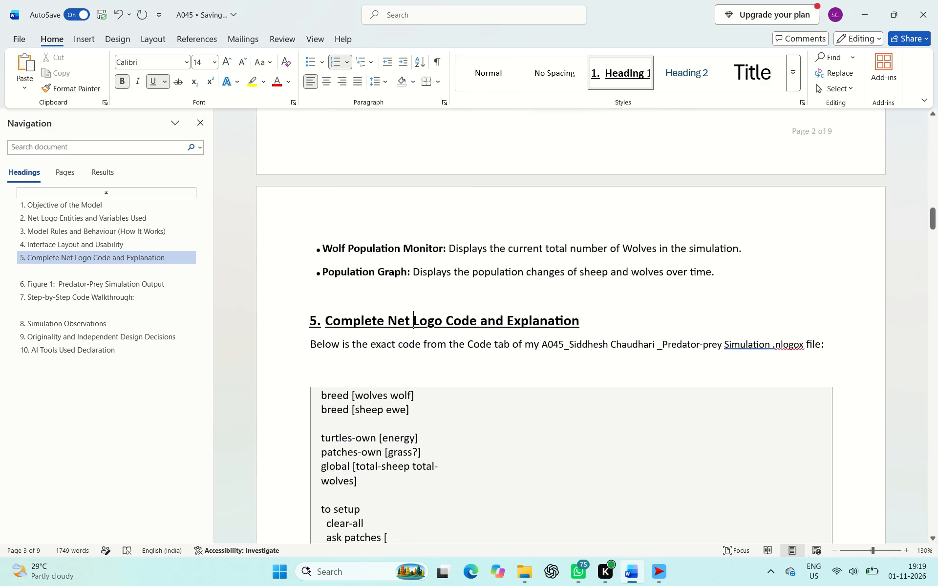
pyautogui.scroll(-4, 413, 396)
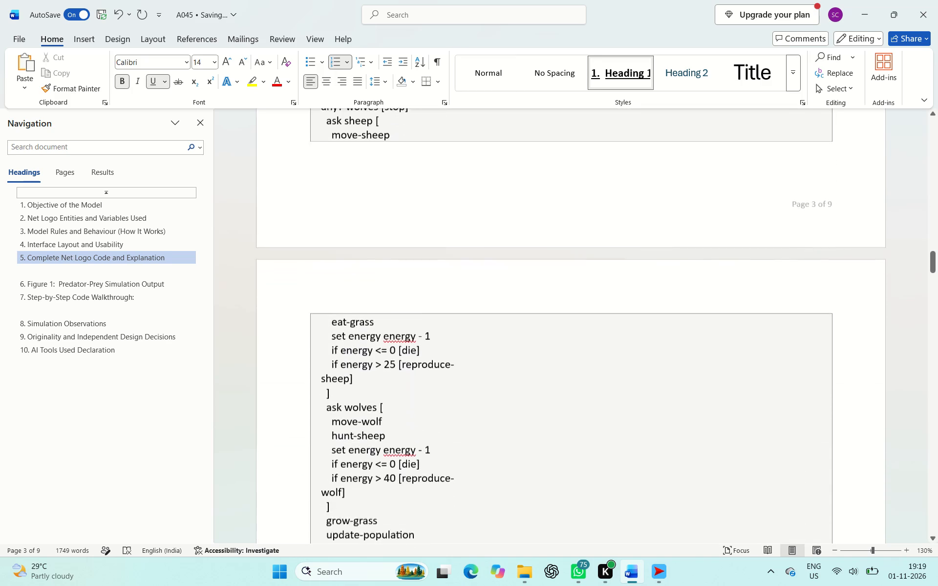
pyautogui.scroll(-4, 413, 396)
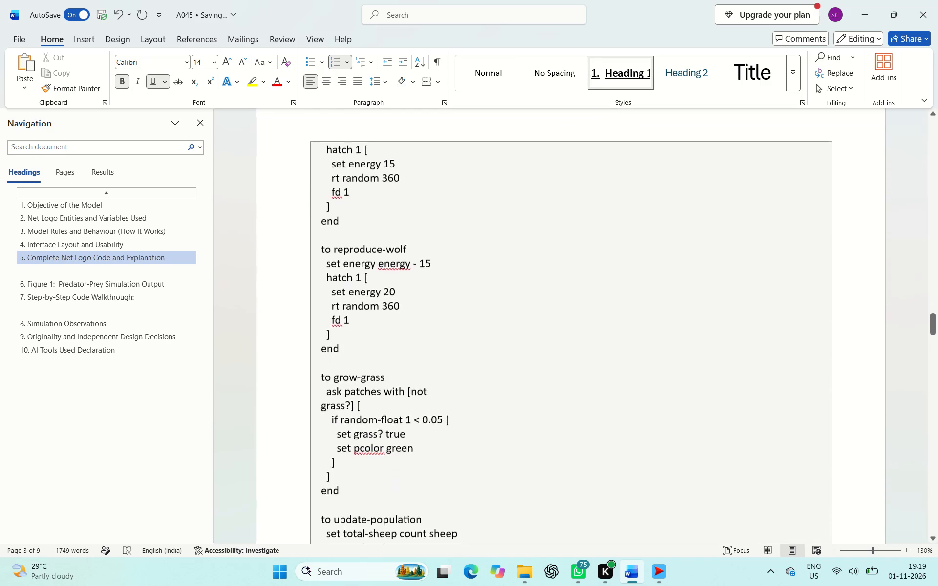
pyautogui.scroll(-2, 413, 396)
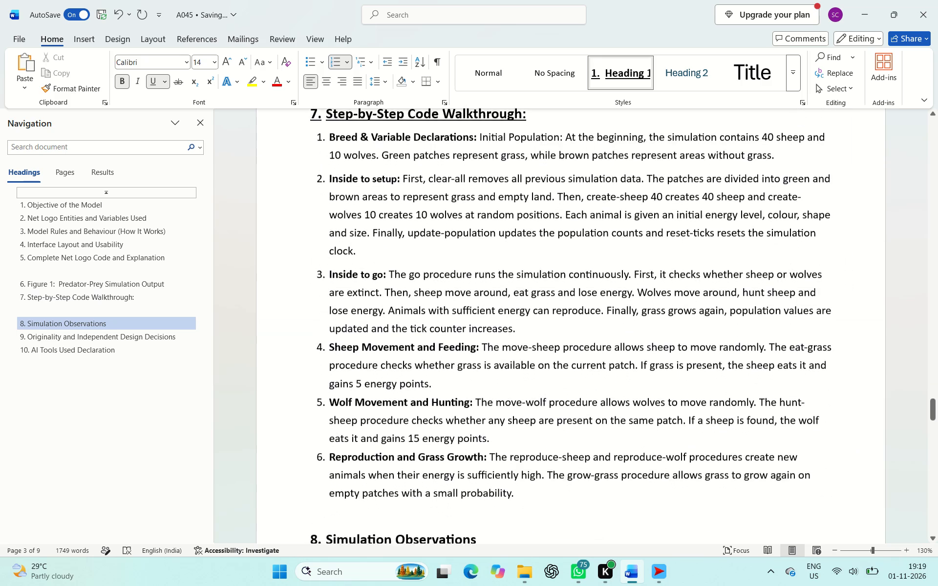
pyautogui.scroll(-7, 413, 396)
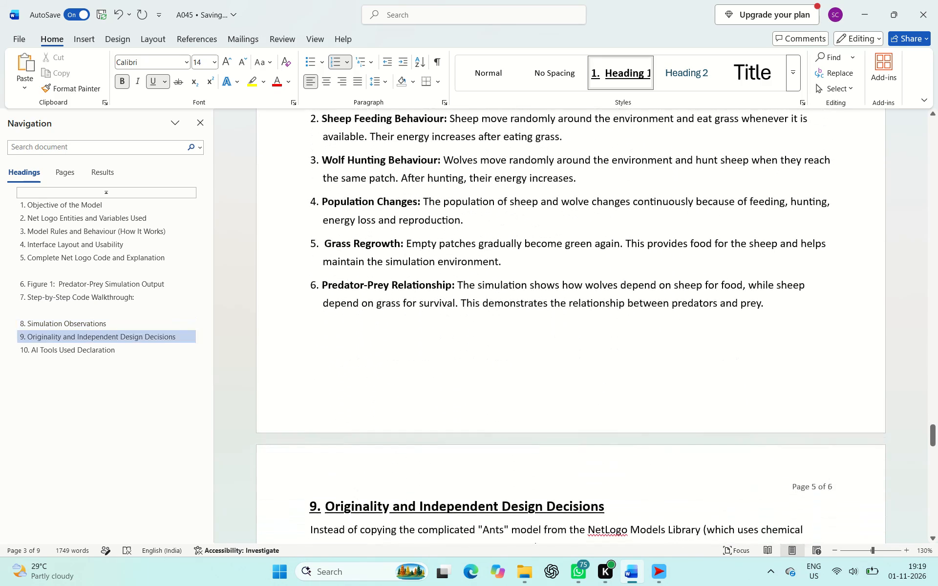
pyautogui.scroll(-7, 413, 396)
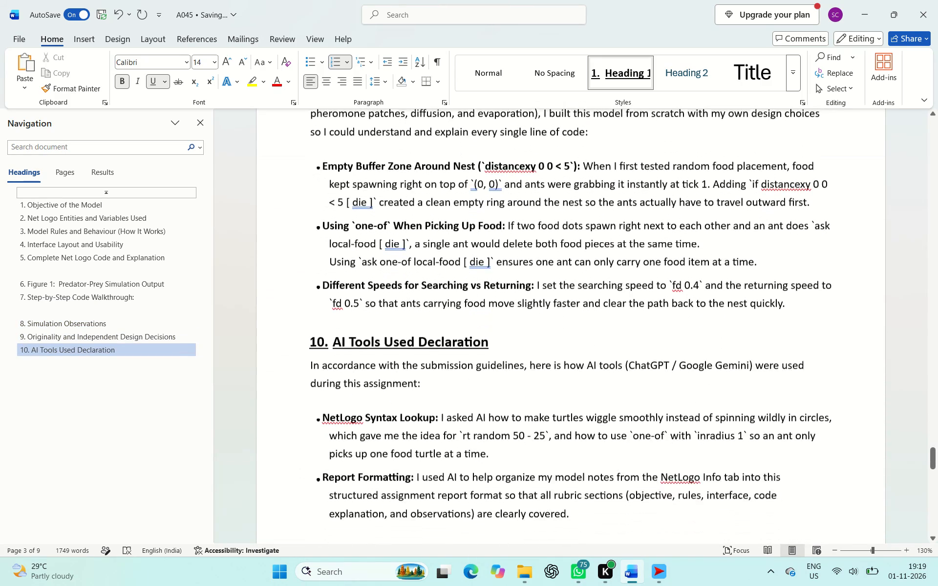
pyautogui.scroll(-3, 413, 396)
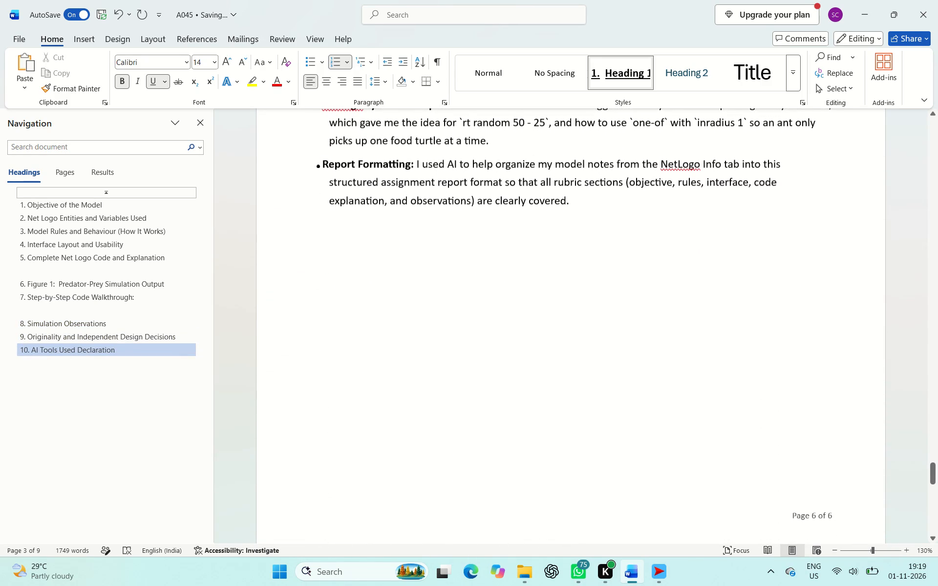
pyautogui.scroll(-2, 496, 247)
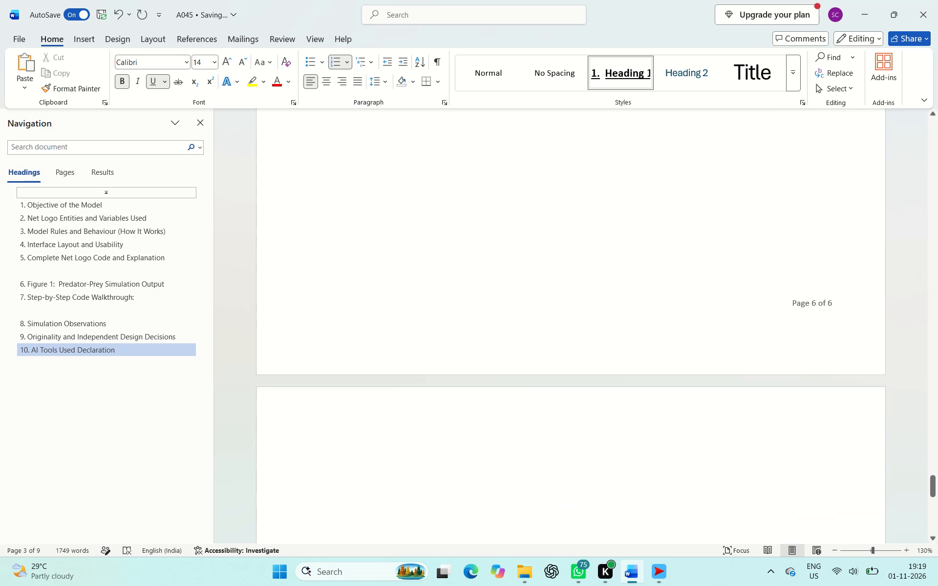
pyautogui.scroll(-5, 496, 247)
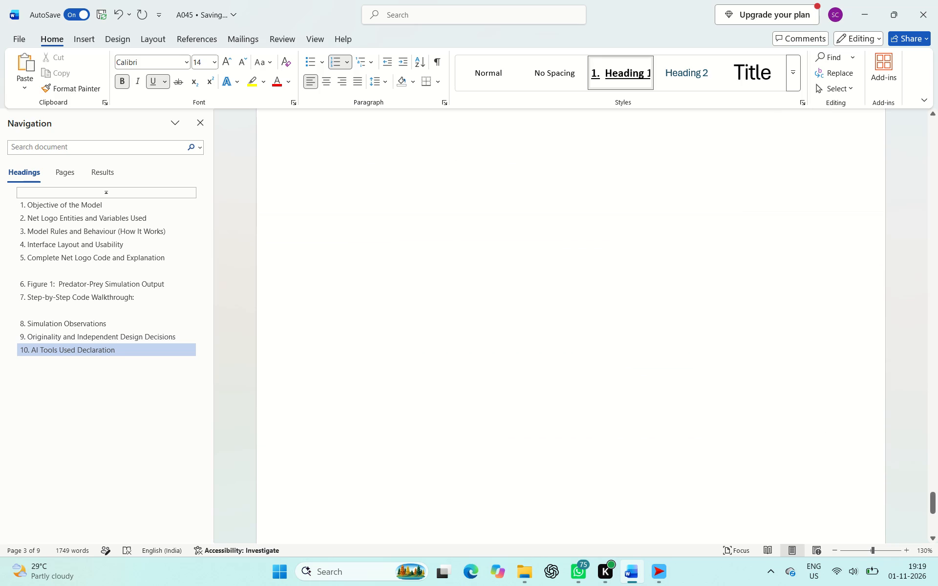
pyautogui.scroll(-4, 496, 247)
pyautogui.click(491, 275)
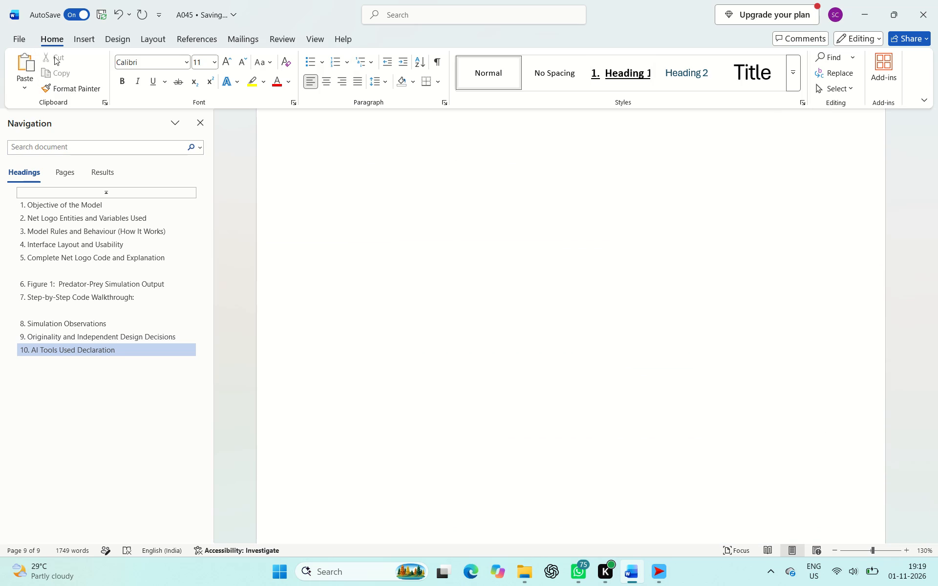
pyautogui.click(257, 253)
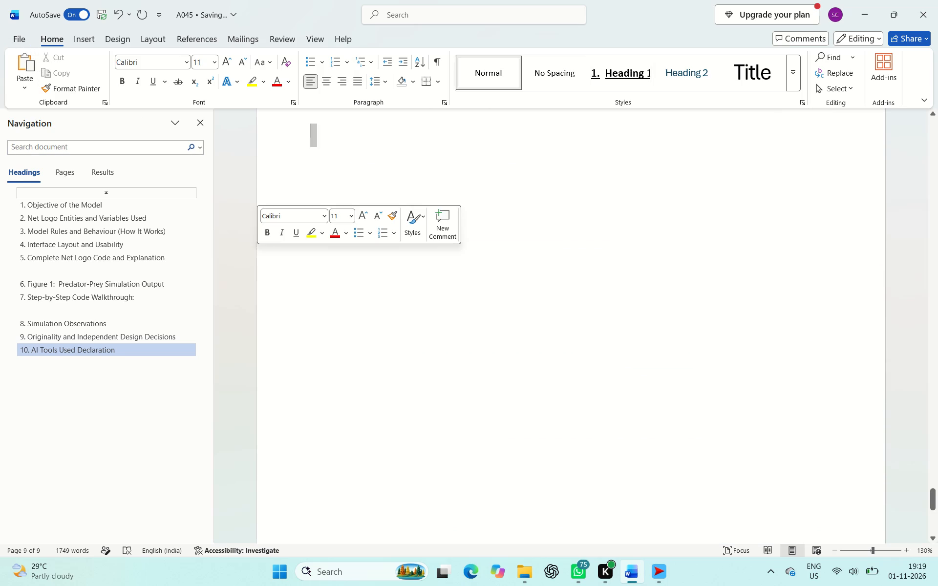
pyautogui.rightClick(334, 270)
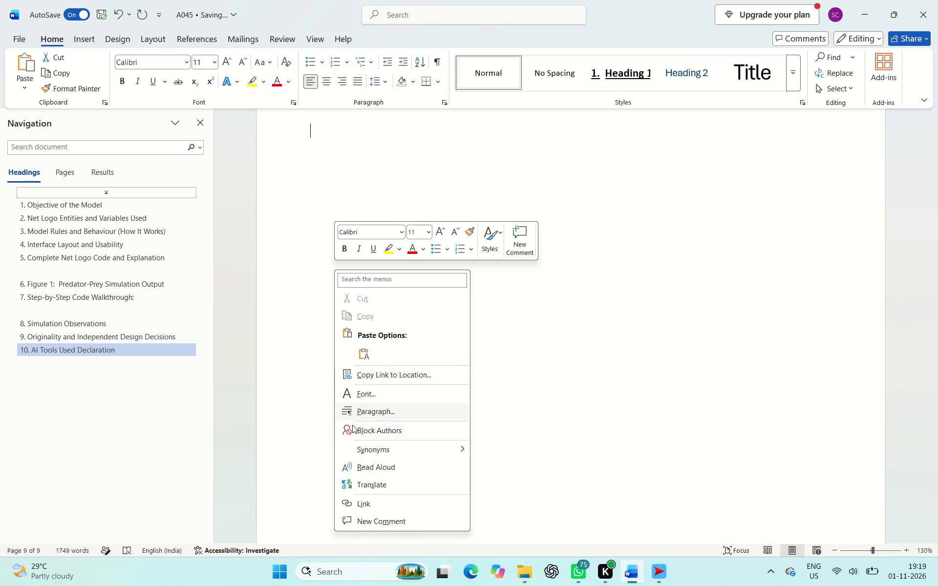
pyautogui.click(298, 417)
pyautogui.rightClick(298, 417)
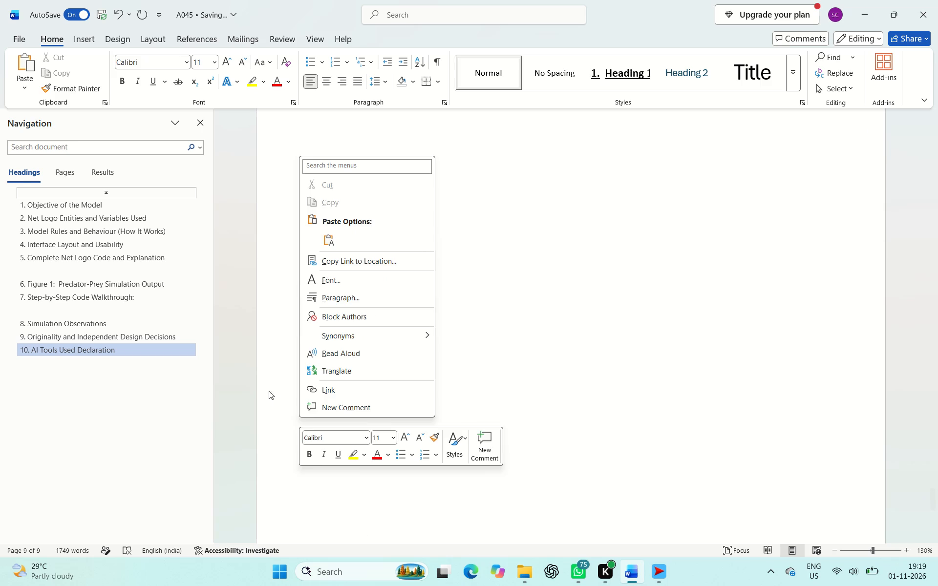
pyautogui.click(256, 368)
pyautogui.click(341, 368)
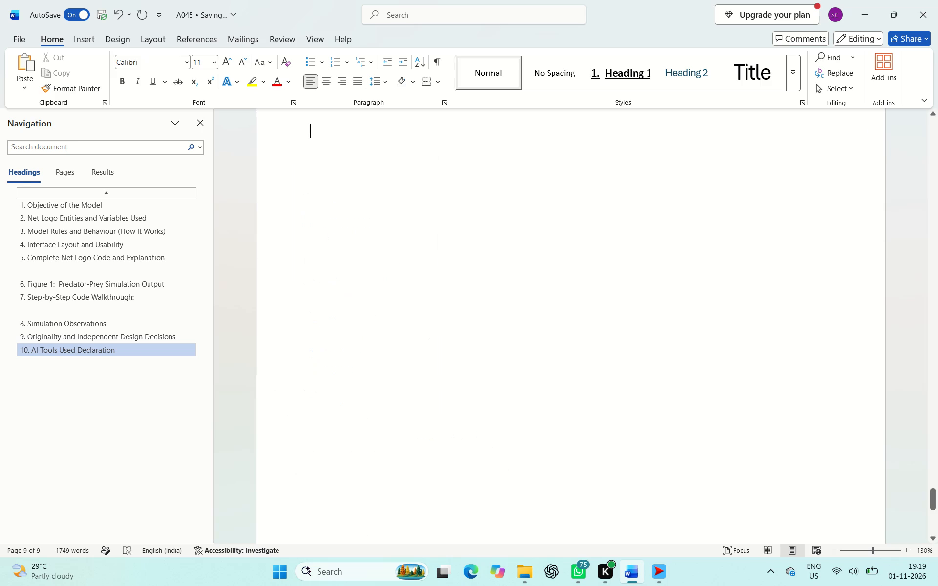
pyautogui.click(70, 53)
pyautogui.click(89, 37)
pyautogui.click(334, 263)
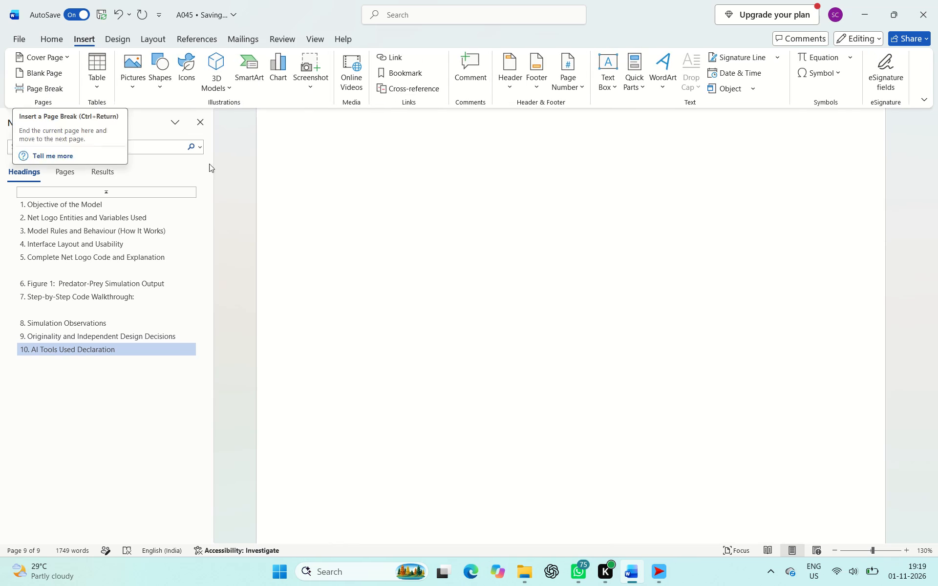
# Reread section 9 on originality and design decisions and section 10 on AI tools, dismissing the MyASUS update reminder.
pyautogui.scroll(3, 397, 265)
pyautogui.scroll(1, 446, 326)
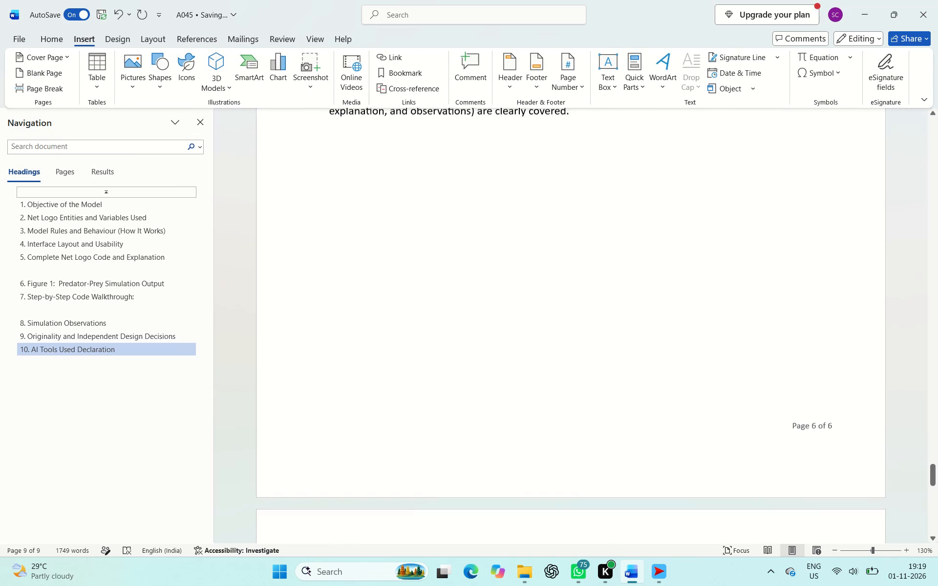
pyautogui.scroll(5, 446, 326)
pyautogui.keyDown('ctrl'); pyautogui.scroll(-1, 446, 326); pyautogui.keyUp('ctrl')
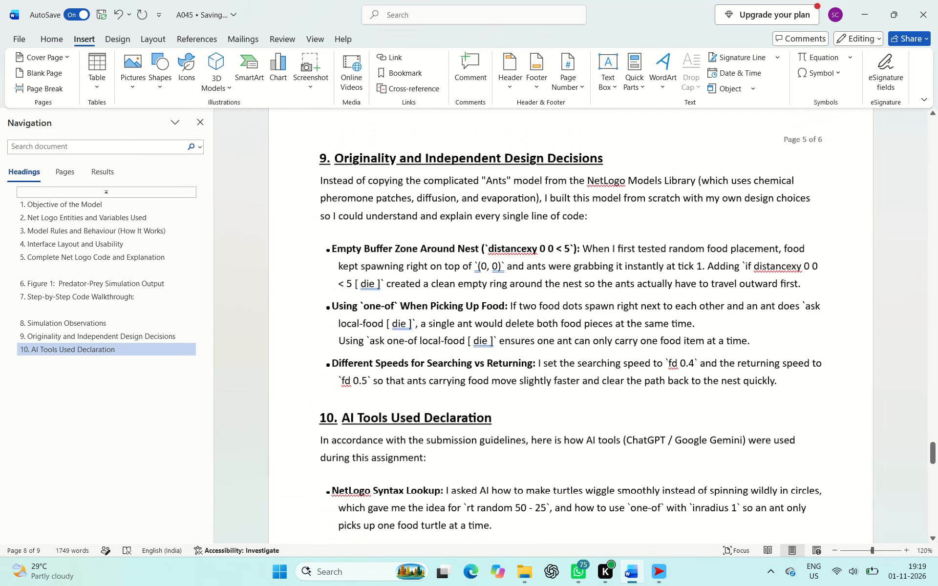
pyautogui.scroll(-1, 446, 326)
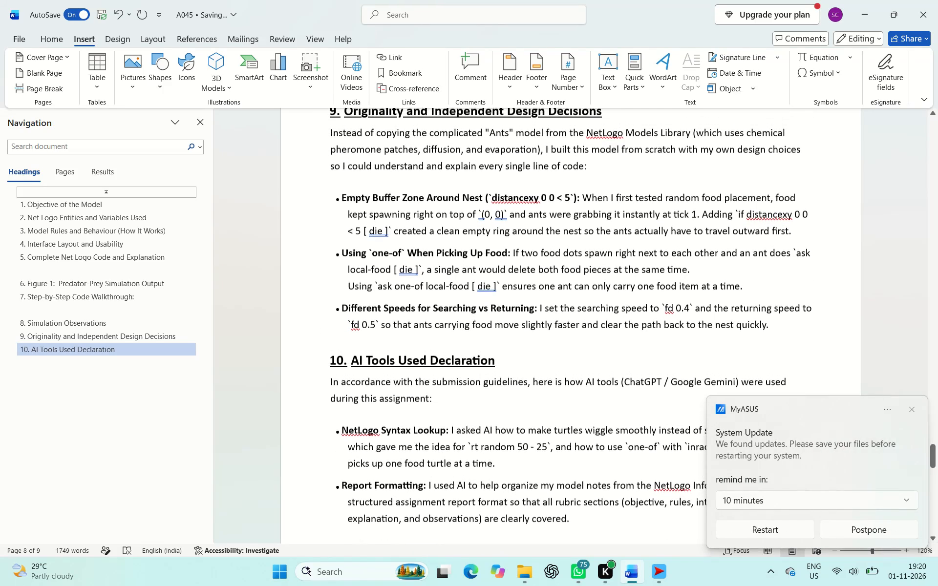
pyautogui.scroll(-1, 446, 326)
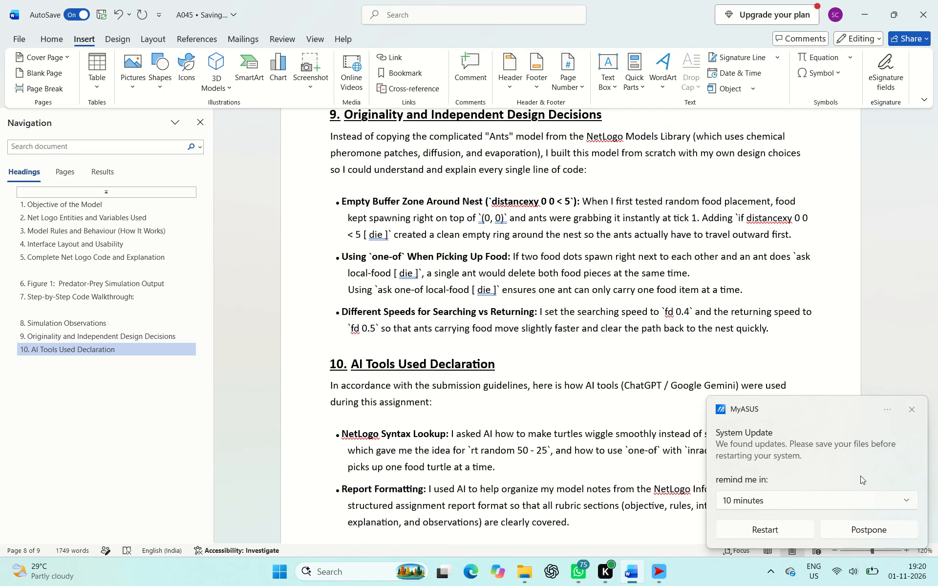
pyautogui.click(914, 411)
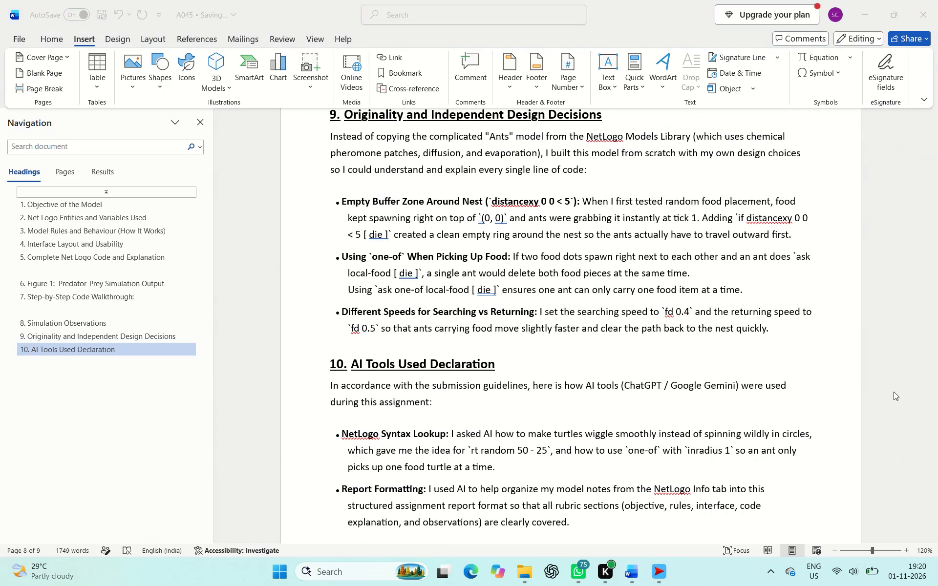
pyautogui.scroll(1, 674, 401)
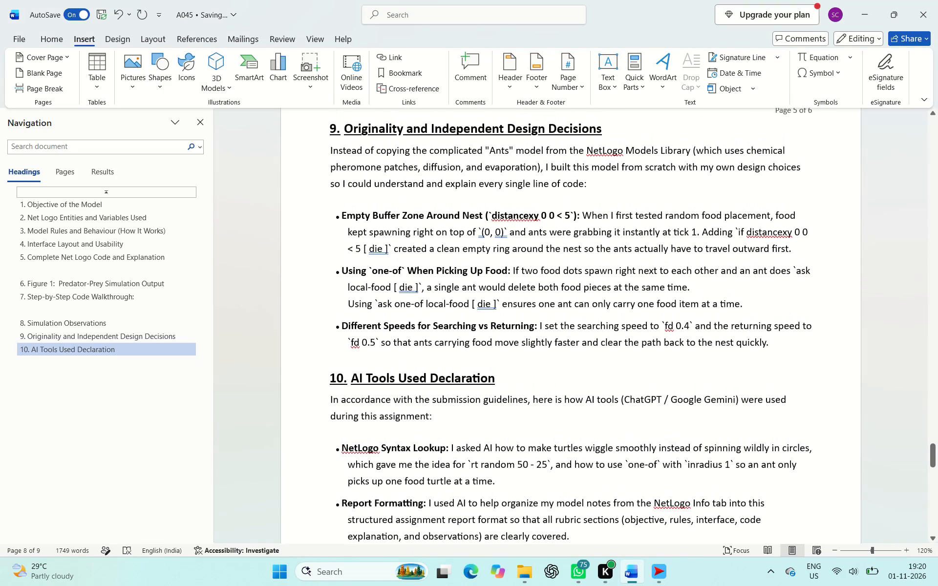
pyautogui.scroll(1, 674, 401)
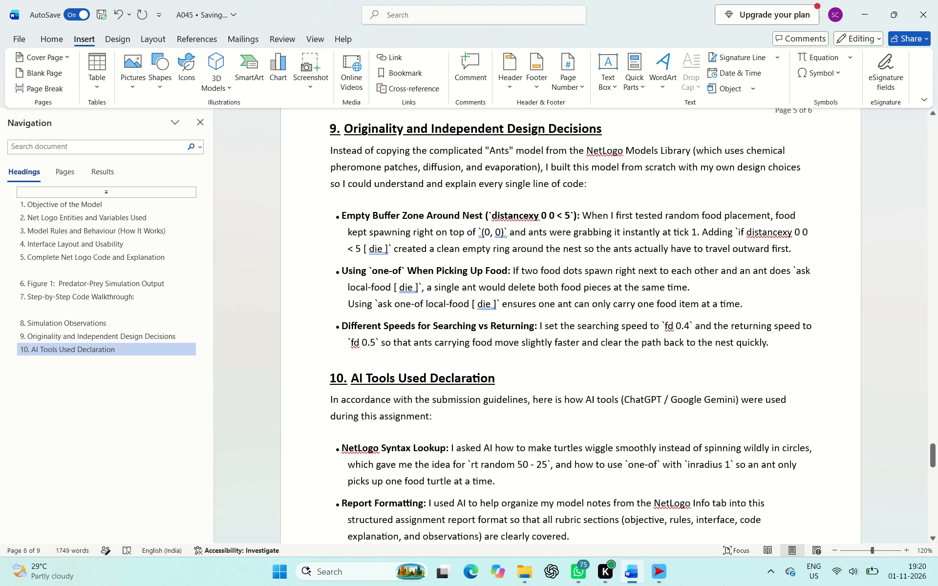
# Save the A045 report.
pyautogui.hotkey('ctrl', 's')
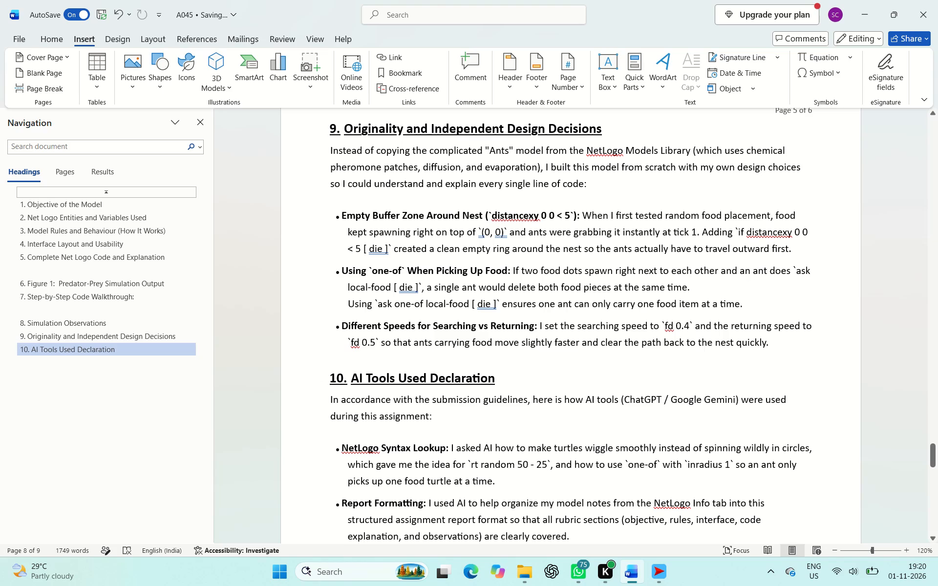
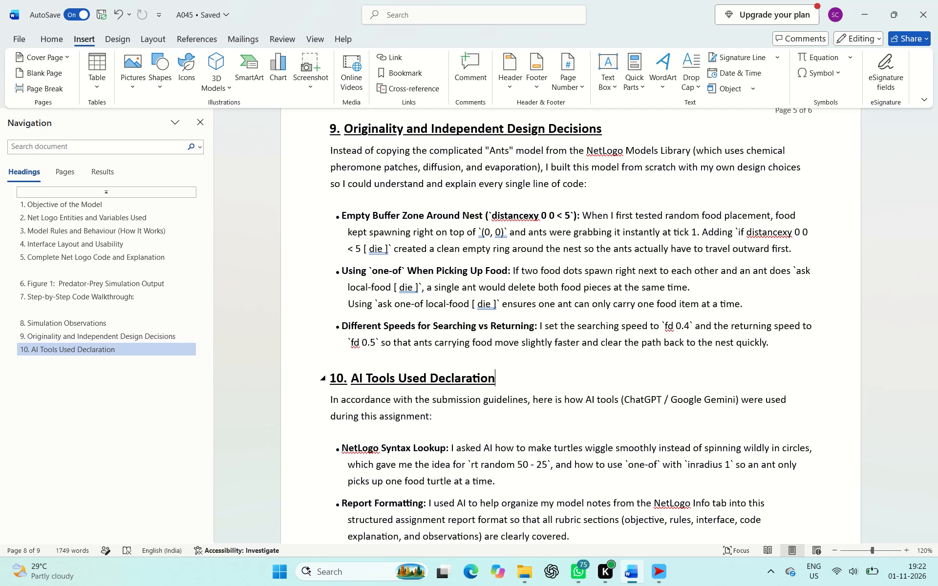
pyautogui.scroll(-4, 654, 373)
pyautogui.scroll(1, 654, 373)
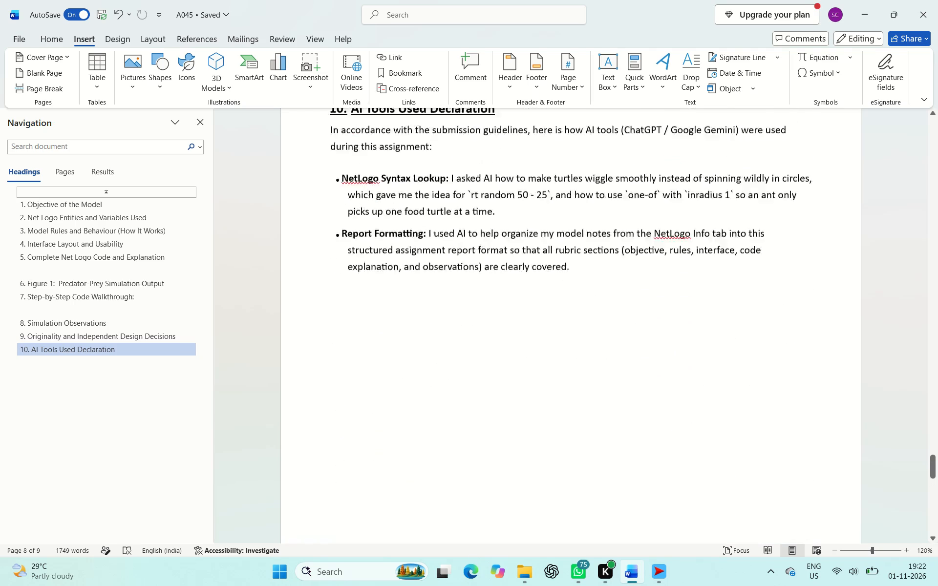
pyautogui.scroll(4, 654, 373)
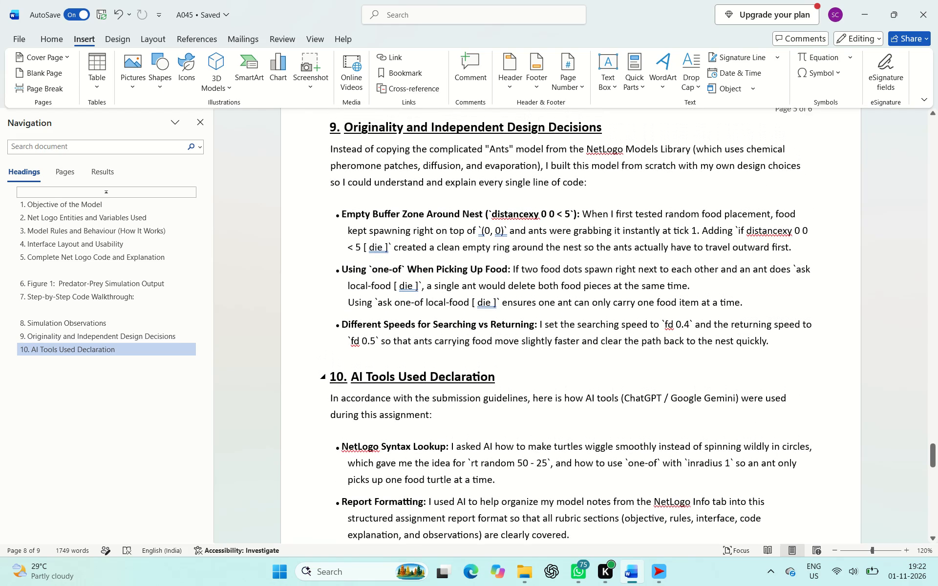
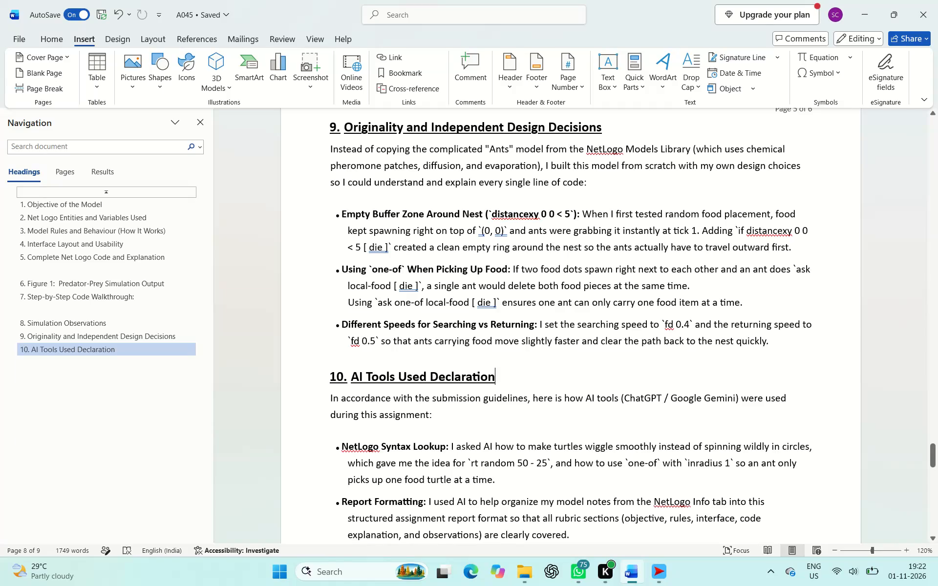
# Replace the section 9 introductory paragraph with the copied text about developing the Predator-Prey simulation with own design choices for wolves, sheep and grass.
pyautogui.click(599, 180)
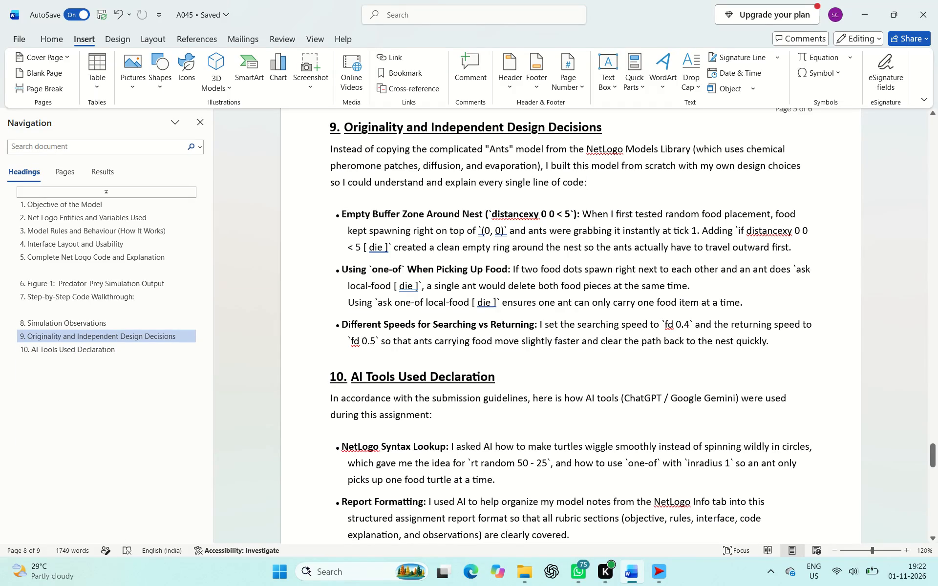
pyautogui.hotkey('ctrl', 'BackSpace')
pyautogui.hotkey('ctrl', 'BackSpace')
pyautogui.hotkey('ctrl', 'BackSpace')
pyautogui.hotkey('ctrl', 'BackSpace')
pyautogui.hotkey('ctrl', 'BackSpace')
pyautogui.hotkey('ctrl', 'BackSpace')
pyautogui.hotkey('ctrl', 'BackSpace')
pyautogui.hotkey('ctrl', 'BackSpace')
pyautogui.hotkey('ctrl', 'BackSpace')
pyautogui.hotkey('ctrl', 'BackSpace')
pyautogui.hotkey('ctrl', 'BackSpace')
pyautogui.hotkey('ctrl', 'BackSpace')
pyautogui.hotkey('ctrl', 'BackSpace')
pyautogui.hotkey('ctrl', 'BackSpace')
pyautogui.hotkey('ctrl', 'BackSpace')
pyautogui.hotkey('ctrl', 'BackSpace')
pyautogui.hotkey('ctrl', 'BackSpace')
pyautogui.hotkey('ctrl', 'BackSpace')
pyautogui.hotkey('ctrl', 'BackSpace')
pyautogui.hotkey('ctrl', 'BackSpace')
pyautogui.hotkey('ctrl', 'BackSpace')
pyautogui.hotkey('ctrl', 'BackSpace')
pyautogui.hotkey('ctrl', 'BackSpace')
pyautogui.hotkey('ctrl', 'BackSpace')
pyautogui.hotkey('ctrl', 'BackSpace')
pyautogui.hotkey('ctrl', 'BackSpace')
pyautogui.hotkey('ctrl', 'BackSpace')
pyautogui.hotkey('ctrl', 'BackSpace')
pyautogui.hotkey('ctrl', 'BackSpace')
pyautogui.hotkey('ctrl', 'BackSpace')
pyautogui.hotkey('ctrl', 'BackSpace')
pyautogui.hotkey('ctrl', 'BackSpace')
pyautogui.hotkey('ctrl', 'BackSpace')
pyautogui.hotkey('ctrl', 'BackSpace')
pyautogui.hotkey('ctrl', 'BackSpace')
pyautogui.hotkey('ctrl', 'BackSpace')
pyautogui.hotkey('ctrl', 'BackSpace')
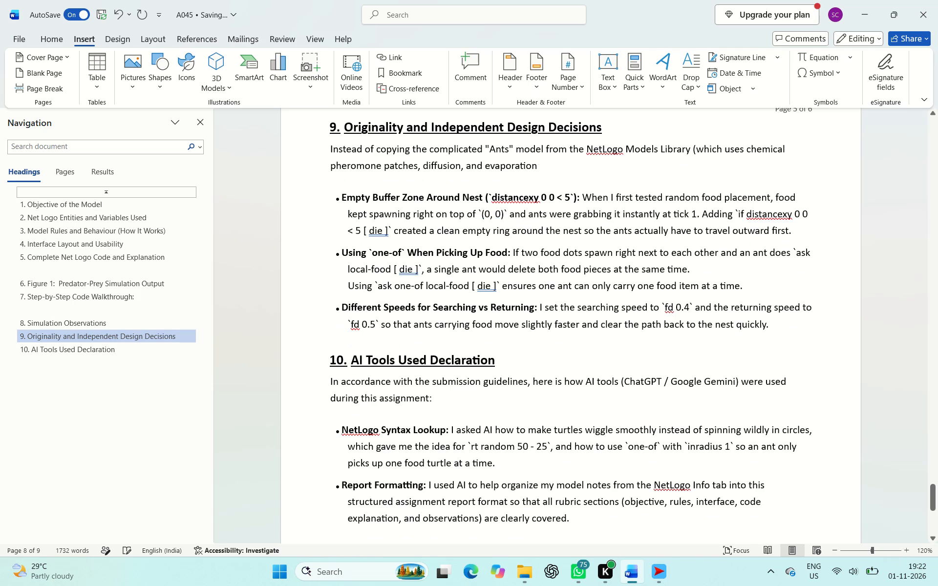
pyautogui.hotkey('ctrl', 'BackSpace')
pyautogui.hotkey('ctrl', 'BackSpace')
pyautogui.hotkey('ctrl', 'BackSpace')
pyautogui.hotkey('ctrl', 'BackSpace')
pyautogui.hotkey('ctrl', 'BackSpace')
pyautogui.hotkey('ctrl', 'BackSpace')
pyautogui.hotkey('ctrl', 'BackSpace')
pyautogui.hotkey('ctrl', 'BackSpace')
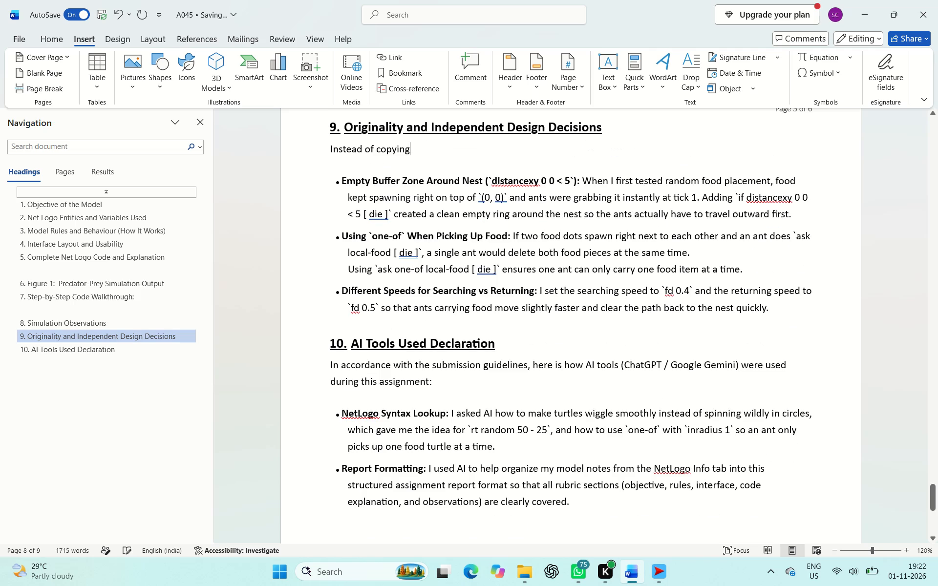
pyautogui.hotkey('ctrl', 'BackSpace')
pyautogui.hotkey('ctrl', 'BackSpace')
pyautogui.hotkey('ctrl', 'BackSpace')
pyautogui.hotkey('ctrl', 'v')
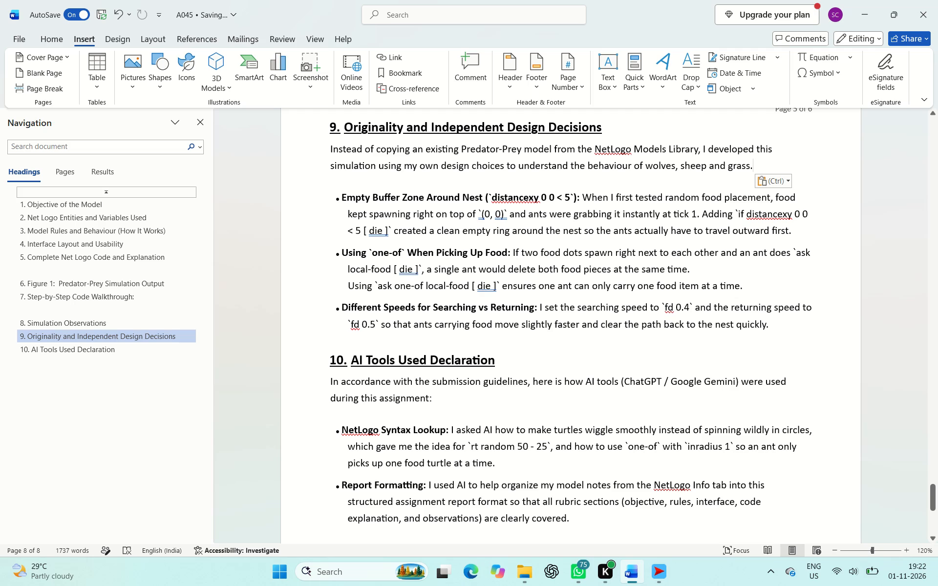
# Replace the bold lead-in of section 9's first bullet, before the colon, with "Separate Breeds for wolves and sheep".
pyautogui.click(576, 195)
pyautogui.press('BackSpace')
pyautogui.press('BackSpace')
pyautogui.press('BackSpace')
pyautogui.press('BackSpace')
pyautogui.press('BackSpace')
pyautogui.press('BackSpace')
pyautogui.press('BackSpace')
pyautogui.press('BackSpace')
pyautogui.press('BackSpace')
pyautogui.press('BackSpace')
pyautogui.press('BackSpace')
pyautogui.press('BackSpace')
pyautogui.press('BackSpace')
pyautogui.press('BackSpace')
pyautogui.press('BackSpace')
pyautogui.press('BackSpace')
pyautogui.press('BackSpace')
pyautogui.press('BackSpace')
pyautogui.press('BackSpace')
pyautogui.press('BackSpace')
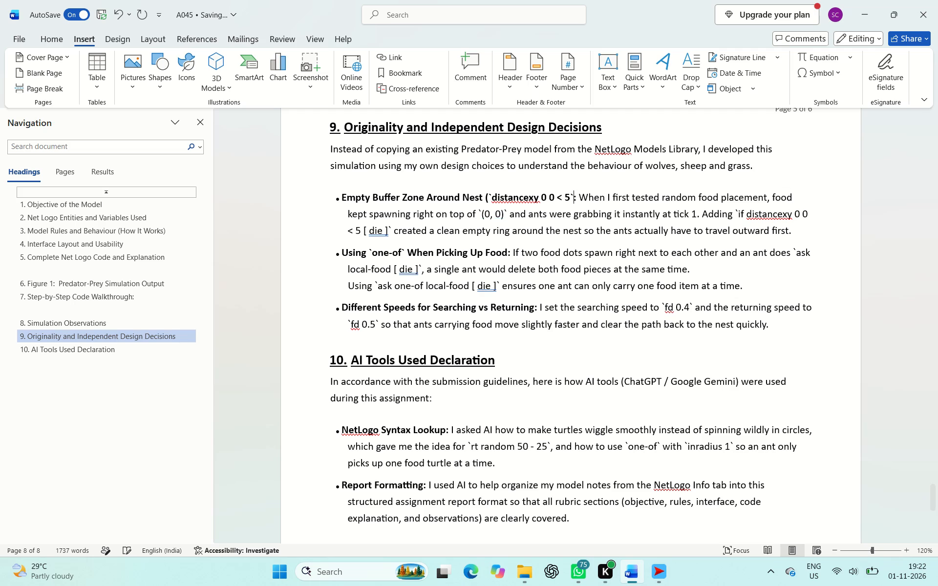
pyautogui.press('BackSpace')
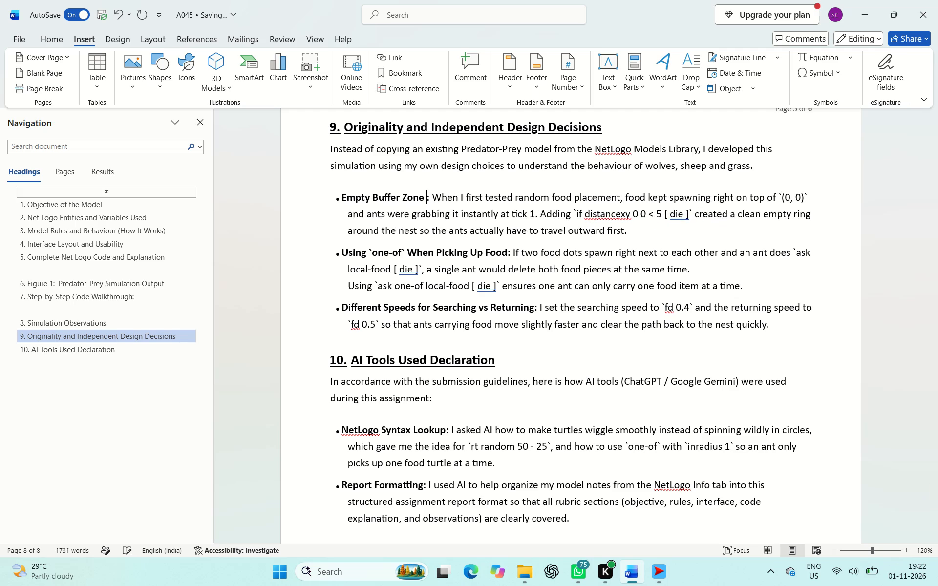
pyautogui.press('BackSpace')
pyautogui.press('BackSpace')
pyautogui.press('BackSpace')
pyautogui.press('BackSpace')
pyautogui.press('BackSpace')
pyautogui.press('BackSpace')
pyautogui.press('BackSpace')
pyautogui.press('BackSpace')
pyautogui.press('BackSpace')
pyautogui.press('BackSpace')
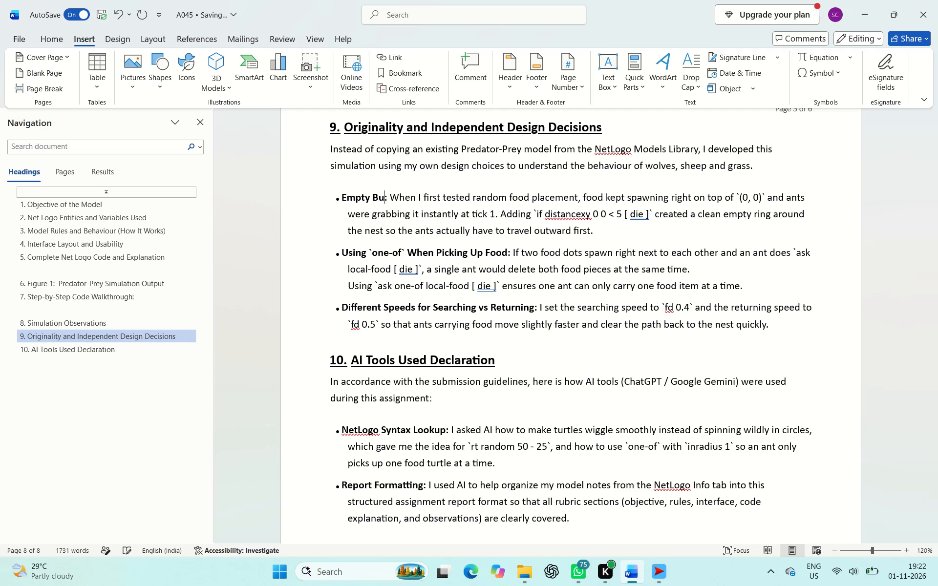
pyautogui.press('BackSpace')
pyautogui.press('BackSpace')
pyautogui.press('BackSpace')
pyautogui.press('BackSpace')
pyautogui.press('BackSpace')
pyautogui.press('BackSpace')
pyautogui.press('BackSpace')
pyautogui.press('BackSpace')
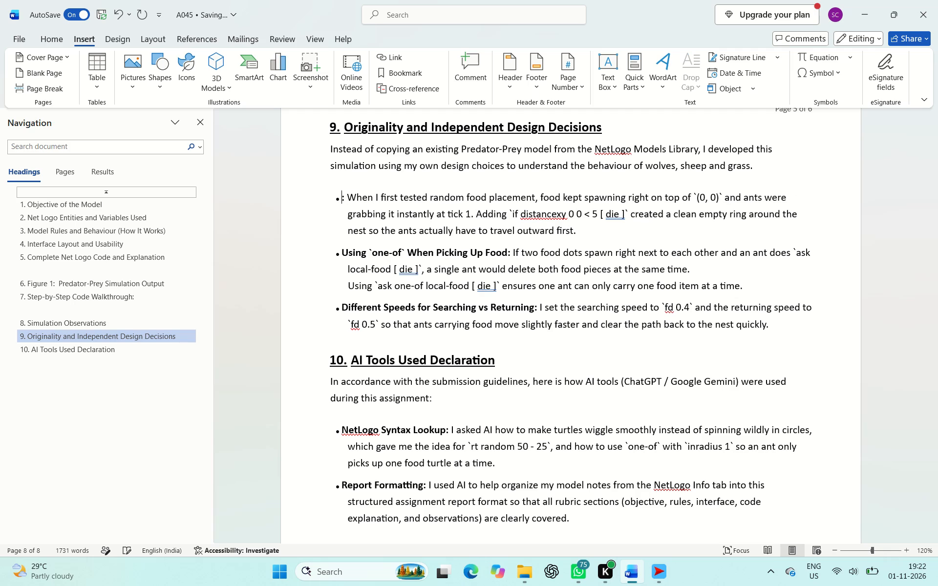
pyautogui.write('Separate')
pyautogui.press('space')
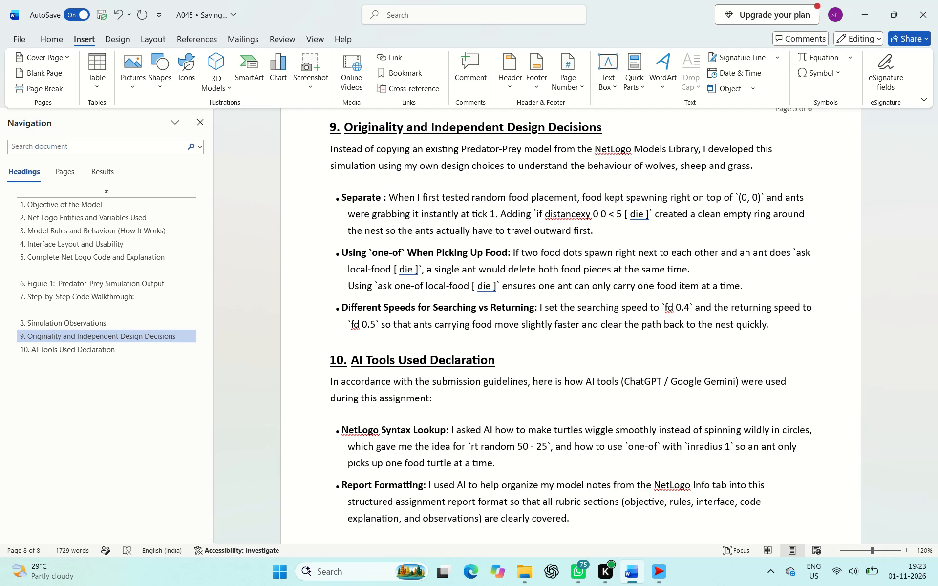
pyautogui.write('Breeds')
pyautogui.press('space')
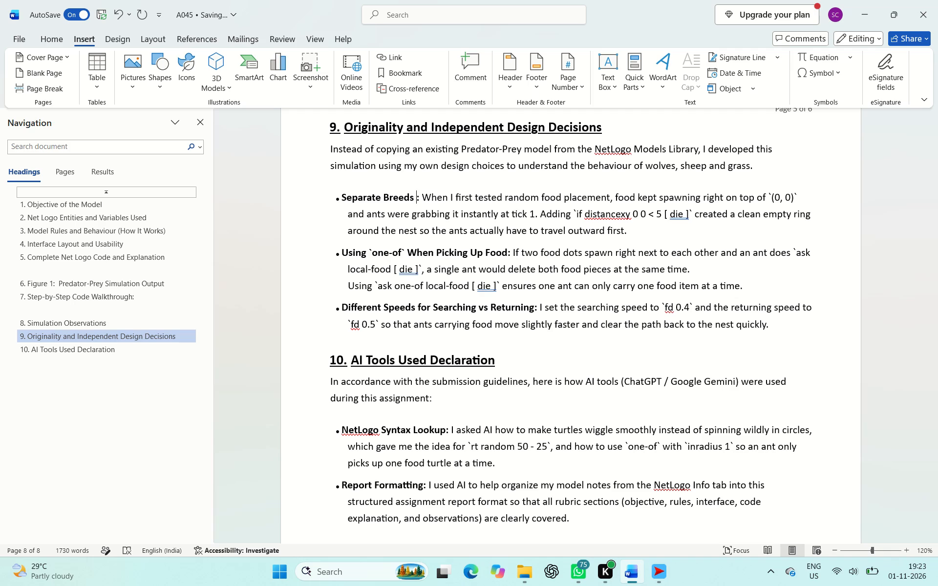
pyautogui.write('for wlo')
pyautogui.press('BackSpace')
pyautogui.press('BackSpace')
pyautogui.write('olves')
pyautogui.press('space')
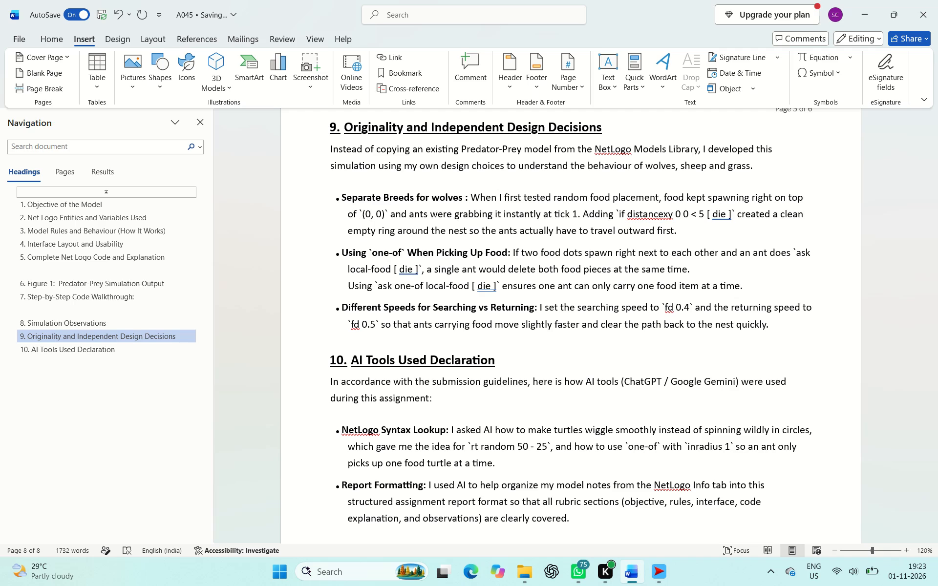
pyautogui.write('and')
pyautogui.press('space')
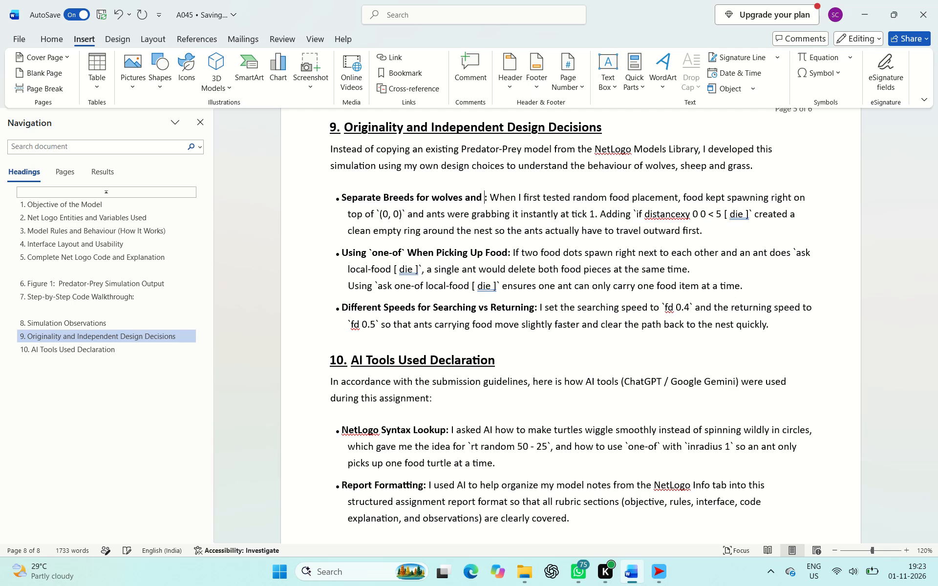
pyautogui.hotkey('shift', 's')
pyautogui.press('BackSpace')
pyautogui.write('sheep')
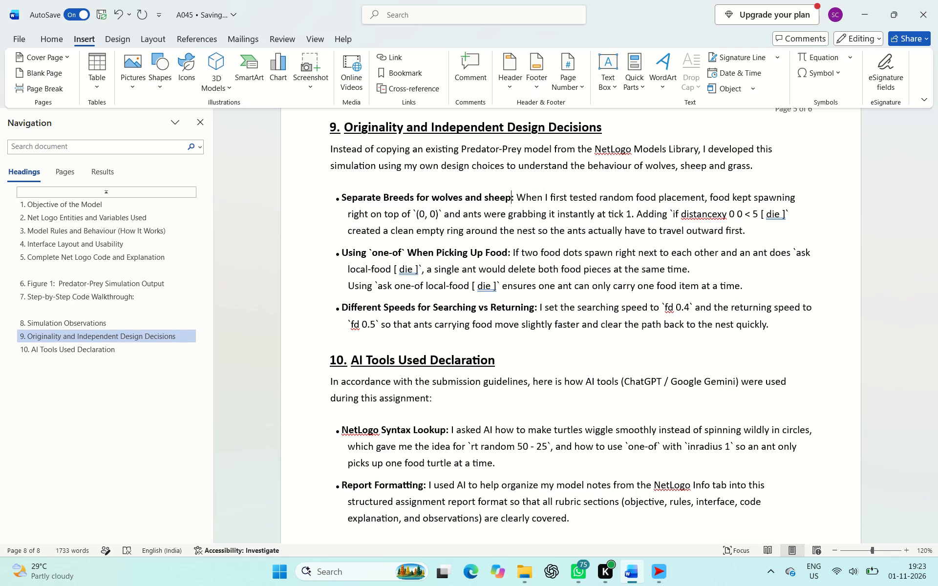
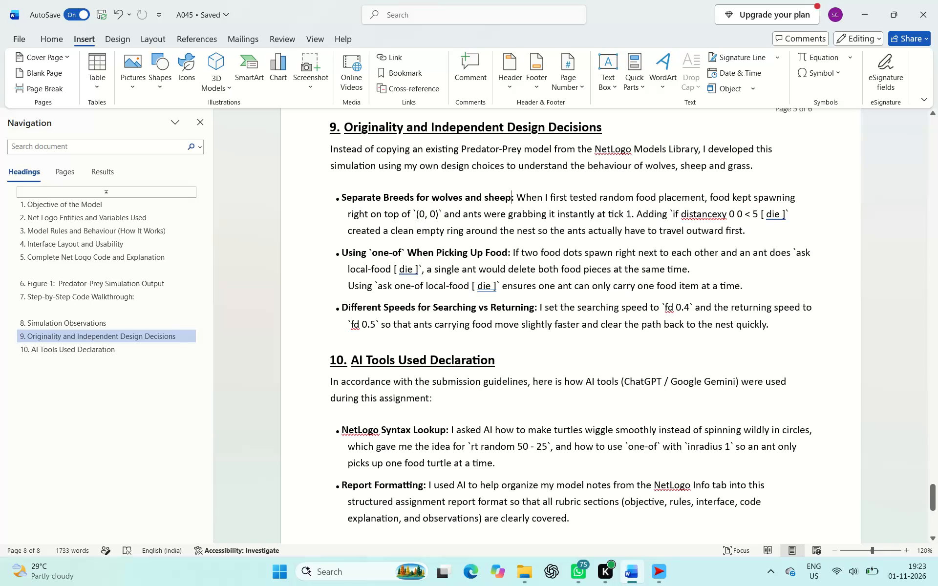
# Replace the text after the colon in section 9's first bullet with the copied explanation of breed [wolves wolf] and breed [sheep ewe].
pyautogui.click(772, 233)
pyautogui.hotkey('ctrl', 'BackSpace')
pyautogui.hotkey('ctrl', 'BackSpace')
pyautogui.hotkey('ctrl', 'BackSpace')
pyautogui.hotkey('ctrl', 'BackSpace')
pyautogui.hotkey('ctrl', 'BackSpace')
pyautogui.hotkey('ctrl', 'BackSpace')
pyautogui.hotkey('ctrl', 'BackSpace')
pyautogui.hotkey('ctrl', 'BackSpace')
pyautogui.hotkey('ctrl', 'BackSpace')
pyautogui.hotkey('ctrl', 'BackSpace')
pyautogui.hotkey('ctrl', 'BackSpace')
pyautogui.hotkey('ctrl', 'BackSpace')
pyautogui.hotkey('ctrl', 'BackSpace')
pyautogui.hotkey('ctrl', 'BackSpace')
pyautogui.hotkey('ctrl', 'BackSpace')
pyautogui.hotkey('ctrl', 'BackSpace')
pyautogui.hotkey('ctrl', 'BackSpace')
pyautogui.hotkey('ctrl', 'BackSpace')
pyautogui.hotkey('ctrl', 'BackSpace')
pyautogui.hotkey('ctrl', 'BackSpace')
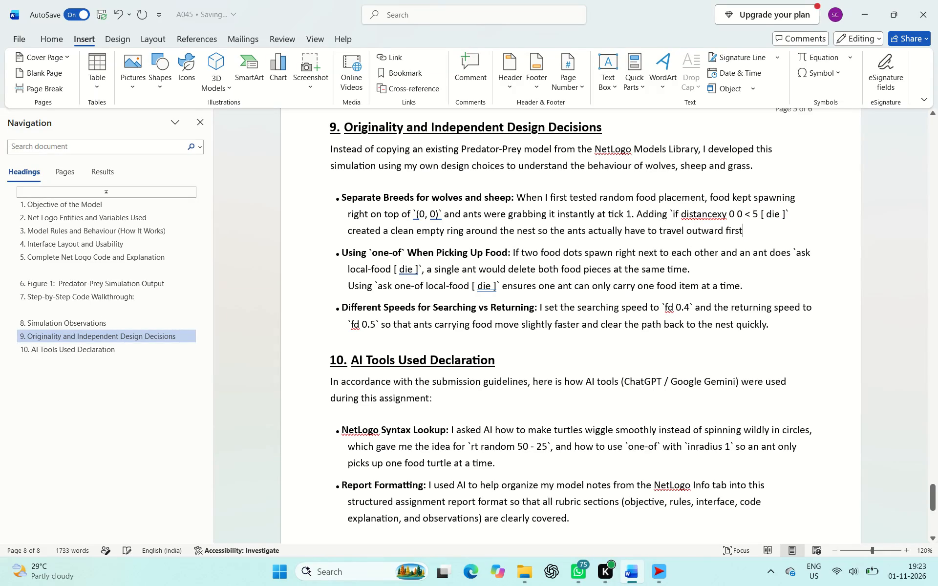
pyautogui.hotkey('ctrl', 'BackSpace')
pyautogui.hotkey('ctrl', 'BackSpace')
pyautogui.hotkey('ctrl', 'BackSpace')
pyautogui.hotkey('ctrl', 'BackSpace')
pyautogui.hotkey('ctrl', 'BackSpace')
pyautogui.hotkey('ctrl', 'BackSpace')
pyautogui.hotkey('ctrl', 'BackSpace')
pyautogui.hotkey('ctrl', 'BackSpace')
pyautogui.hotkey('ctrl', 'BackSpace')
pyautogui.hotkey('ctrl', 'BackSpace')
pyautogui.hotkey('ctrl', 'BackSpace')
pyautogui.hotkey('ctrl', 'BackSpace')
pyautogui.hotkey('ctrl', 'BackSpace')
pyautogui.hotkey('ctrl', 'BackSpace')
pyautogui.hotkey('ctrl', 'BackSpace')
pyautogui.hotkey('ctrl', 'BackSpace')
pyautogui.hotkey('ctrl', 'BackSpace')
pyautogui.hotkey('ctrl', 'BackSpace')
pyautogui.hotkey('ctrl', 'BackSpace')
pyautogui.hotkey('ctrl', 'BackSpace')
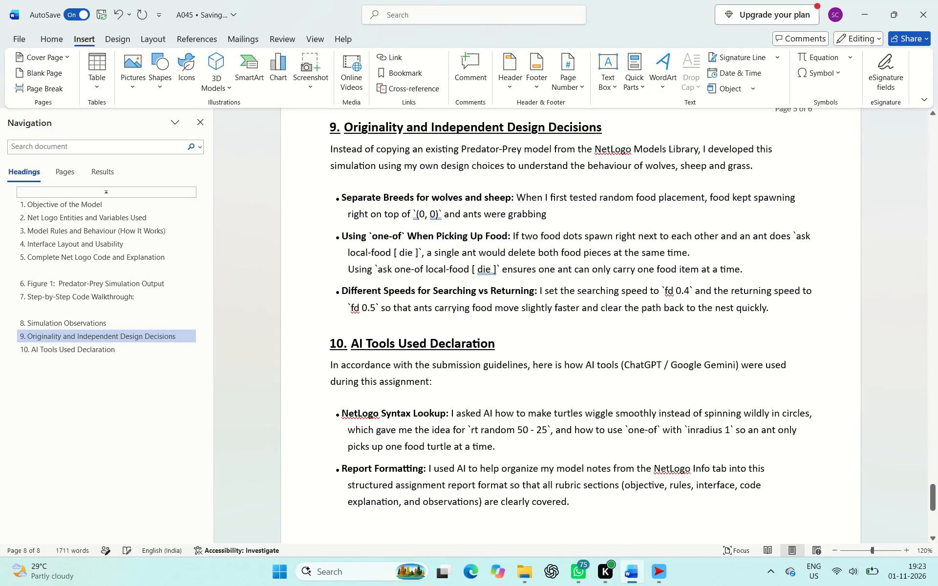
pyautogui.hotkey('ctrl', 'BackSpace')
pyautogui.hotkey('ctrl', 'BackSpace')
pyautogui.hotkey('ctrl', 'BackSpace')
pyautogui.hotkey('ctrl', 'BackSpace')
pyautogui.hotkey('ctrl', 'BackSpace')
pyautogui.hotkey('ctrl', 'BackSpace')
pyautogui.hotkey('ctrl', 'BackSpace')
pyautogui.hotkey('ctrl', 'BackSpace')
pyautogui.hotkey('ctrl', 'BackSpace')
pyautogui.hotkey('ctrl', 'BackSpace')
pyautogui.hotkey('ctrl', 'BackSpace')
pyautogui.hotkey('ctrl', 'BackSpace')
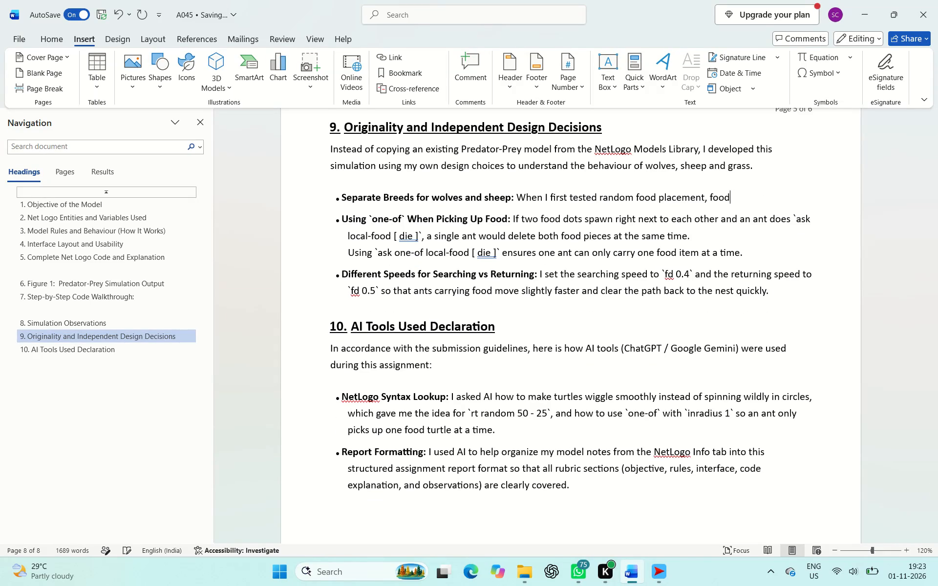
pyautogui.hotkey('ctrl', 'BackSpace')
pyautogui.hotkey('ctrl', 'BackSpace')
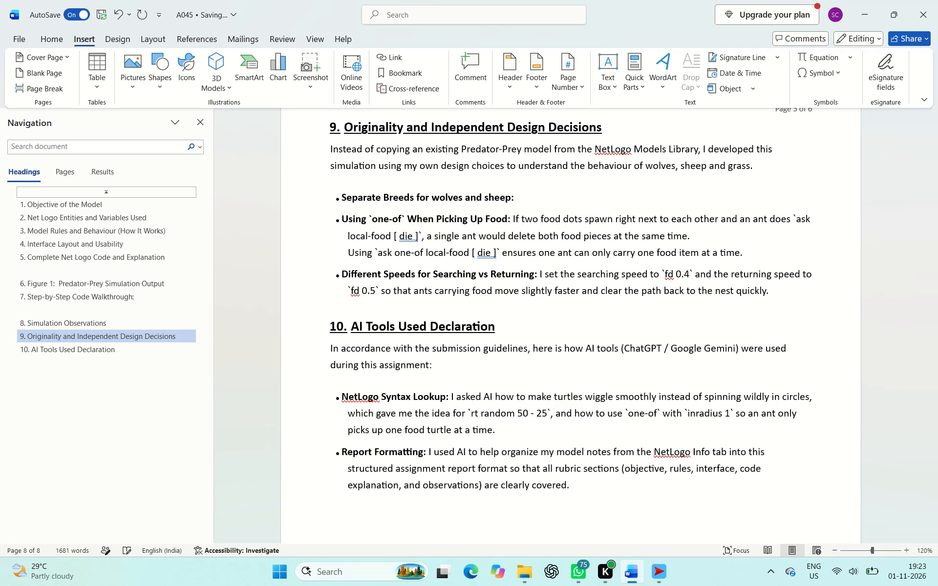
pyautogui.press('space')
pyautogui.hotkey('ctrl', 'v')
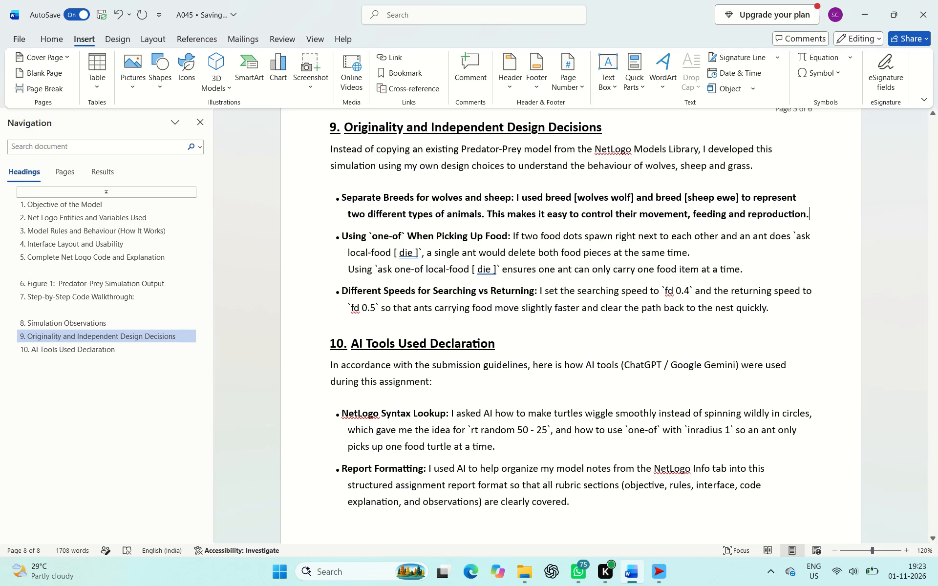
# Remove the bold formatting from the explanation after "Separate Breeds for wolves and sheep:", keeping the lead-in bold.
pyautogui.hscroll(-2, 615, 206)
pyautogui.moveTo(516, 199); pyautogui.dragTo(516, 198)
pyautogui.moveTo(516, 198); pyautogui.dragTo(774, 214)
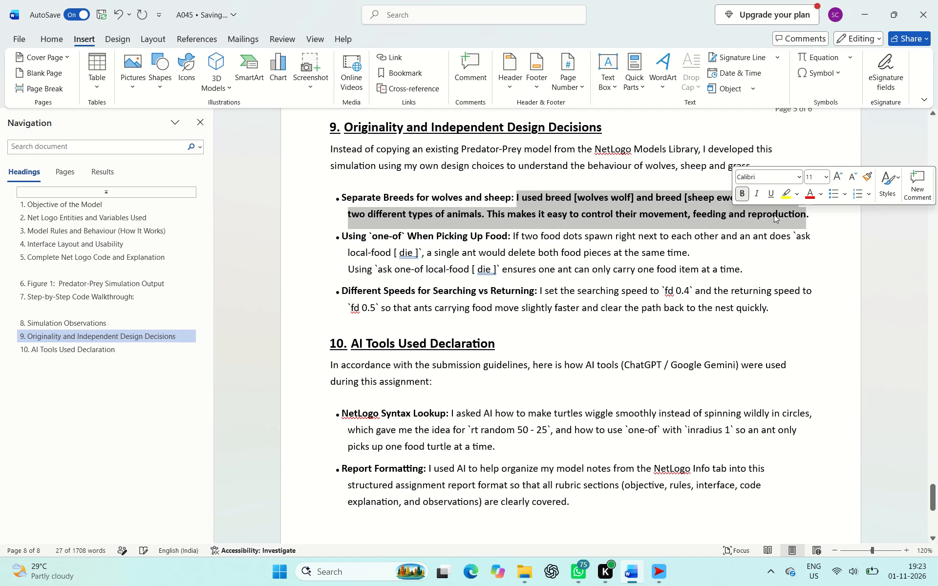
pyautogui.click(743, 191)
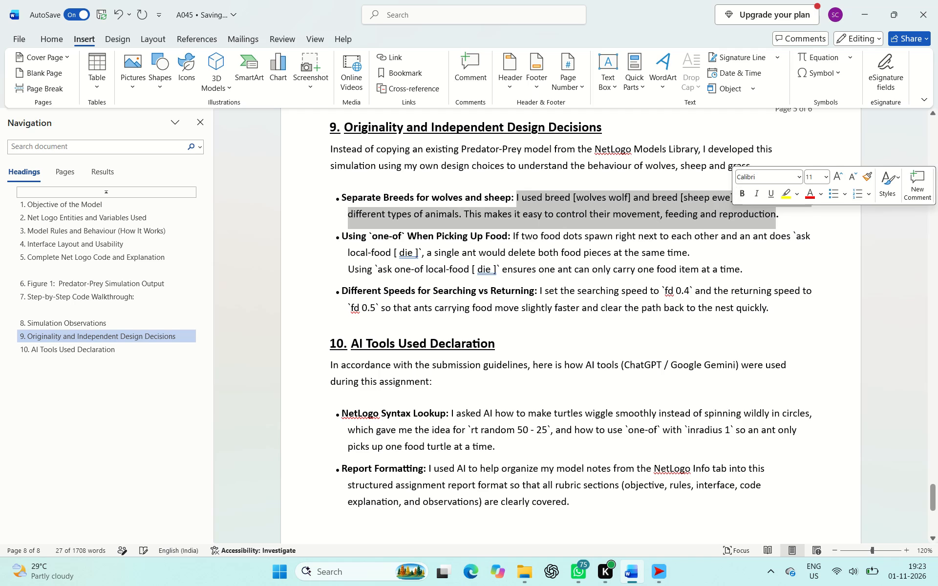
pyautogui.click(779, 219)
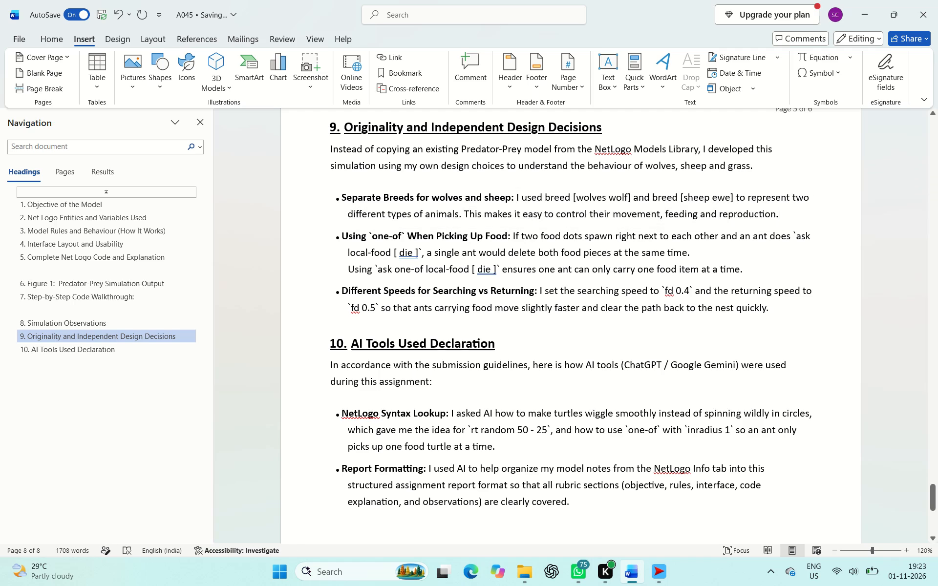
pyautogui.click(63, 47)
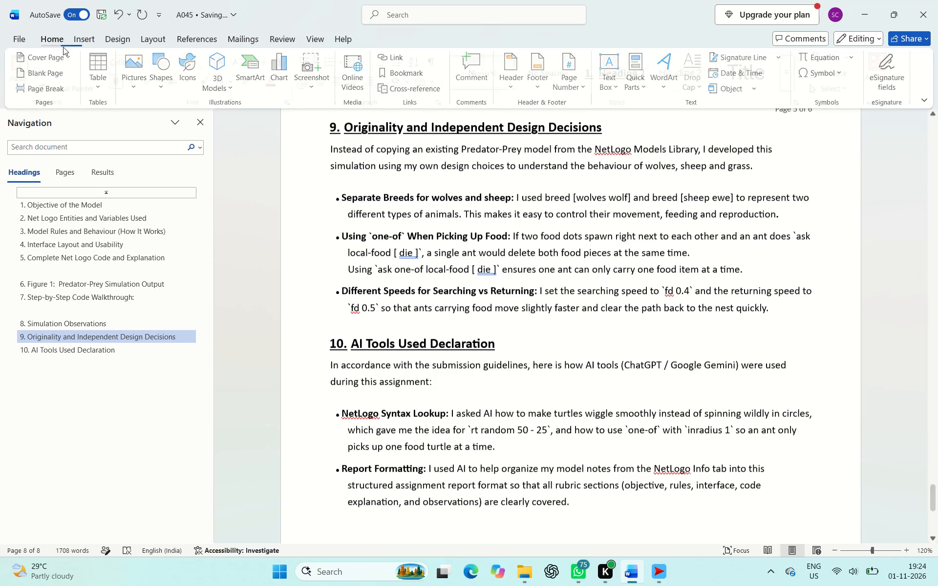
pyautogui.click(118, 80)
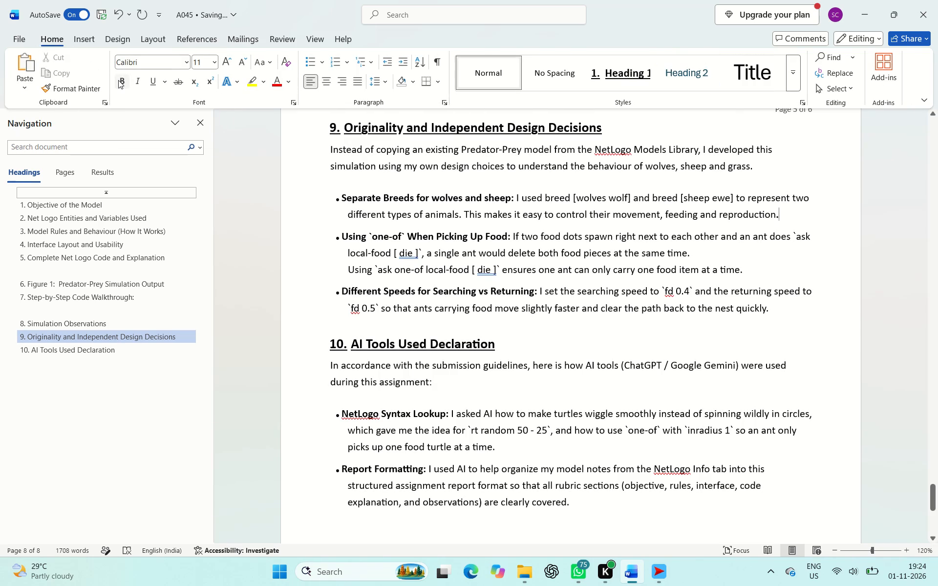
# Split "NetLogo" into "Net Logo" in section 9's introductory paragraph.
pyautogui.click(606, 156)
pyautogui.press('Right')
pyautogui.press('space')
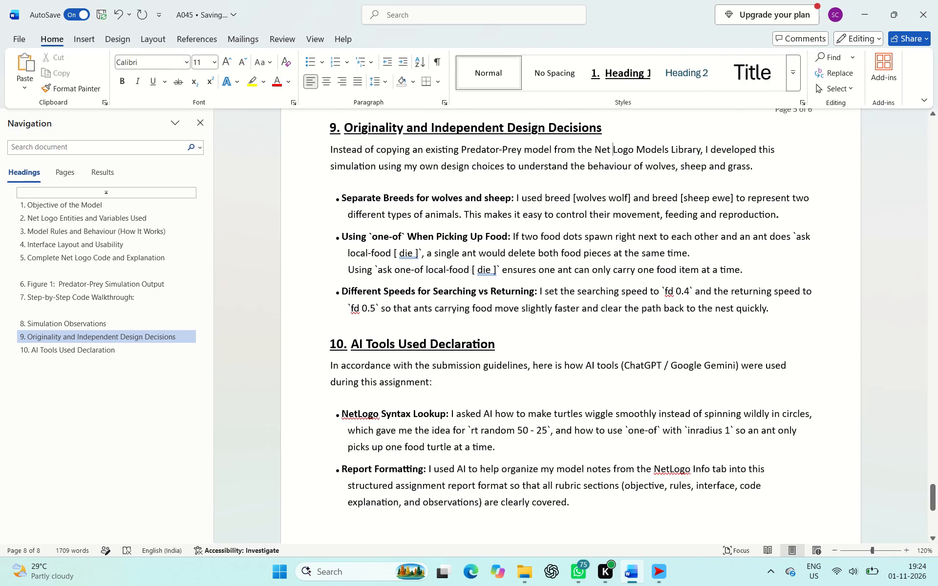
# Replace the bold lead-in of section 9's second bullet, before the colon, with "Energy-Based Survival".
pyautogui.click(506, 241)
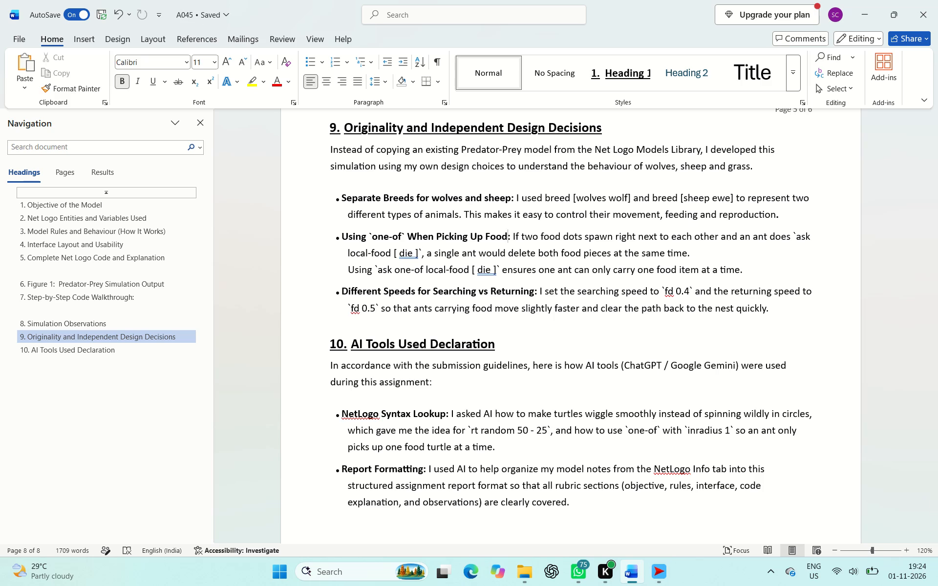
pyautogui.press('BackSpace')
pyautogui.press('BackSpace')
pyautogui.press('BackSpace')
pyautogui.press('BackSpace')
pyautogui.press('BackSpace')
pyautogui.press('BackSpace')
pyautogui.press('BackSpace')
pyautogui.press('BackSpace')
pyautogui.press('BackSpace')
pyautogui.press('BackSpace')
pyautogui.press('BackSpace')
pyautogui.press('BackSpace')
pyautogui.press('BackSpace')
pyautogui.press('BackSpace')
pyautogui.press('BackSpace')
pyautogui.press('BackSpace')
pyautogui.press('BackSpace')
pyautogui.press('BackSpace')
pyautogui.press('BackSpace')
pyautogui.press('BackSpace')
pyautogui.press('BackSpace')
pyautogui.press('BackSpace')
pyautogui.press('BackSpace')
pyautogui.press('BackSpace')
pyautogui.press('BackSpace')
pyautogui.press('BackSpace')
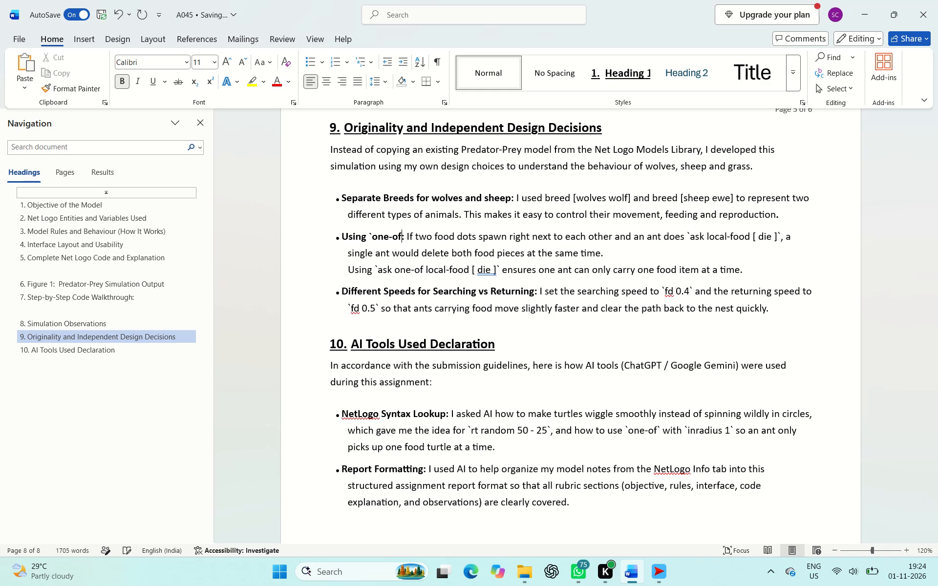
pyautogui.press('BackSpace')
pyautogui.press('BackSpace')
pyautogui.press('BackSpace')
pyautogui.press('BackSpace')
pyautogui.press('BackSpace')
pyautogui.press('BackSpace')
pyautogui.press('BackSpace')
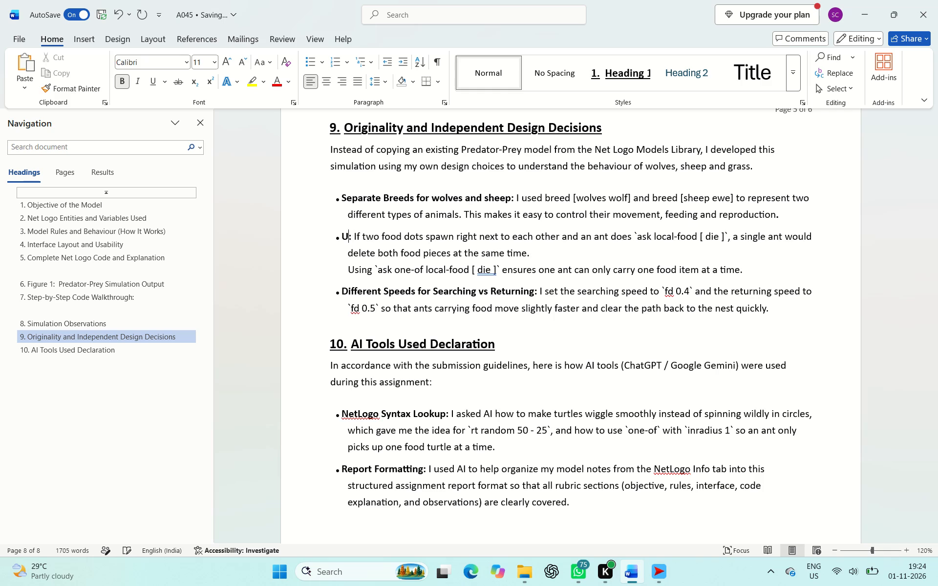
pyautogui.press('BackSpace')
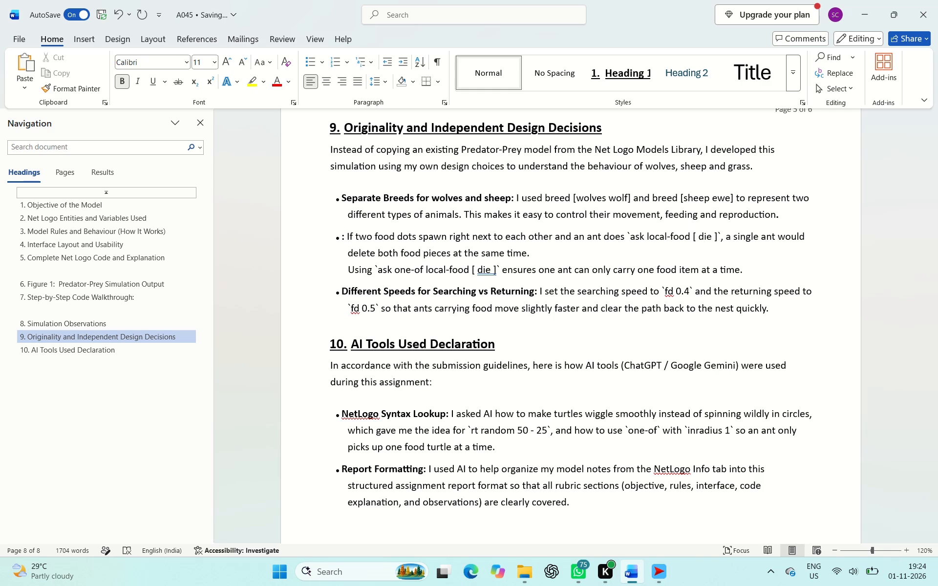
pyautogui.write('Ener')
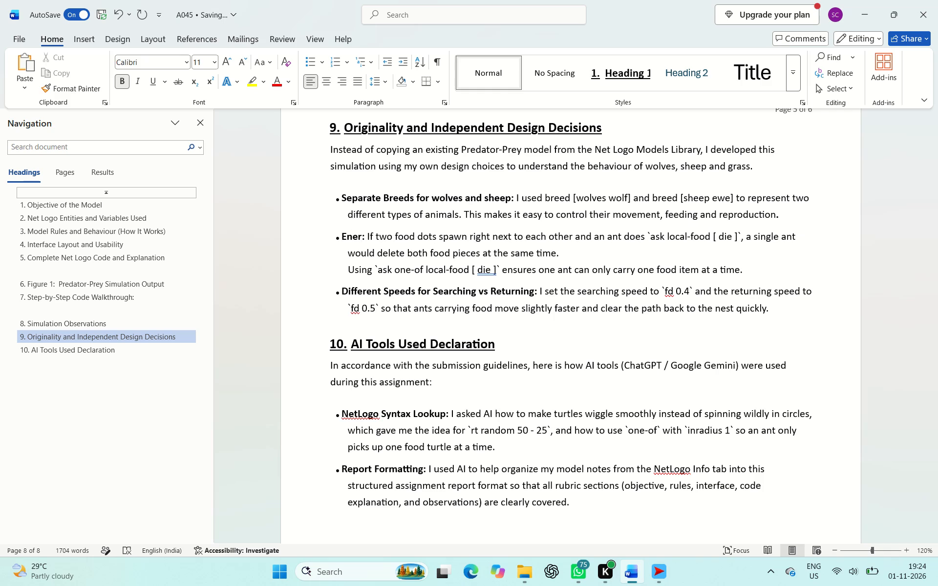
pyautogui.write('gy')
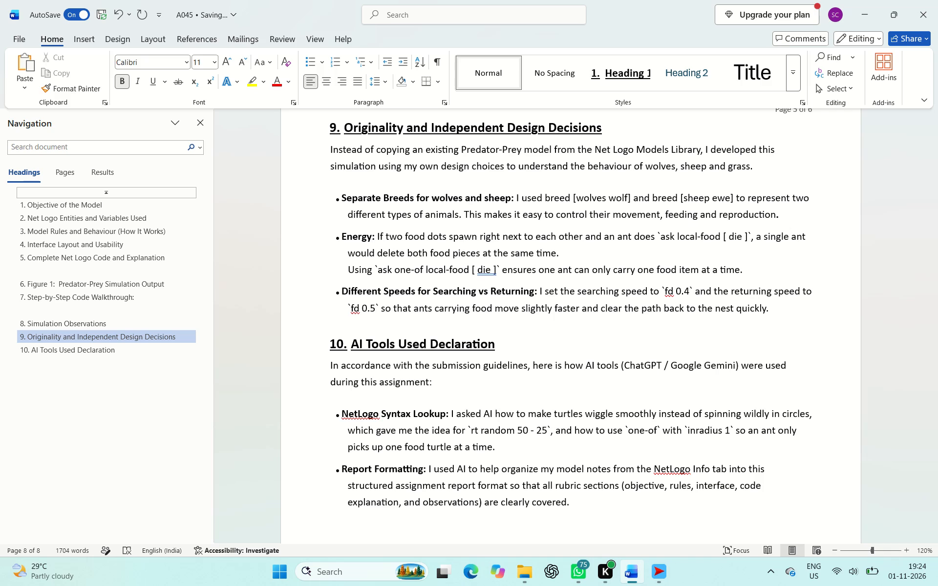
pyautogui.press('-')
pyautogui.write('Based')
pyautogui.press('space')
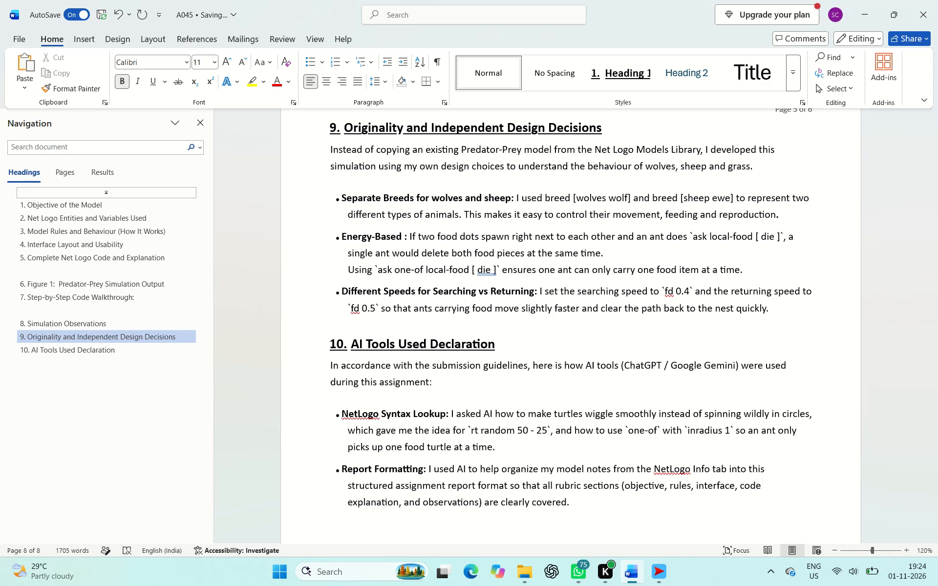
pyautogui.write('Survi')
pyautogui.write('val')
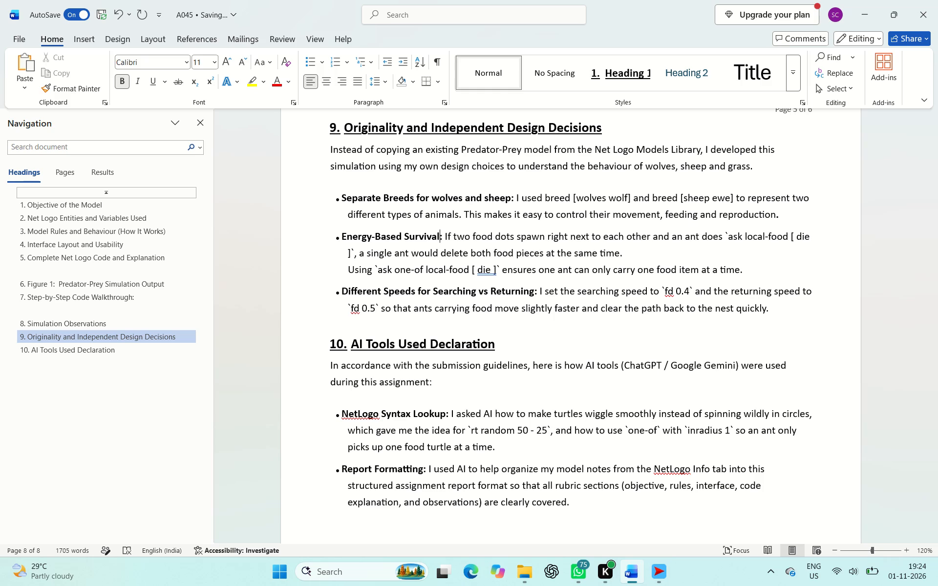
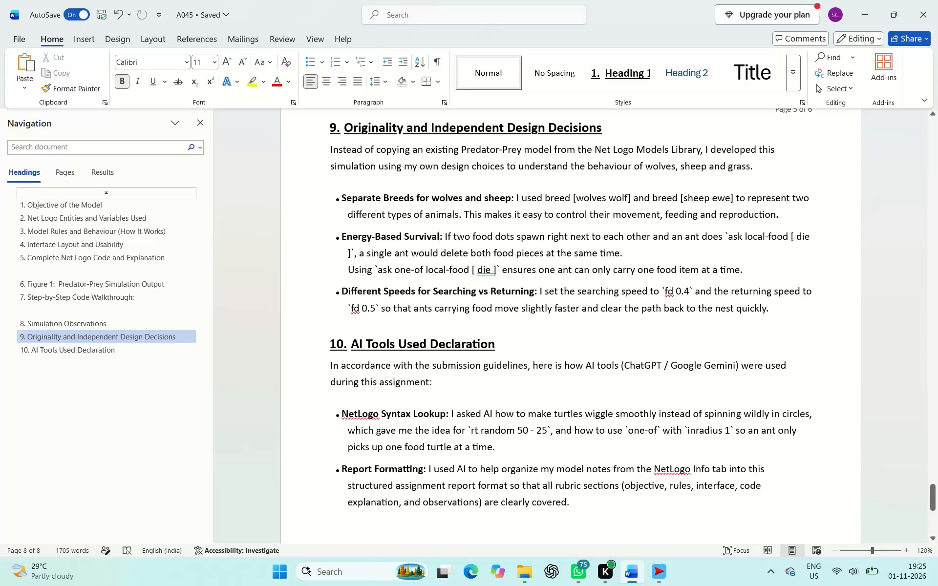
# Replace the ant-food text after "Energy-Based Survival:" in section 9's second bullet with the copied explanation of the wolves' and sheep's energy variable.
pyautogui.click(764, 271)
pyautogui.hotkey('ctrl', 'BackSpace')
pyautogui.hotkey('ctrl', 'BackSpace')
pyautogui.hotkey('ctrl', 'BackSpace')
pyautogui.hotkey('ctrl', 'BackSpace')
pyautogui.hotkey('ctrl', 'BackSpace')
pyautogui.hotkey('ctrl', 'BackSpace')
pyautogui.hotkey('ctrl', 'BackSpace')
pyautogui.hotkey('ctrl', 'BackSpace')
pyautogui.hotkey('ctrl', 'BackSpace')
pyautogui.hotkey('ctrl', 'BackSpace')
pyautogui.hotkey('ctrl', 'BackSpace')
pyautogui.hotkey('ctrl', 'BackSpace')
pyautogui.hotkey('ctrl', 'BackSpace')
pyautogui.hotkey('ctrl', 'BackSpace')
pyautogui.hotkey('ctrl', 'BackSpace')
pyautogui.hotkey('ctrl', 'BackSpace')
pyautogui.hotkey('ctrl', 'BackSpace')
pyautogui.hotkey('ctrl', 'BackSpace')
pyautogui.hotkey('ctrl', 'BackSpace')
pyautogui.hotkey('ctrl', 'BackSpace')
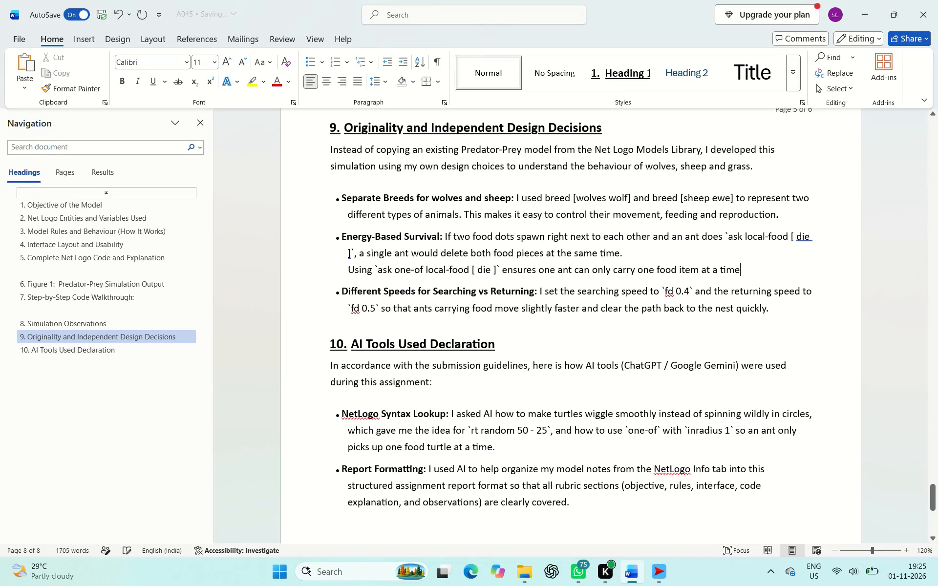
pyautogui.hotkey('ctrl', 'BackSpace')
pyautogui.hotkey('ctrl', 'BackSpace')
pyautogui.hotkey('ctrl', 'BackSpace')
pyautogui.hotkey('ctrl', 'BackSpace')
pyautogui.hotkey('ctrl', 'BackSpace')
pyautogui.hotkey('ctrl', 'BackSpace')
pyautogui.hotkey('ctrl', 'BackSpace')
pyautogui.hotkey('ctrl', 'BackSpace')
pyautogui.hotkey('ctrl', 'BackSpace')
pyautogui.hotkey('ctrl', 'BackSpace')
pyautogui.hotkey('ctrl', 'BackSpace')
pyautogui.hotkey('ctrl', 'BackSpace')
pyautogui.hotkey('ctrl', 'BackSpace')
pyautogui.hotkey('ctrl', 'BackSpace')
pyautogui.hotkey('ctrl', 'BackSpace')
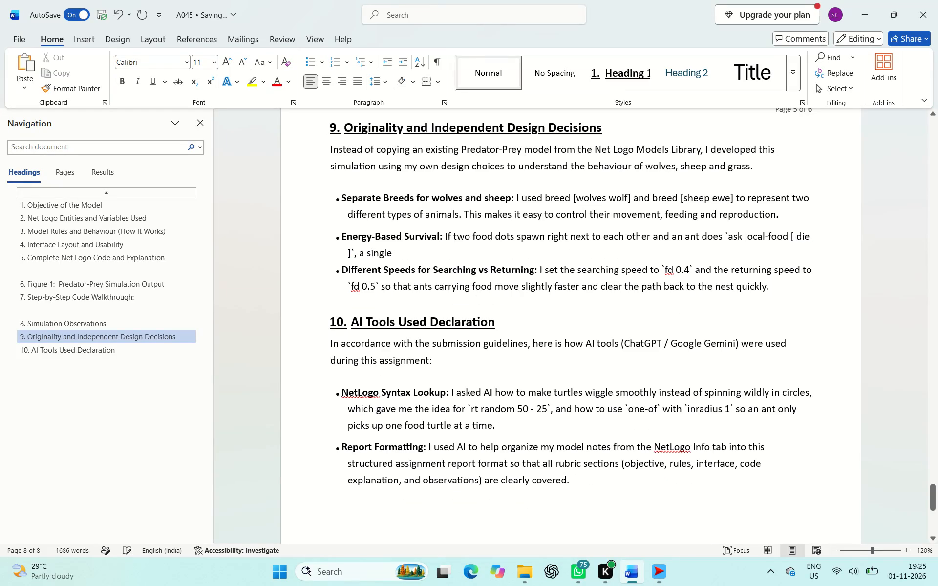
pyautogui.hotkey('ctrl', 'BackSpace')
pyautogui.hotkey('ctrl', 'BackSpace')
pyautogui.hotkey('ctrl', 'BackSpace')
pyautogui.hotkey('ctrl', 'BackSpace')
pyautogui.hotkey('ctrl', 'BackSpace')
pyautogui.hotkey('ctrl', 'BackSpace')
pyautogui.hotkey('ctrl', 'BackSpace')
pyautogui.hotkey('ctrl', 'BackSpace')
pyautogui.hotkey('ctrl', 'BackSpace')
pyautogui.hotkey('ctrl', 'BackSpace')
pyautogui.hotkey('ctrl', 'BackSpace')
pyautogui.hotkey('ctrl', 'BackSpace')
pyautogui.hotkey('ctrl', 'BackSpace')
pyautogui.hotkey('ctrl', 'BackSpace')
pyautogui.hotkey('ctrl', 'BackSpace')
pyautogui.hotkey('ctrl', 'BackSpace')
pyautogui.hotkey('ctrl', 'BackSpace')
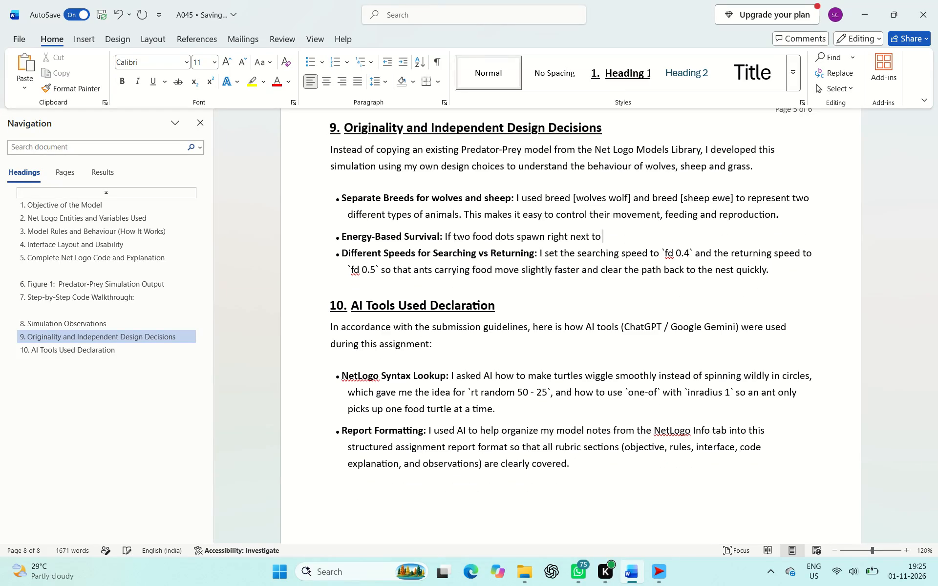
pyautogui.hotkey('ctrl', 'BackSpace')
pyautogui.hotkey('ctrl', 'BackSpace')
pyautogui.hotkey('ctrl', 'BackSpace')
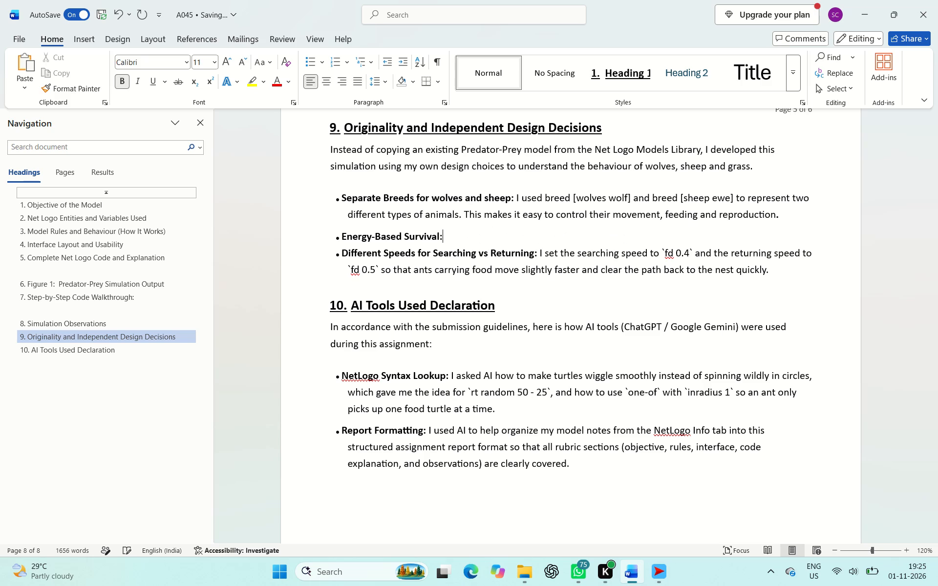
pyautogui.hotkey('ctrl', 'space')
pyautogui.hotkey('ctrl', 'v')
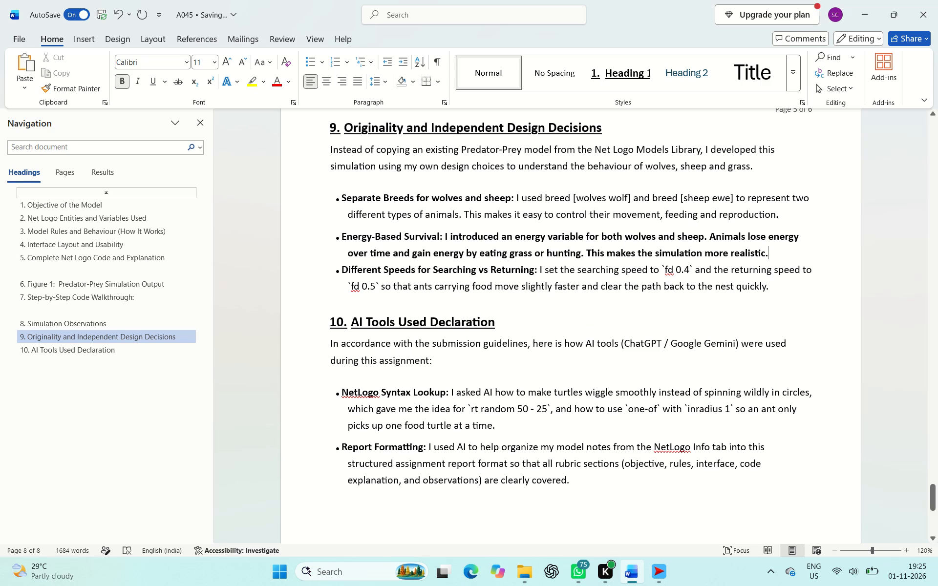
# Remove the bold formatting from the explanation after "Energy-Based Survival:", keeping the lead-in bold.
pyautogui.moveTo(773, 253); pyautogui.dragTo(445, 238)
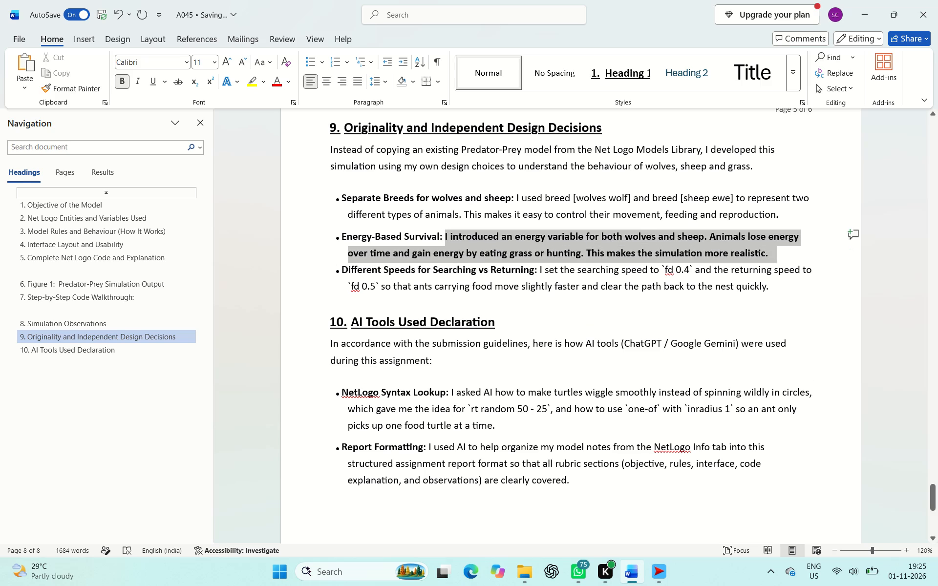
pyautogui.moveTo(445, 238); pyautogui.dragTo(444, 238)
pyautogui.click(451, 220)
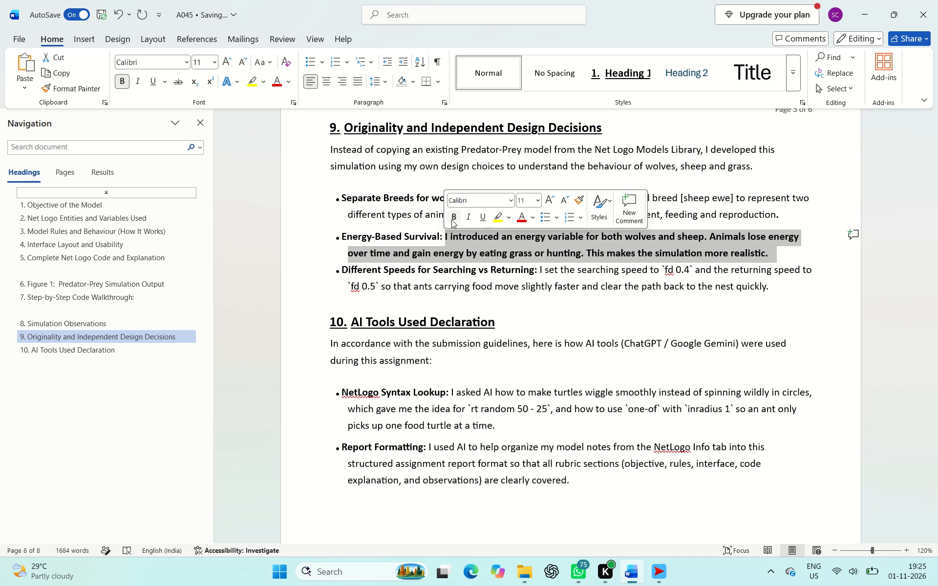
pyautogui.click(775, 251)
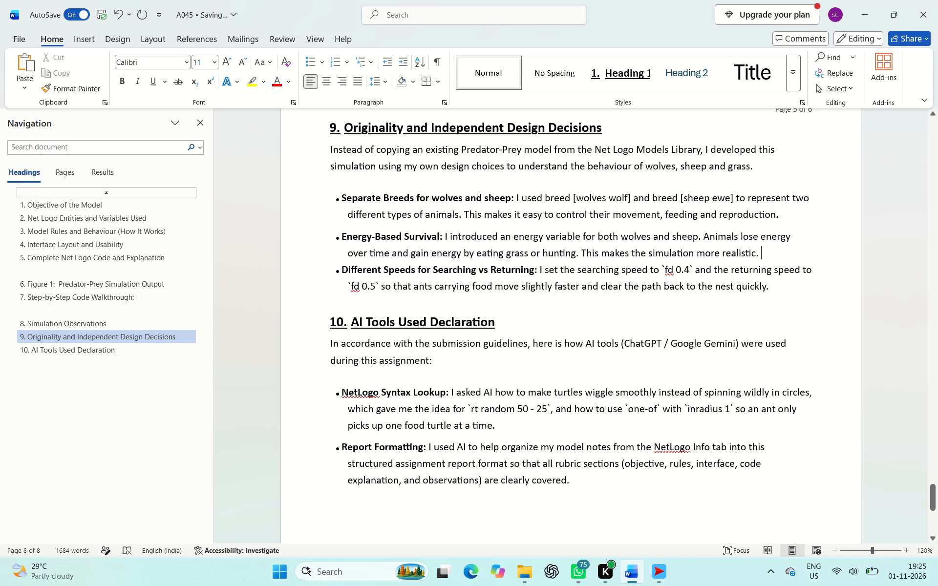
# Delete the old bold lead-in wording before the colon in section 9's third bullet, "Different Speeds for Searching vs Returning".
pyautogui.click(534, 272)
pyautogui.hotkey('ctrl', 'BackSpace')
pyautogui.hotkey('ctrl', 'BackSpace')
pyautogui.hotkey('ctrl', 'BackSpace')
pyautogui.hotkey('ctrl', 'BackSpace')
pyautogui.hotkey('ctrl', 'BackSpace')
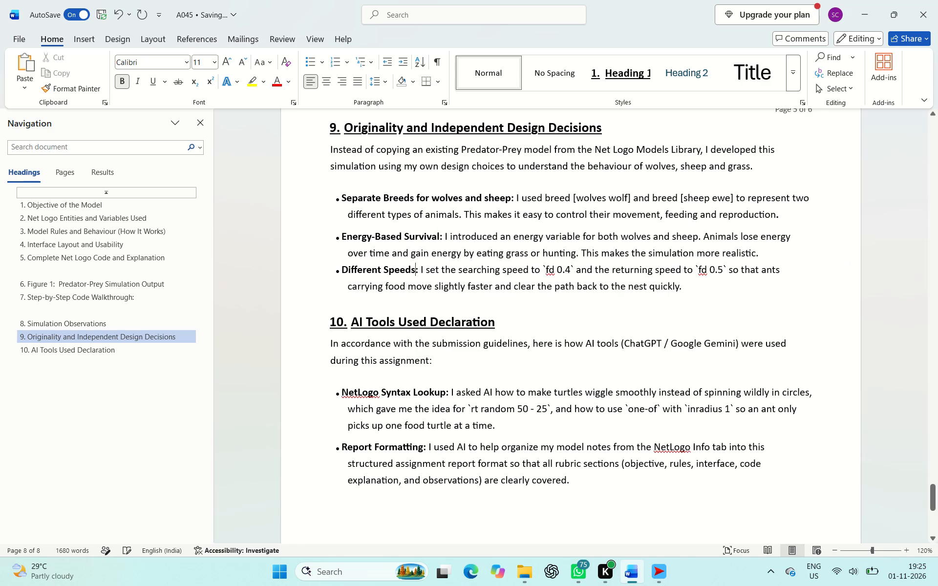
# Replace the remaining bold lead-in wording before the colon in section 9's third bullet with "Random Movement".
pyautogui.hotkey('ctrl', 'BackSpace')
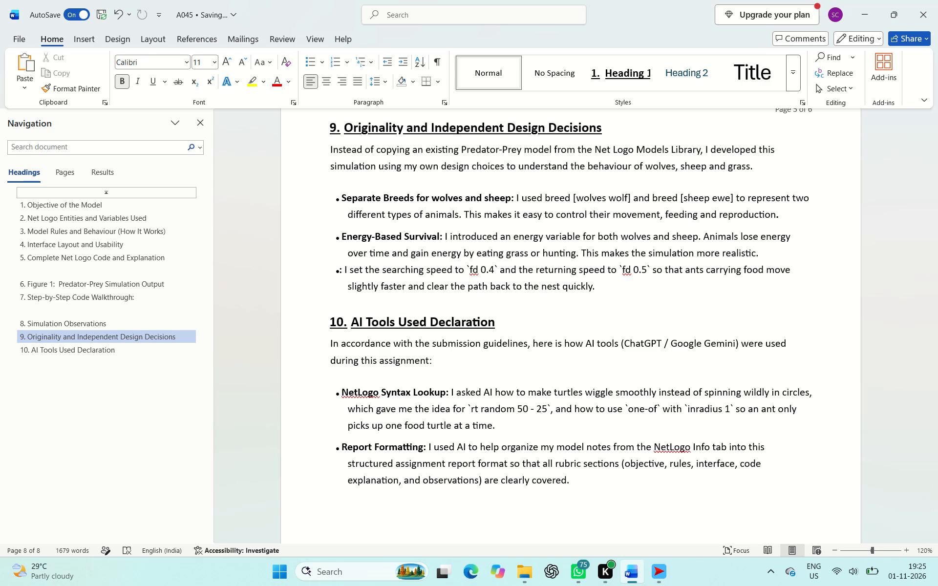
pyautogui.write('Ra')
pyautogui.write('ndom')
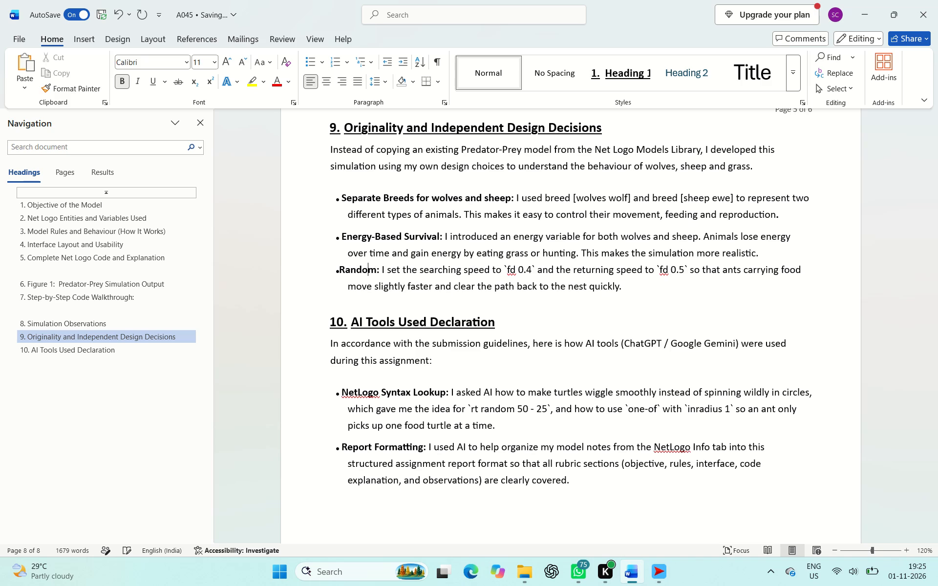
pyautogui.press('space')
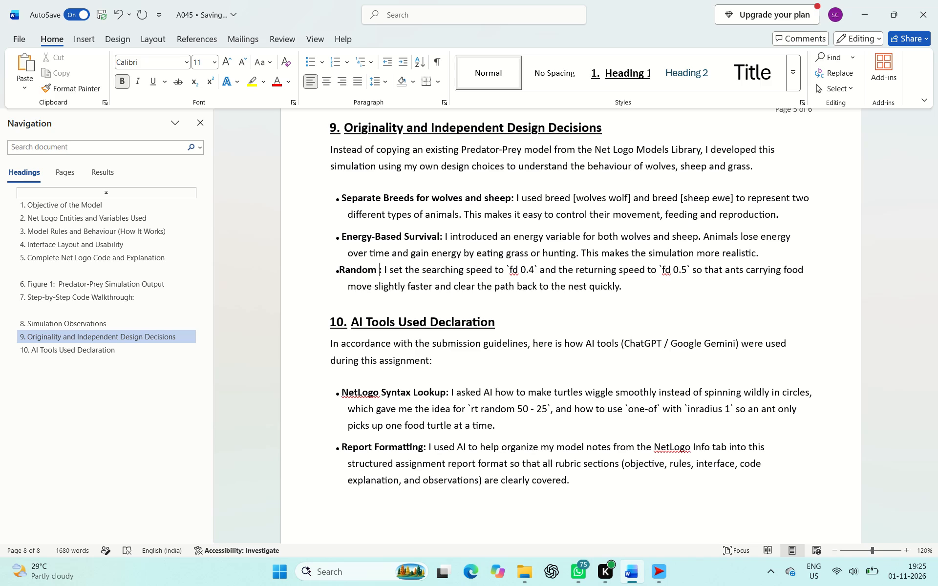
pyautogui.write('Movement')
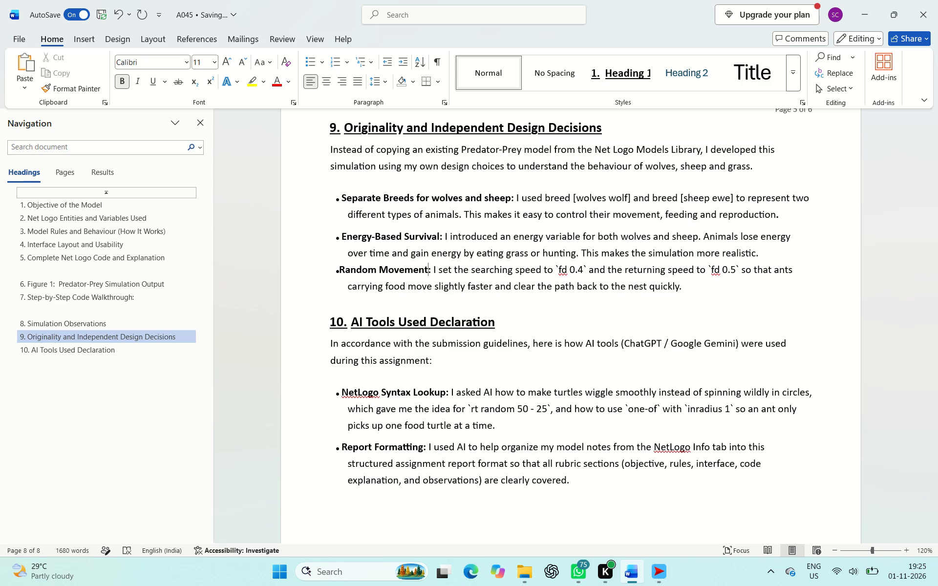
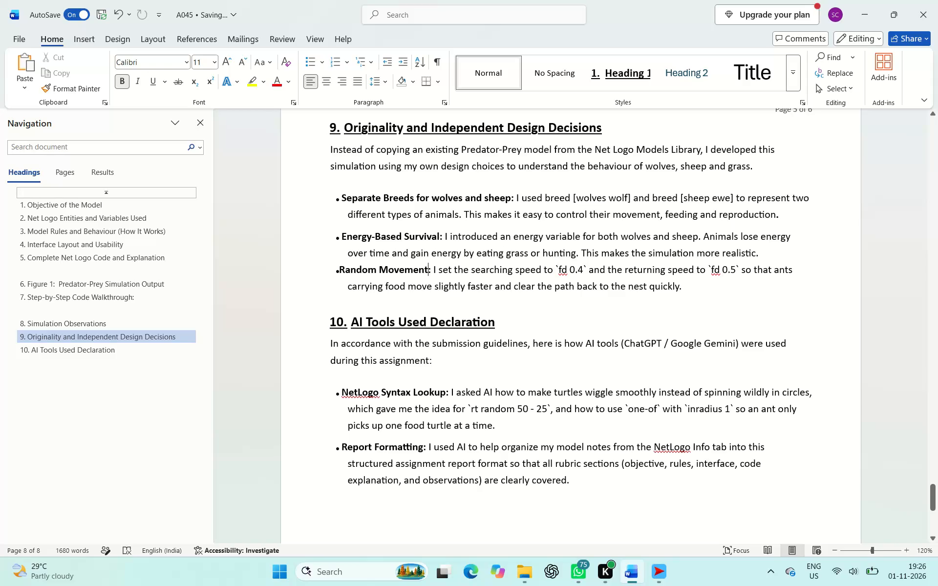
# Replace the ant-speed text after "Random Movement:" in section 9's third bullet with the copied explanation of random turning commands for wolves and sheep.
pyautogui.click(686, 282)
pyautogui.hotkey('ctrl', 'BackSpace')
pyautogui.hotkey('ctrl', 'BackSpace')
pyautogui.hotkey('ctrl', 'BackSpace')
pyautogui.hotkey('ctrl', 'BackSpace')
pyautogui.hotkey('ctrl', 'BackSpace')
pyautogui.hotkey('ctrl', 'BackSpace')
pyautogui.hotkey('ctrl', 'BackSpace')
pyautogui.hotkey('ctrl', 'BackSpace')
pyautogui.hotkey('ctrl', 'BackSpace')
pyautogui.hotkey('ctrl', 'BackSpace')
pyautogui.hotkey('ctrl', 'BackSpace')
pyautogui.hotkey('ctrl', 'BackSpace')
pyautogui.hotkey('ctrl', 'BackSpace')
pyautogui.hotkey('ctrl', 'BackSpace')
pyautogui.hotkey('ctrl', 'BackSpace')
pyautogui.hotkey('ctrl', 'BackSpace')
pyautogui.hotkey('ctrl', 'BackSpace')
pyautogui.hotkey('ctrl', 'BackSpace')
pyautogui.hotkey('ctrl', 'BackSpace')
pyautogui.hotkey('ctrl', 'BackSpace')
pyautogui.hotkey('ctrl', 'BackSpace')
pyautogui.hotkey('ctrl', 'BackSpace')
pyautogui.hotkey('ctrl', 'BackSpace')
pyautogui.hotkey('ctrl', 'BackSpace')
pyautogui.hotkey('ctrl', 'BackSpace')
pyautogui.hotkey('ctrl', 'BackSpace')
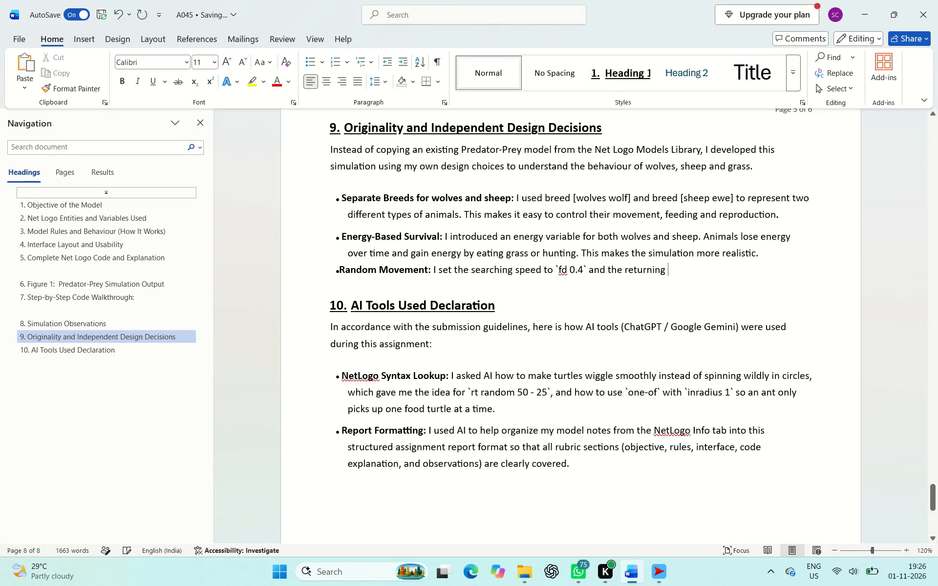
pyautogui.hotkey('ctrl', 'BackSpace')
pyautogui.hotkey('ctrl', 'BackSpace')
pyautogui.hotkey('ctrl', 'BackSpace')
pyautogui.hotkey('ctrl', 'BackSpace')
pyautogui.hotkey('ctrl', 'BackSpace')
pyautogui.hotkey('ctrl', 'BackSpace')
pyautogui.hotkey('ctrl', 'BackSpace')
pyautogui.hotkey('ctrl', 'BackSpace')
pyautogui.hotkey('ctrl', 'BackSpace')
pyautogui.hotkey('ctrl', 'BackSpace')
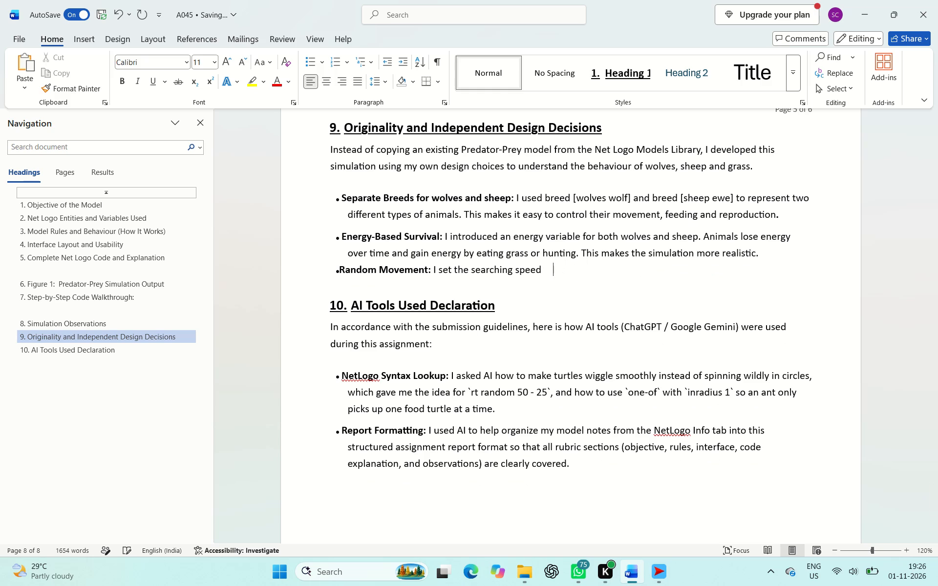
pyautogui.hotkey('ctrl', 'BackSpace')
pyautogui.hotkey('ctrl', 'BackSpace')
pyautogui.hotkey('ctrl', 'BackSpace')
pyautogui.hotkey('ctrl', 'BackSpace')
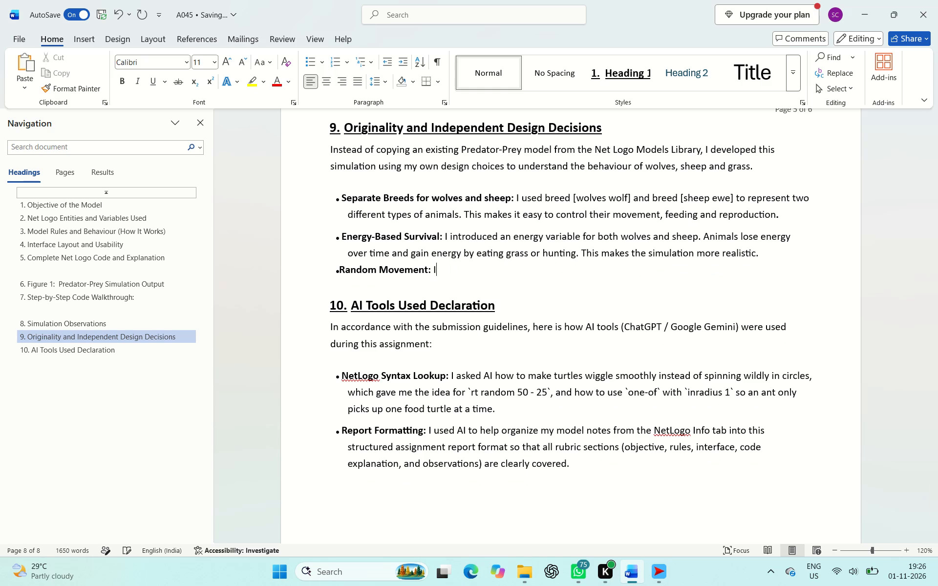
pyautogui.hotkey('ctrl', 'BackSpace')
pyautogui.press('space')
pyautogui.hotkey('ctrl', 'v')
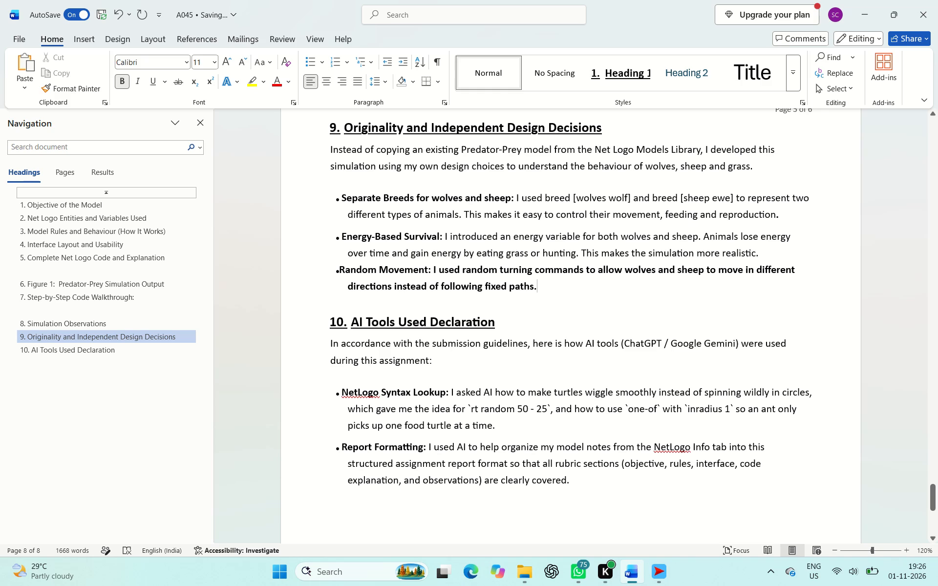
# Remove the bold formatting from the explanation after "Random Movement:" in section 9's third bullet, keeping the lead-in bold.
pyautogui.moveTo(430, 272); pyautogui.dragTo(469, 278)
pyautogui.moveTo(469, 278); pyautogui.dragTo(542, 289)
pyautogui.click(542, 289)
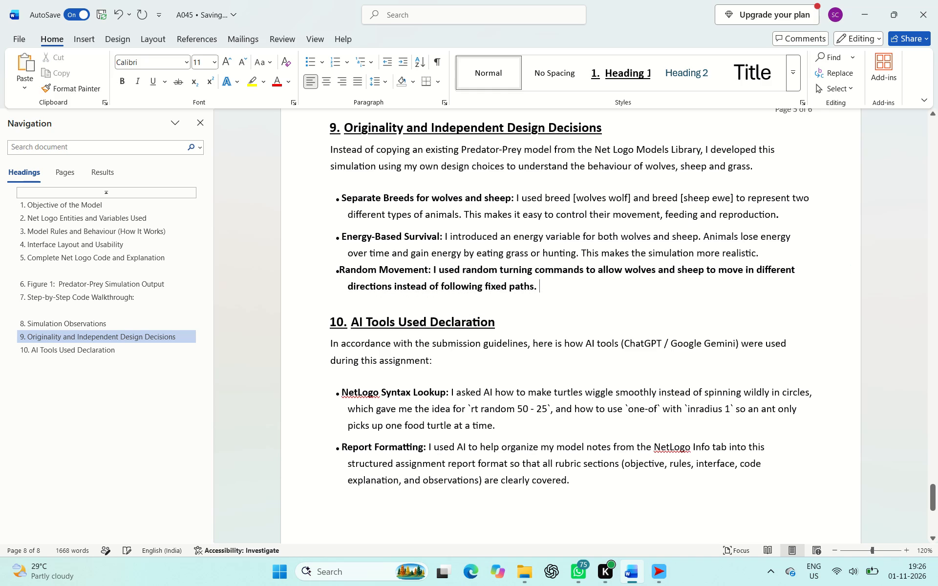
pyautogui.moveTo(433, 270); pyautogui.dragTo(471, 274)
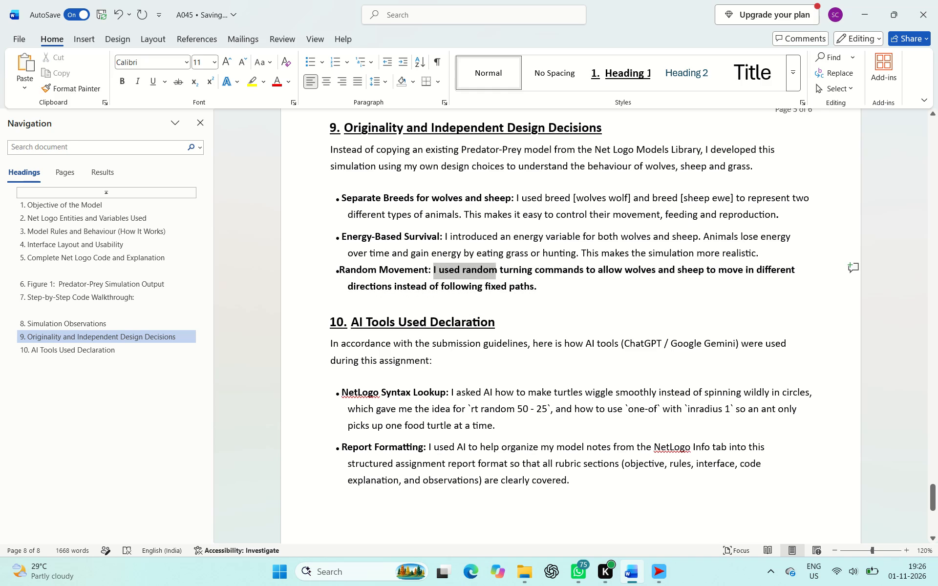
pyautogui.moveTo(471, 274); pyautogui.dragTo(538, 284)
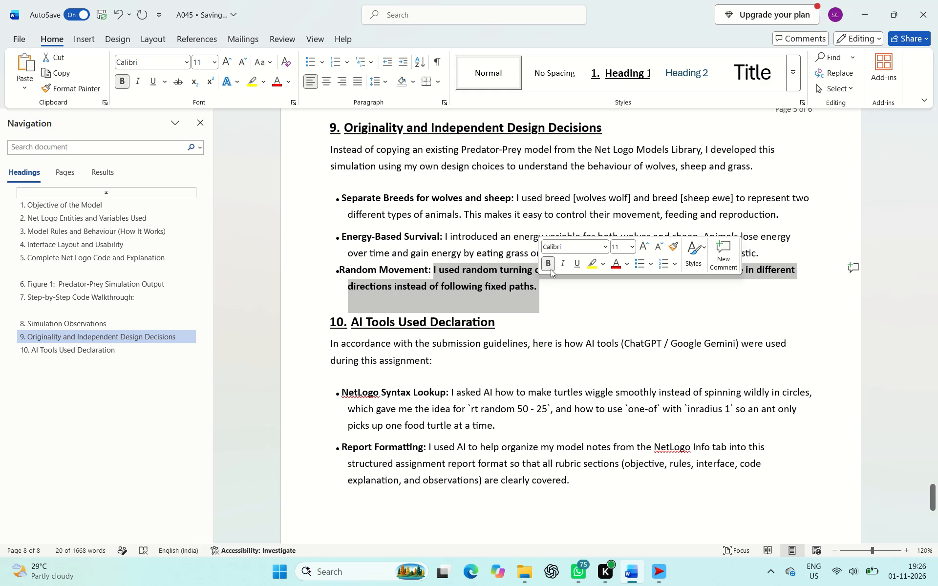
pyautogui.click(551, 260)
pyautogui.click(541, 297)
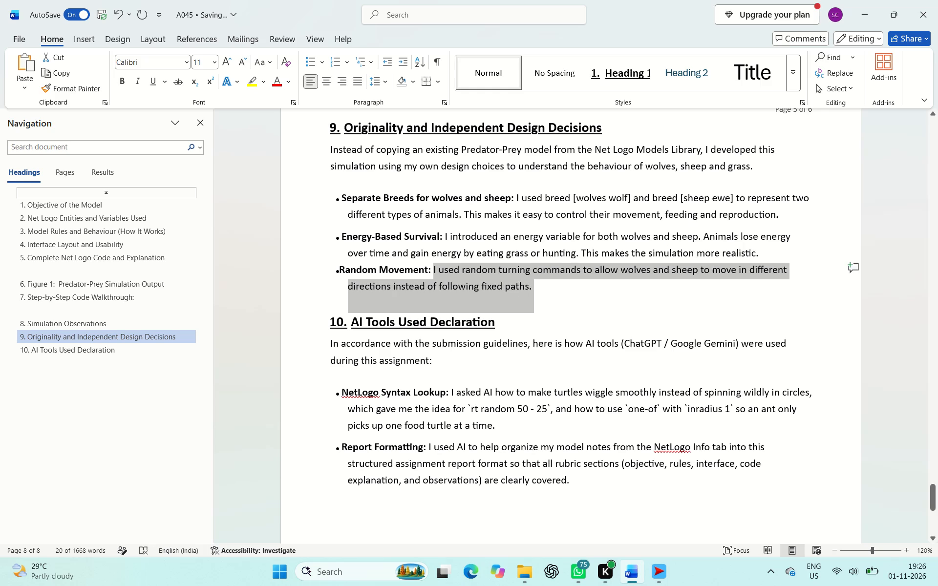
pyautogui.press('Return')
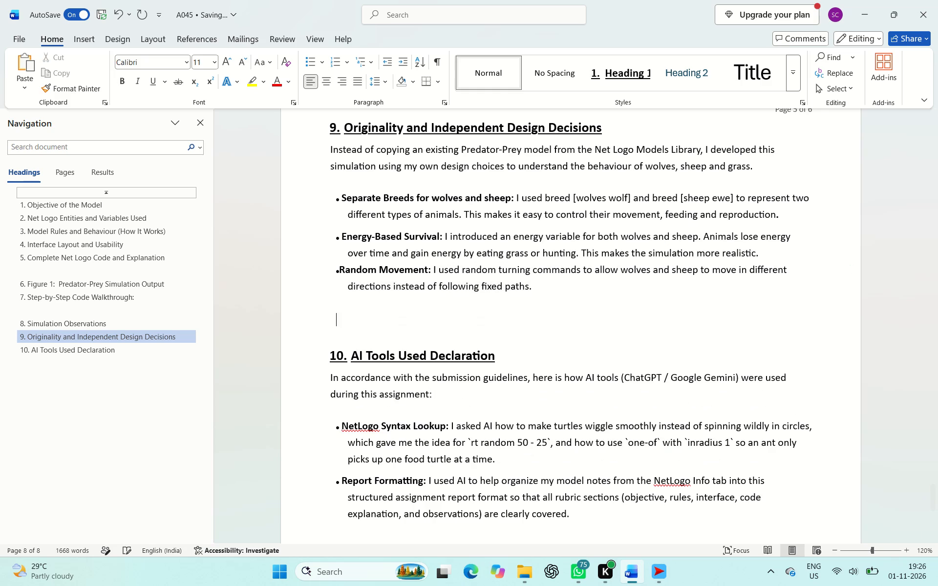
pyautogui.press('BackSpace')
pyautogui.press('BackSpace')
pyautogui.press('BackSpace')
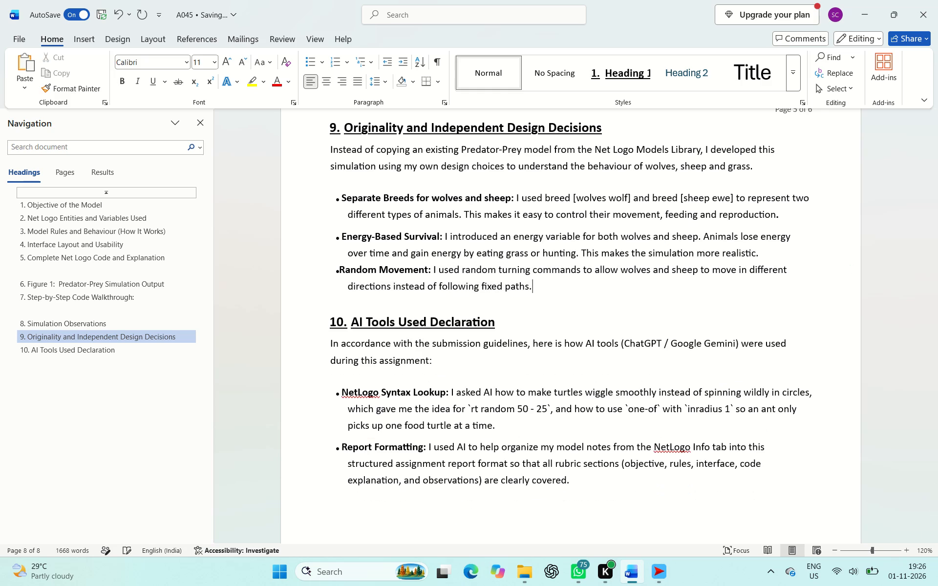
# Add an empty paragraph below the "Random Movement" bullet, with 1.0 line spacing and no space after it.
pyautogui.press('Return')
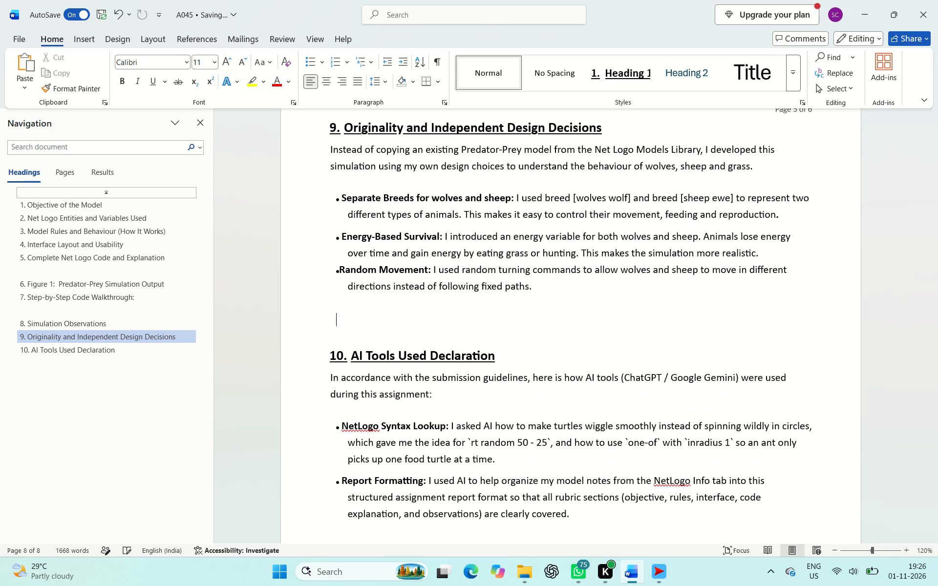
pyautogui.click(377, 75)
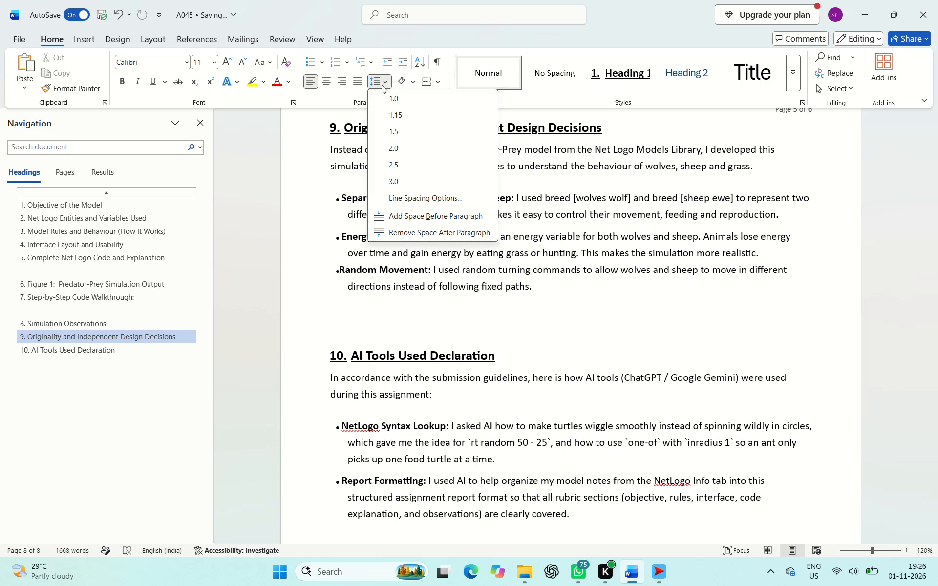
pyautogui.click(385, 96)
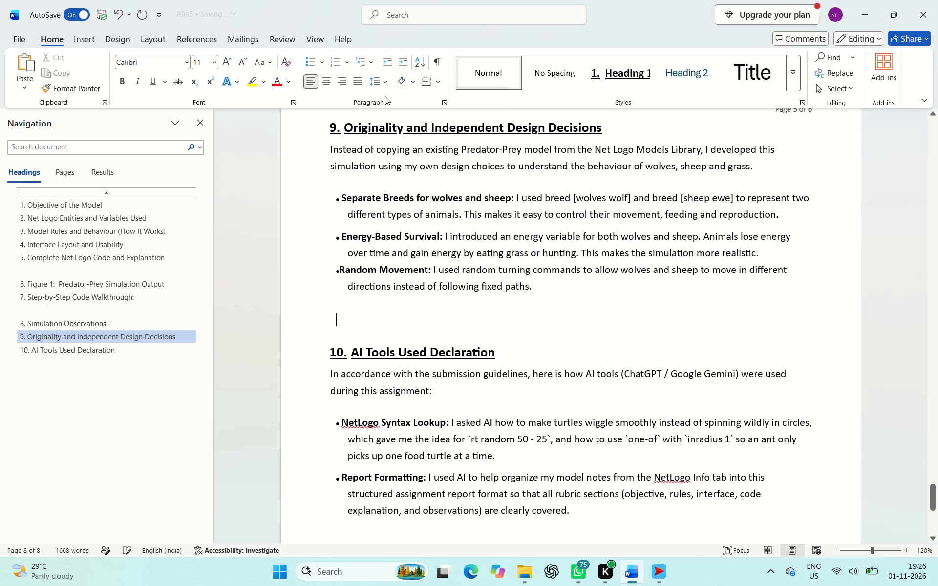
pyautogui.click(369, 80)
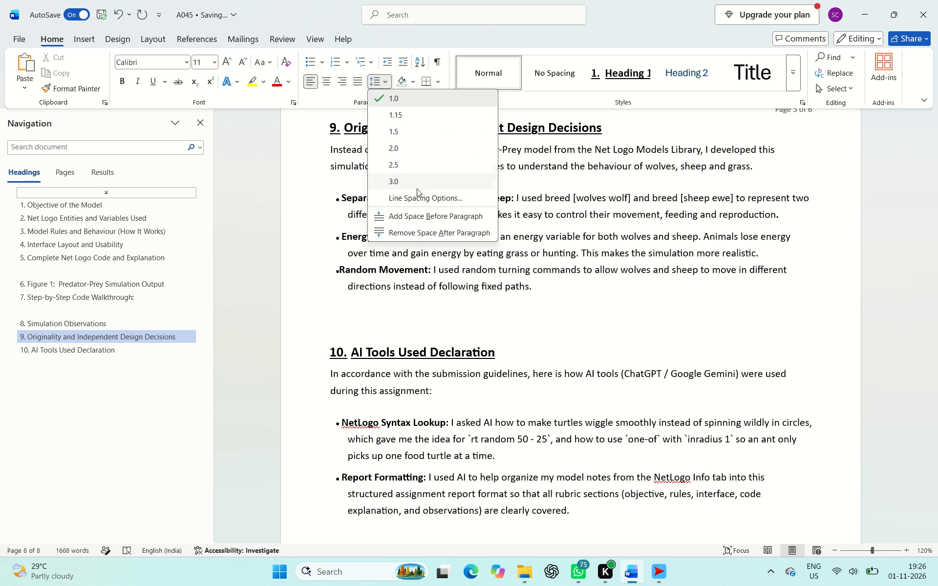
pyautogui.click(421, 230)
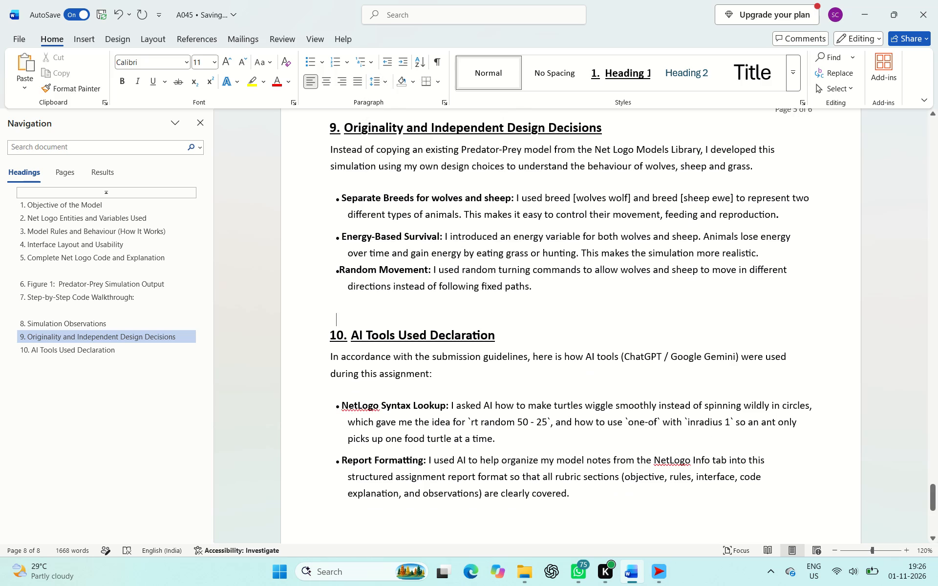
# Insert another empty paragraph directly after the "Random Movement" bullet's last sentence.
pyautogui.click(539, 289)
pyautogui.press('Return')
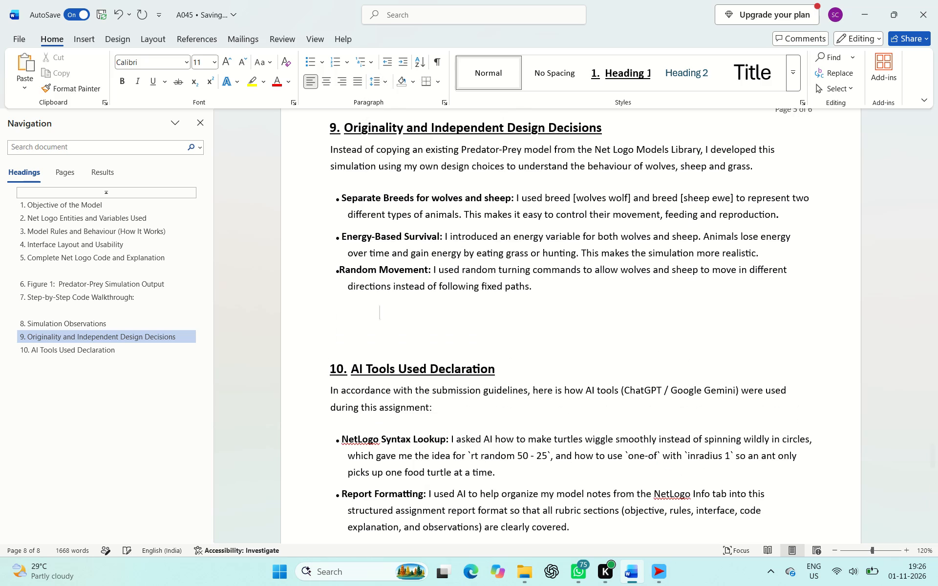
pyautogui.press('k')
pyautogui.press('BackSpace')
# Insert a space between the third bullet's marker and its "Random Movement:" lead-in.
pyautogui.click(341, 271)
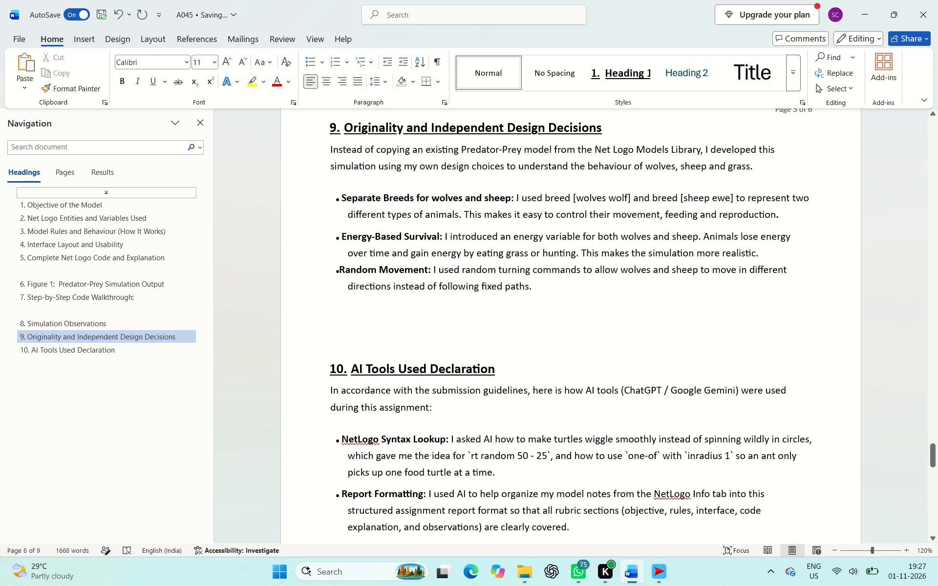
pyautogui.press('space')
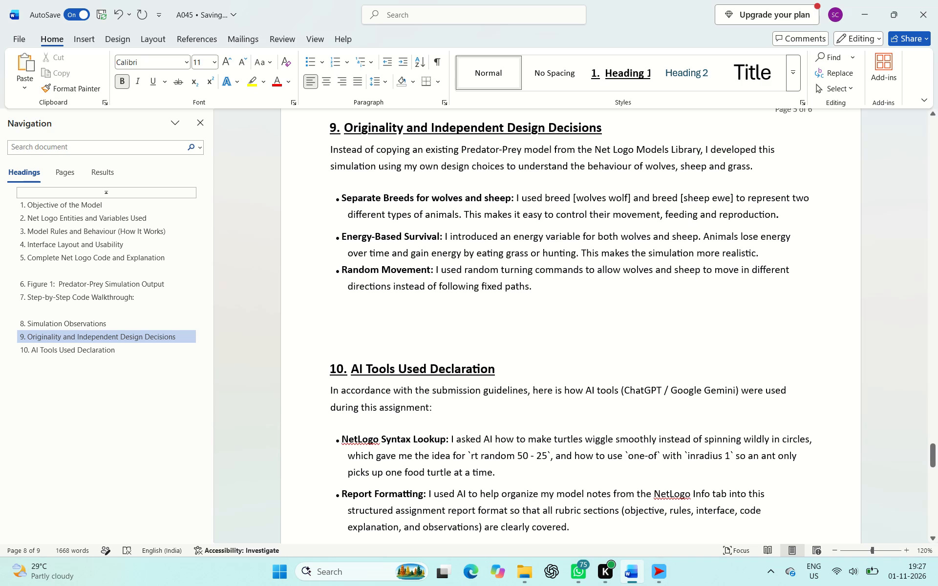
# Insert one more empty paragraph directly after the "Random Movement" bullet's text.
pyautogui.click(563, 284)
pyautogui.press('Return')
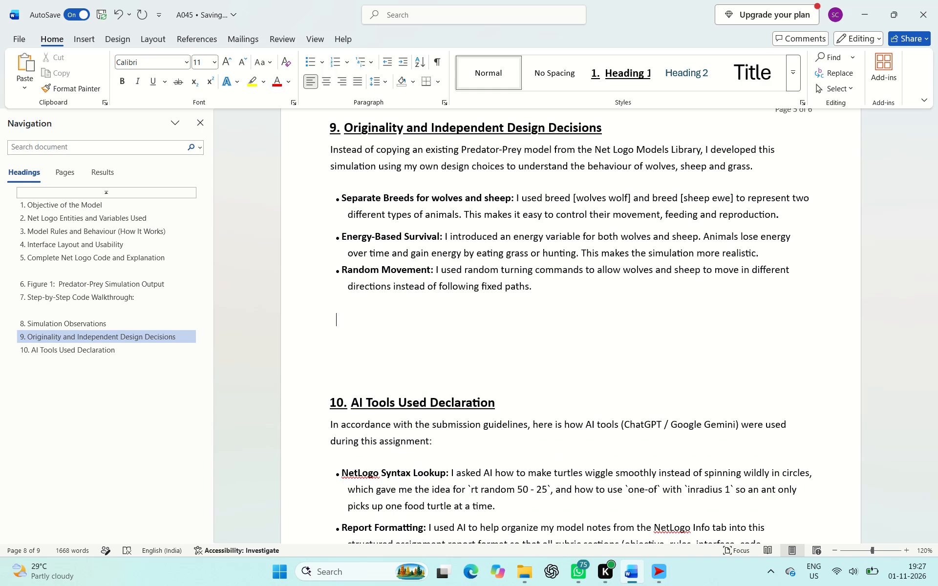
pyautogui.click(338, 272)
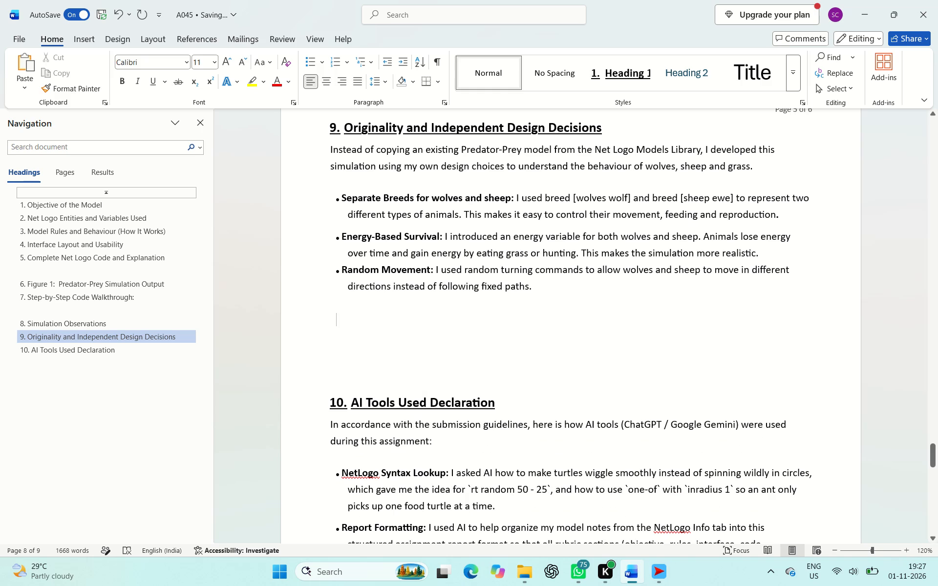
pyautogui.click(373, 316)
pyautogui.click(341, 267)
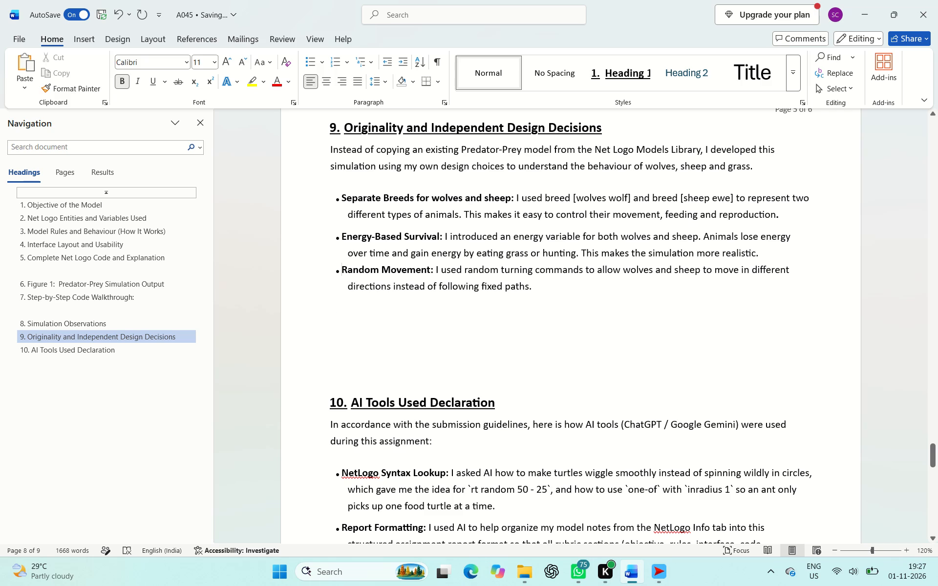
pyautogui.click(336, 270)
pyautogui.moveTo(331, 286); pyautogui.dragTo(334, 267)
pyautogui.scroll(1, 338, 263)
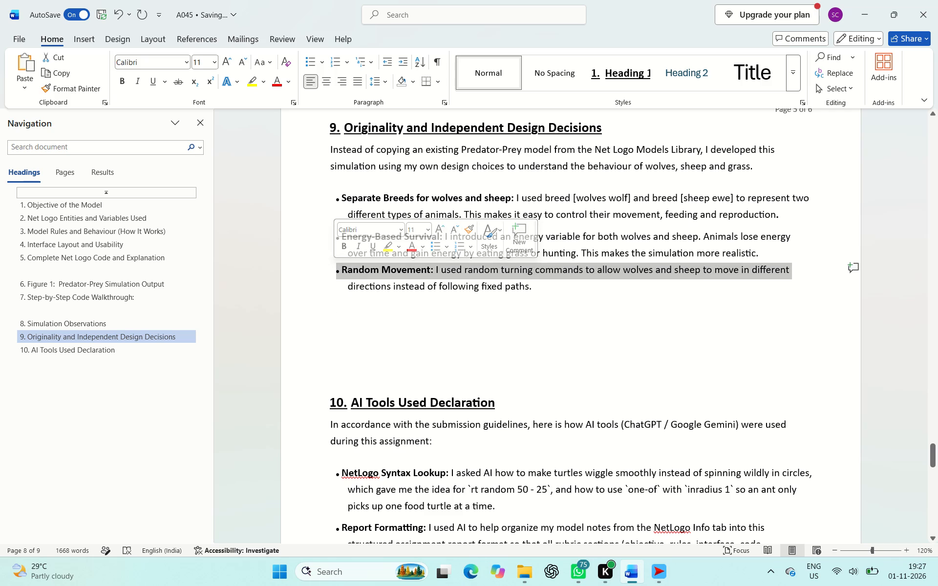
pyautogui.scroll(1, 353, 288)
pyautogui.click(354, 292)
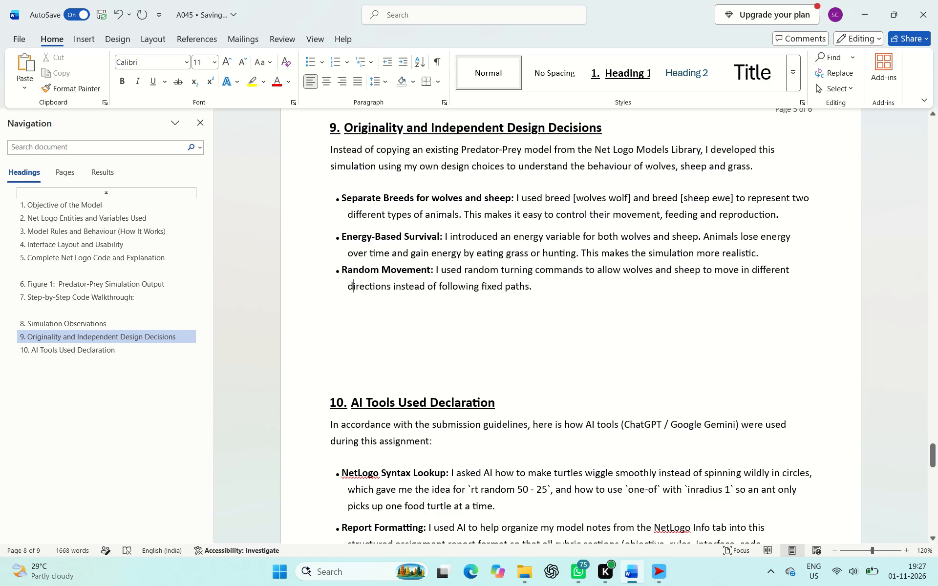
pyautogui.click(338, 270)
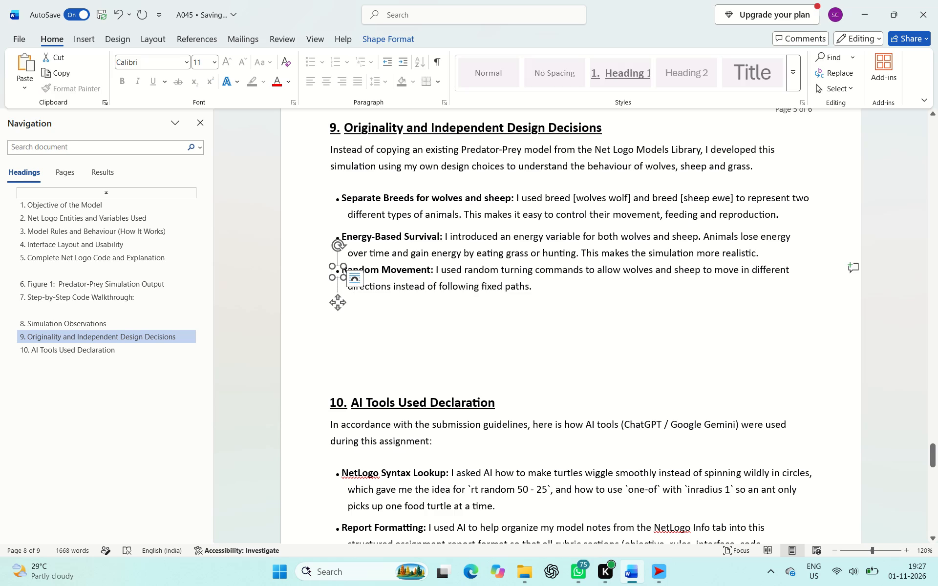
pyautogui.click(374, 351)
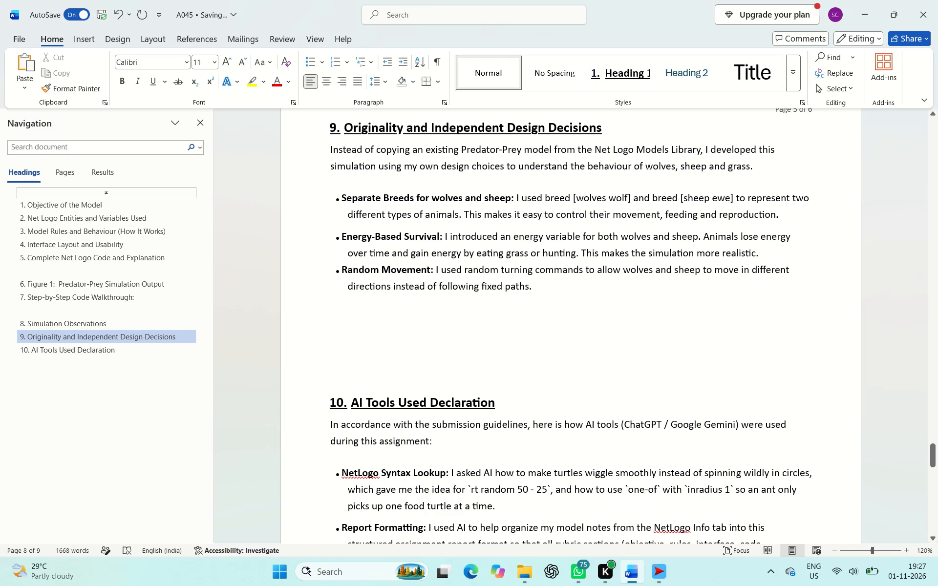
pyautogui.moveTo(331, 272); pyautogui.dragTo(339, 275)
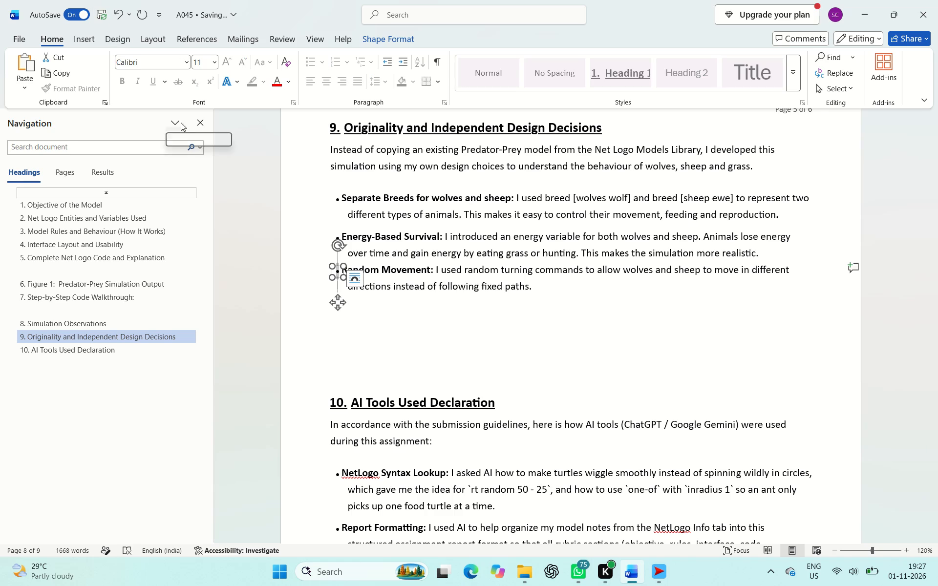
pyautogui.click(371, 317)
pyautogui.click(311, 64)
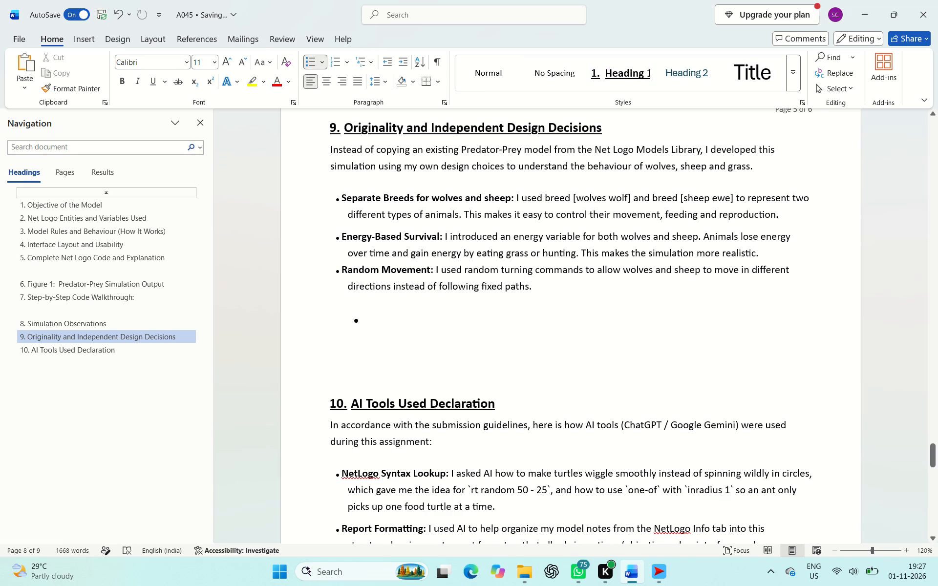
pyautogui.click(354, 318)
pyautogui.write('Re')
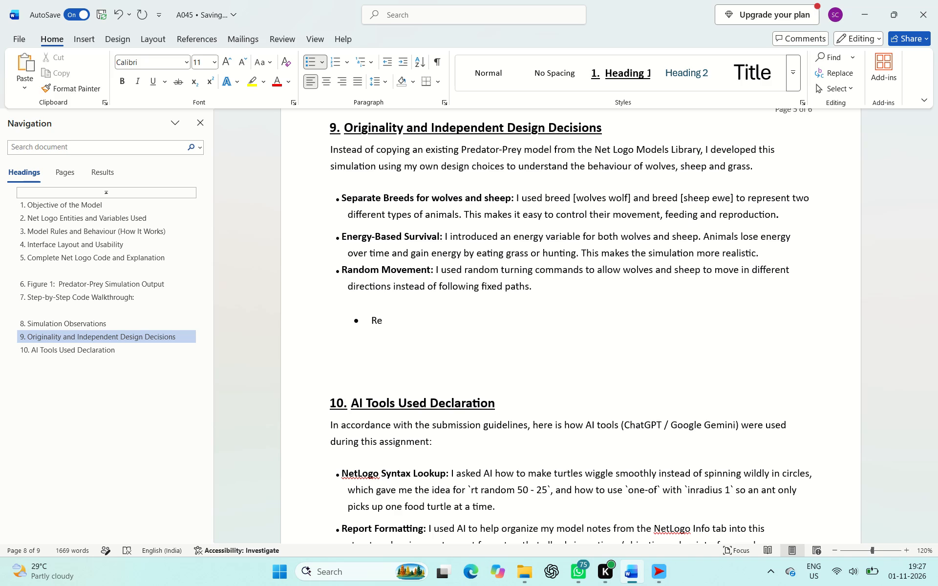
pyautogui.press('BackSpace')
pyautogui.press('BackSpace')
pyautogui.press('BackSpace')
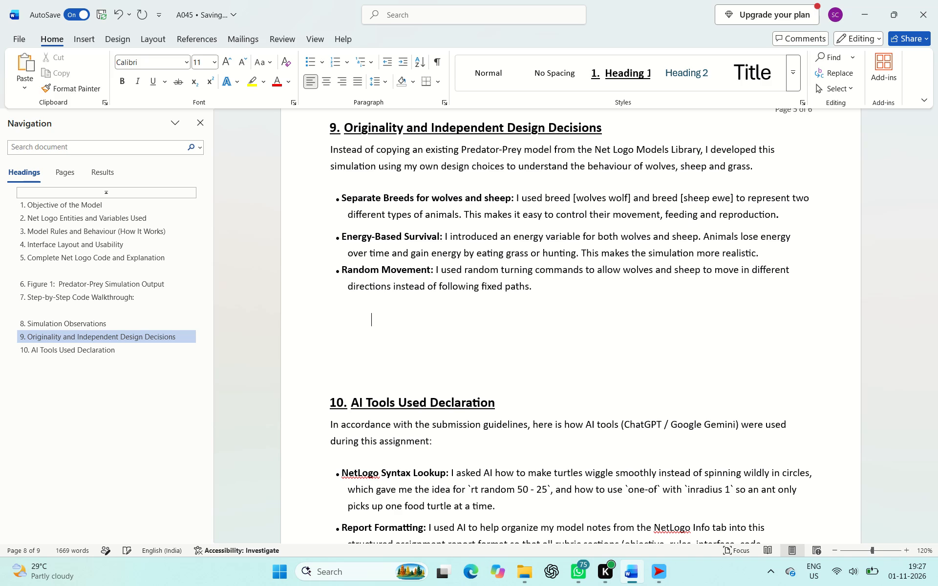
# Remove the indent of the first empty paragraph below "Random Movement" and format it as a bulleted list item.
pyautogui.press('BackSpace')
pyautogui.press('.')
pyautogui.press('BackSpace')
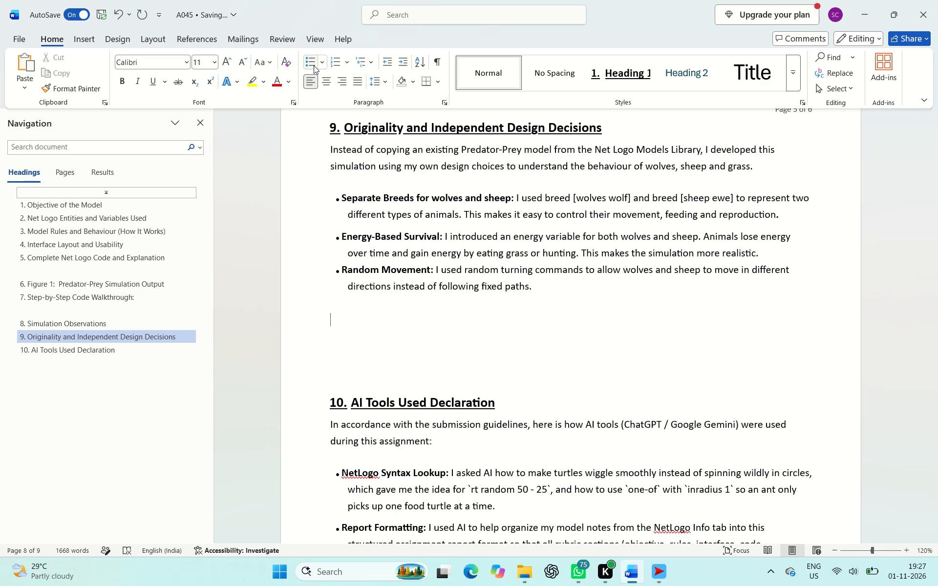
pyautogui.click(314, 65)
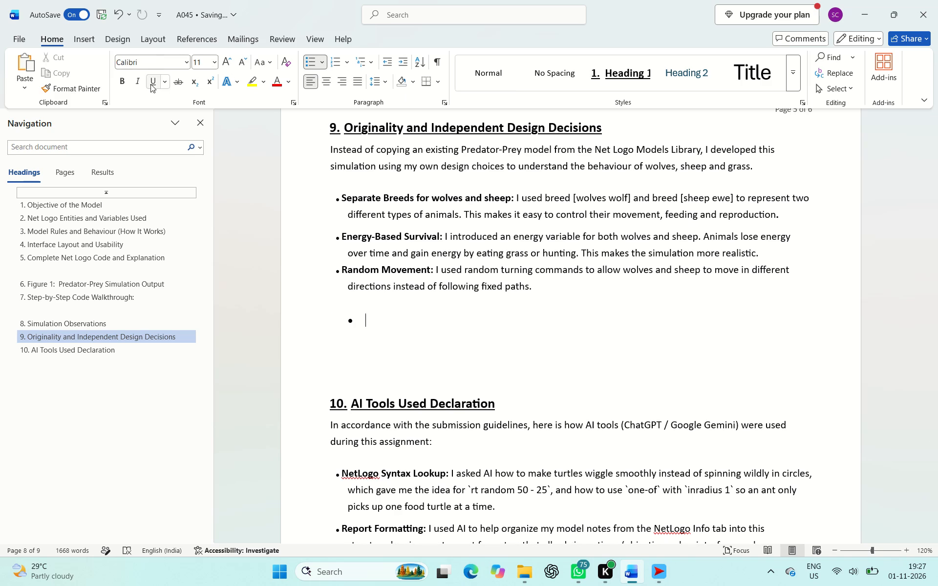
# Enter the bold lead-in "Reproduction and Grass Regrowth:" in the empty bullet below "Random Movement", followed by a space.
pyautogui.click(121, 79)
pyautogui.write('Re')
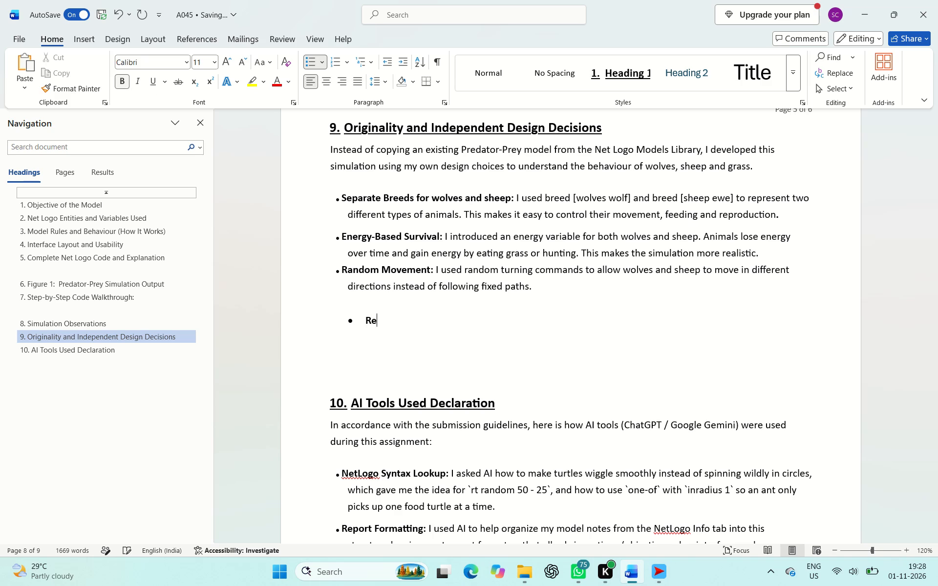
pyautogui.write('production')
pyautogui.press('space')
pyautogui.write('and')
pyautogui.press('space')
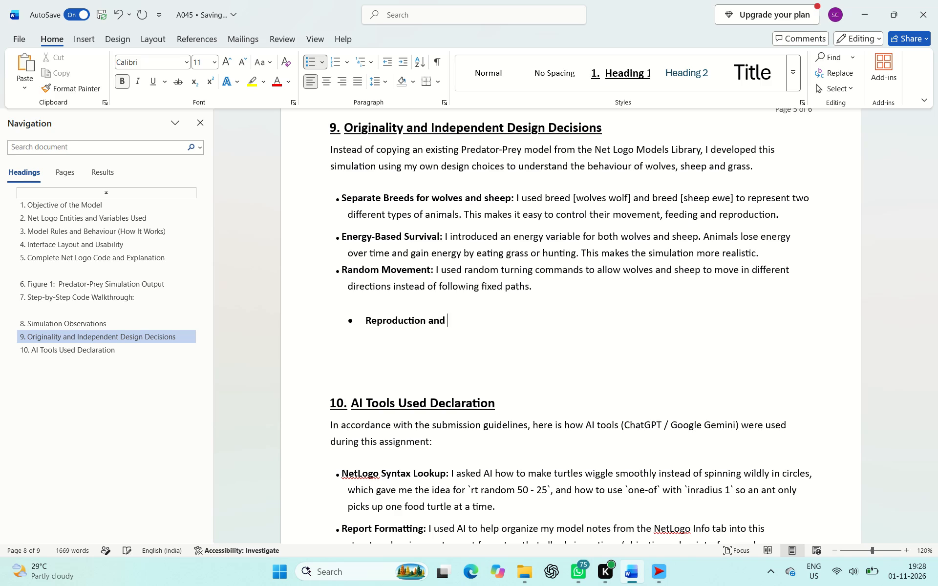
pyautogui.write('Grass')
pyautogui.press('space')
pyautogui.write('Regrowth')
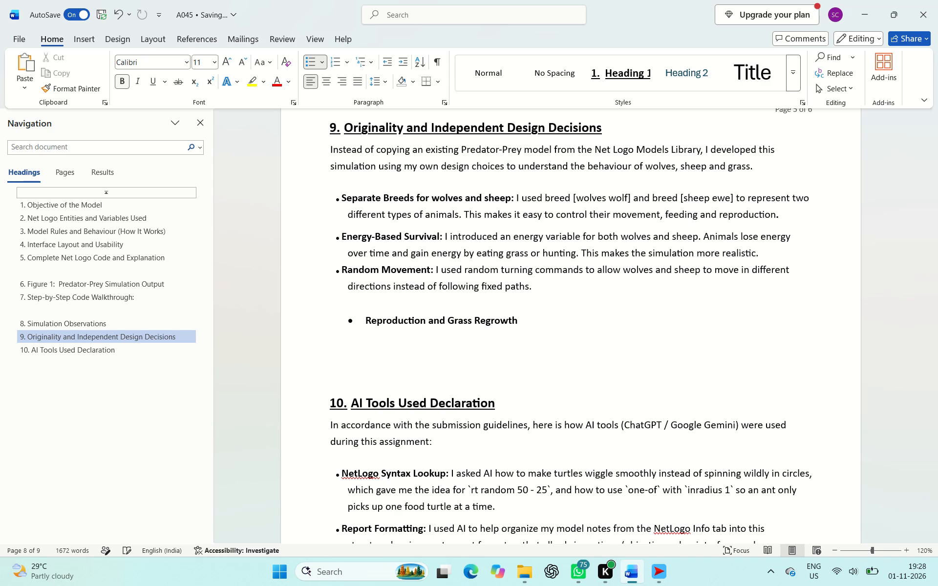
pyautogui.write(':')
pyautogui.press('space')
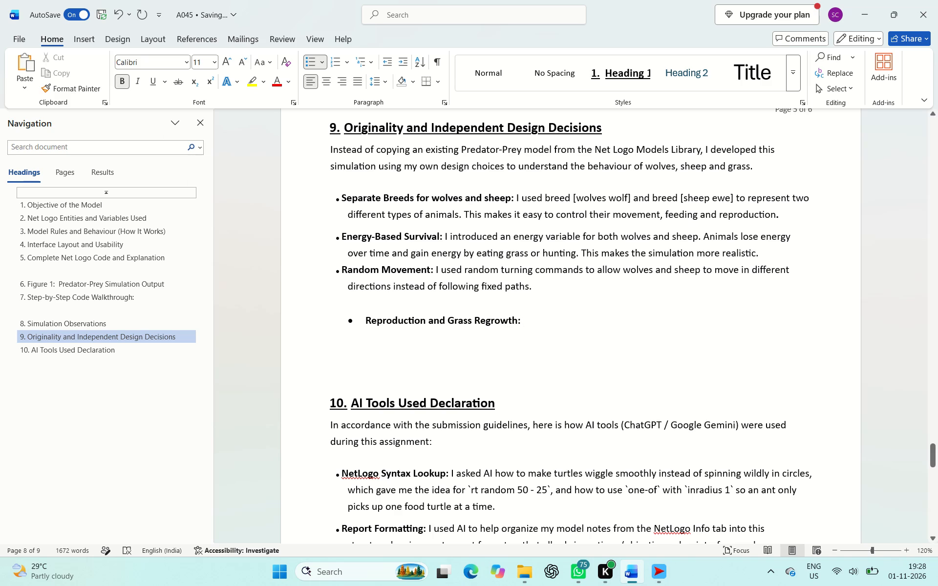
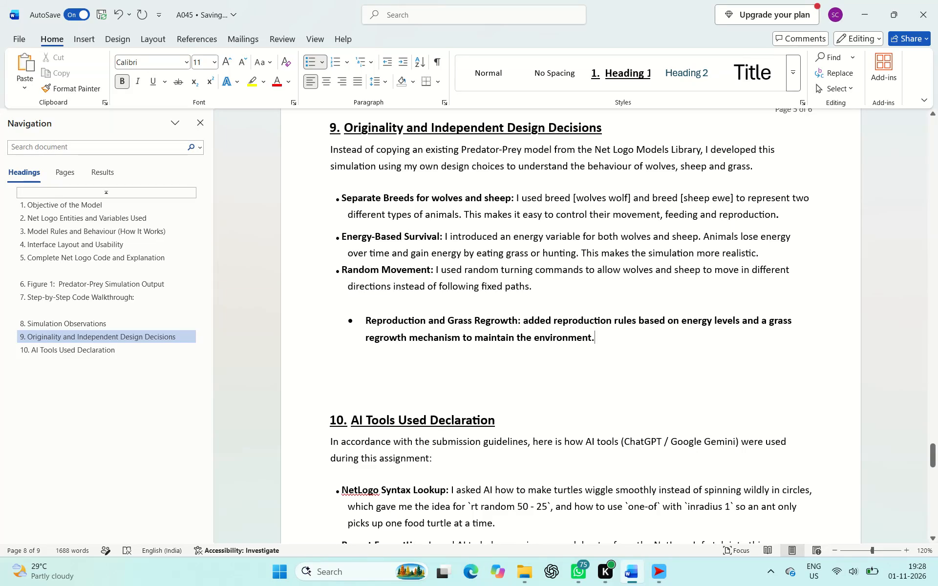
# Insert "I" and a space before "added reproduction rules" in the "Reproduction and Grass Regrowth" bullet.
pyautogui.click(525, 321)
pyautogui.write('I')
pyautogui.press('space')
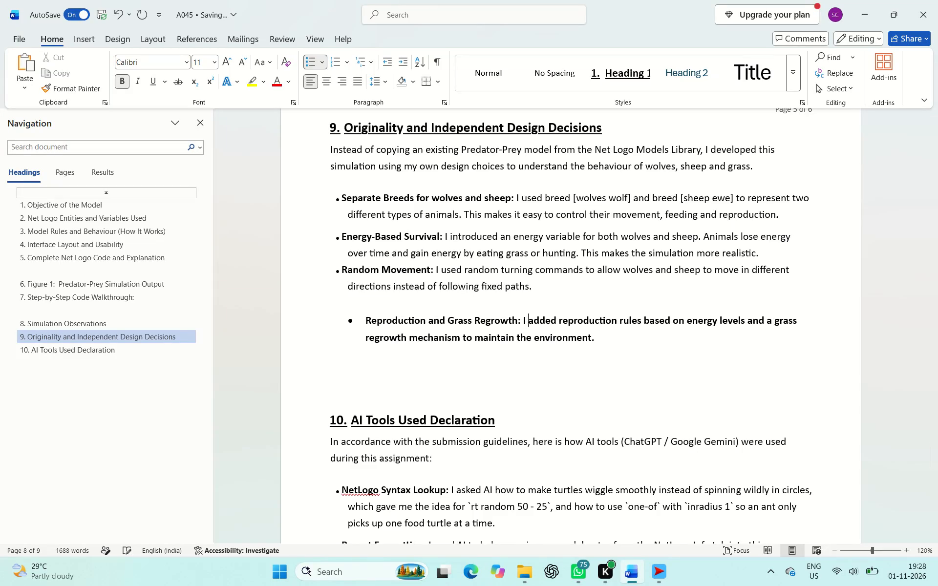
# Remove the bold from the sentence following the "Reproduction and Grass Regrowth:" lead-in, keeping the lead-in bold.
pyautogui.moveTo(522, 320); pyautogui.dragTo(587, 332)
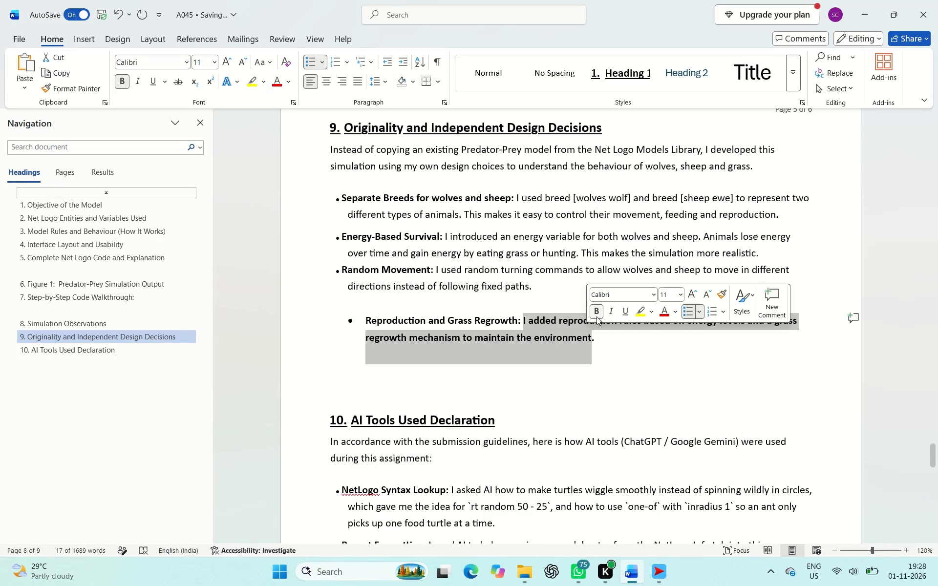
pyautogui.click(597, 313)
pyautogui.click(596, 356)
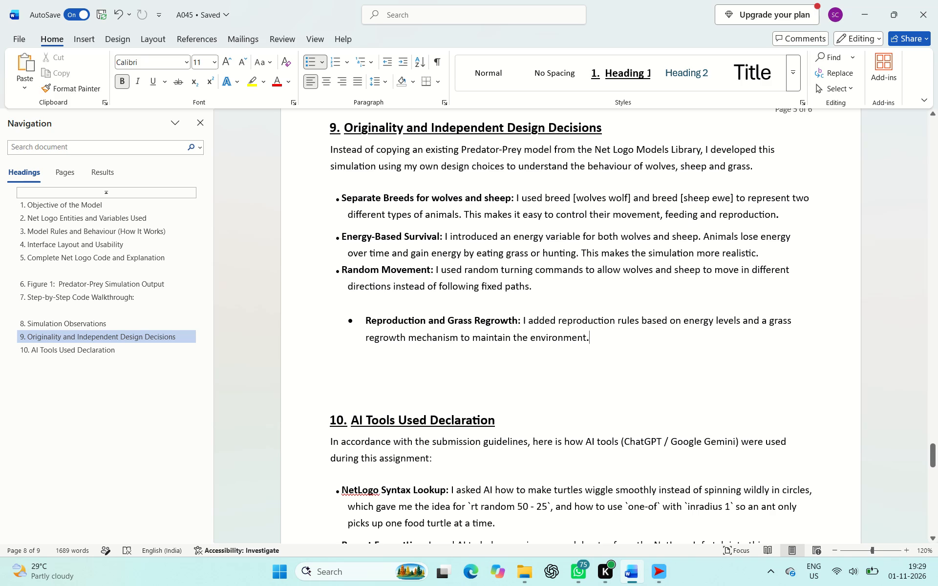
# Tighten the line spacing of the "Reproduction and Grass Regrowth" bullet.
pyautogui.click(349, 317)
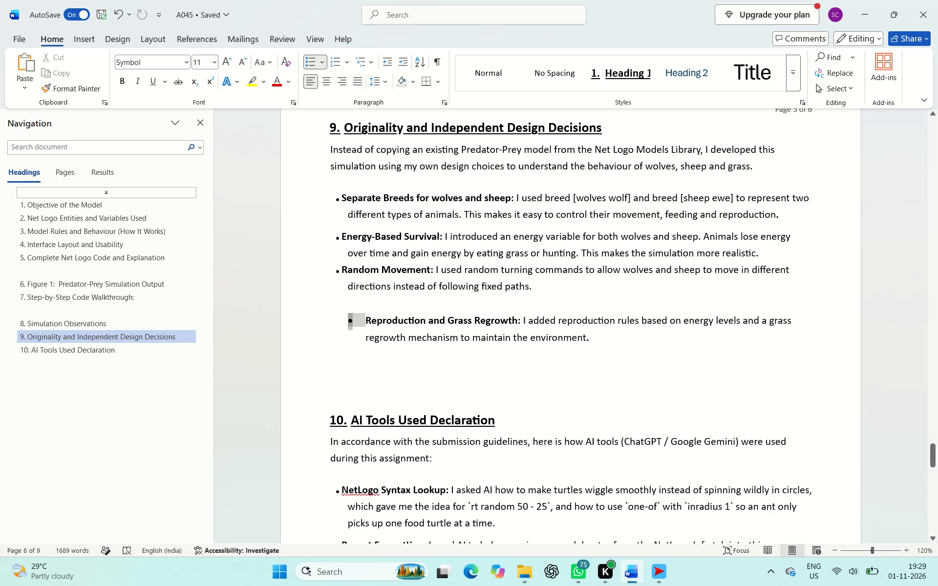
pyautogui.click(382, 82)
pyautogui.click(387, 93)
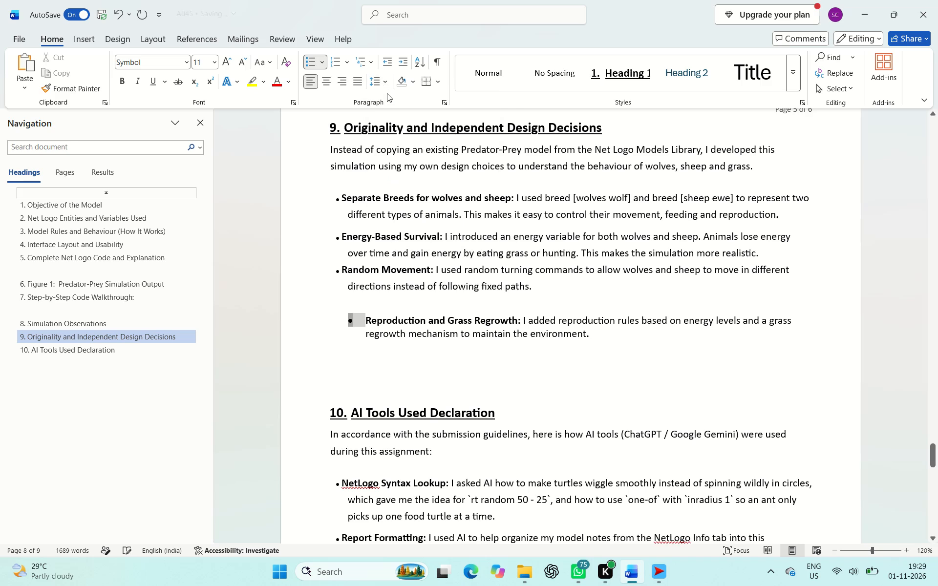
pyautogui.click(366, 322)
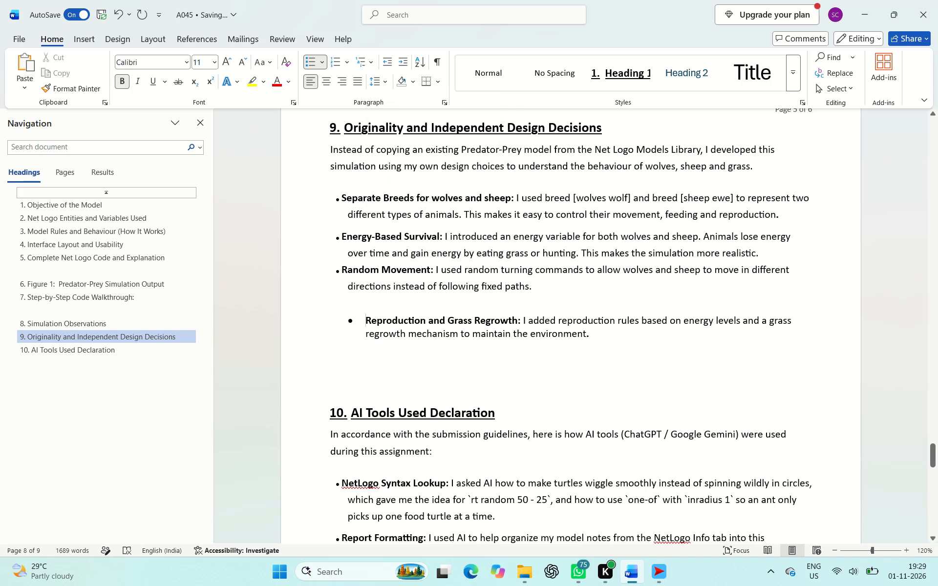
pyautogui.click(381, 80)
pyautogui.click(389, 100)
# Remove the bullet marker from the "Reproduction and Grass Regrowth" paragraph and move its first line back to the page margin.
pyautogui.press('BackSpace')
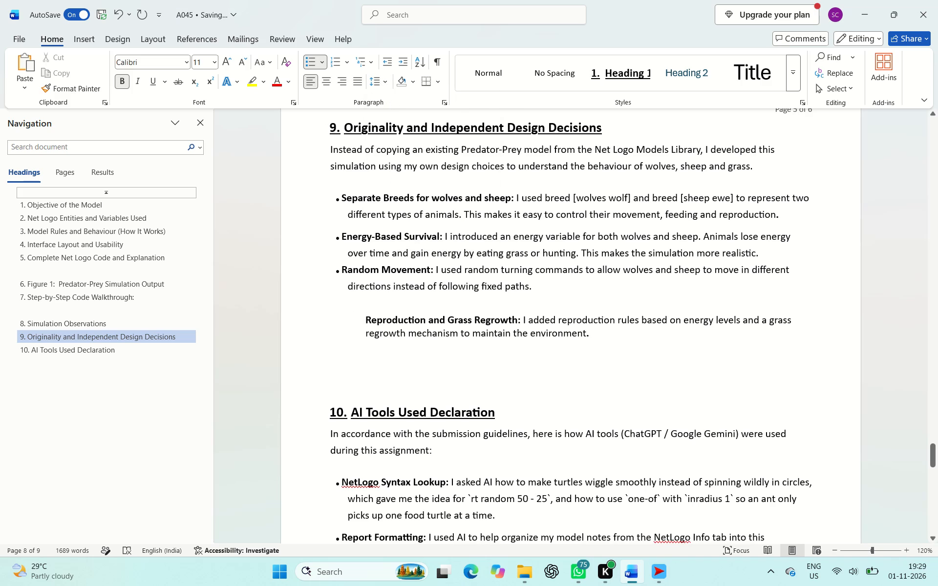
pyautogui.press('BackSpace')
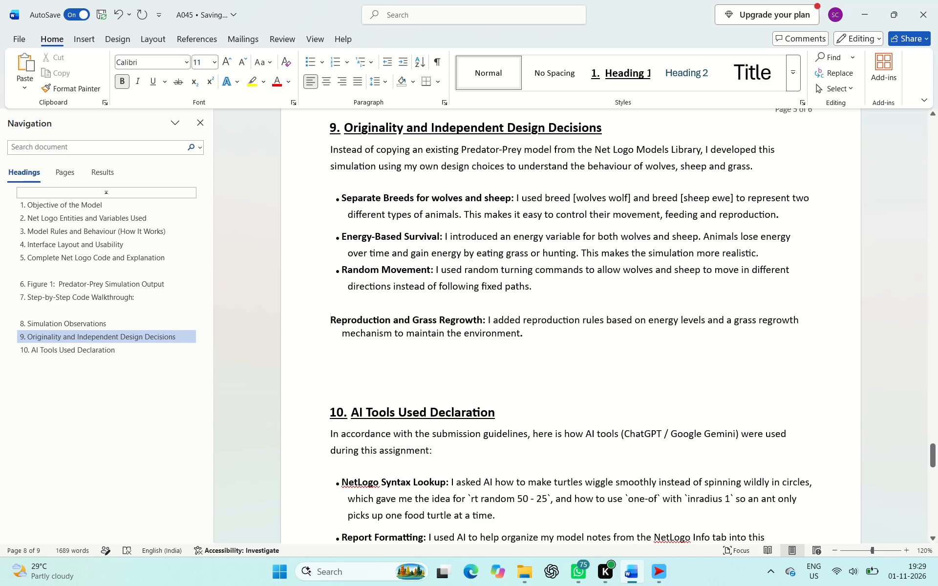
# Pad the start of the "Reproduction and Grass Regrowth" paragraph with four spaces, trying out a period as its marker.
pyautogui.press('space')
pyautogui.press('space')
pyautogui.press('space')
pyautogui.press('space')
pyautogui.press('space')
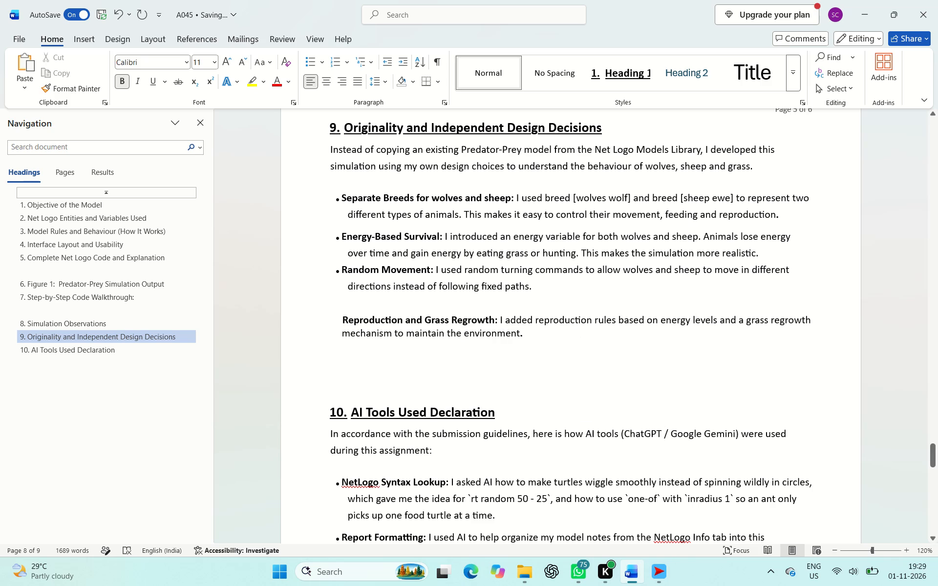
pyautogui.press('.')
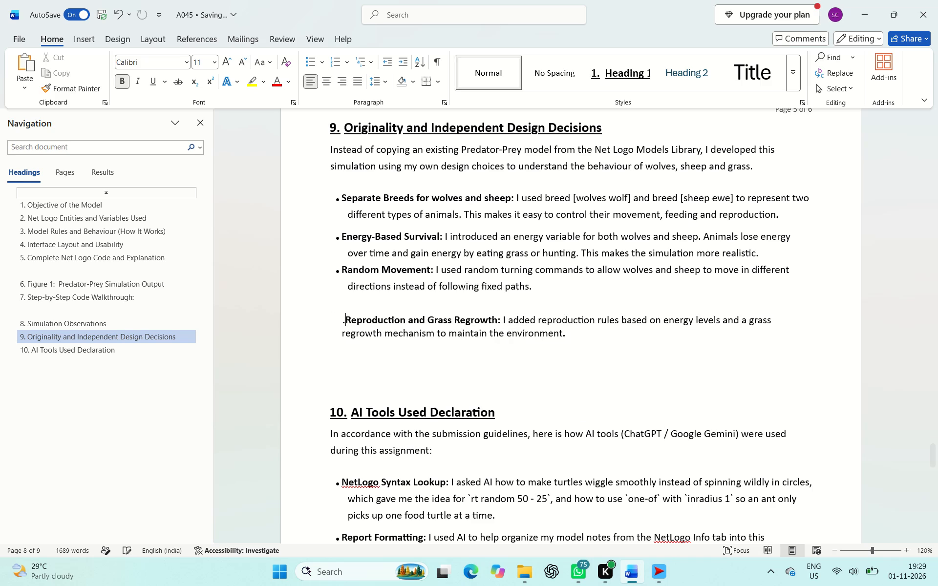
pyautogui.press('BackSpace')
pyautogui.press('BackSpace')
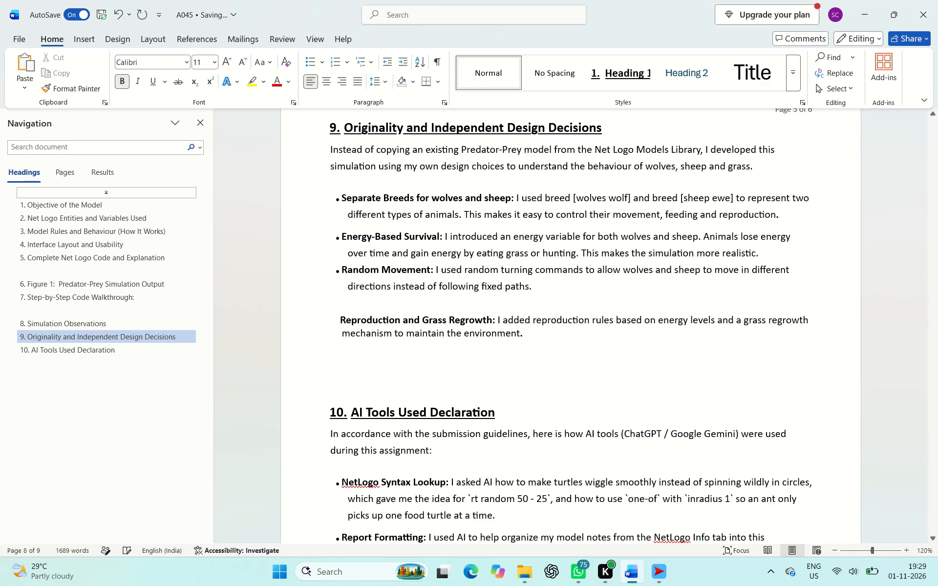
# Format the "Reproduction and Grass Regrowth" paragraph as a bulleted list item again.
pyautogui.click(313, 62)
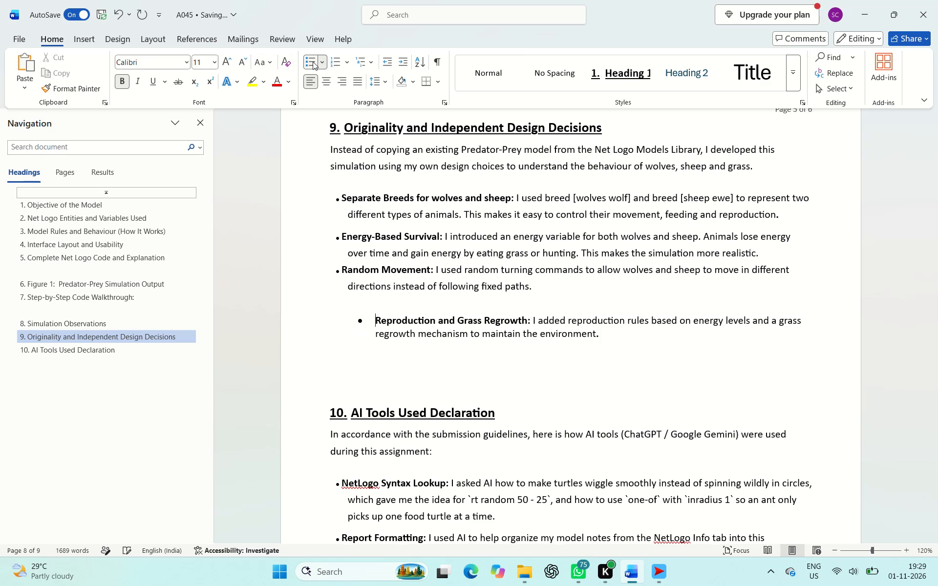
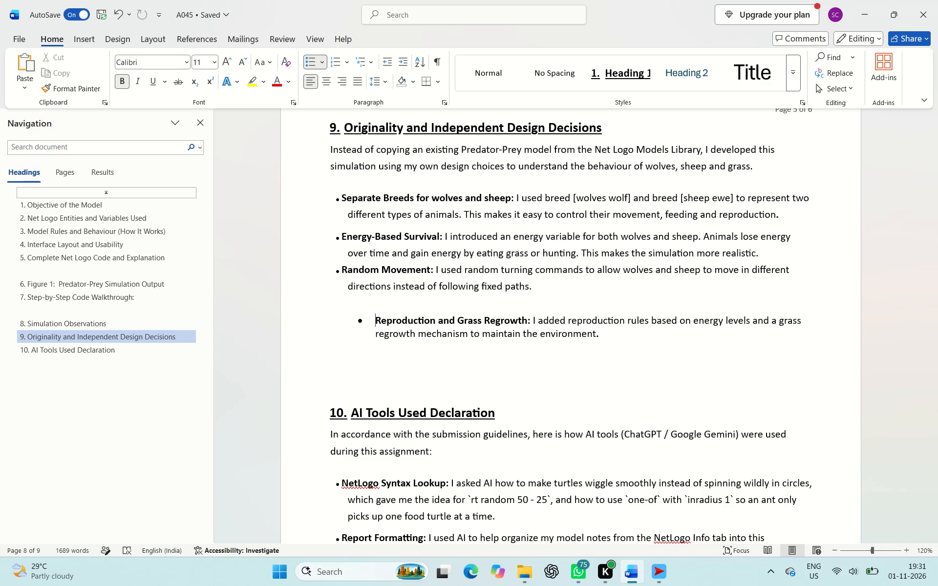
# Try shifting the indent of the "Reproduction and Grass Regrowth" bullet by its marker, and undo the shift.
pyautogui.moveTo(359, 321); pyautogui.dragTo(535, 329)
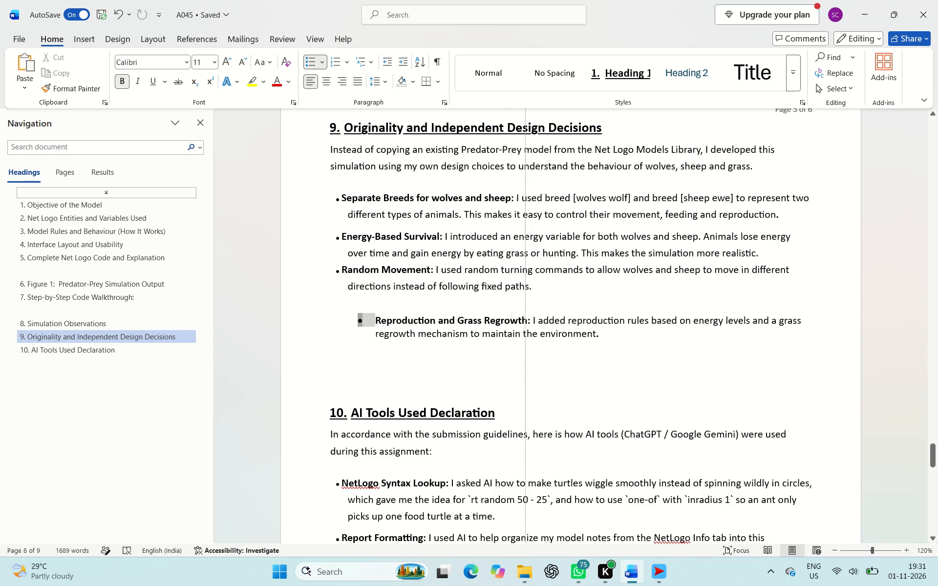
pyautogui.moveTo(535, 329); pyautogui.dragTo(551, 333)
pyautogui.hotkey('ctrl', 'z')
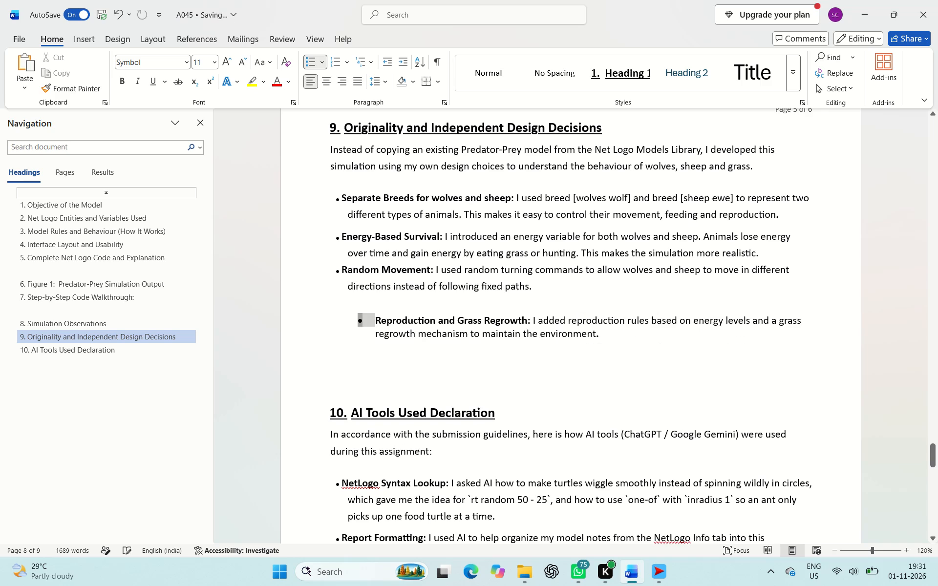
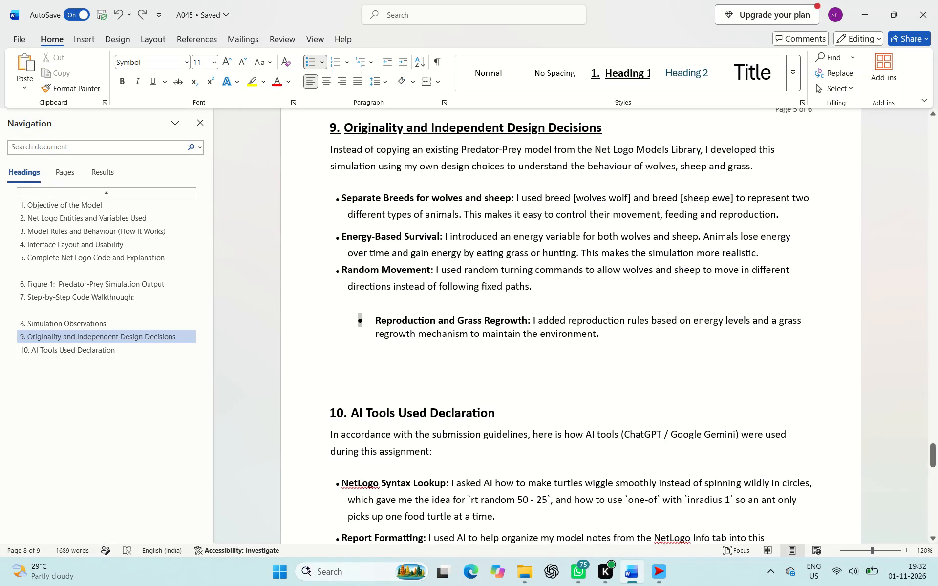
# Decrease the indent of the "Reproduction and Grass Regrowth" bullet so its marker lines up with the other section 9 bullets.
pyautogui.click(353, 317)
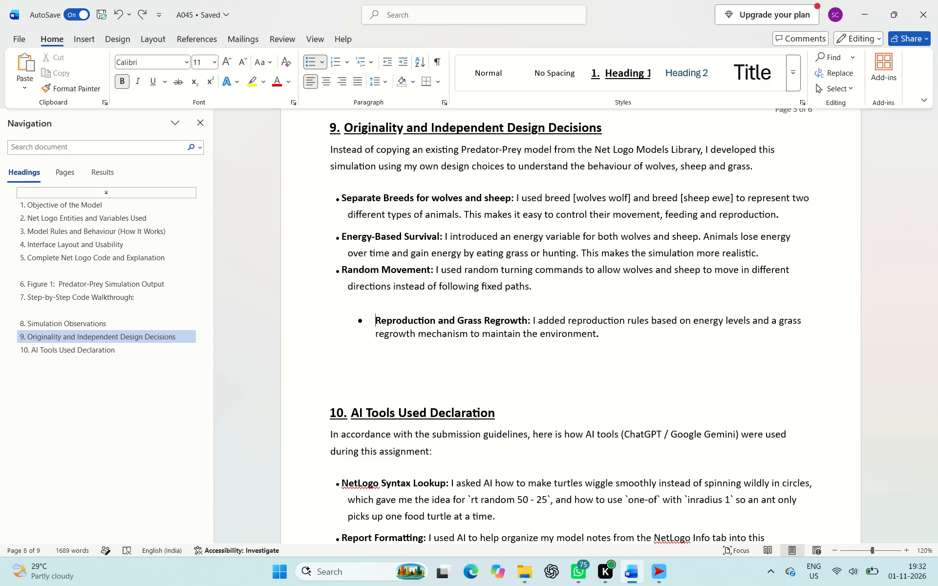
pyautogui.click(359, 321)
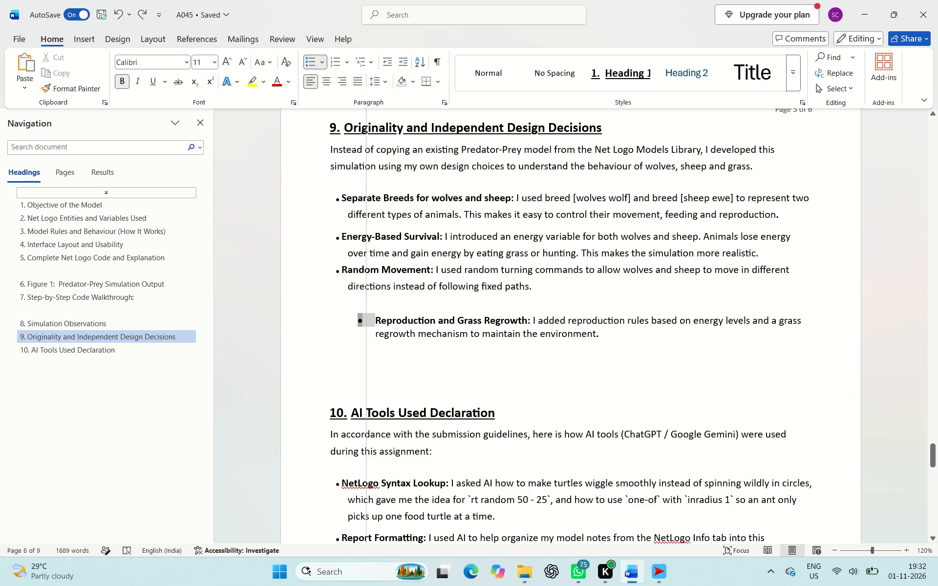
pyautogui.moveTo(375, 320); pyautogui.dragTo(620, 334)
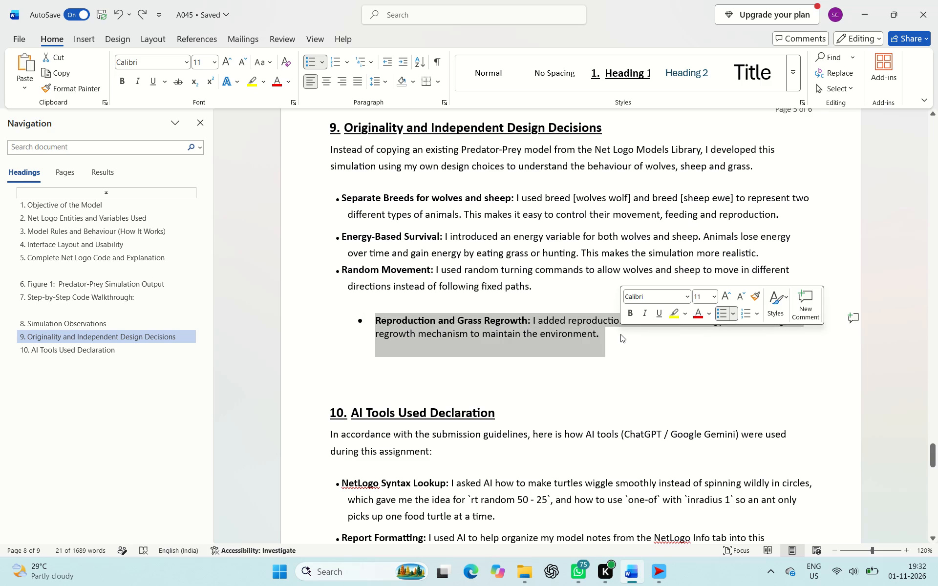
pyautogui.click(387, 57)
pyautogui.click(387, 57)
pyautogui.click(387, 57)
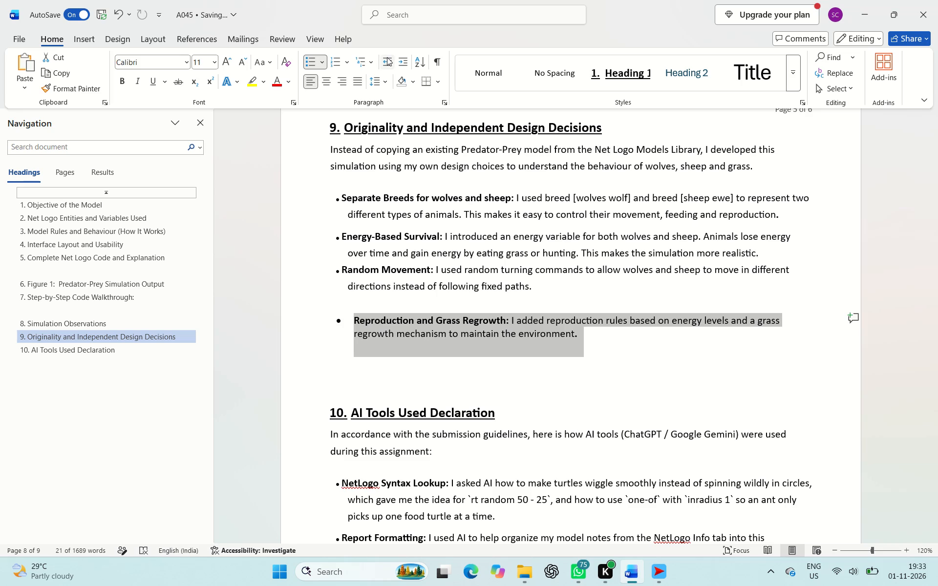
pyautogui.click(387, 57)
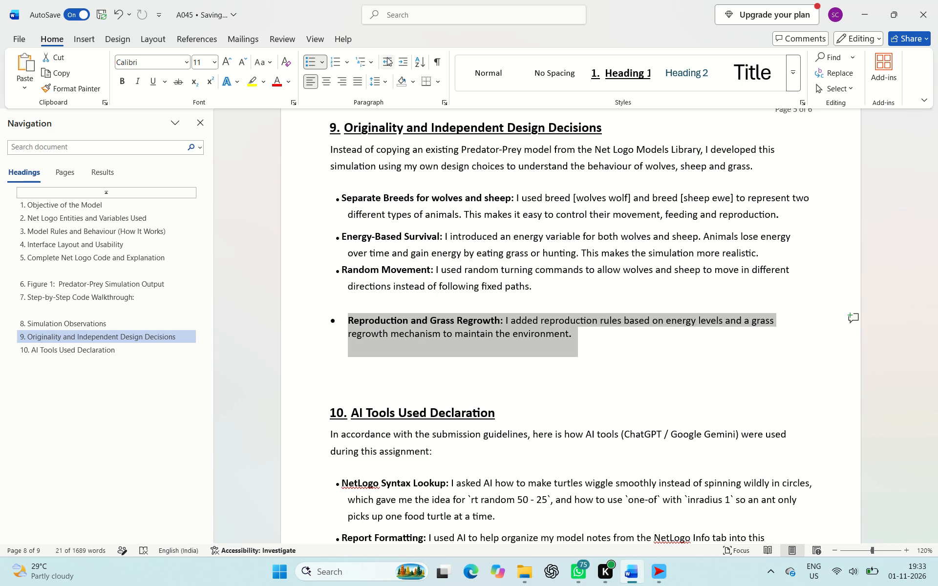
pyautogui.click(401, 66)
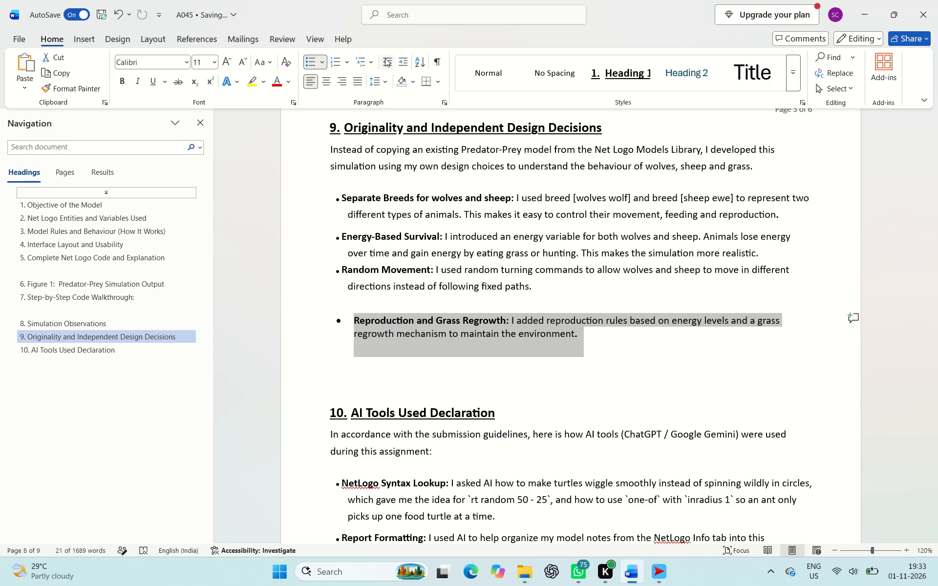
pyautogui.click(385, 58)
pyautogui.click(404, 64)
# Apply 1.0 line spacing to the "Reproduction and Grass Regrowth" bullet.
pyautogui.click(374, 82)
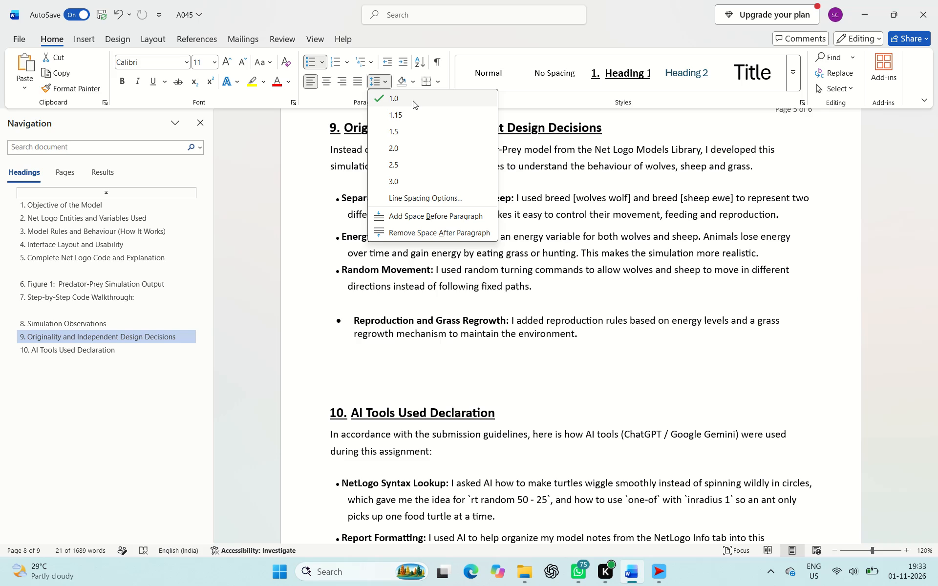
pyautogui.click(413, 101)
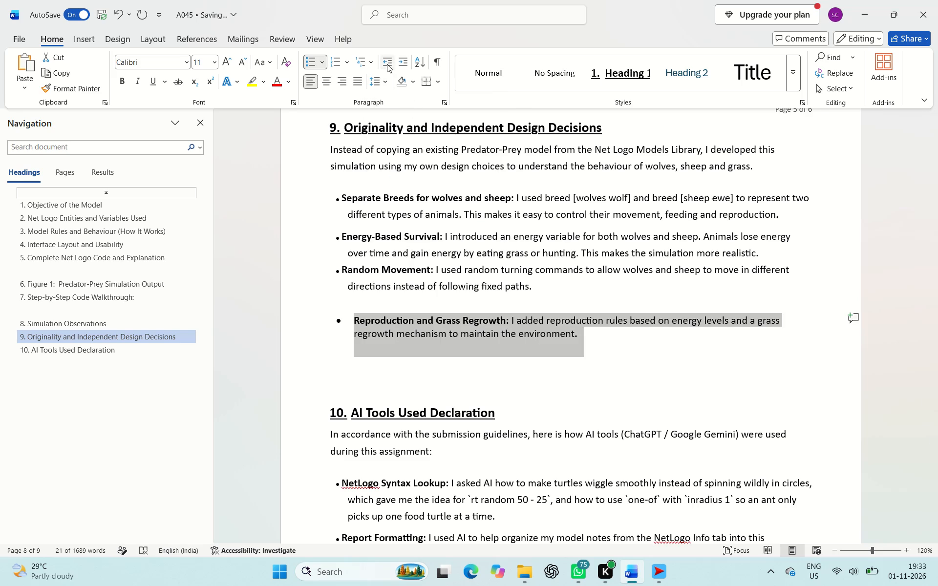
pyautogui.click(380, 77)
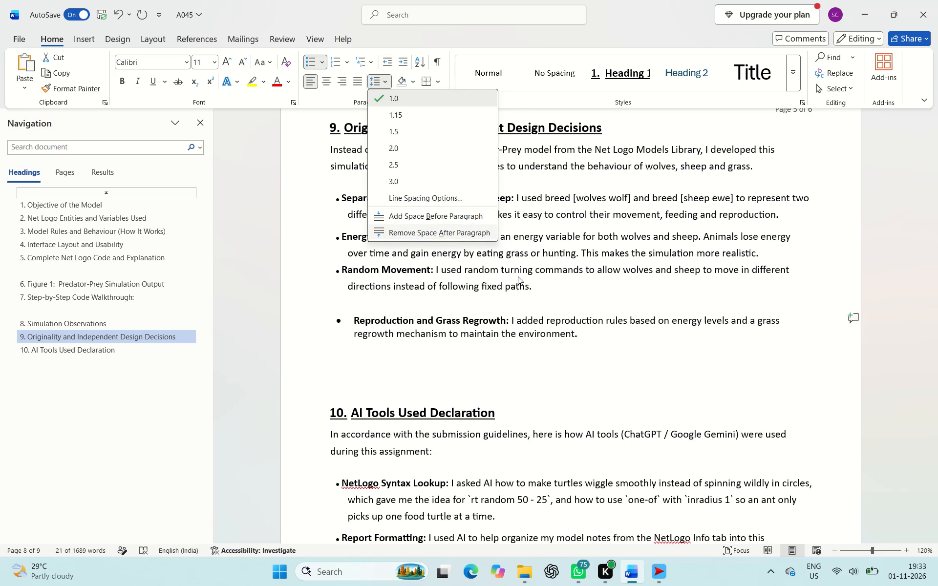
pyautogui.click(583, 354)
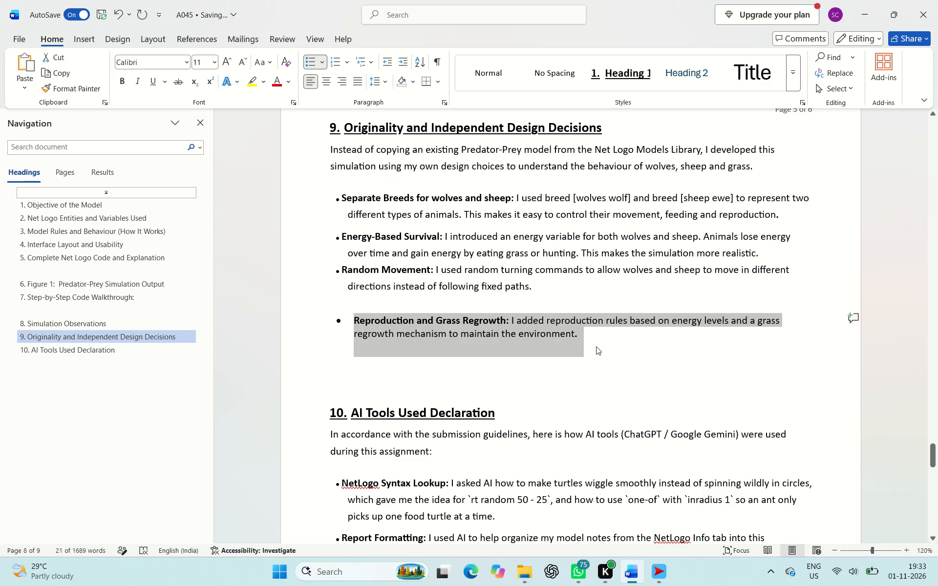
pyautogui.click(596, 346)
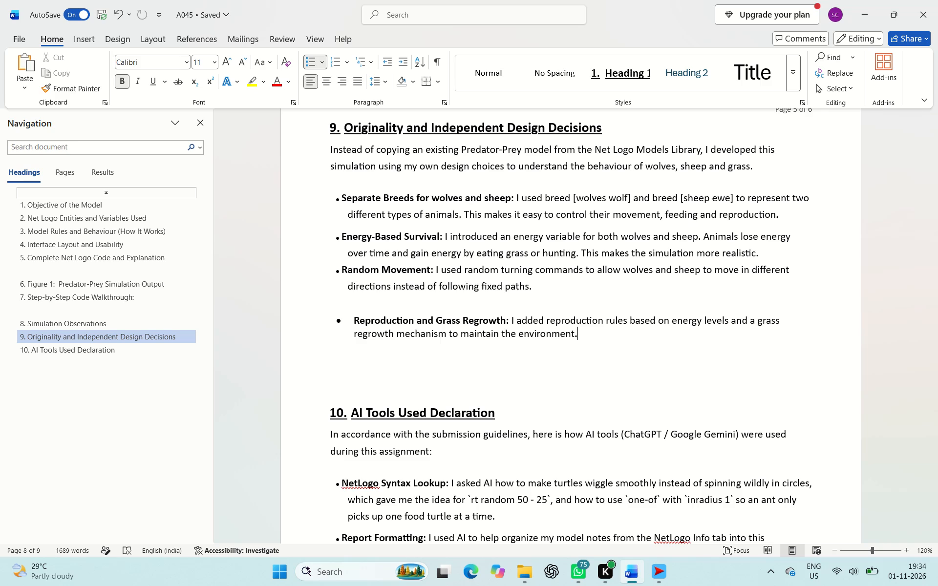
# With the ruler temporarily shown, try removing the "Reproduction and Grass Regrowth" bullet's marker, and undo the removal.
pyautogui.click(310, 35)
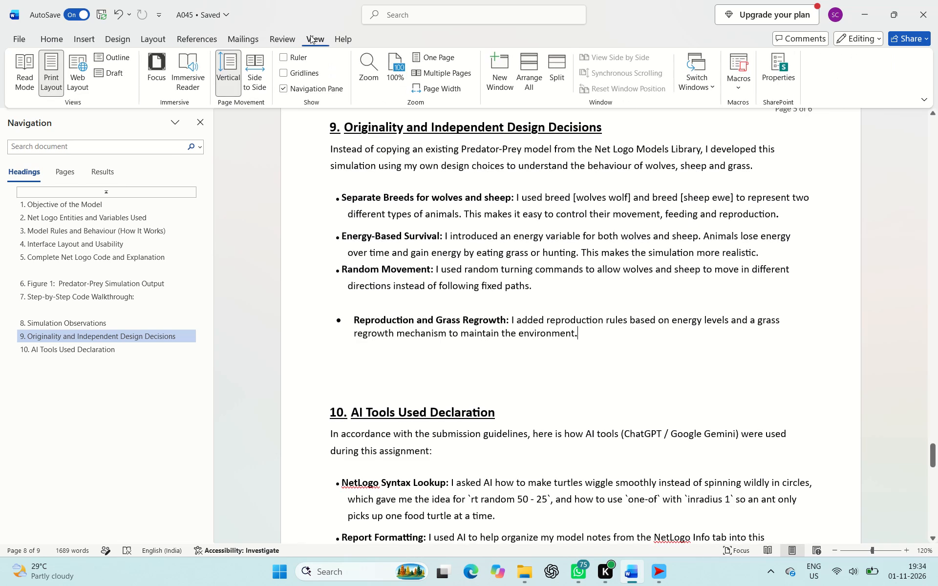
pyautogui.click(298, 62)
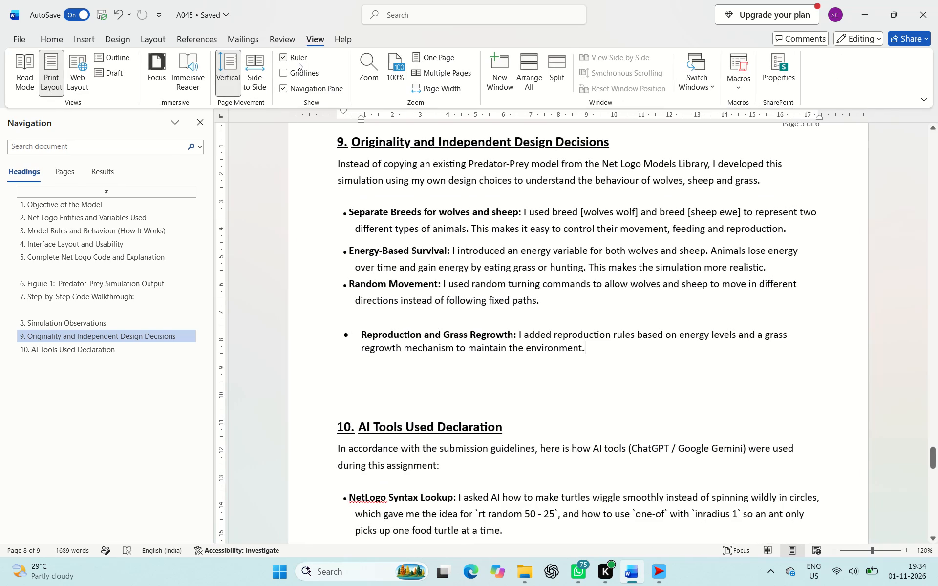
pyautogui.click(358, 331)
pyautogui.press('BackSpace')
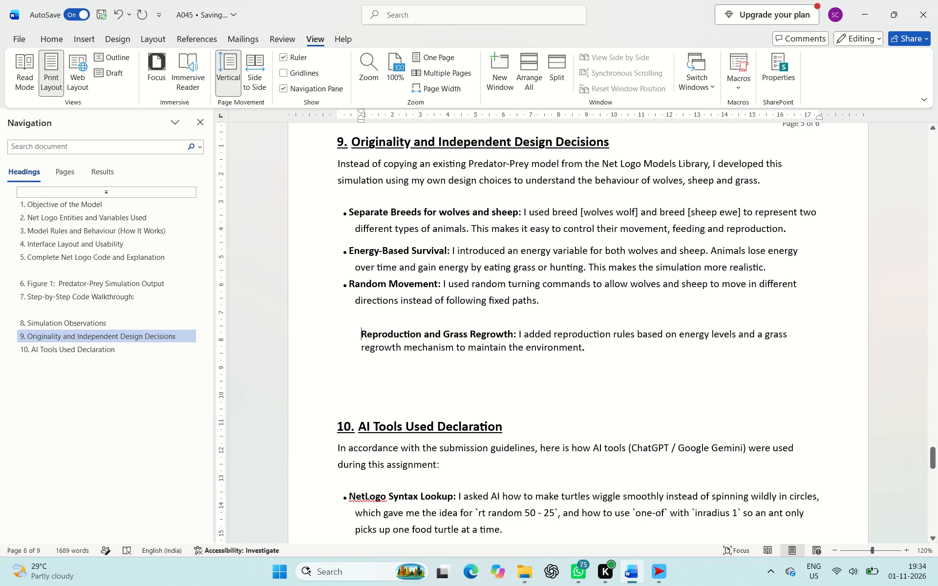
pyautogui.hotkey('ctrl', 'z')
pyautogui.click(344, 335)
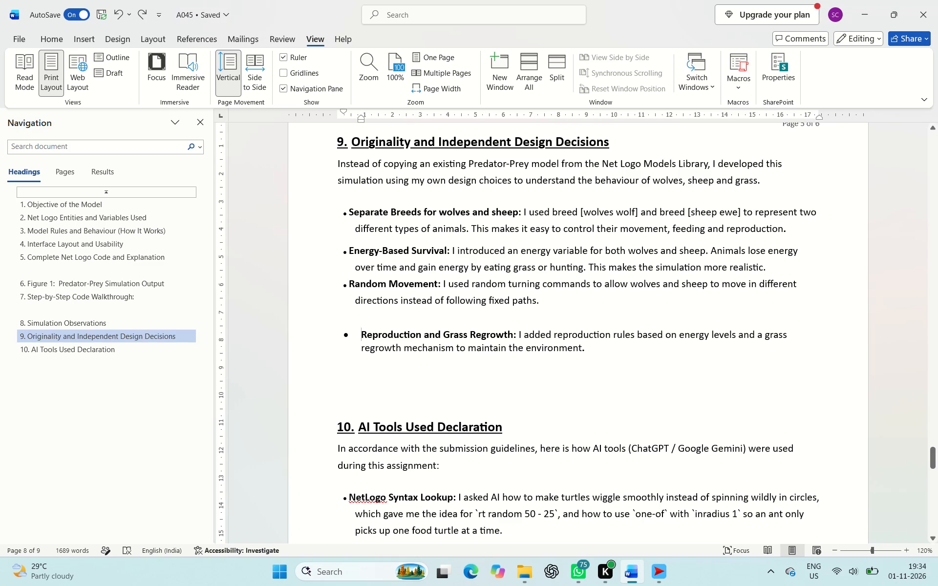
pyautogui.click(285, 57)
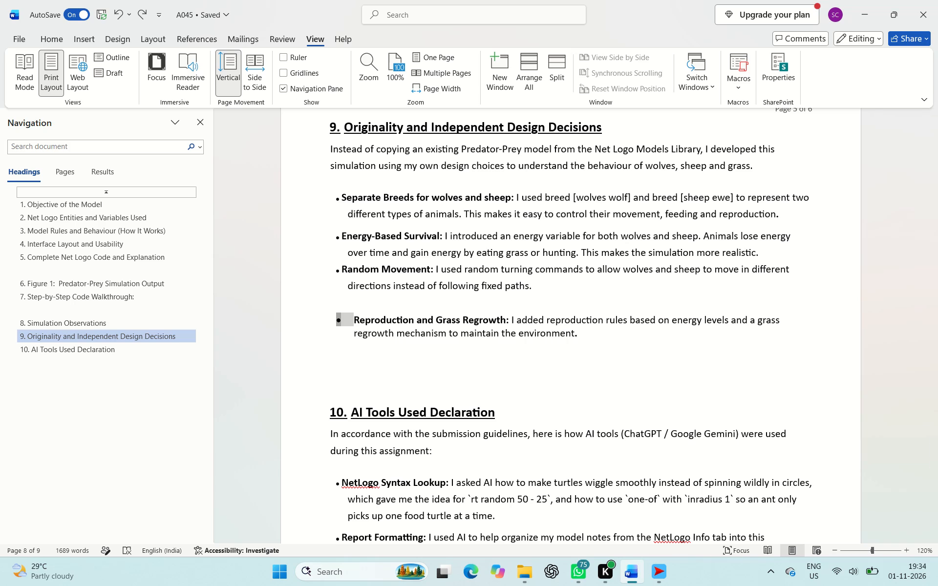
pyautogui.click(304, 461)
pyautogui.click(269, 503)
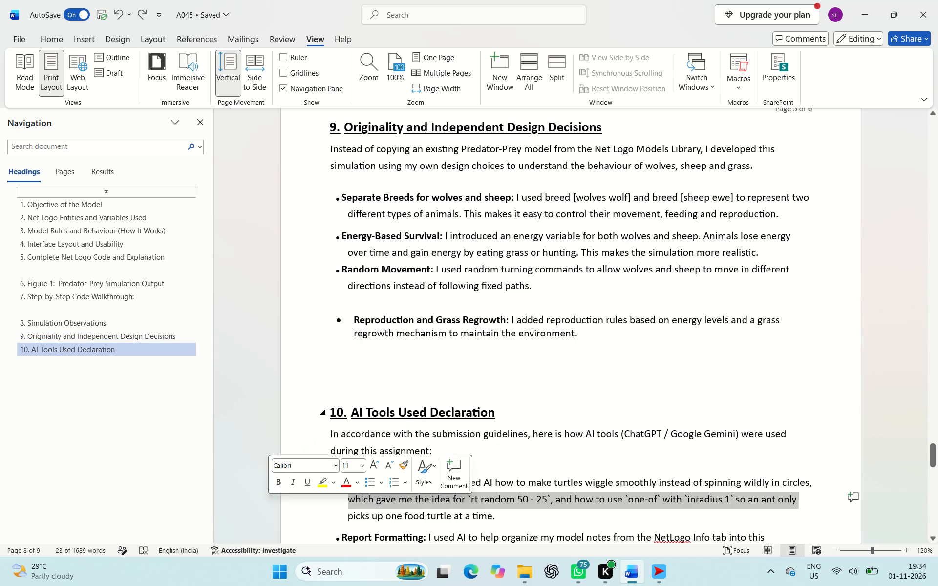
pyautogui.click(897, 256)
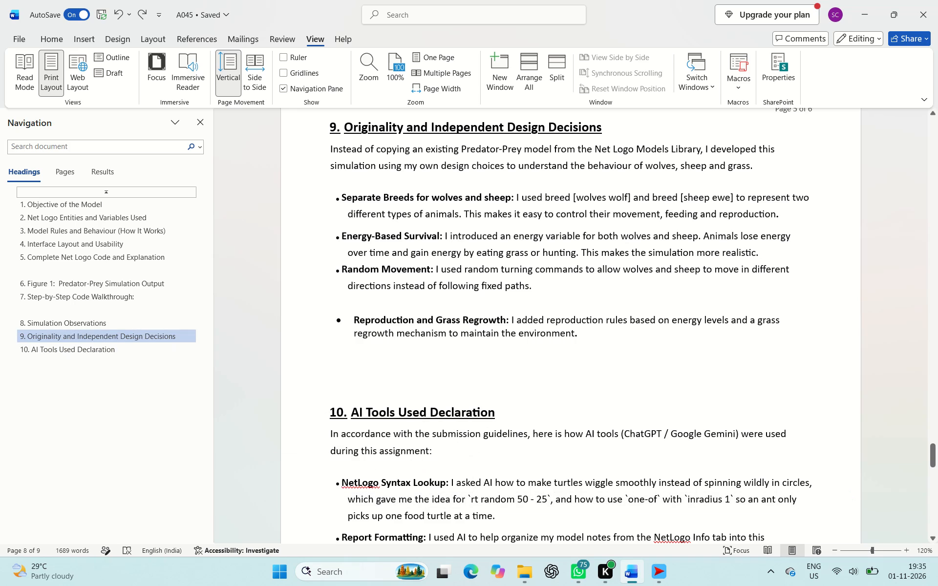
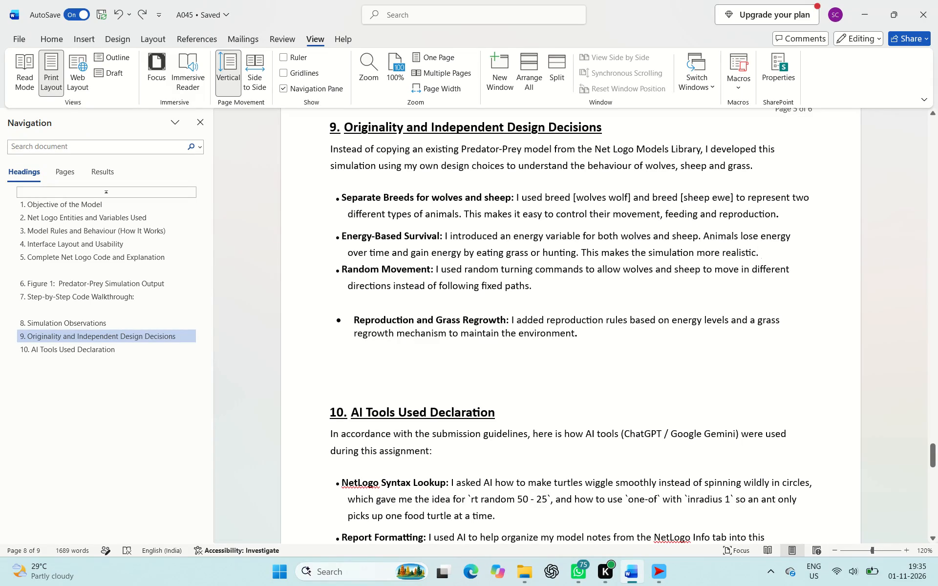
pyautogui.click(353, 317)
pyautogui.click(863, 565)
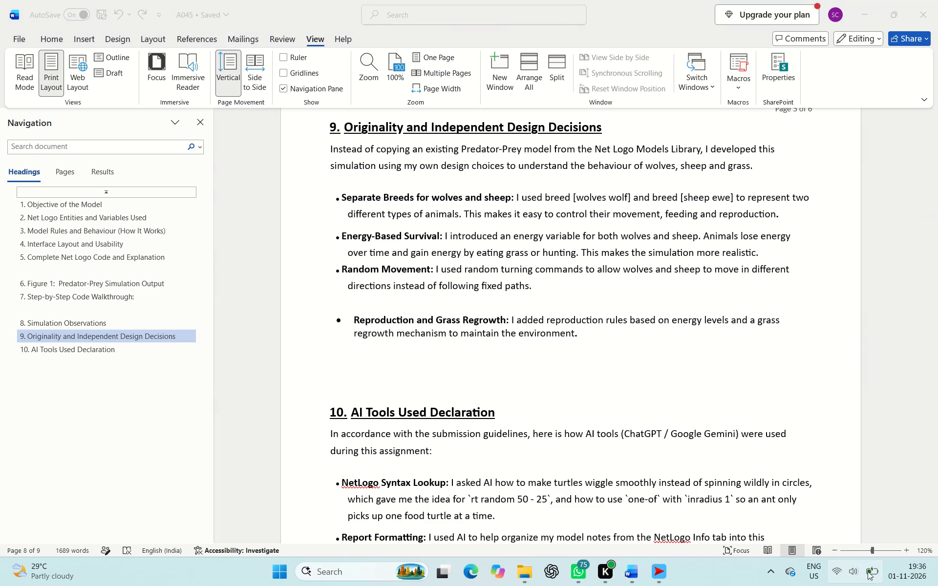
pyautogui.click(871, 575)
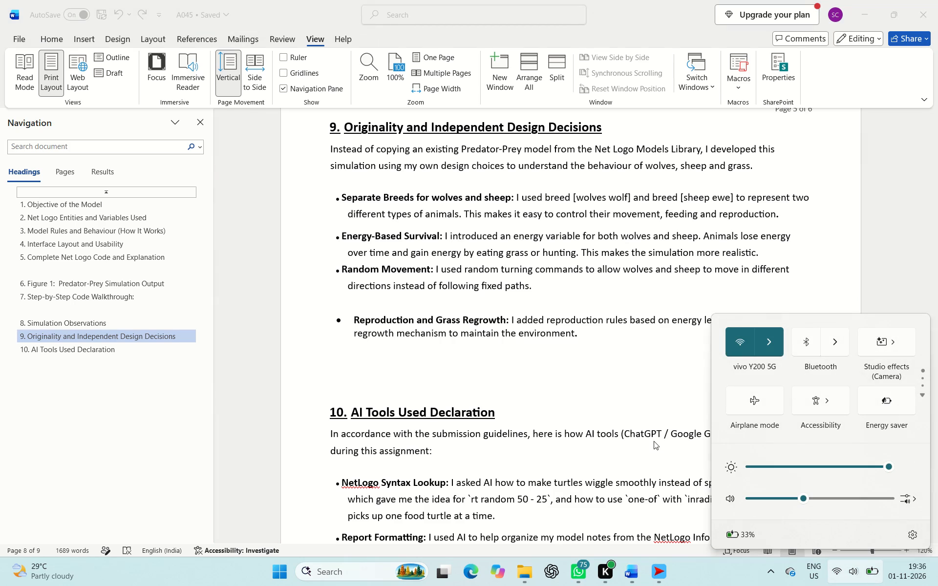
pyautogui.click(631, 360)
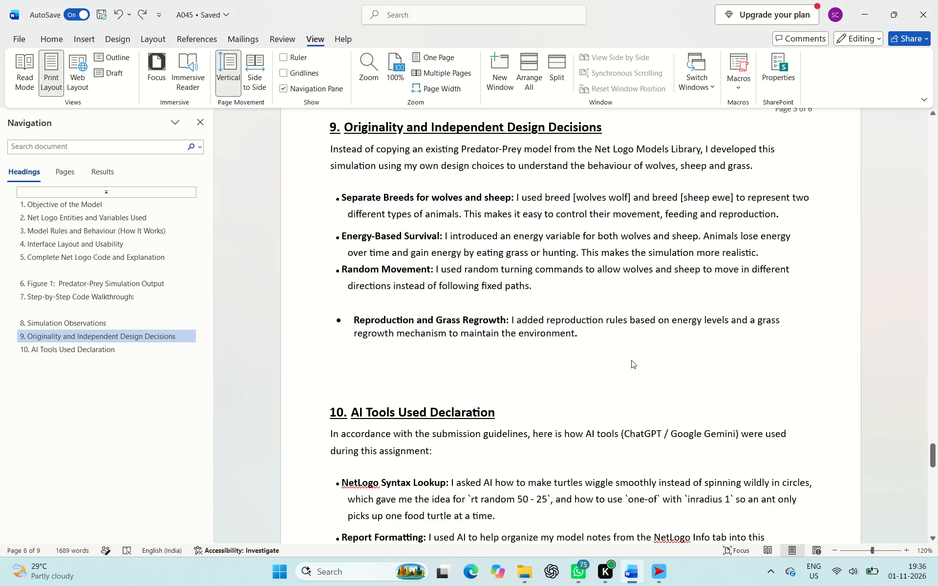
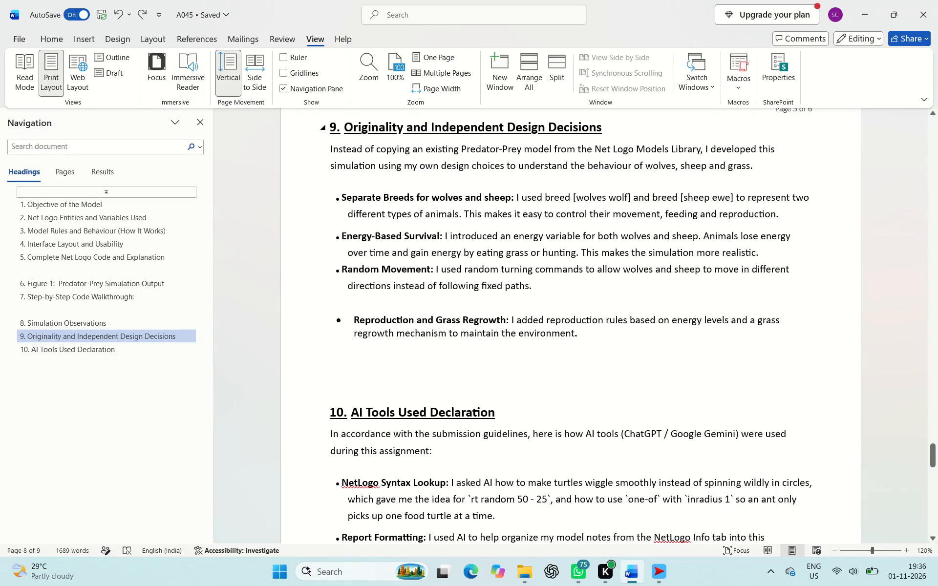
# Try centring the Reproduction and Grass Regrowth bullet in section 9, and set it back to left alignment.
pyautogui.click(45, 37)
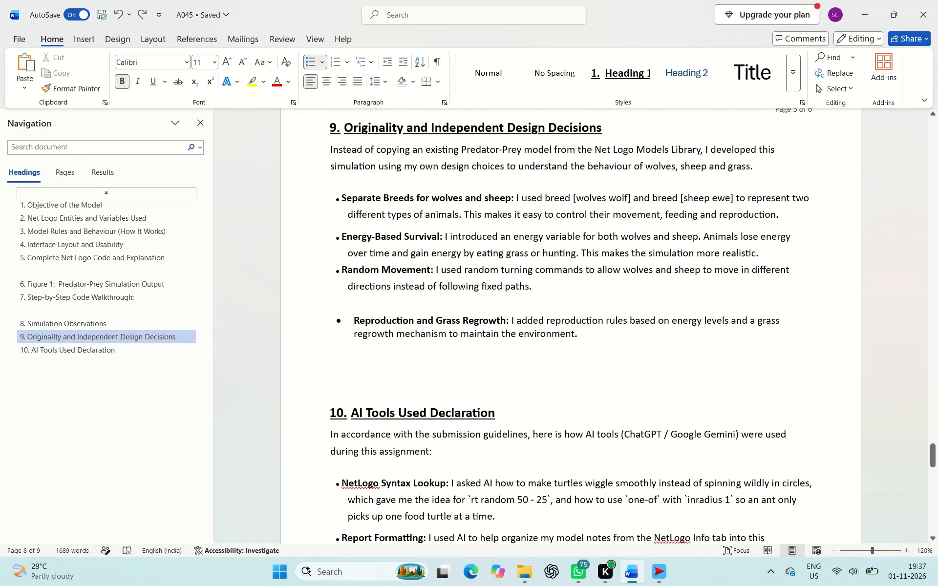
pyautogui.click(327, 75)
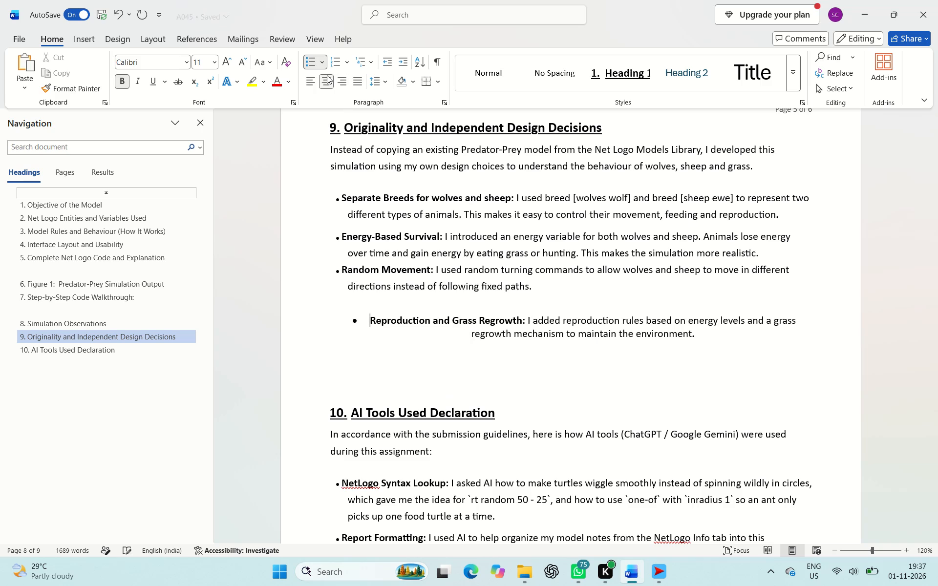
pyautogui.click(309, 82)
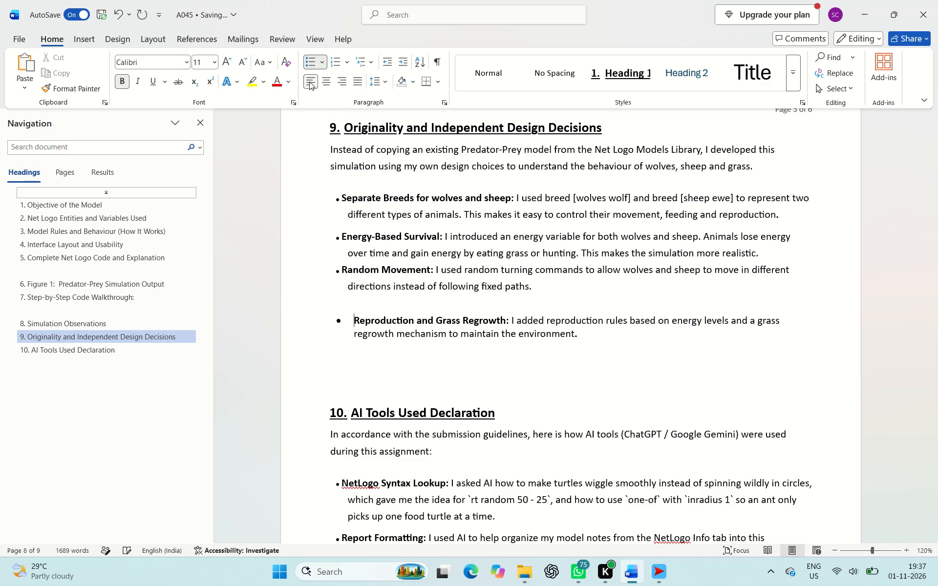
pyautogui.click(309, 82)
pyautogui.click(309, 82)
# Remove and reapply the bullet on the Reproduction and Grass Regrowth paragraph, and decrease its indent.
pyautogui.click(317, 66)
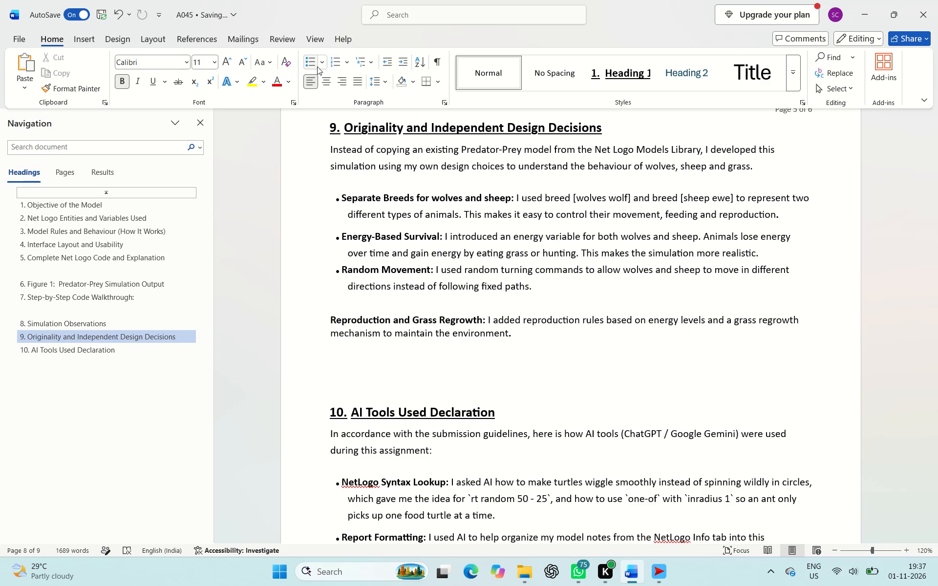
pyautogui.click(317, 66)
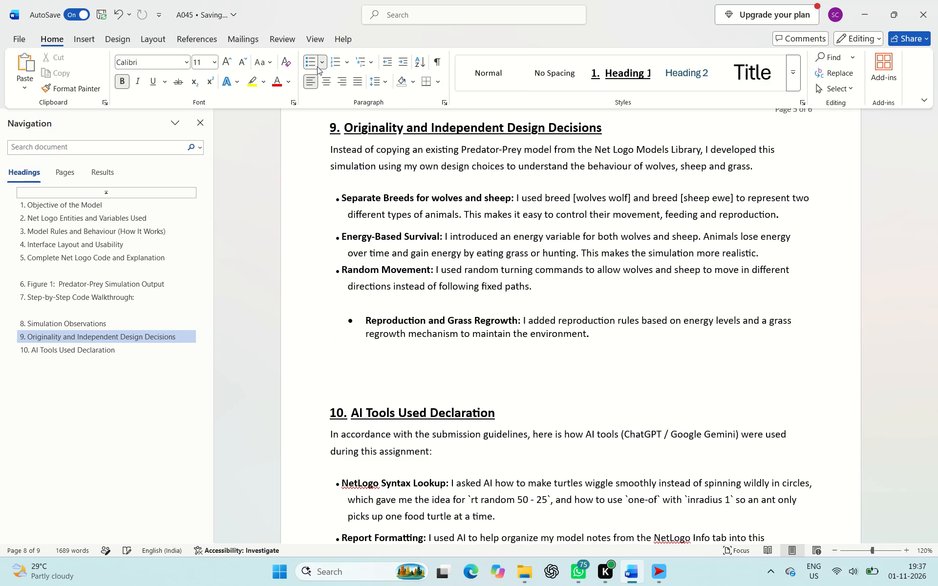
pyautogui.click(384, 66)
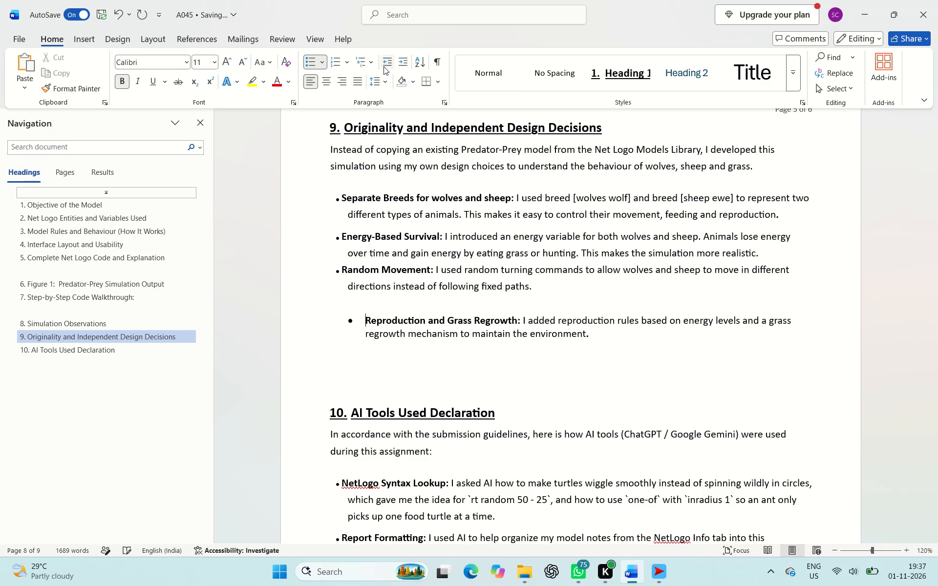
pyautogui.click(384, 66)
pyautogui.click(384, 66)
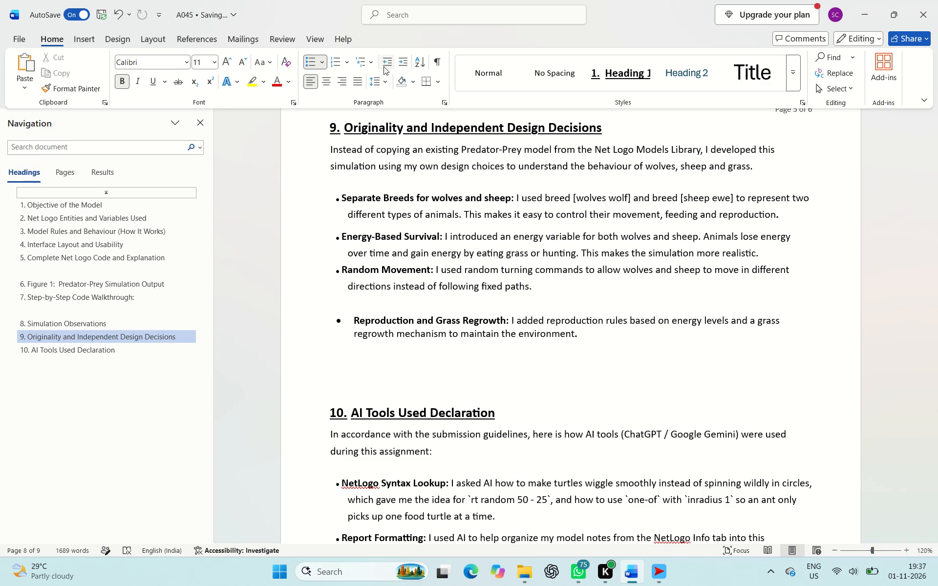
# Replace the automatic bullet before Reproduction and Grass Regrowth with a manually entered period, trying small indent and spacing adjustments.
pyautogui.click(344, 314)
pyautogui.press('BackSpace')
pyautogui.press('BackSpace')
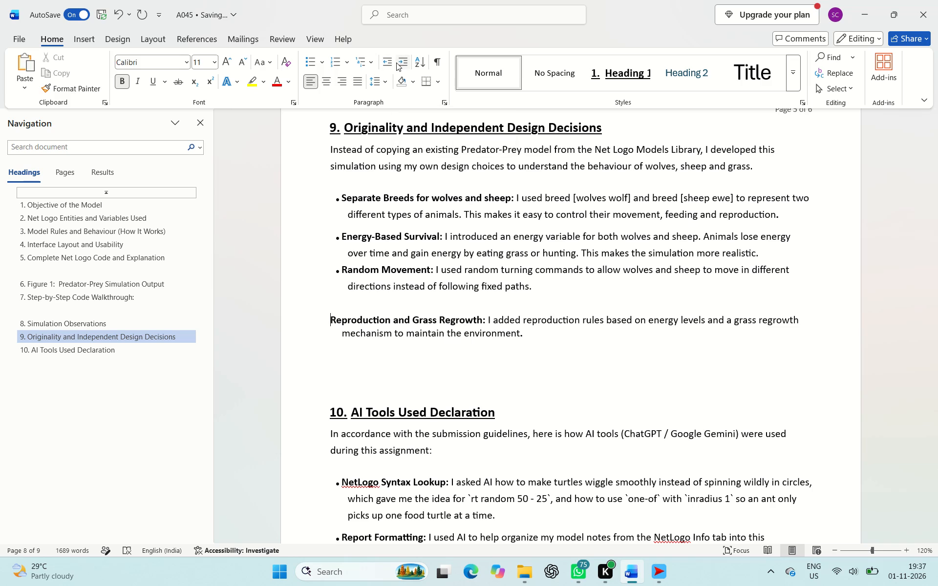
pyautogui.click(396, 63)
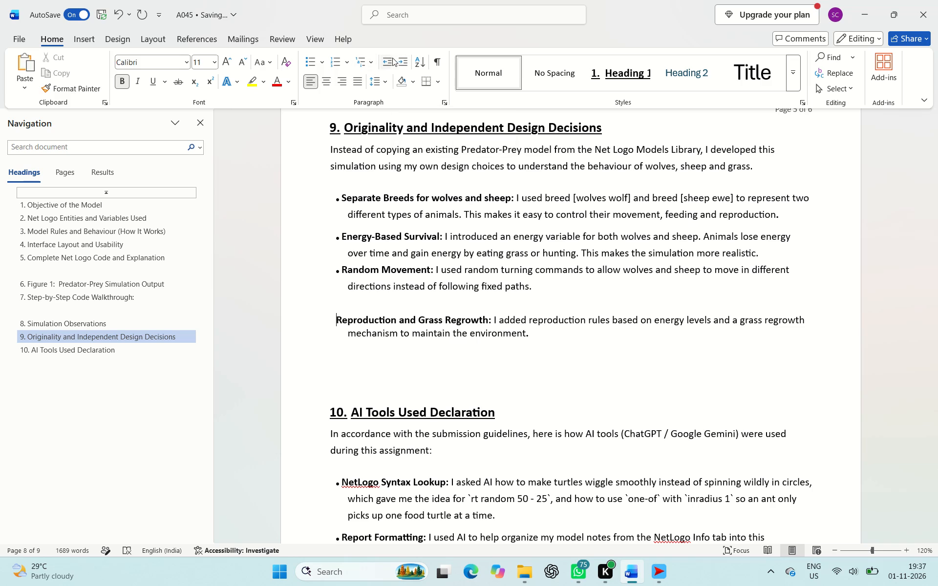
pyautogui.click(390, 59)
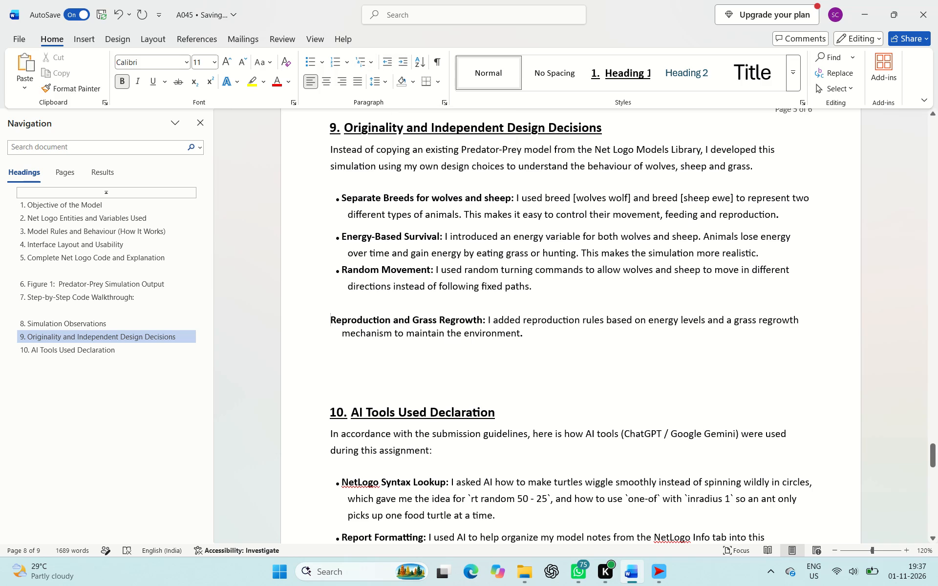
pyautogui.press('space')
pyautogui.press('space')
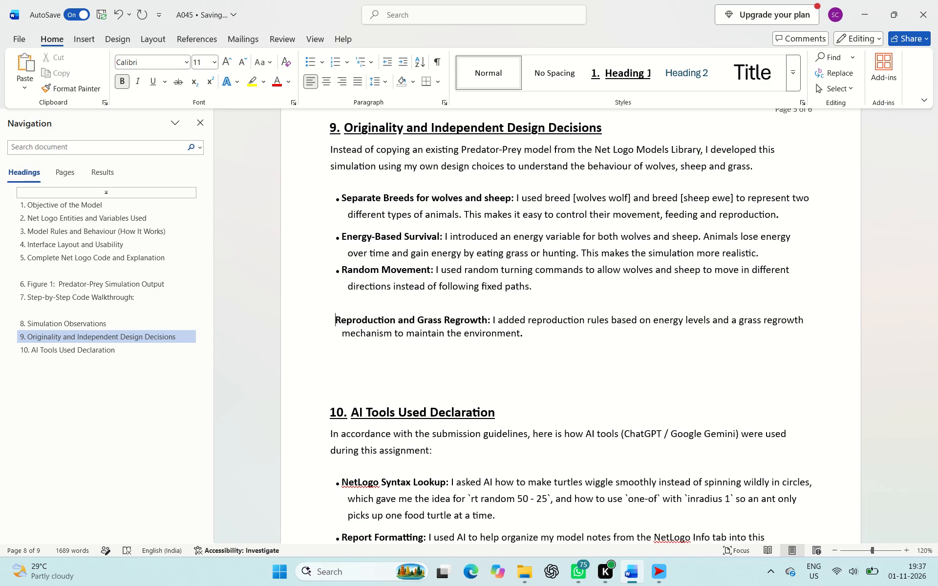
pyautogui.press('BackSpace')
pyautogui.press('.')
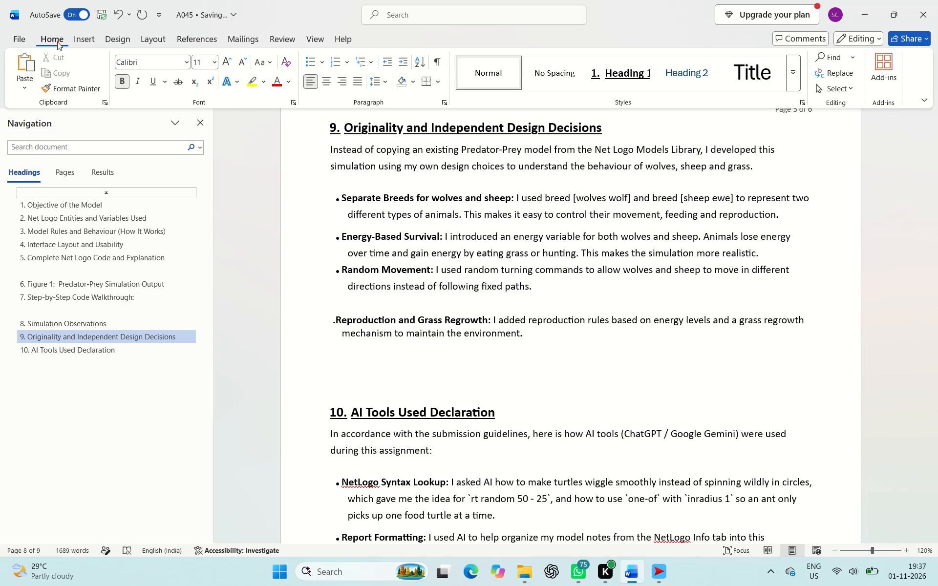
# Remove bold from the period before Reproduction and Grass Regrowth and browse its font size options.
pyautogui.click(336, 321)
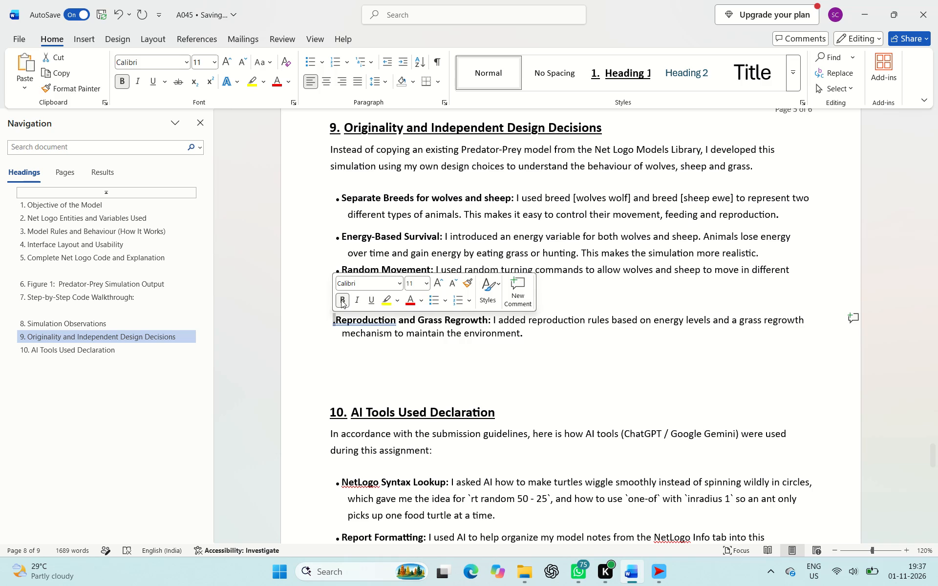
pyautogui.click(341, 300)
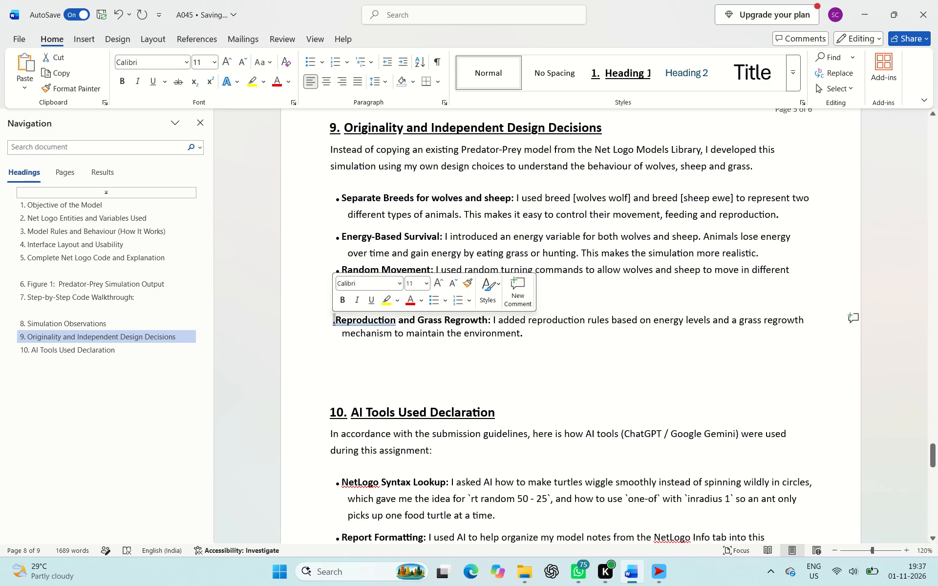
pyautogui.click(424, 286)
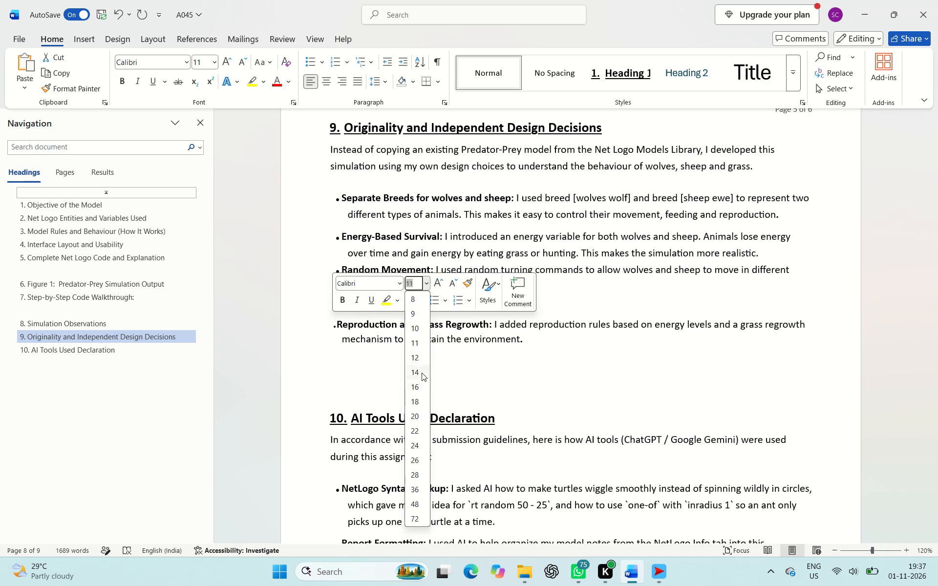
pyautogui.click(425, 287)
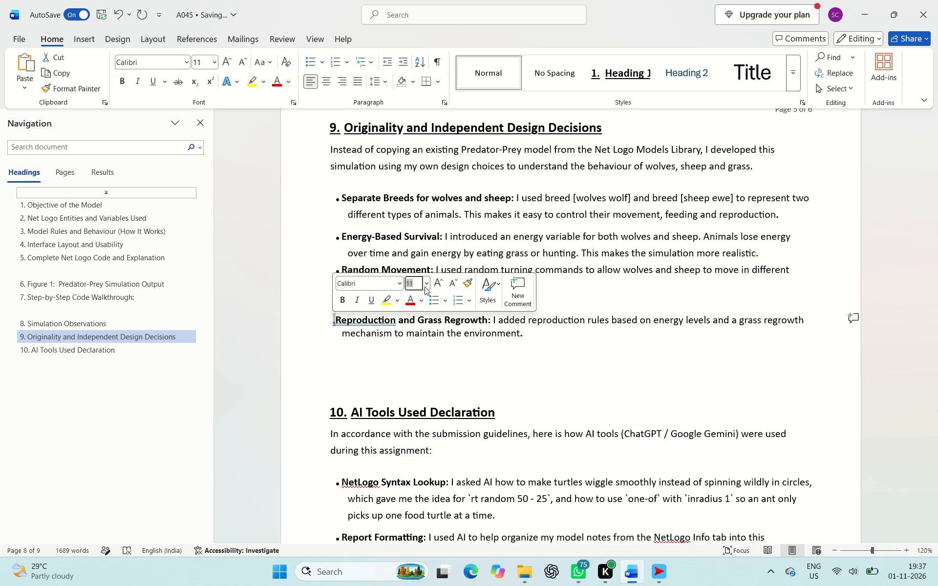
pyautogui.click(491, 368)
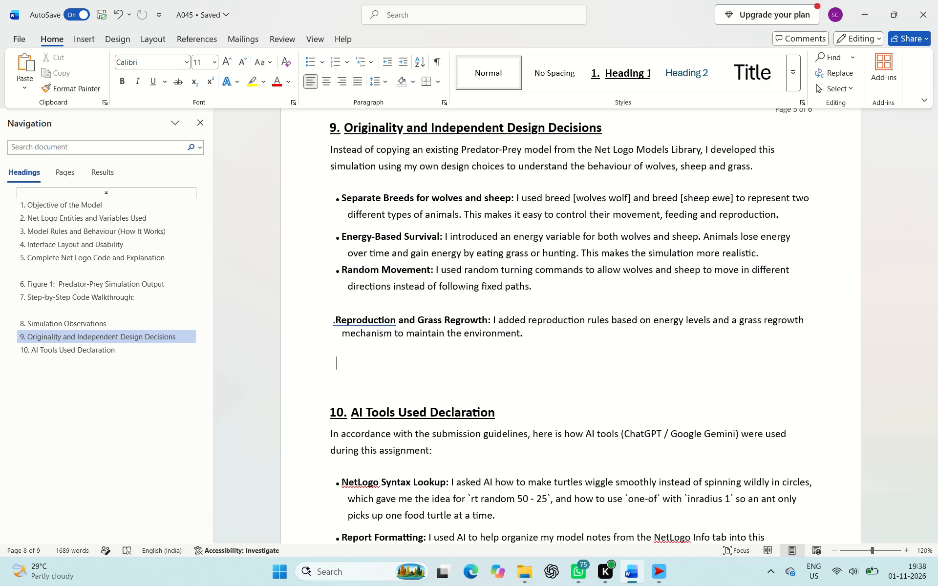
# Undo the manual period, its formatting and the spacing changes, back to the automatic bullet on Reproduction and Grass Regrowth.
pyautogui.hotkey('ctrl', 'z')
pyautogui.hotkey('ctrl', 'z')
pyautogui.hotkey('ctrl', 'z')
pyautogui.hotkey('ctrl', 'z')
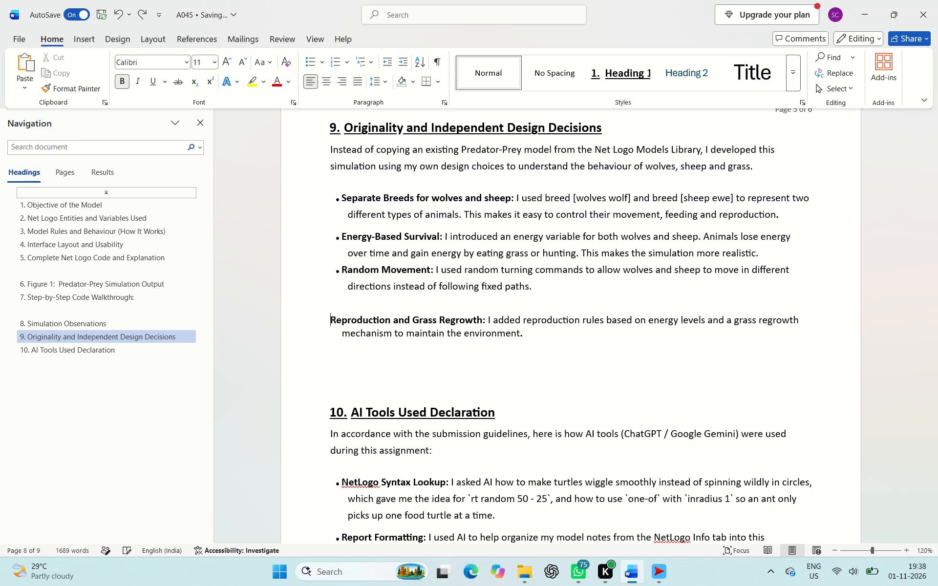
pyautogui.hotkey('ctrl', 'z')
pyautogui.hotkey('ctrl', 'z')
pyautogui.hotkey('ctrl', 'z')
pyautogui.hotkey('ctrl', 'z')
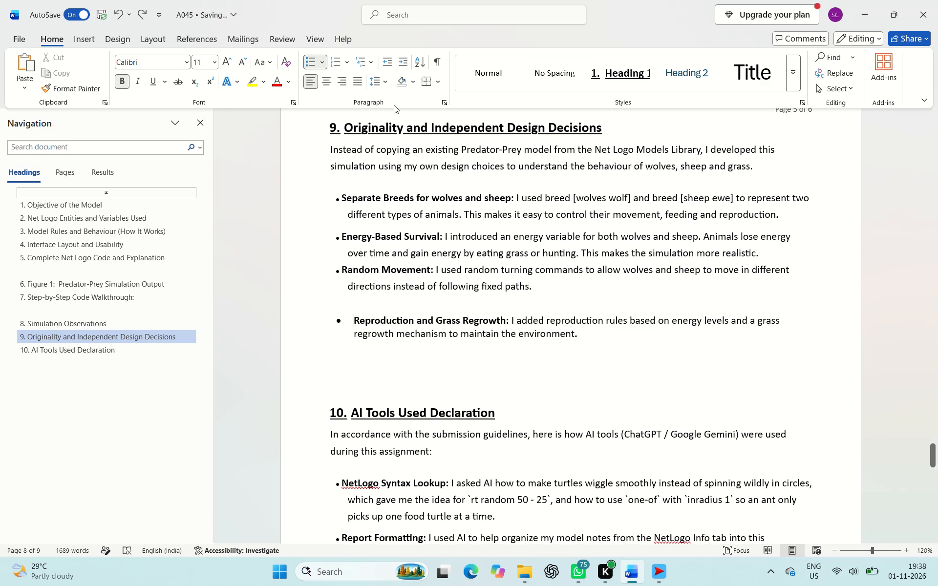
# Decrease the indent of the Reproduction and Grass Regrowth bullet in section 9.
pyautogui.click(388, 65)
pyautogui.click(388, 65)
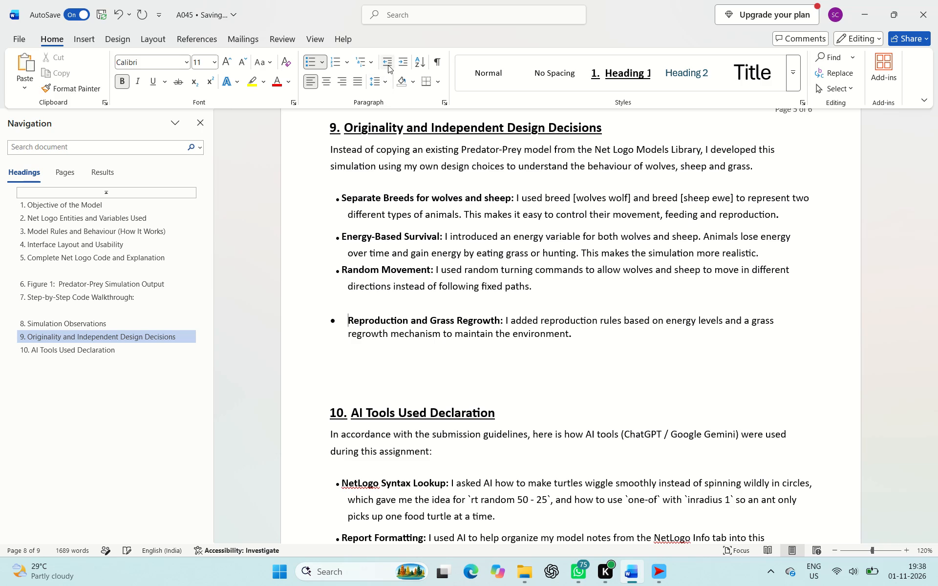
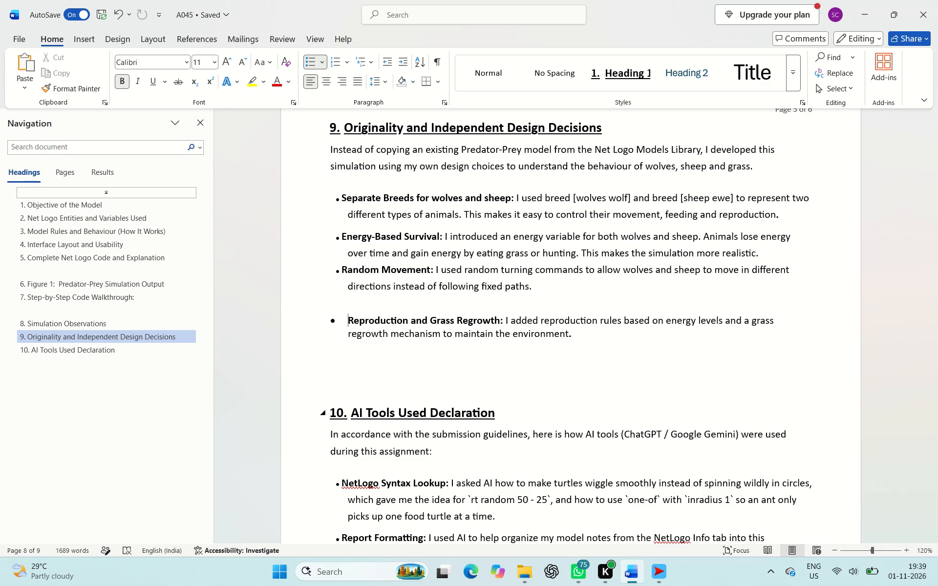
# Replace the automatic bullet on the Reproduction and Grass Regrowth item in section 9 with four leading spaces and a manual period.
pyautogui.press('BackSpace')
pyautogui.press('BackSpace')
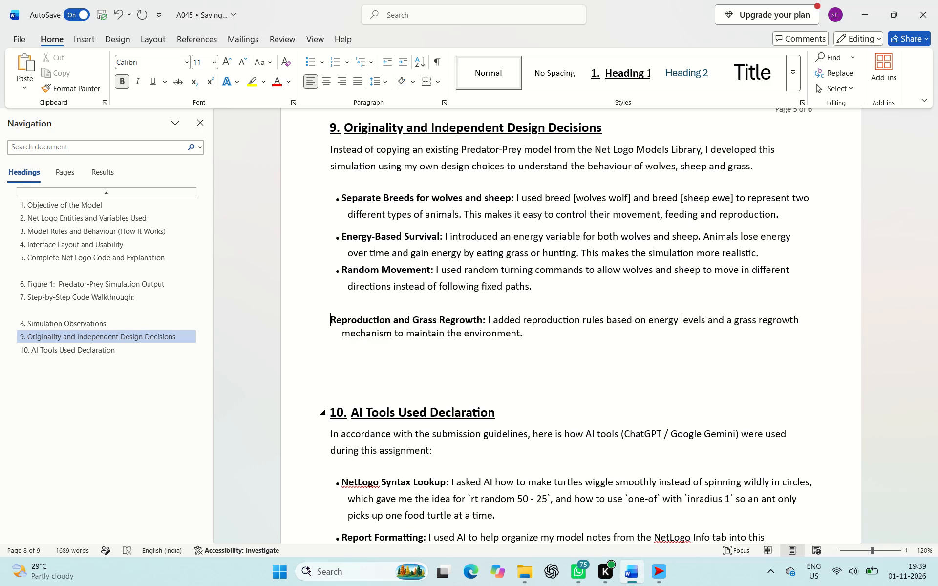
pyautogui.press('space')
pyautogui.press('space')
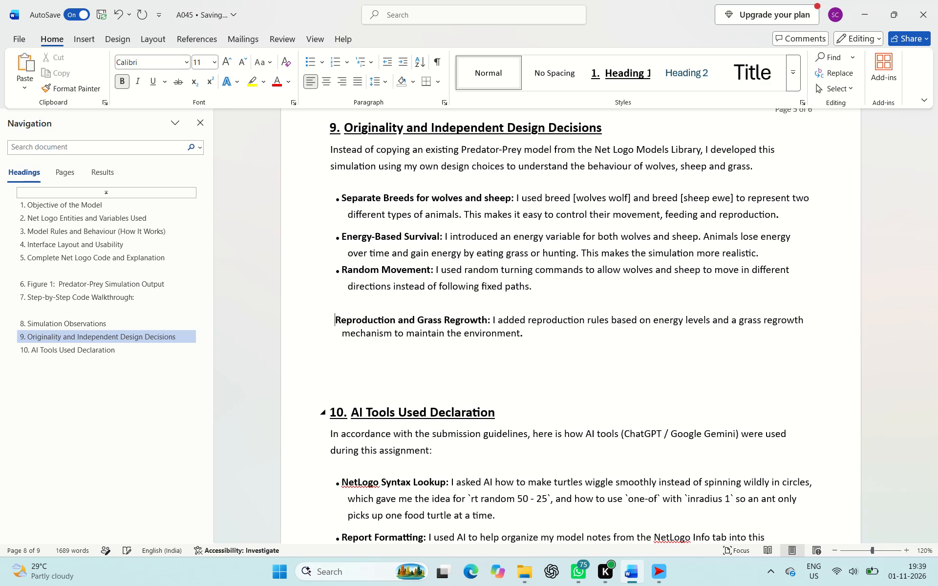
pyautogui.press('space')
pyautogui.press('space')
pyautogui.press('space')
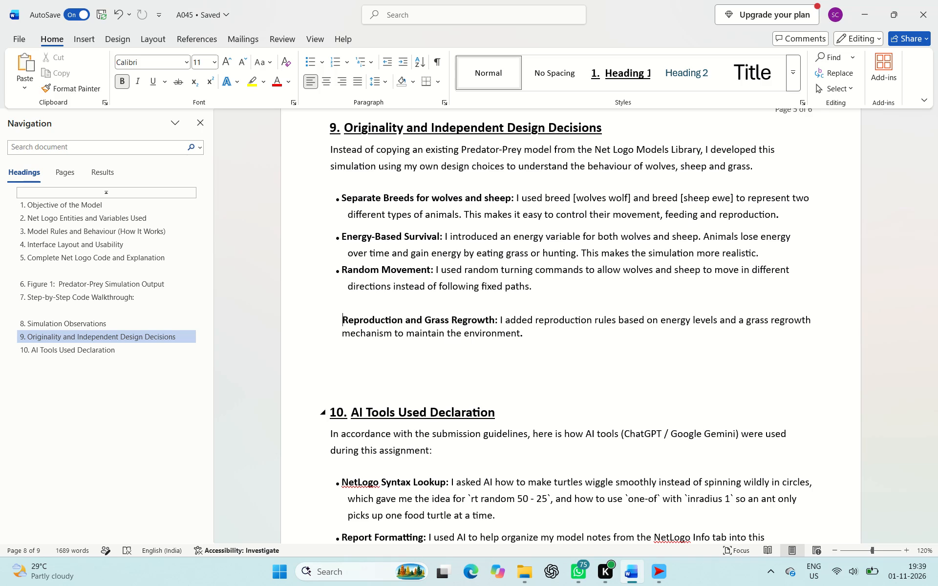
pyautogui.press('BackSpace')
pyautogui.press('.')
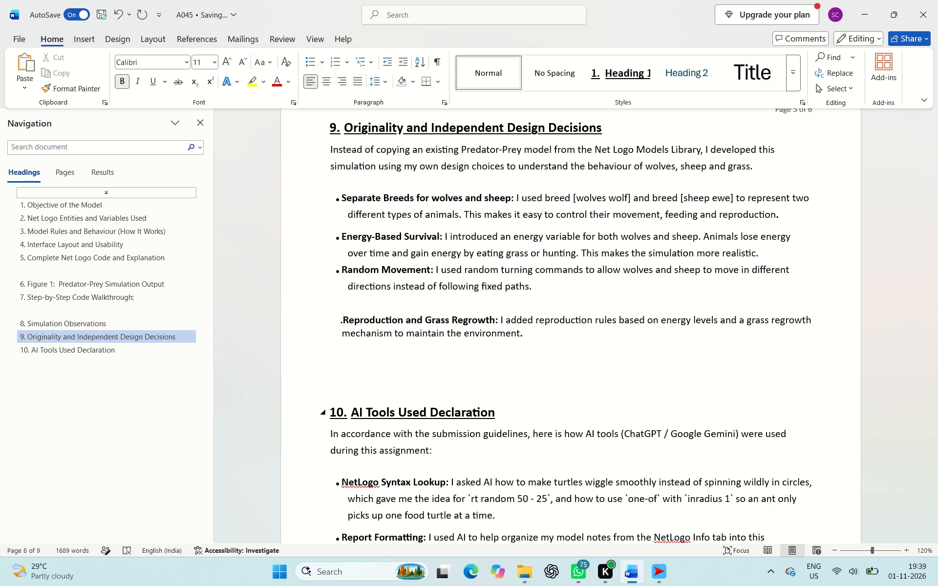
# Undo the manual period, leading spaces and latest indent change on the Reproduction and Grass Regrowth item in section 9.
pyautogui.hotkey('ctrl', 'z')
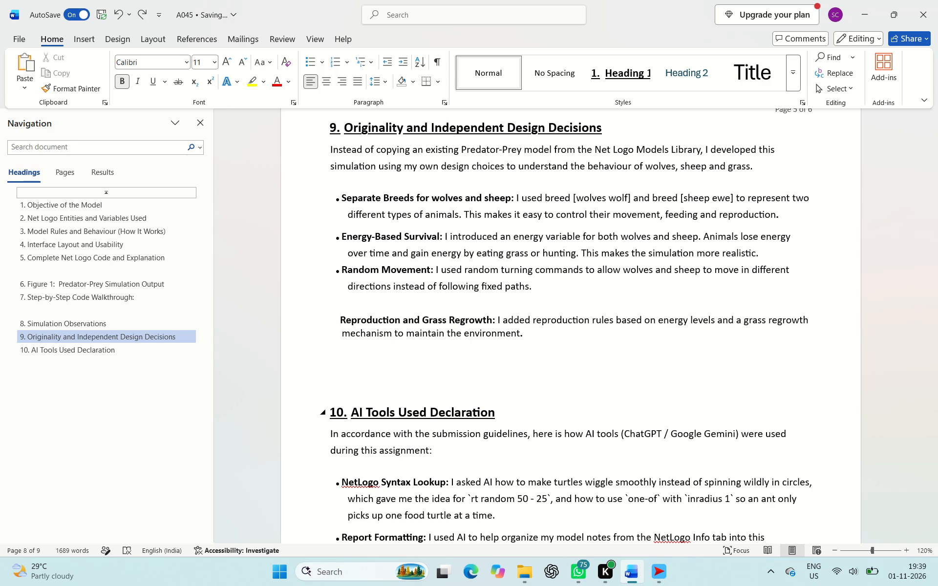
pyautogui.hotkey('ctrl', 'z')
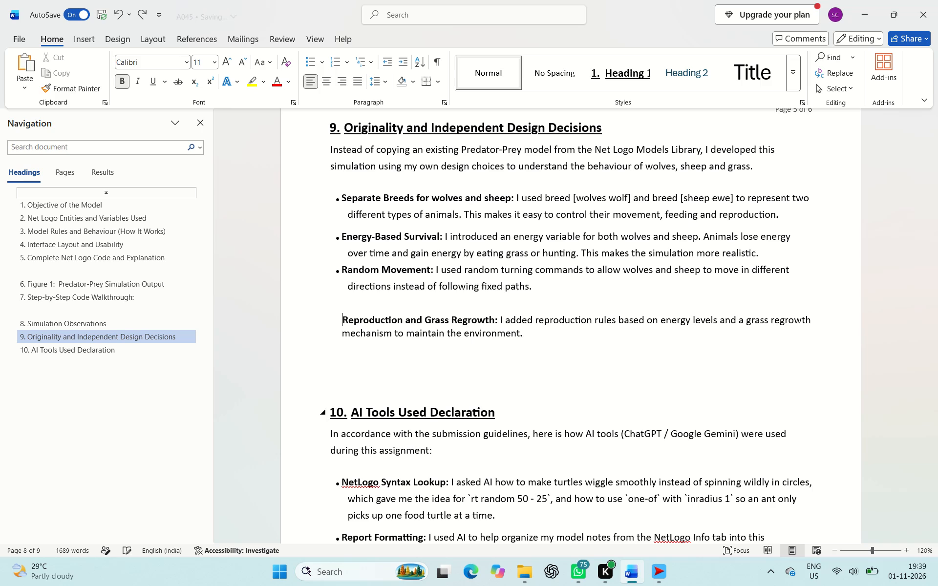
pyautogui.hotkey('ctrl', 'z')
pyautogui.hotkey('ctrl', 'z')
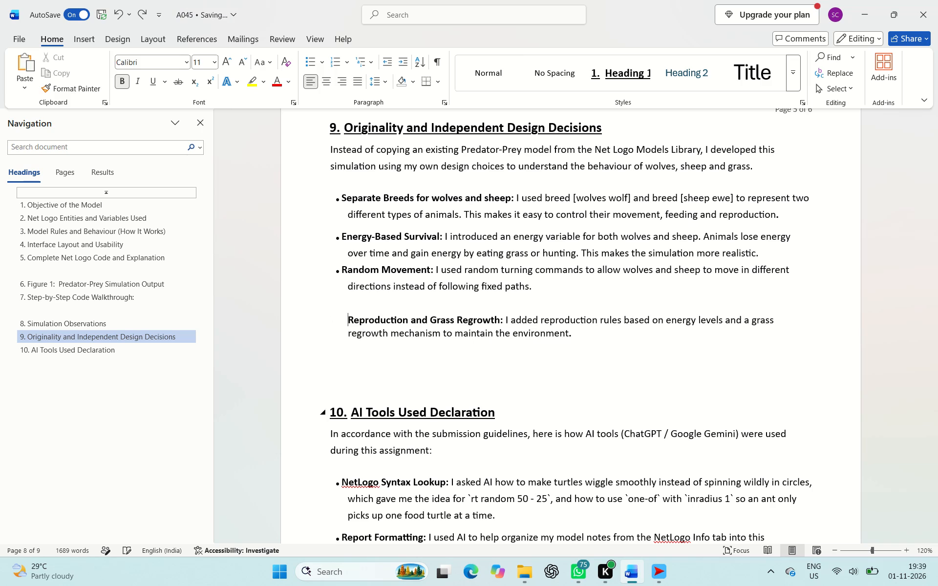
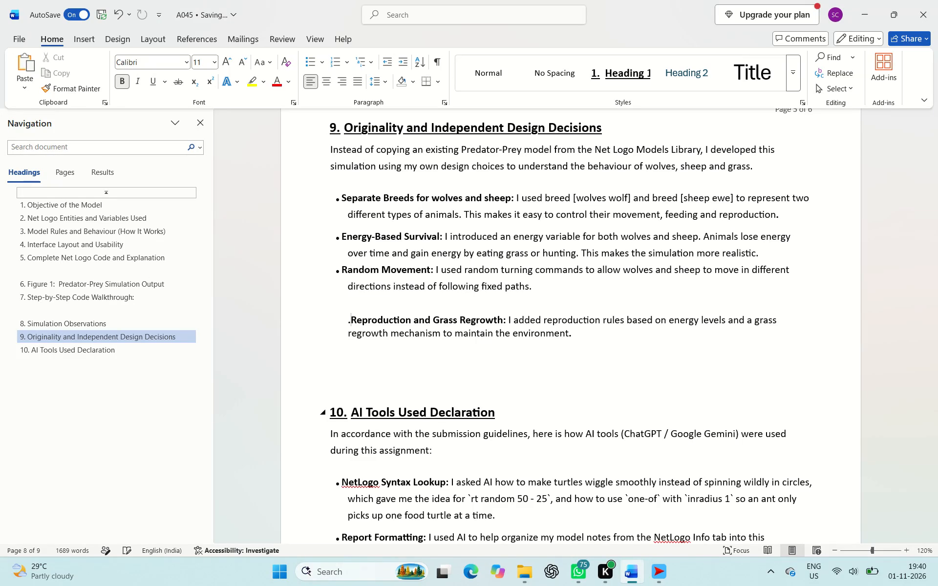
# Insert a space between the manual period and the Reproduction and Grass Regrowth label in section 9.
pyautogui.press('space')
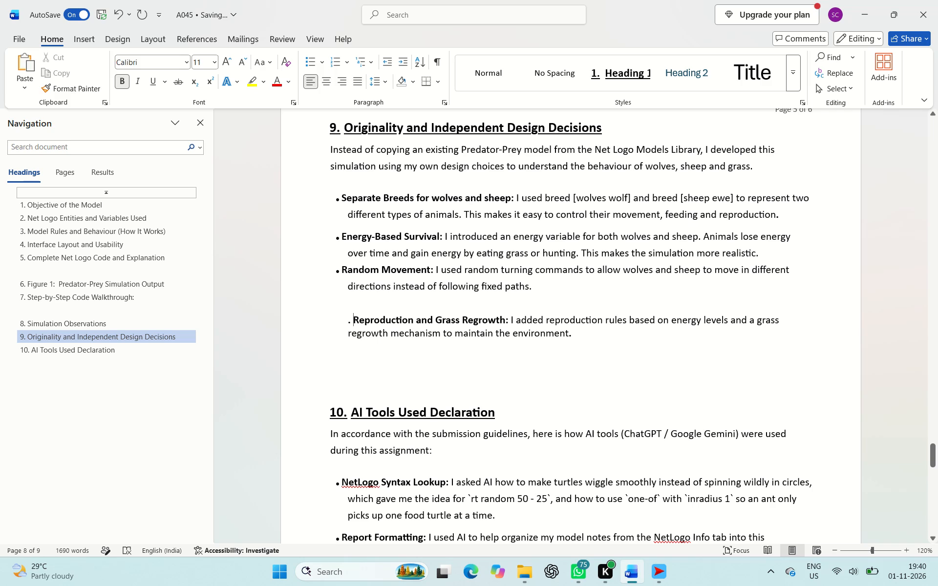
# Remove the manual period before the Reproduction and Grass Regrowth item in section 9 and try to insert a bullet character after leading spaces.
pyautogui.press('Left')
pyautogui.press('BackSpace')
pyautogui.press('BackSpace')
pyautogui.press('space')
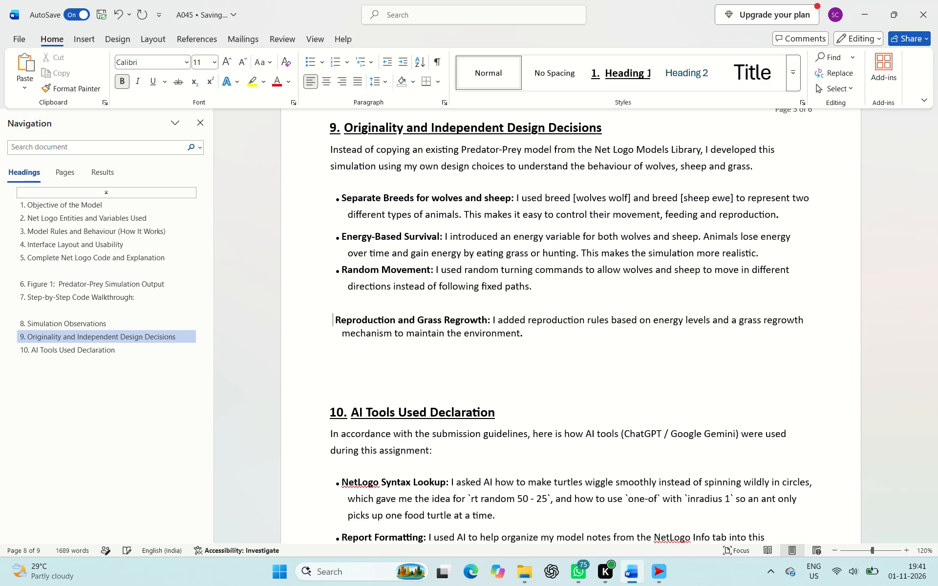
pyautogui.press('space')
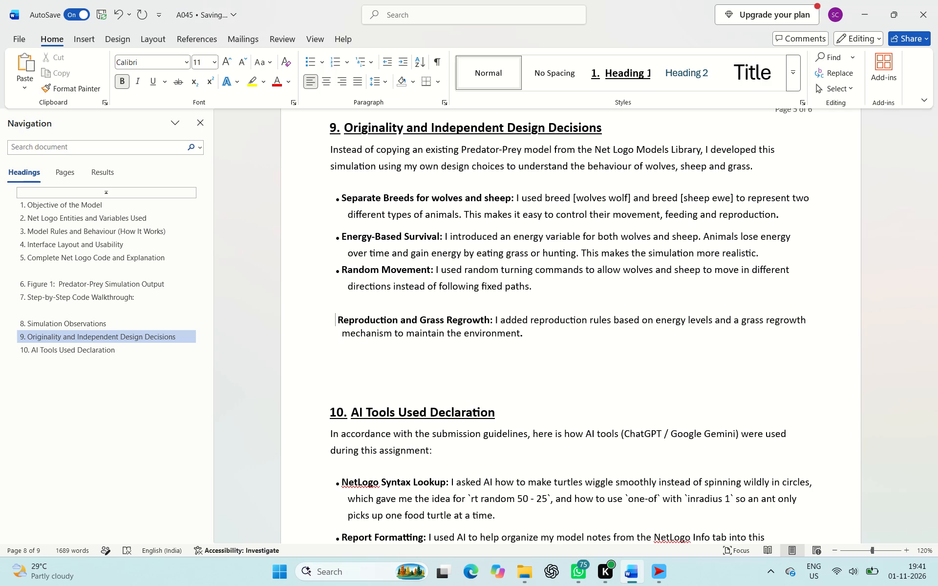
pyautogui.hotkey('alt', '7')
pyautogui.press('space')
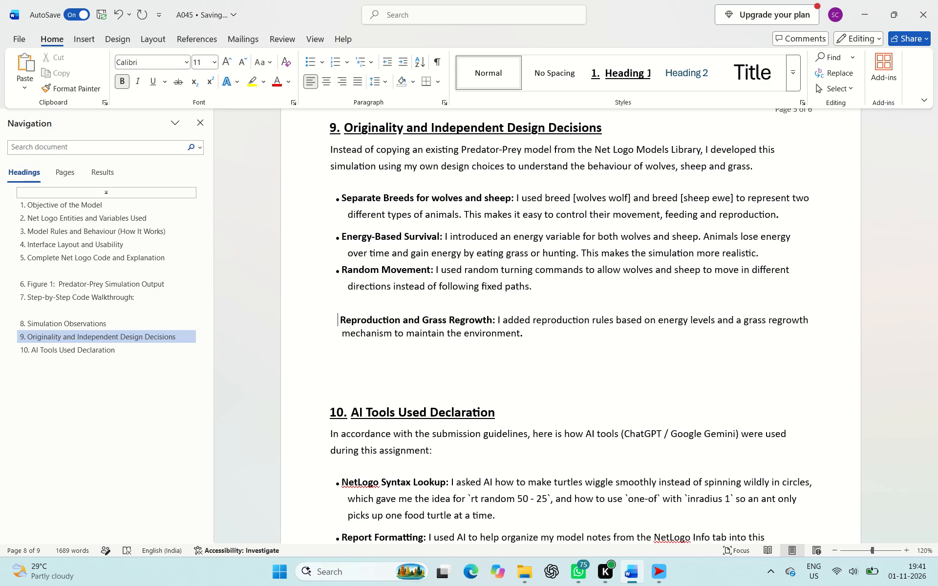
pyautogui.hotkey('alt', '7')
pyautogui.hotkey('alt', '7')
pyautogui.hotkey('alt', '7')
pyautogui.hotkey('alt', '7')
# Copy the whole Reproduction and Grass Regrowth paragraph in section 9 and delete it.
pyautogui.moveTo(339, 321); pyautogui.dragTo(526, 330)
pyautogui.hotkey('ctrl', 'c')
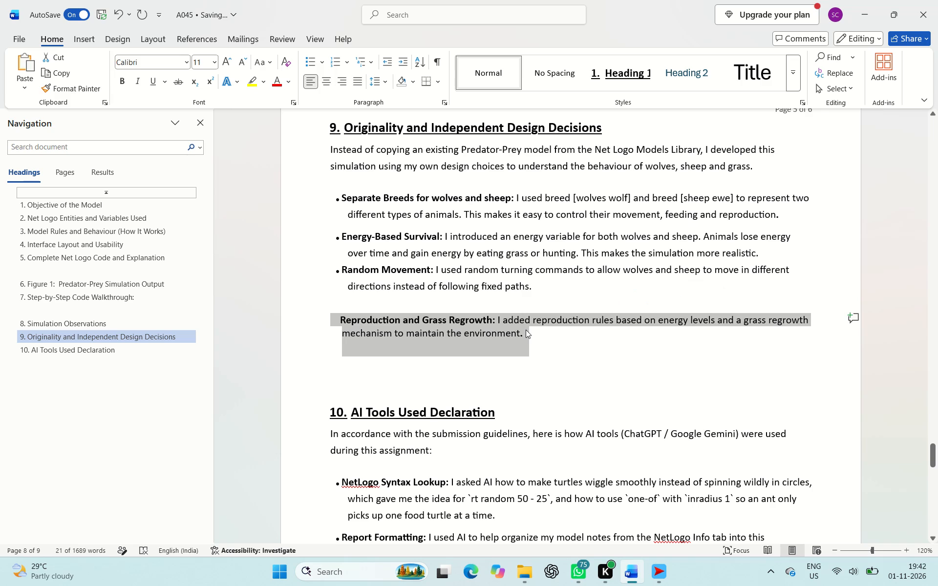
pyautogui.press('BackSpace')
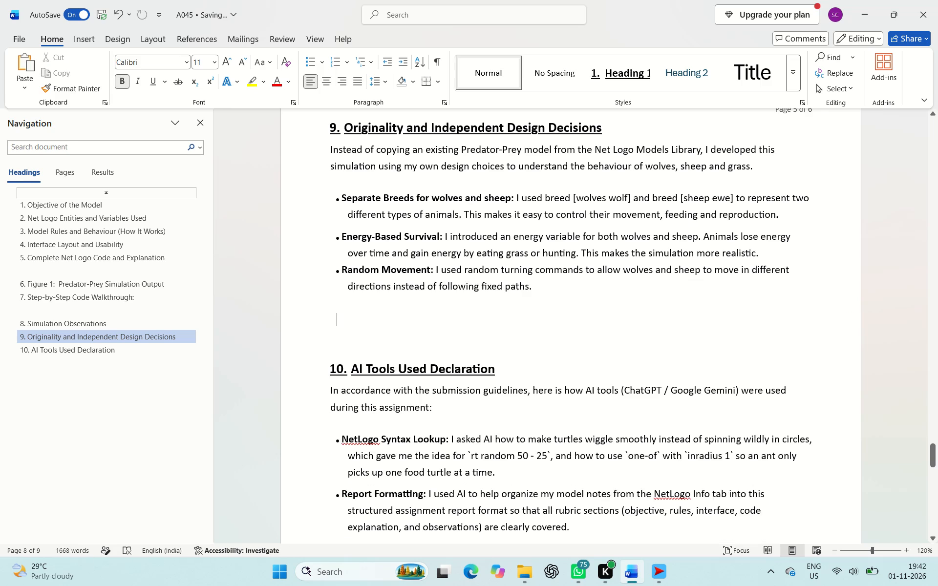
# Duplicate the Random Movement bullet item of section 9 in a new paragraph directly below the original.
pyautogui.moveTo(333, 267); pyautogui.dragTo(531, 289)
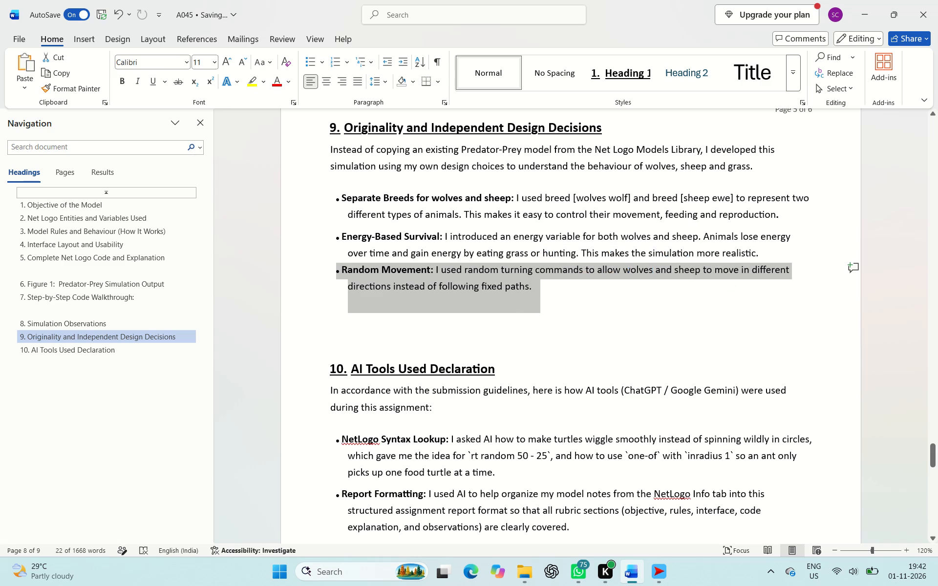
pyautogui.hotkey('ctrl', 'c')
pyautogui.click(543, 281)
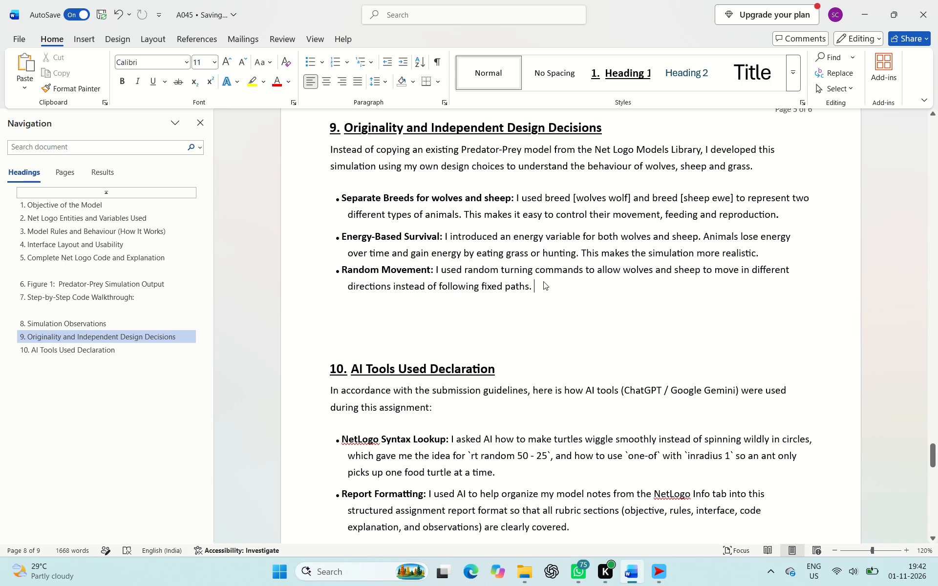
pyautogui.press('Return')
pyautogui.hotkey('ctrl', 'v')
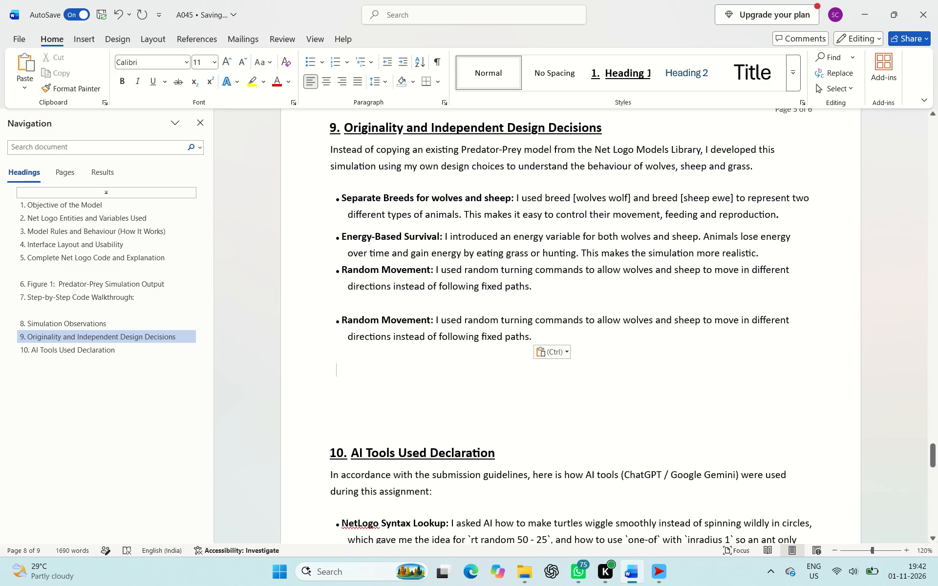
# Set the line spacing of the duplicated Random Movement item to 1.0.
pyautogui.moveTo(332, 319); pyautogui.dragTo(535, 336)
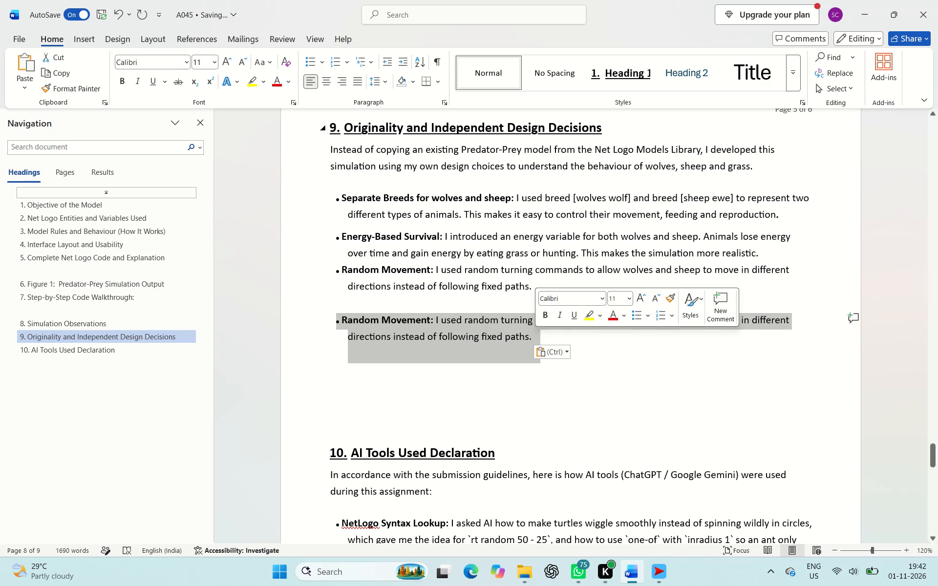
pyautogui.click(382, 79)
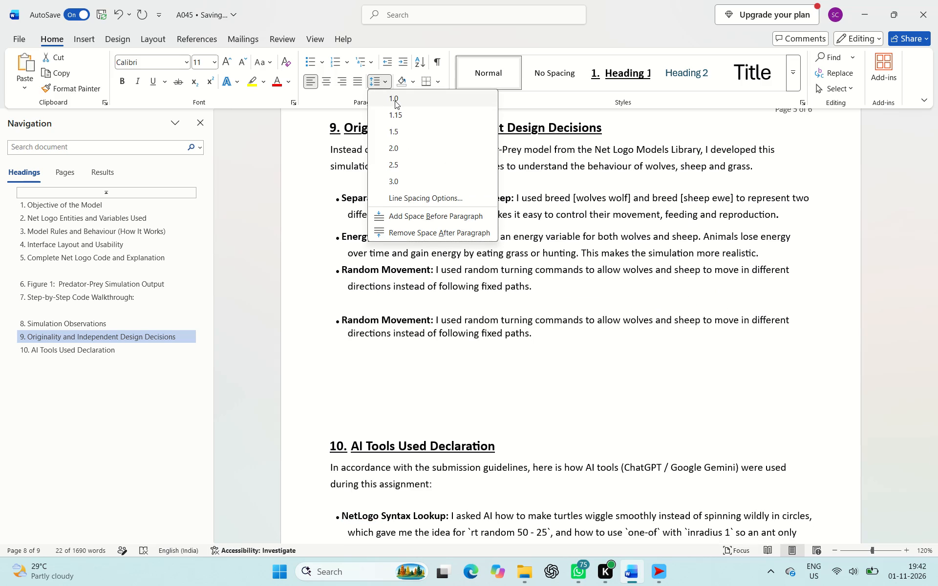
pyautogui.click(395, 101)
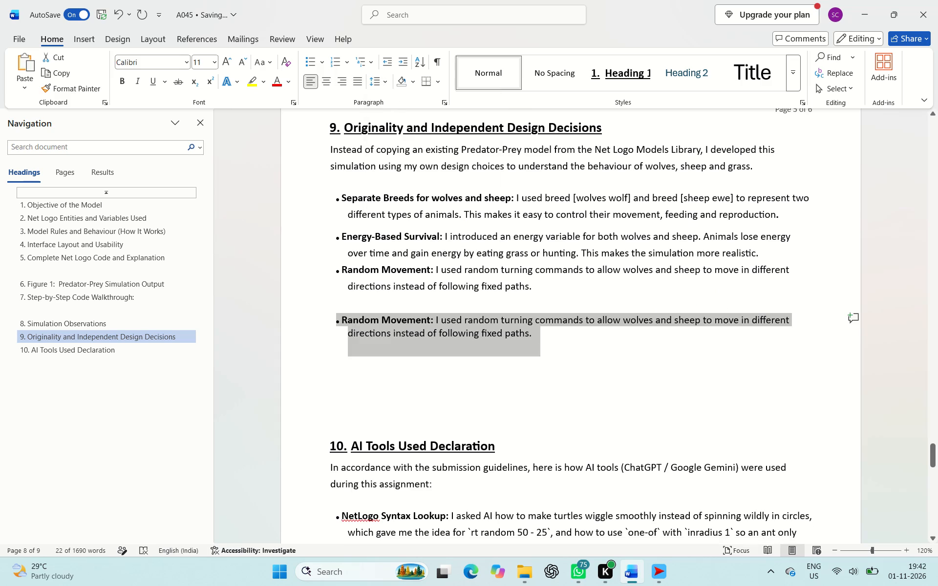
pyautogui.click(448, 252)
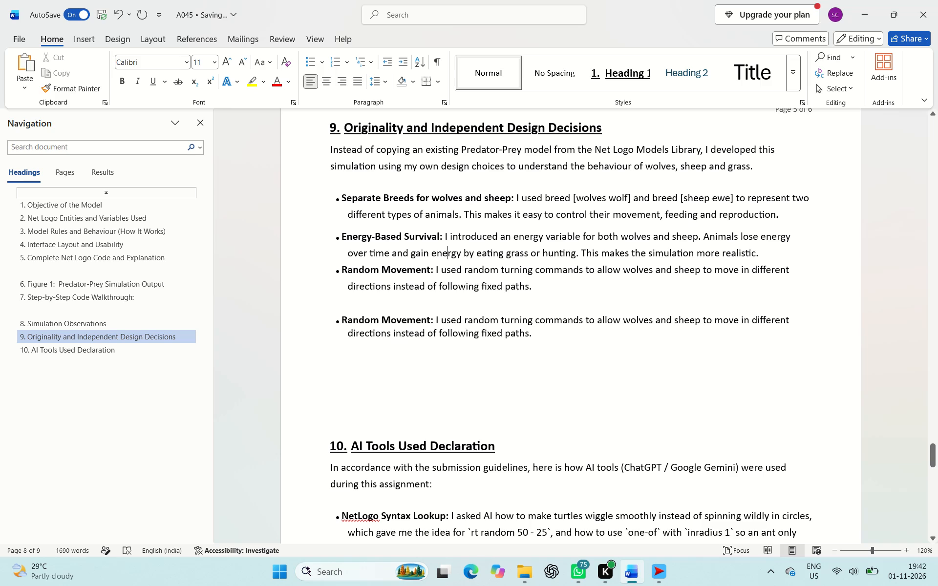
# Replace the bold label of the duplicated Random Movement item with "Reproduction and Grass Regrowth", keeping the colon.
pyautogui.click(429, 322)
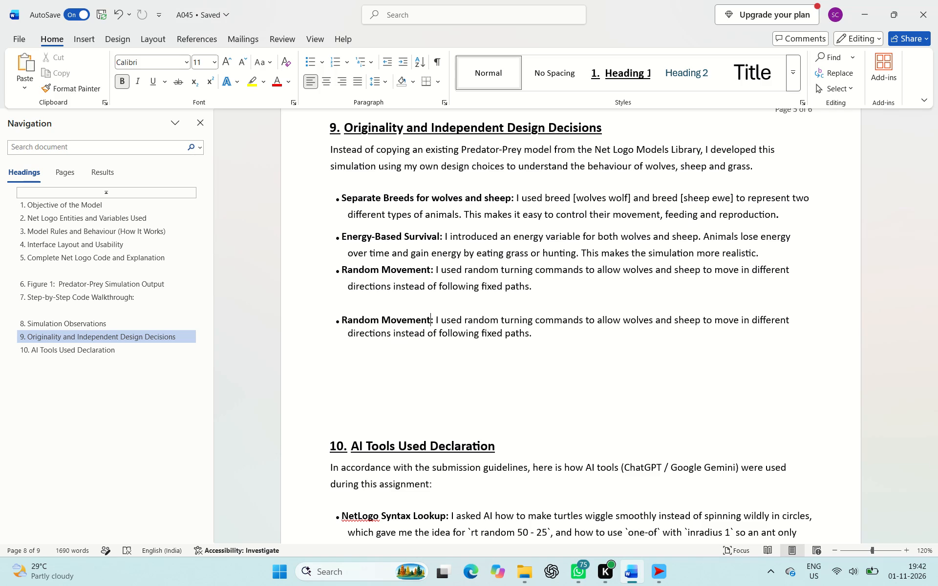
pyautogui.press('BackSpace')
pyautogui.press('BackSpace')
pyautogui.press('BackSpace')
pyautogui.press('BackSpace')
pyautogui.press('BackSpace')
pyautogui.press('BackSpace')
pyautogui.press('BackSpace')
pyautogui.press('BackSpace')
pyautogui.press('BackSpace')
pyautogui.press('BackSpace')
pyautogui.press('BackSpace')
pyautogui.press('BackSpace')
pyautogui.press('BackSpace')
pyautogui.press('BackSpace')
pyautogui.press('BackSpace')
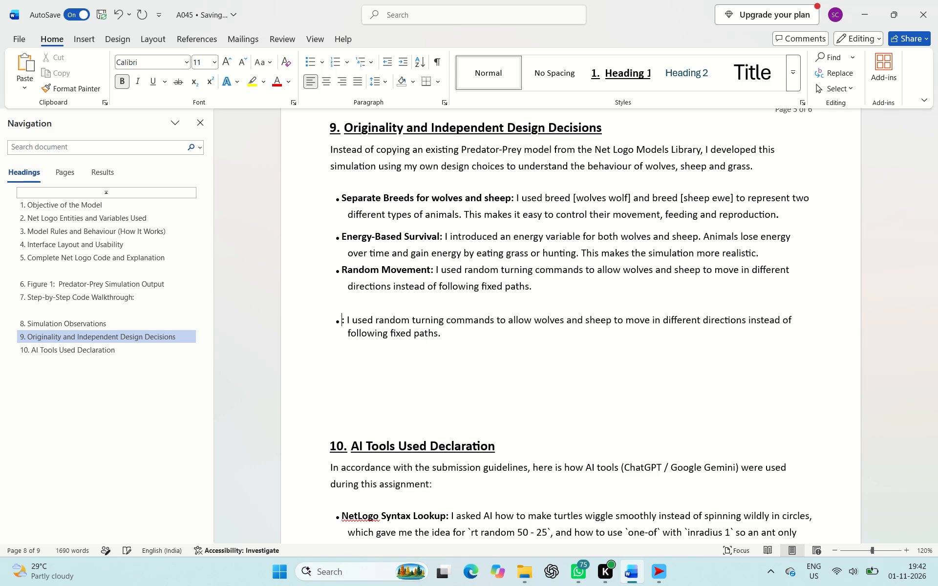
pyautogui.write('Re')
pyautogui.write('production')
pyautogui.press('space')
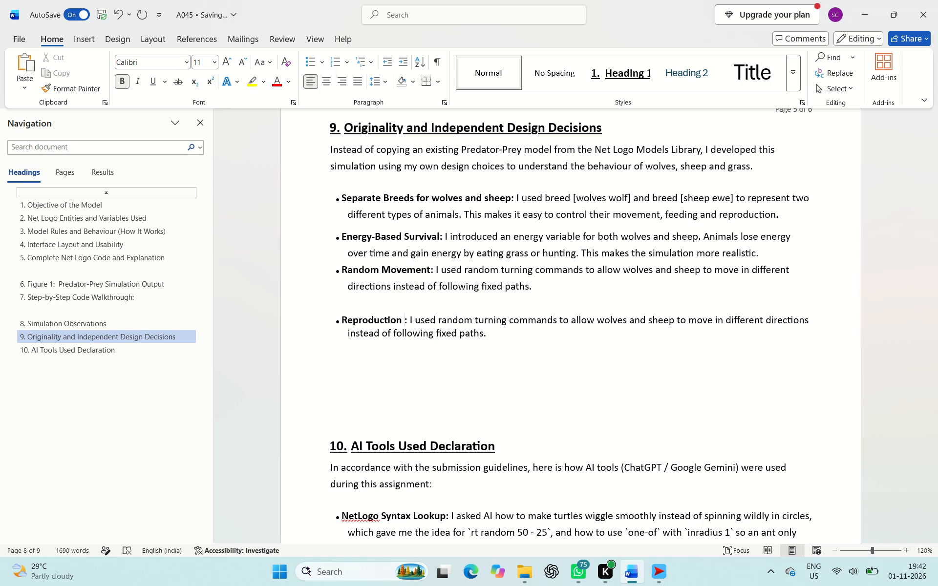
pyautogui.write('and')
pyautogui.press('space')
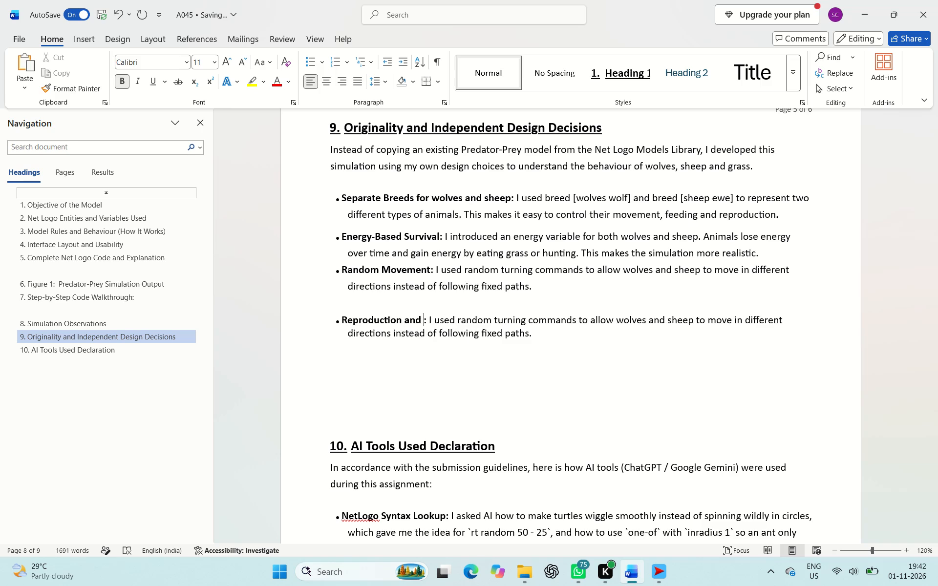
pyautogui.write('Grass')
pyautogui.press('space')
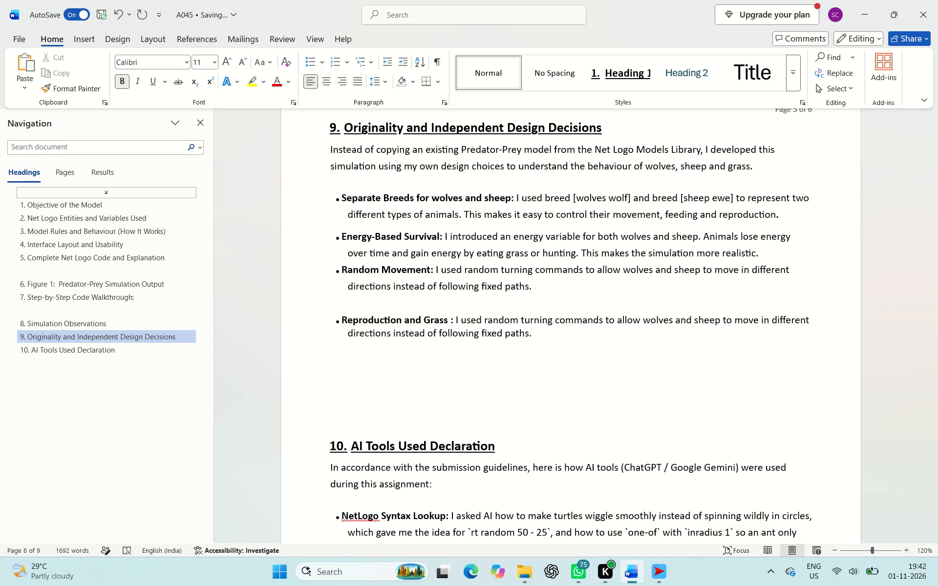
pyautogui.hotkey('shift', 'r')
pyautogui.write('egroeth')
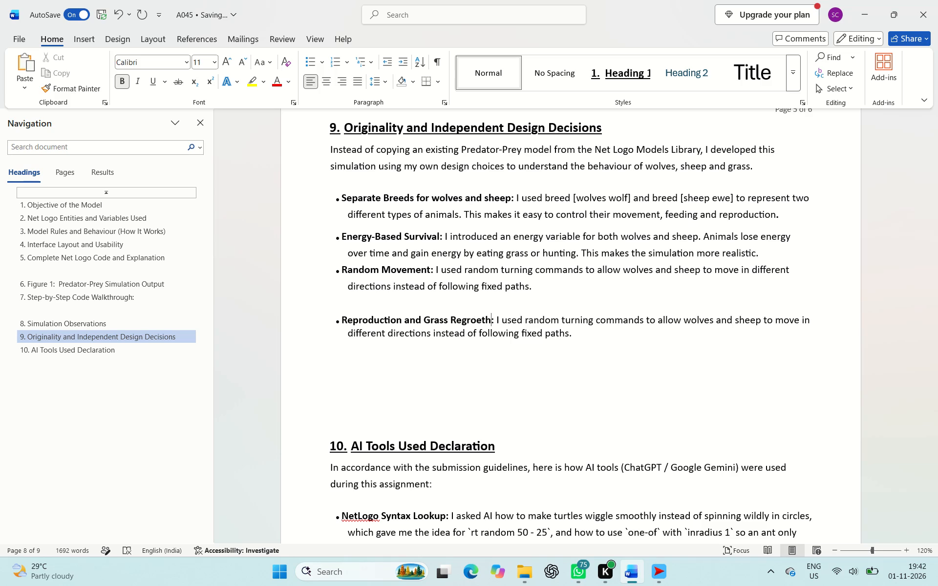
pyautogui.press('BackSpace')
pyautogui.press('BackSpace')
pyautogui.press('BackSpace')
pyautogui.press('BackSpace')
pyautogui.write('owth')
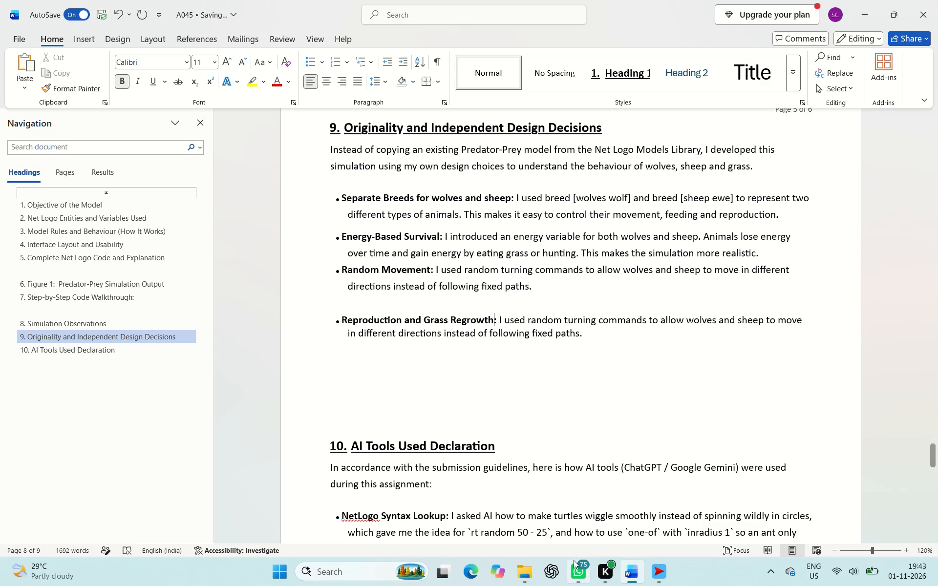
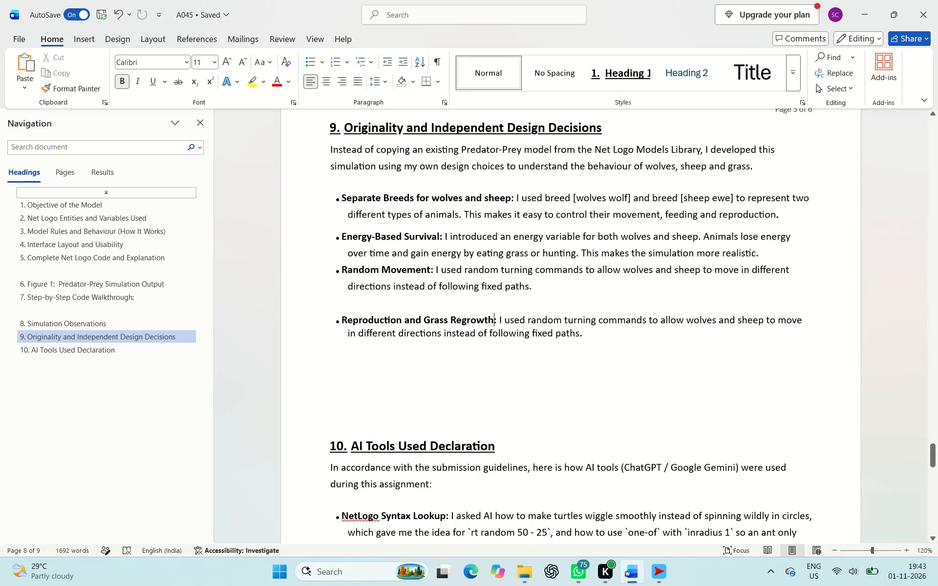
# Replace the text after the Reproduction and Grass Regrowth label with the copied sentence about energy-based reproduction rules and a grass regrowth mechanism.
pyautogui.click(608, 335)
pyautogui.hotkey('ctrl', 'BackSpace')
pyautogui.hotkey('ctrl', 'BackSpace')
pyautogui.hotkey('ctrl', 'BackSpace')
pyautogui.hotkey('ctrl', 'BackSpace')
pyautogui.hotkey('ctrl', 'BackSpace')
pyautogui.hotkey('ctrl', 'BackSpace')
pyautogui.hotkey('ctrl', 'BackSpace')
pyautogui.hotkey('ctrl', 'BackSpace')
pyautogui.hotkey('ctrl', 'BackSpace')
pyautogui.hotkey('ctrl', 'BackSpace')
pyautogui.hotkey('ctrl', 'BackSpace')
pyautogui.hotkey('ctrl', 'BackSpace')
pyautogui.hotkey('ctrl', 'BackSpace')
pyautogui.hotkey('ctrl', 'BackSpace')
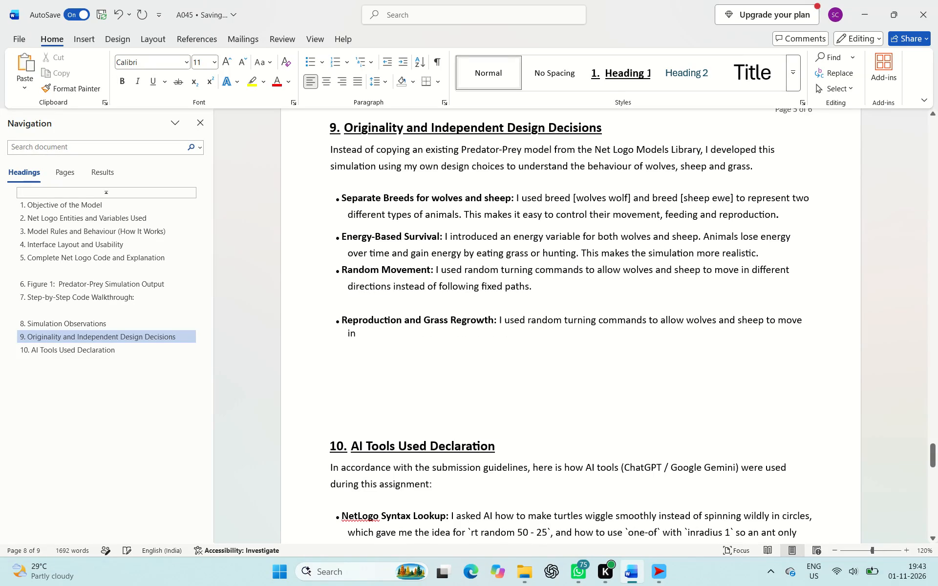
pyautogui.hotkey('ctrl', 'BackSpace')
pyautogui.hotkey('ctrl', 'BackSpace')
pyautogui.hotkey('ctrl', 'BackSpace')
pyautogui.hotkey('ctrl', 'BackSpace')
pyautogui.hotkey('ctrl', 'BackSpace')
pyautogui.hotkey('ctrl', 'BackSpace')
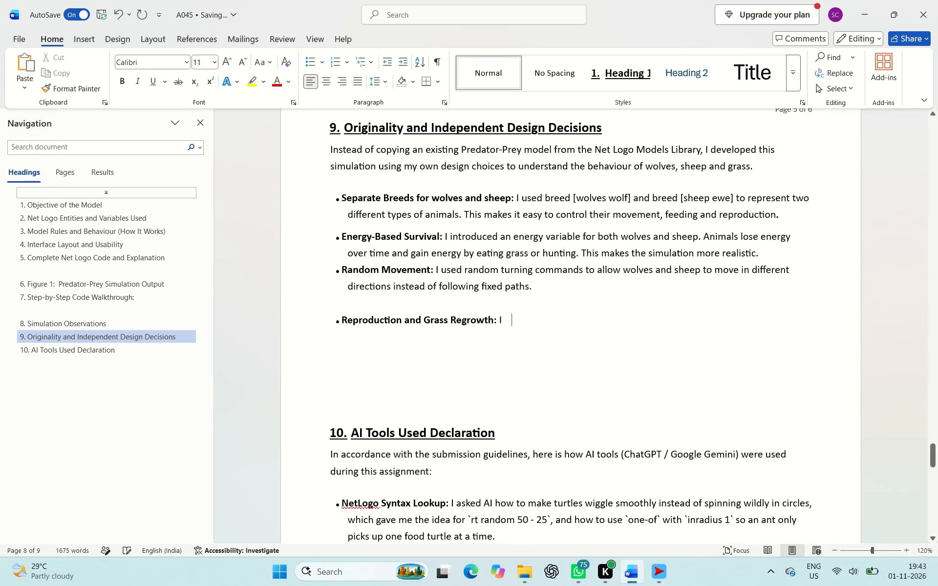
pyautogui.press('space')
pyautogui.hotkey('ctrl', 'v')
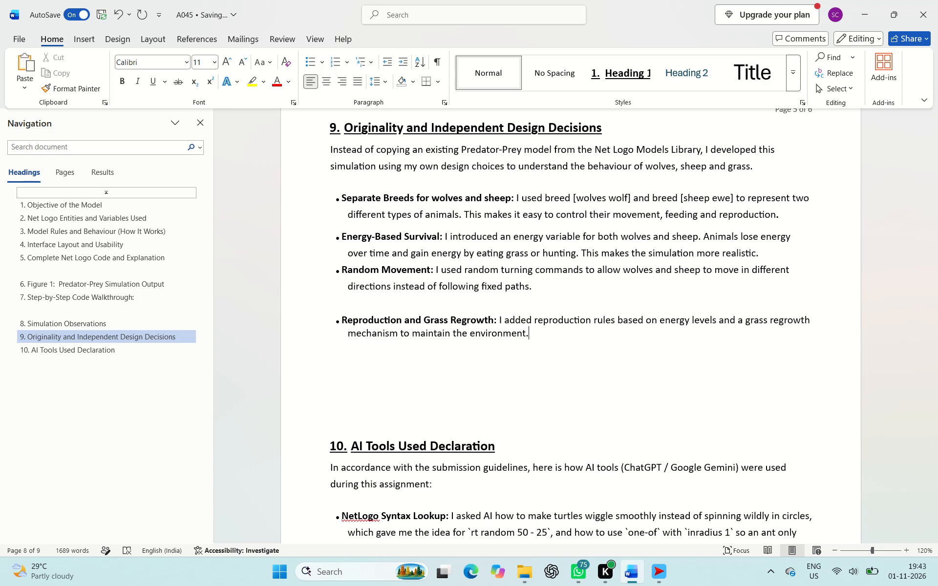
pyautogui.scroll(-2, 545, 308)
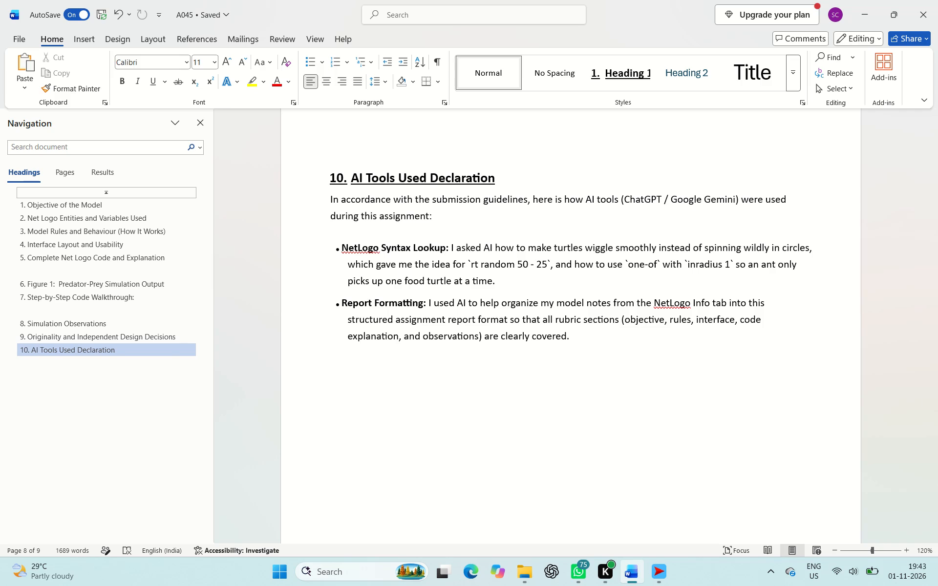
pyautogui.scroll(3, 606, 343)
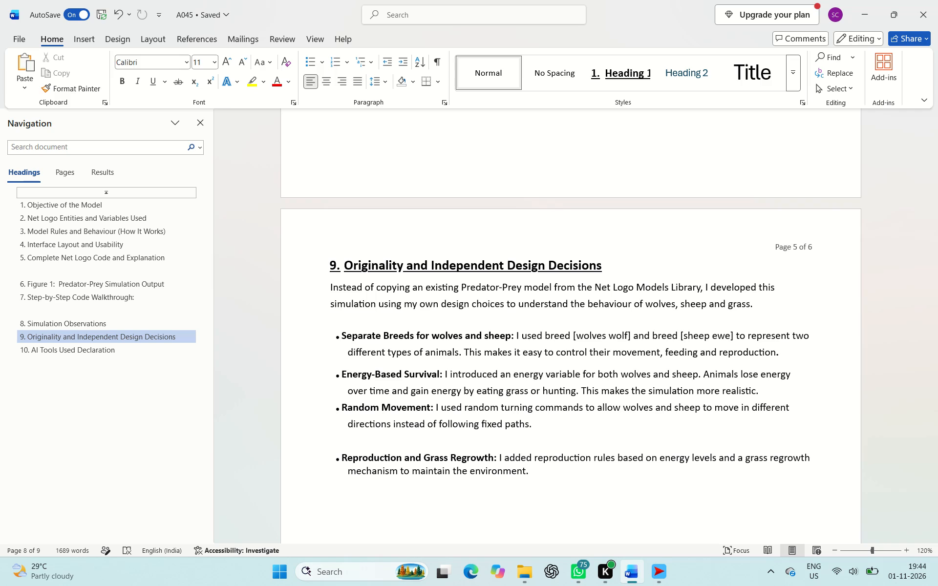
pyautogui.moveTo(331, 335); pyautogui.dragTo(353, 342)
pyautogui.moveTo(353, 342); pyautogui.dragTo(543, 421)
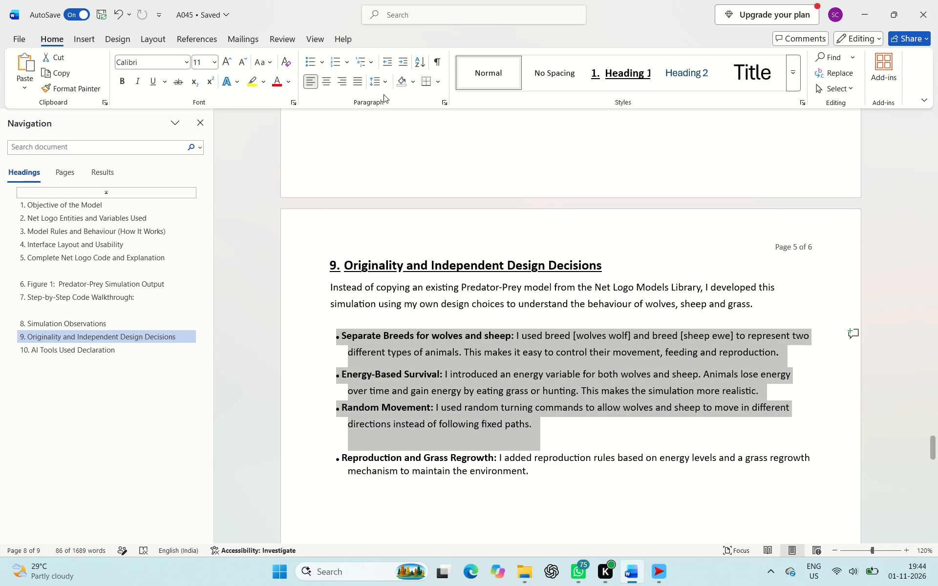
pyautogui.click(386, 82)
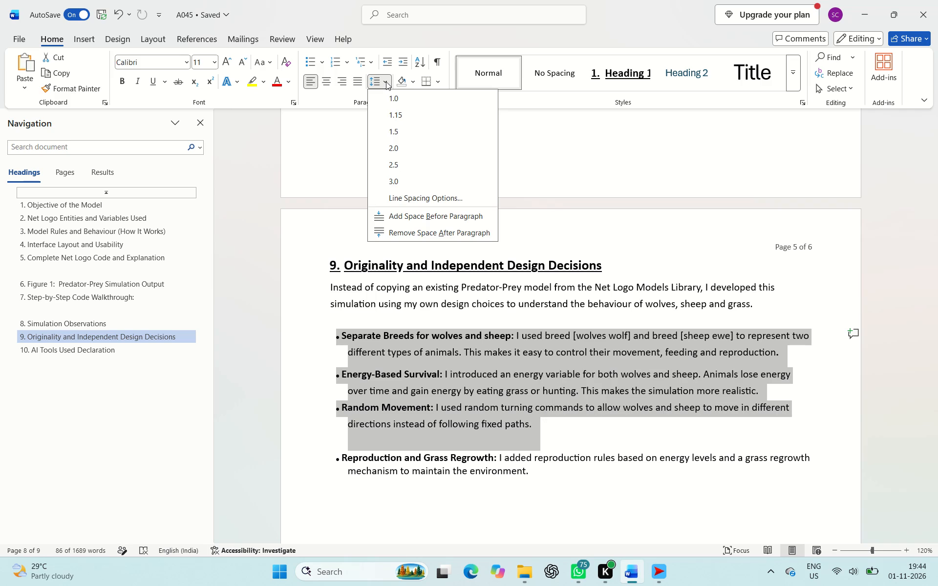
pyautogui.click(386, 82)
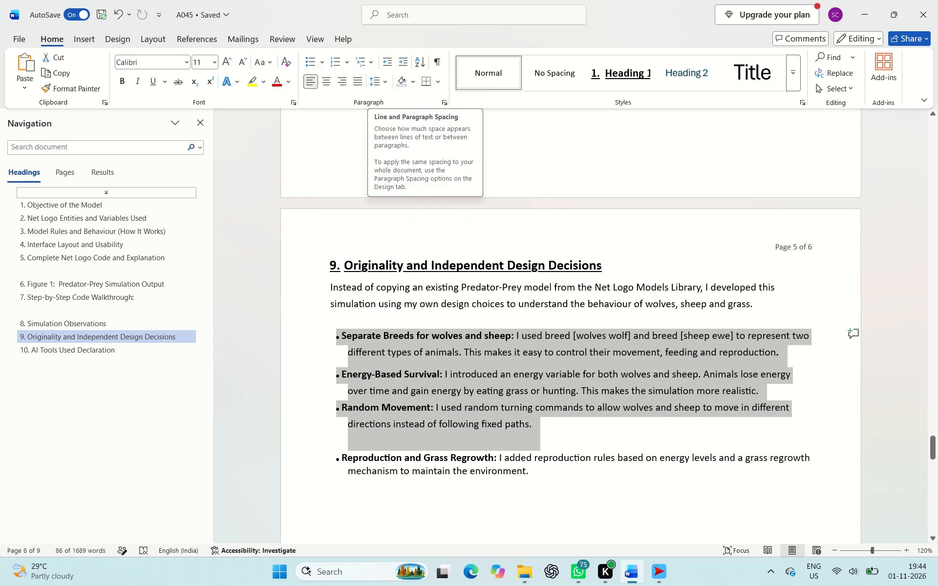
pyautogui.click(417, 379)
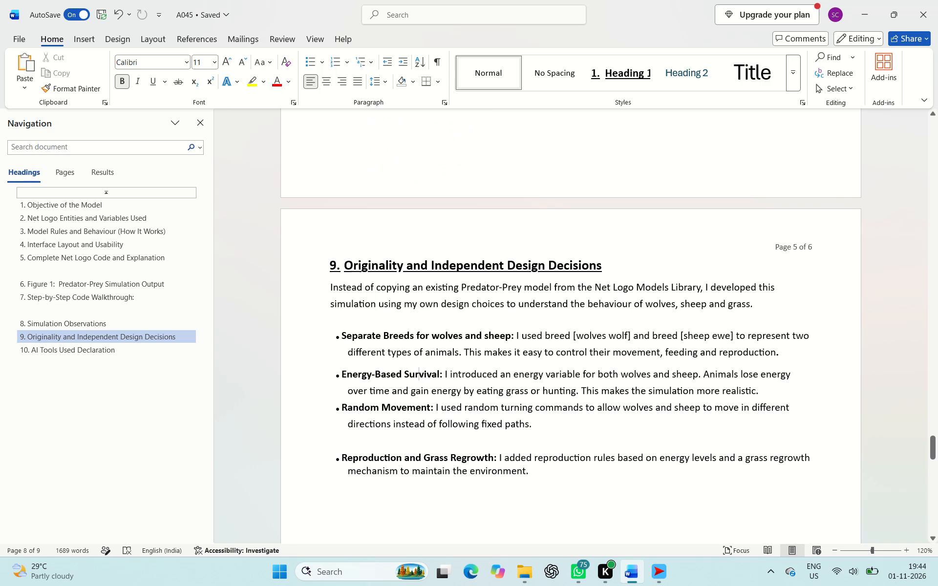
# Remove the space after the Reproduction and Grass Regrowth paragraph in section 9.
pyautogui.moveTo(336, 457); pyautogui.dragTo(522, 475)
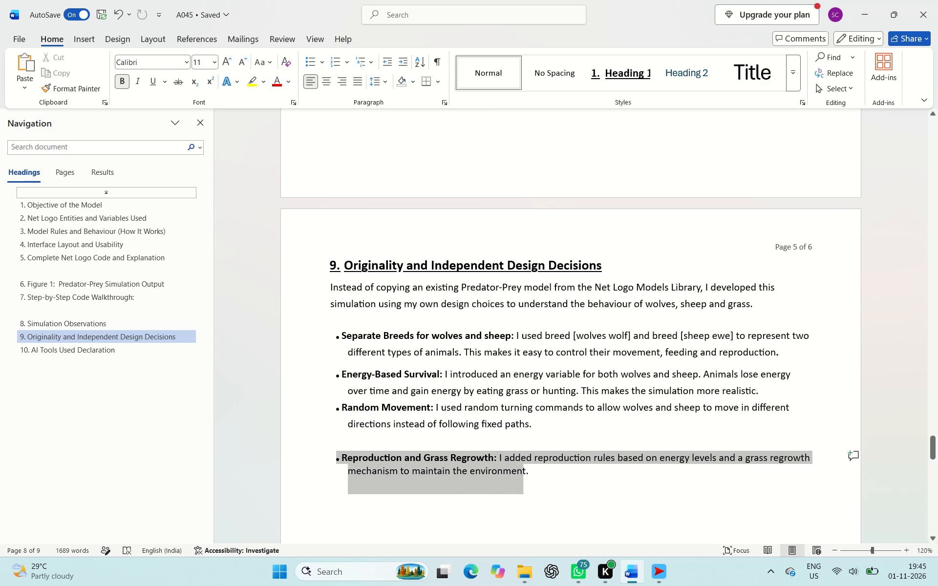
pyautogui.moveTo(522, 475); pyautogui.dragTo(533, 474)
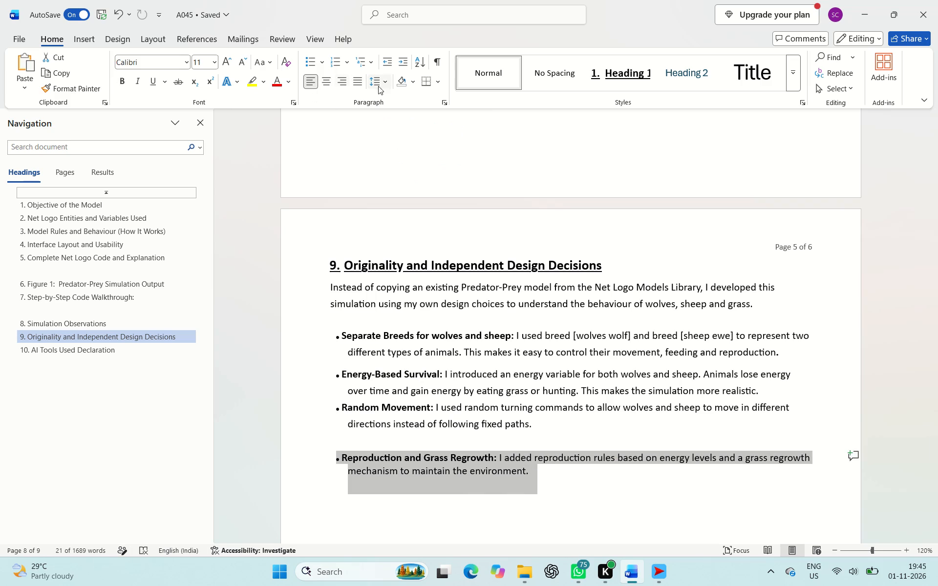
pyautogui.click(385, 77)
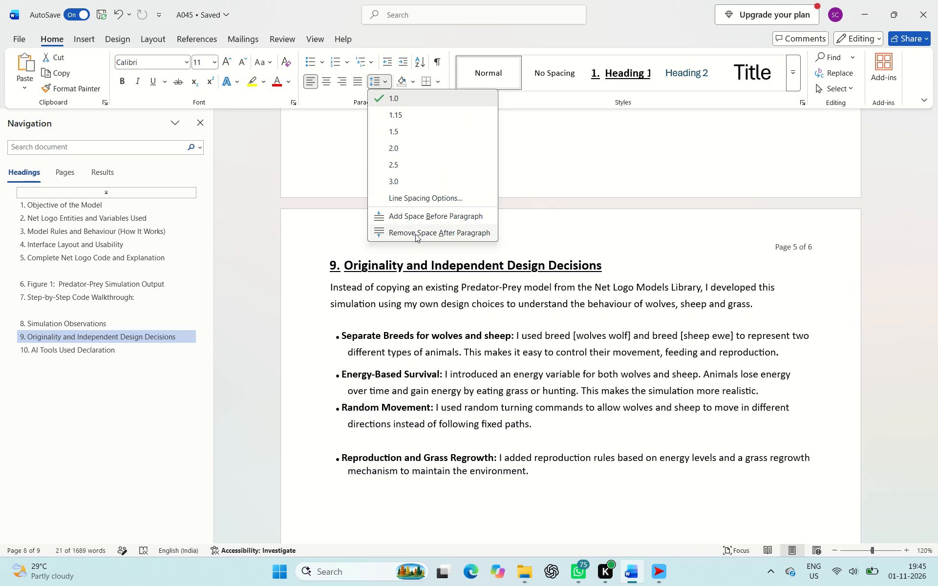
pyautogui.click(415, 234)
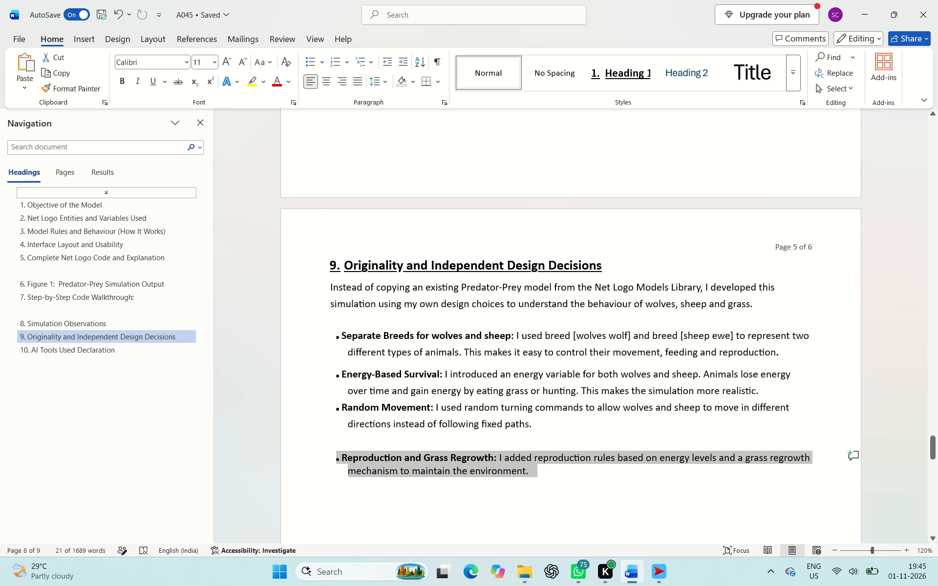
# Merge the Reproduction and Grass Regrowth item into the end of the Random Movement paragraph and split it off again as its own paragraph.
pyautogui.click(469, 402)
pyautogui.click(335, 462)
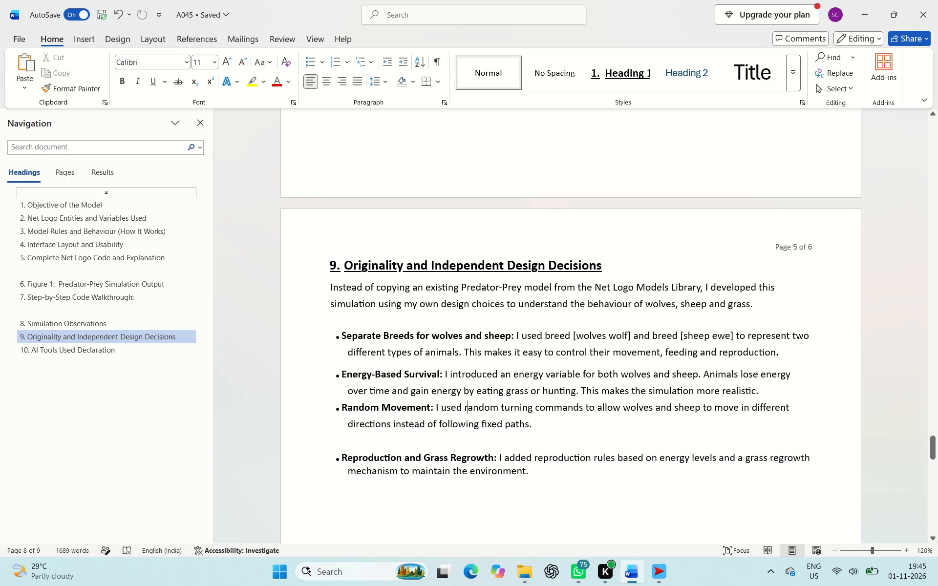
pyautogui.press('BackSpace')
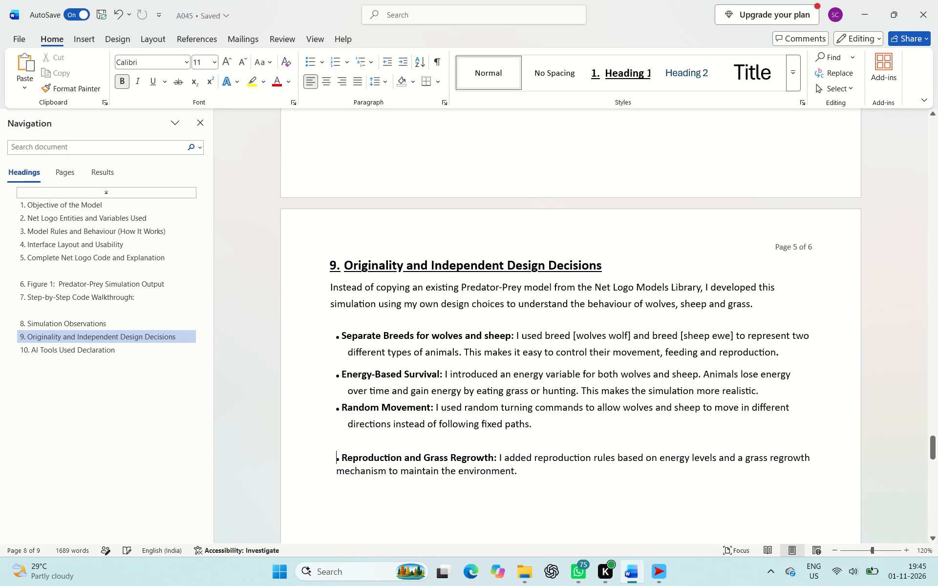
pyautogui.press('BackSpace')
pyautogui.press('BackSpace')
pyautogui.press('BackSpace')
pyautogui.press('BackSpace')
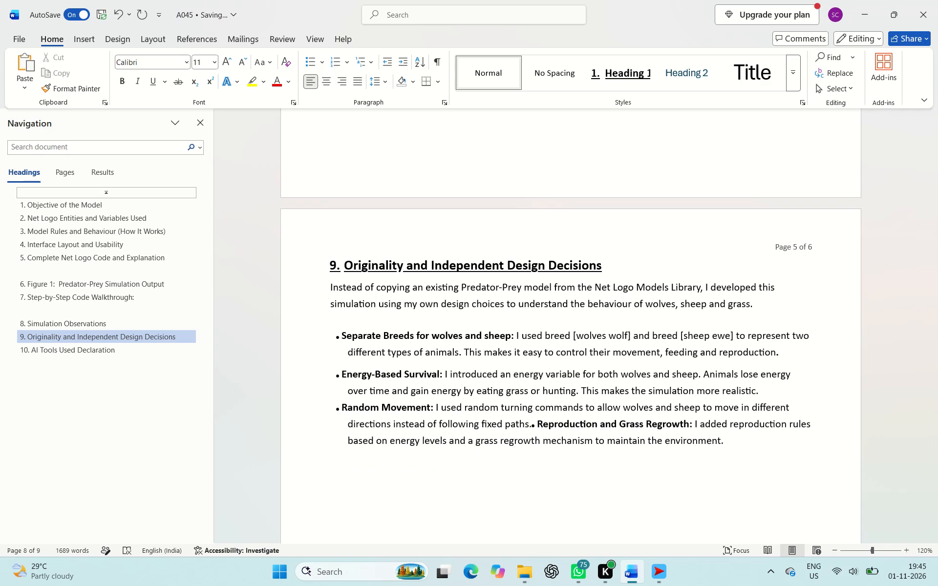
pyautogui.press('Return')
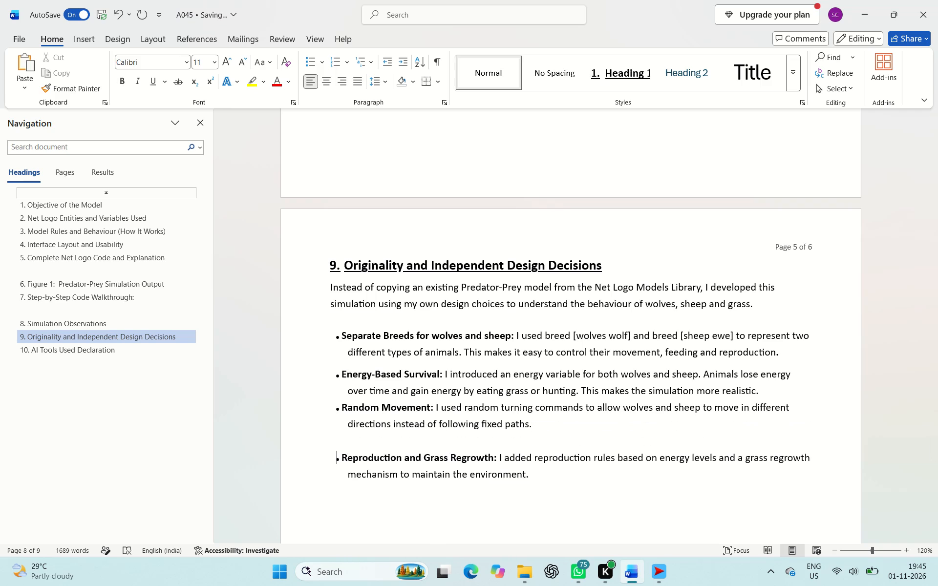
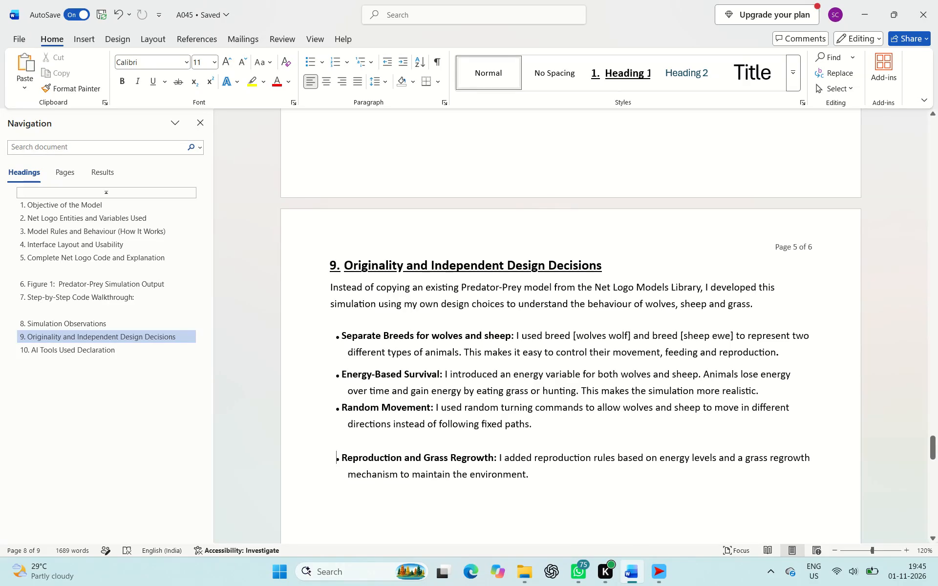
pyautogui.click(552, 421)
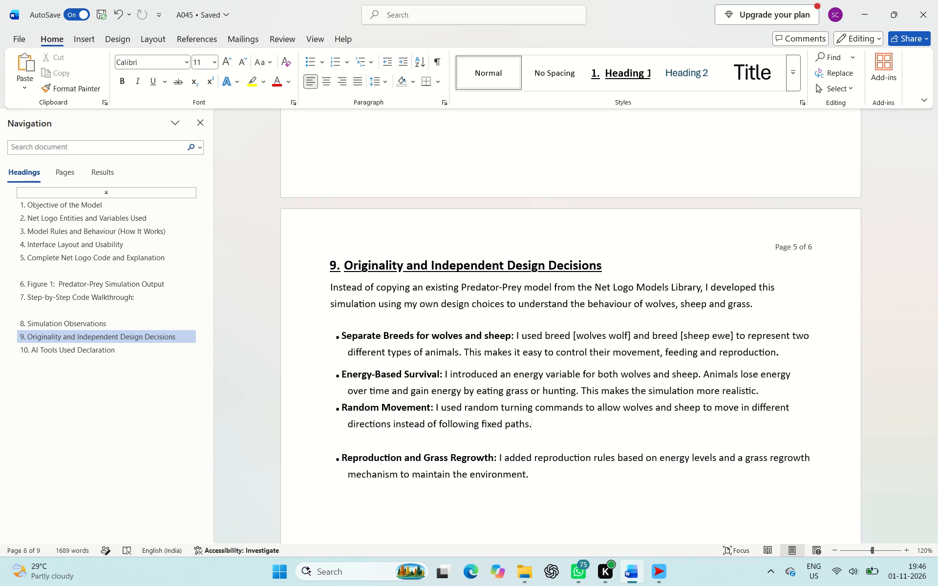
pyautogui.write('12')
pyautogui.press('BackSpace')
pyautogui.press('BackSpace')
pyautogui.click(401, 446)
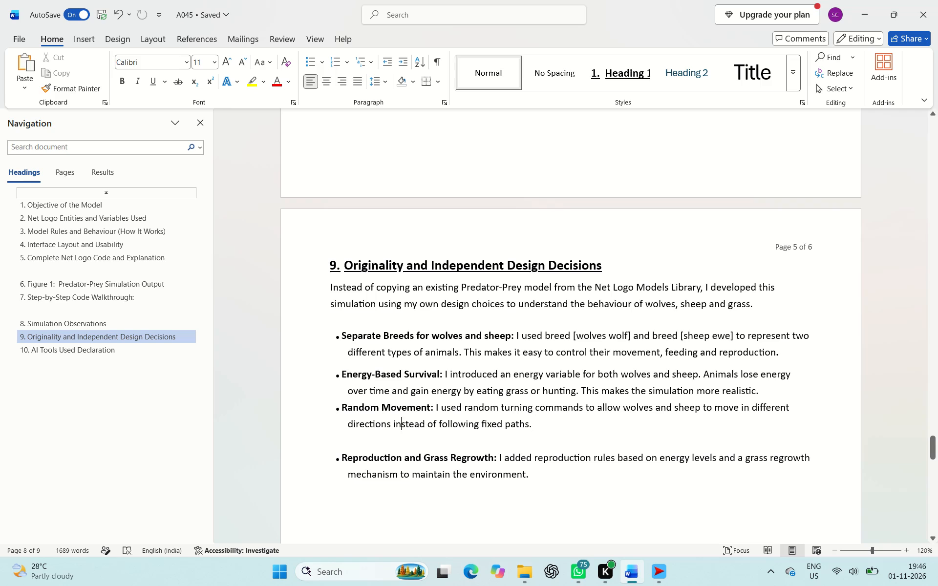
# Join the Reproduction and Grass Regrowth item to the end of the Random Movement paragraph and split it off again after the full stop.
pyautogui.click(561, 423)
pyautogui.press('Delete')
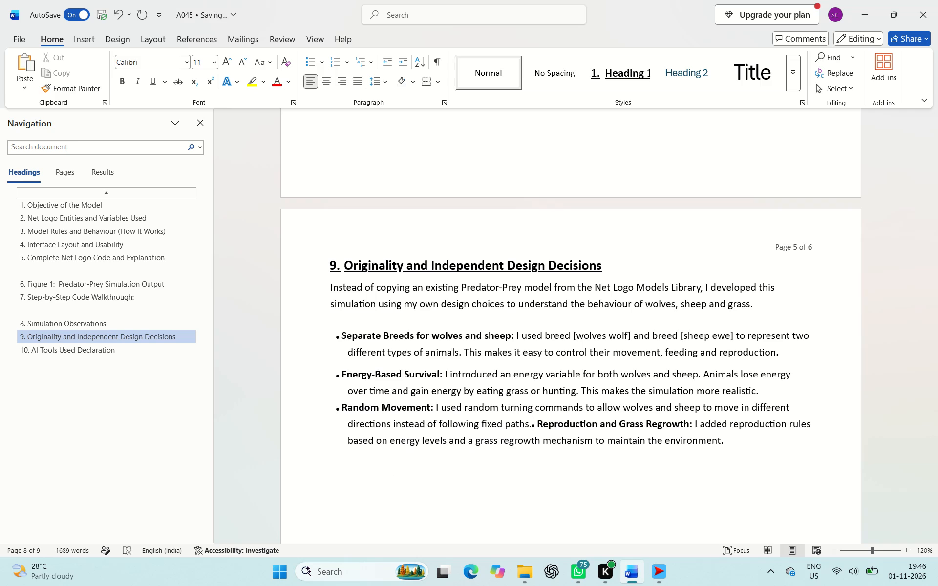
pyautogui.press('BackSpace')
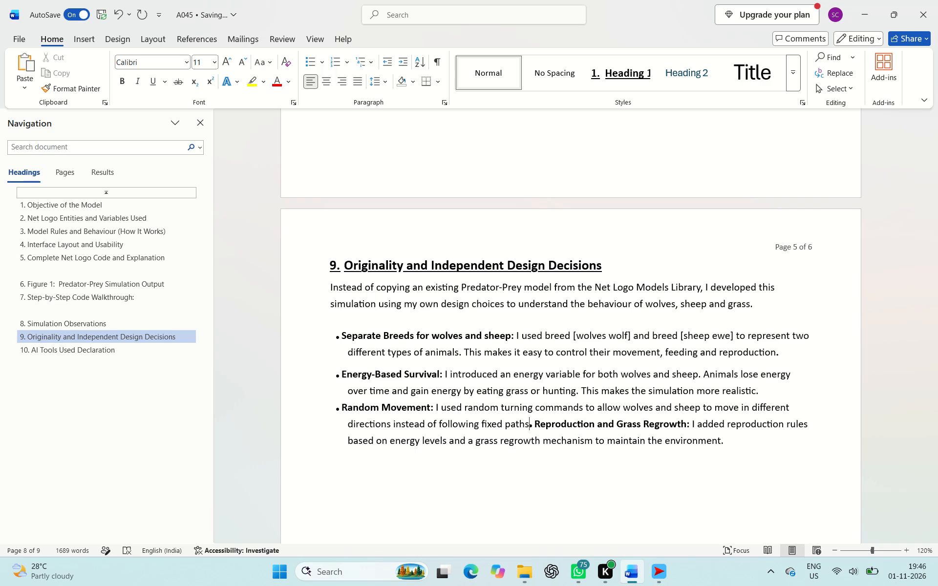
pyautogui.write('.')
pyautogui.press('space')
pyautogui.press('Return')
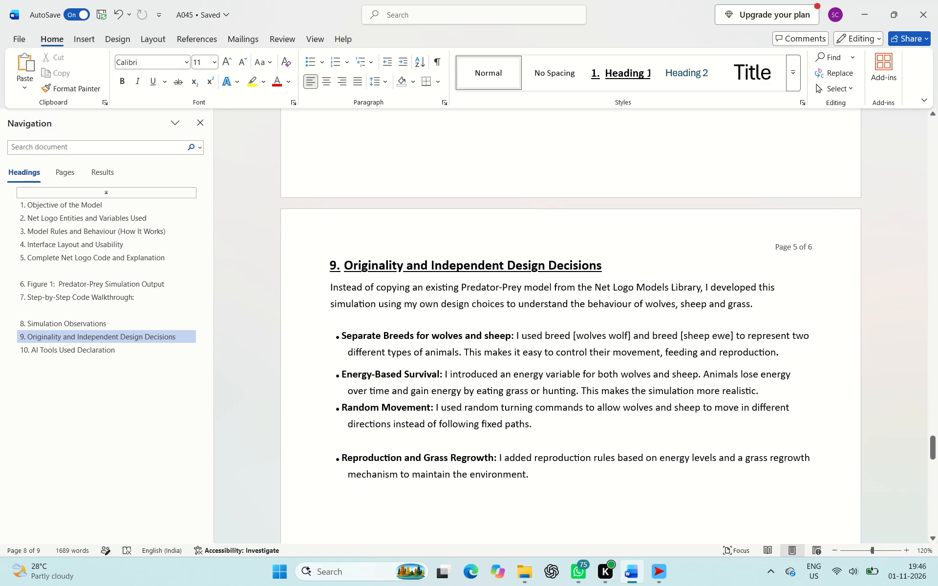
# Remove the space after the Random Movement and Reproduction and Grass Regrowth paragraphs in section 9.
pyautogui.moveTo(338, 406); pyautogui.dragTo(339, 408)
pyautogui.moveTo(339, 408); pyautogui.dragTo(533, 473)
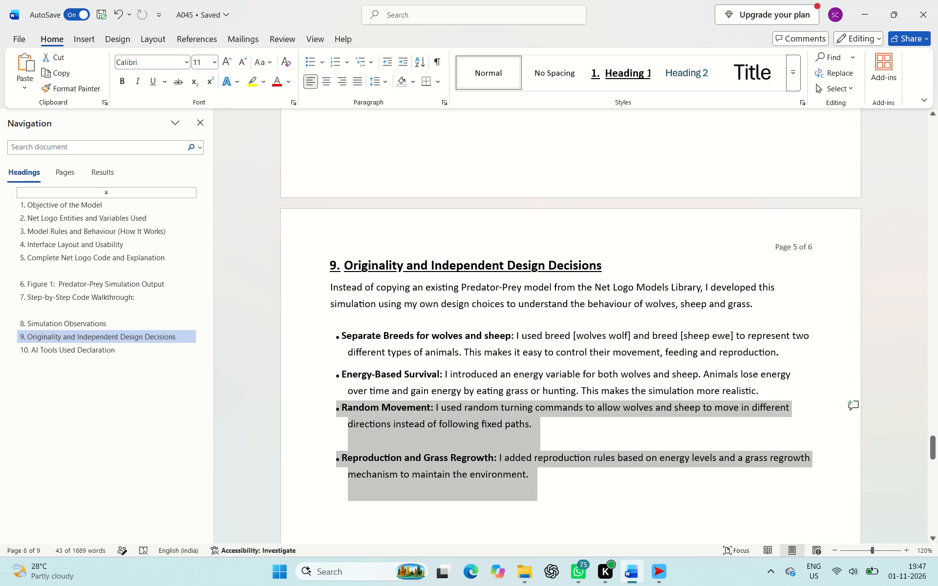
pyautogui.click(375, 75)
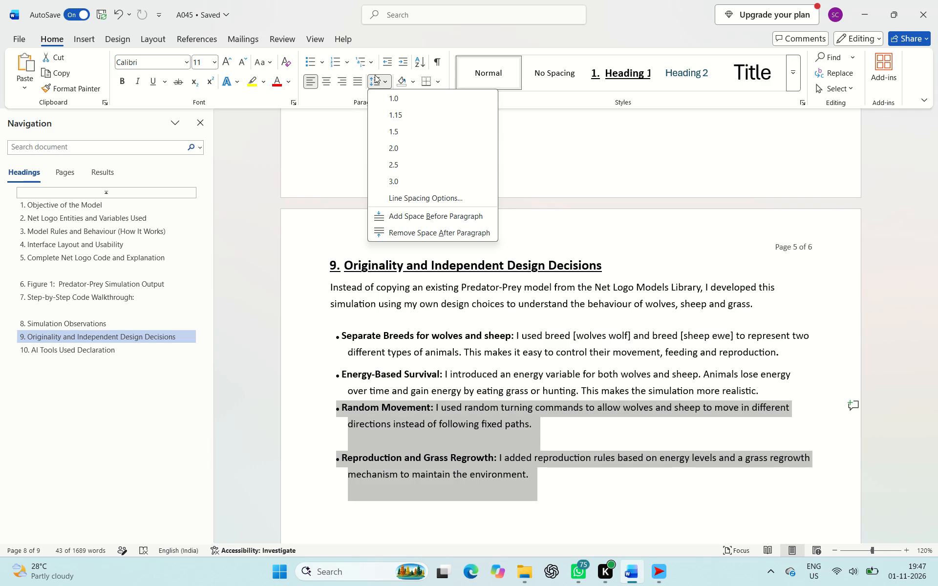
pyautogui.click(409, 233)
pyautogui.click(534, 460)
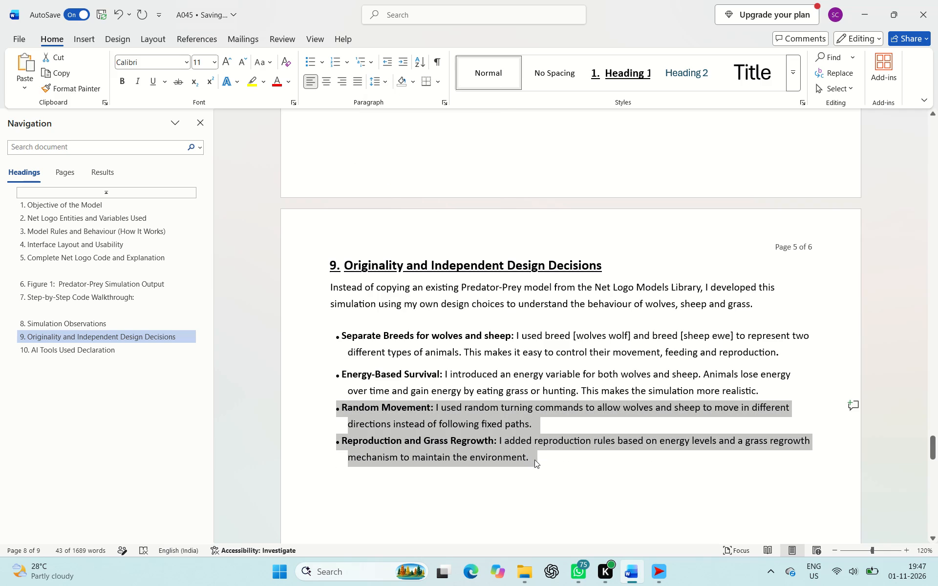
# Delete the surplus empty lines between section 9's last bullet and the AI Tools Used Declaration heading, keeping a single blank line.
pyautogui.scroll(-1, 534, 460)
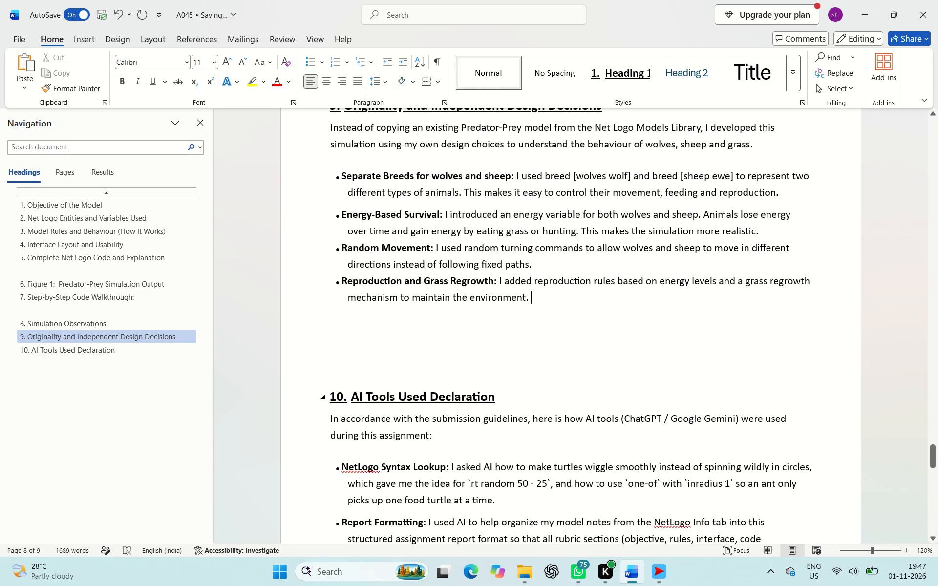
pyautogui.click(340, 379)
pyautogui.press('BackSpace')
pyautogui.press('BackSpace')
pyautogui.press('BackSpace')
pyautogui.press('BackSpace')
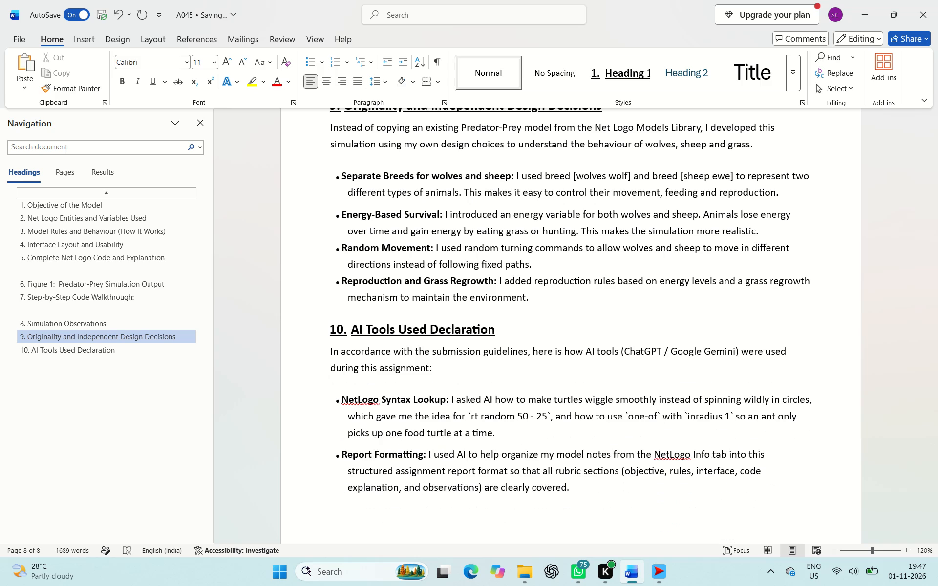
pyautogui.scroll(1, 342, 405)
pyautogui.scroll(-1, 342, 405)
pyautogui.press('Return')
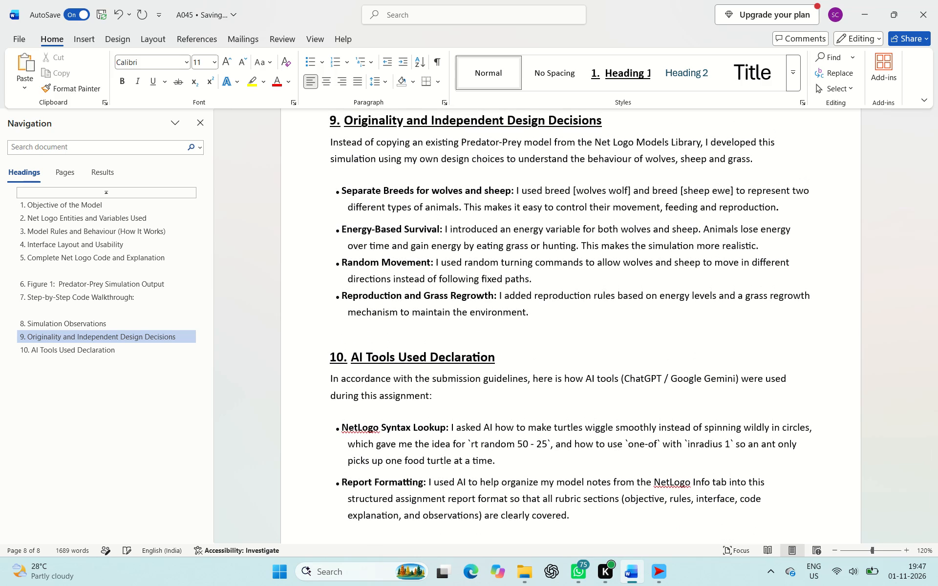
pyautogui.scroll(4, 342, 405)
pyautogui.scroll(-2, 342, 405)
pyautogui.scroll(1, 342, 405)
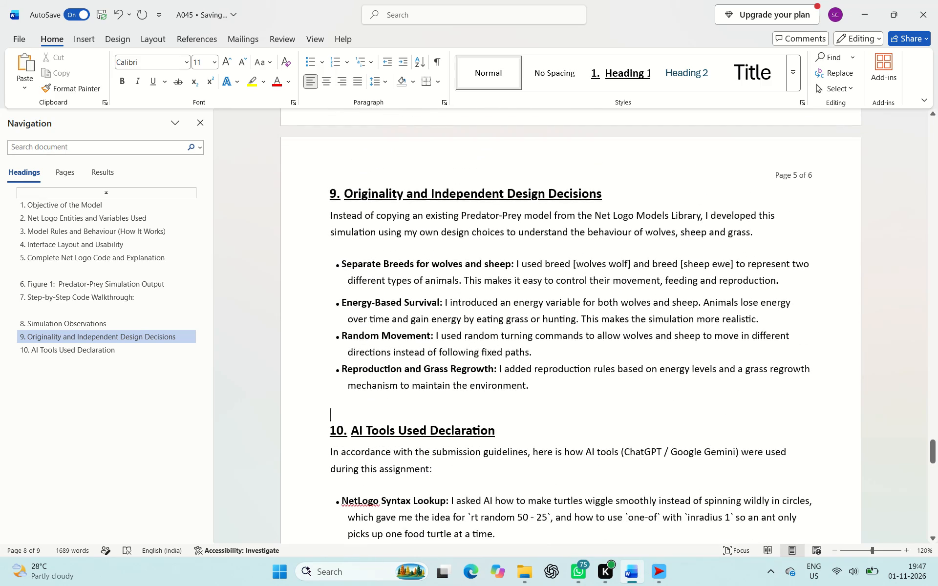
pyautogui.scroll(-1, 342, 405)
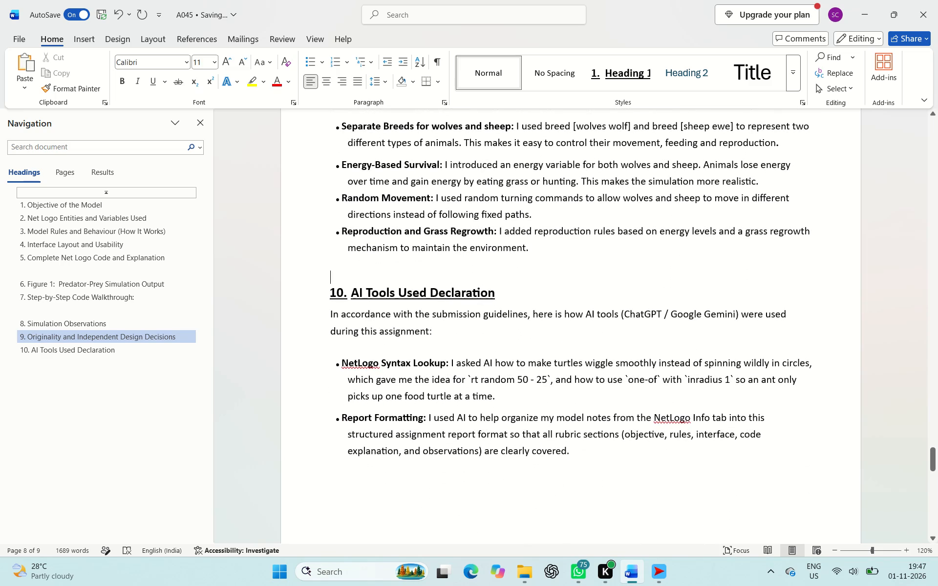
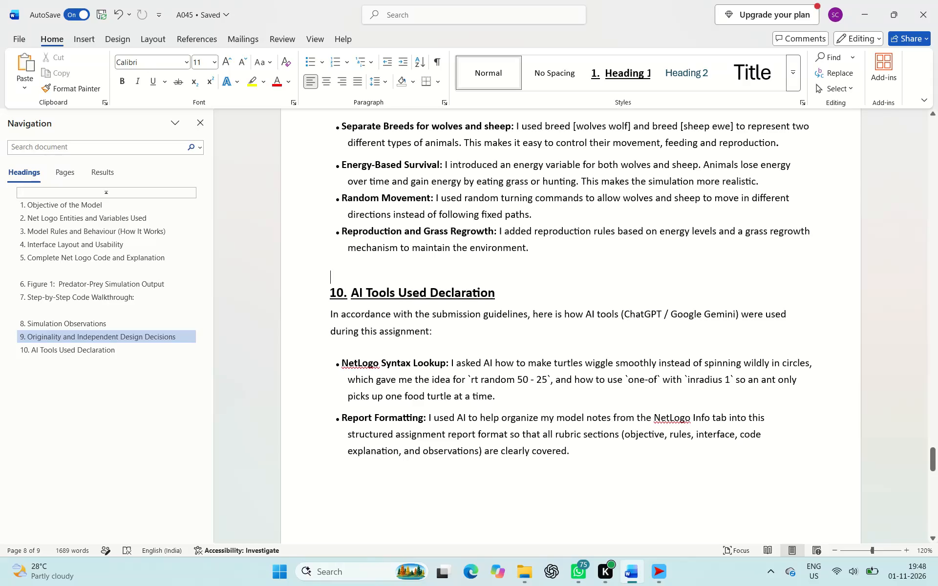
# Place the insertion point at the end of the introductory paragraph under the AI Tools Used Declaration heading.
pyautogui.click(437, 330)
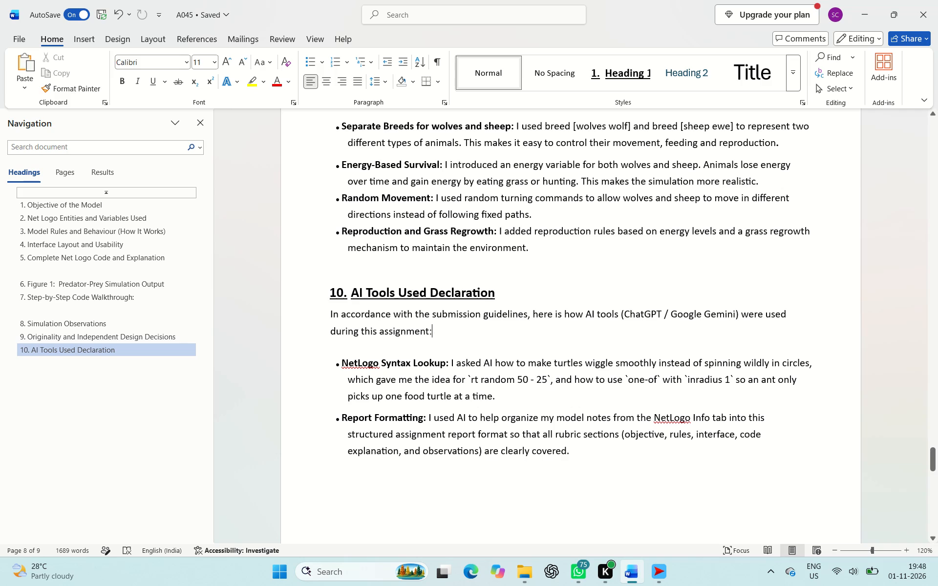
# Split NetLogo into two words, "Net Logo", in the label of section 10's first bullet.
pyautogui.click(356, 361)
pyautogui.press('v')
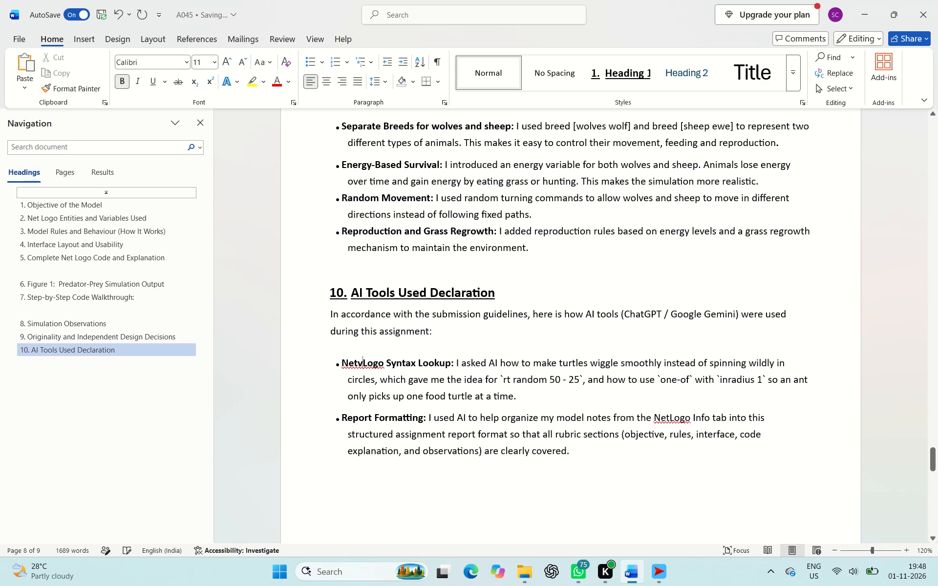
pyautogui.press('BackSpace')
pyautogui.press('space')
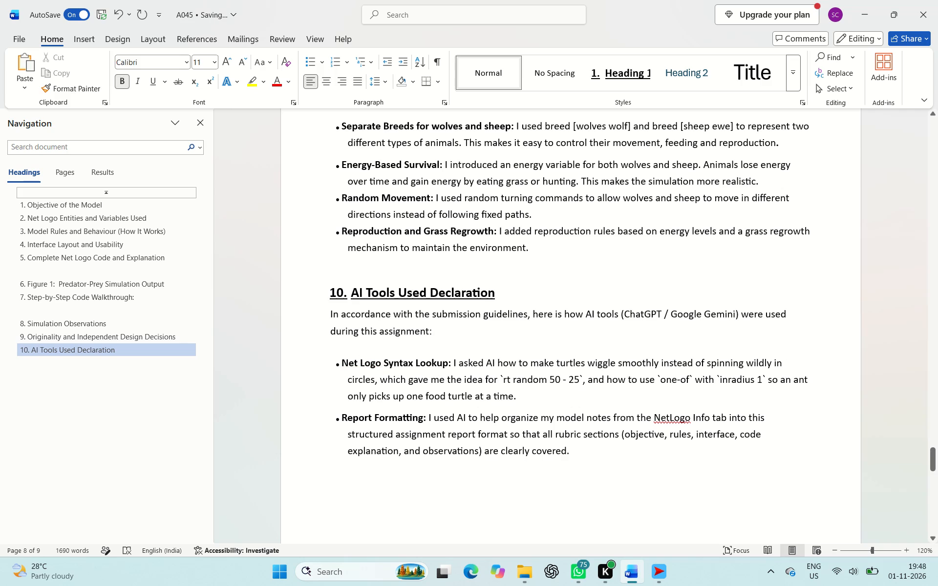
# Delete the words "Syntax Lookup" from the first bullet's label in section 10, keeping "Net Logo" and the colon.
pyautogui.click(444, 362)
pyautogui.press('Right')
pyautogui.press('BackSpace')
pyautogui.press('BackSpace')
pyautogui.press('BackSpace')
pyautogui.press('BackSpace')
pyautogui.press('BackSpace')
pyautogui.press('BackSpace')
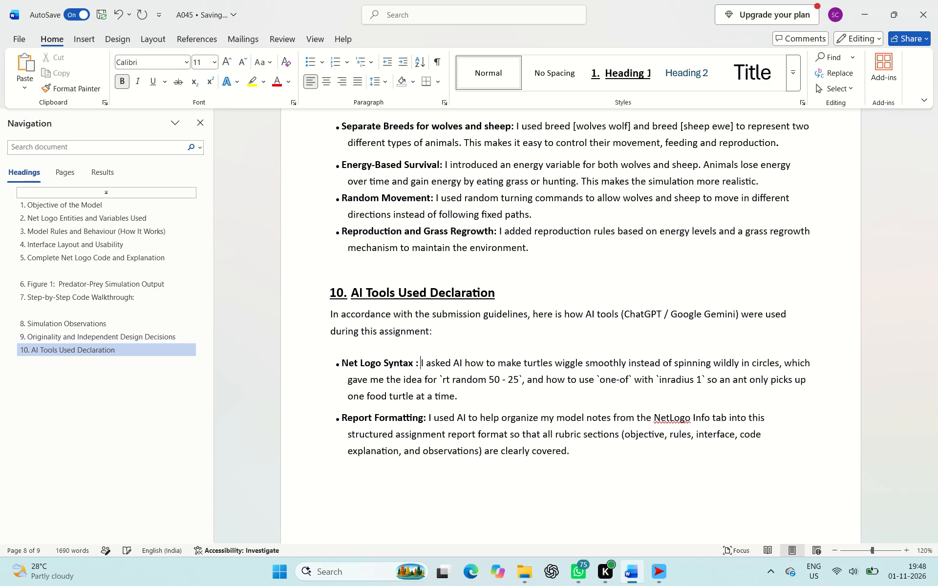
pyautogui.press('BackSpace')
pyautogui.press('BackSpace')
pyautogui.press('BackSpace')
pyautogui.press('BackSpace')
pyautogui.press('BackSpace')
pyautogui.press('BackSpace')
pyautogui.press('BackSpace')
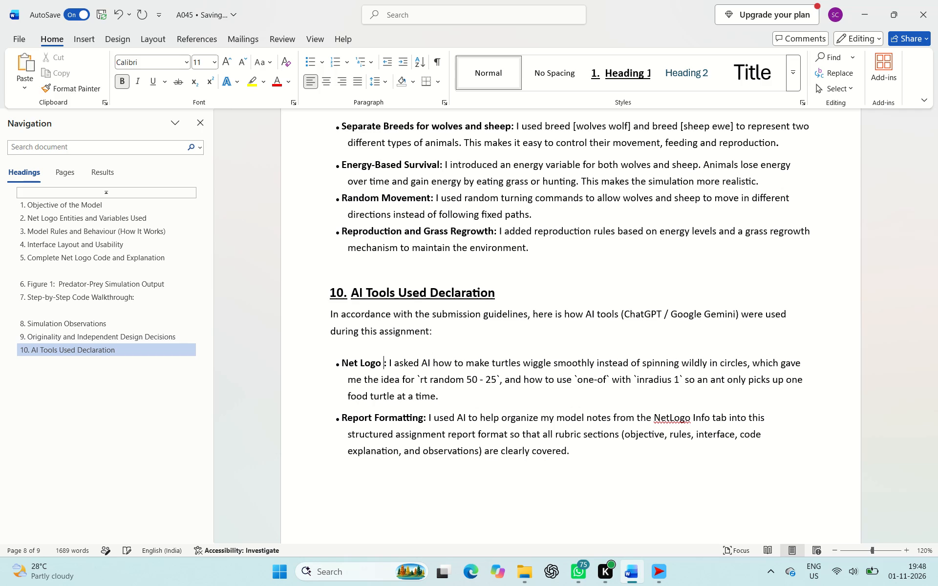
# Start new label wording after "Net Logo" in section 10's first bullet, trying "code undee" and cutting it back to "co".
pyautogui.write('co')
pyautogui.write('de')
pyautogui.press('space')
pyautogui.write('undee')
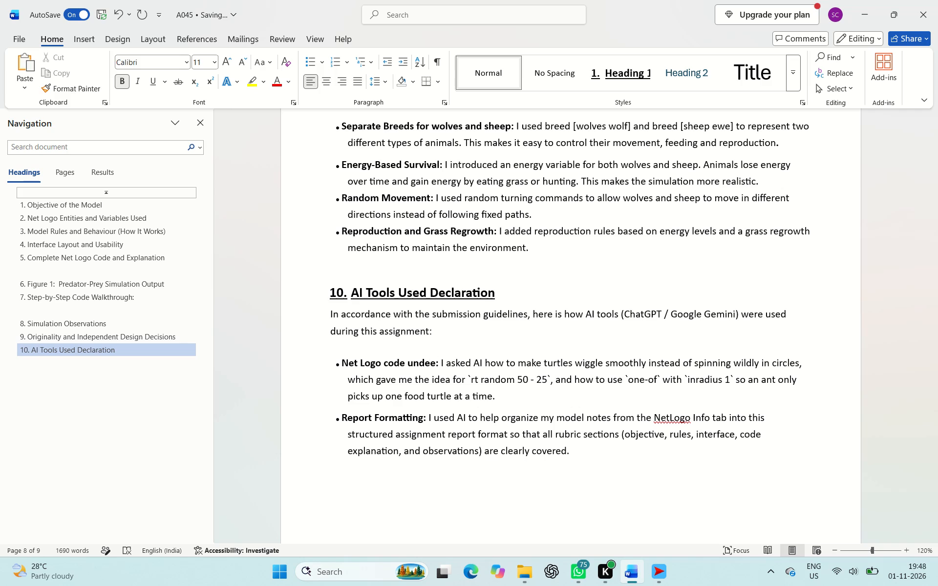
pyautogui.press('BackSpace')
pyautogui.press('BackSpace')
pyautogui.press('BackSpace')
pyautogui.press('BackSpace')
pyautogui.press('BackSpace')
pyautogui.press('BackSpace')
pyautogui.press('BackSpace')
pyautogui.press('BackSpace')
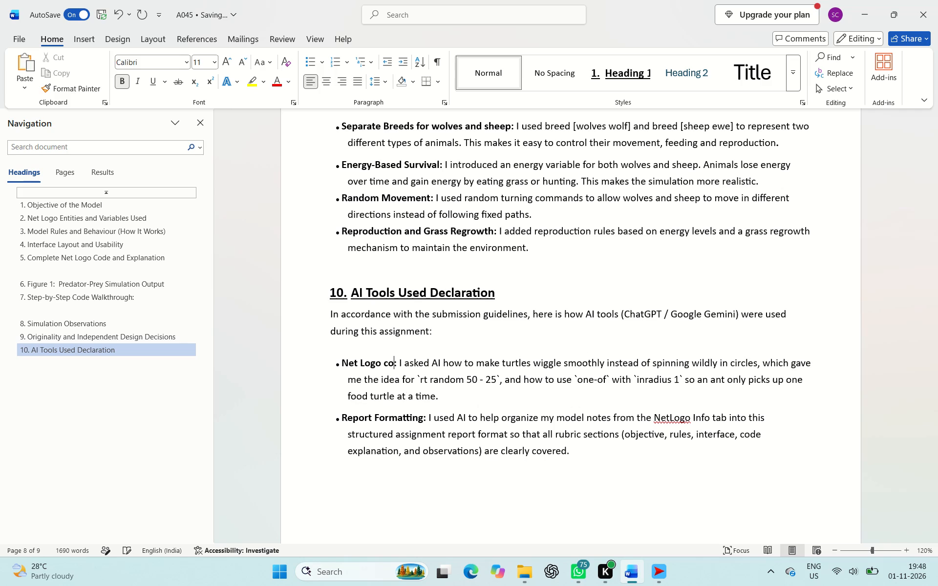
# Complete the label of section 10's first bullet so it reads "Net Logo Code Understanding:".
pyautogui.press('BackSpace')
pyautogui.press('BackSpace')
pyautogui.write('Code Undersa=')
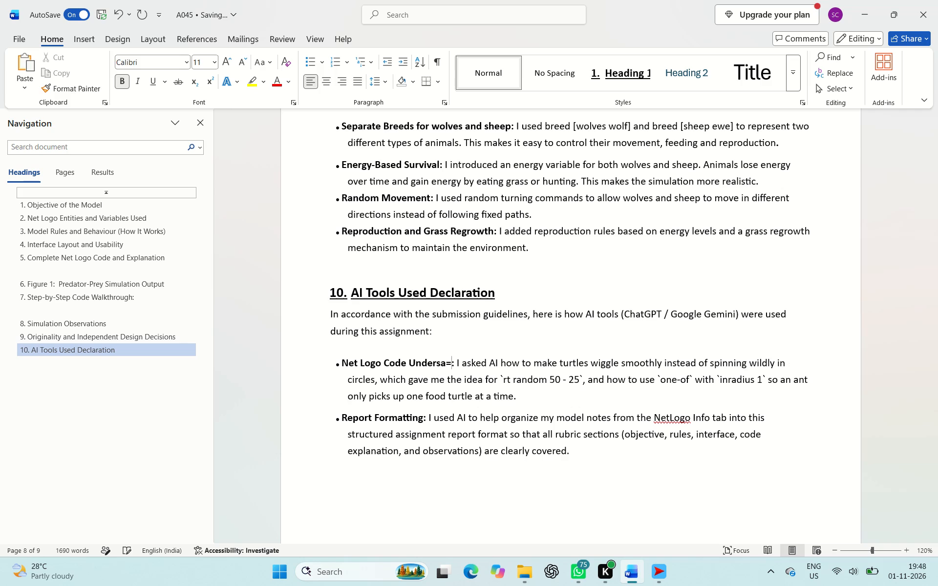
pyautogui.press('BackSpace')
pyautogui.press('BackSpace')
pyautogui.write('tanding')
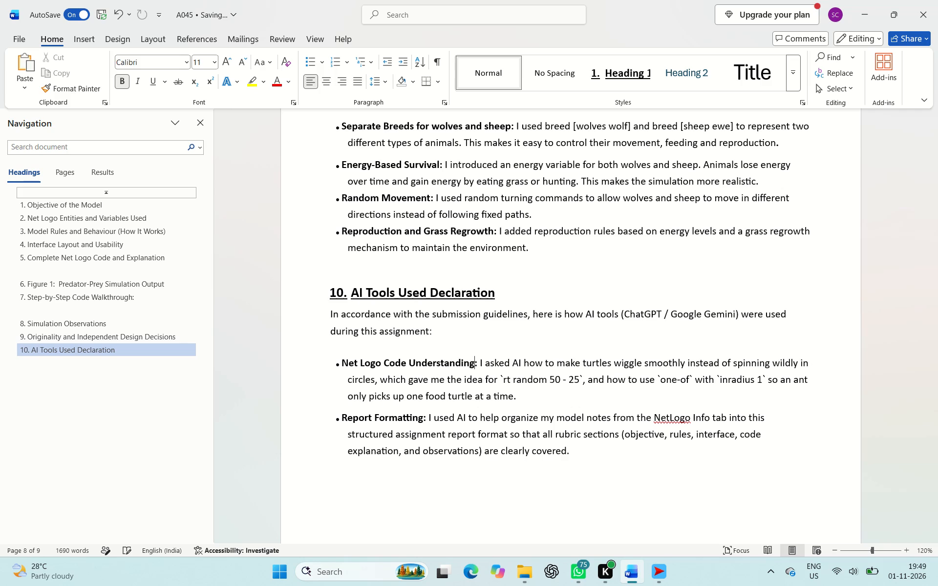
# Delete the leftover turtle and ant description following the label in section 10's first bullet, keeping the label.
pyautogui.click(481, 366)
pyautogui.moveTo(481, 366); pyautogui.dragTo(532, 408)
pyautogui.press('BackSpace')
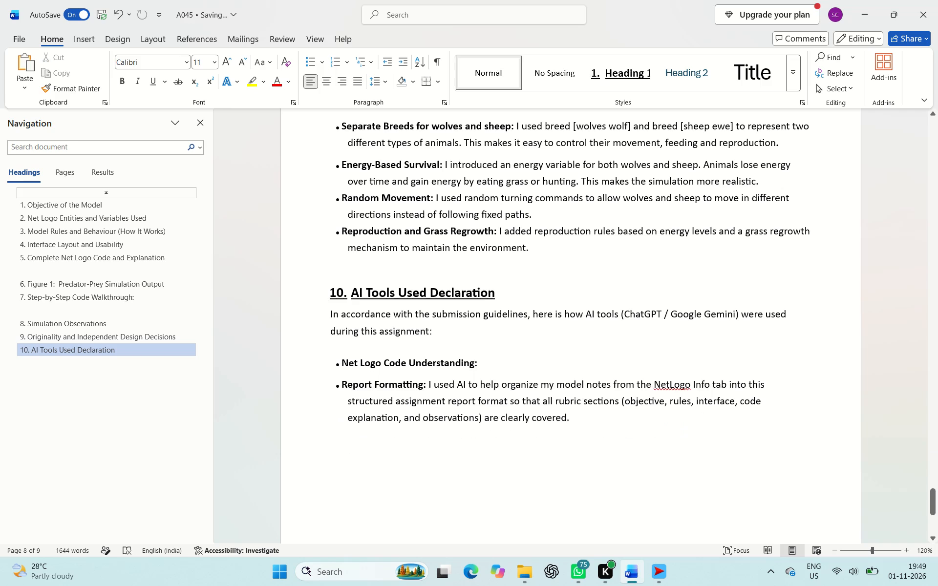
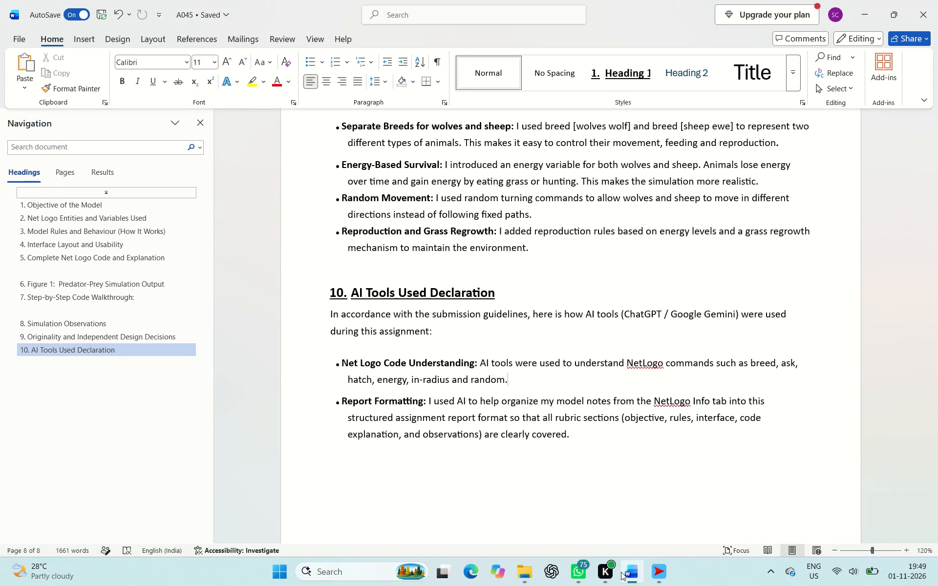
# Add an empty line below section 10's "Net Logo Code Understanding" bullet and copy that bullet's full text.
pyautogui.press('Return')
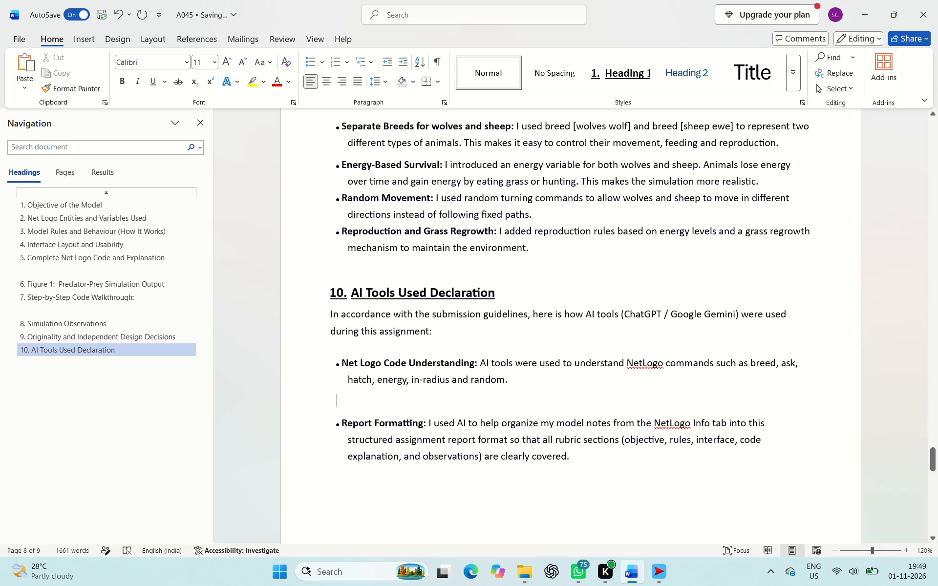
pyautogui.click(368, 360)
pyautogui.moveTo(331, 363); pyautogui.dragTo(492, 375)
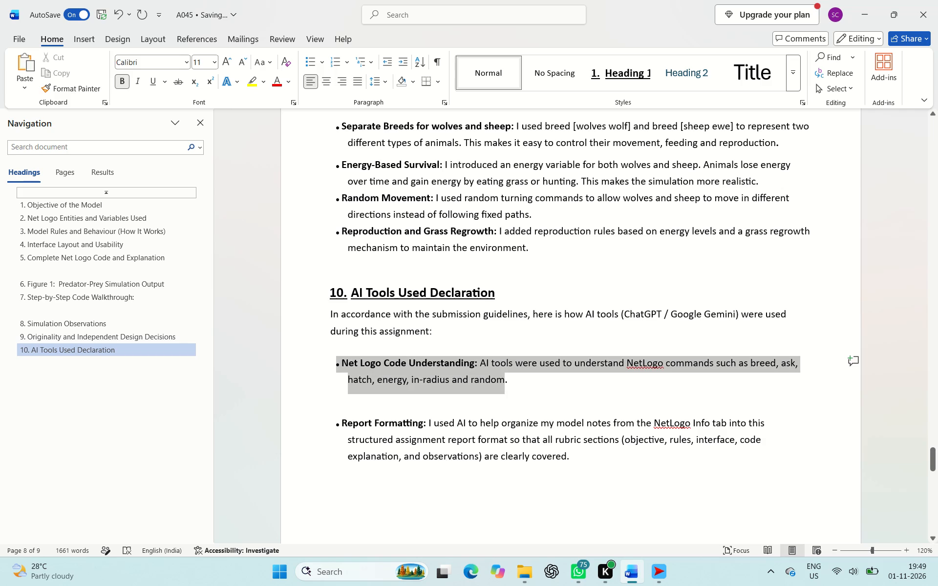
pyautogui.moveTo(492, 375); pyautogui.dragTo(529, 380)
pyautogui.hotkey('ctrl', 'c')
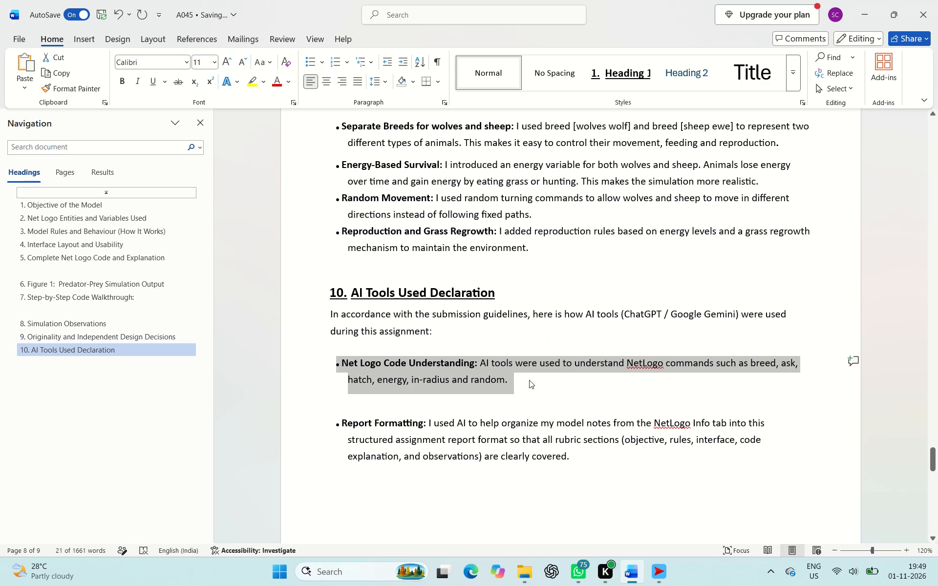
# Paste a copy of section 10's "Net Logo Code Understanding" bullet directly beneath the original.
pyautogui.click(529, 380)
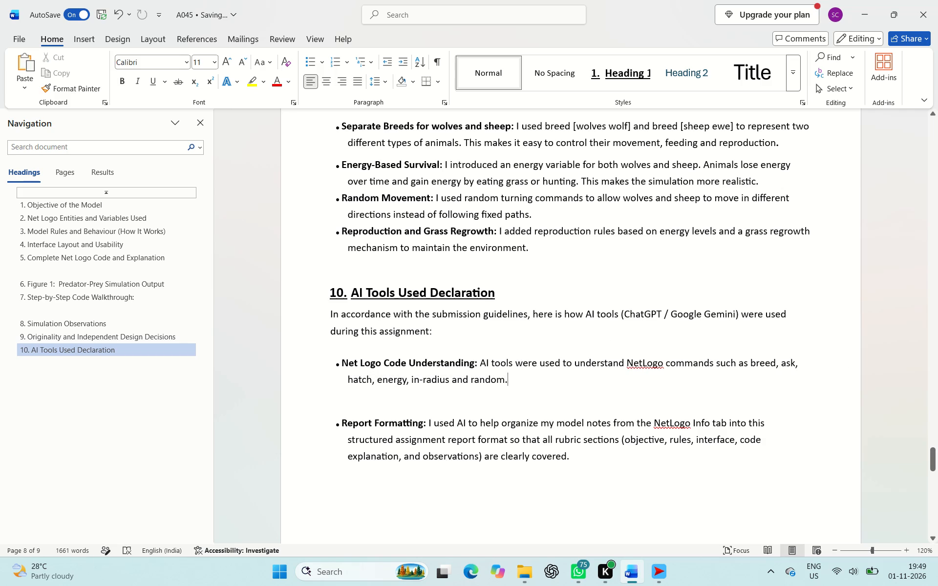
pyautogui.click(341, 399)
pyautogui.hotkey('ctrl', 'v')
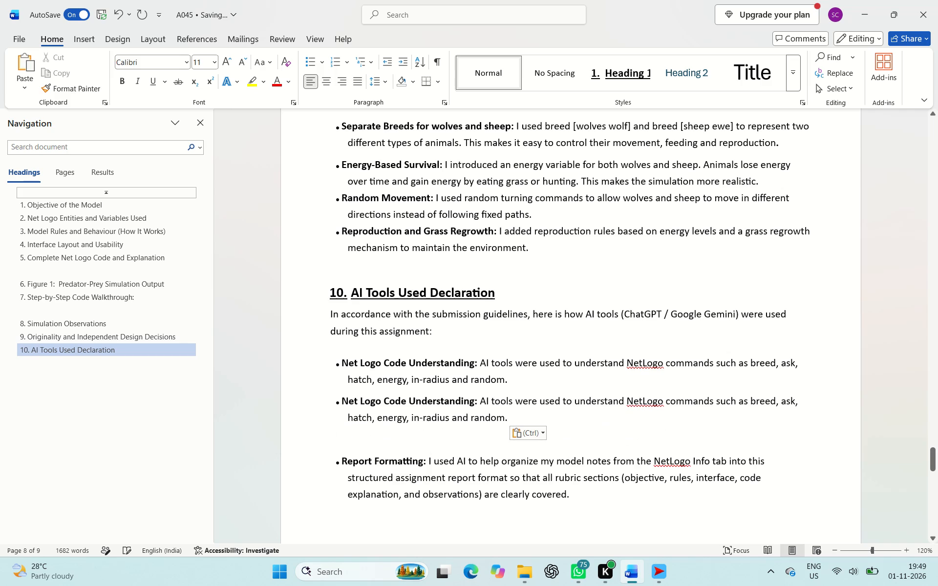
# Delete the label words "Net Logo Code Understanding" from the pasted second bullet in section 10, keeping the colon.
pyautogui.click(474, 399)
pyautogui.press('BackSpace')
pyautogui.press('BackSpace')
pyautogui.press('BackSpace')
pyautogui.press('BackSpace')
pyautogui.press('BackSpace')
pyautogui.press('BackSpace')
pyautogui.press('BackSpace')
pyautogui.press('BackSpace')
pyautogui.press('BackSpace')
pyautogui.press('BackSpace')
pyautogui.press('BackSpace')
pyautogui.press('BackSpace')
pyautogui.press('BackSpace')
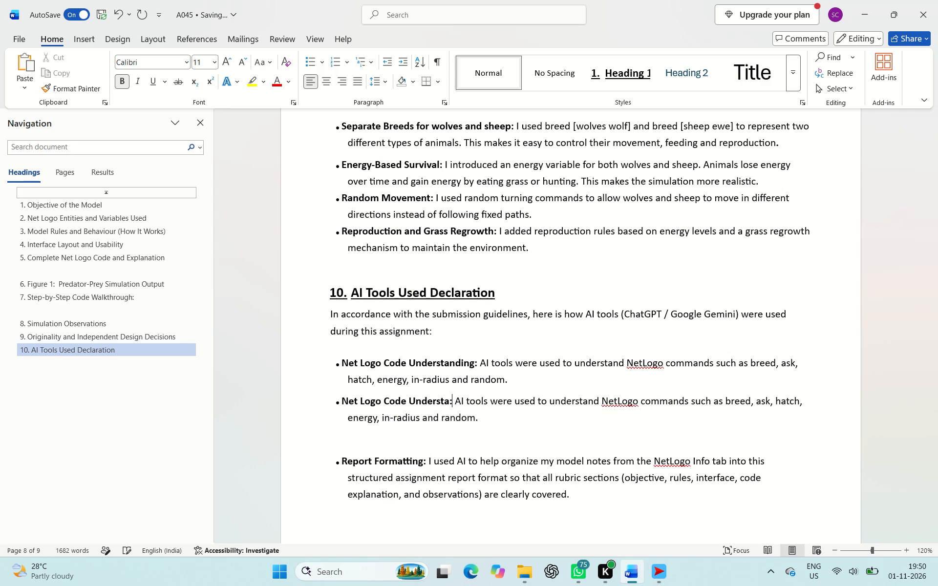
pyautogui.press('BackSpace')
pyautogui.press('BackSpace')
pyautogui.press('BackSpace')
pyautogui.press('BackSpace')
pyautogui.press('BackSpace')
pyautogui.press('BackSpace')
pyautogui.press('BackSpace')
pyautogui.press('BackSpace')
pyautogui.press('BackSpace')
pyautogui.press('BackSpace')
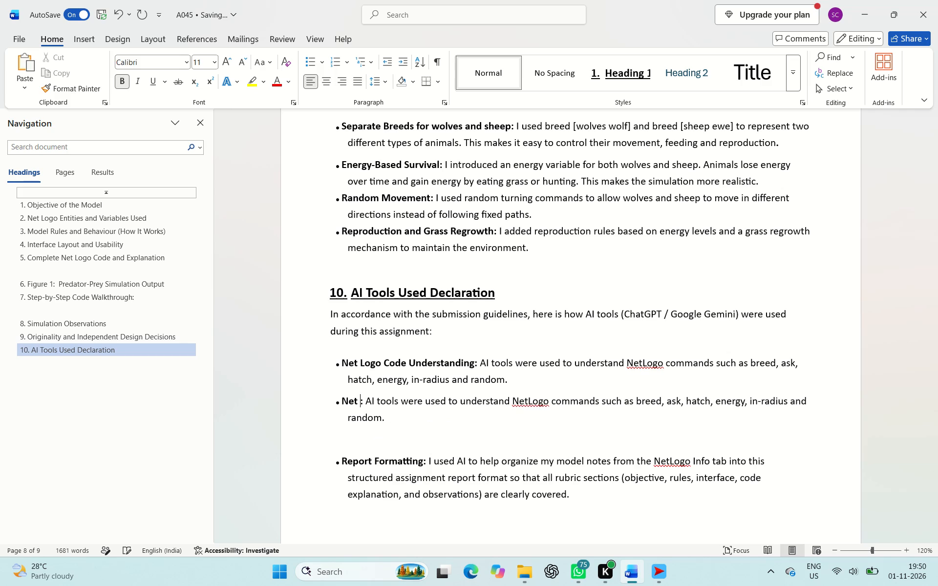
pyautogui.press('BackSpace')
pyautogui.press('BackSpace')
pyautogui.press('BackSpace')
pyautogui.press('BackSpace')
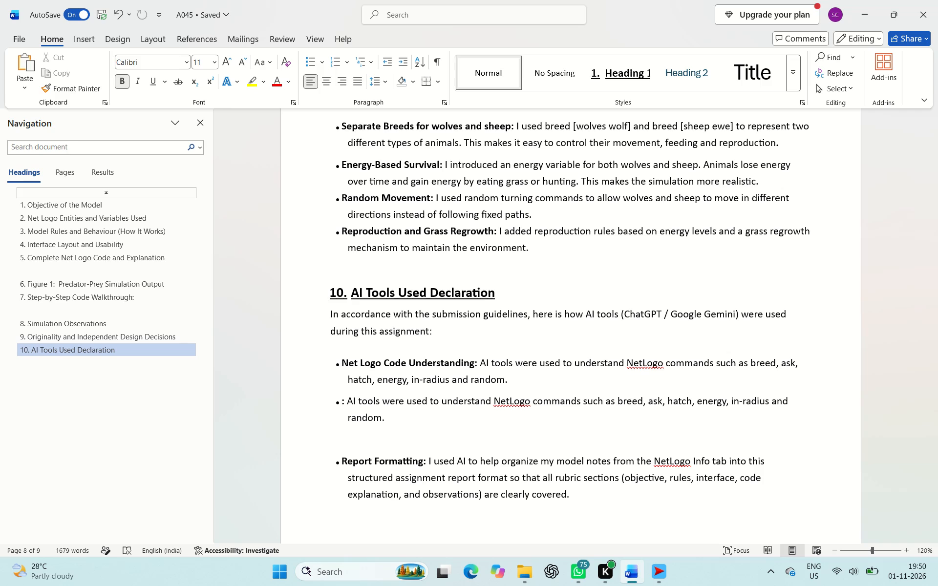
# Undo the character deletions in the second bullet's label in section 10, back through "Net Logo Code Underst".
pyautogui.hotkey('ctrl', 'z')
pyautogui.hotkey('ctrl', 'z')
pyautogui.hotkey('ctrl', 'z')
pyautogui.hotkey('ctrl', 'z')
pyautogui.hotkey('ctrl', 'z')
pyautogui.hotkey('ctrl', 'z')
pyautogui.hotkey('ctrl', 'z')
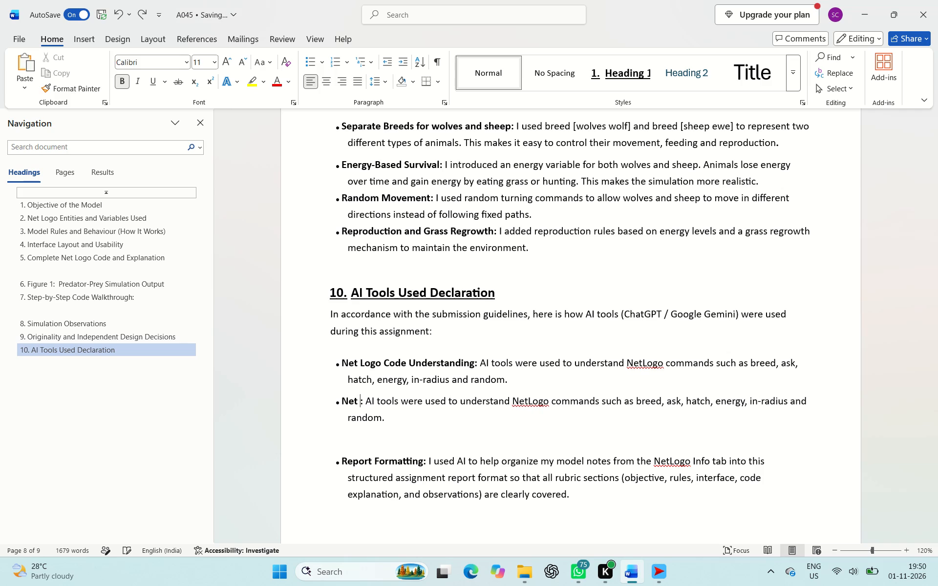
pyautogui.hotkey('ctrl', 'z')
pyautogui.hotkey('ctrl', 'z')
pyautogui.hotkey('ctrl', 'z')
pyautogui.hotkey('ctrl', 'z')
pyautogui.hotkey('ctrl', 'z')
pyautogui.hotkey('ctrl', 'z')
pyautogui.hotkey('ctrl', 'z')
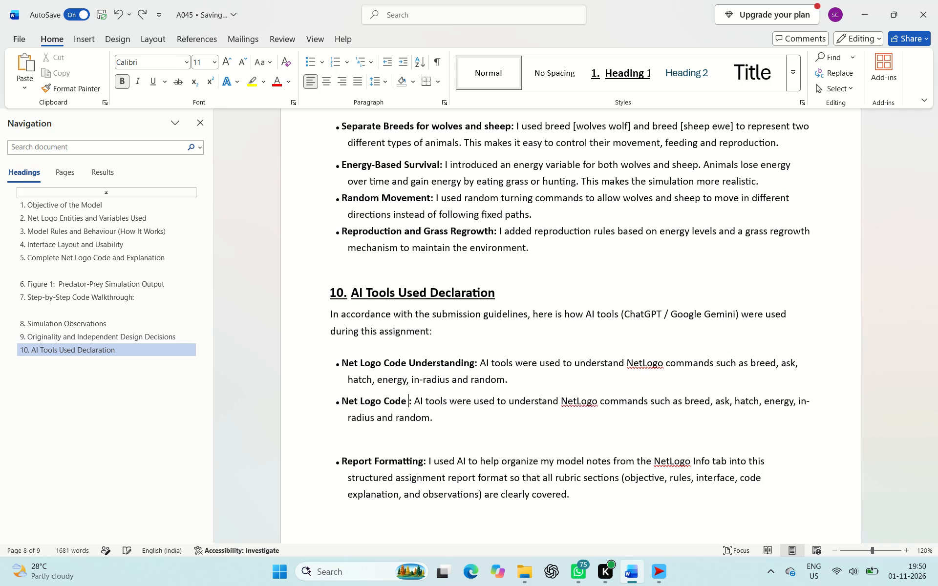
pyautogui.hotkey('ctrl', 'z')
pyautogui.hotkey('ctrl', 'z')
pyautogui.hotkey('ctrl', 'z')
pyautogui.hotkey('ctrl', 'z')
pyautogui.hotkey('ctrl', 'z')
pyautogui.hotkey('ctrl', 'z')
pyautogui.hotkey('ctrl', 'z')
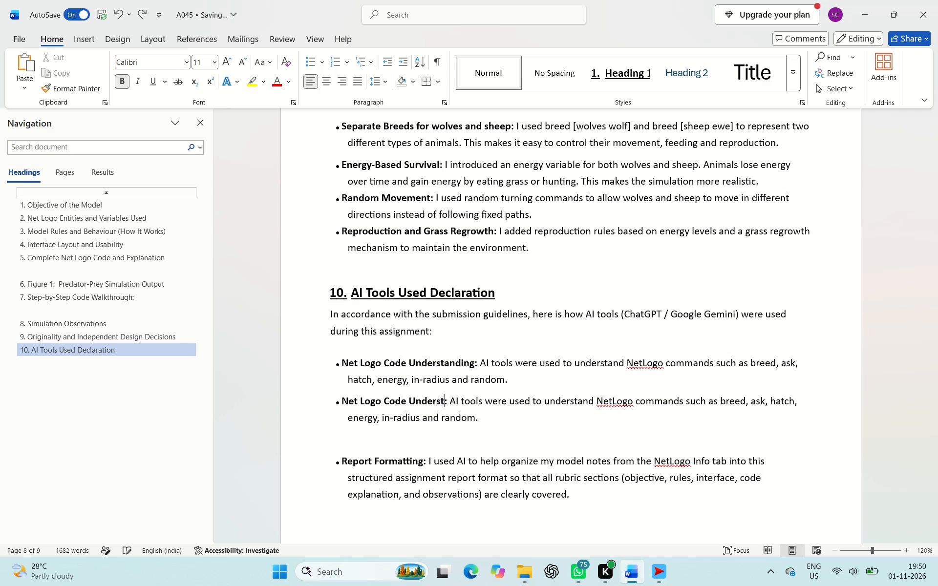
# Undo the remaining label deletions and the paste of the duplicate "Net Logo Code Understanding" bullet in section 10.
pyautogui.hotkey('ctrl', 'z')
pyautogui.hotkey('ctrl', 'z')
pyautogui.hotkey('ctrl', 'z')
pyautogui.hotkey('ctrl', 'z')
pyautogui.hotkey('ctrl', 'z')
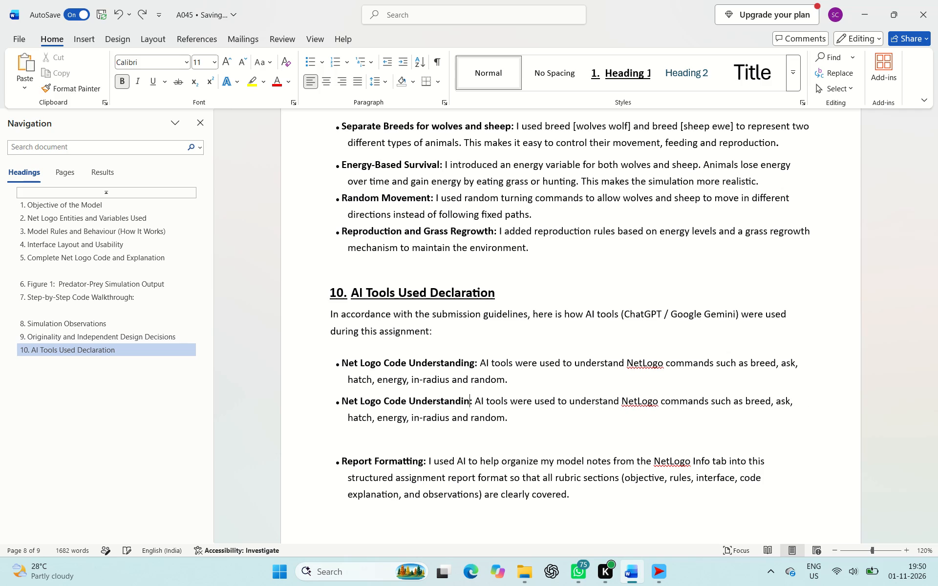
pyautogui.hotkey('ctrl', 'z')
pyautogui.hotkey('ctrl', 'z')
pyautogui.hotkey('ctrl', 'z')
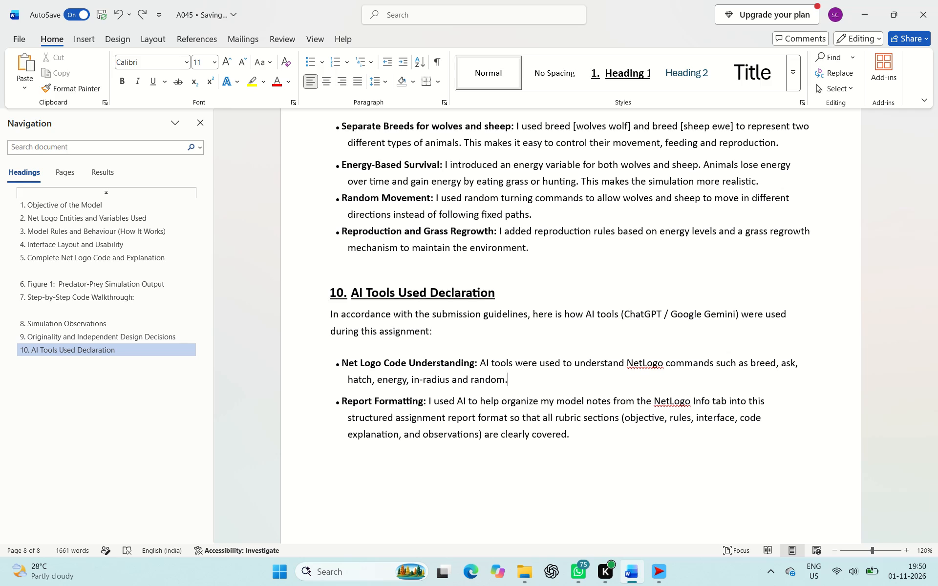
# Delete the description text after the "Report Formatting:" label in section 10, keeping the bold label.
pyautogui.moveTo(474, 399); pyautogui.dragTo(487, 395)
pyautogui.moveTo(487, 395); pyautogui.dragTo(427, 401)
pyautogui.click(438, 405)
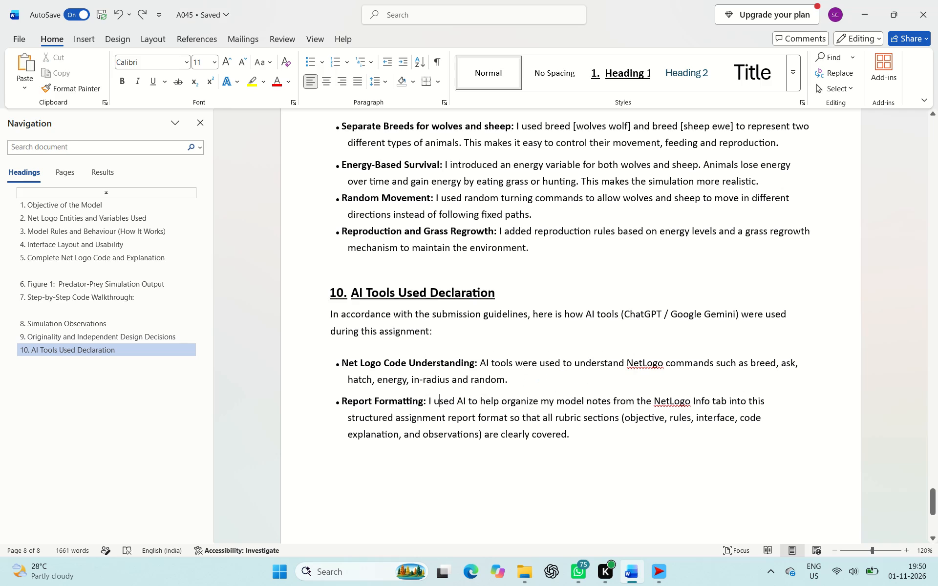
pyautogui.moveTo(429, 398); pyautogui.dragTo(552, 437)
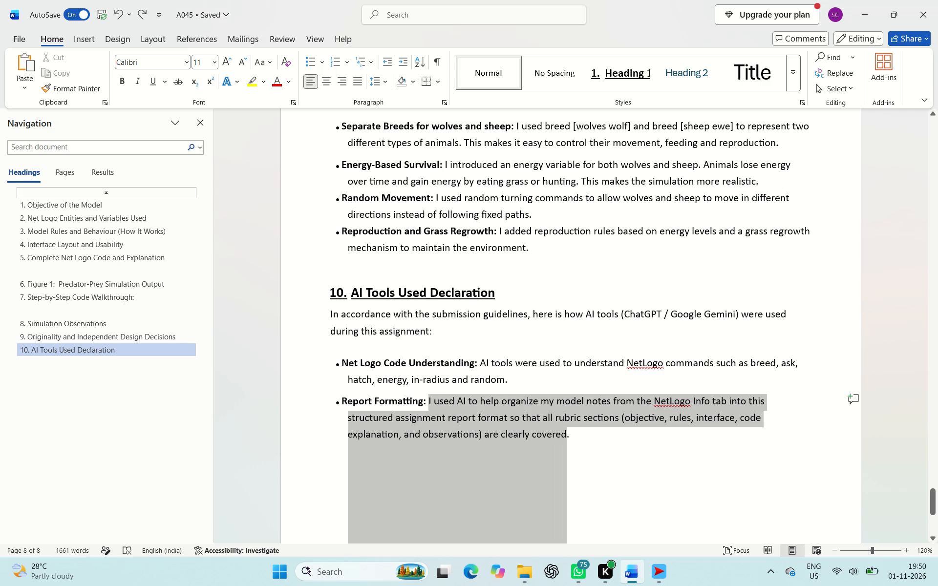
pyautogui.moveTo(552, 437); pyautogui.dragTo(573, 431)
pyautogui.press('BackSpace')
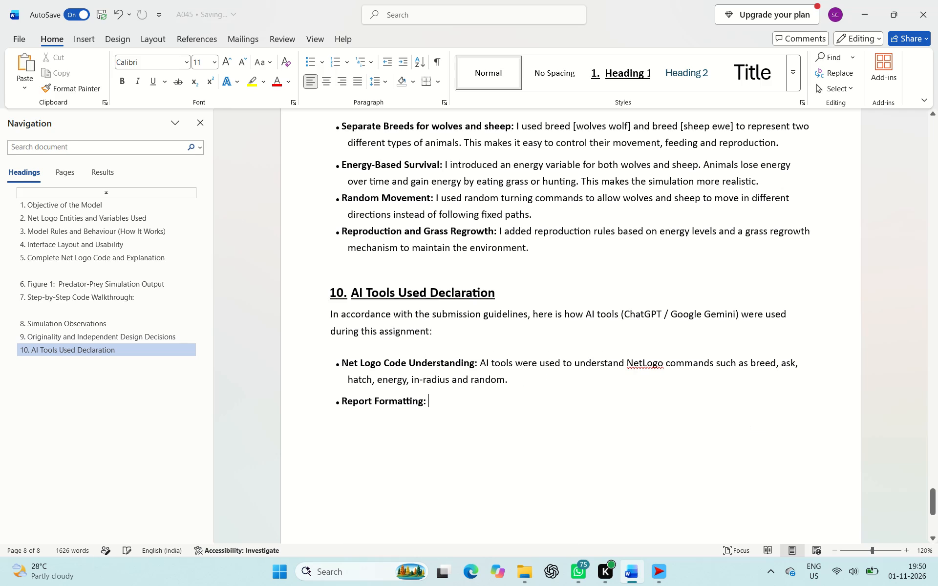
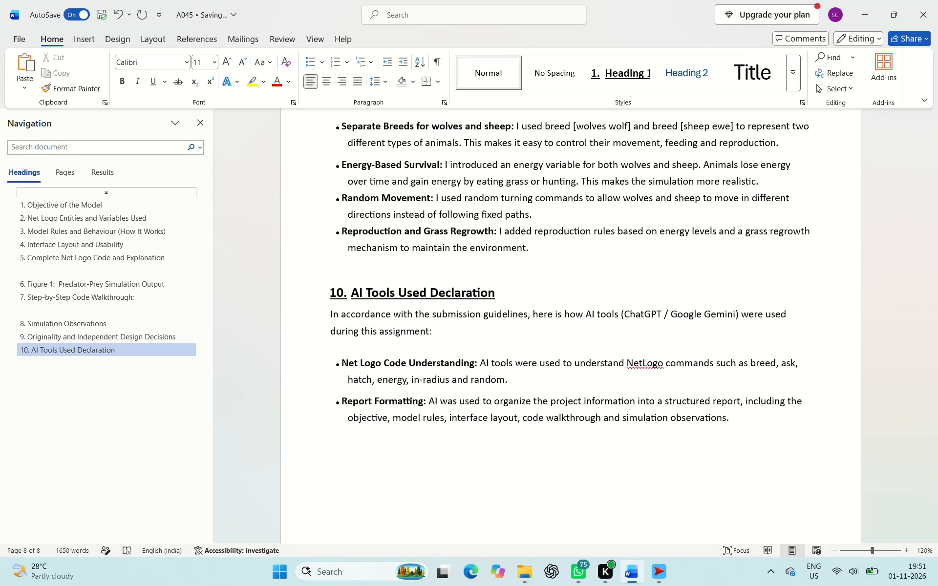
# Add an empty paragraph below the "Report Formatting" bullet at the end of section 10.
pyautogui.press('Return')
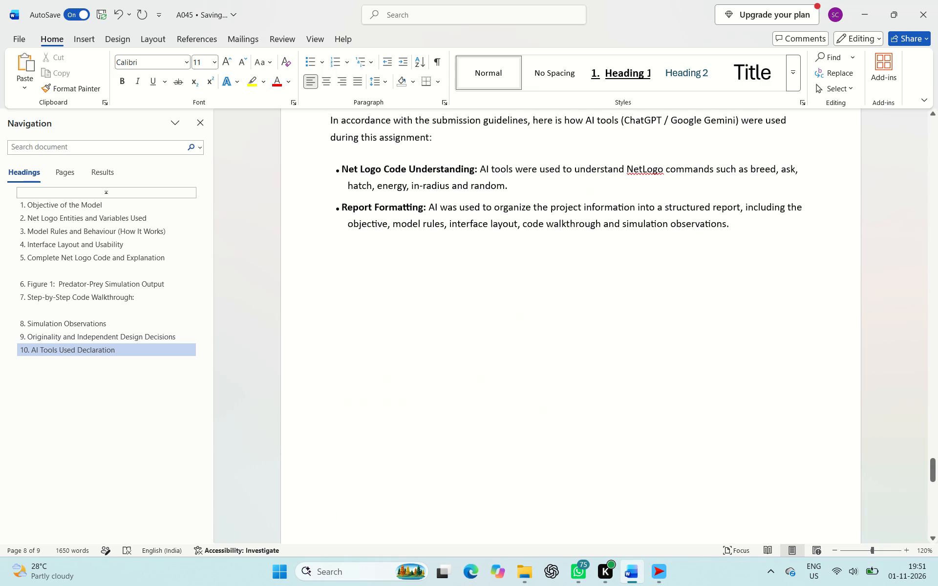
# Delete the empty space following the "Report Formatting" bullet at the end of section 10.
pyautogui.press('BackSpace')
pyautogui.press('BackSpace')
pyautogui.press('BackSpace')
# Duplicate section 10's entire "Report Formatting" bullet as a new bullet on the line after it.
pyautogui.hscroll(-3, 530, 234)
pyautogui.moveTo(335, 207); pyautogui.dragTo(358, 206)
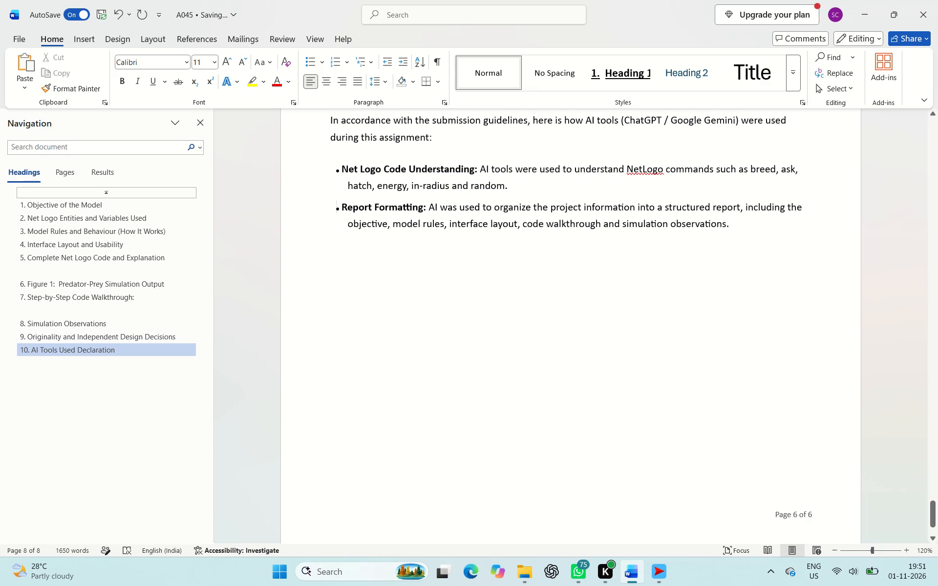
pyautogui.moveTo(358, 206); pyautogui.dragTo(740, 232)
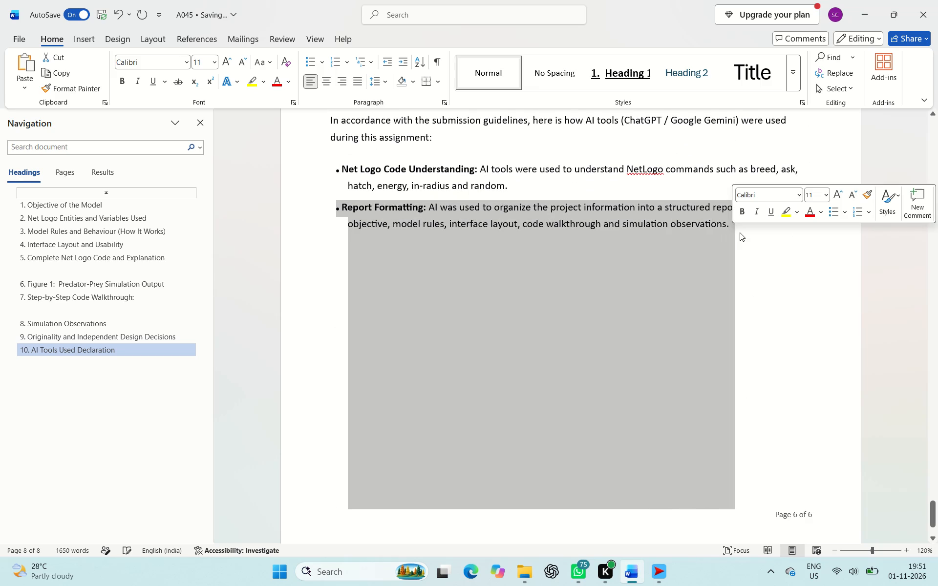
pyautogui.hotkey('ctrl', 'c')
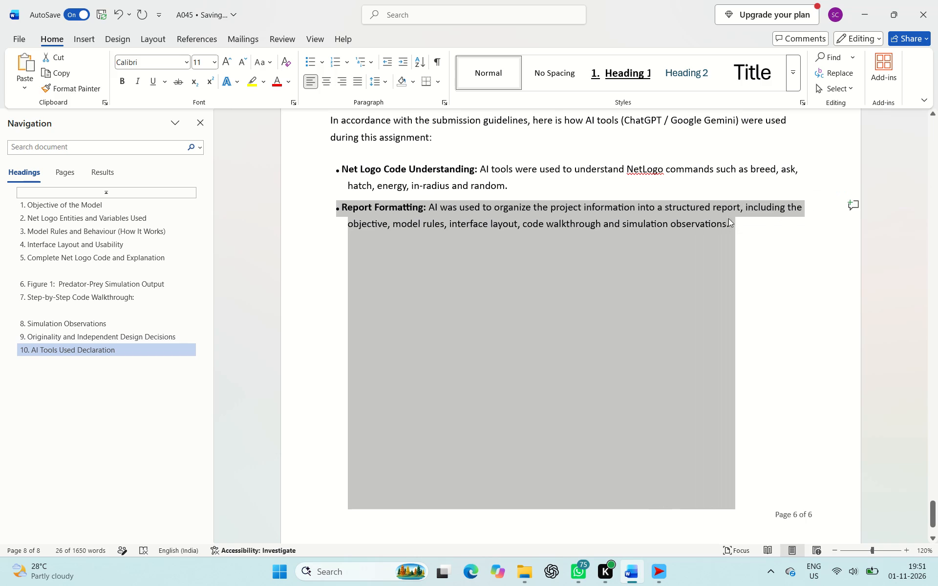
pyautogui.click(749, 217)
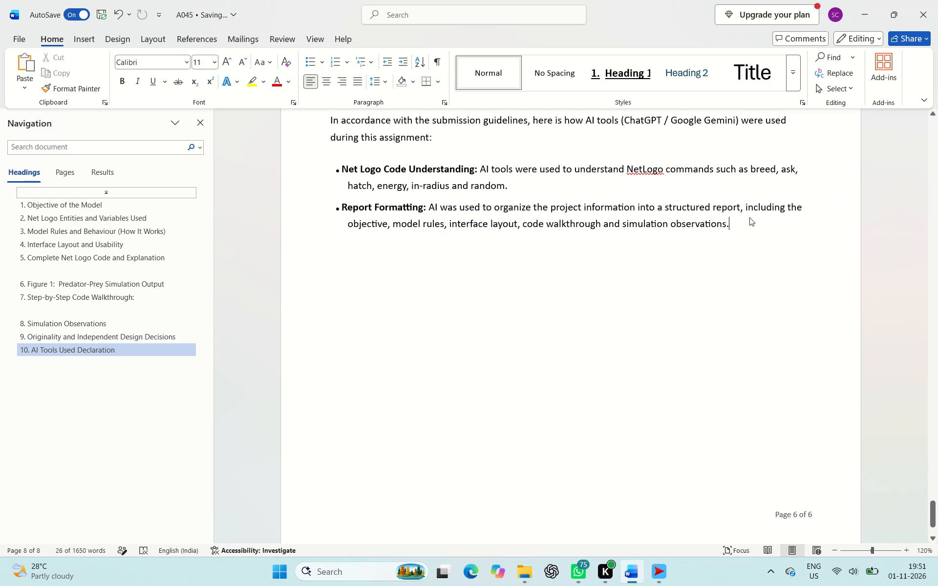
pyautogui.click(749, 217)
pyautogui.press('Return')
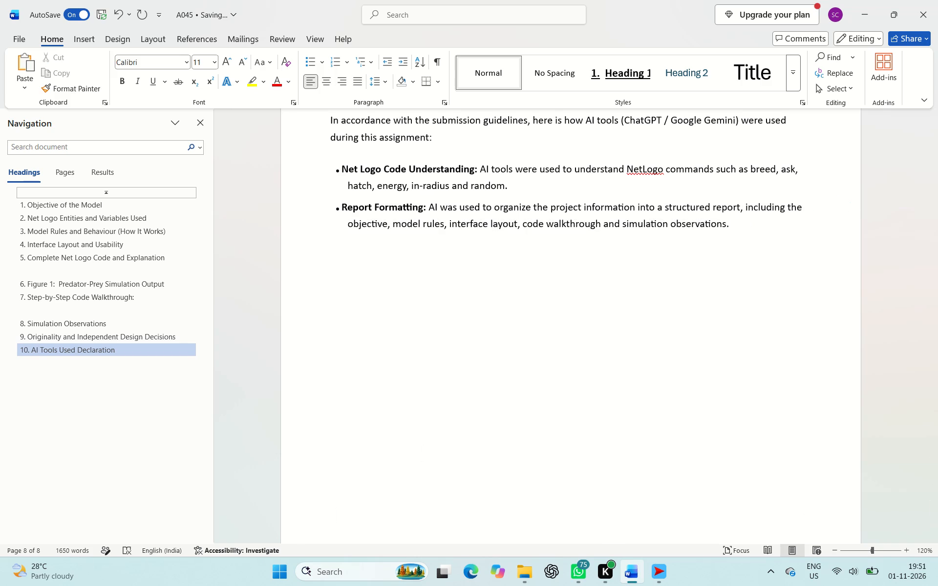
pyautogui.hotkey('ctrl', 'v')
pyautogui.scroll(1, 749, 217)
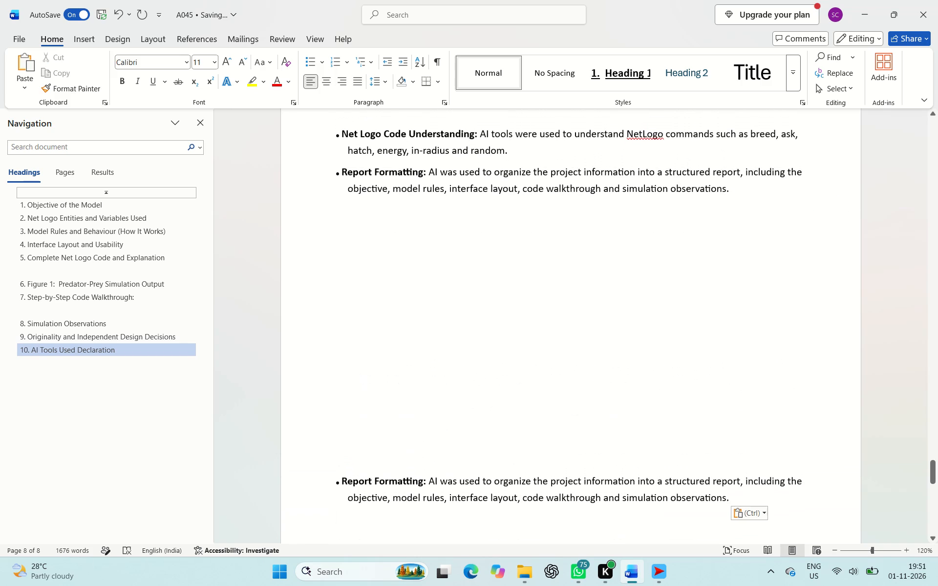
pyautogui.click(746, 499)
# Replace the duplicated bullet's label "Report Formatting" with "Learning Support", keeping the bold style and the colon.
pyautogui.click(425, 487)
pyautogui.press('Left')
pyautogui.press('BackSpace')
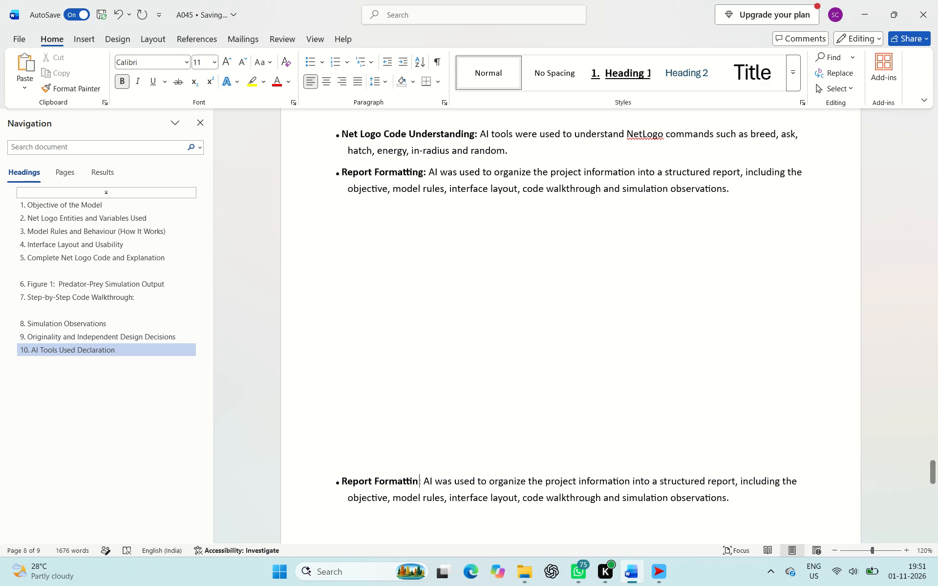
pyautogui.press('BackSpace')
pyautogui.press('BackSpace')
pyautogui.press('BackSpace')
pyautogui.press('BackSpace')
pyautogui.press('BackSpace')
pyautogui.press('BackSpace')
pyautogui.press('BackSpace')
pyautogui.press('BackSpace')
pyautogui.press('BackSpace')
pyautogui.press('BackSpace')
pyautogui.press('BackSpace')
pyautogui.press('BackSpace')
pyautogui.press('BackSpace')
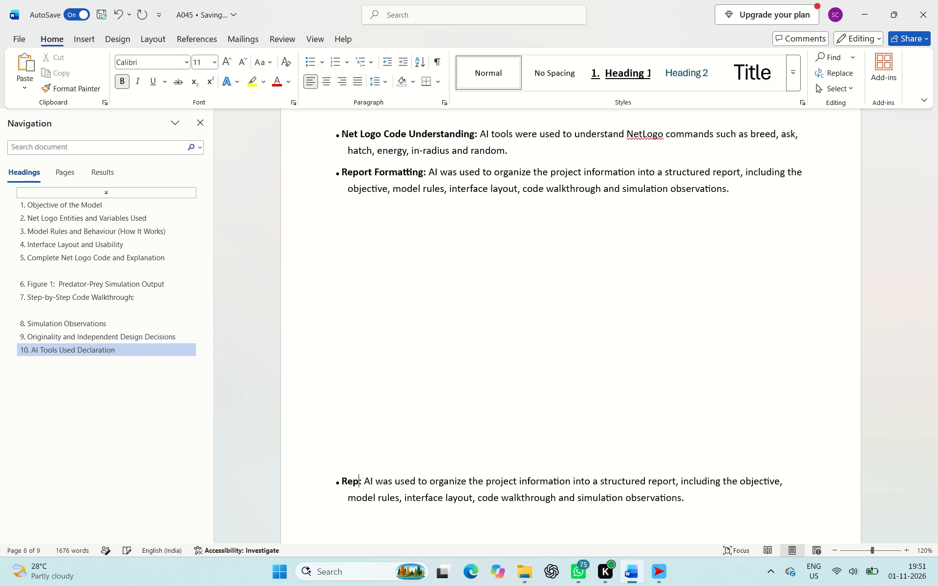
pyautogui.press('BackSpace')
pyautogui.press('BackSpace')
pyautogui.press('BackSpace')
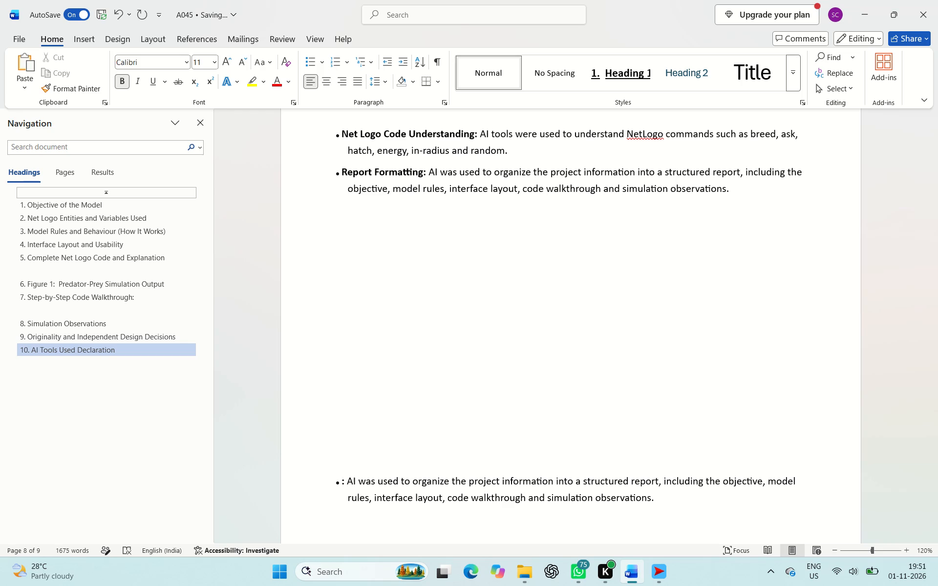
pyautogui.write('Learning')
pyautogui.press('space')
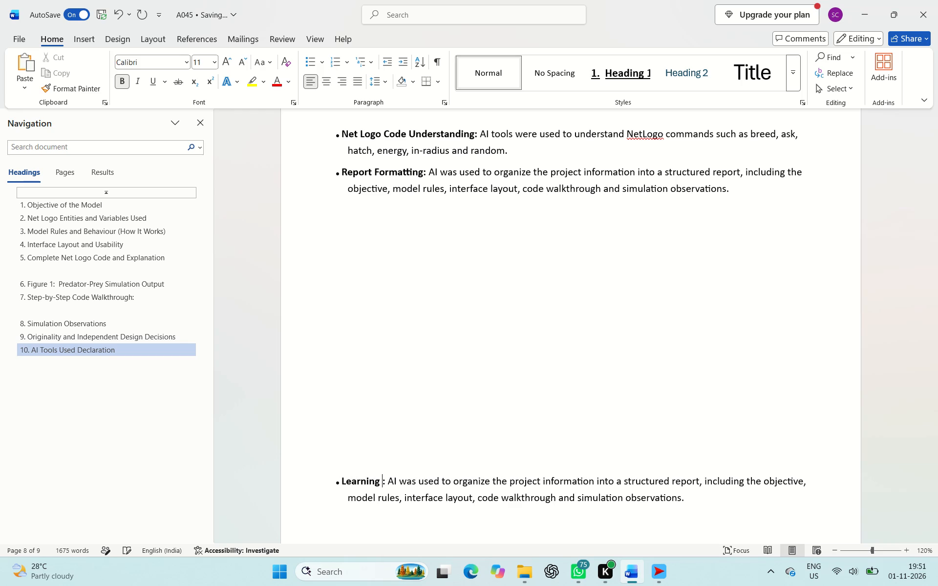
pyautogui.write('Support')
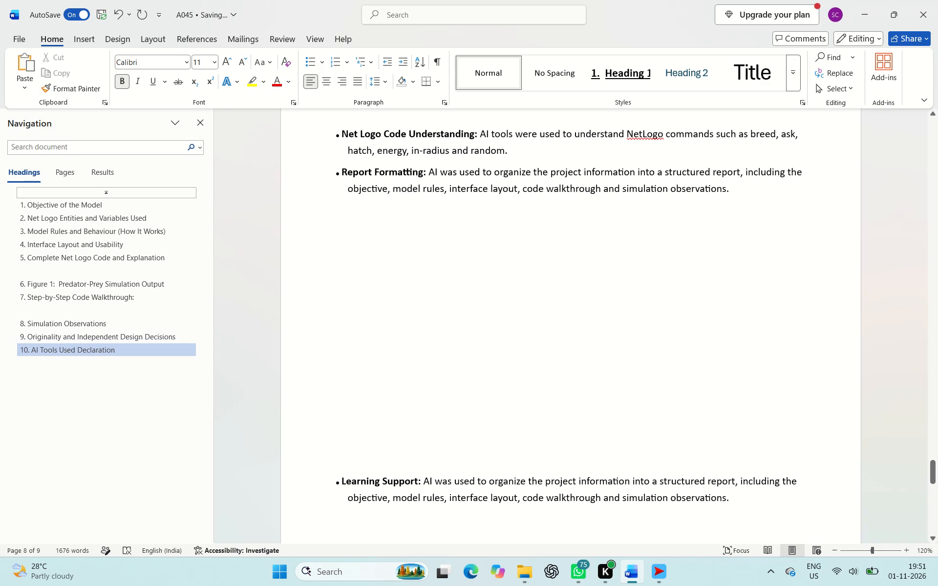
# Delete the copied description text after the "Learning Support:" label, leaving only the label in that bullet.
pyautogui.click(741, 502)
pyautogui.hotkey('ctrl', 'BackSpace')
pyautogui.hotkey('ctrl', 'BackSpace')
pyautogui.hotkey('ctrl', 'BackSpace')
pyautogui.hotkey('ctrl', 'BackSpace')
pyautogui.hotkey('ctrl', 'BackSpace')
pyautogui.hotkey('ctrl', 'BackSpace')
pyautogui.hotkey('ctrl', 'BackSpace')
pyautogui.hotkey('ctrl', 'BackSpace')
pyautogui.hotkey('ctrl', 'BackSpace')
pyautogui.hotkey('ctrl', 'BackSpace')
pyautogui.hotkey('ctrl', 'BackSpace')
pyautogui.hotkey('ctrl', 'BackSpace')
pyautogui.hotkey('ctrl', 'BackSpace')
pyautogui.hotkey('ctrl', 'BackSpace')
pyautogui.hotkey('ctrl', 'BackSpace')
pyautogui.hotkey('ctrl', 'BackSpace')
pyautogui.hotkey('ctrl', 'BackSpace')
pyautogui.hotkey('ctrl', 'BackSpace')
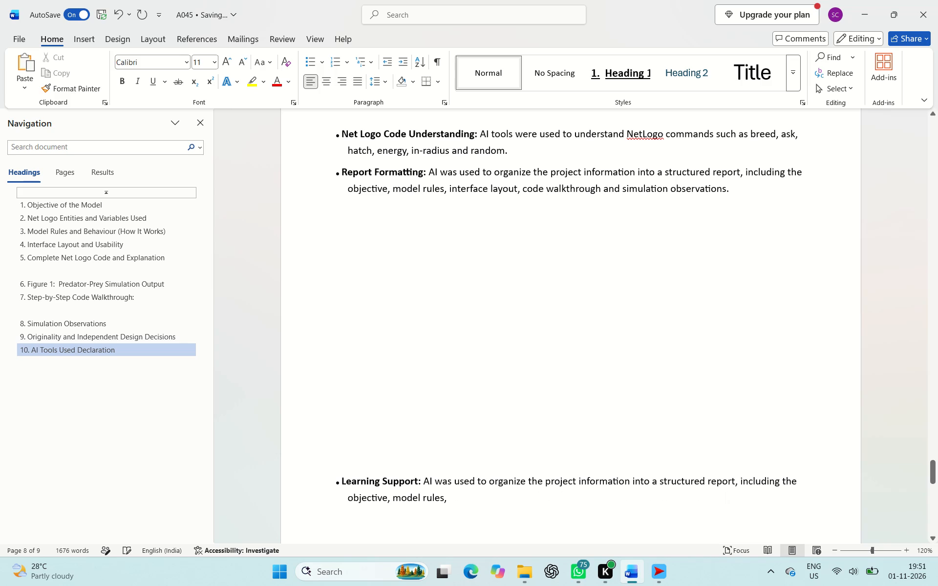
pyautogui.hotkey('ctrl', 'BackSpace')
pyautogui.hotkey('ctrl', 'BackSpace')
pyautogui.hotkey('ctrl', 'BackSpace')
pyautogui.hotkey('ctrl', 'BackSpace')
pyautogui.hotkey('ctrl', 'BackSpace')
pyautogui.hotkey('ctrl', 'BackSpace')
pyautogui.hotkey('ctrl', 'BackSpace')
pyautogui.hotkey('ctrl', 'BackSpace')
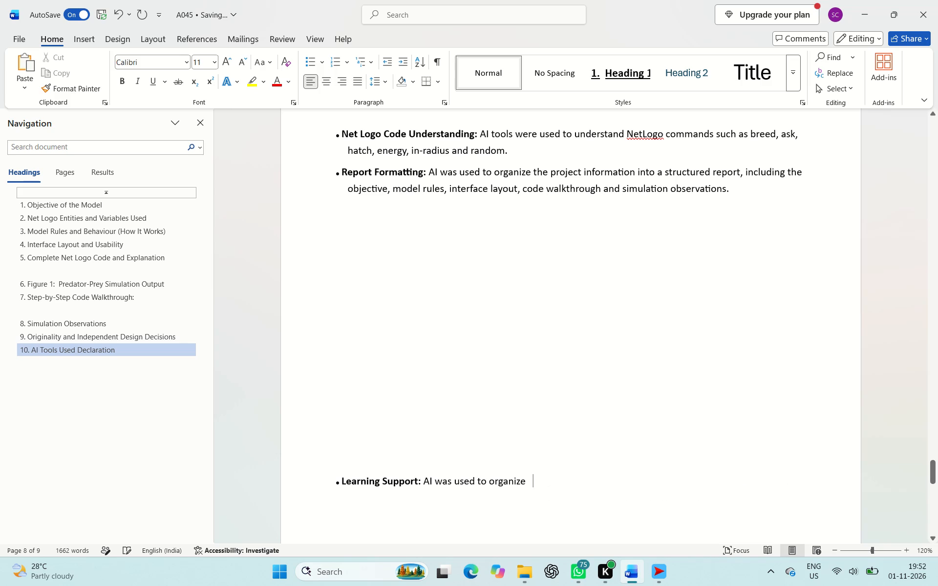
pyautogui.hotkey('ctrl', 'BackSpace')
pyautogui.hotkey('ctrl', 'BackSpace')
pyautogui.hotkey('ctrl', 'BackSpace')
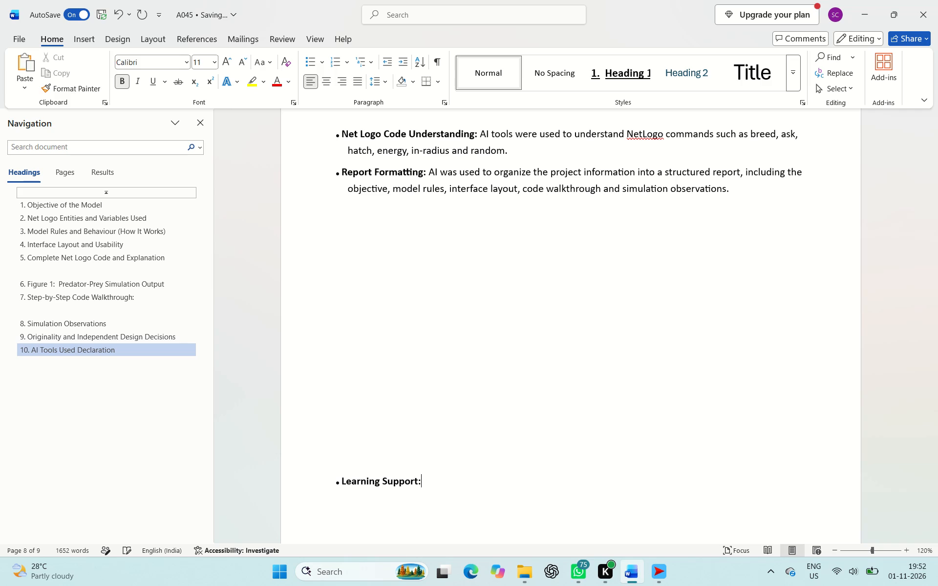
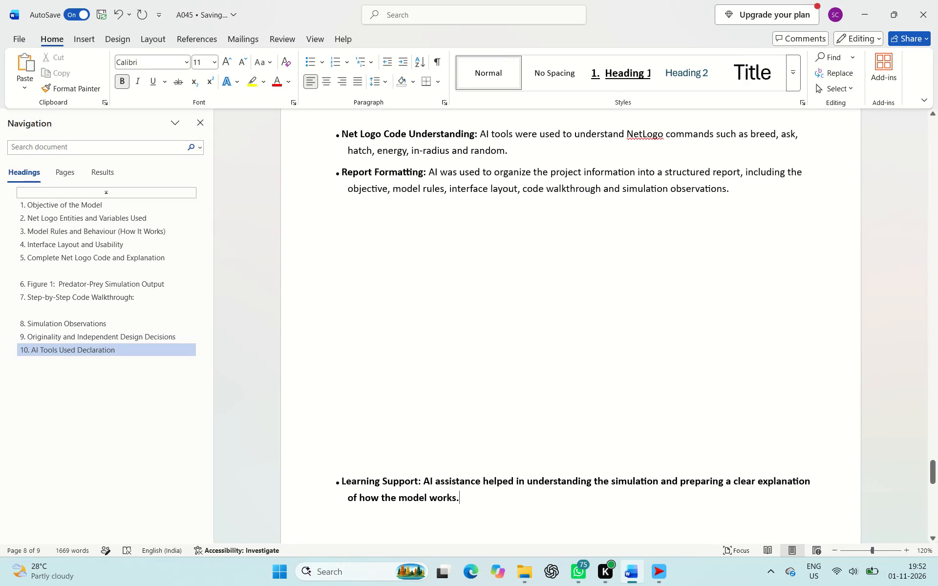
# Remove the bold formatting from the description text after the "Learning Support:" label in section 10.
pyautogui.moveTo(425, 480); pyautogui.dragTo(435, 482)
pyautogui.moveTo(435, 482); pyautogui.dragTo(467, 498)
pyautogui.click(476, 477)
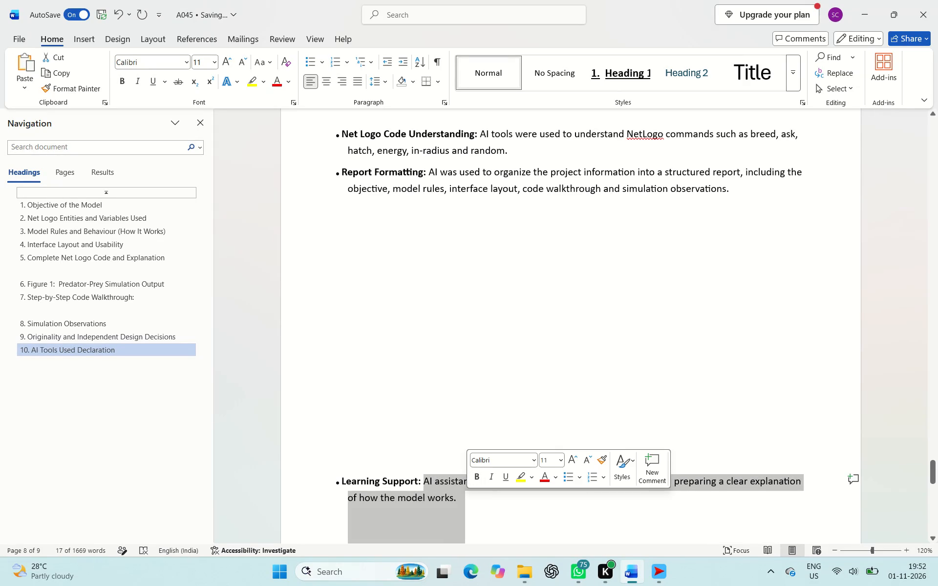
# Remove the space after the paragraphs for section 10's "Report Formatting" and "Learning Support" bullets to close the large gap between them.
pyautogui.moveTo(335, 171); pyautogui.dragTo(471, 510)
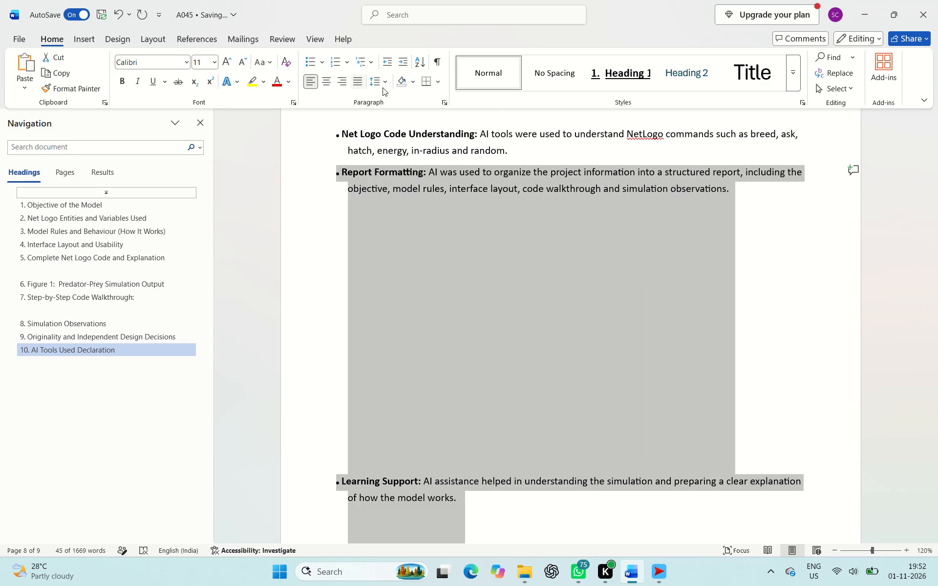
pyautogui.click(383, 87)
pyautogui.click(418, 234)
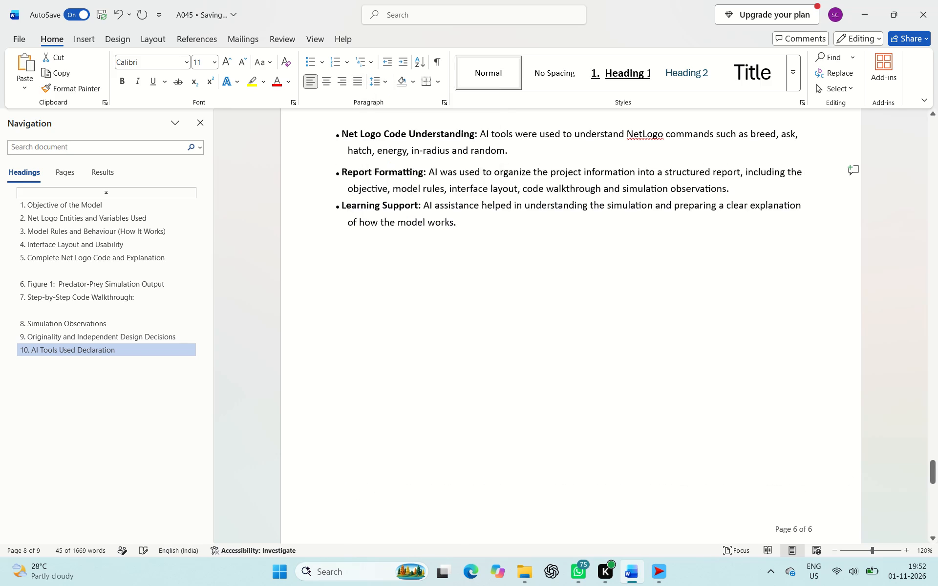
pyautogui.click(444, 301)
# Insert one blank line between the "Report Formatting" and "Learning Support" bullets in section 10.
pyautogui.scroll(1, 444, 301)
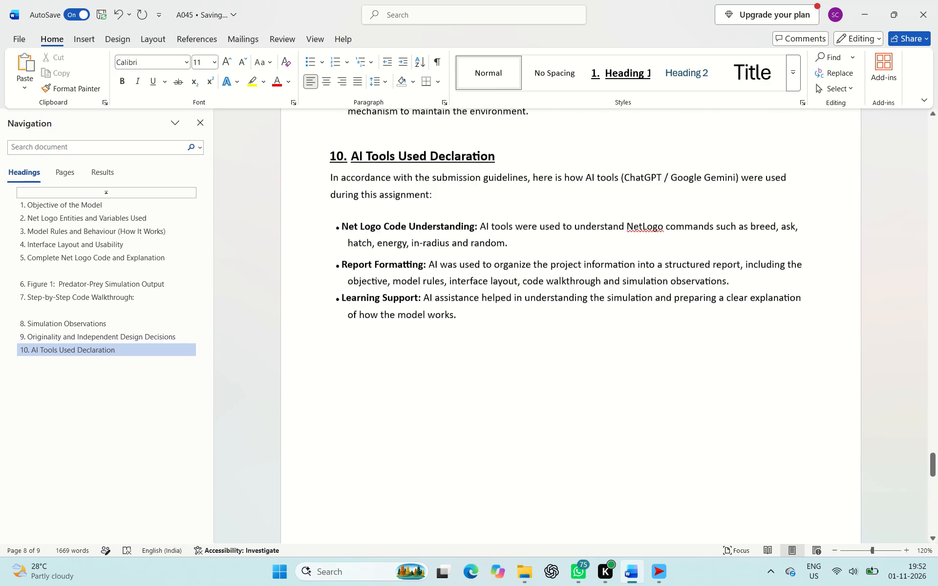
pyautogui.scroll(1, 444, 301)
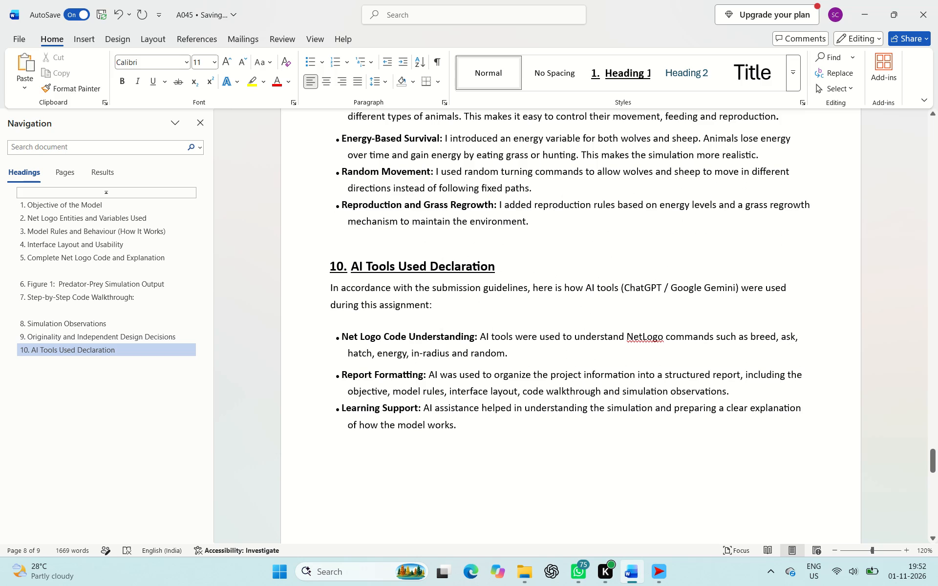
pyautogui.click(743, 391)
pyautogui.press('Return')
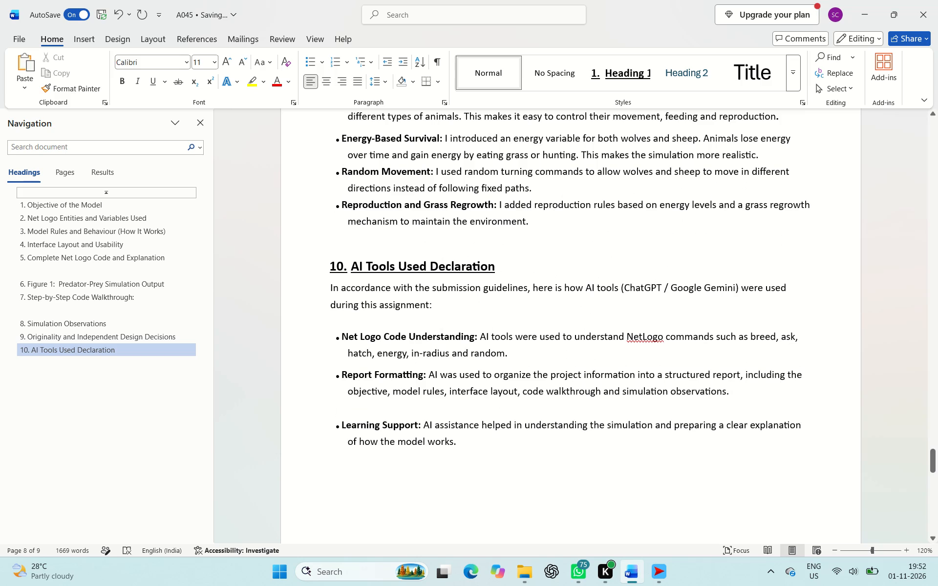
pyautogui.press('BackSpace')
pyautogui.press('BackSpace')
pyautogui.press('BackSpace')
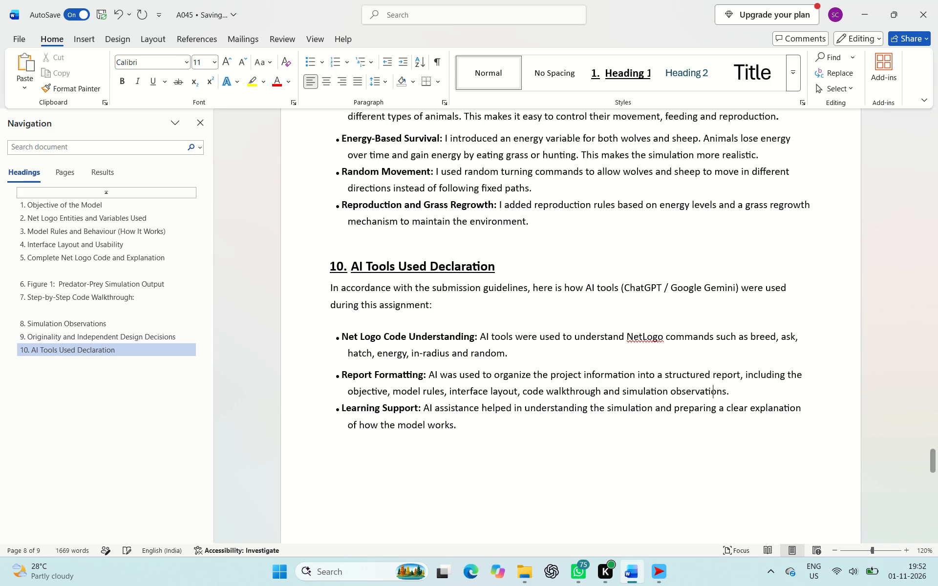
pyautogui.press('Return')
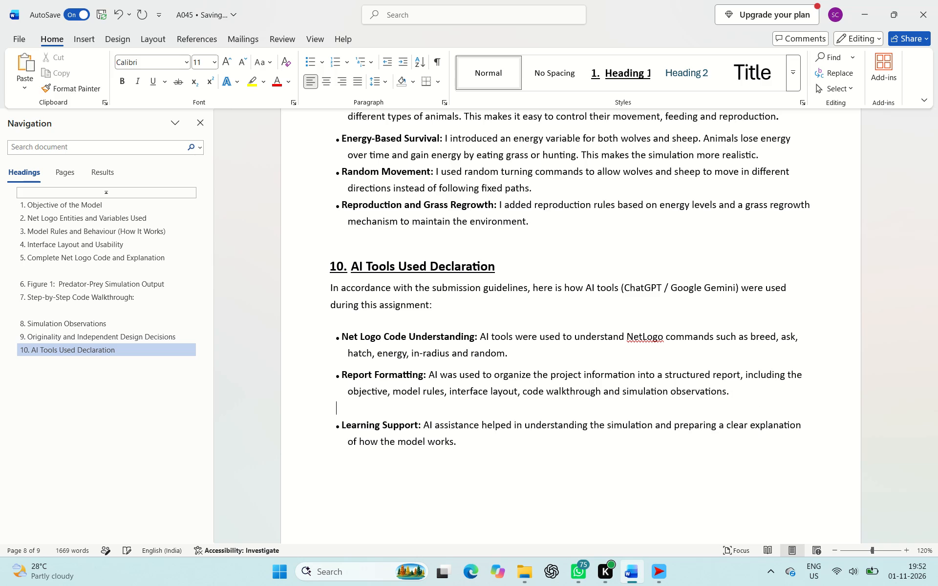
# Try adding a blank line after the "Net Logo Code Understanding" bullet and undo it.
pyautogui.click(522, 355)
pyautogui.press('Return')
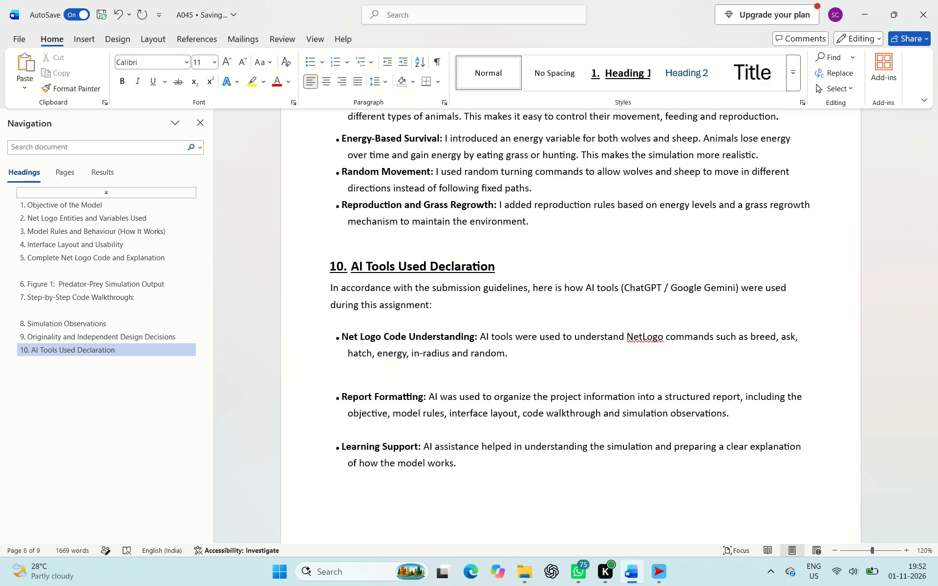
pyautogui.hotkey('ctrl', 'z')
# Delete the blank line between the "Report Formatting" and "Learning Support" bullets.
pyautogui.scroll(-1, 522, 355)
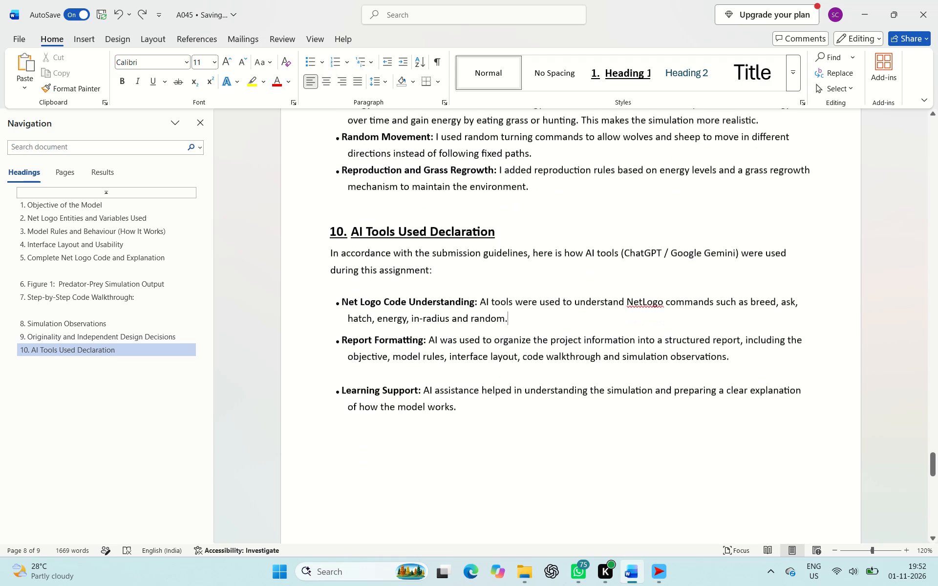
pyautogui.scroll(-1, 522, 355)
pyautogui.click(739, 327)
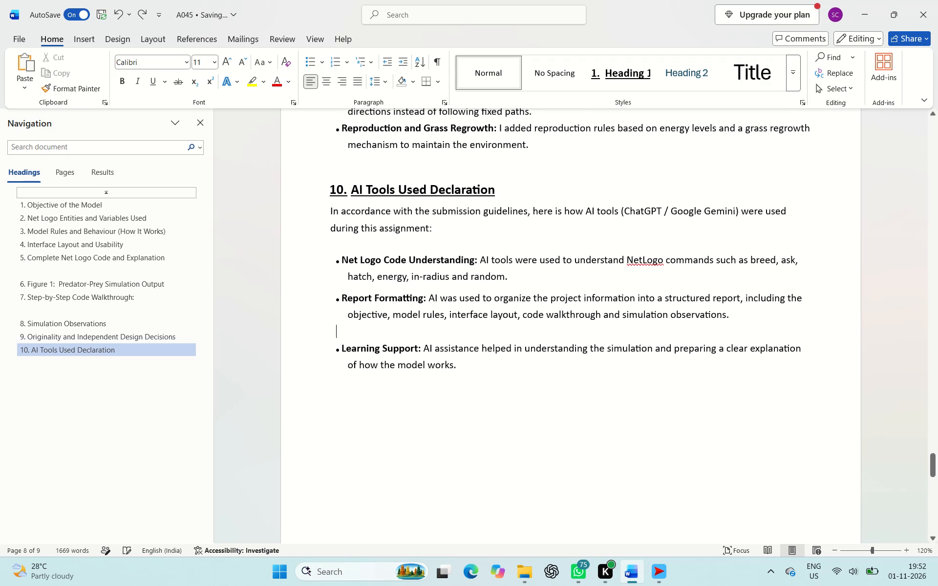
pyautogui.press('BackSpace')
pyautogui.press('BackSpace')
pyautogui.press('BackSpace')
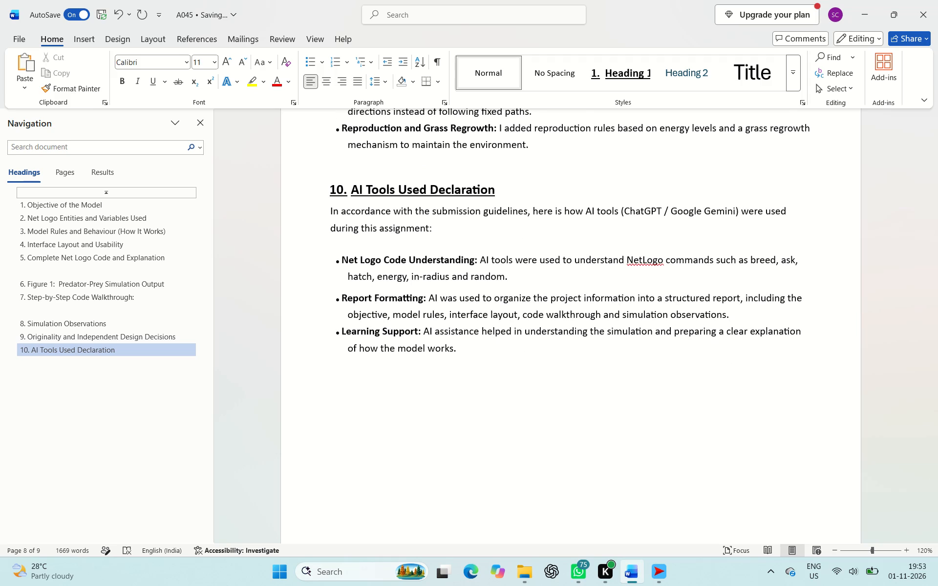
# Add a blank line after the "Report Formatting" bullet to separate it from "Learning Support".
pyautogui.scroll(1, 739, 327)
pyautogui.scroll(-1, 739, 327)
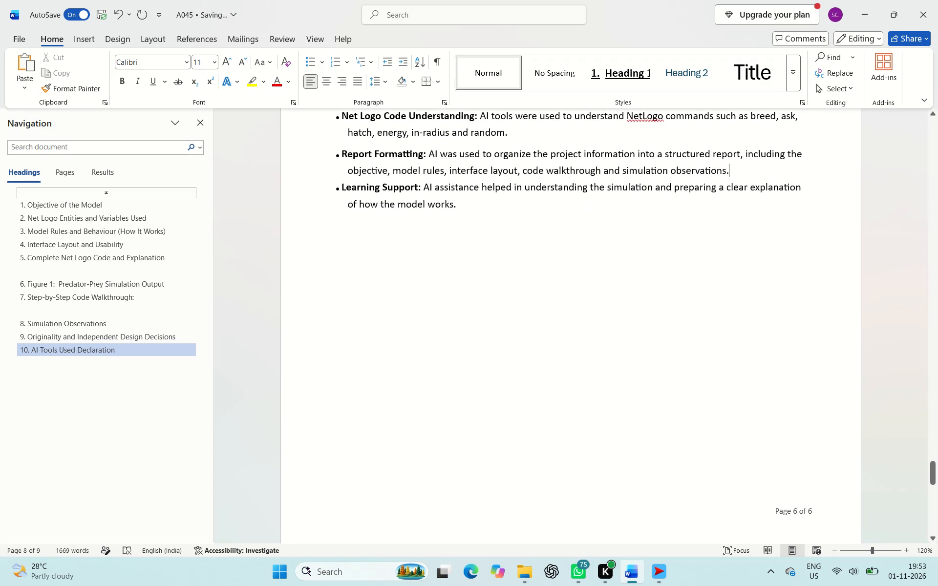
pyautogui.press('Return')
# Try to remove the empty page at the end of the document, after section 10.
pyautogui.scroll(-2, 739, 327)
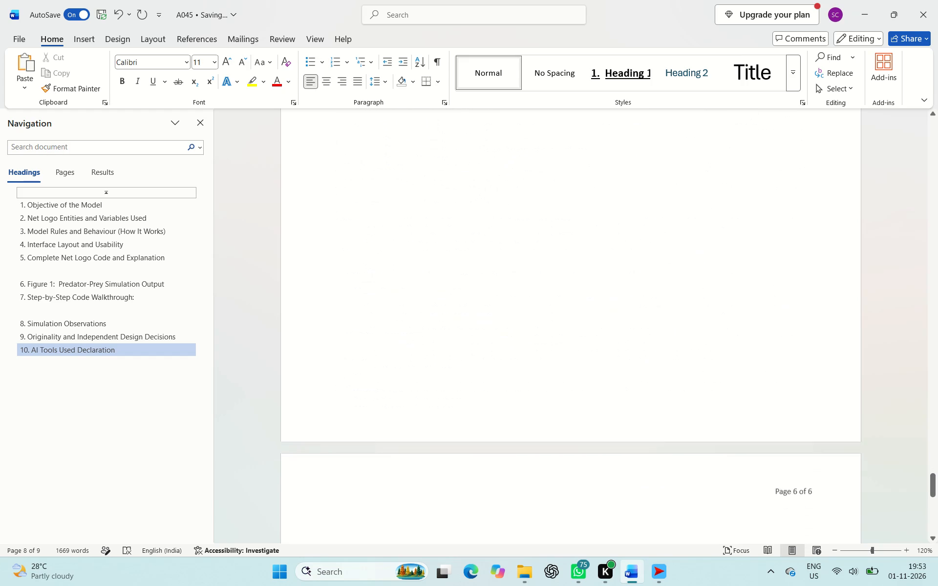
pyautogui.scroll(-9, 739, 327)
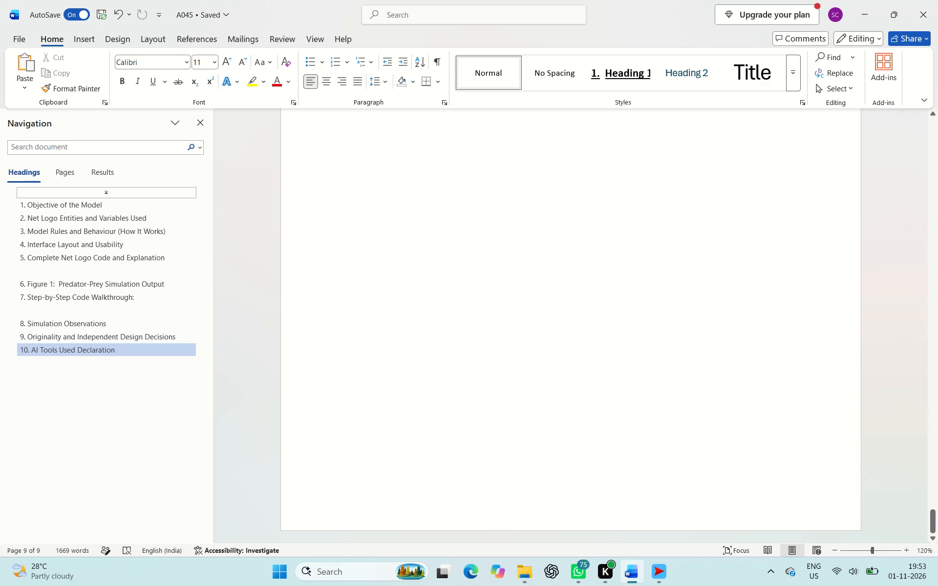
pyautogui.scroll(12, 577, 344)
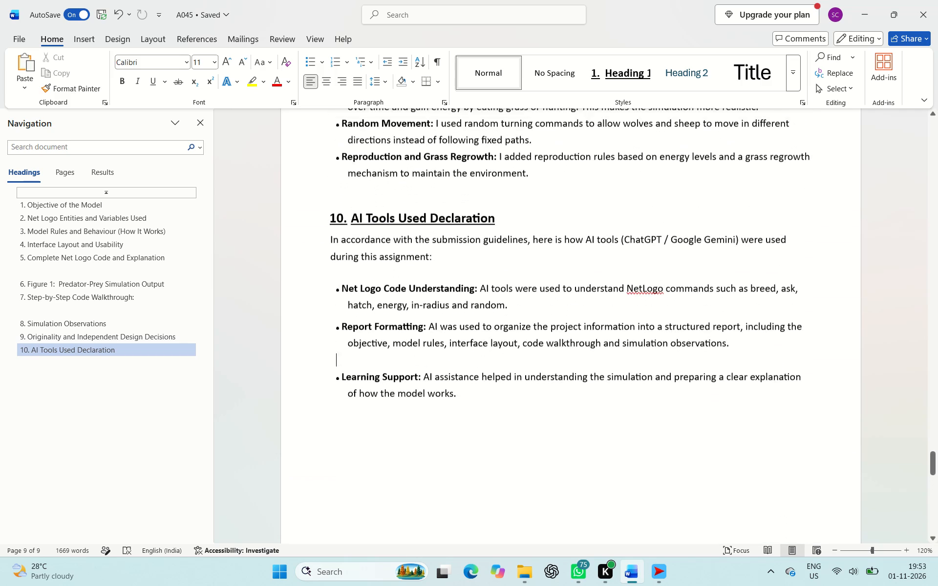
pyautogui.scroll(-9, 577, 344)
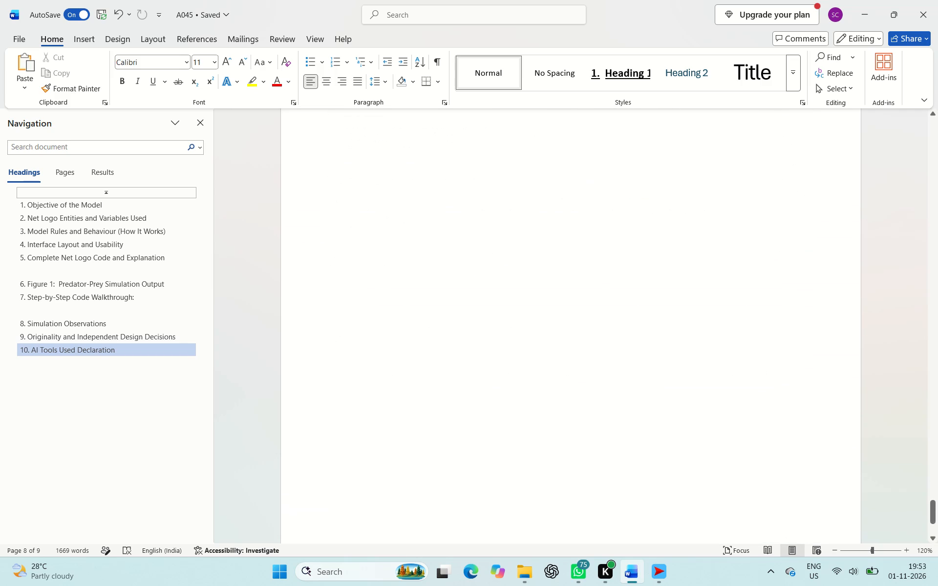
pyautogui.scroll(-2, 577, 344)
pyautogui.click(577, 344)
pyautogui.hotkey('ctrl', 'x')
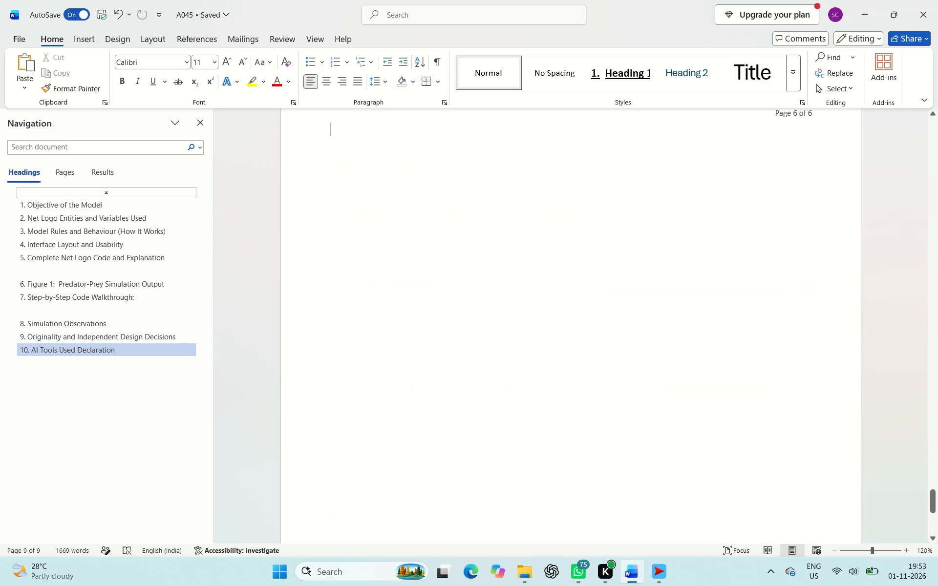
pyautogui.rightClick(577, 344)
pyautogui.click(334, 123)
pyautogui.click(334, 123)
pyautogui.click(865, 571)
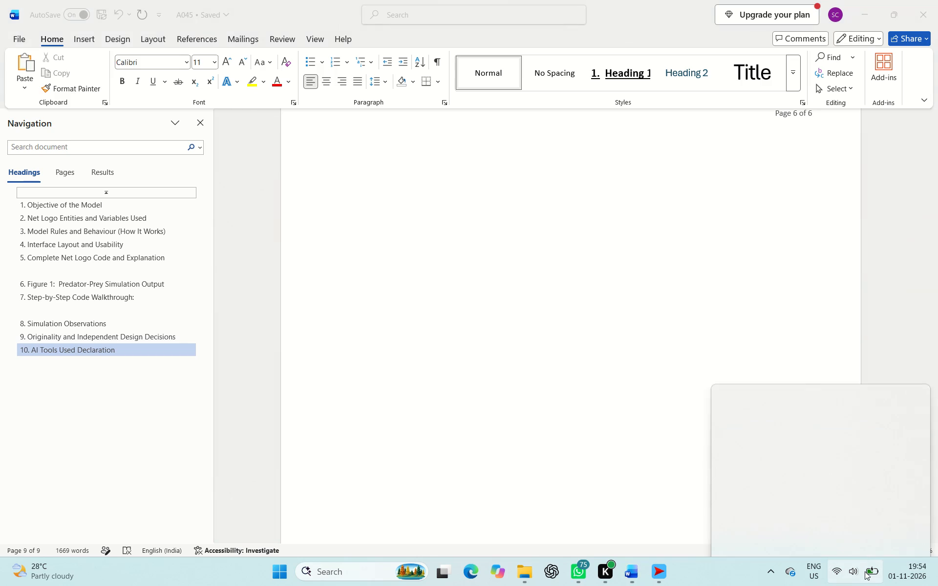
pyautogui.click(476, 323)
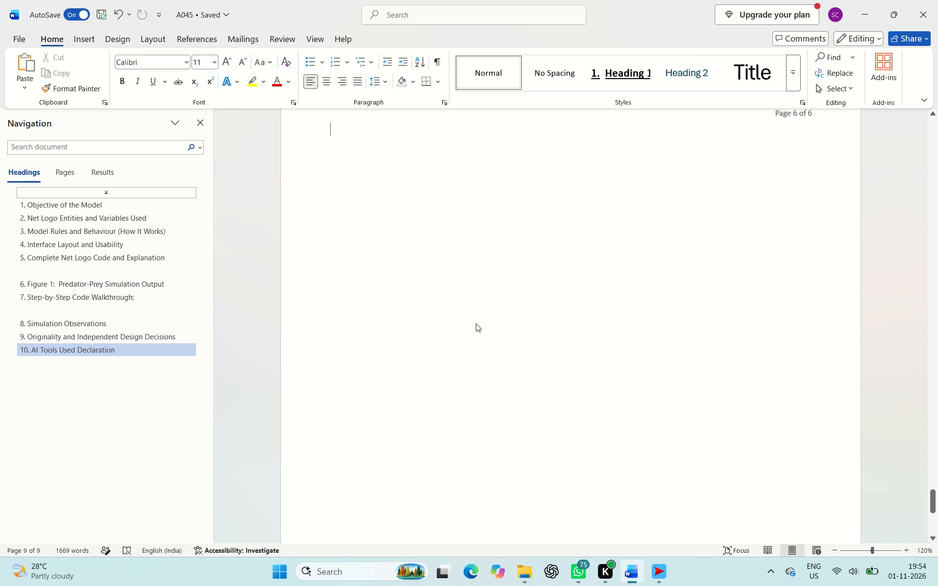
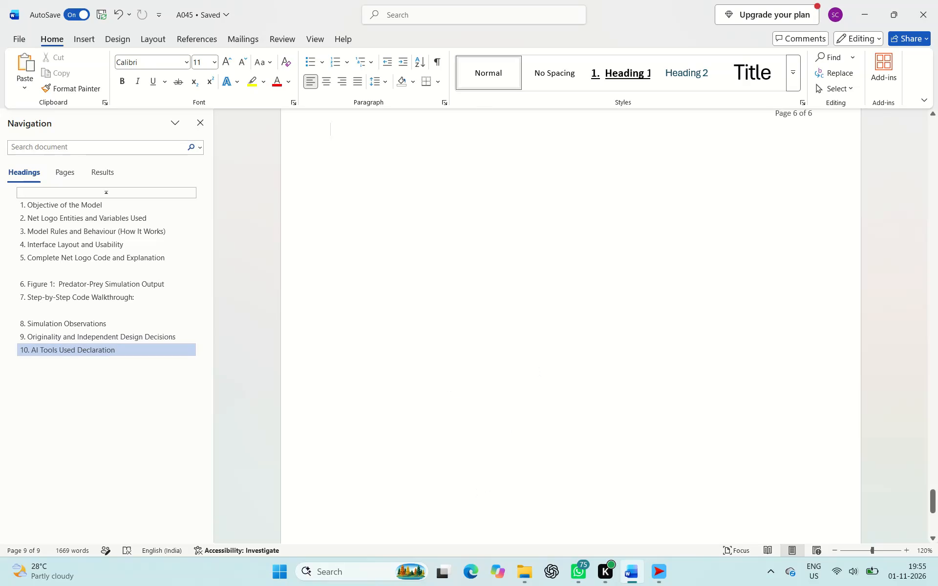
# Place the text cursor at the start of the empty last page, after section 10, to remove that page.
pyautogui.scroll(2, 563, 311)
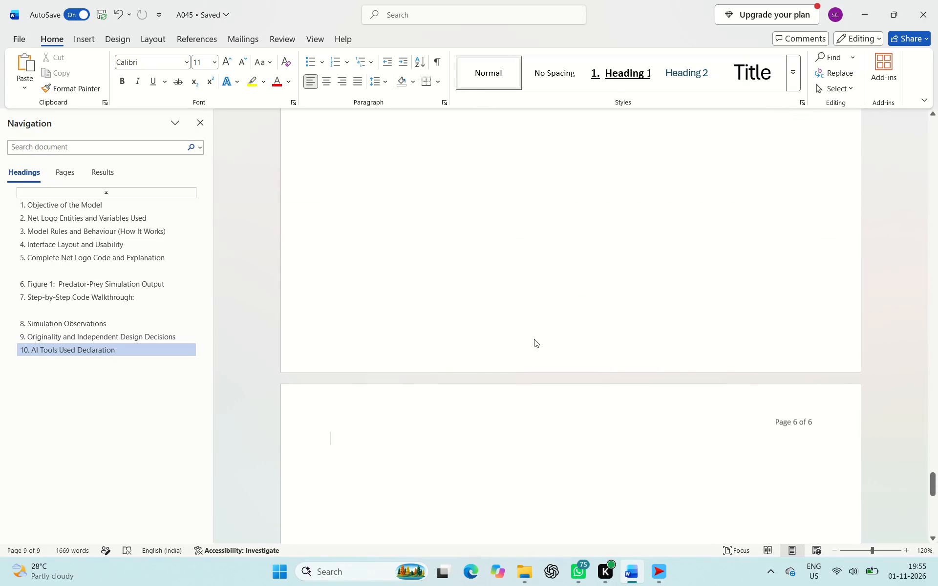
pyautogui.click(438, 459)
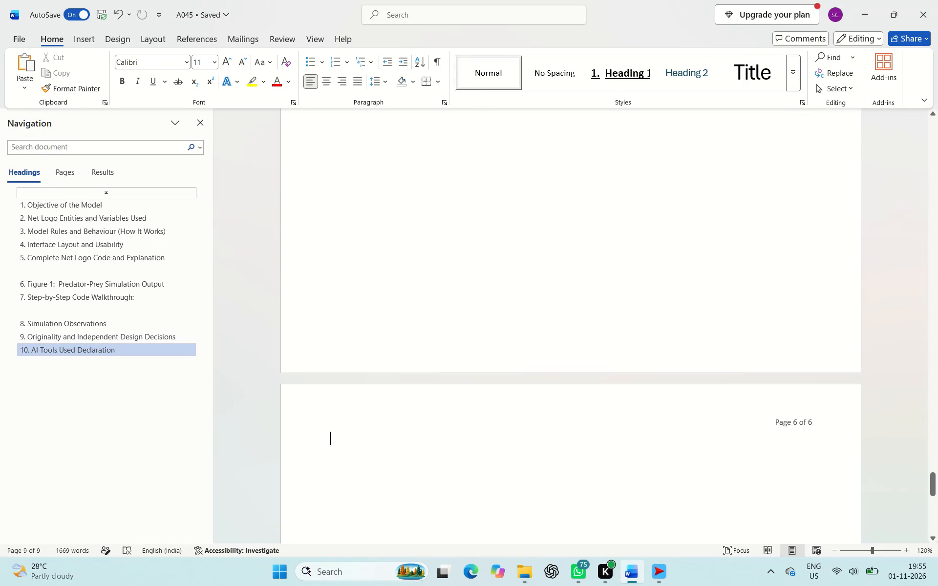
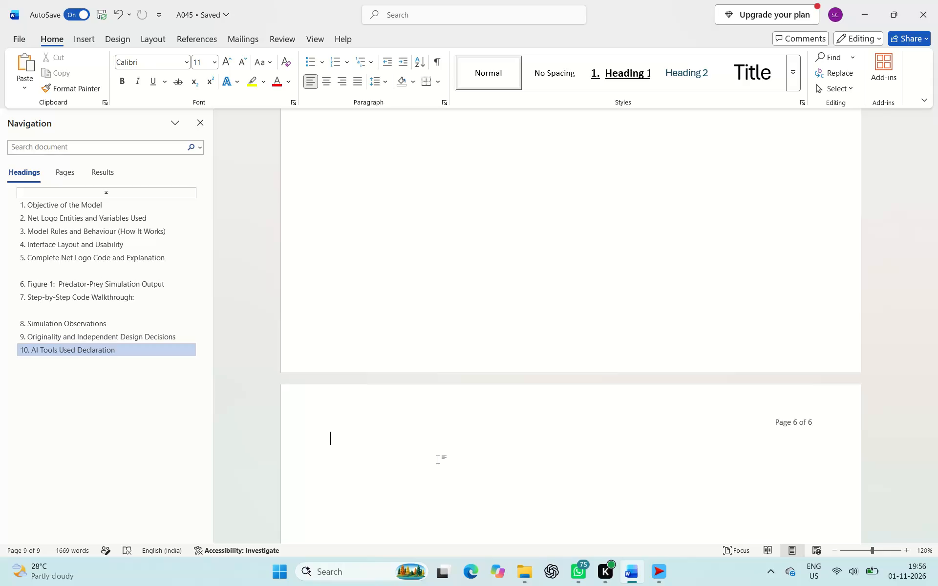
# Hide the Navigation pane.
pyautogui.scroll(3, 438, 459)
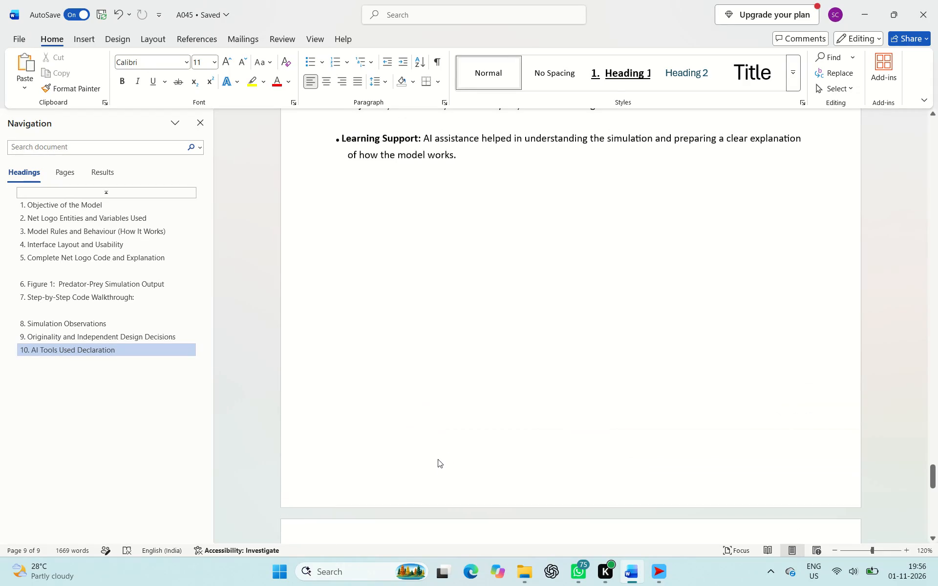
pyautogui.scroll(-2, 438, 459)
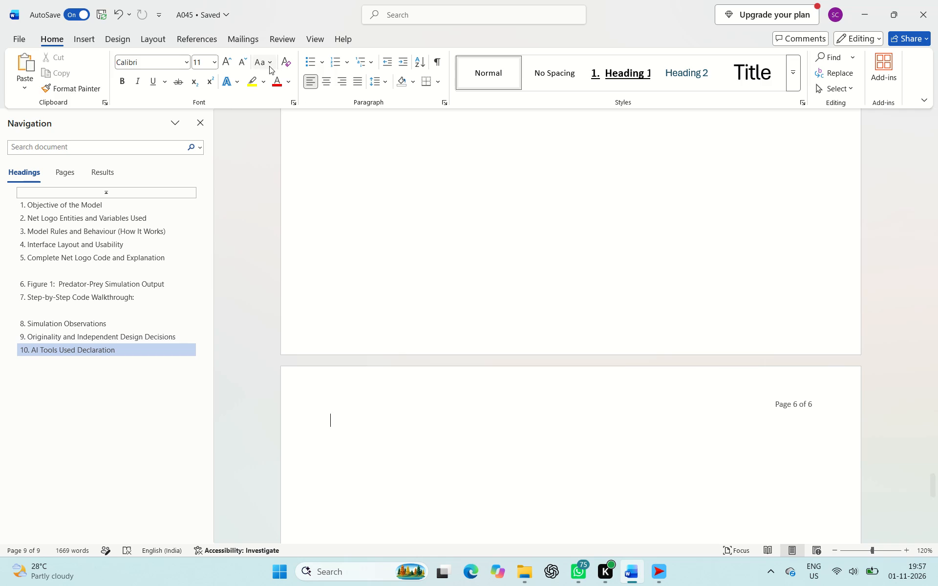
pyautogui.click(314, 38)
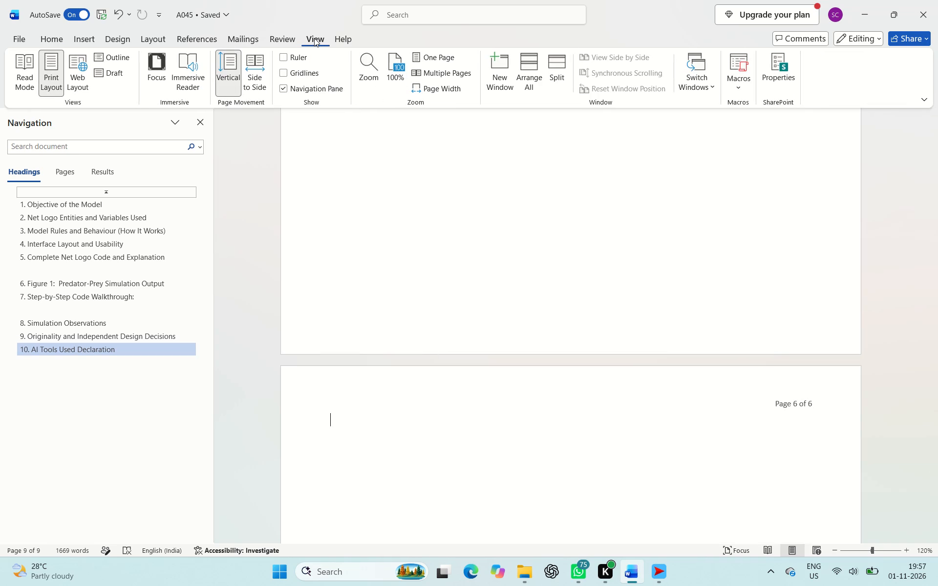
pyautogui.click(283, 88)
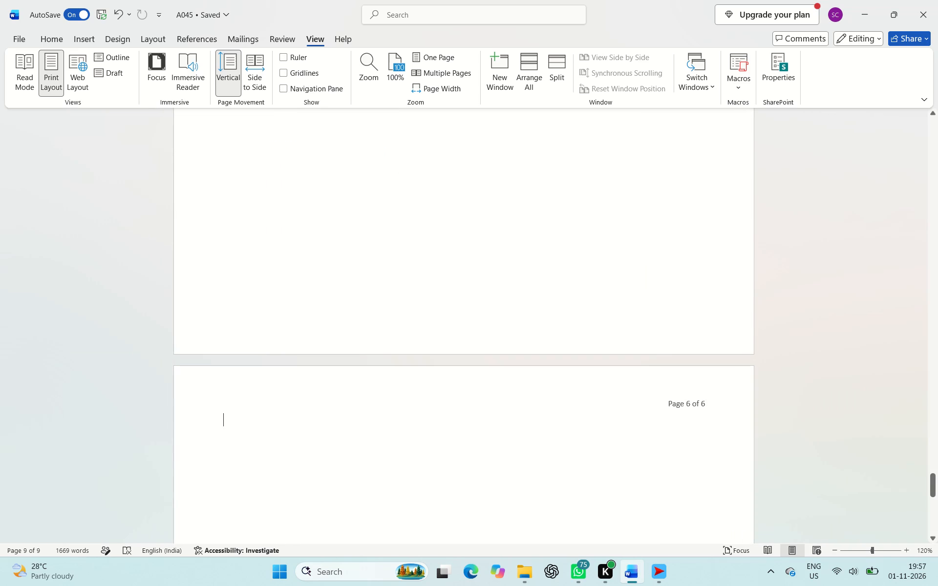
# Delete the typed "Page 6 of 6" line and remove the empty last page after section 10.
pyautogui.click(288, 403)
pyautogui.press('Delete')
pyautogui.press('Delete')
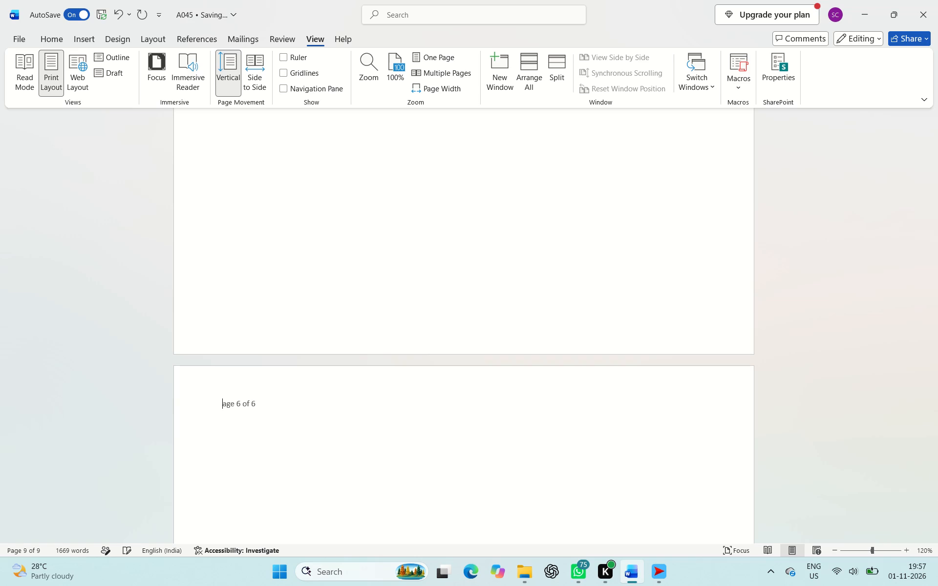
pyautogui.press('Delete')
pyautogui.press('Delete')
pyautogui.press('Delete')
pyautogui.press('Delete')
pyautogui.press('Delete')
pyautogui.press('Delete')
pyautogui.press('Delete')
pyautogui.press('Delete')
pyautogui.press('Delete')
pyautogui.press('Delete')
pyautogui.press('Delete')
pyautogui.press('Delete')
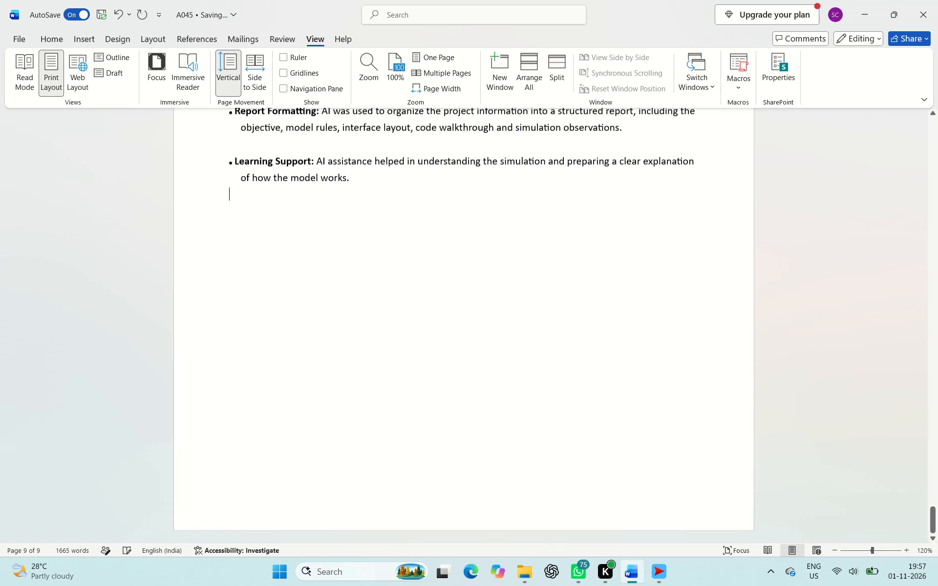
# Check the end of section 10 for leftover blank pages and review the report's page labels and layout back to its opening sections.
pyautogui.scroll(-6, 288, 403)
pyautogui.scroll(3, 288, 403)
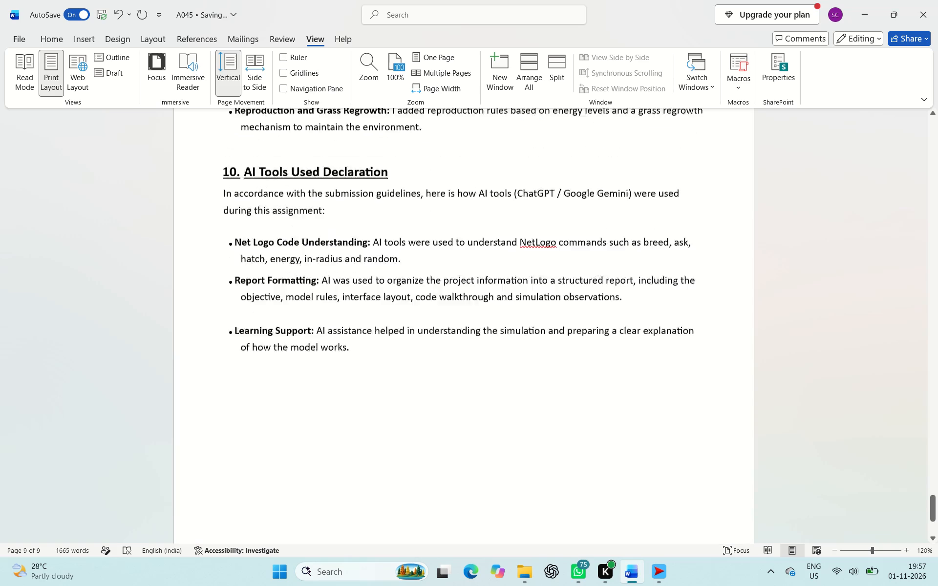
pyautogui.scroll(1, 288, 403)
pyautogui.scroll(-13, 288, 403)
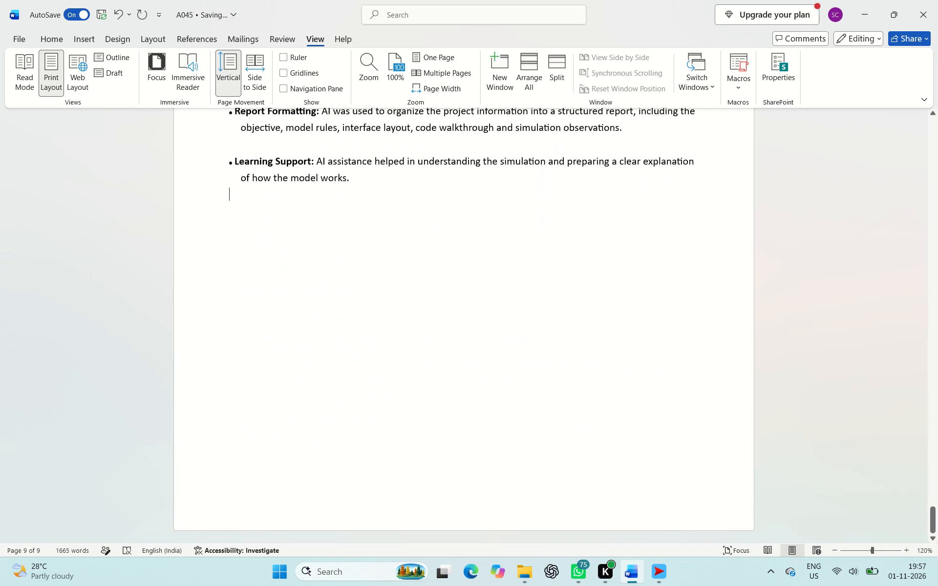
pyautogui.scroll(-1, 288, 403)
pyautogui.scroll(9, 288, 403)
pyautogui.scroll(-1, 288, 403)
pyautogui.scroll(3, 288, 403)
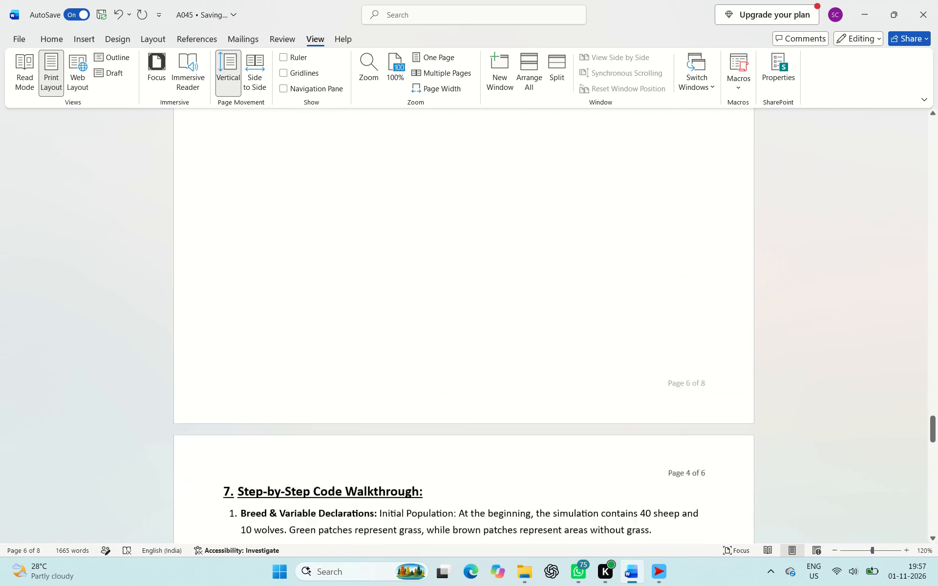
pyautogui.scroll(14, 288, 403)
pyautogui.scroll(10, 288, 403)
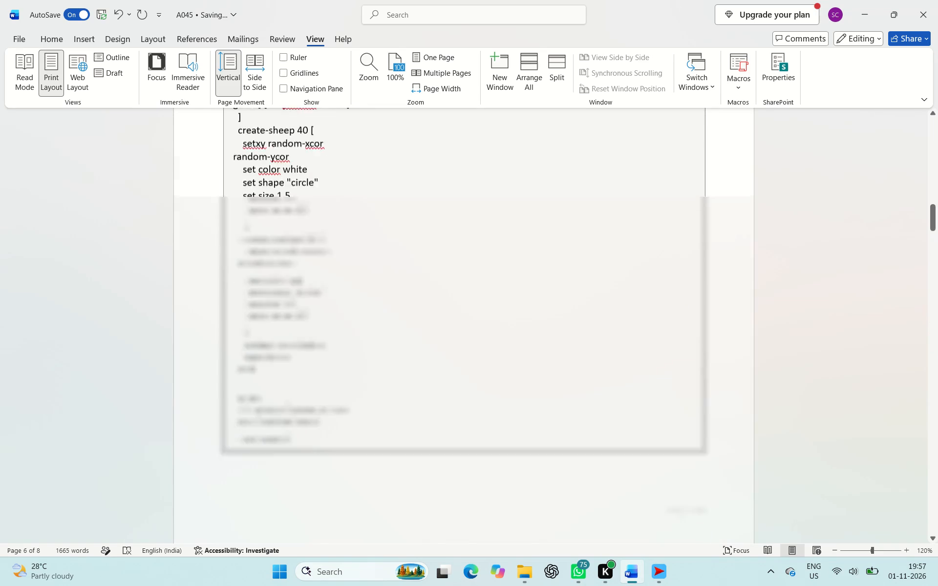
pyautogui.scroll(14, 288, 403)
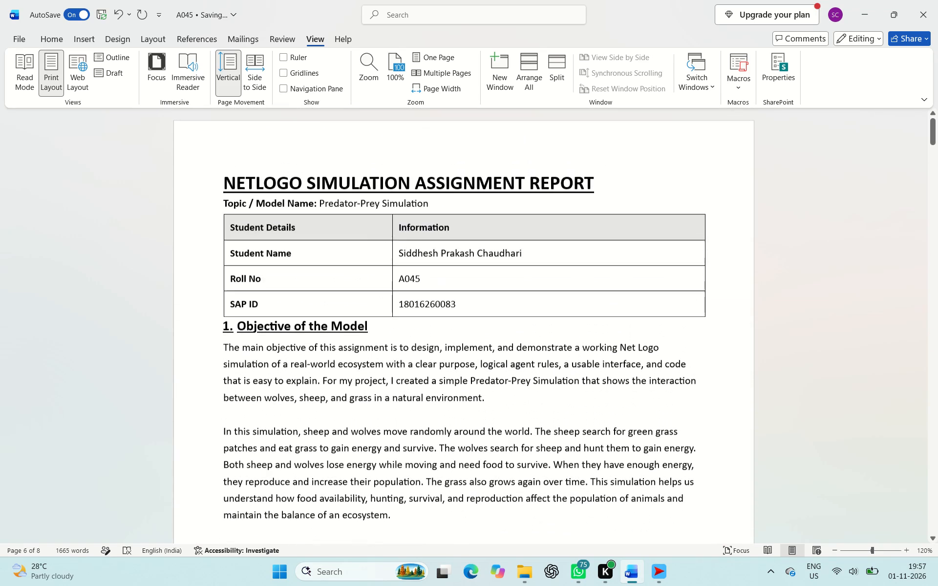
pyautogui.scroll(-4, 288, 403)
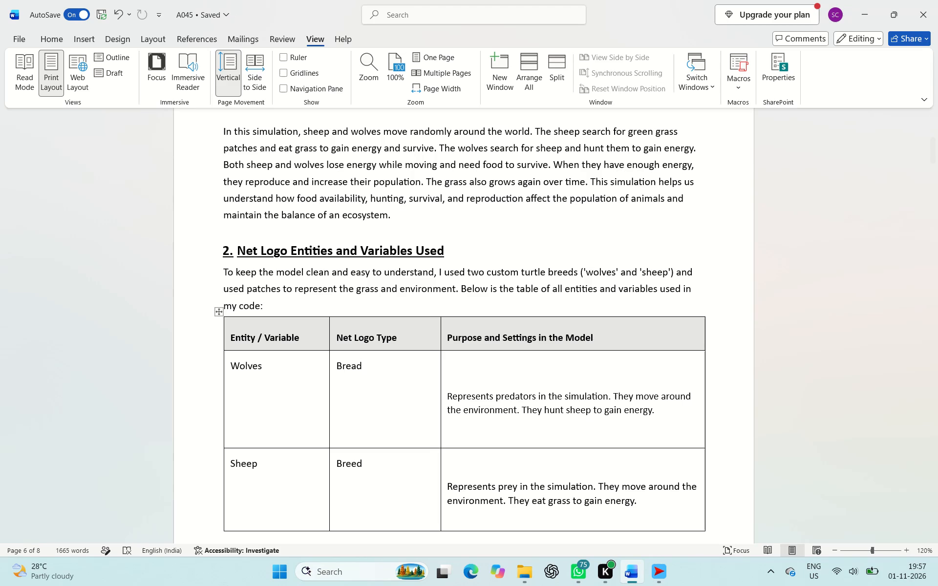
pyautogui.scroll(7, 288, 403)
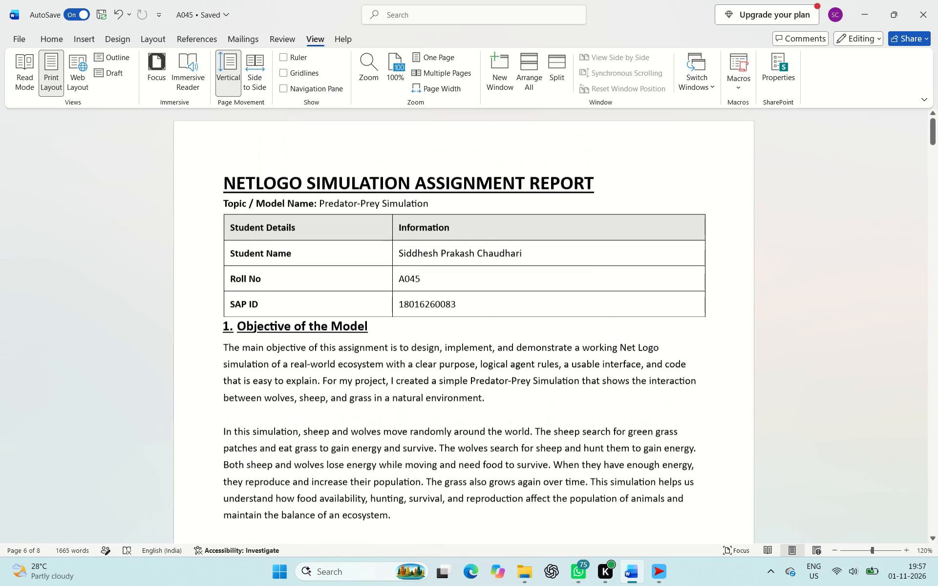
pyautogui.scroll(-7, 288, 403)
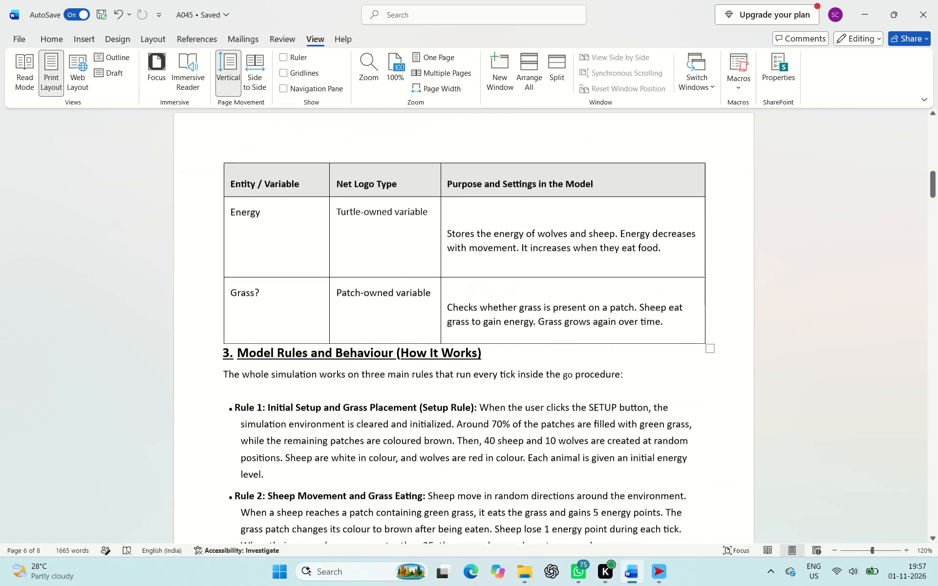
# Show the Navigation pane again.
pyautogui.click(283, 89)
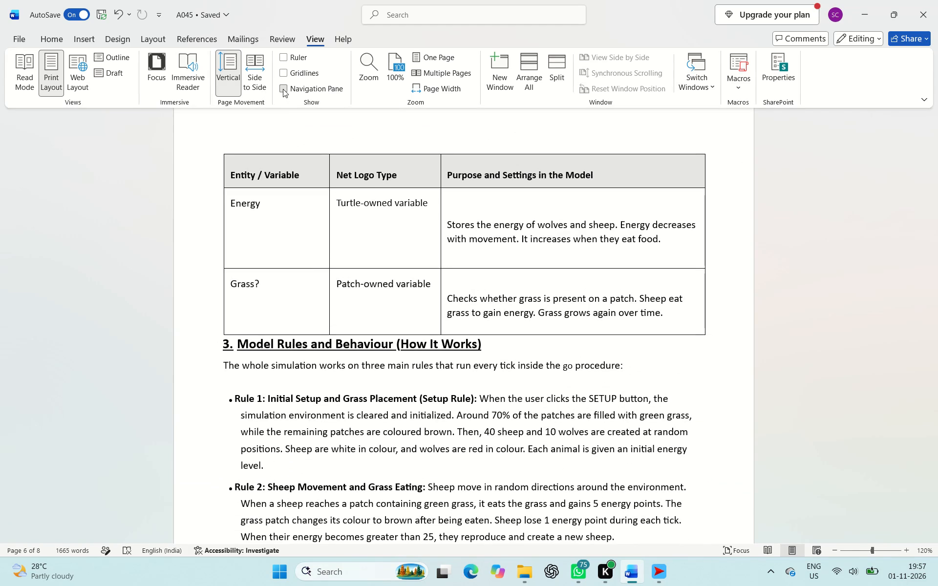
# Review the report's page layout and page labels from the code section through section 10 and back to the title.
pyautogui.scroll(-12, 345, 392)
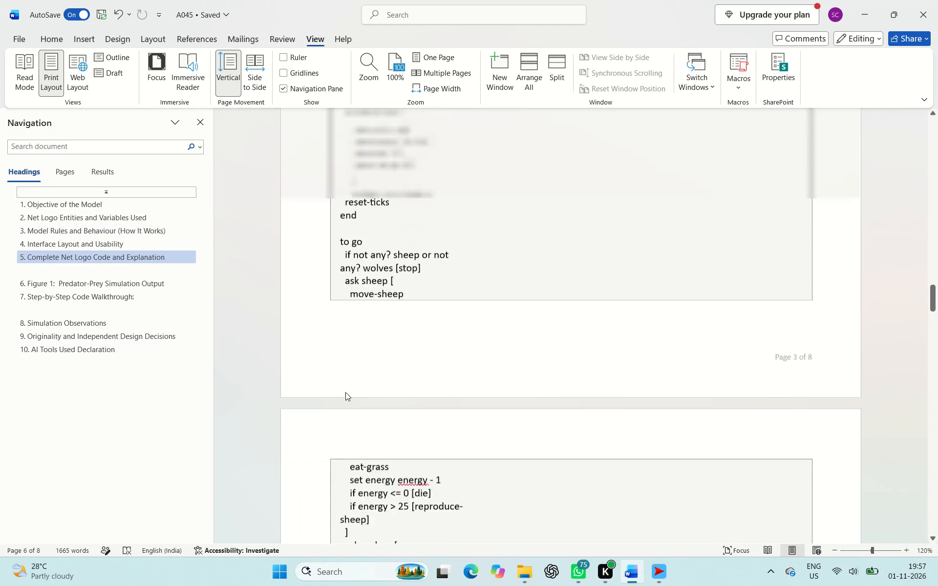
pyautogui.scroll(-11, 345, 392)
pyautogui.scroll(7, 345, 392)
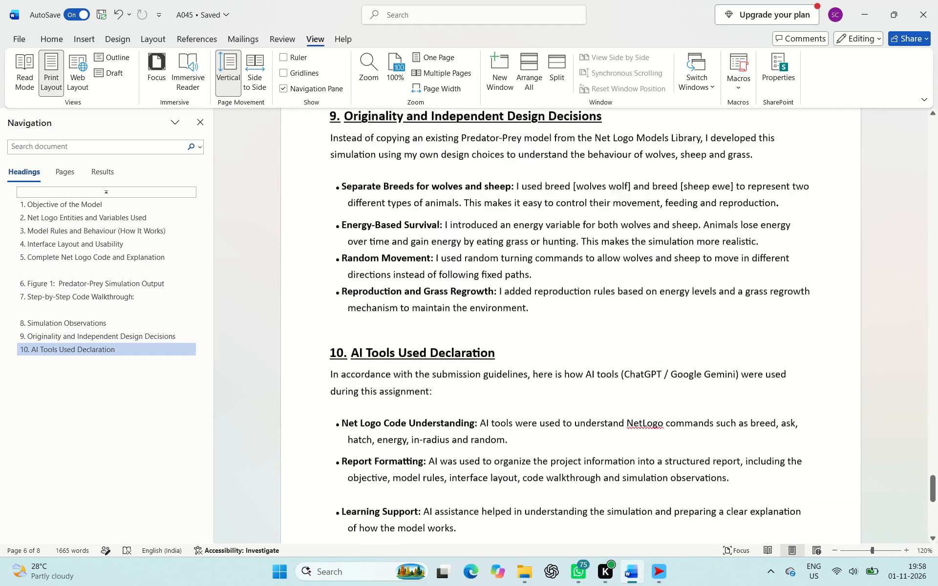
pyautogui.scroll(19, 345, 392)
pyautogui.scroll(2, 345, 392)
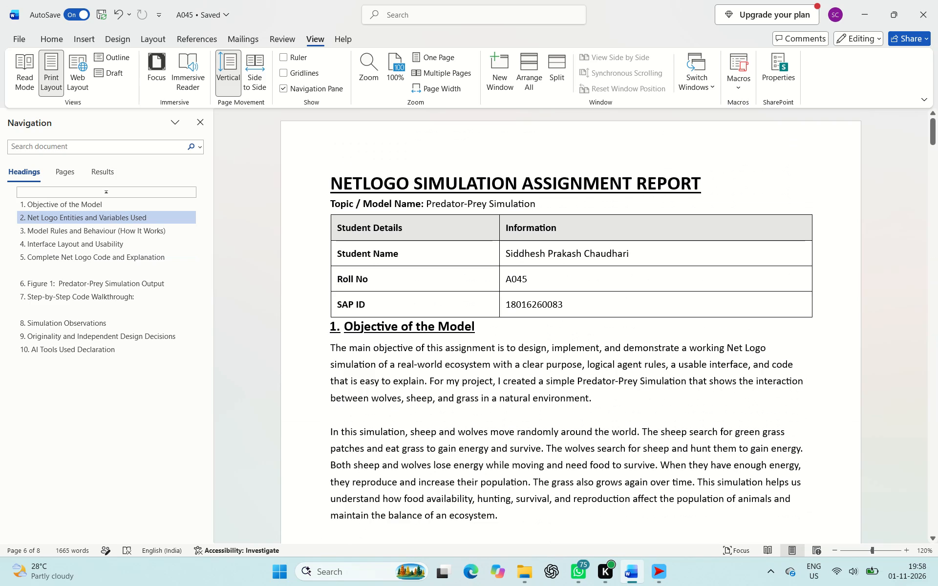
# Open the built-in page number styles for the bottom of the page.
pyautogui.click(92, 40)
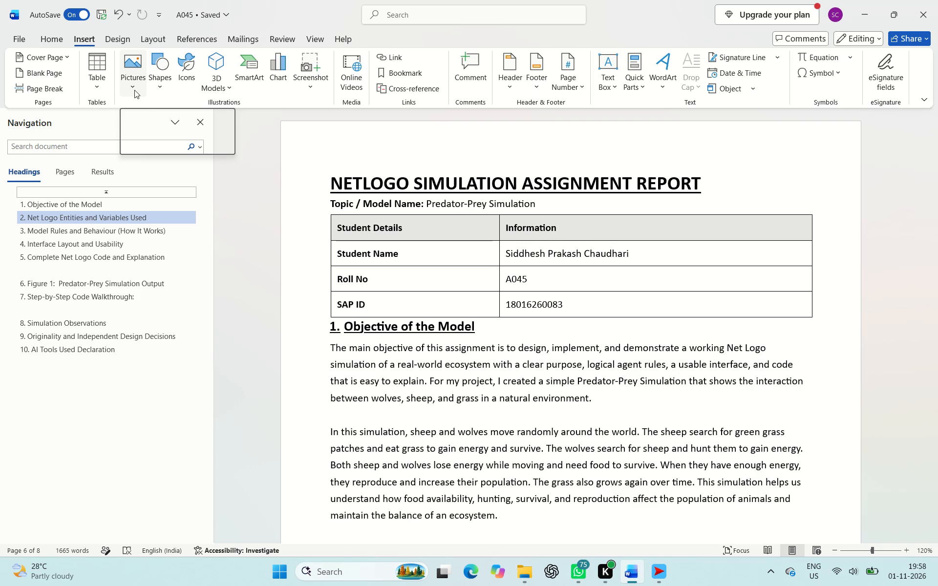
pyautogui.click(570, 66)
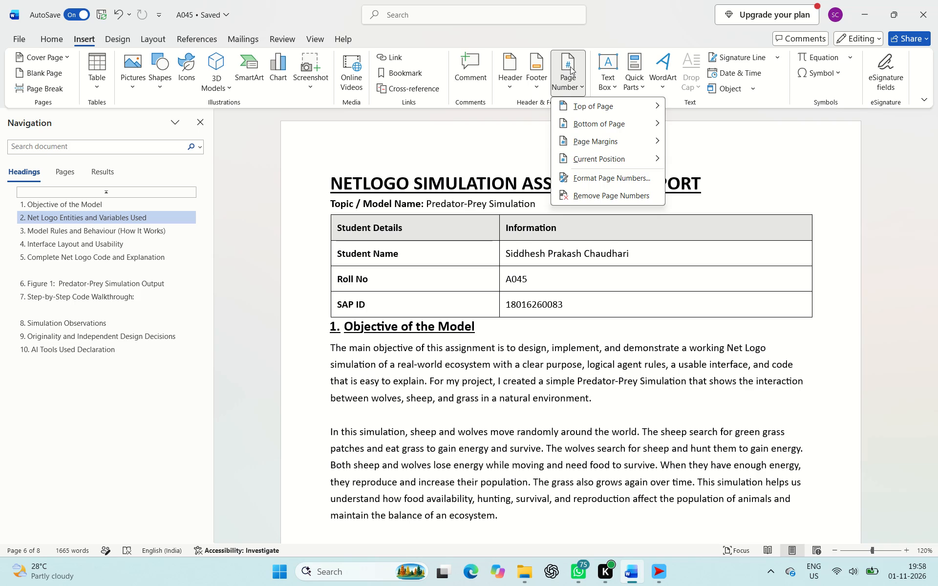
pyautogui.click(611, 123)
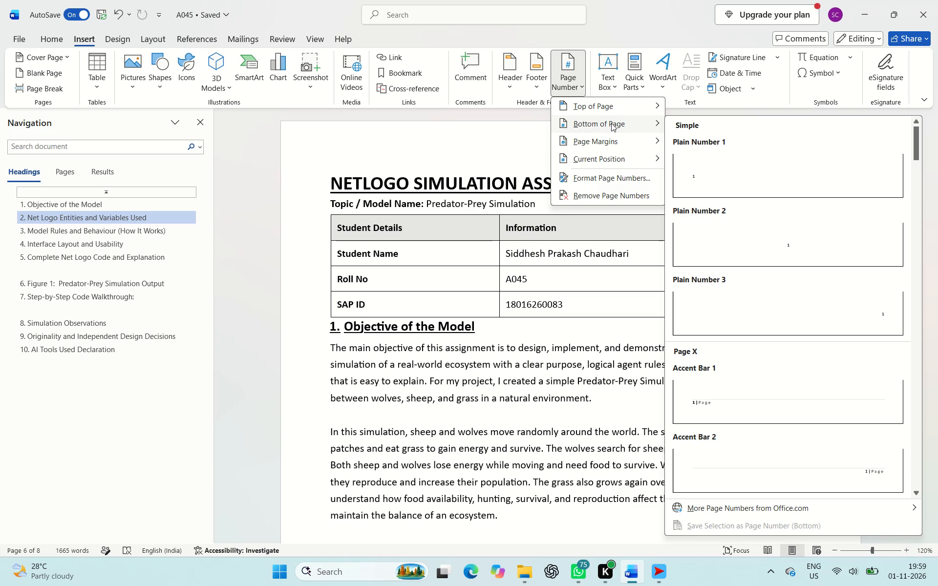
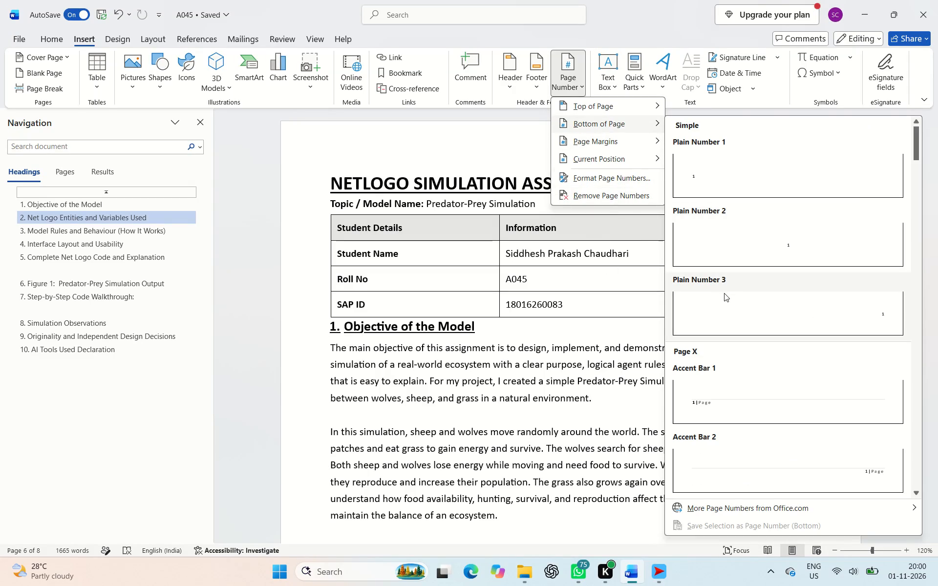
# Insert bottom-of-page numbers using the Plain Number 3 style.
pyautogui.click(724, 293)
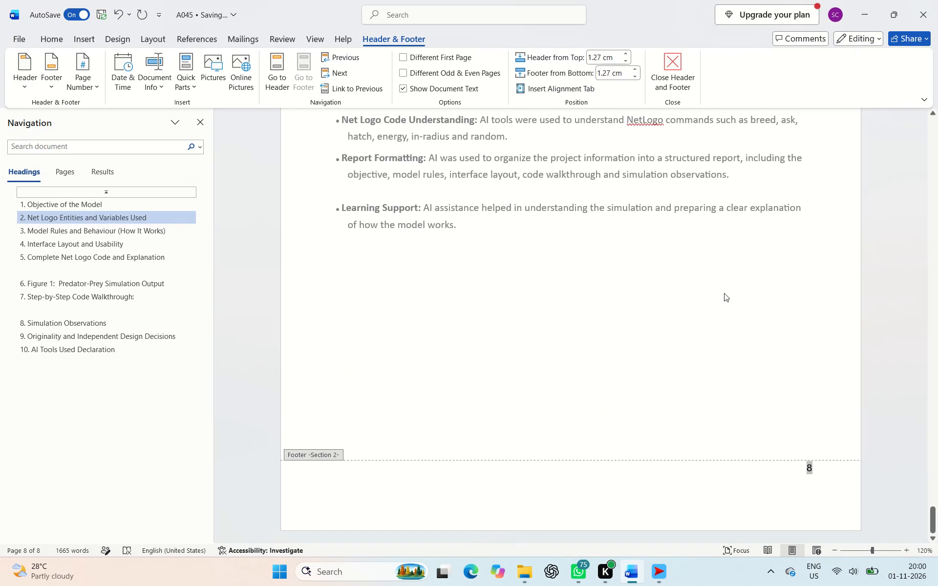
# Delete the old "Page 6 of 8" label from the Section 1 footer, below the simulation output figure.
pyautogui.scroll(-6, 724, 293)
pyautogui.scroll(6, 724, 293)
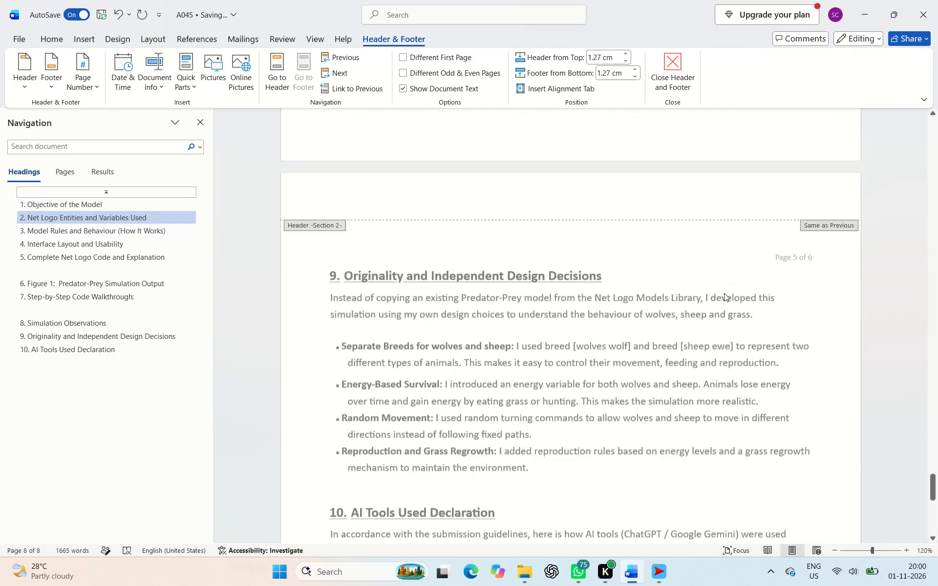
pyautogui.scroll(6, 724, 293)
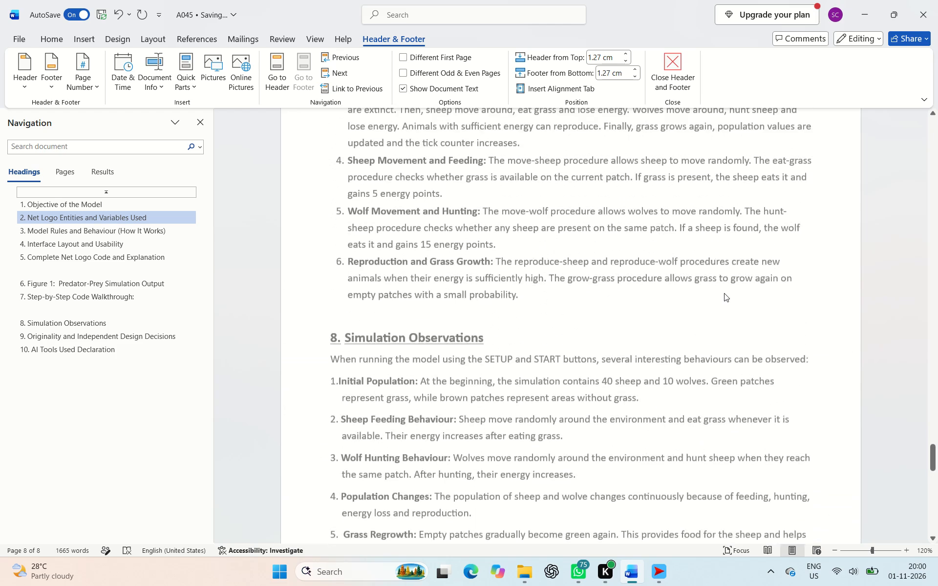
pyautogui.scroll(6, 724, 293)
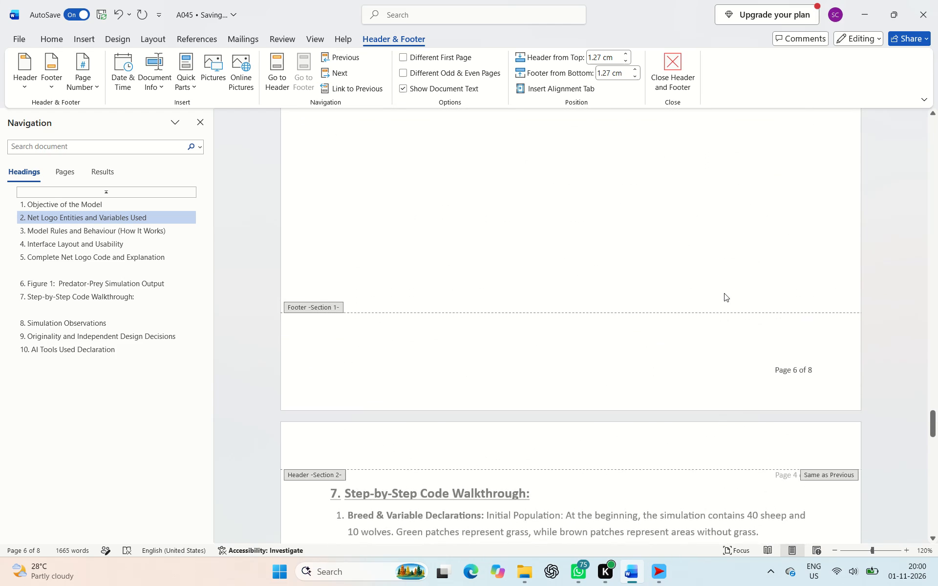
pyautogui.scroll(1, 724, 293)
pyautogui.click(796, 411)
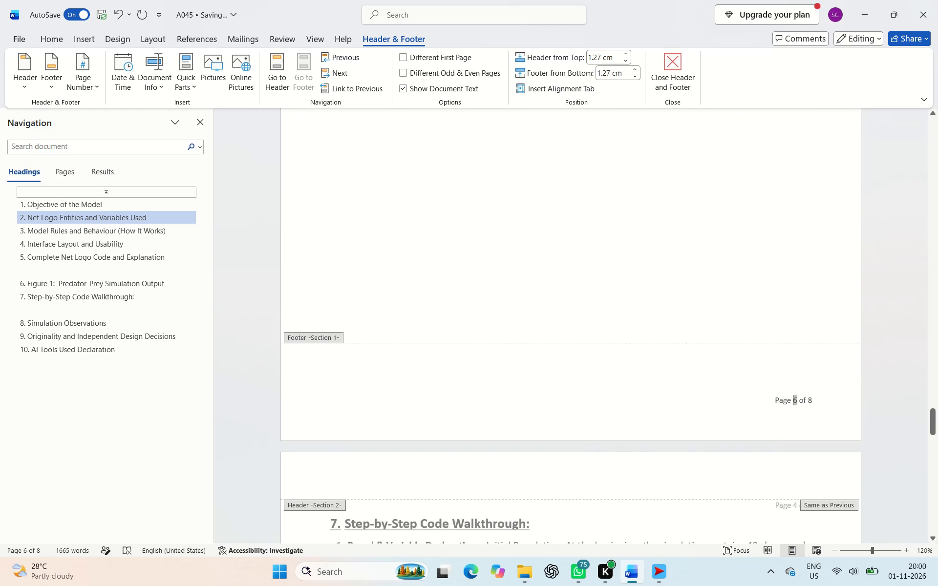
pyautogui.click(814, 403)
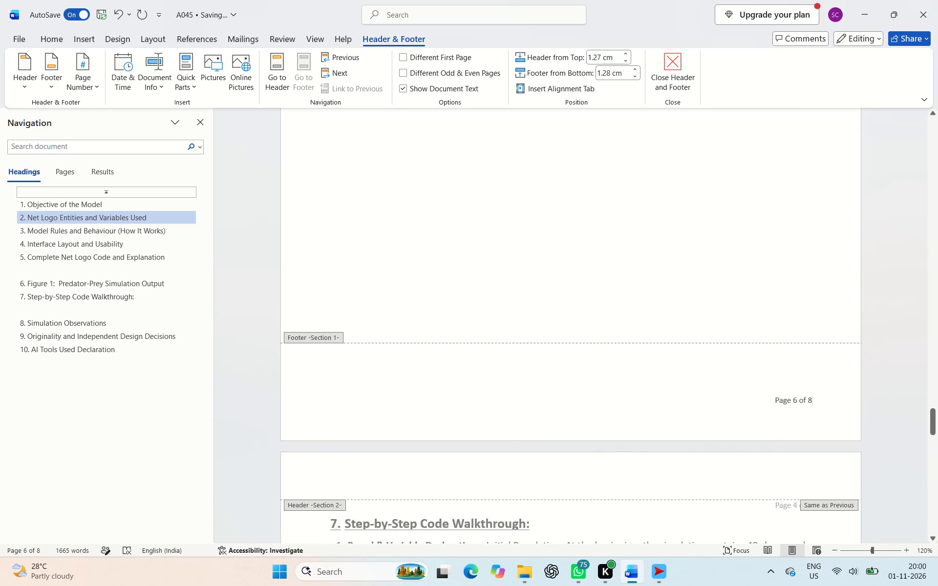
pyautogui.press('BackSpace')
pyautogui.press('BackSpace')
pyautogui.press('BackSpace')
pyautogui.press('BackSpace')
pyautogui.press('BackSpace')
pyautogui.press('BackSpace')
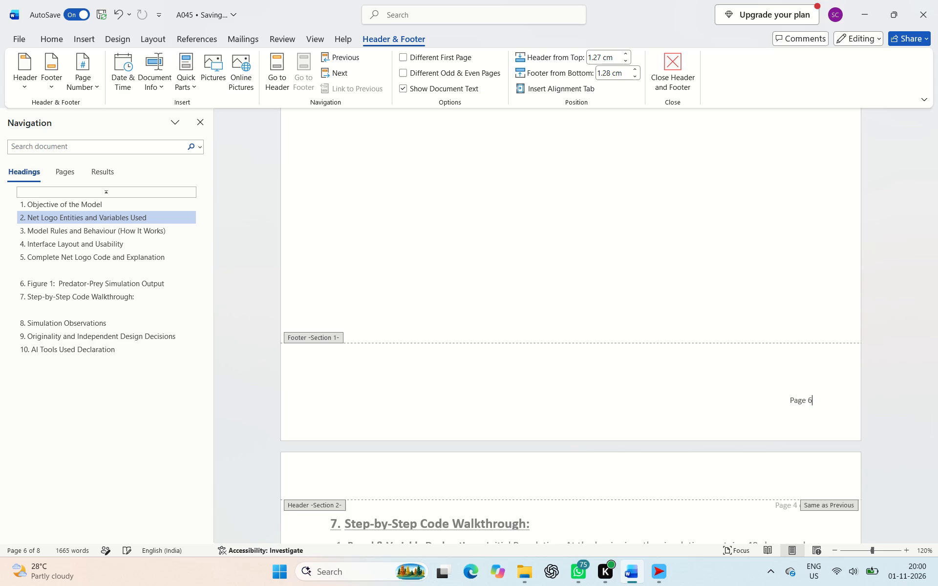
pyautogui.press('BackSpace')
pyautogui.press('BackSpace')
pyautogui.press('BackSpace')
pyautogui.press('BackSpace')
pyautogui.press('BackSpace')
pyautogui.press('BackSpace')
pyautogui.press('BackSpace')
# Review the headers and footers throughout the report, from the title page to section 10, for leftover page labels and numbering.
pyautogui.scroll(-6, 812, 478)
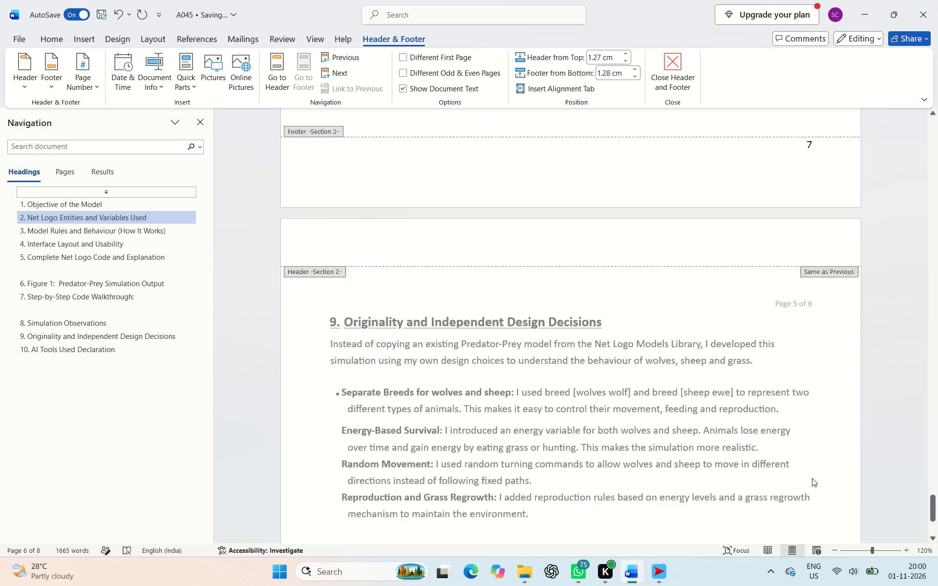
pyautogui.scroll(-11, 812, 478)
pyautogui.scroll(3, 812, 478)
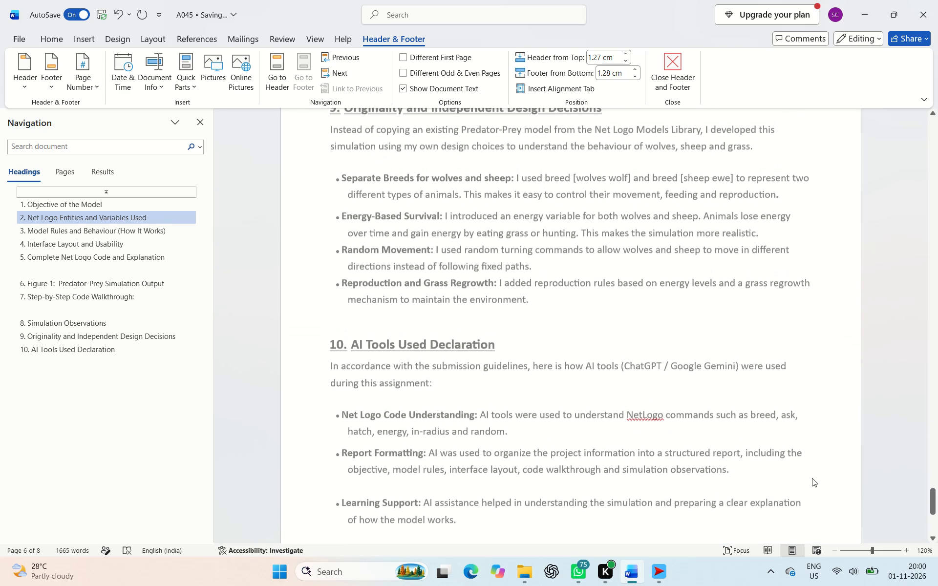
pyautogui.scroll(6, 812, 478)
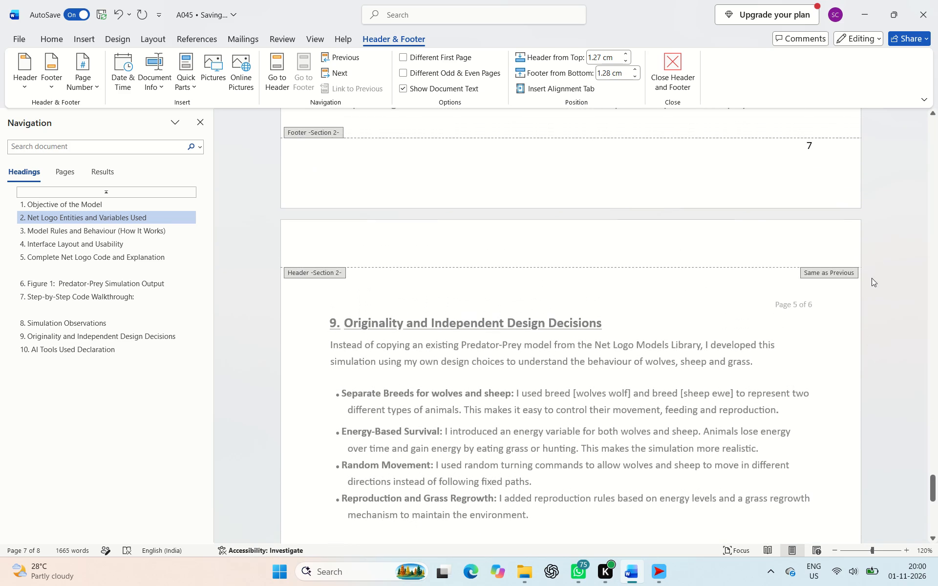
pyautogui.click(826, 300)
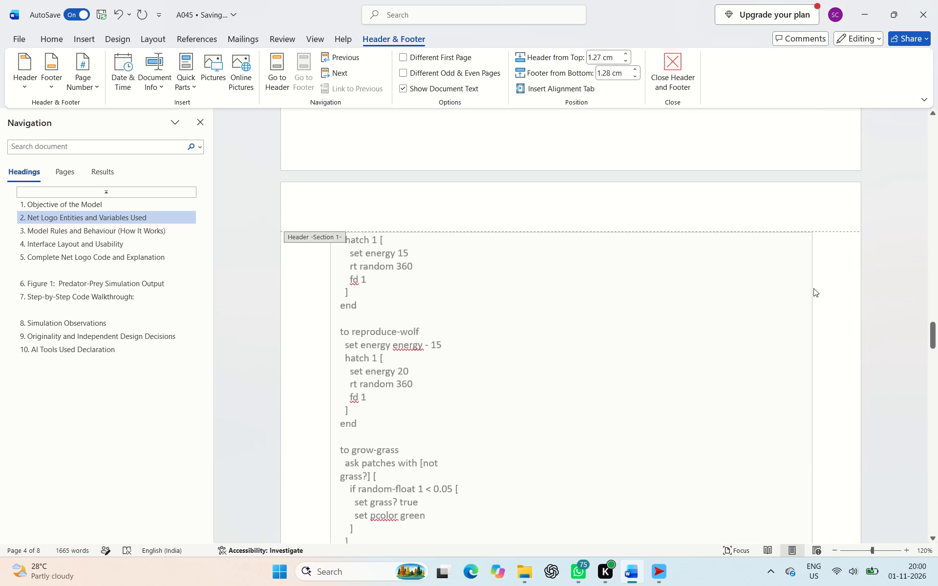
pyautogui.scroll(20, 818, 254)
pyautogui.scroll(2, 818, 254)
pyautogui.scroll(-2, 818, 254)
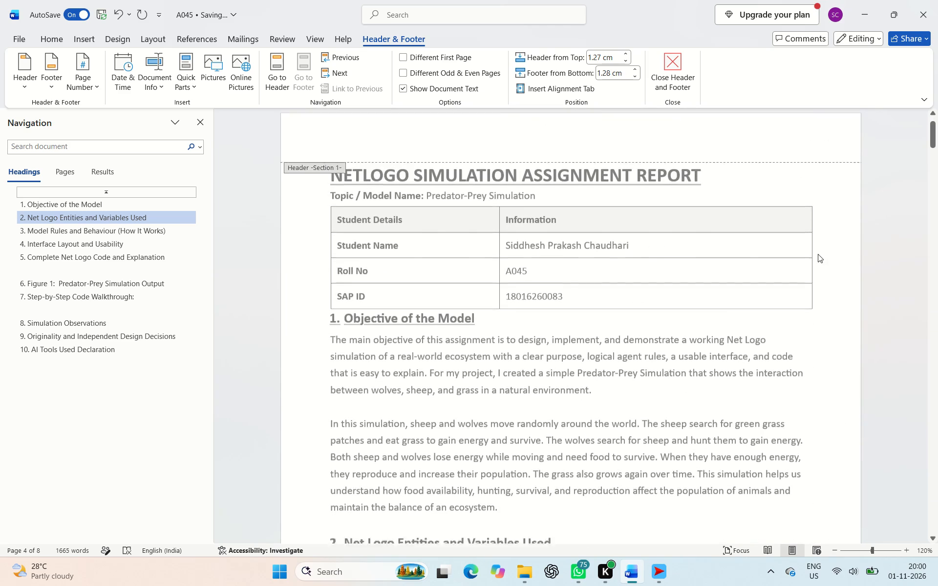
pyautogui.scroll(-6, 818, 254)
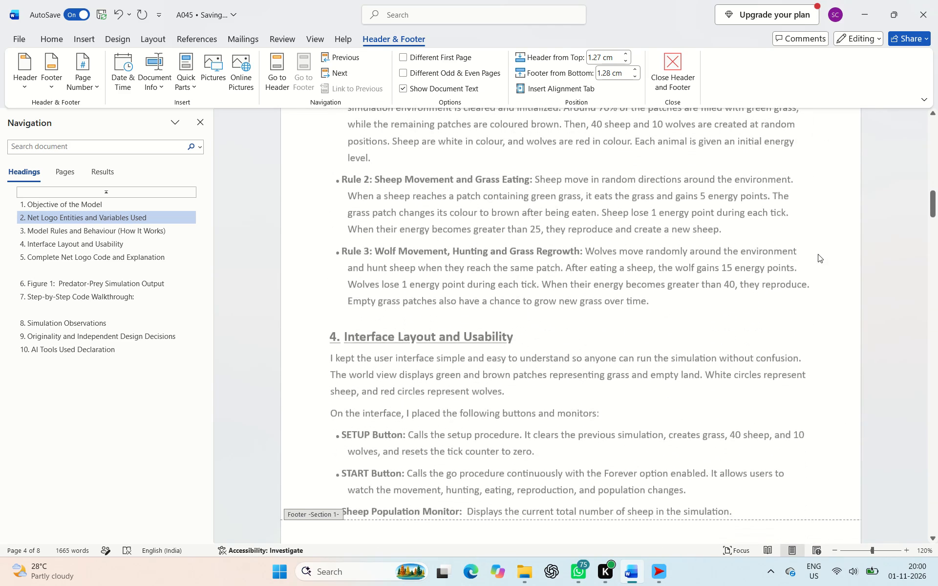
pyautogui.scroll(-3, 818, 254)
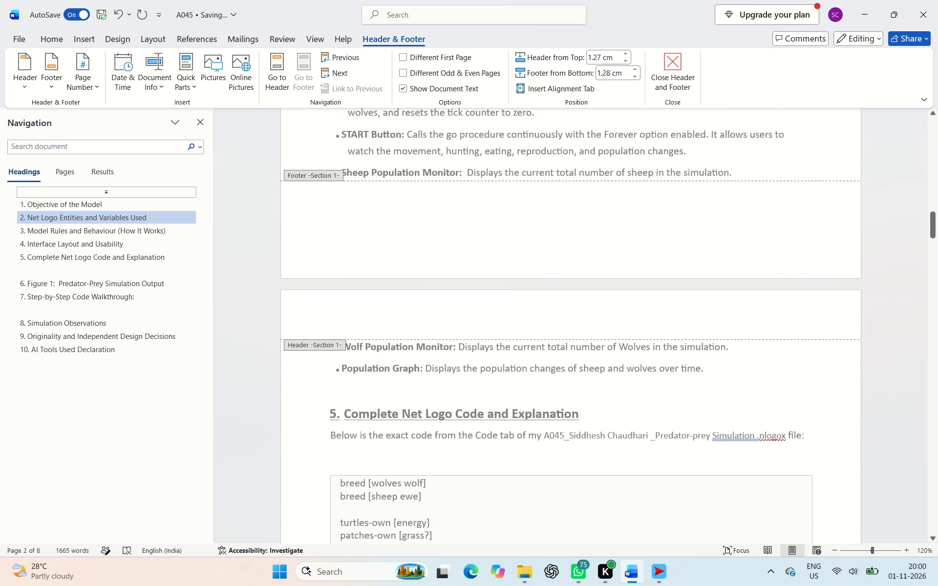
pyautogui.scroll(-6, 818, 254)
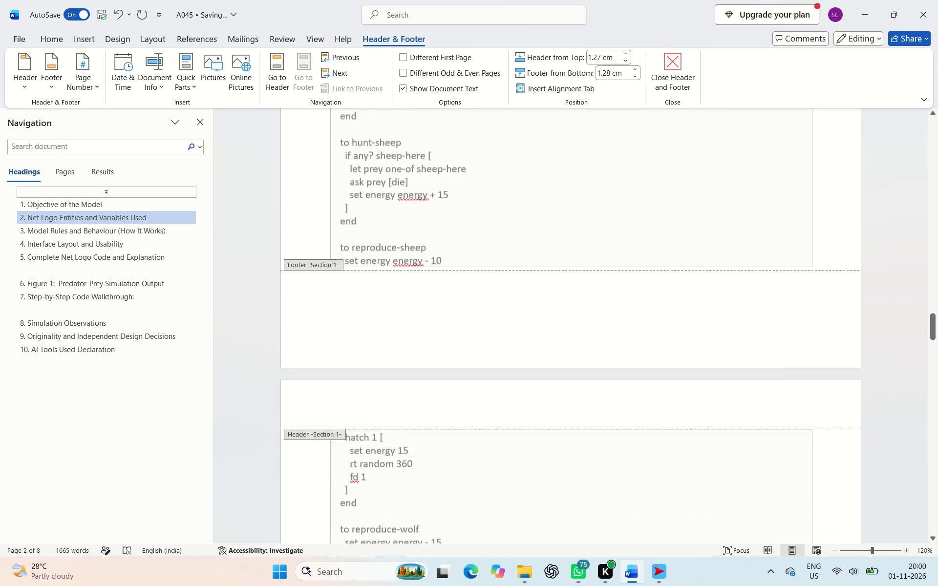
pyautogui.scroll(-4, 824, 265)
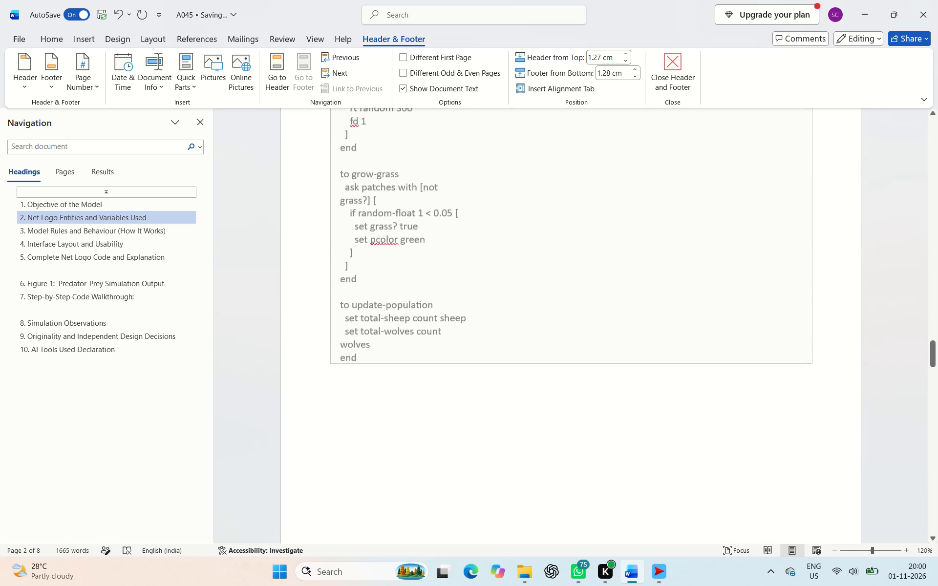
pyautogui.scroll(-4, 824, 265)
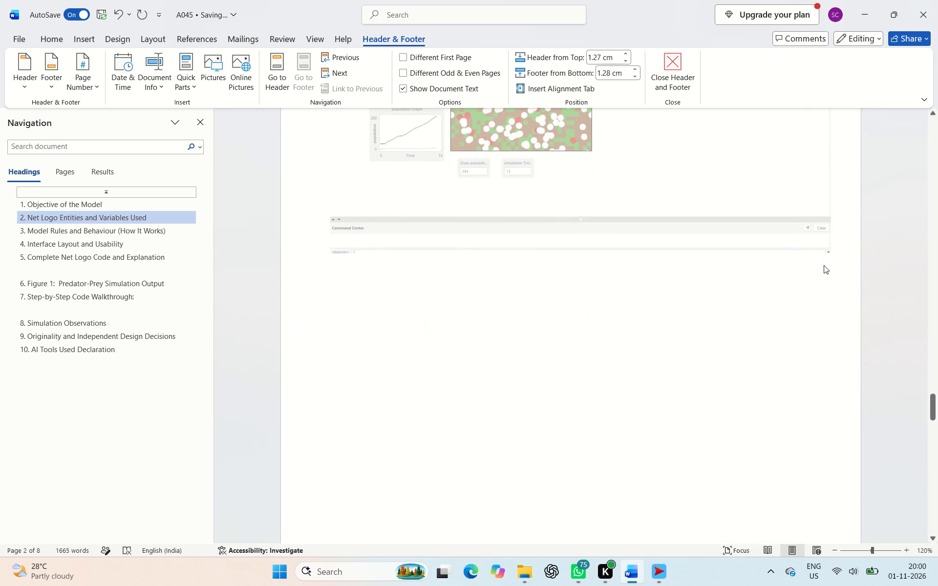
pyautogui.scroll(-5, 824, 265)
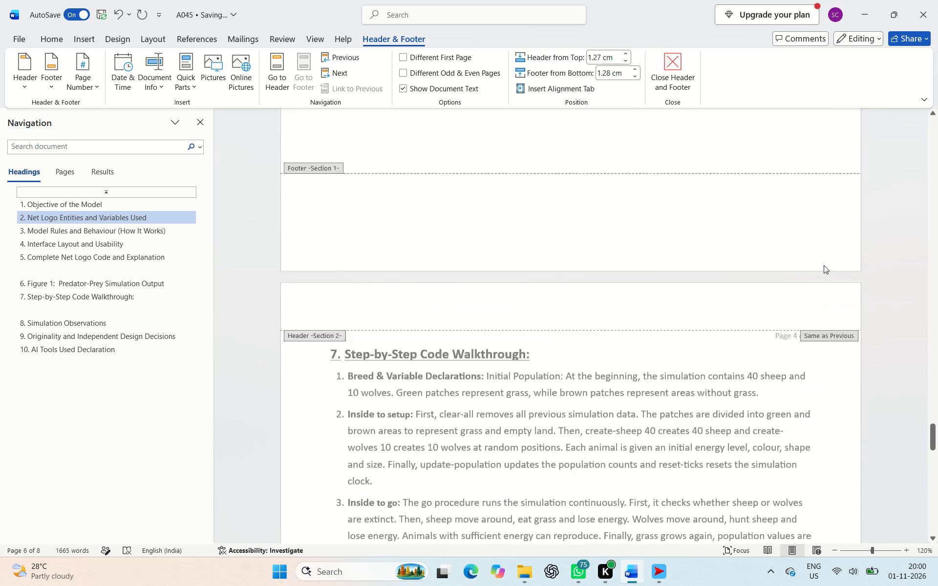
pyautogui.scroll(-1, 824, 265)
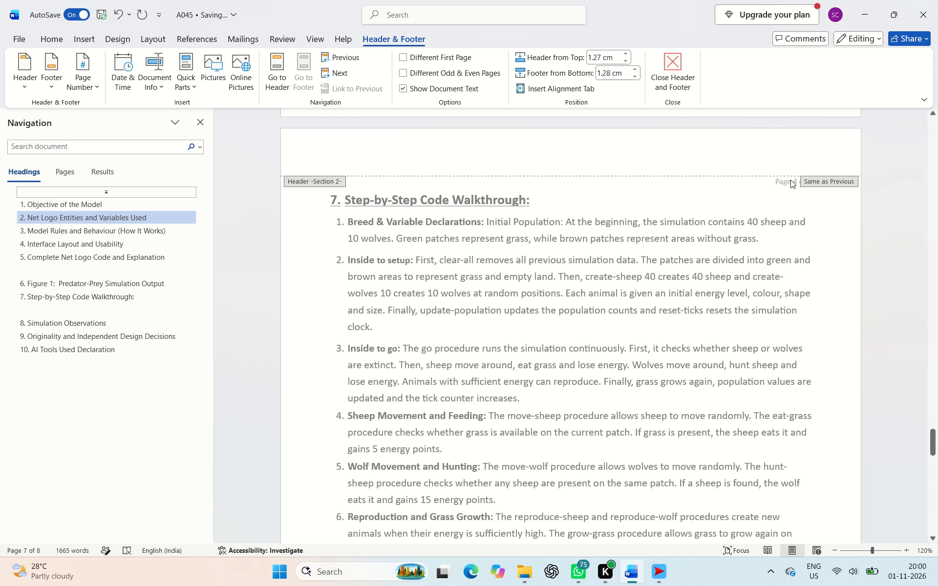
# Try to select the page label above the section 7 heading, and leave header and footer editing.
pyautogui.click(790, 180)
pyautogui.click(815, 179)
pyautogui.click(776, 181)
pyautogui.click(672, 76)
# Delete the "Page 4 of 6" label above the Step-by-Step Code Walkthrough heading.
pyautogui.scroll(4, 749, 247)
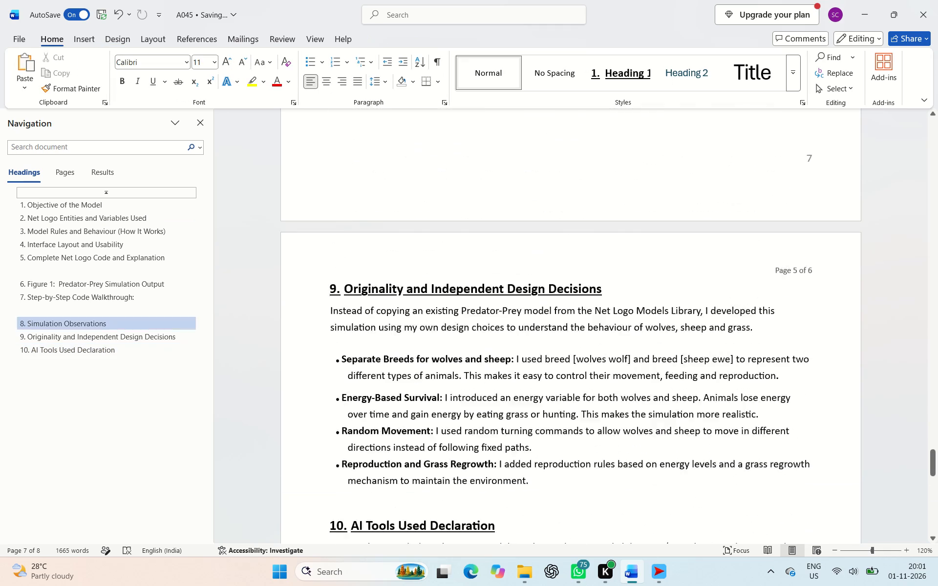
pyautogui.scroll(3, 749, 247)
pyautogui.click(833, 418)
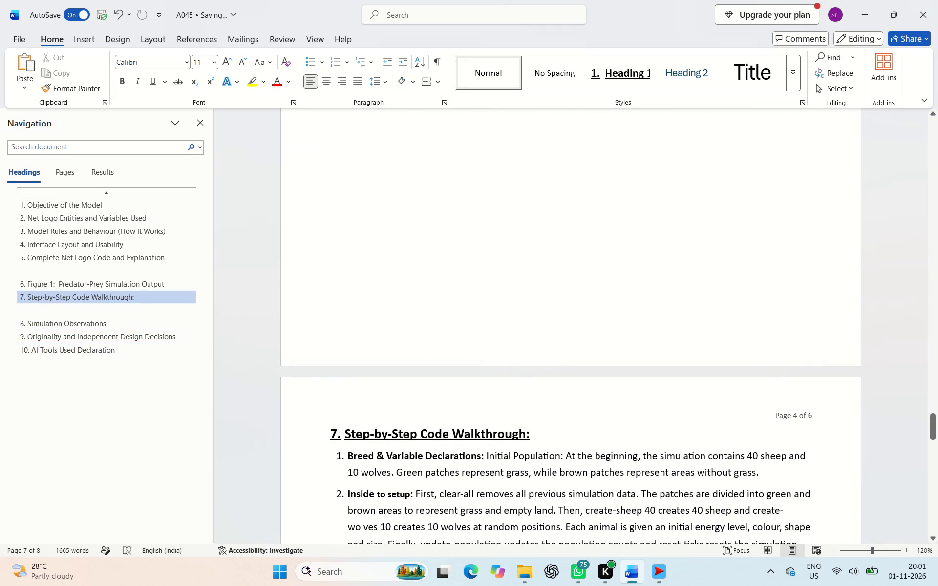
pyautogui.press('BackSpace')
pyautogui.press('BackSpace')
pyautogui.press('BackSpace')
pyautogui.press('BackSpace')
pyautogui.press('BackSpace')
pyautogui.press('BackSpace')
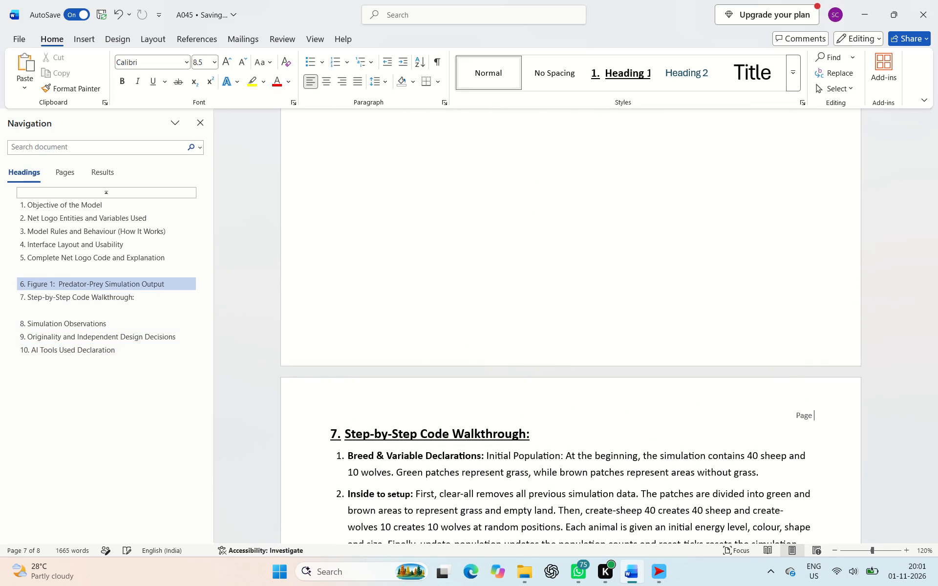
pyautogui.press('BackSpace')
pyautogui.press('BackSpace')
pyautogui.press('BackSpace')
pyautogui.press('BackSpace')
pyautogui.press('BackSpace')
# Review the report pages from the title page to section 10 for leftover "Page X of Y" labels and footer page numbers.
pyautogui.scroll(2, 833, 418)
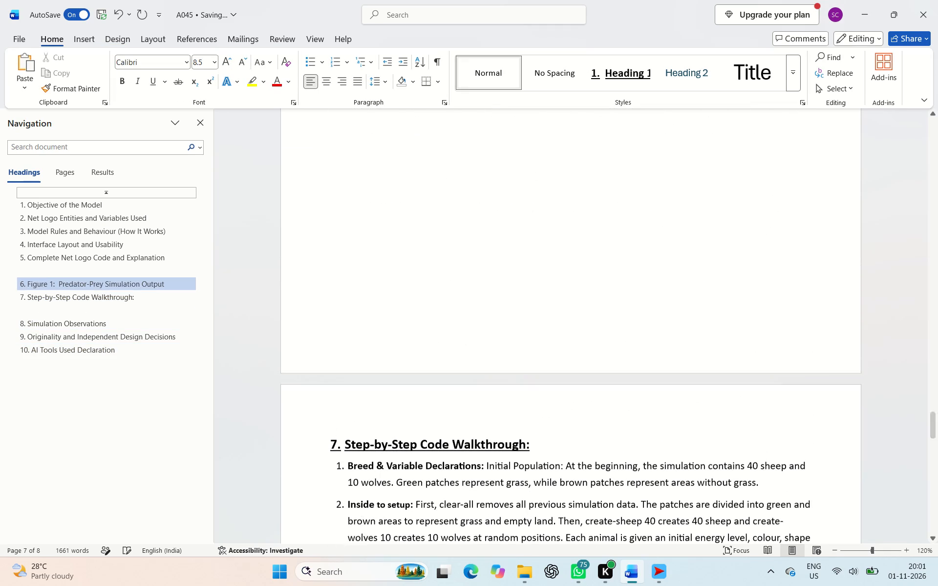
pyautogui.scroll(9, 833, 418)
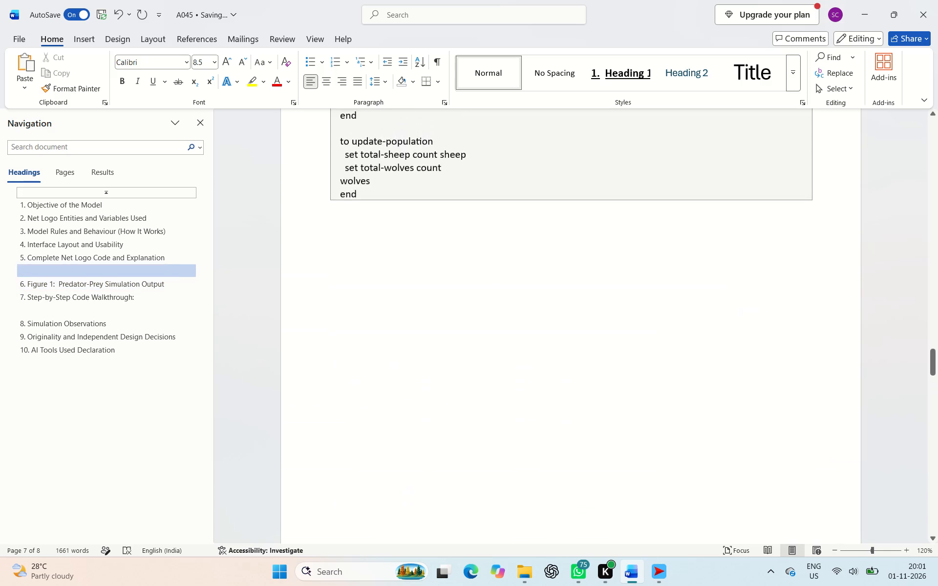
pyautogui.scroll(20, 833, 418)
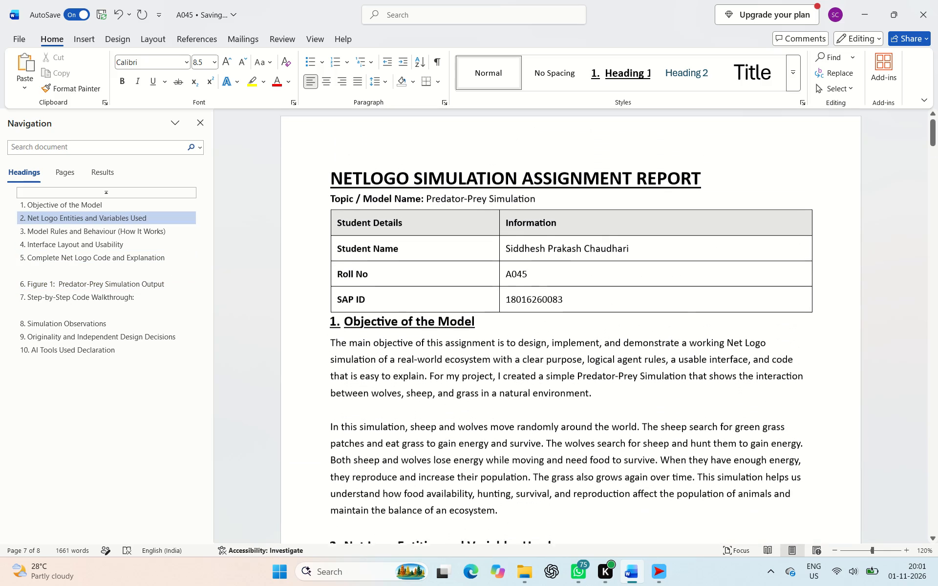
pyautogui.scroll(1, 833, 418)
pyautogui.scroll(-4, 833, 418)
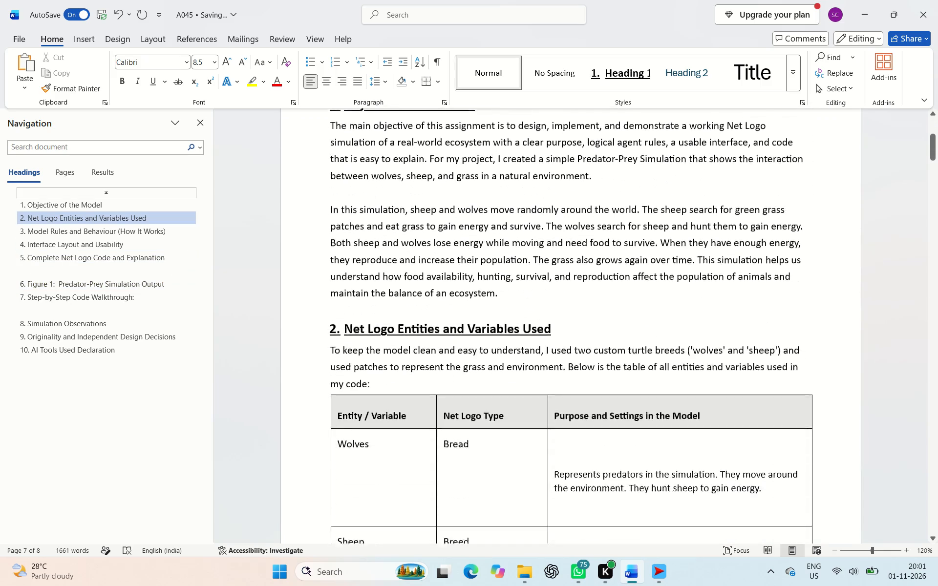
pyautogui.scroll(-5, 833, 418)
pyautogui.scroll(1, 833, 418)
pyautogui.scroll(-1, 833, 418)
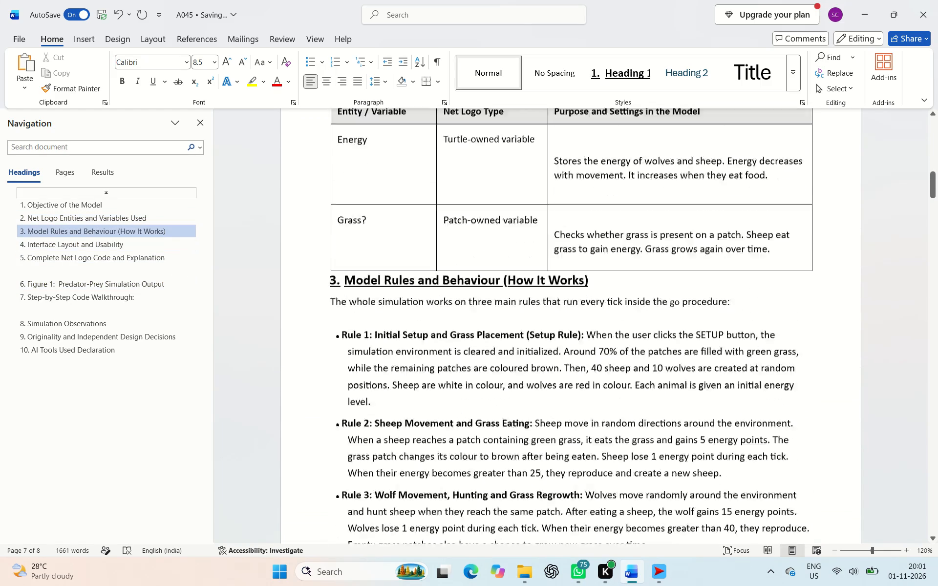
pyautogui.scroll(-2, 833, 418)
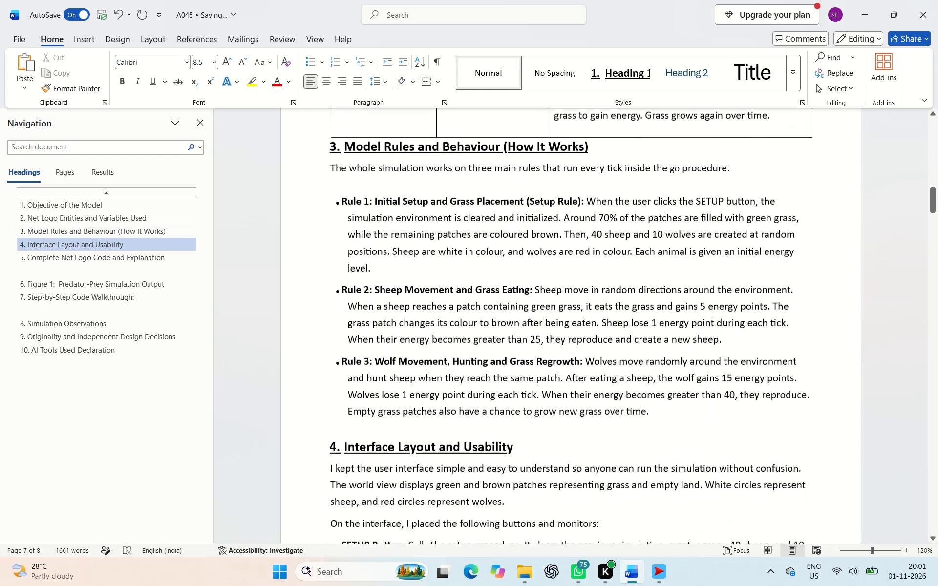
pyautogui.scroll(-4, 833, 418)
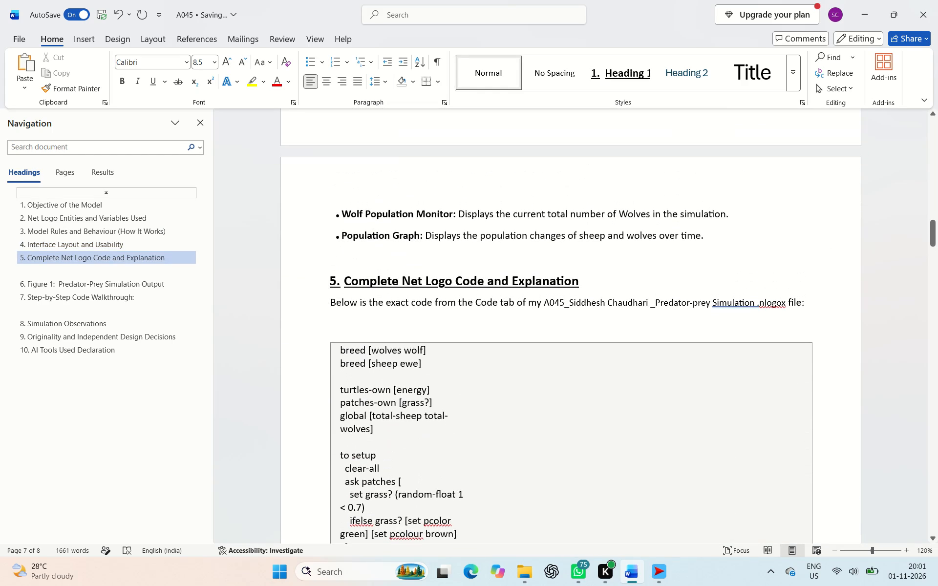
pyautogui.scroll(-2, 833, 418)
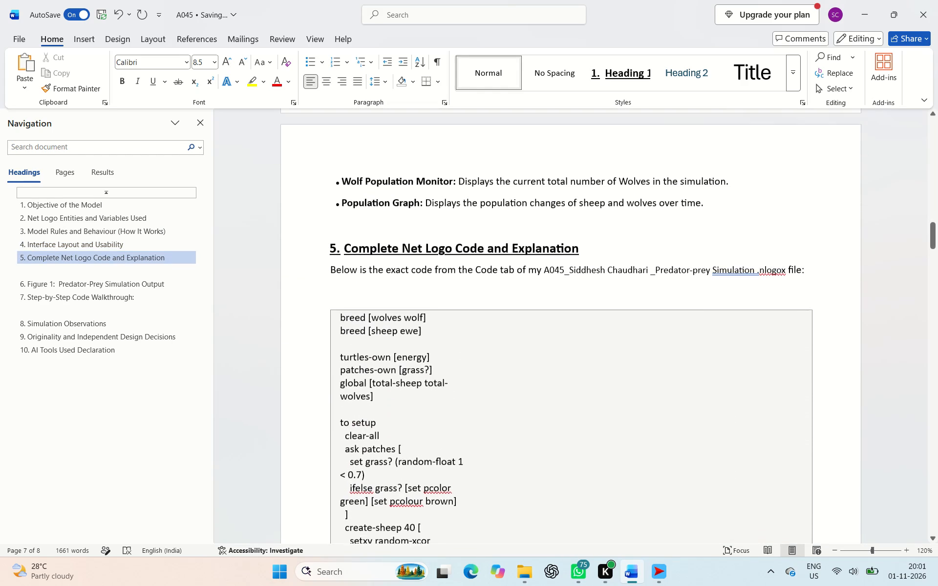
pyautogui.scroll(-4, 833, 418)
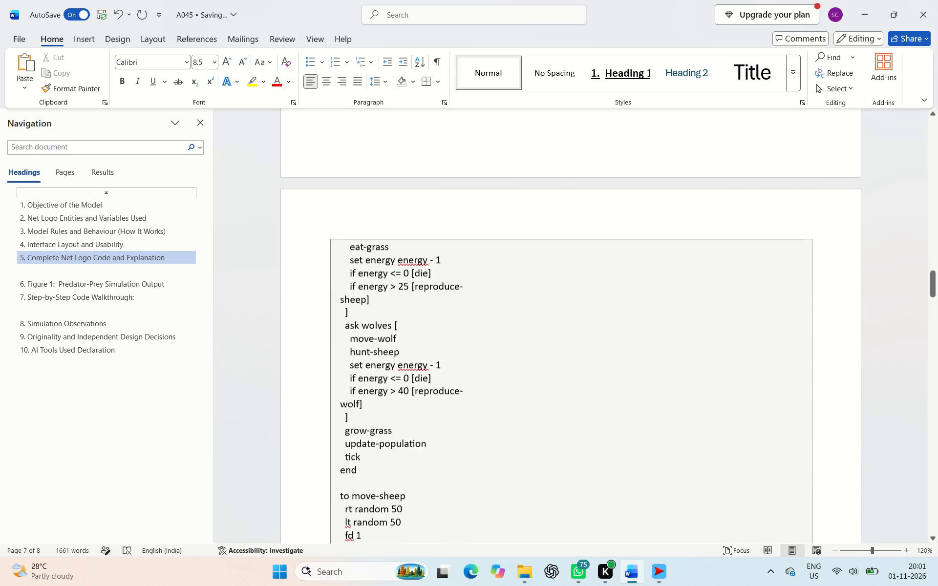
pyautogui.scroll(-9, 833, 418)
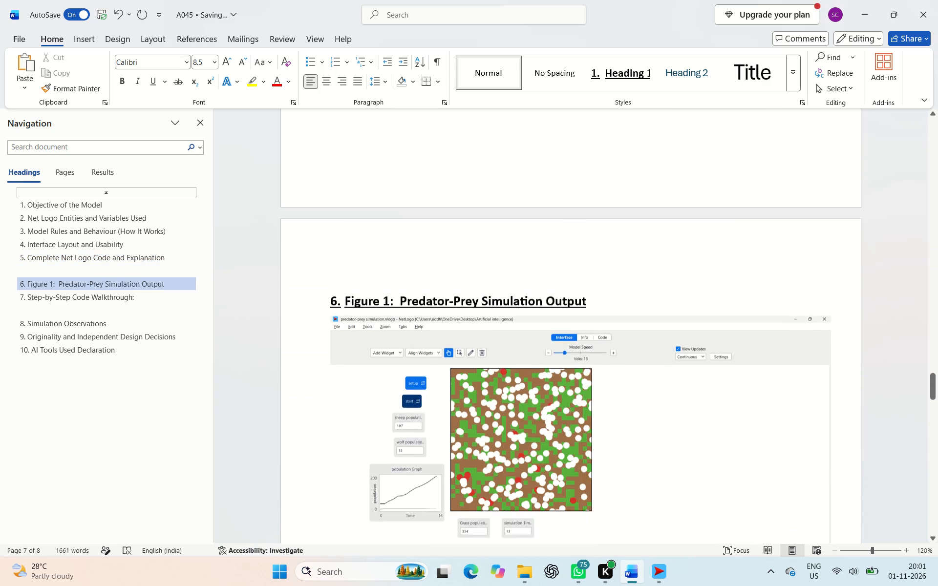
pyautogui.scroll(-5, 833, 418)
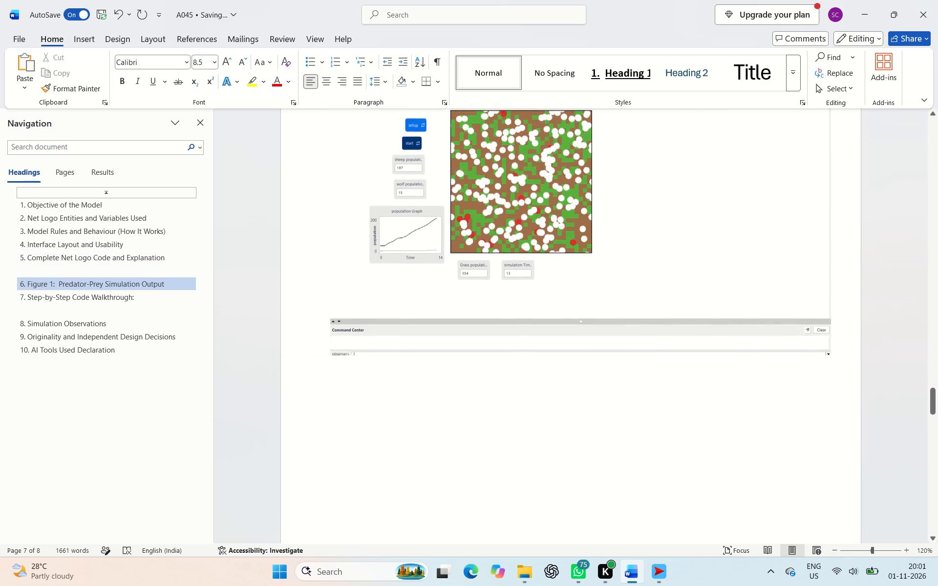
pyautogui.scroll(-3, 833, 418)
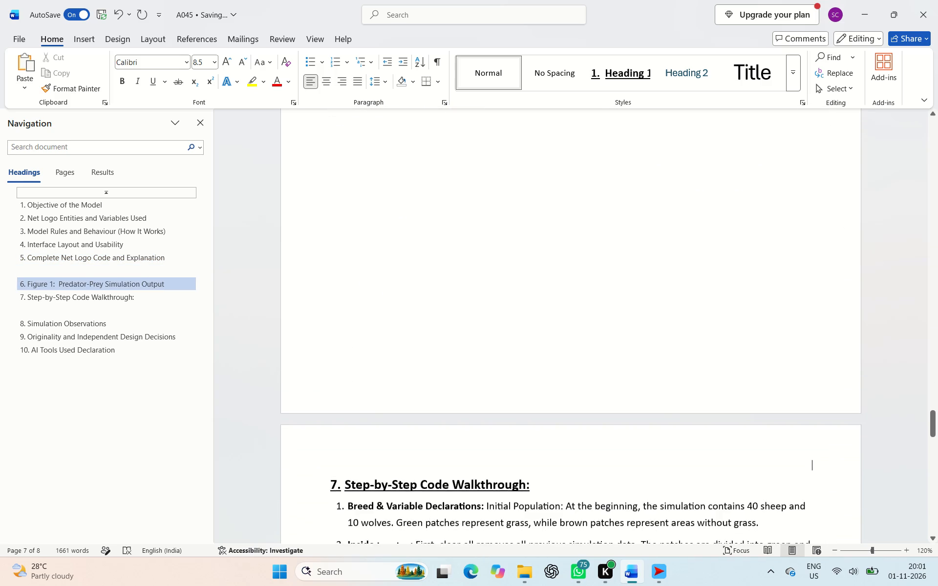
pyautogui.scroll(-4, 833, 418)
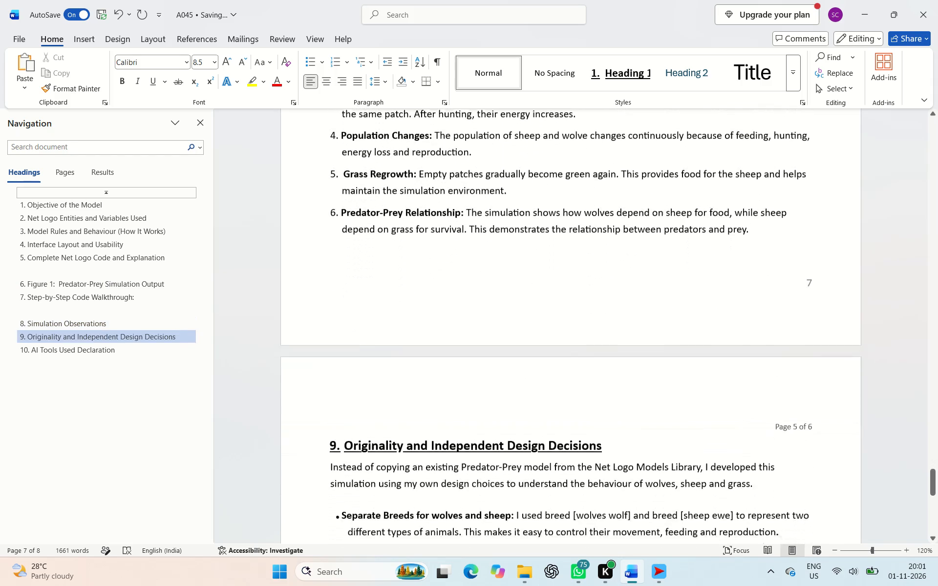
pyautogui.scroll(-1, 833, 418)
# Delete the "Page 5 of 6" label above the Originality and Independent Design Decisions heading.
pyautogui.scroll(11, 833, 418)
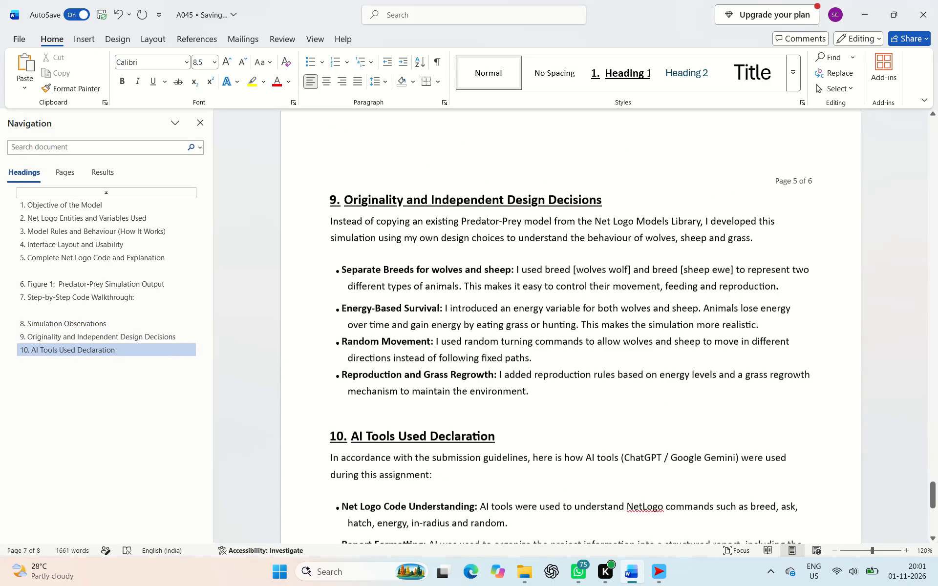
pyautogui.scroll(2, 833, 418)
pyautogui.click(831, 485)
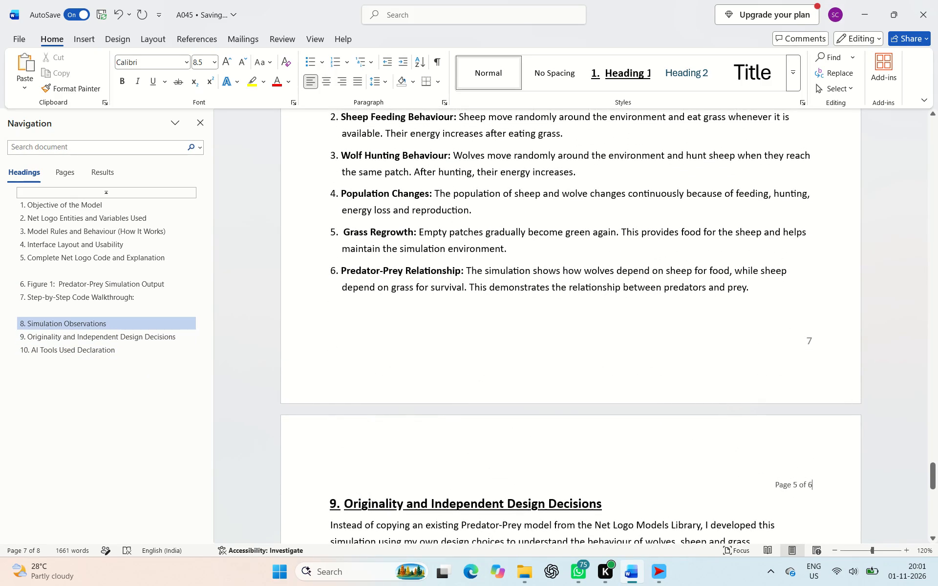
pyautogui.press('BackSpace')
pyautogui.press('BackSpace')
pyautogui.press('BackSpace')
pyautogui.press('BackSpace')
pyautogui.press('BackSpace')
pyautogui.press('BackSpace')
pyautogui.press('BackSpace')
pyautogui.press('BackSpace')
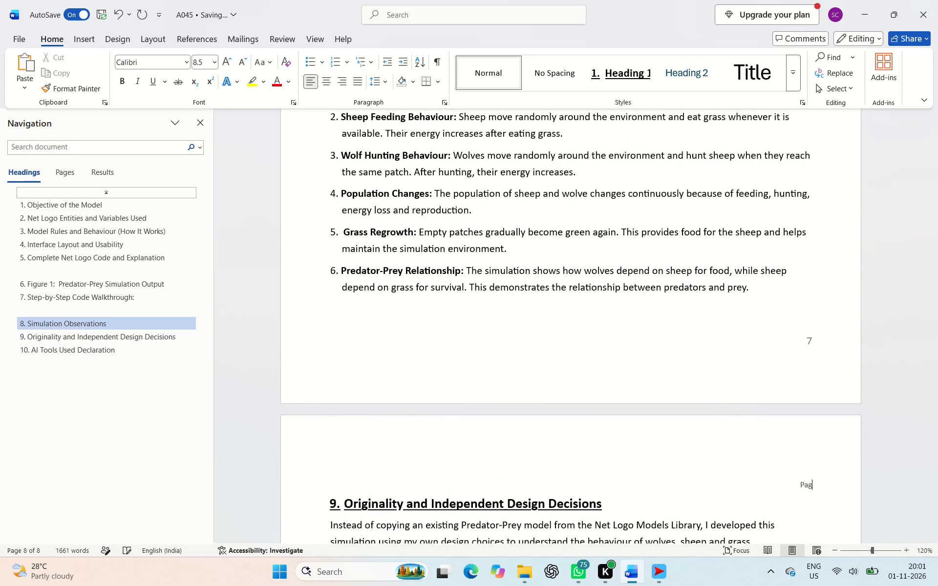
pyautogui.press('BackSpace')
pyautogui.press('BackSpace')
pyautogui.press('BackSpace')
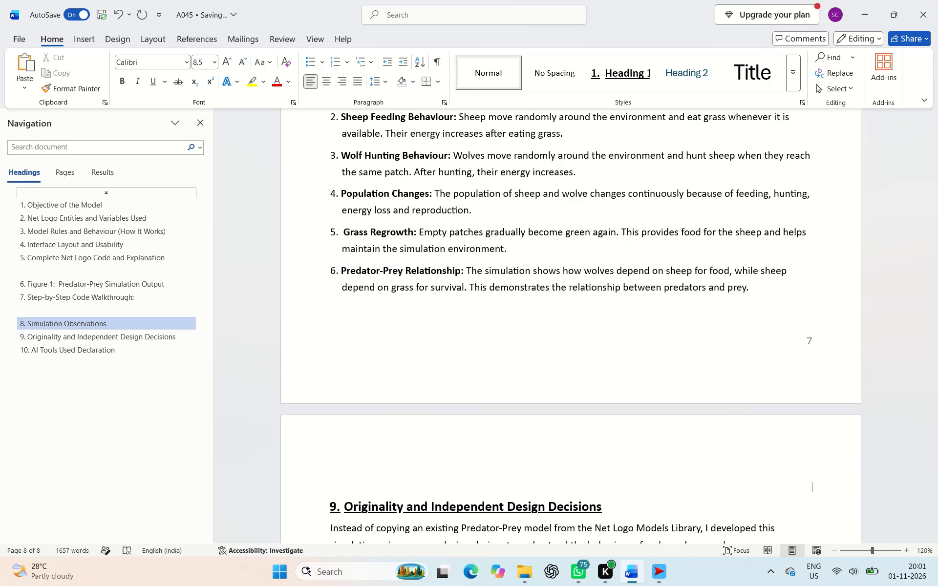
pyautogui.hotkey('ctrl', 'z')
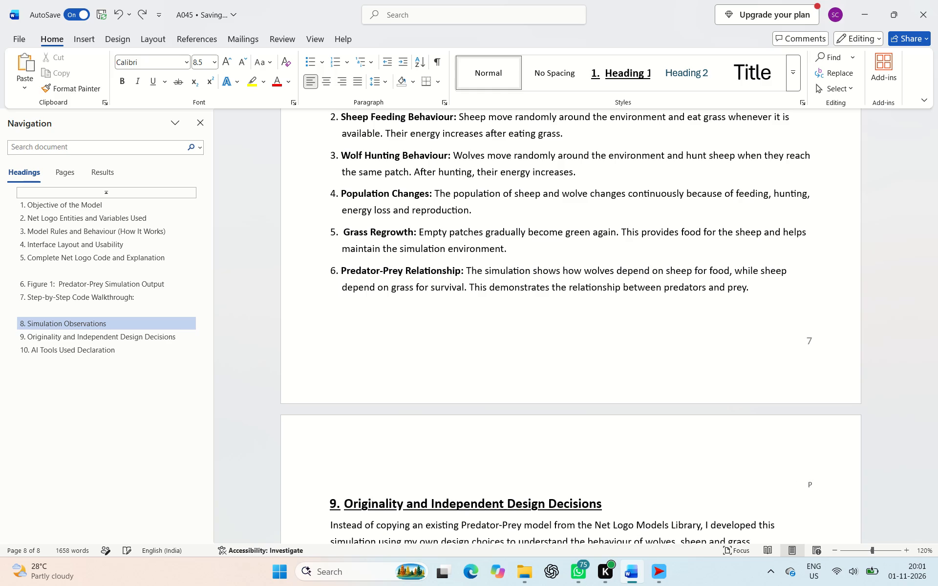
pyautogui.press('BackSpace')
# Check the pages from Simulation Observations to the end of the report for remaining page labels and footer numbering.
pyautogui.scroll(3, 831, 485)
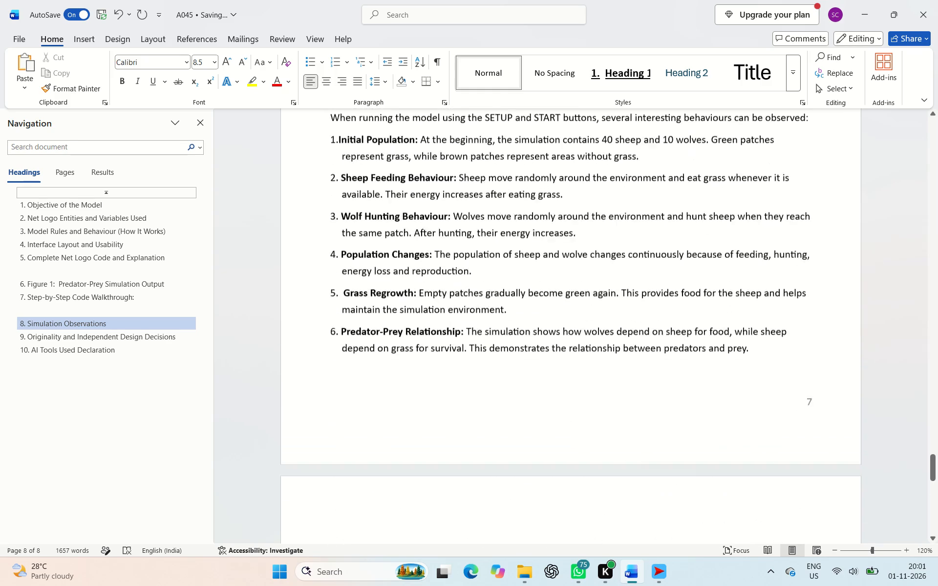
pyautogui.scroll(1, 831, 485)
pyautogui.scroll(-3, 831, 485)
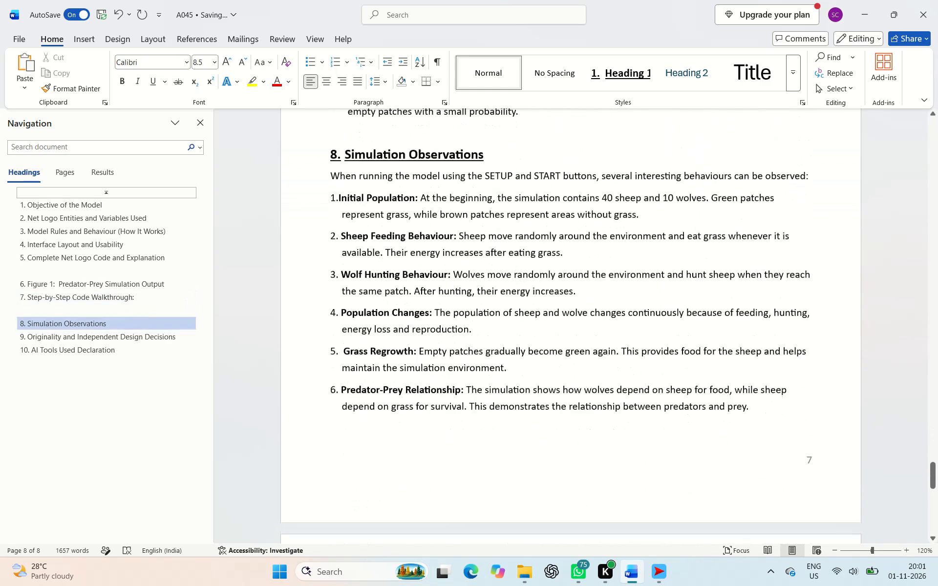
pyautogui.scroll(-4, 831, 485)
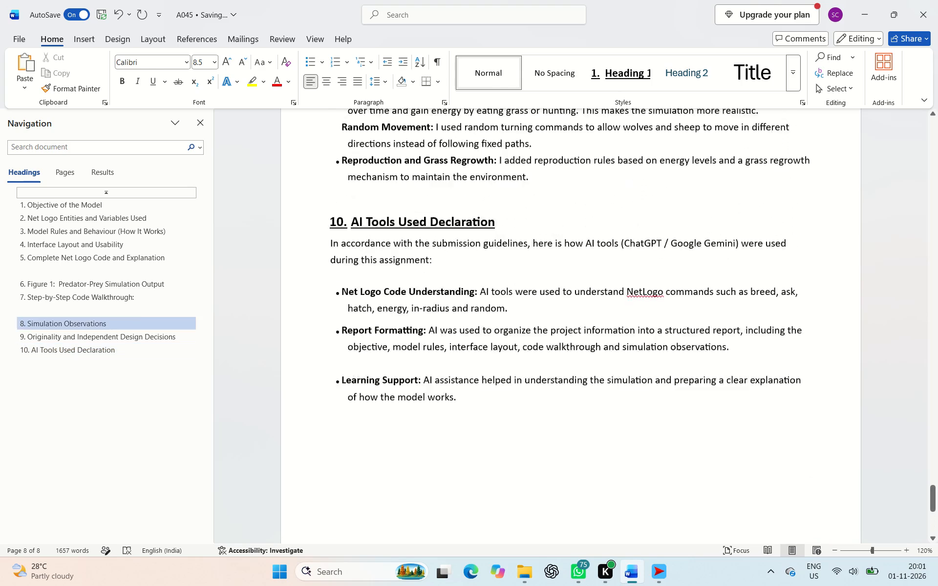
pyautogui.scroll(-3, 831, 485)
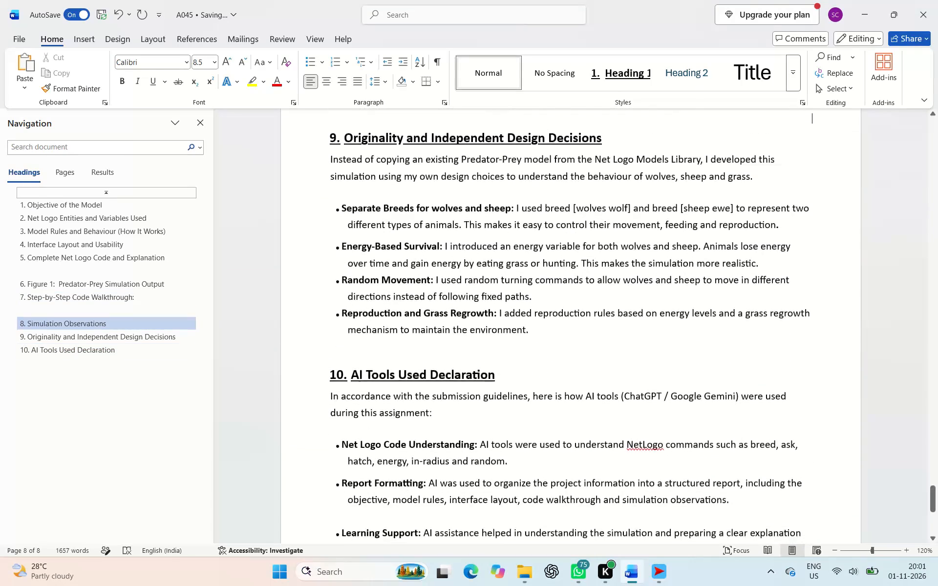
pyautogui.scroll(-5, 831, 485)
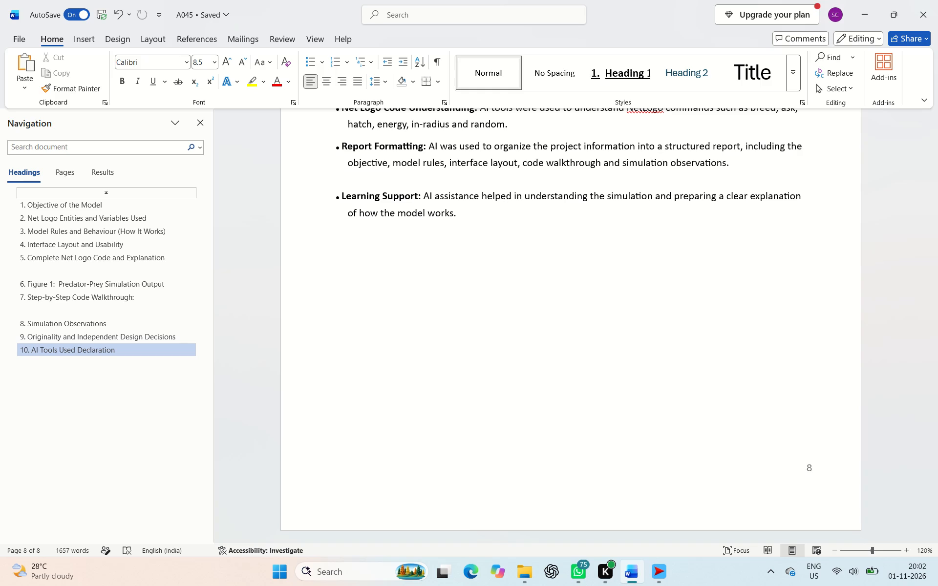
pyautogui.scroll(-1, 831, 485)
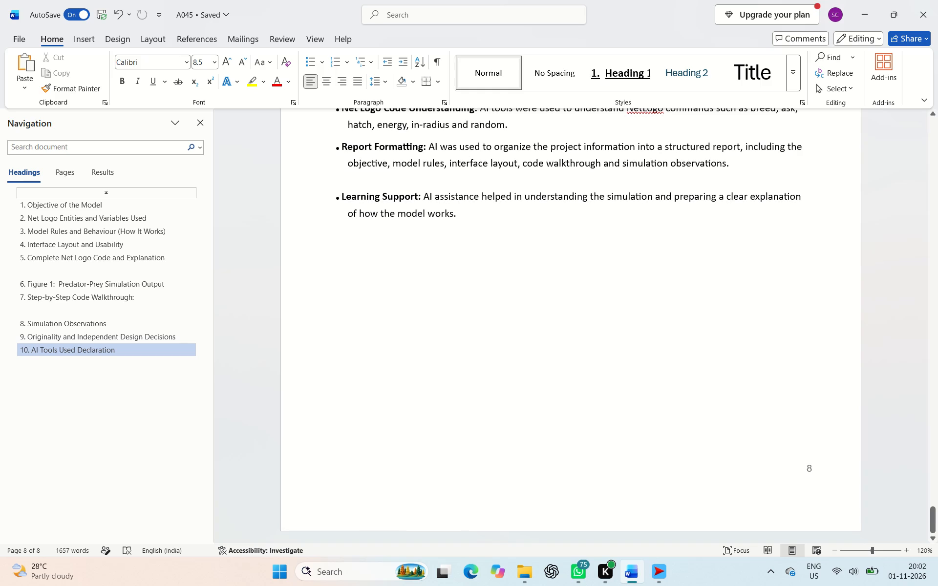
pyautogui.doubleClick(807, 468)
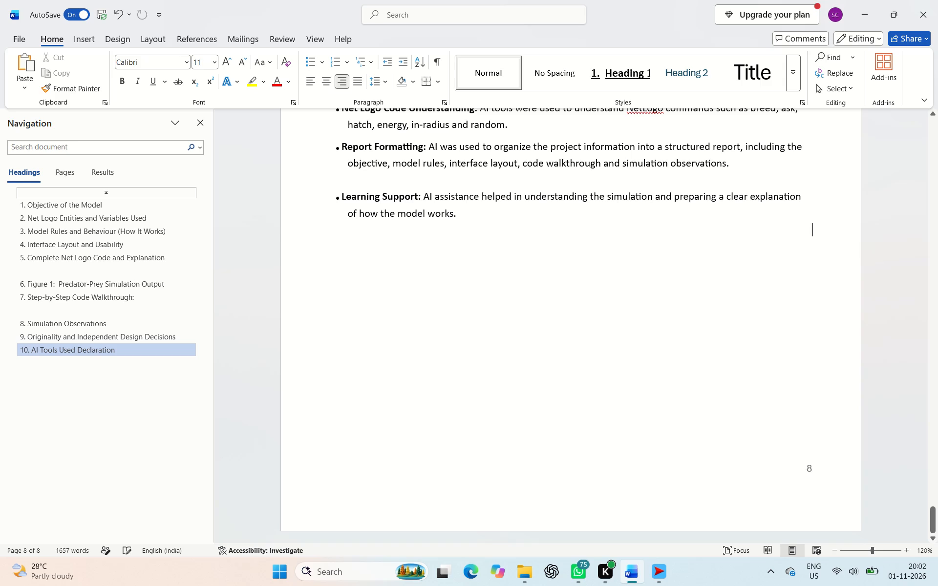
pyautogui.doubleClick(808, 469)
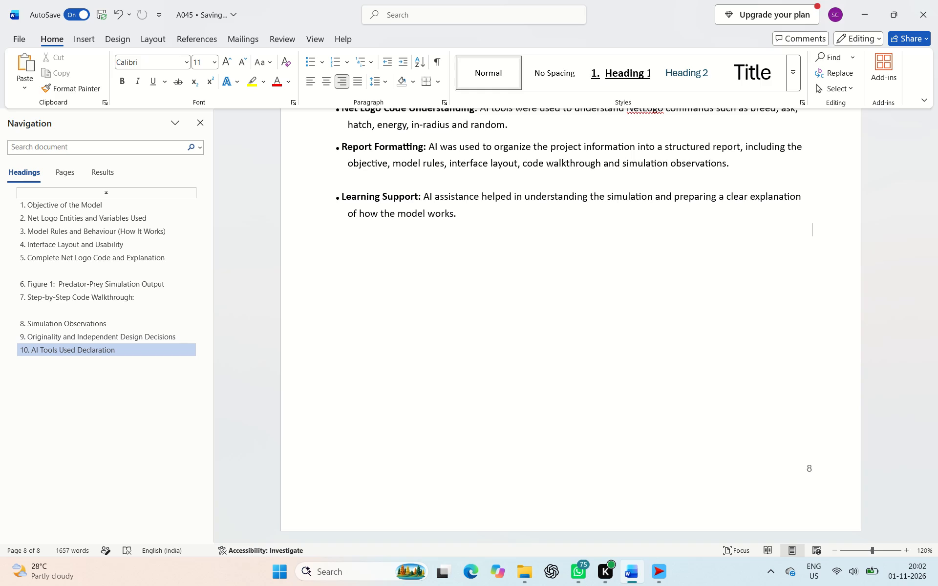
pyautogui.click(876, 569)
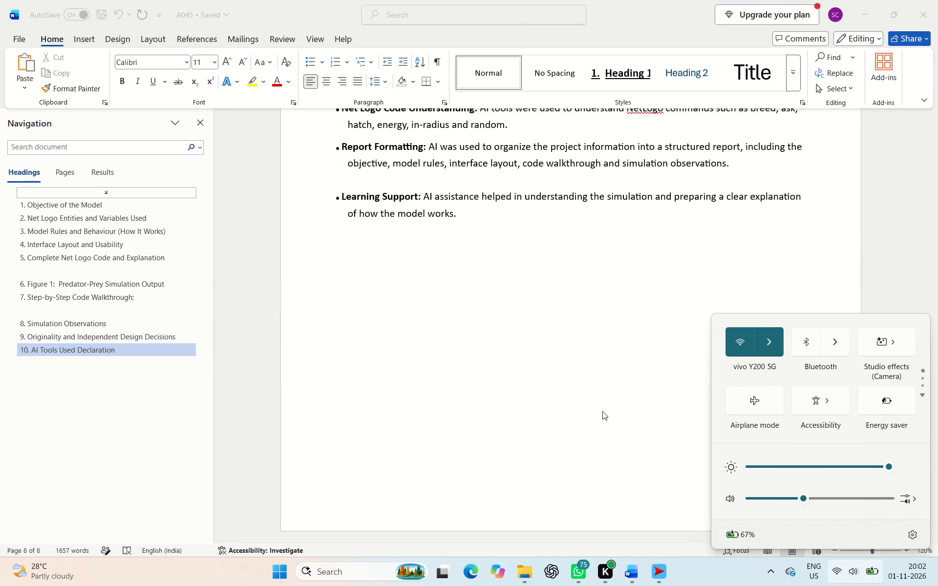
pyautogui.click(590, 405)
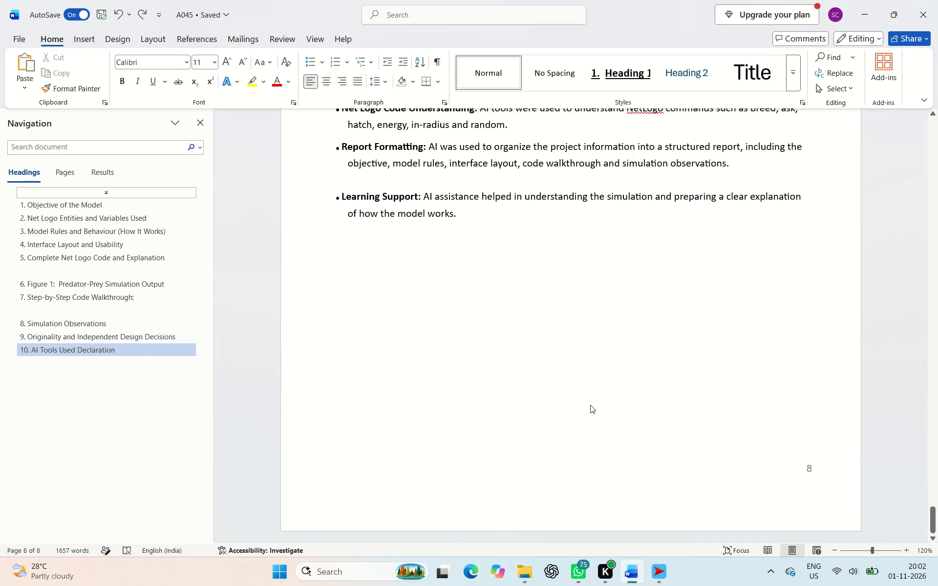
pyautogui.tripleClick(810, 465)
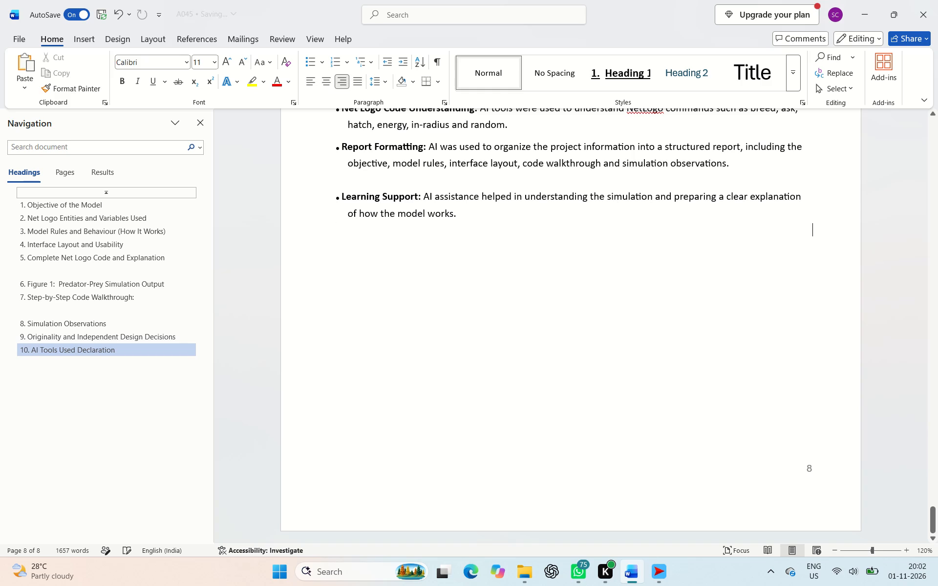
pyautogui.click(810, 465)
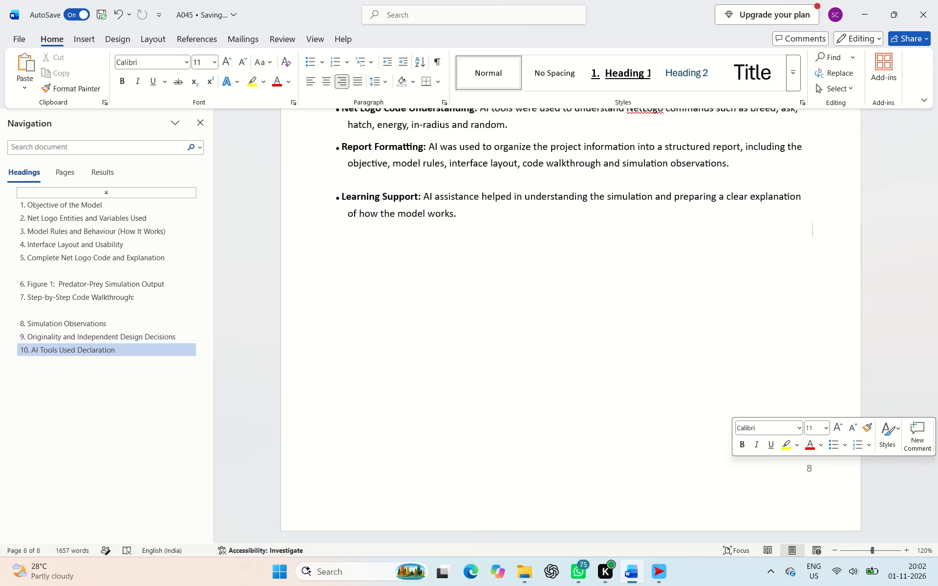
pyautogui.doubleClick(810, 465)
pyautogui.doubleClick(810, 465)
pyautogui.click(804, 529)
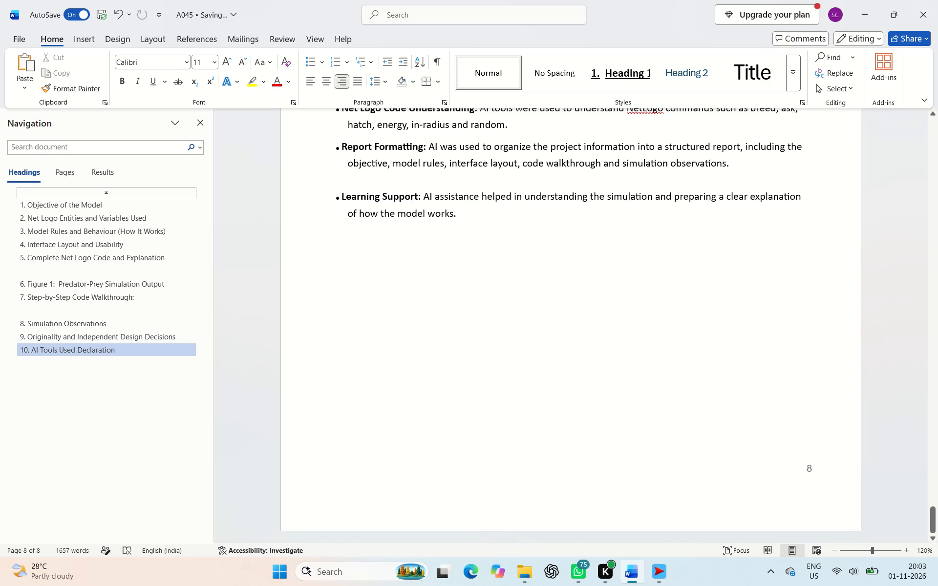
# Open the Section 2 footer on the report's last page for editing and select its page number.
pyautogui.doubleClick(801, 520)
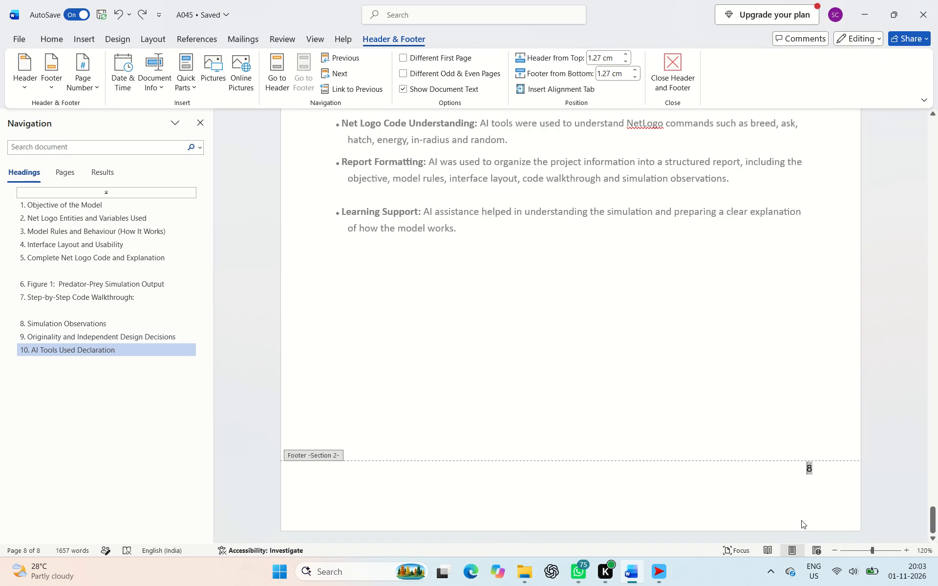
pyautogui.doubleClick(810, 466)
pyautogui.click(810, 466)
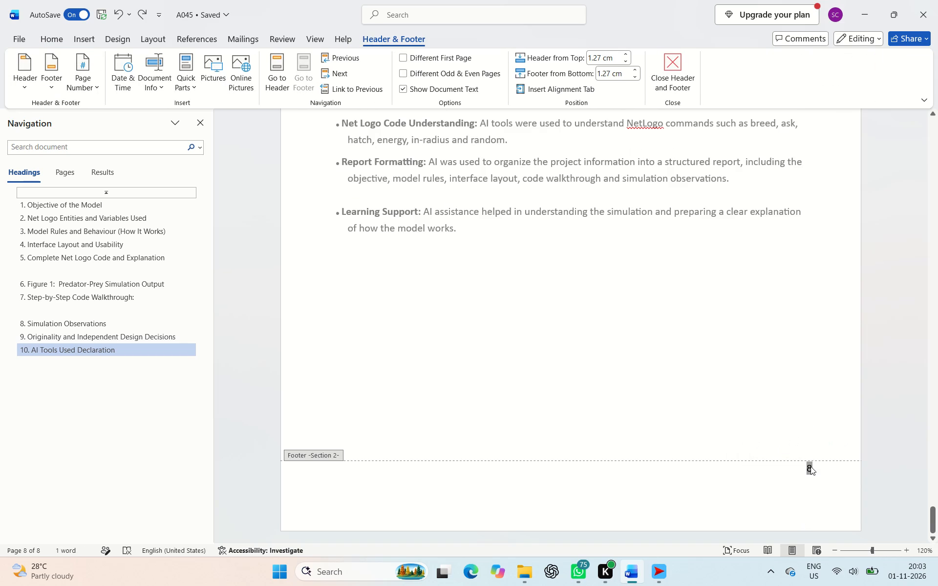
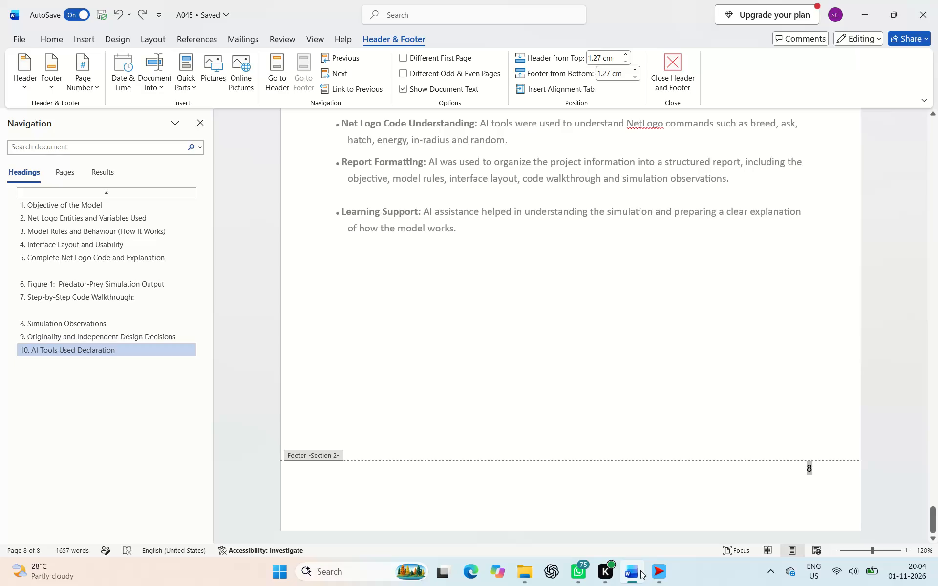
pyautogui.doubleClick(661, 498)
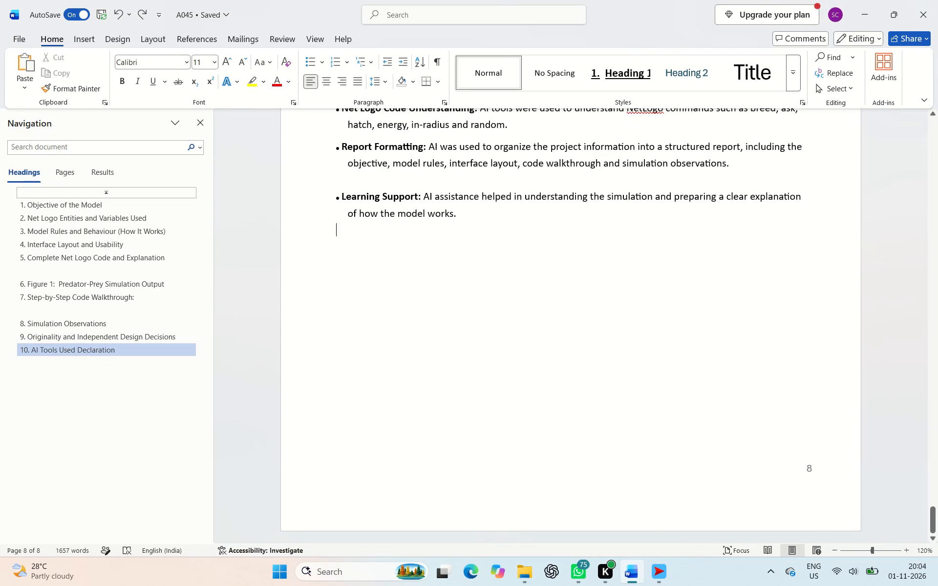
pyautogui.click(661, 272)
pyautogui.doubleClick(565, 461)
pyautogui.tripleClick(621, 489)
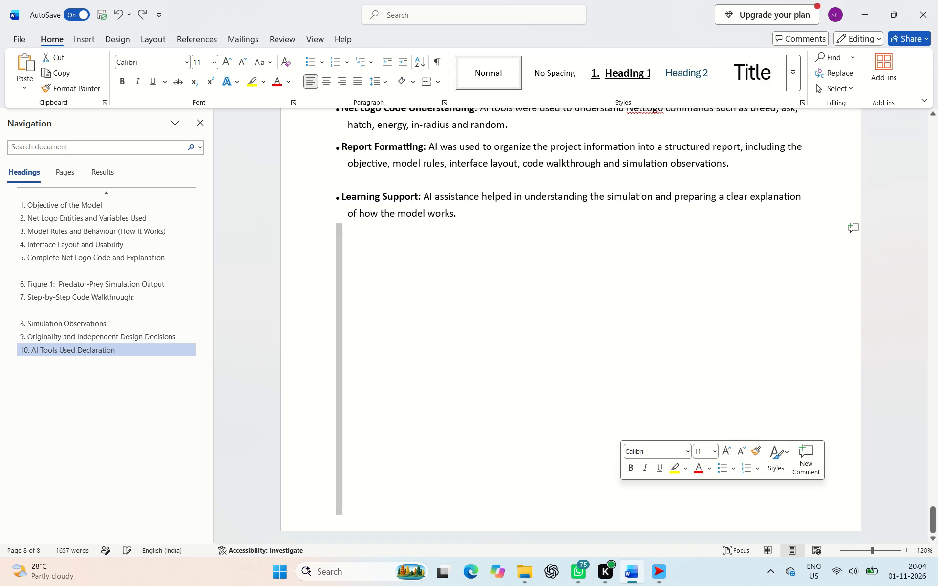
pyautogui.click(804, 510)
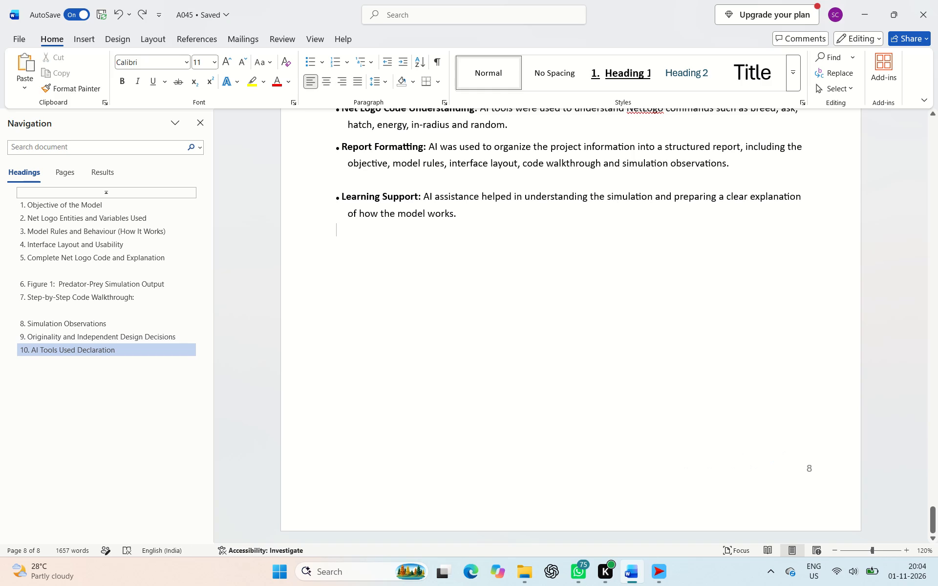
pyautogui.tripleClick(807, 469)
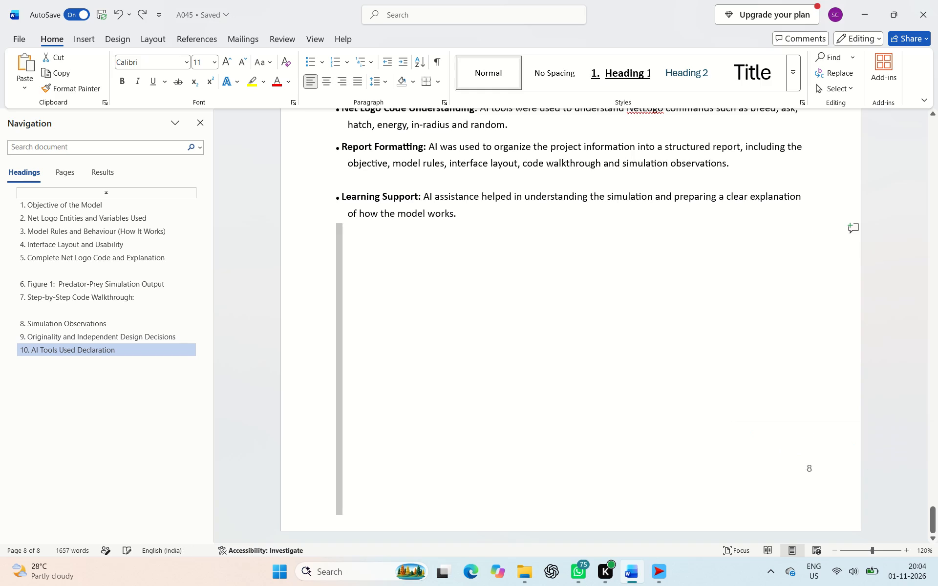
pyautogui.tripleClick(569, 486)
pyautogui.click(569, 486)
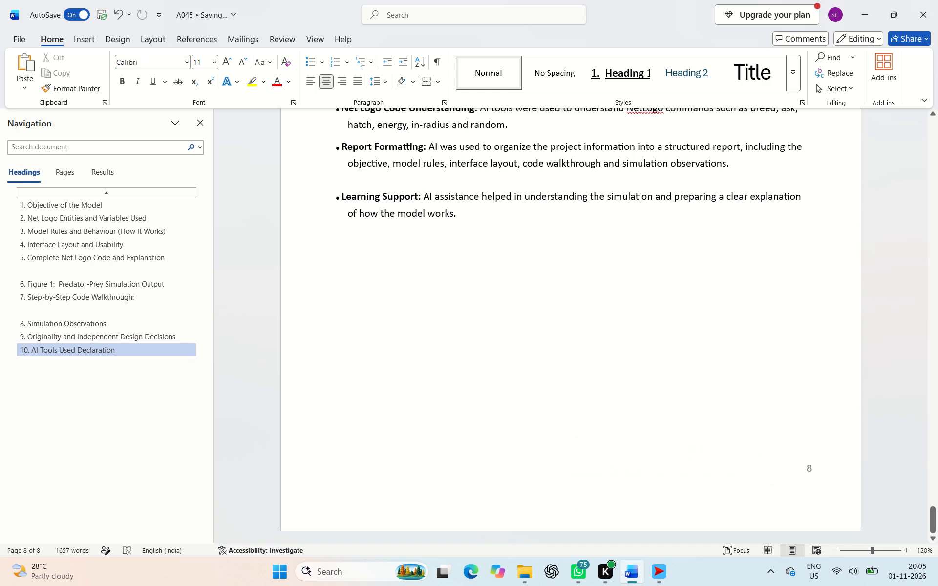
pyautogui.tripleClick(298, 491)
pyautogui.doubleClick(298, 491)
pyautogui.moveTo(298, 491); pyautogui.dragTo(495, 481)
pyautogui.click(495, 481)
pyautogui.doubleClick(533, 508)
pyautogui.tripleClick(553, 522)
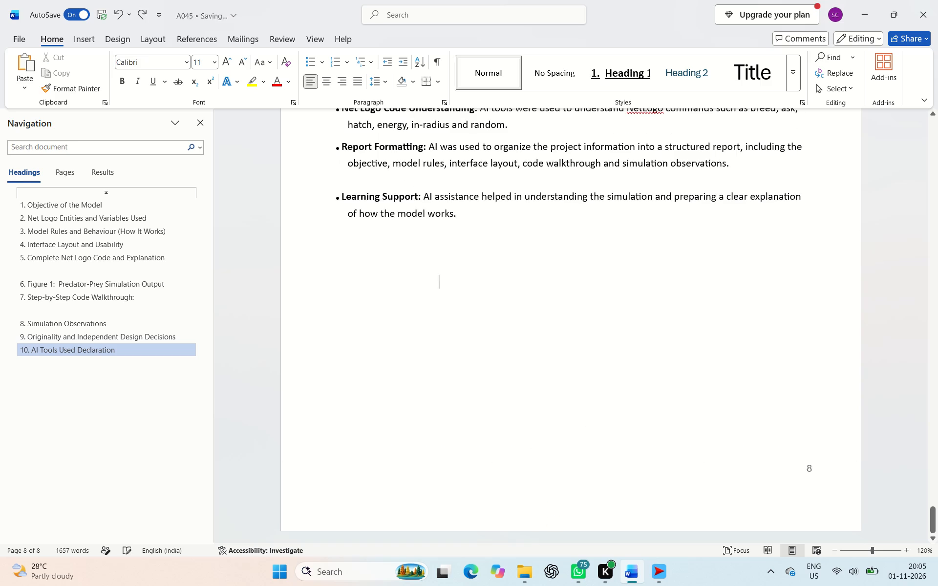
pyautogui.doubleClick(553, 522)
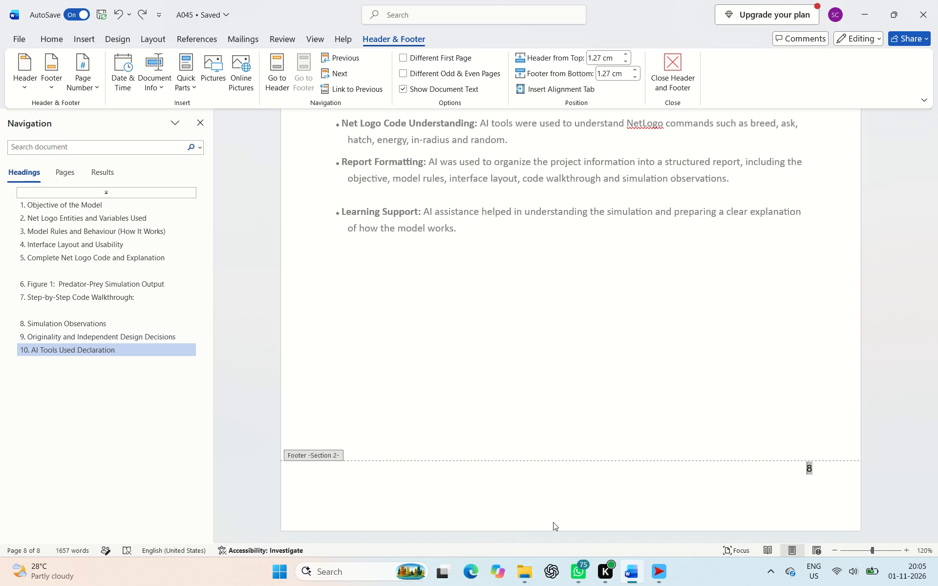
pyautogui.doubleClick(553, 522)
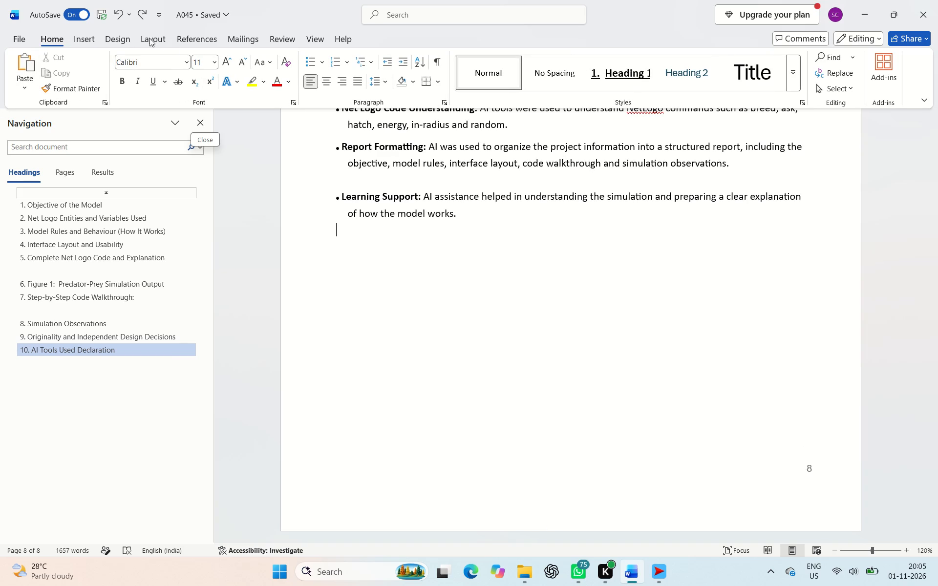
# Insert a Plain Number 3 page number at the bottom of the page in the report's Section 2 footer.
pyautogui.click(74, 39)
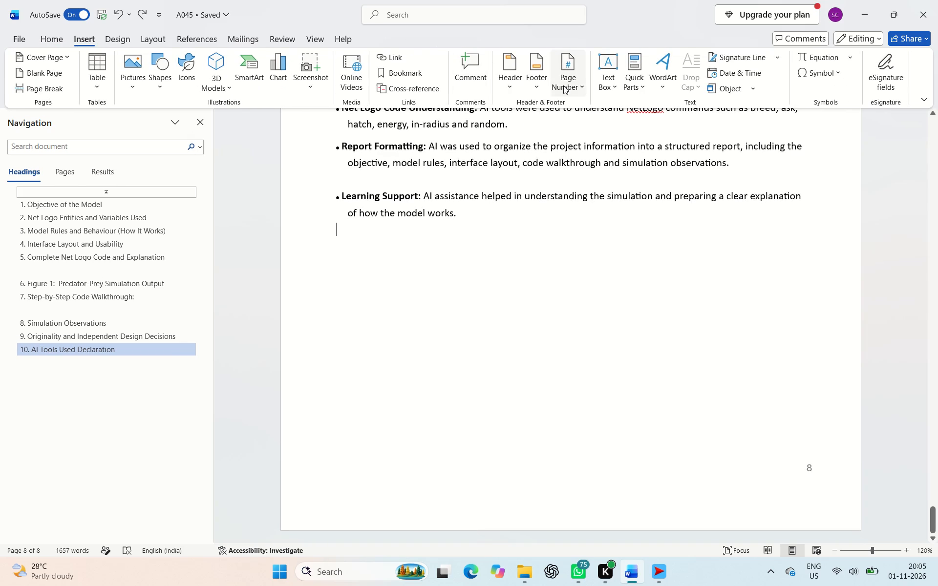
pyautogui.click(564, 85)
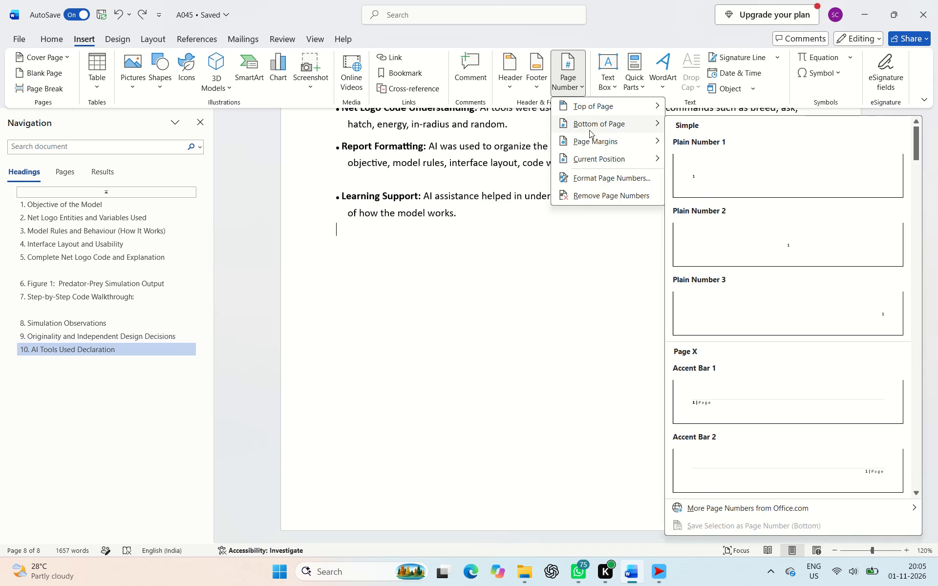
pyautogui.click(769, 335)
# Examine the footers from the last page back through the Section 1 pages for page numbers, placing the cursor in the Section 1 footer.
pyautogui.scroll(6, 769, 335)
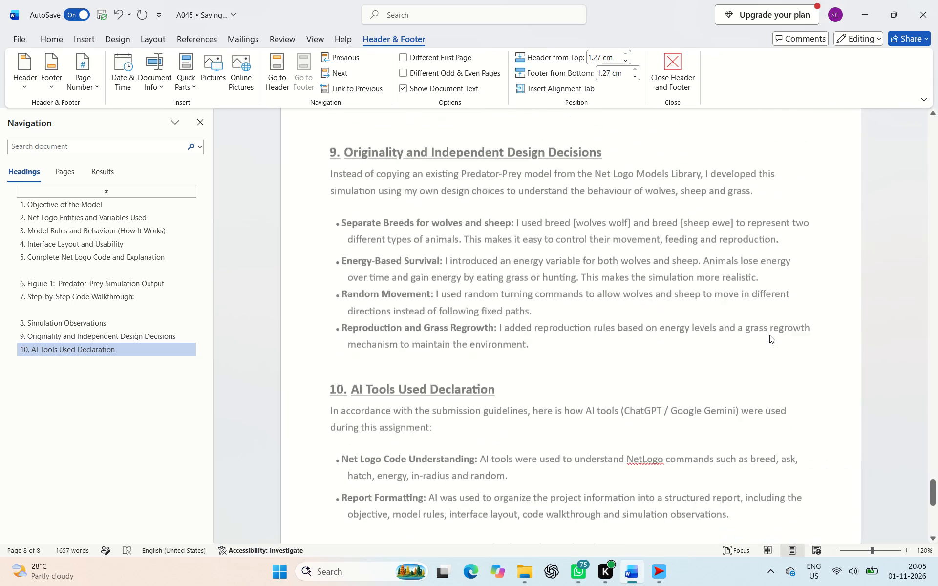
pyautogui.scroll(6, 769, 335)
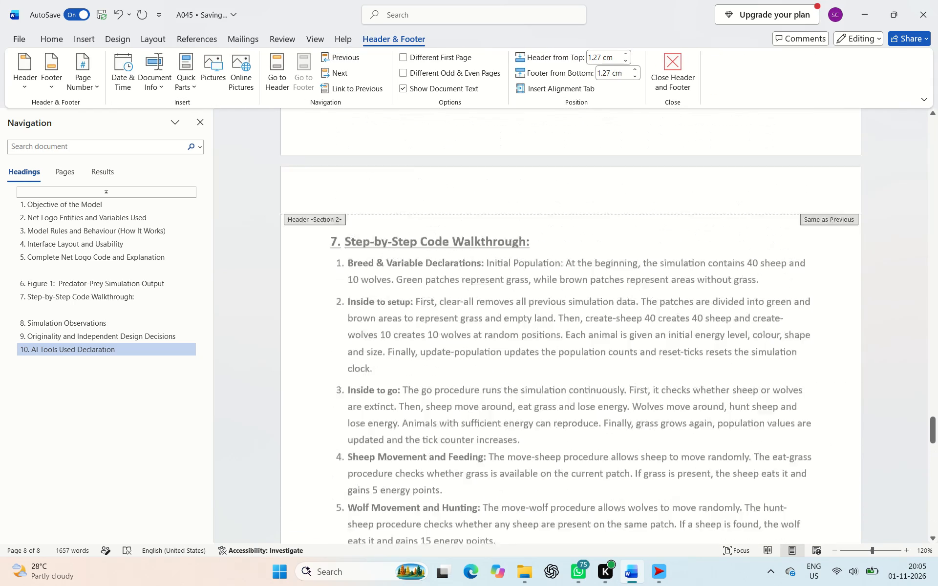
pyautogui.scroll(1, 769, 335)
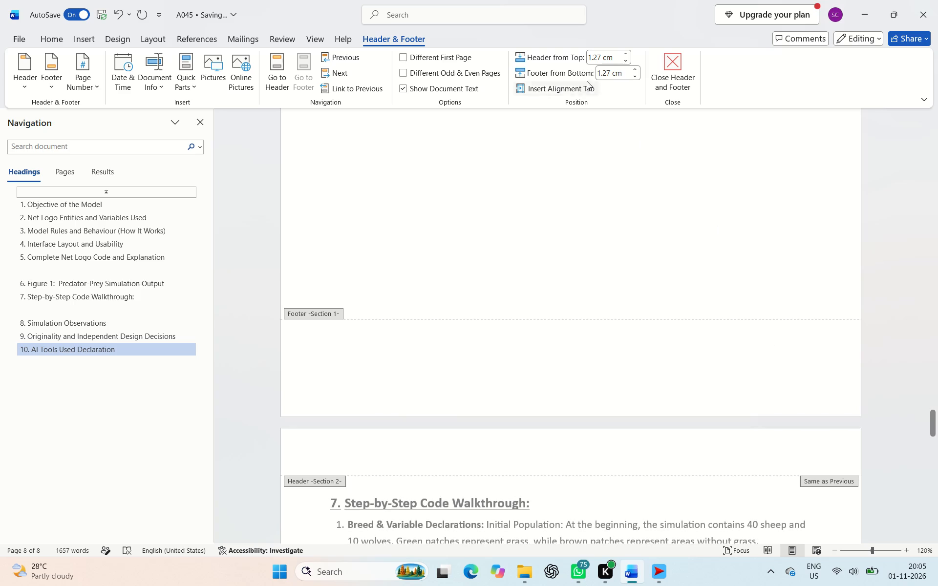
pyautogui.click(605, 354)
pyautogui.scroll(8, 605, 354)
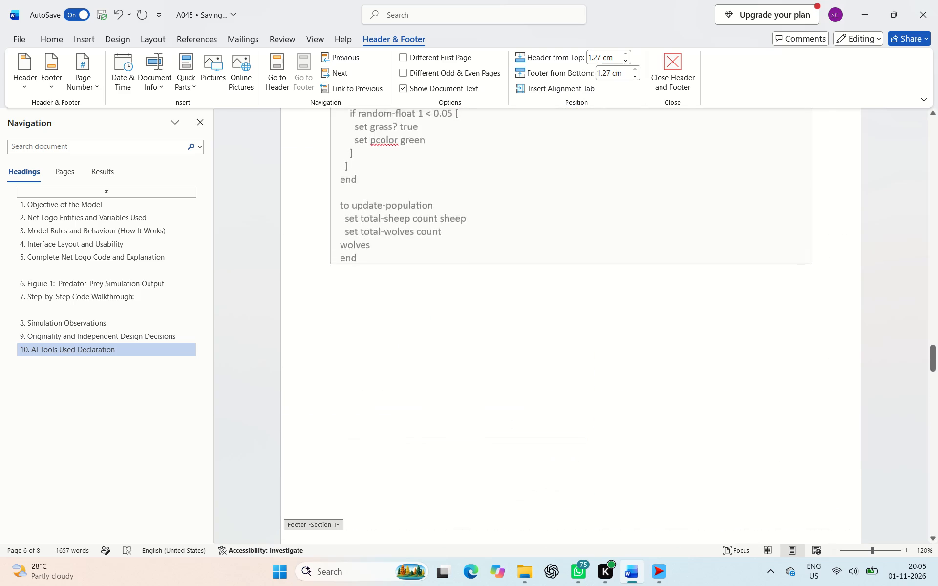
pyautogui.scroll(7, 605, 354)
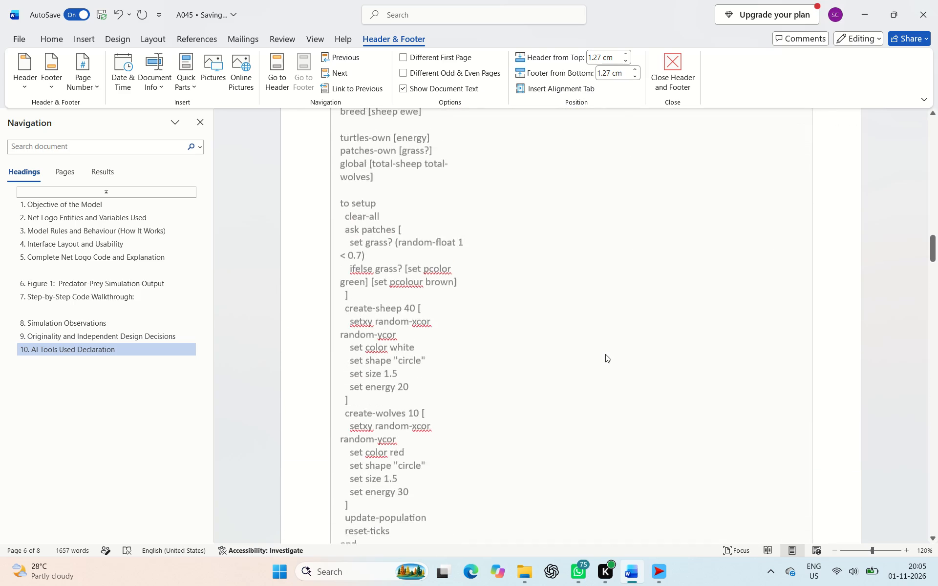
pyautogui.scroll(10, 605, 354)
pyautogui.scroll(-5, 605, 354)
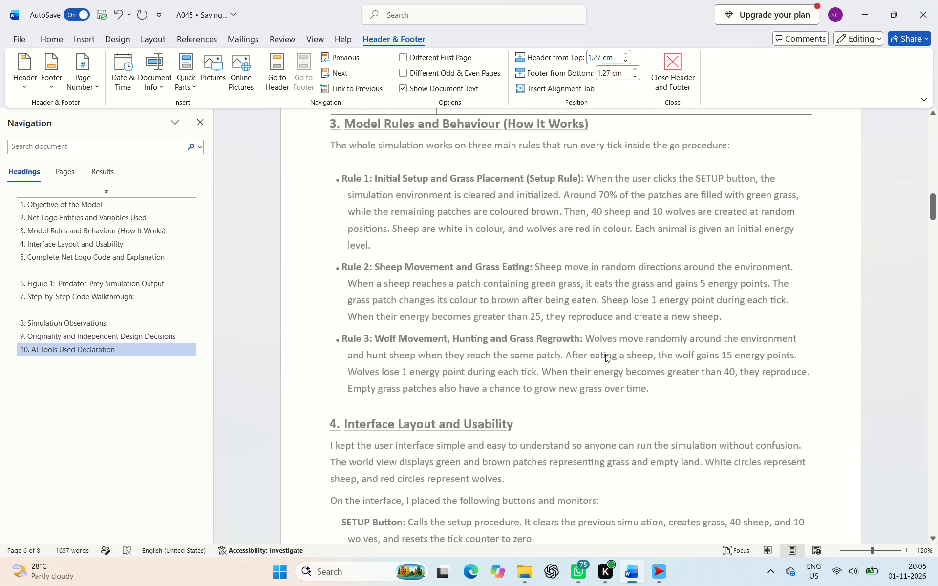
pyautogui.scroll(-6, 605, 354)
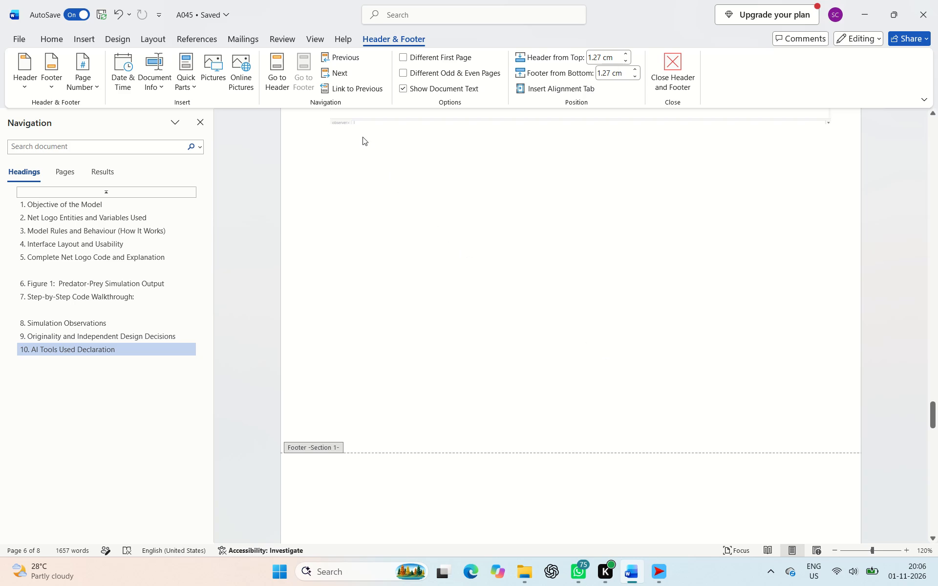
# Try to insert a Plain Number 3 page number in the Section 1 footer, and close footer editing.
pyautogui.click(80, 94)
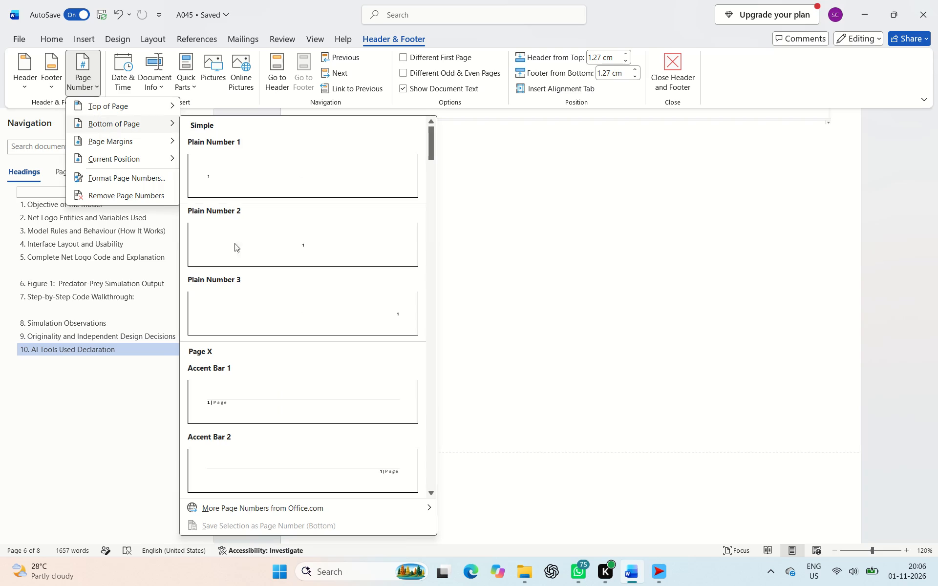
pyautogui.click(261, 294)
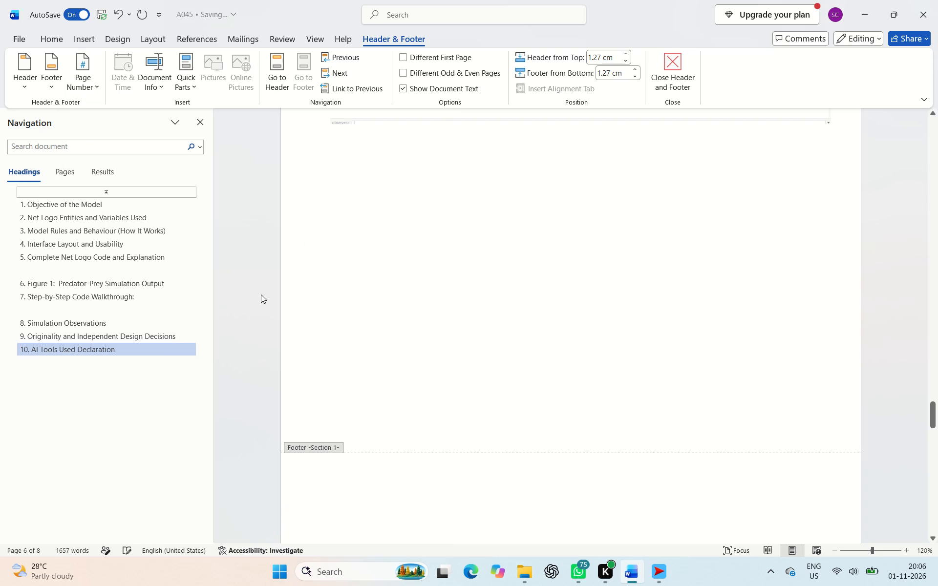
pyautogui.scroll(-1, 501, 429)
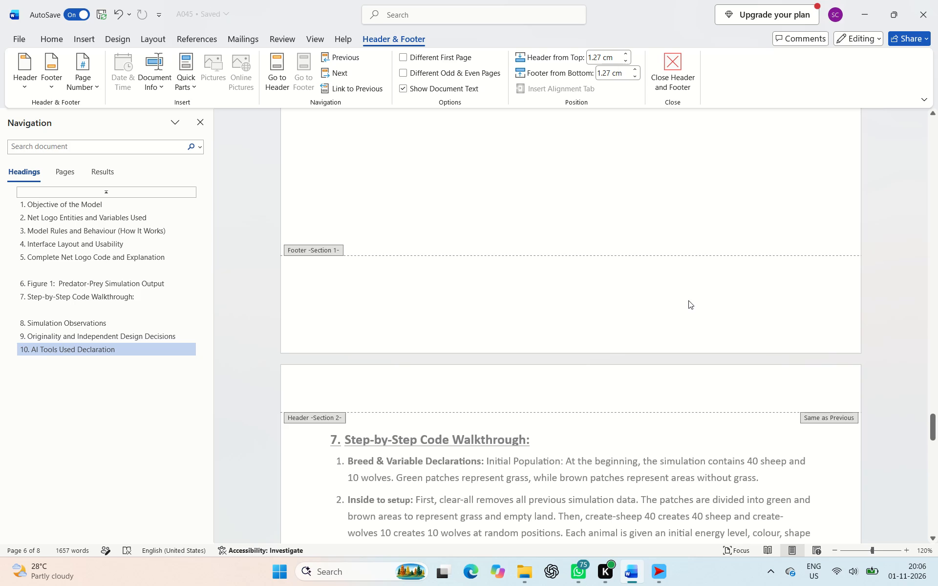
pyautogui.click(573, 344)
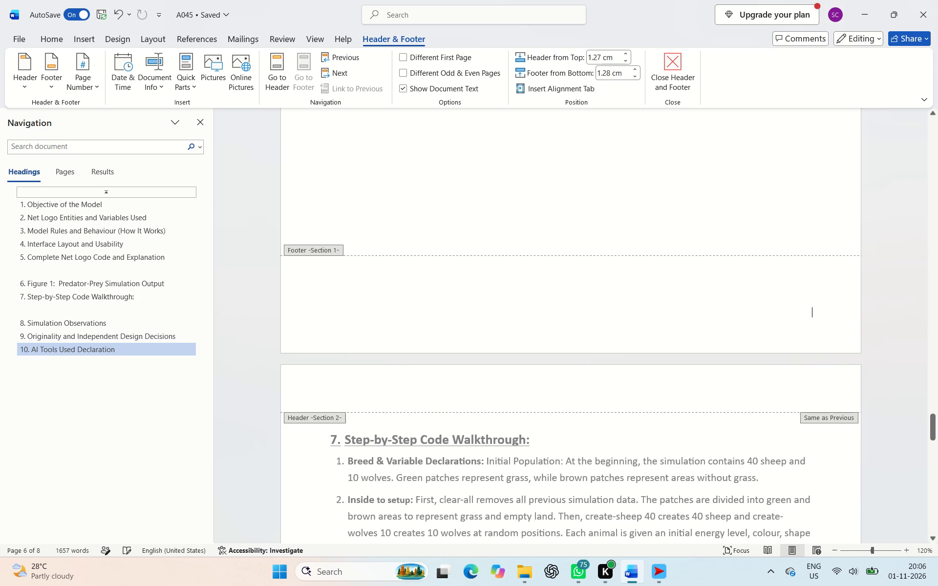
pyautogui.click(562, 323)
pyautogui.click(682, 69)
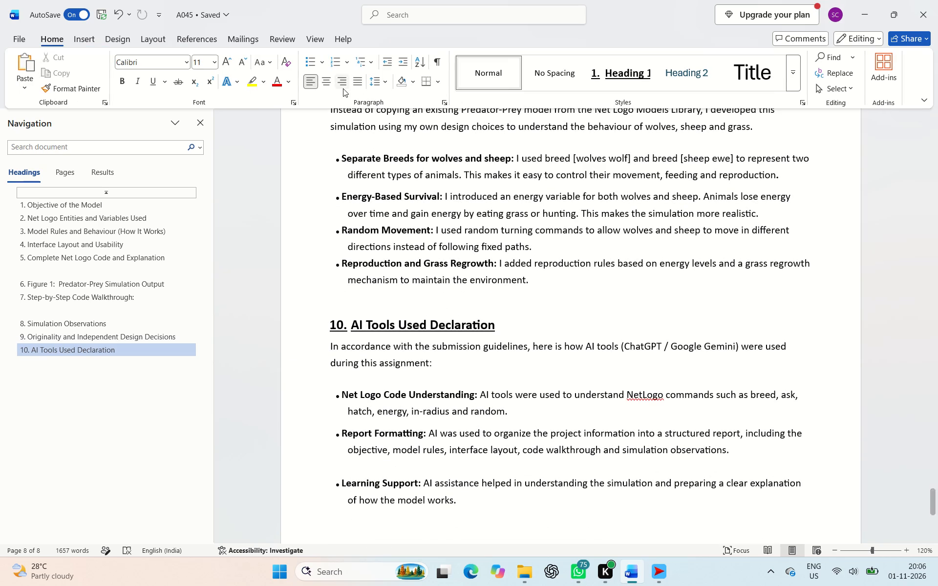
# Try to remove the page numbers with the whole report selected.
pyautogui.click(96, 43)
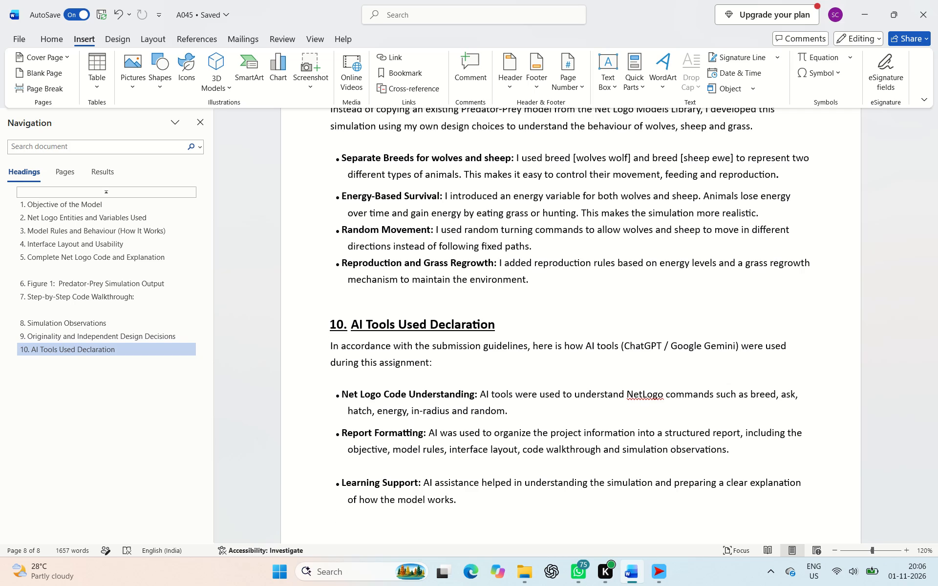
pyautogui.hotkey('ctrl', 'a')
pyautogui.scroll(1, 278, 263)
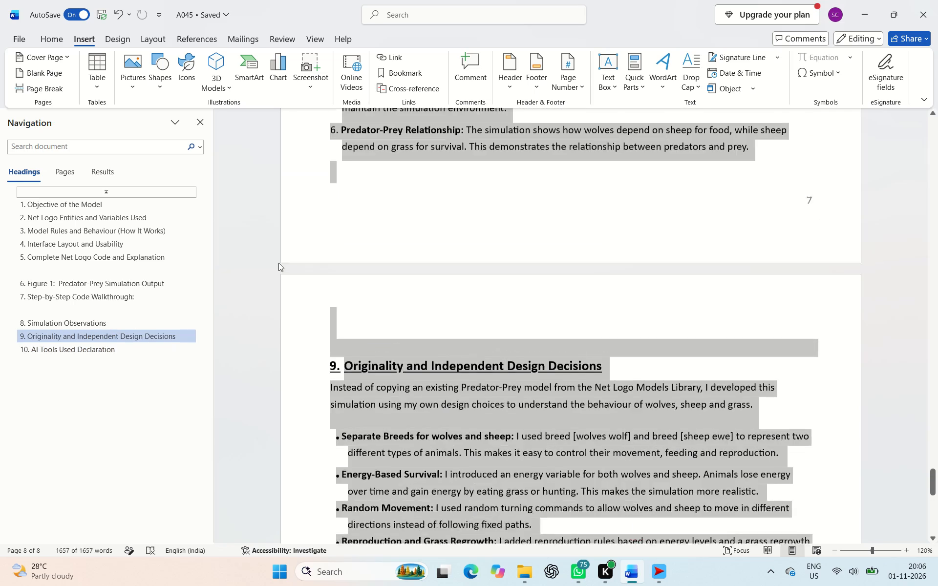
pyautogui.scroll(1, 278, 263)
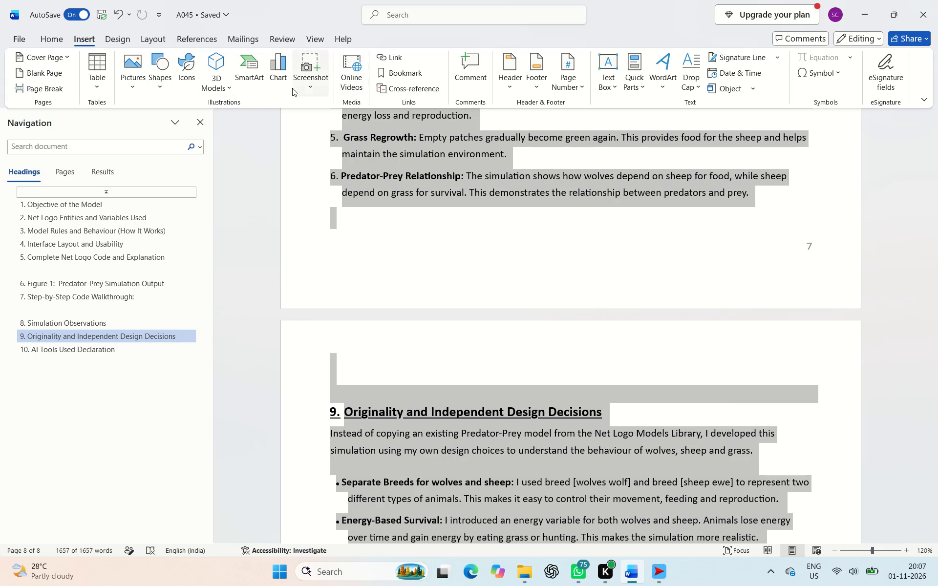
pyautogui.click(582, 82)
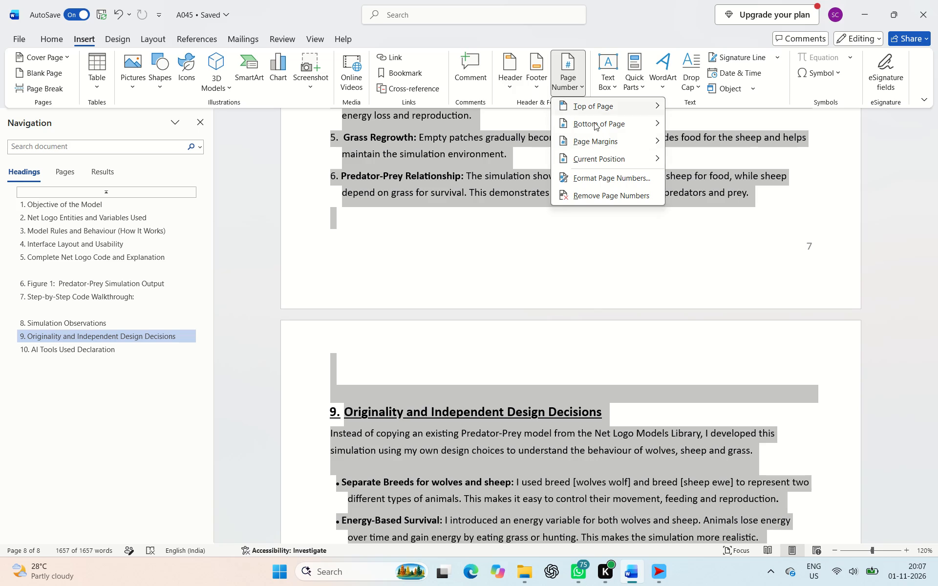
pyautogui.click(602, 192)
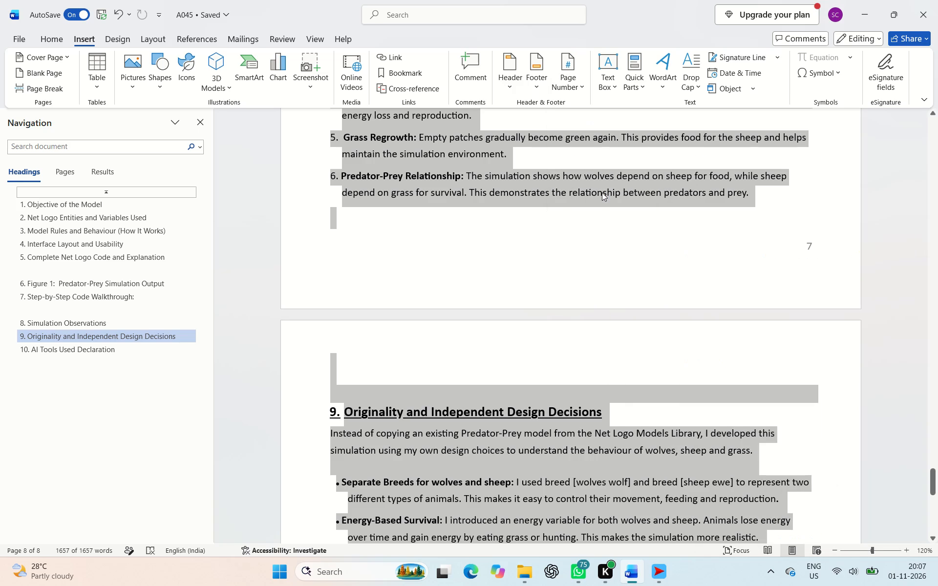
# Check the page footers between the Figure 1 simulation output and the last page for remaining page numbers.
pyautogui.scroll(-2, 626, 284)
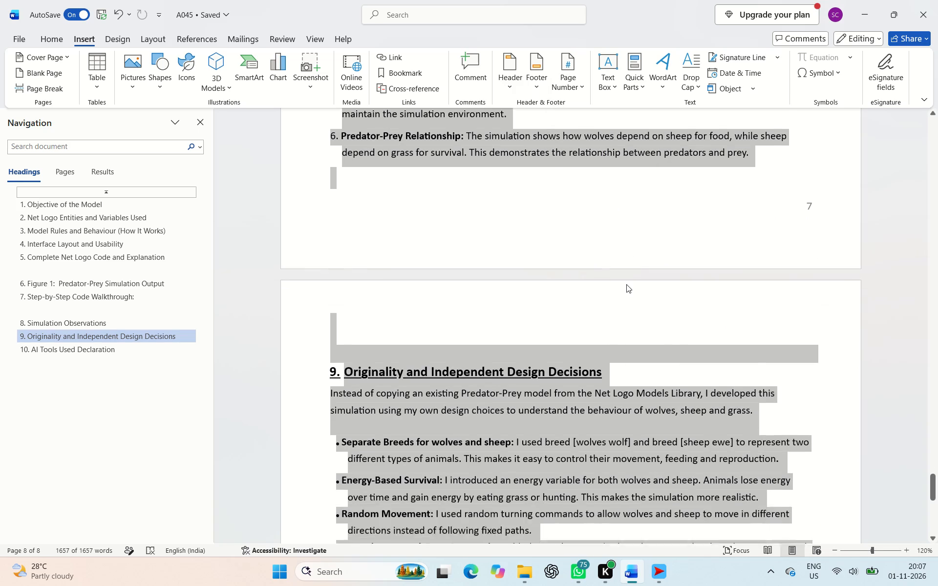
pyautogui.scroll(-6, 626, 284)
pyautogui.scroll(5, 626, 284)
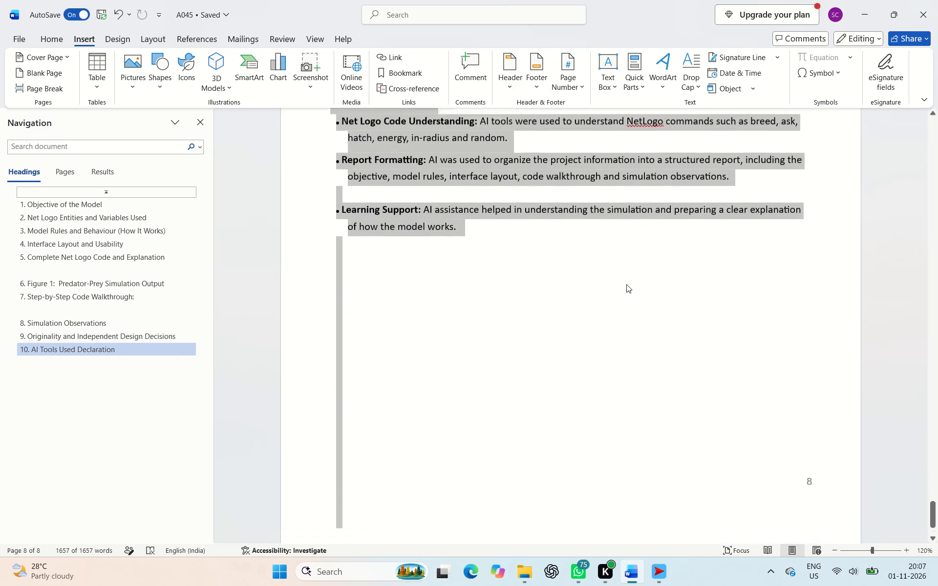
pyautogui.scroll(5, 626, 284)
pyautogui.scroll(-2, 626, 284)
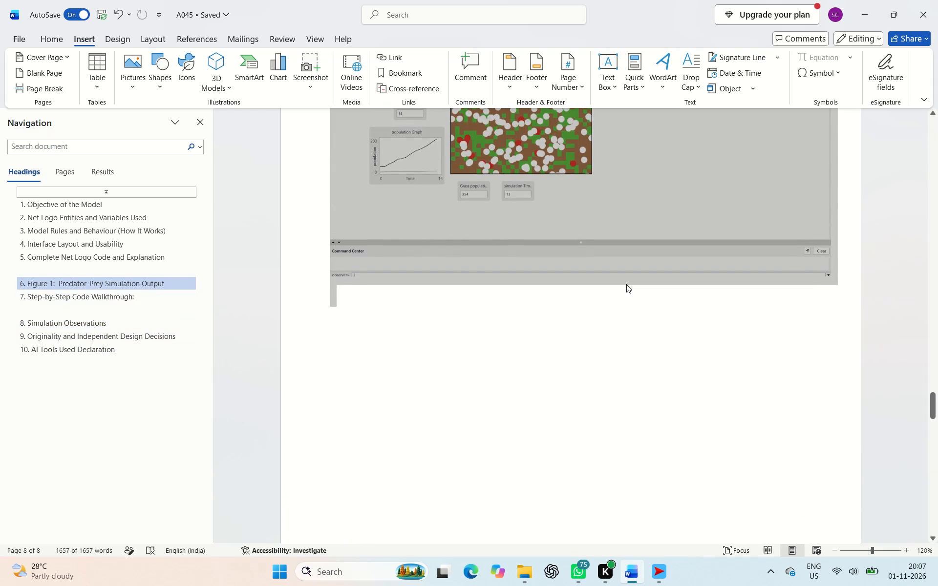
pyautogui.scroll(-1, 626, 284)
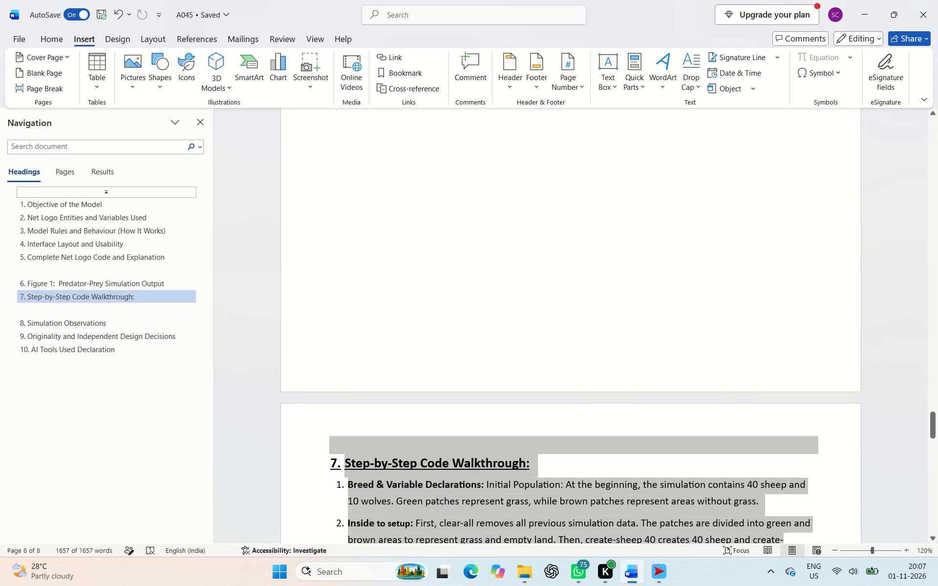
# Deselect the report text and check the footers of the opening pages, around the entities and variables table, for page numbers.
pyautogui.scroll(-1, 626, 284)
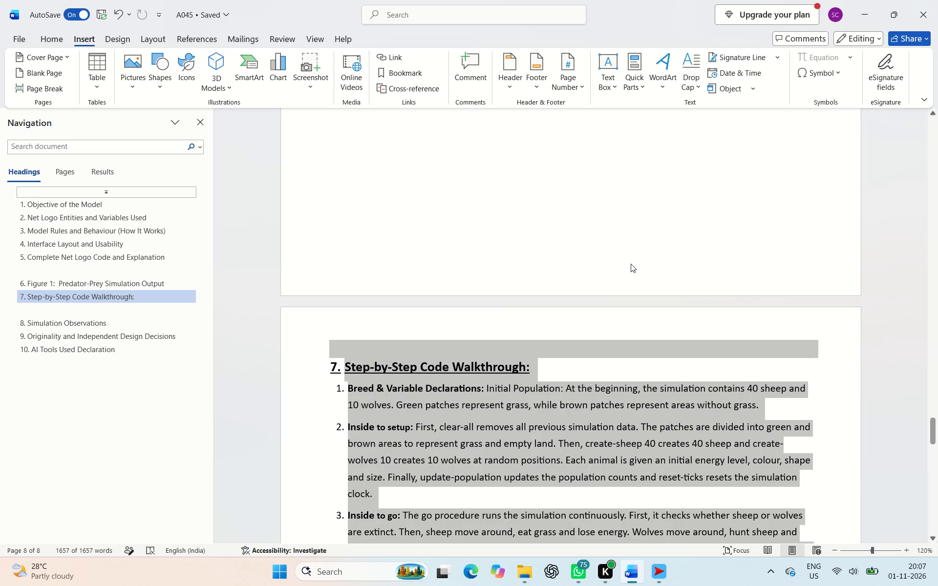
pyautogui.click(631, 264)
pyautogui.scroll(17, 631, 264)
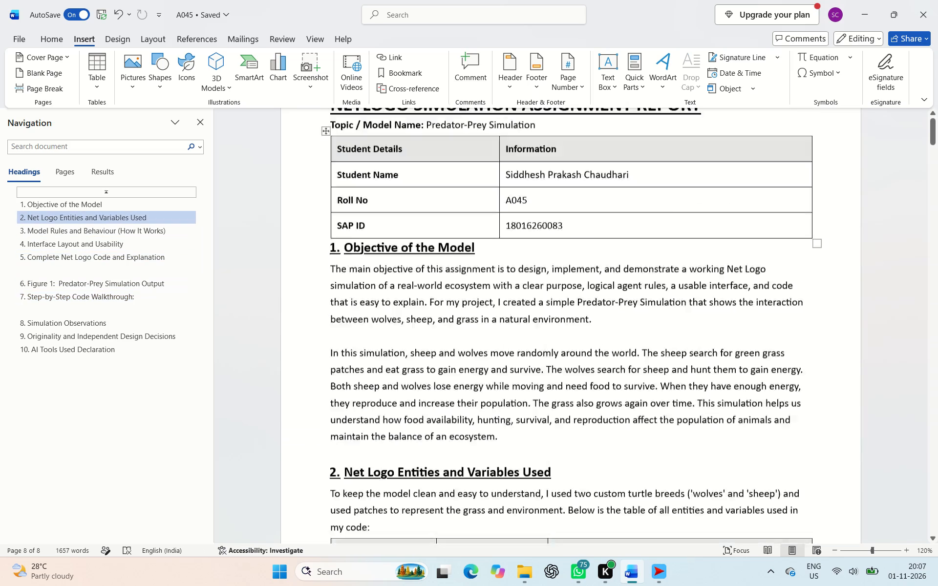
pyautogui.scroll(-2, 699, 312)
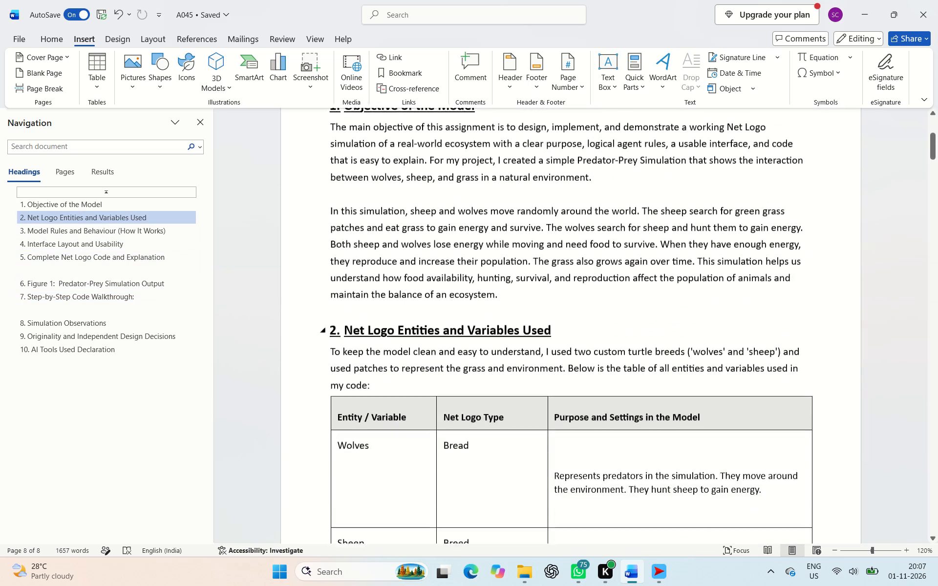
pyautogui.scroll(-2, 699, 312)
pyautogui.click(680, 209)
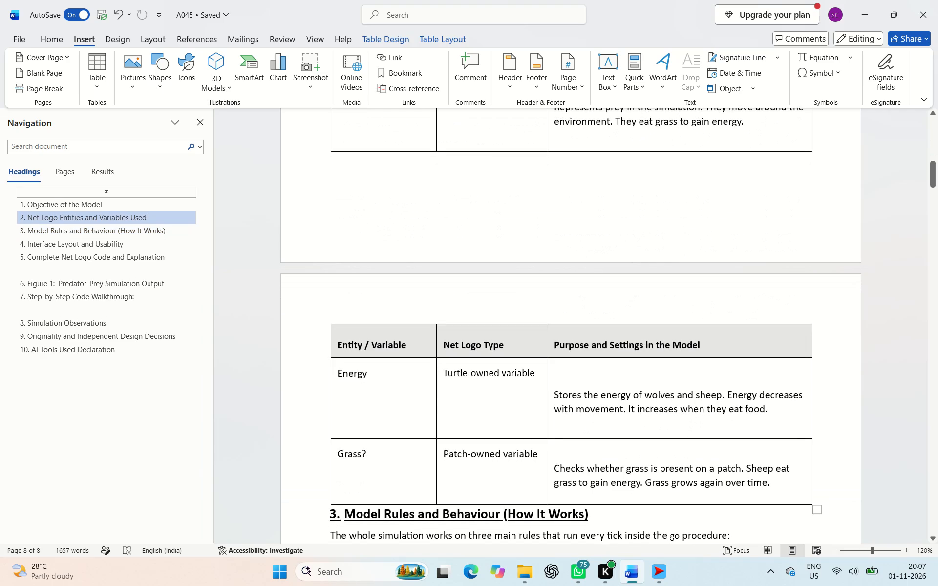
pyautogui.scroll(9, 678, 205)
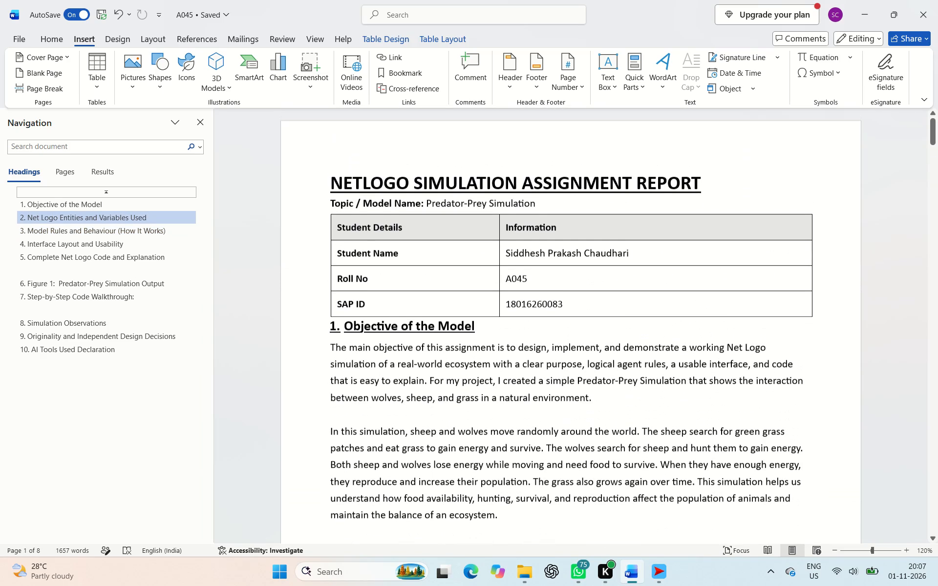
pyautogui.click(712, 187)
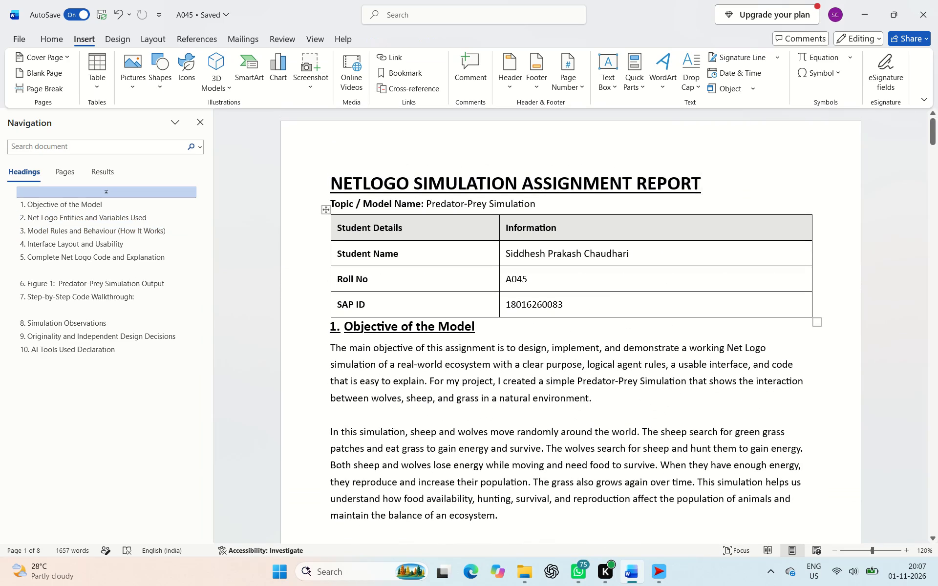
pyautogui.scroll(-5, 830, 354)
pyautogui.click(809, 169)
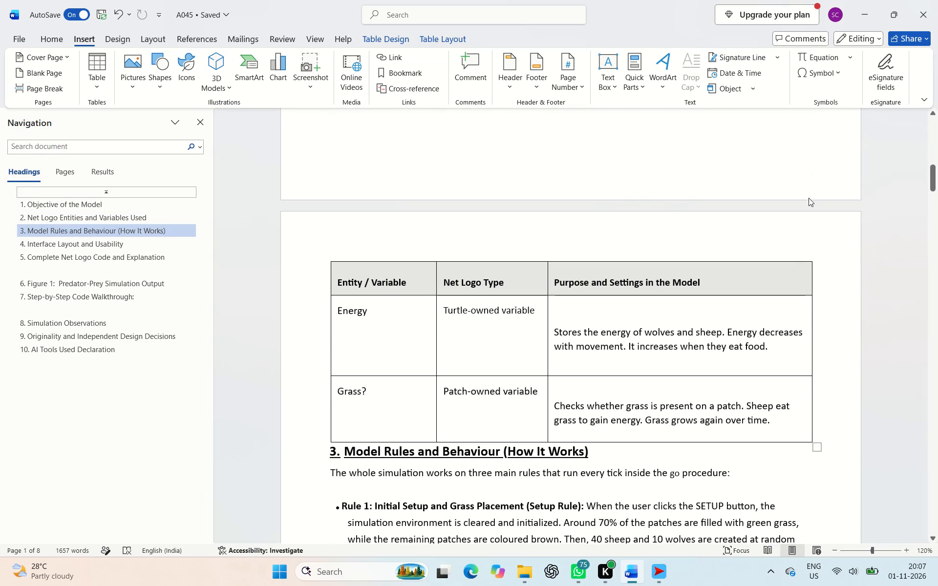
pyautogui.scroll(3, 793, 144)
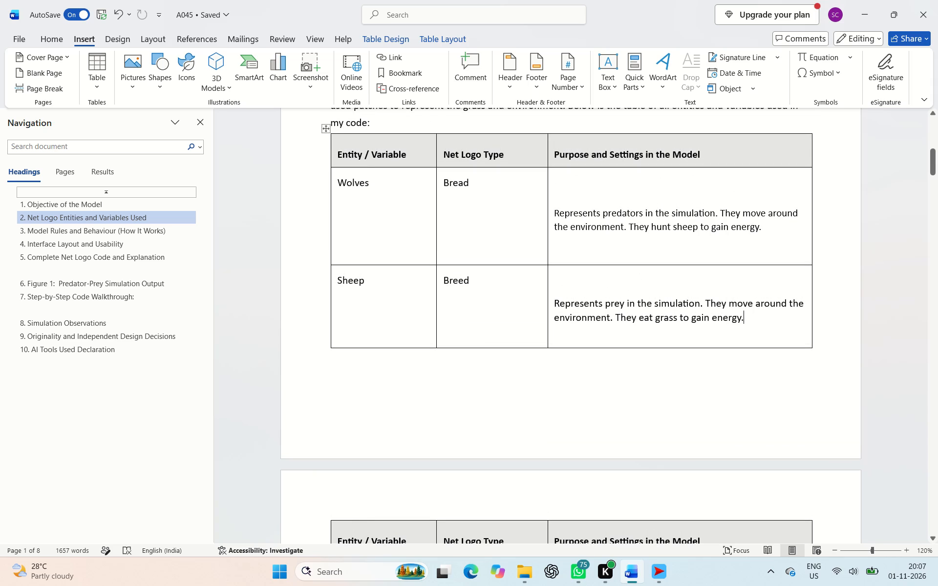
# Insert a Plain Number 3 page number at the bottom of the page, starting from page 1 in Section 1.
pyautogui.click(846, 340)
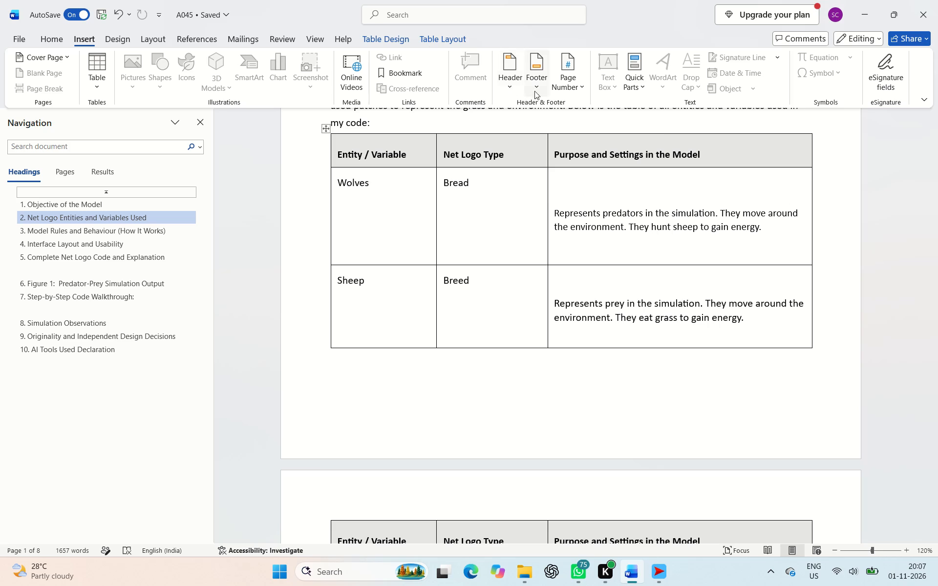
pyautogui.click(558, 87)
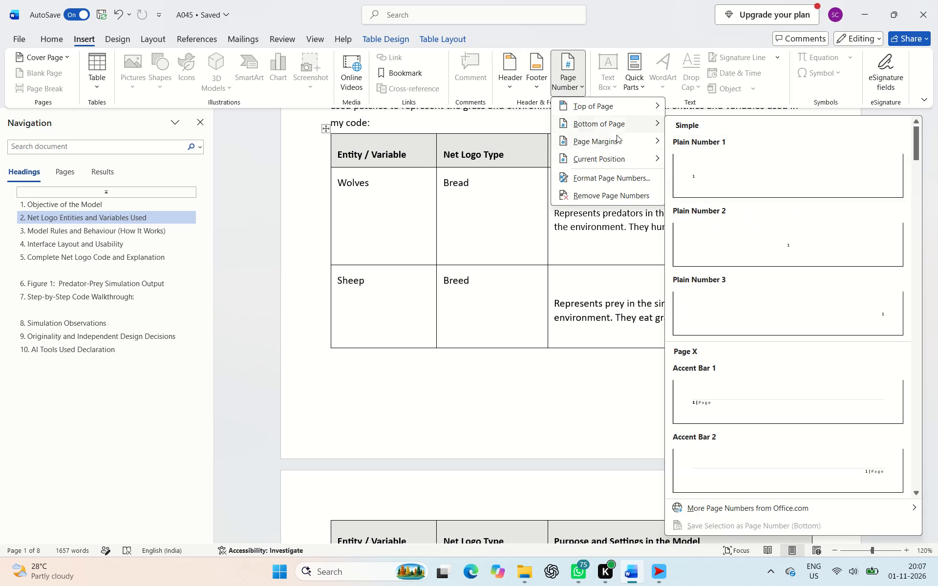
pyautogui.click(747, 308)
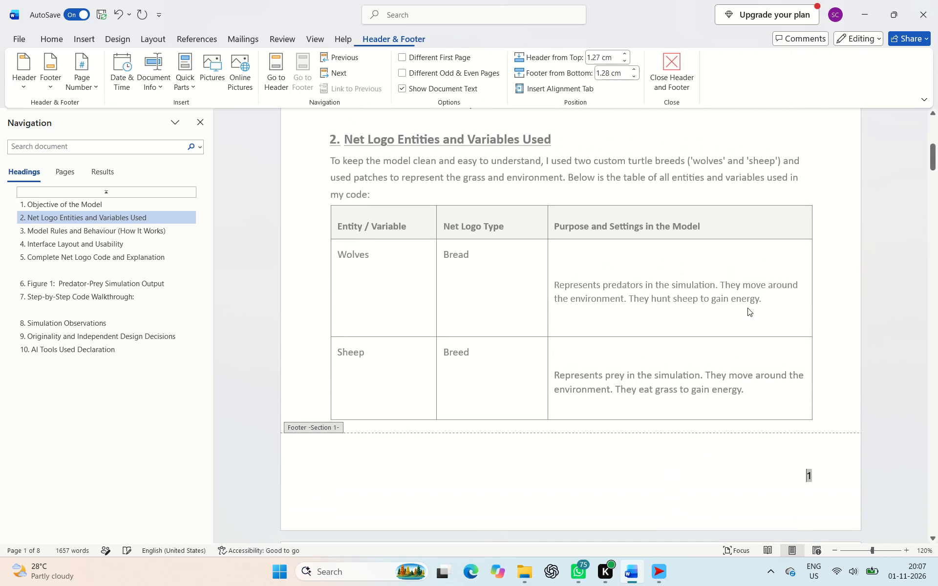
# Check the footer page numbers through Section 1 and Section 2 to the last page, and close footer editing.
pyautogui.scroll(-7, 747, 308)
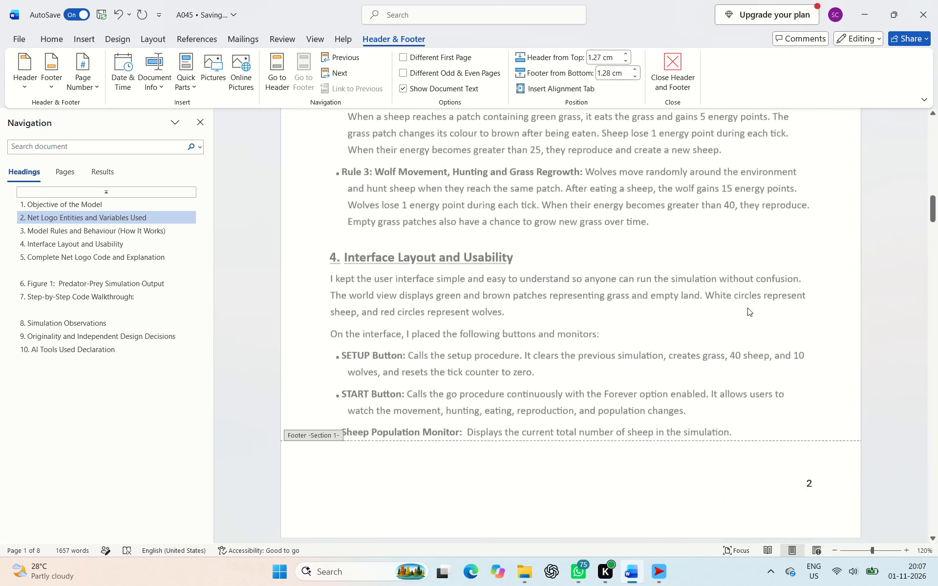
pyautogui.scroll(-9, 747, 308)
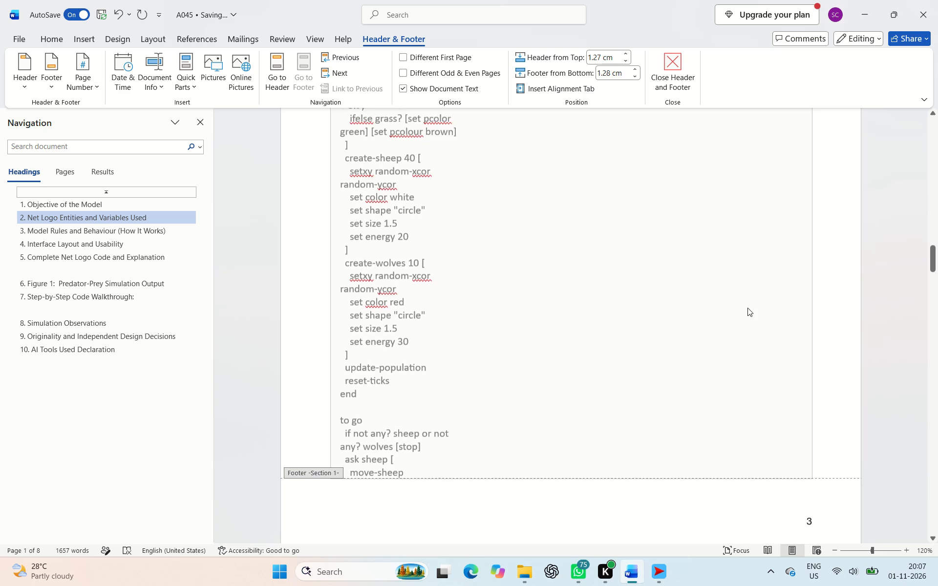
pyautogui.scroll(-8, 747, 308)
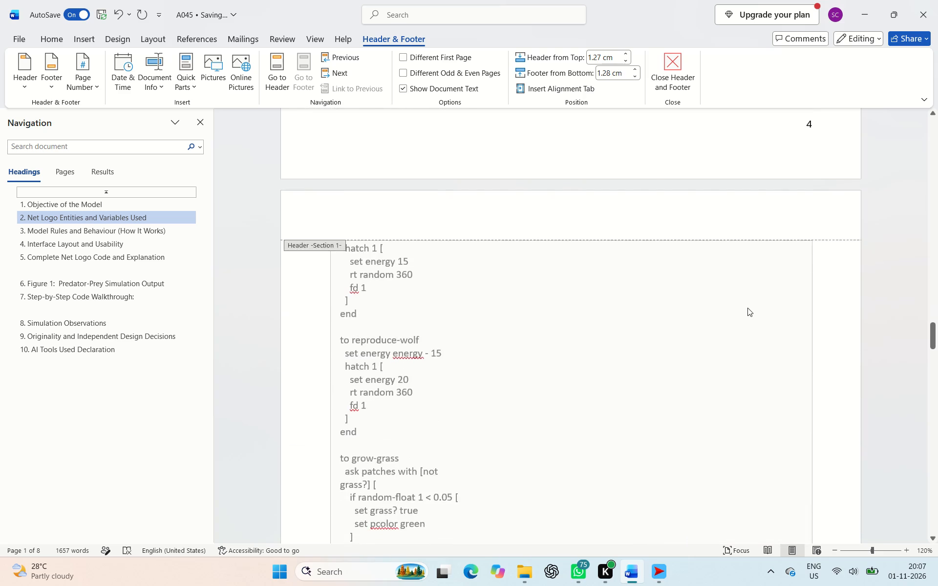
pyautogui.scroll(-3, 747, 308)
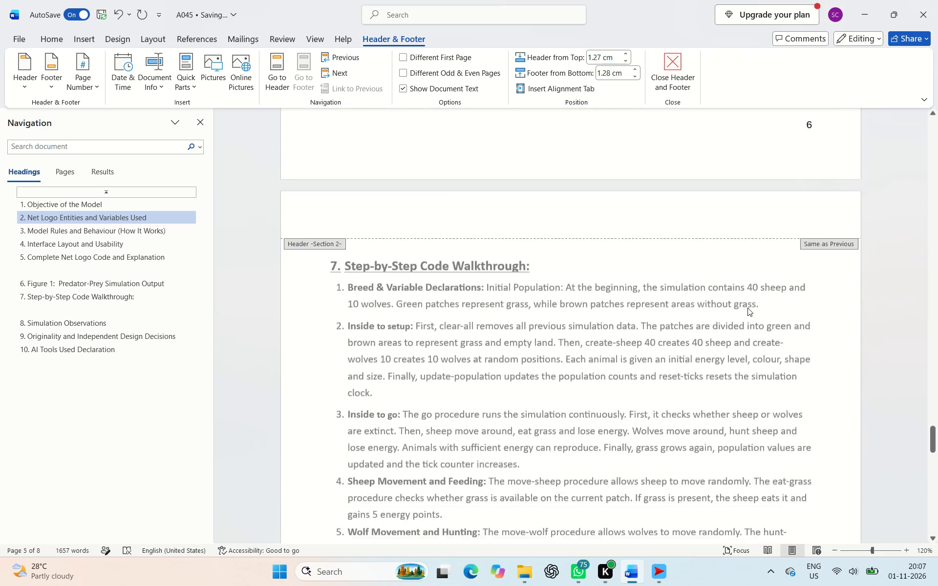
pyautogui.scroll(-6, 747, 308)
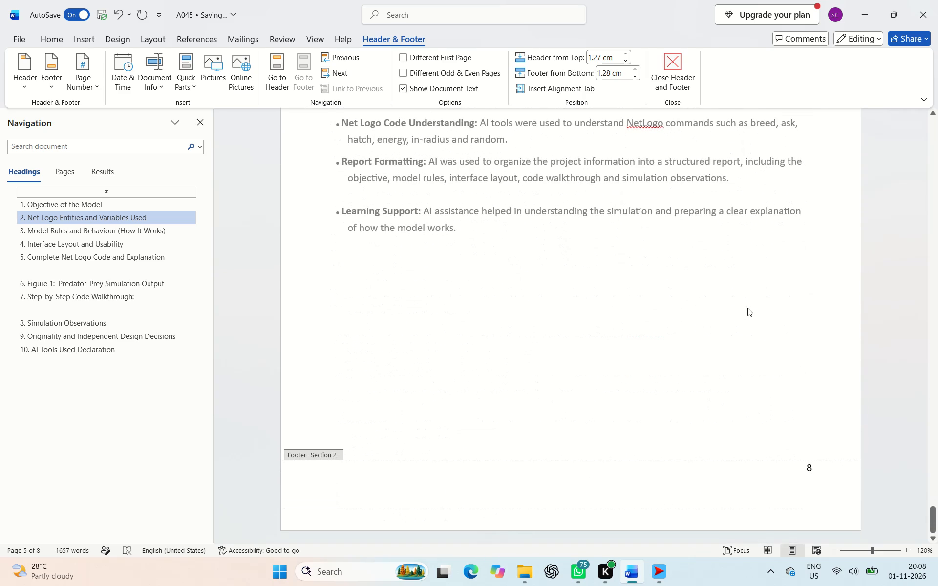
pyautogui.scroll(-1, 747, 308)
pyautogui.click(774, 486)
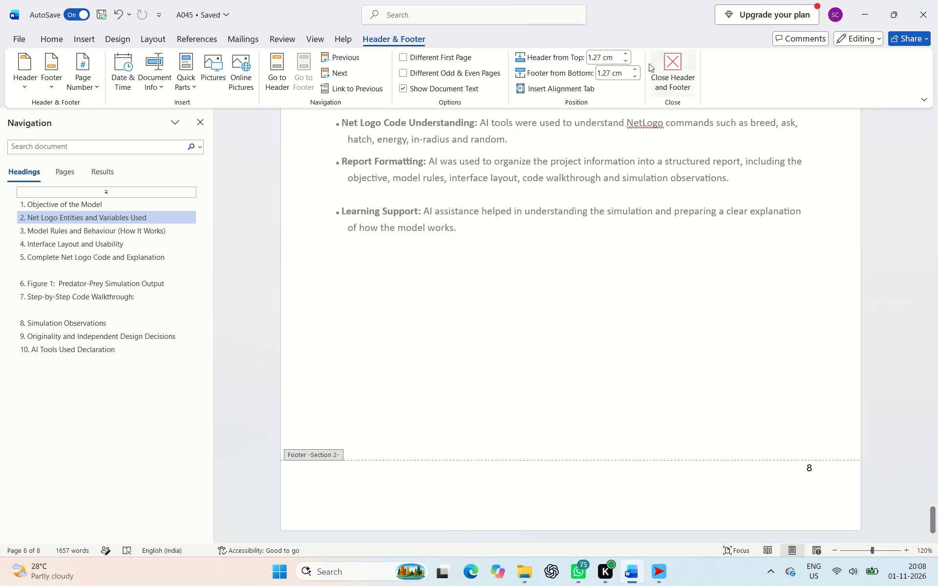
pyautogui.click(667, 70)
# Review the page numbers across the whole report, from the title page to the end of the AI Tools Used Declaration.
pyautogui.scroll(-5, 667, 70)
pyautogui.scroll(10, 703, 239)
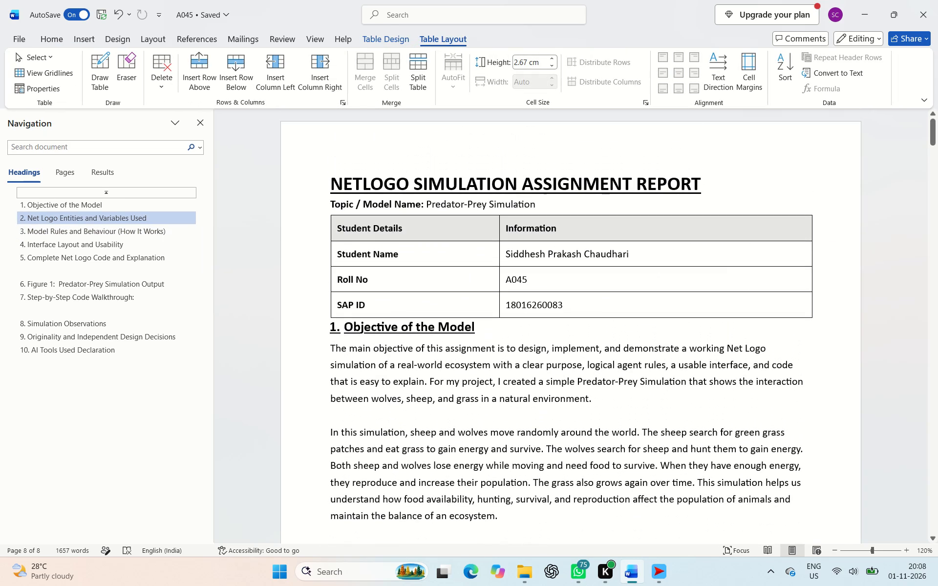
pyautogui.scroll(1, 703, 239)
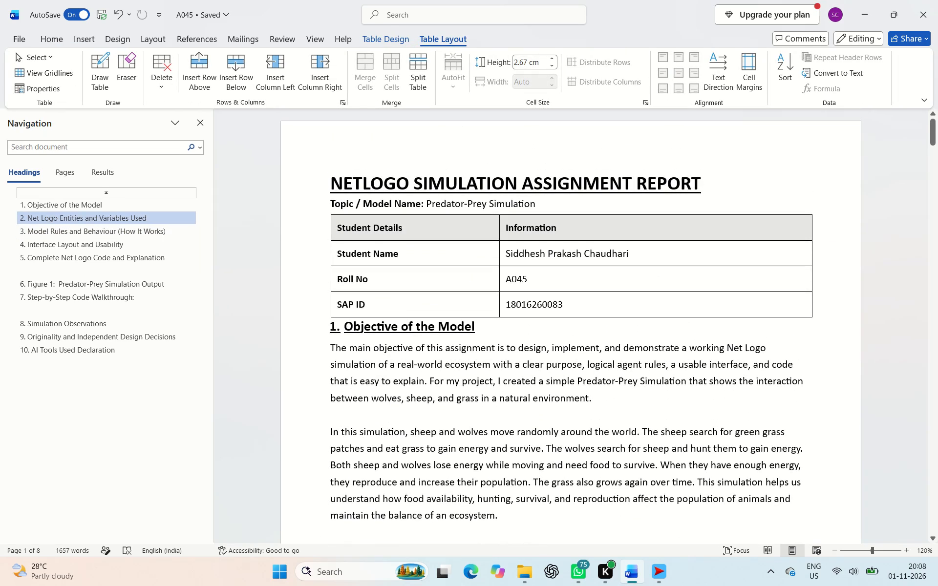
pyautogui.scroll(-1, 703, 239)
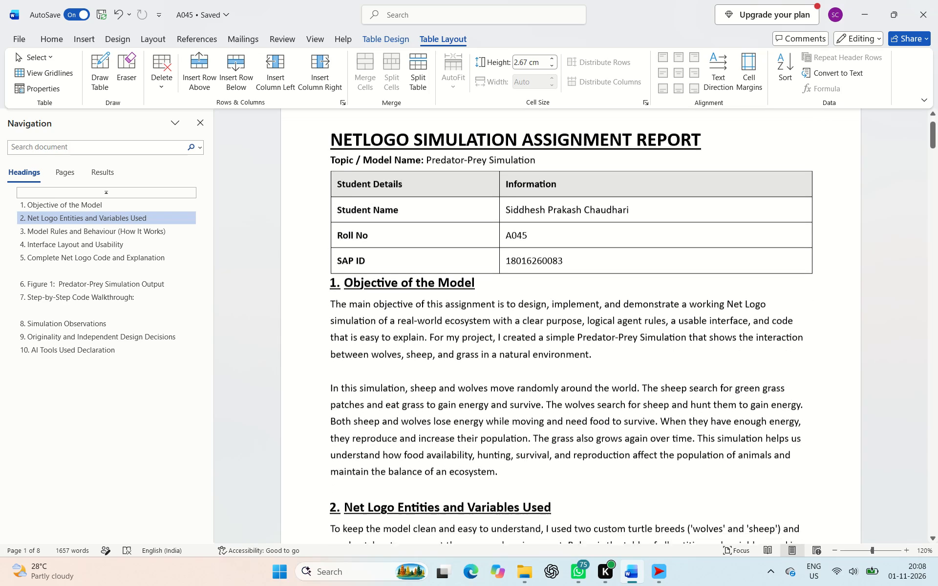
pyautogui.scroll(-4, 703, 239)
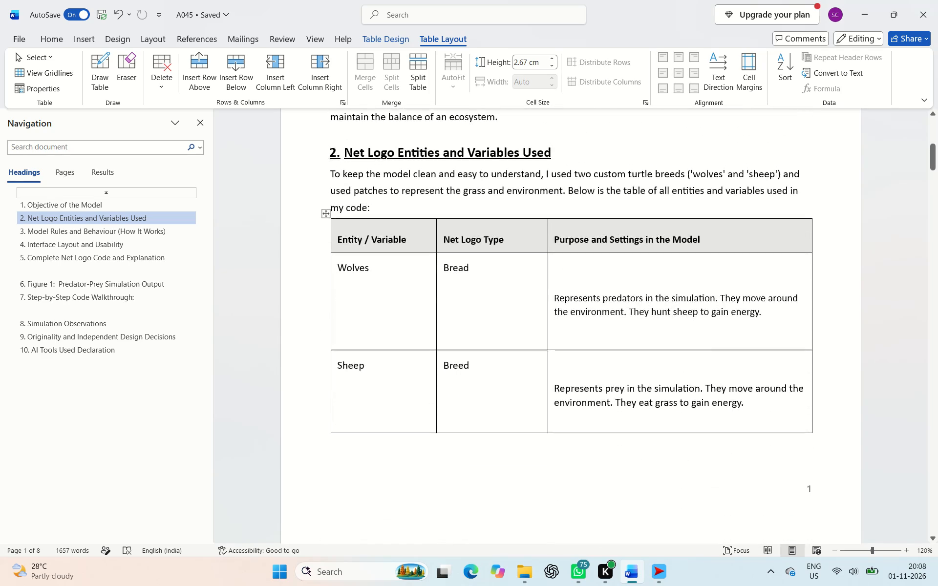
pyautogui.scroll(-12, 703, 239)
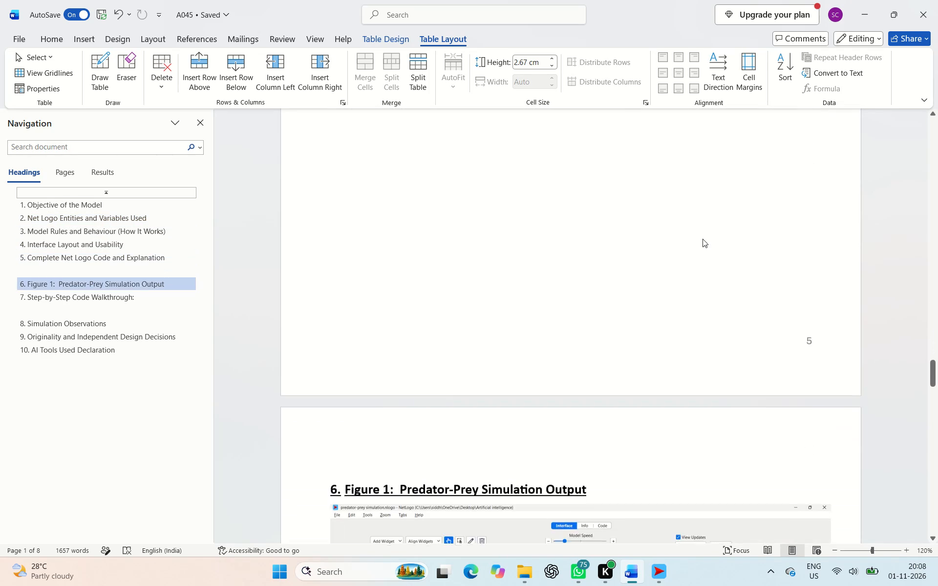
pyautogui.scroll(-2, 703, 239)
pyautogui.scroll(8, 703, 239)
pyautogui.scroll(-16, 703, 239)
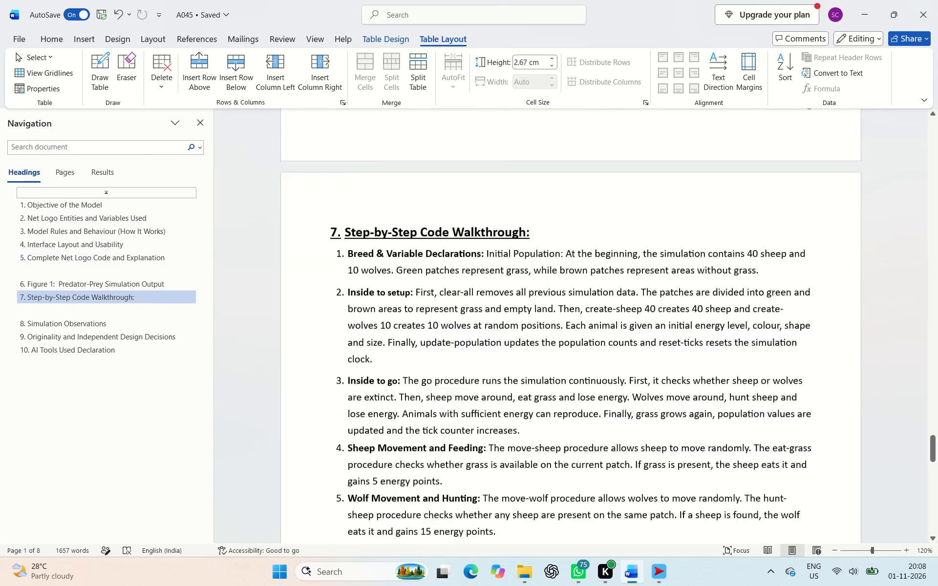
pyautogui.scroll(-15, 703, 239)
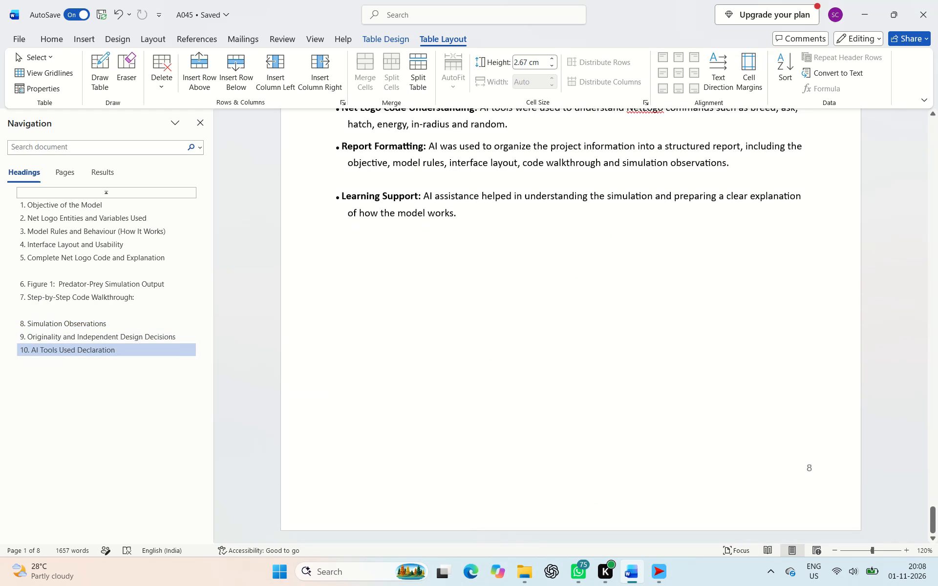
# Save the report.
pyautogui.hotkey('ctrl', 's')
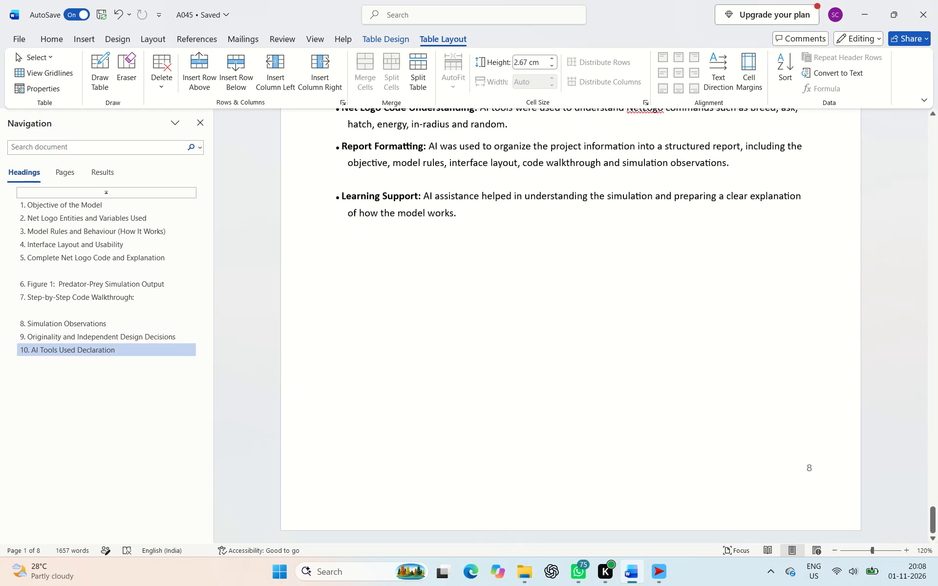
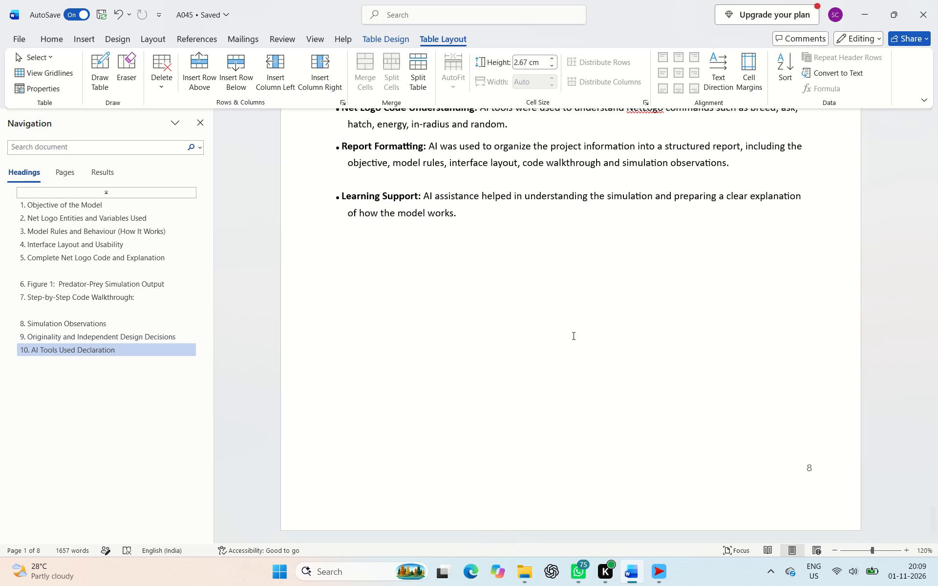
# Review the finished report from the AI Tools Used Declaration back to the title and the opening sections on page 1.
pyautogui.click(492, 230)
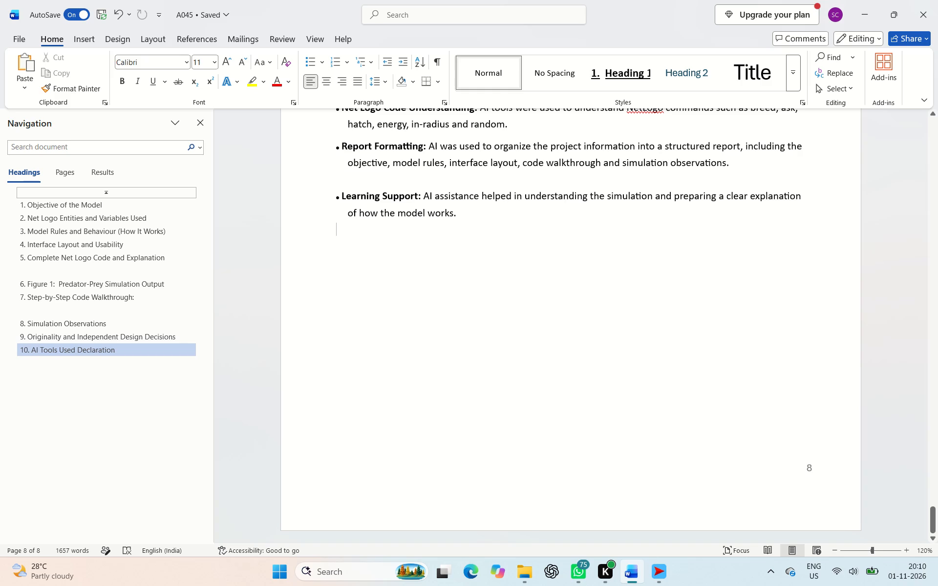
pyautogui.scroll(8, 630, 324)
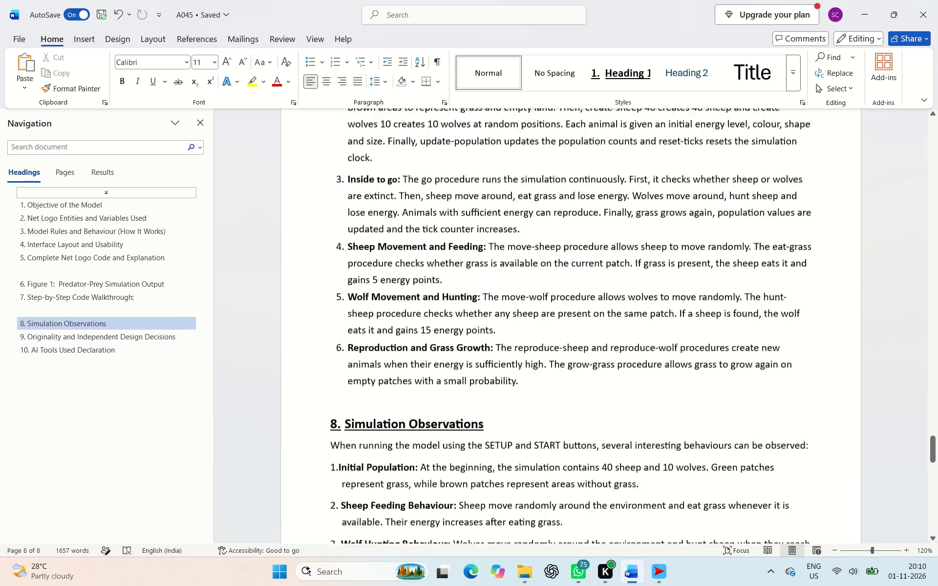
pyautogui.scroll(5, 630, 324)
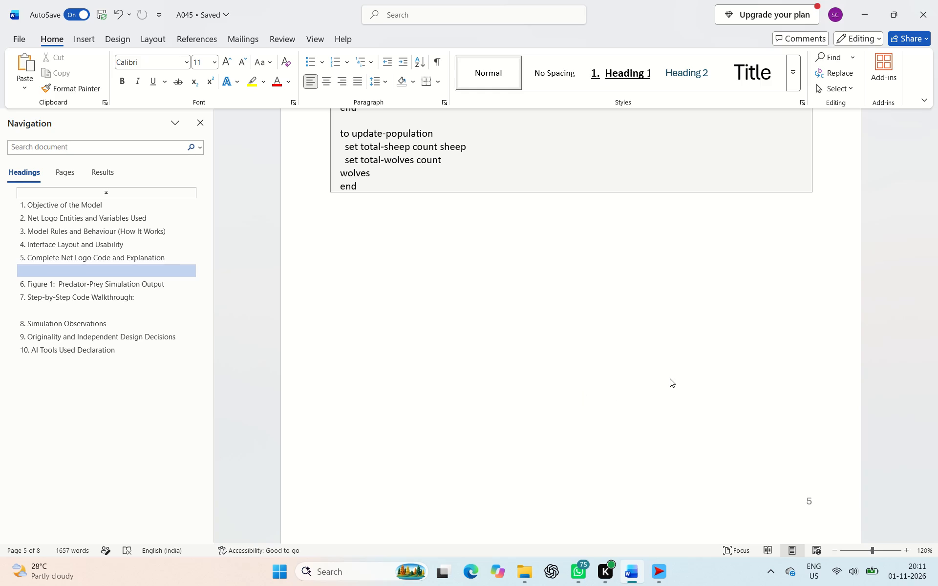
pyautogui.scroll(19, 670, 378)
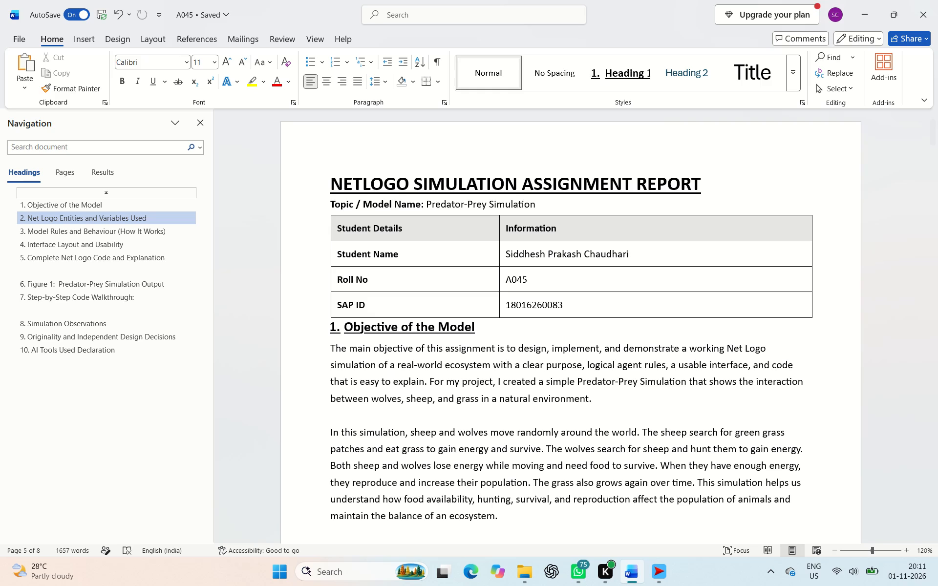
pyautogui.scroll(-3, 670, 378)
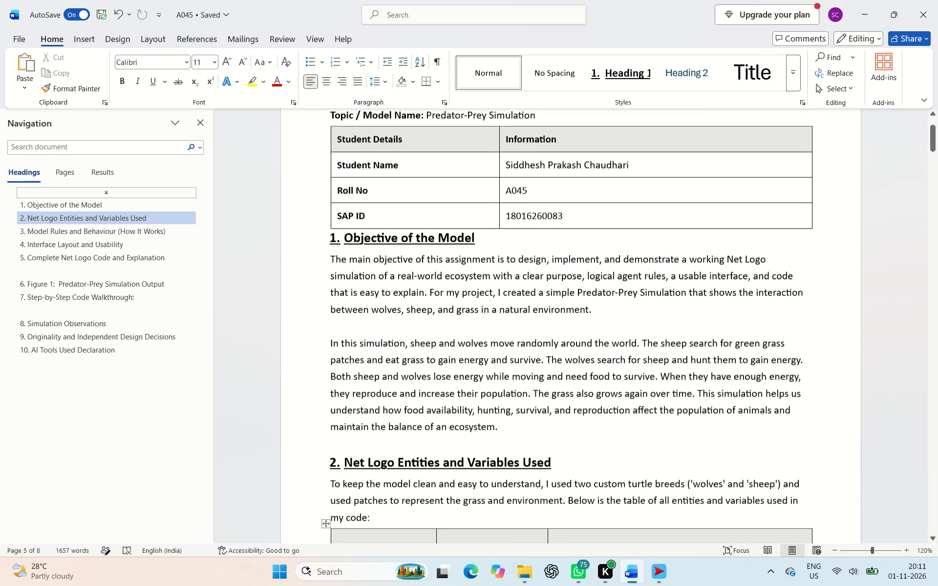
pyautogui.scroll(-1, 670, 378)
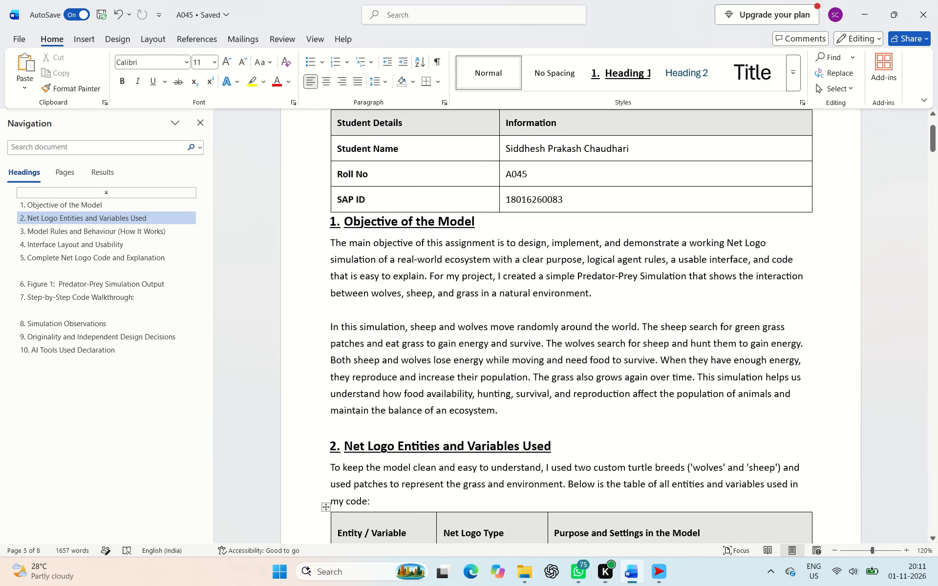
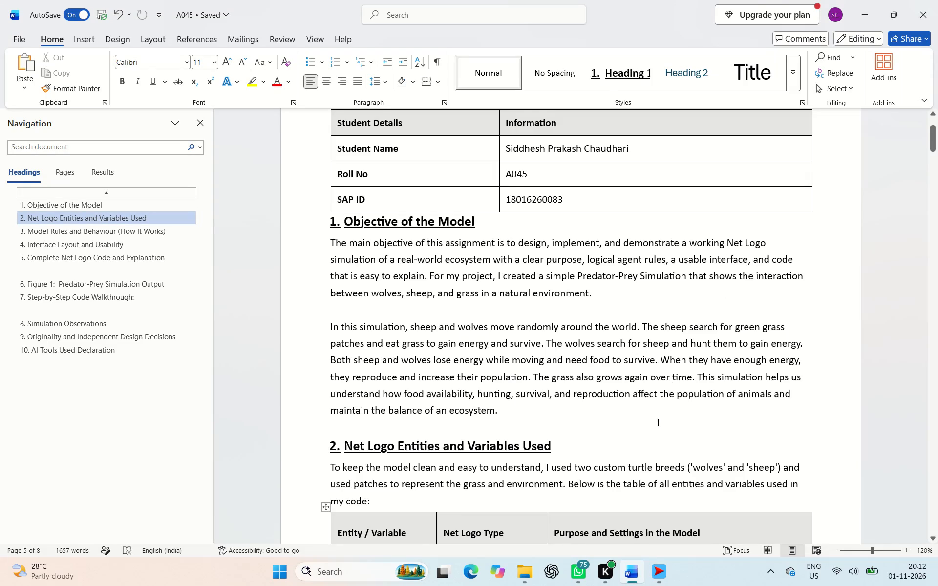
# Review the report's sections and page layout from the Objective through the Originality section, and return to the title on page 1.
pyautogui.scroll(-1, 657, 421)
pyautogui.keyDown('ctrl'); pyautogui.scroll(1, 657, 421); pyautogui.keyUp('ctrl')
pyautogui.keyDown('ctrl'); pyautogui.scroll(-1, 657, 421); pyautogui.keyUp('ctrl')
pyautogui.keyDown('ctrl'); pyautogui.scroll(1, 657, 421); pyautogui.keyUp('ctrl')
pyautogui.keyDown('ctrl'); pyautogui.scroll(-4, 657, 421); pyautogui.keyUp('ctrl')
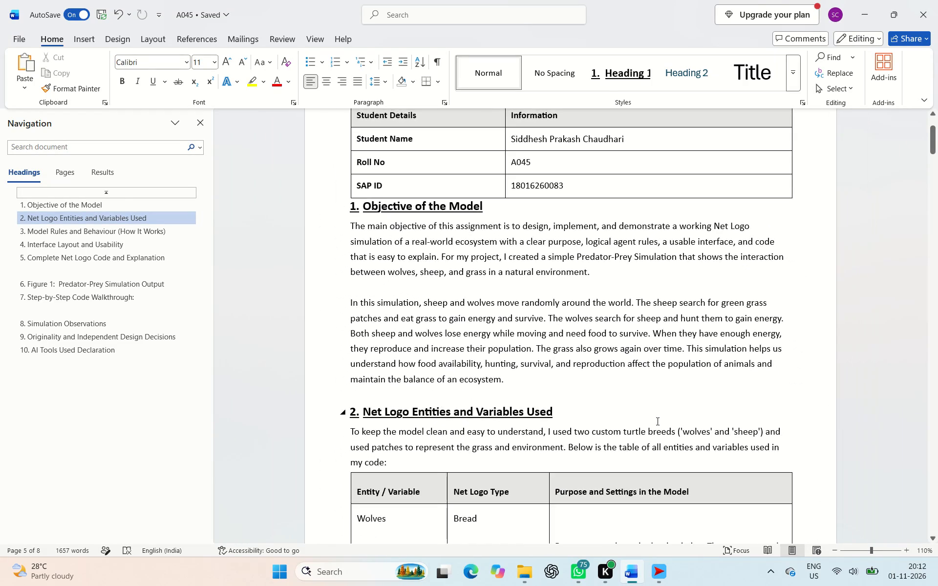
pyautogui.scroll(-7, 657, 421)
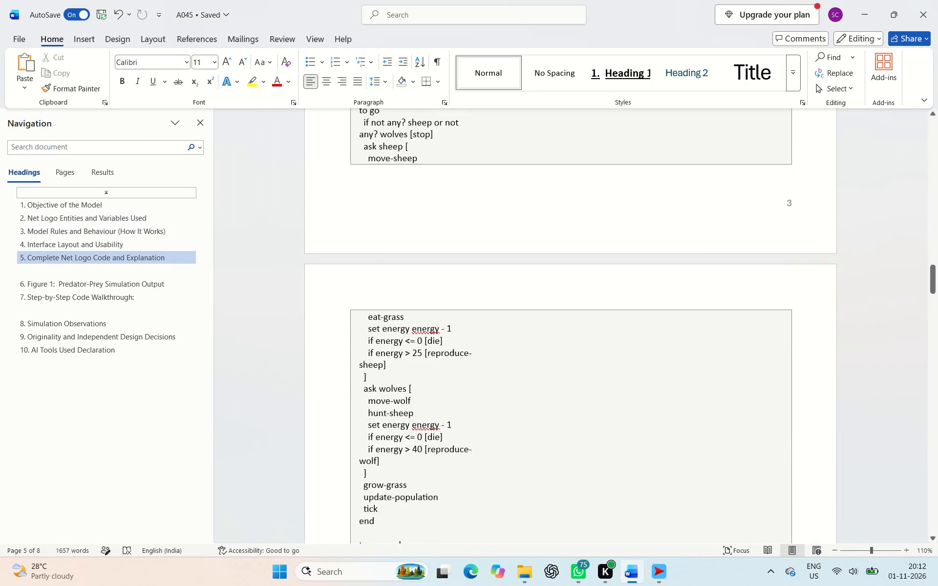
pyautogui.scroll(-4, 657, 421)
pyautogui.scroll(6, 657, 421)
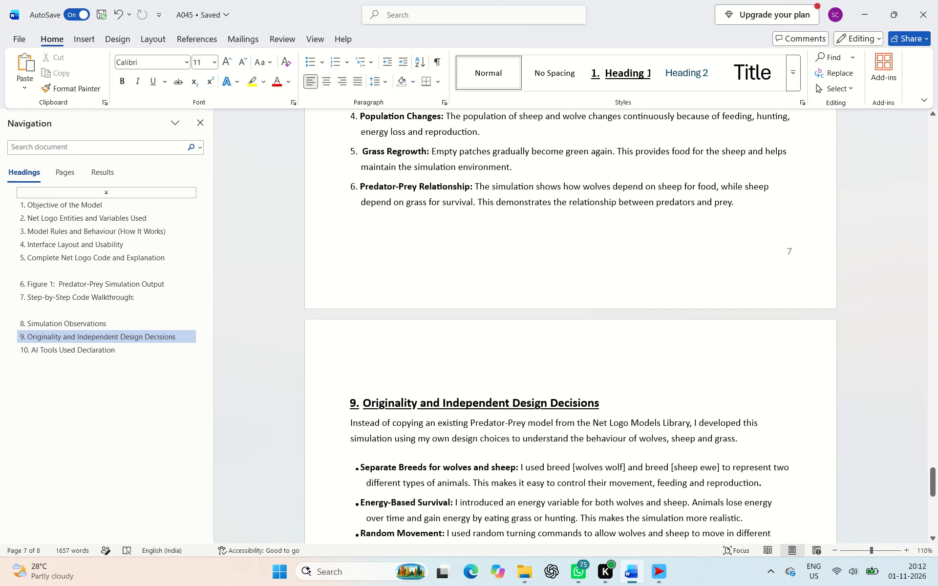
pyautogui.scroll(2, 657, 421)
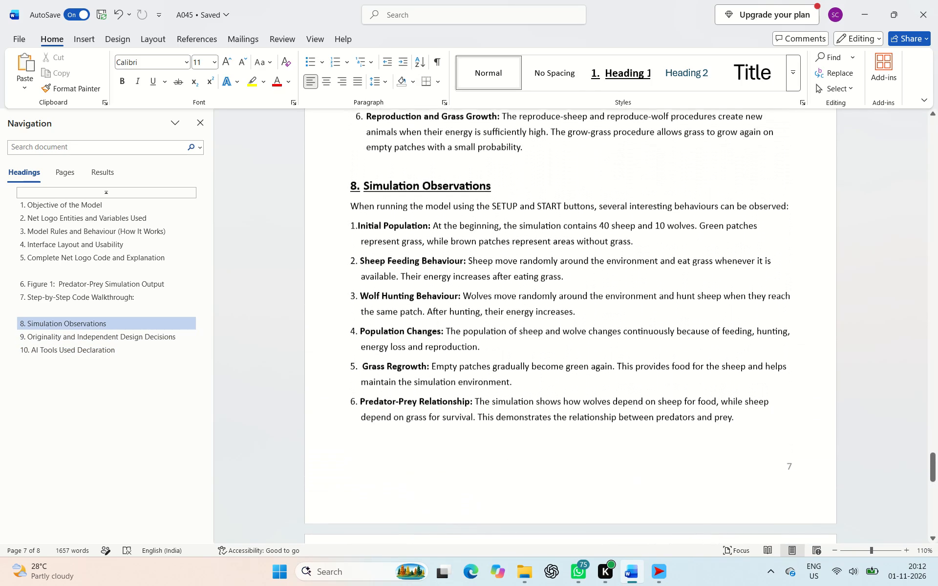
pyautogui.scroll(8, 657, 421)
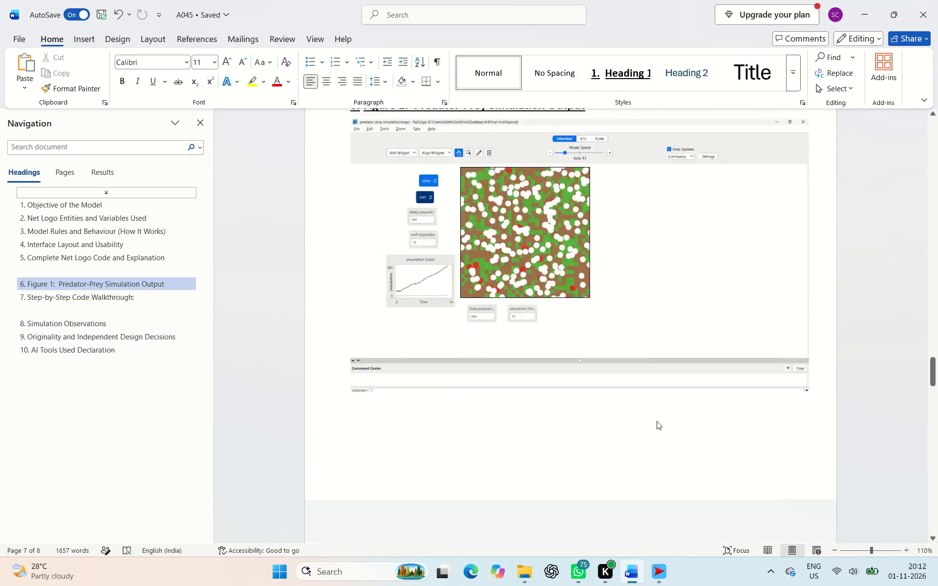
pyautogui.scroll(9, 657, 421)
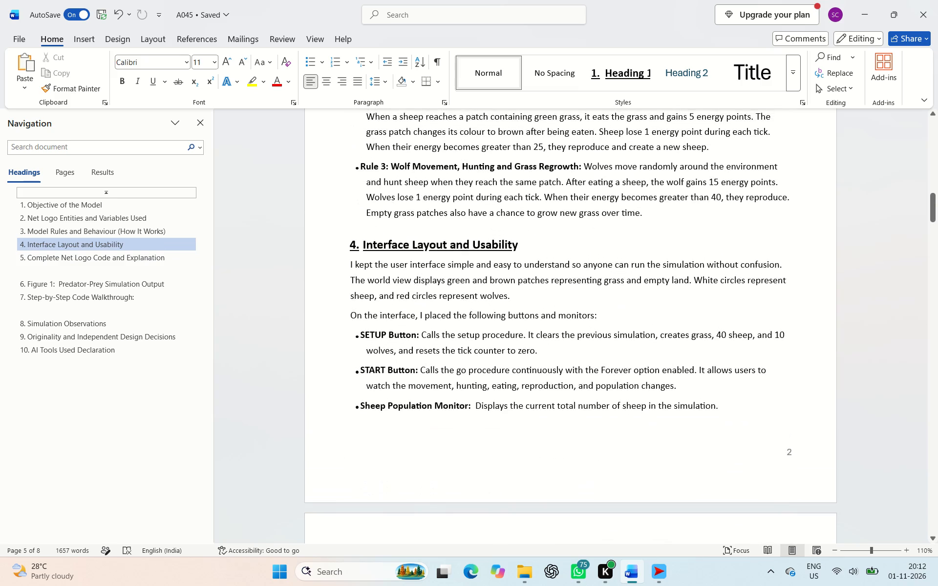
pyautogui.scroll(6, 657, 421)
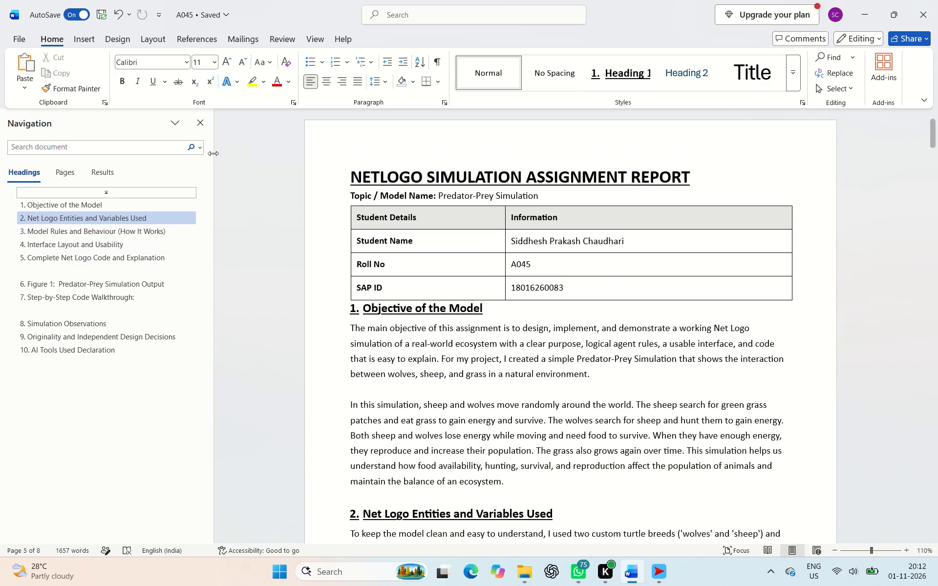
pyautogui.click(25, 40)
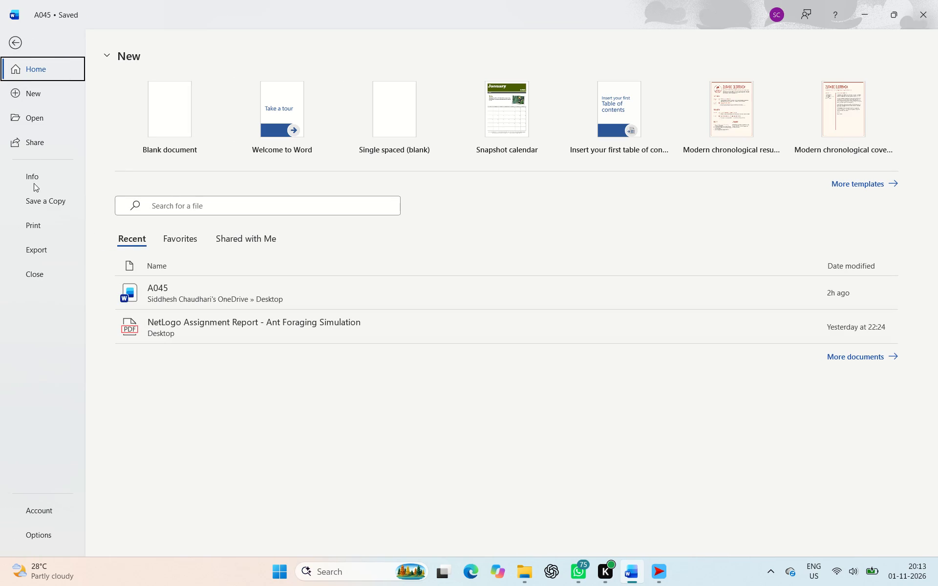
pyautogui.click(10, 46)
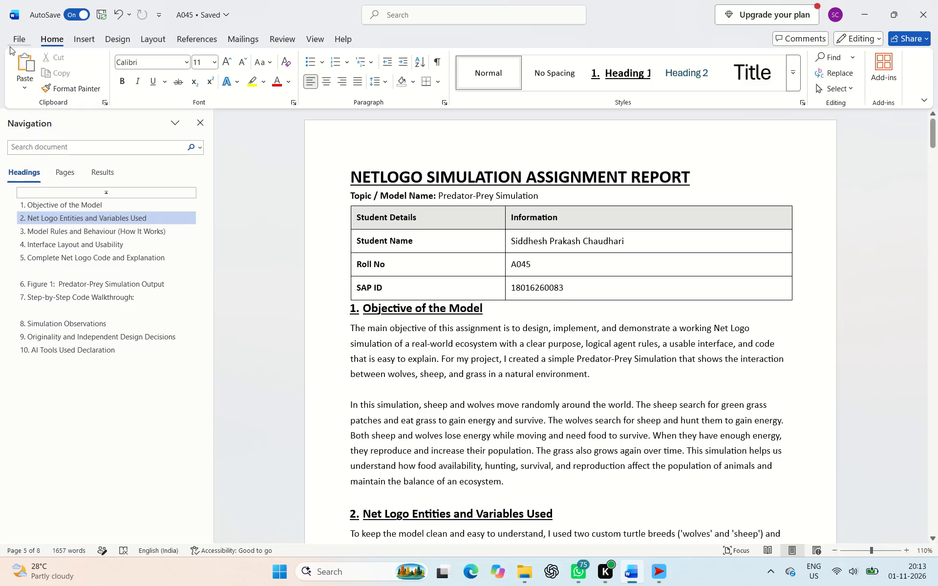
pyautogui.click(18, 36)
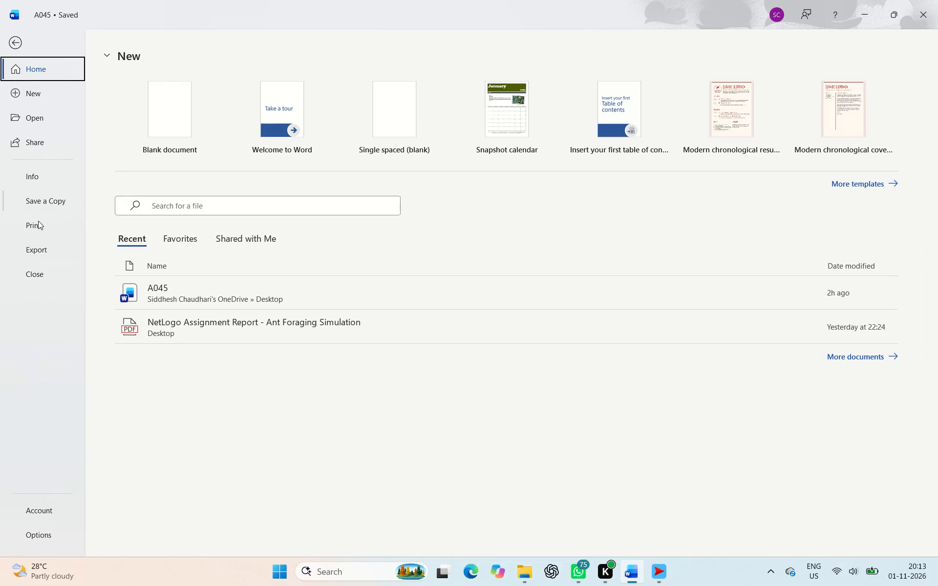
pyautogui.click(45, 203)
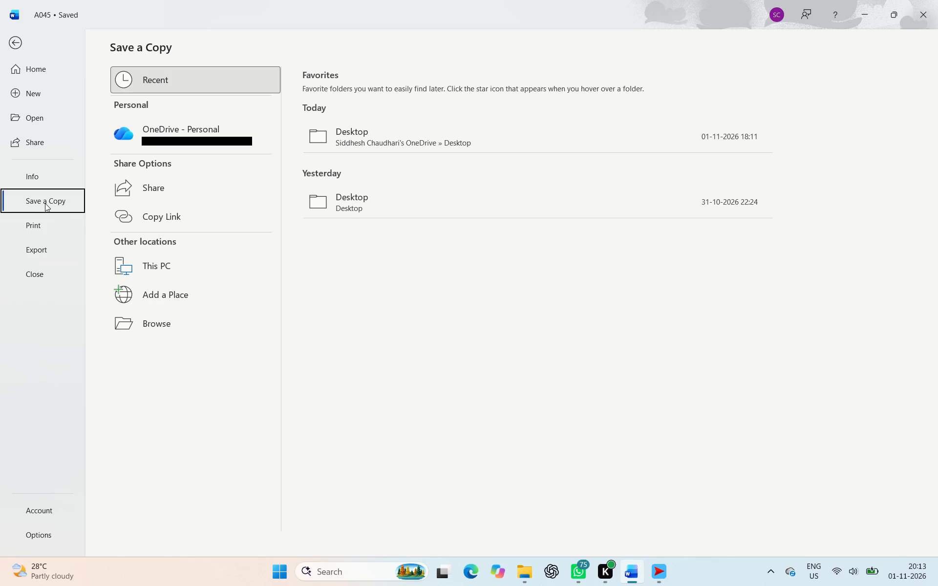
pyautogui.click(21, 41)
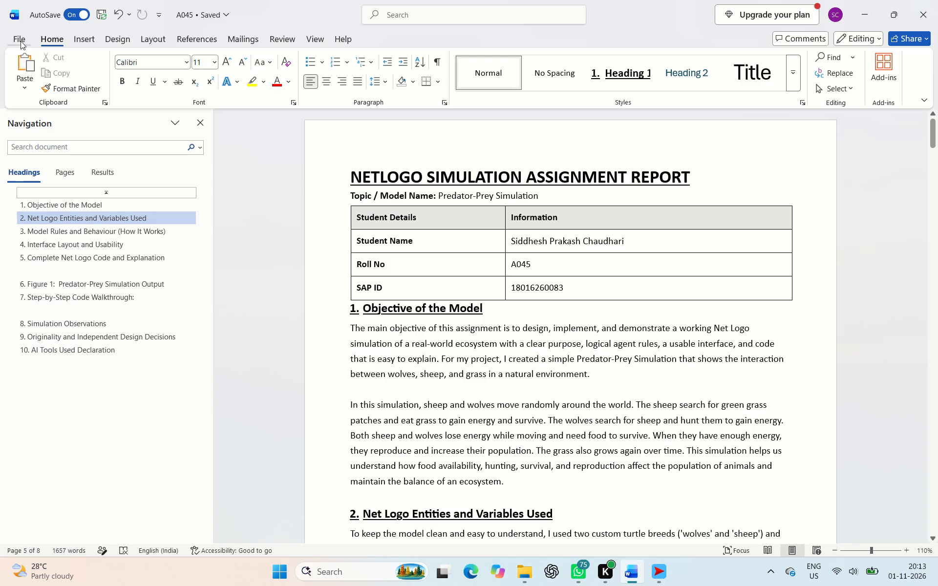
# Save the finished A045 report.
pyautogui.hotkey('ctrl', 's')
pyautogui.hotkey('ctrl', 's')
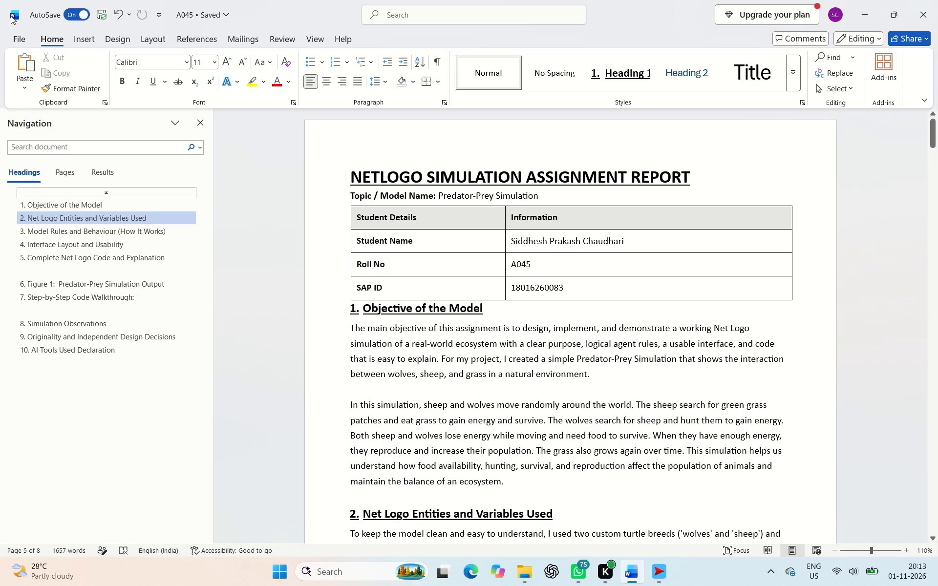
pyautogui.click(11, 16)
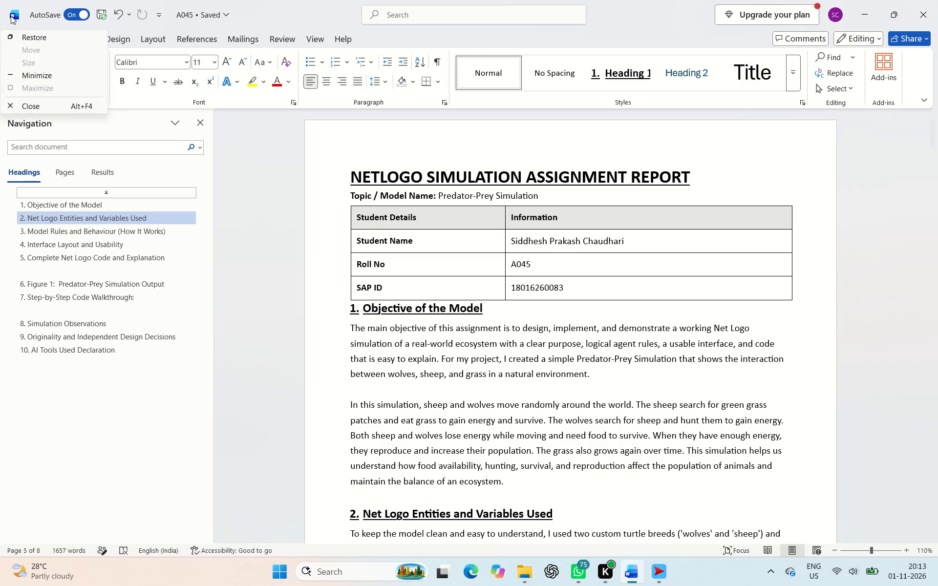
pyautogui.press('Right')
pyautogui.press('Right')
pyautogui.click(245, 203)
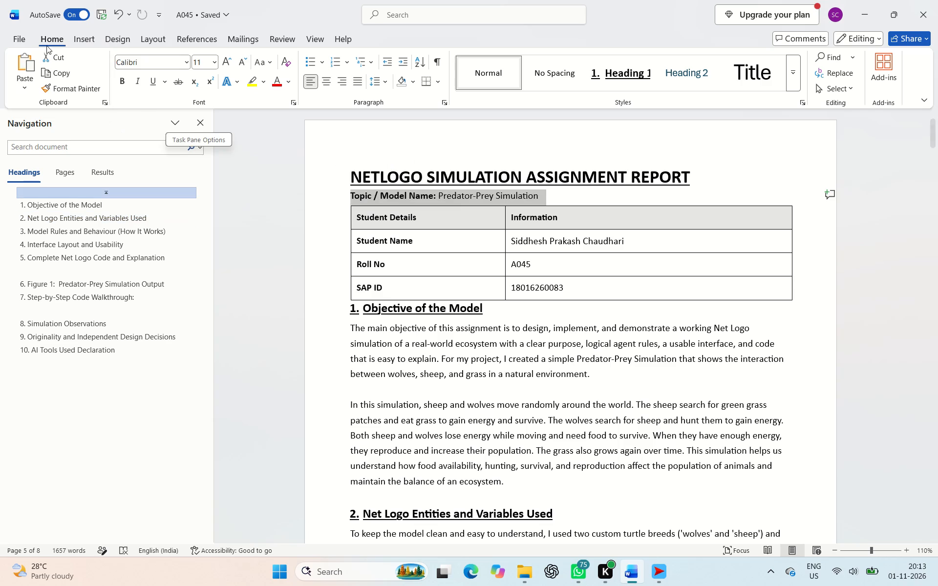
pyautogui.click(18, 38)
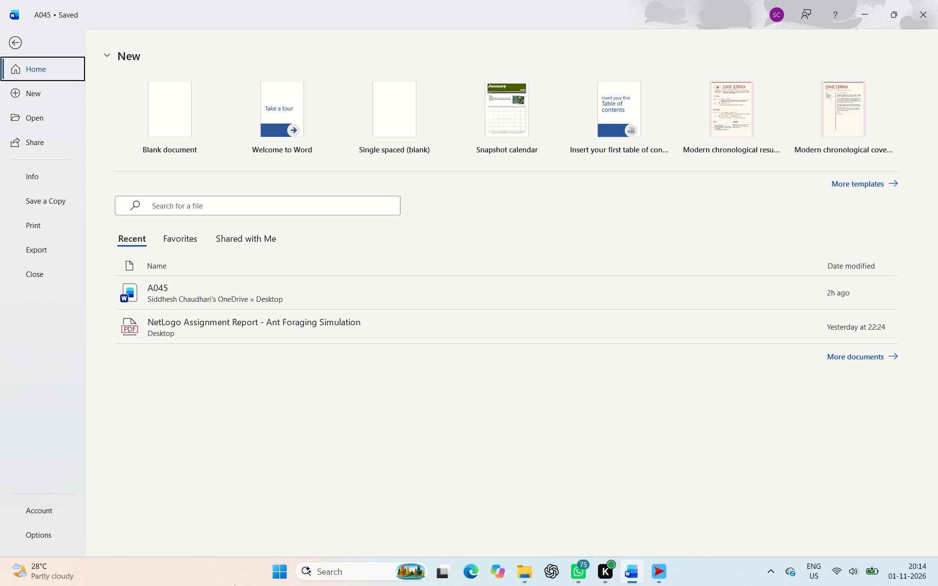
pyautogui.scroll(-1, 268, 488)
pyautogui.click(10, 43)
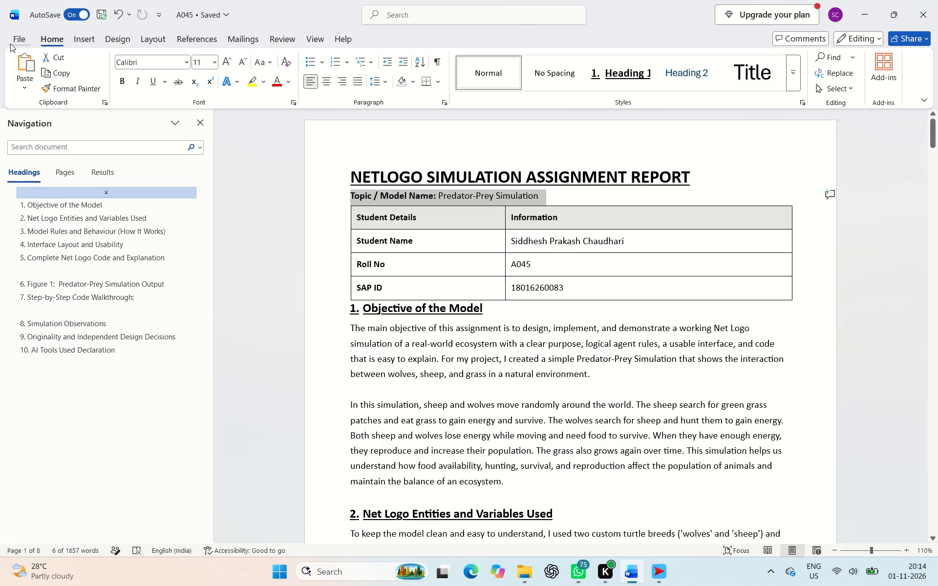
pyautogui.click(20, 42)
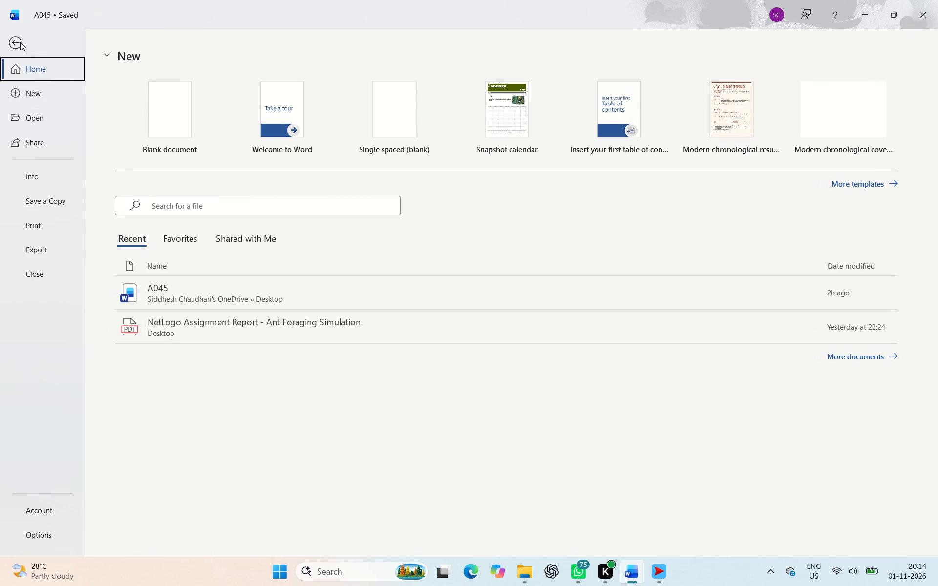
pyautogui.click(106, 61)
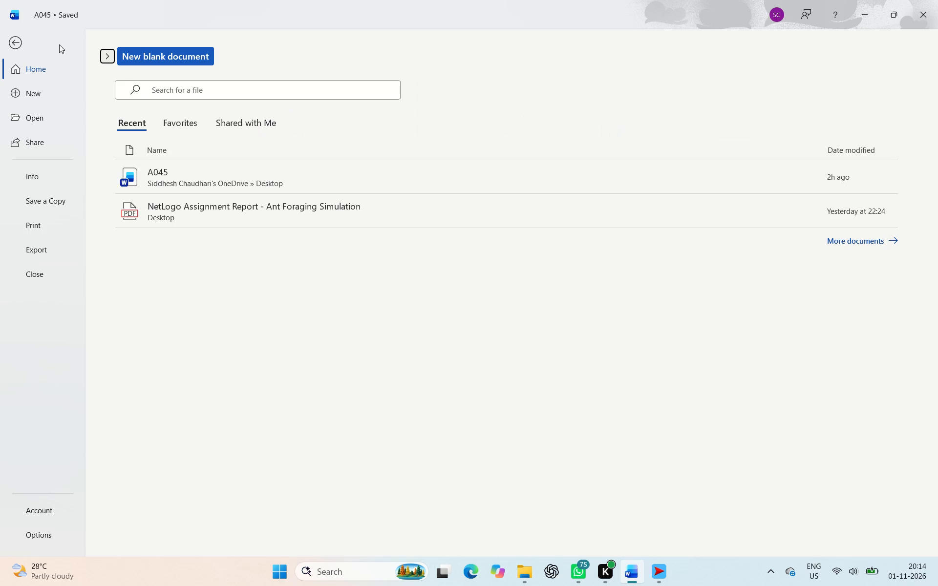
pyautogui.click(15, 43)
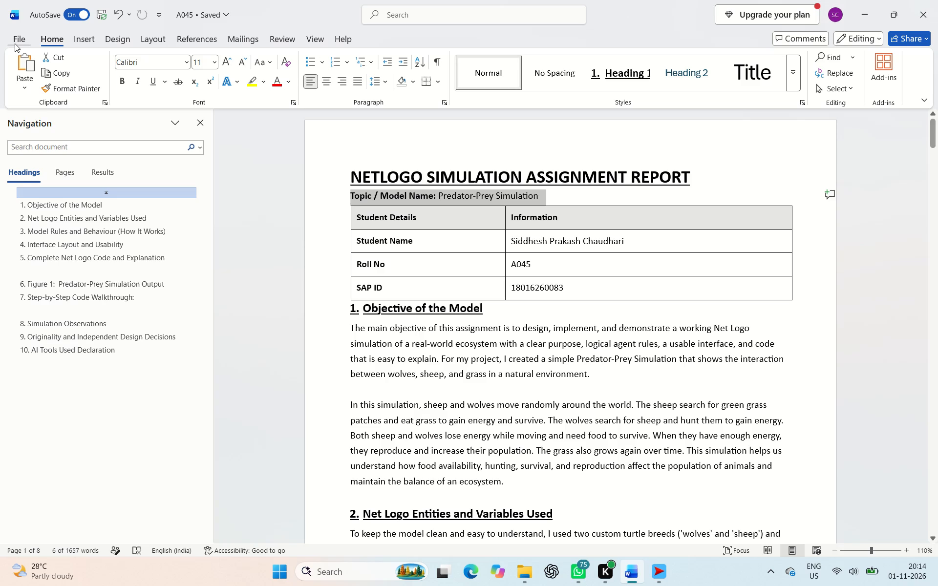
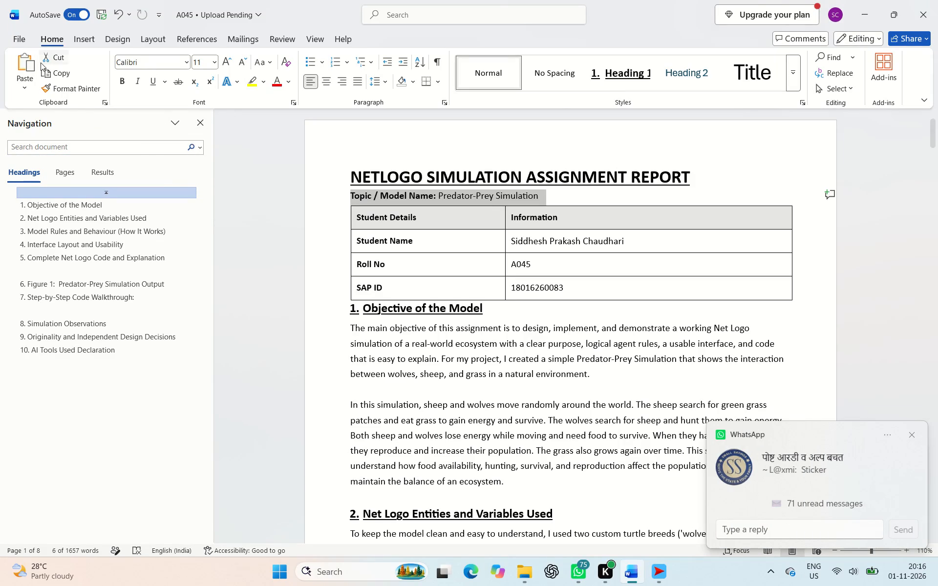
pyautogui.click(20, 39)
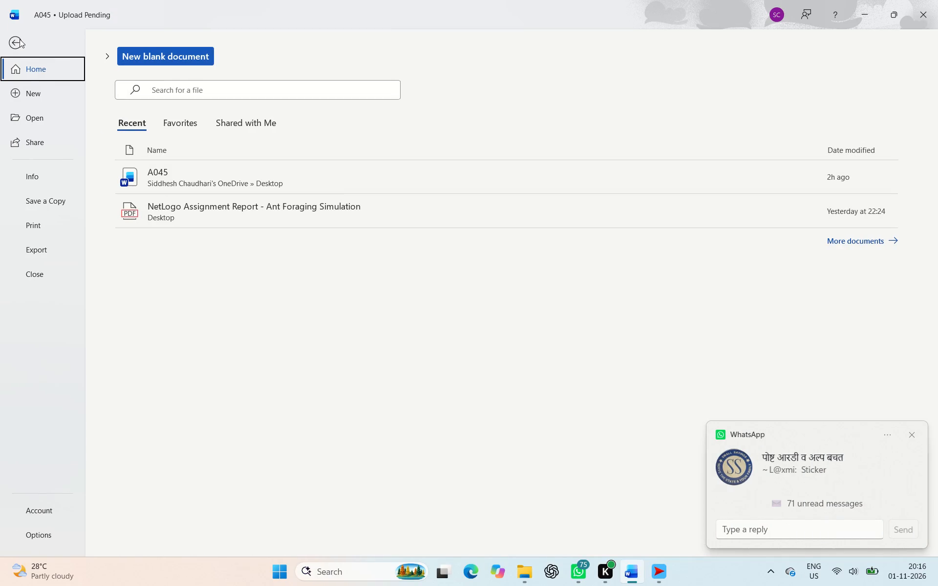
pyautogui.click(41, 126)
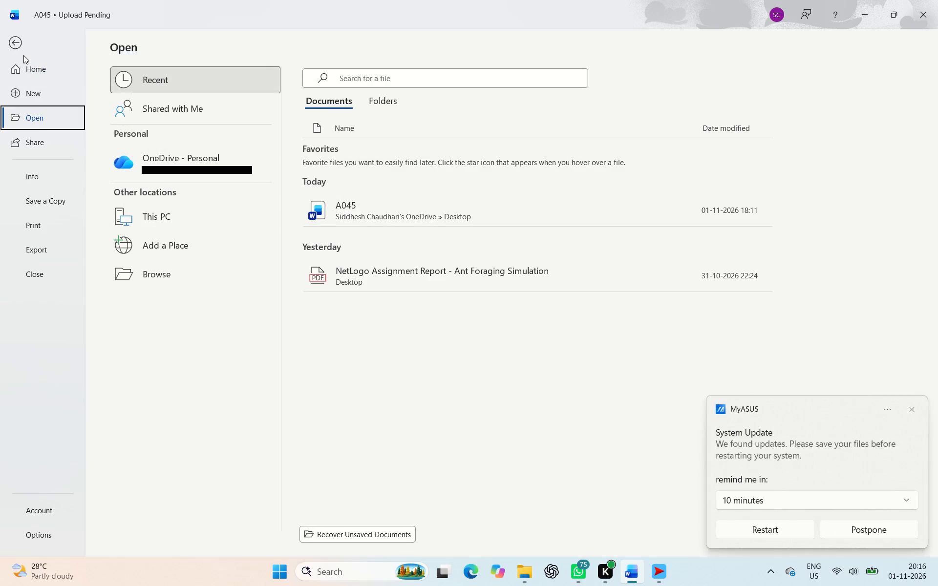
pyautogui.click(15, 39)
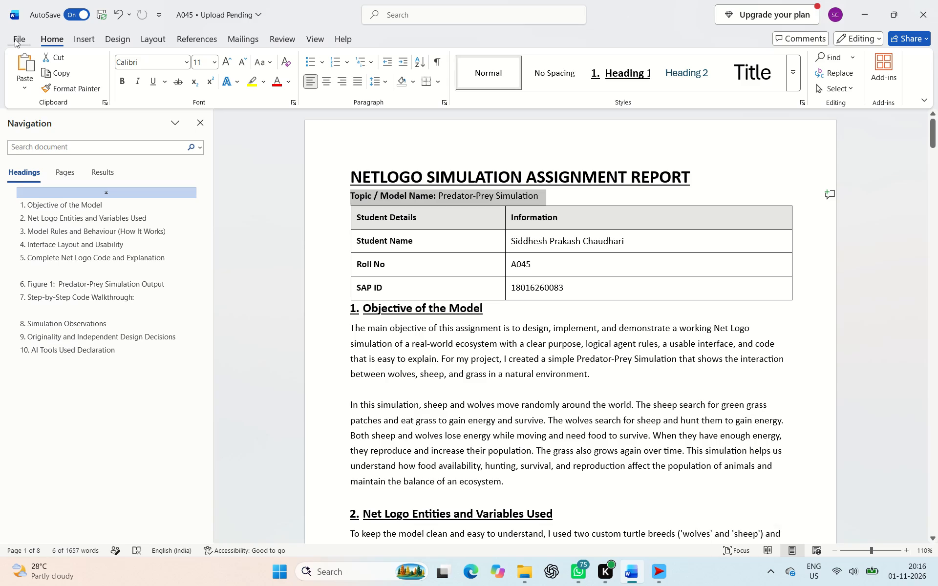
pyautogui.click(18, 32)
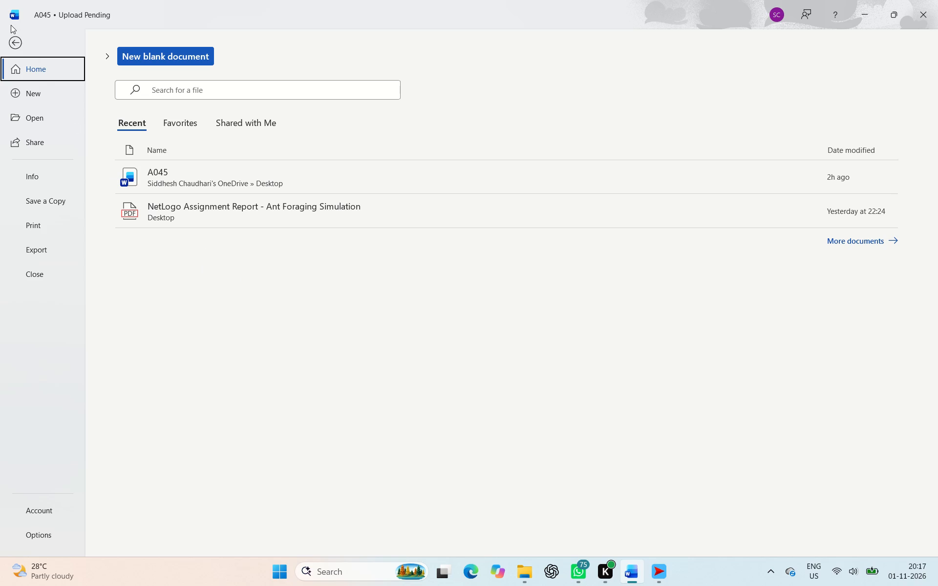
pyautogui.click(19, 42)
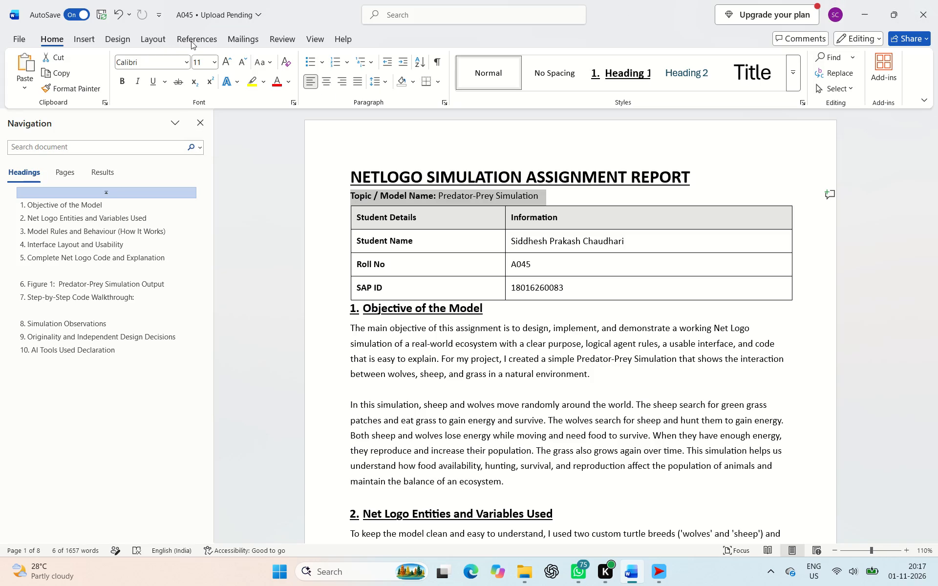
# Hide the Navigation pane beside the report.
pyautogui.click(320, 41)
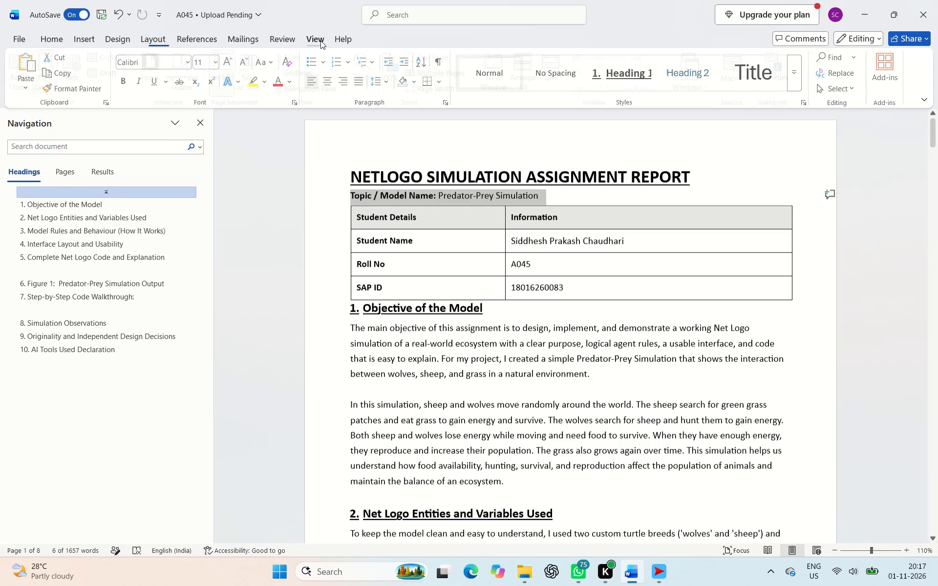
pyautogui.click(286, 88)
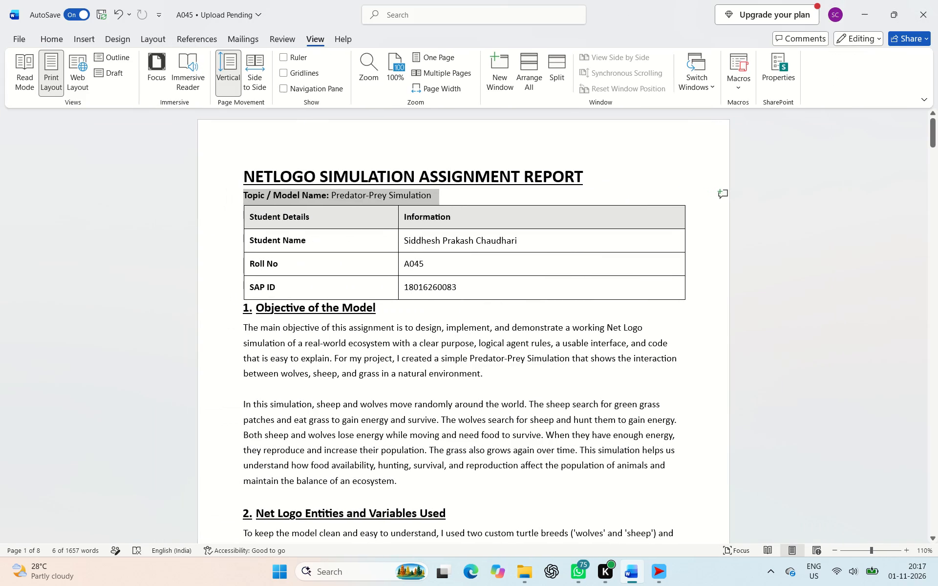
pyautogui.click(149, 193)
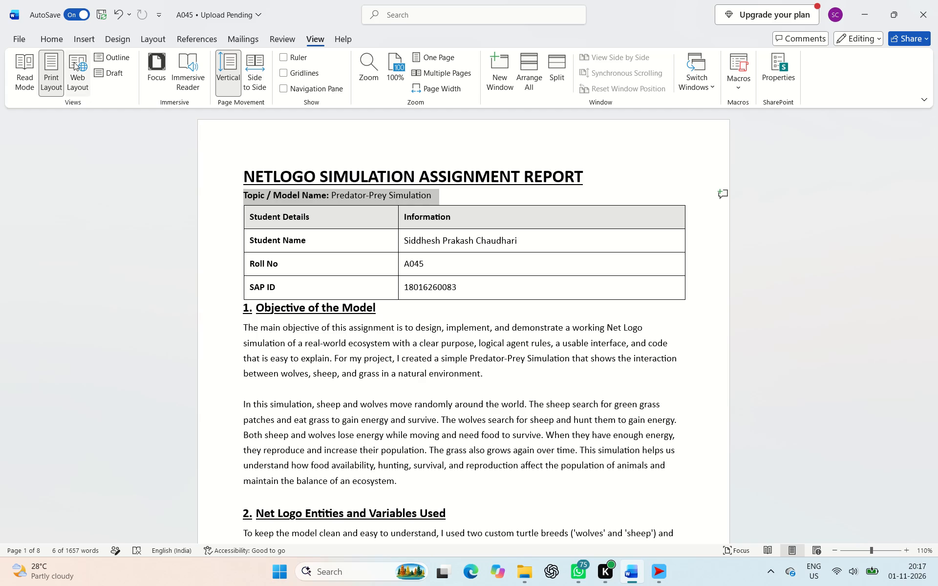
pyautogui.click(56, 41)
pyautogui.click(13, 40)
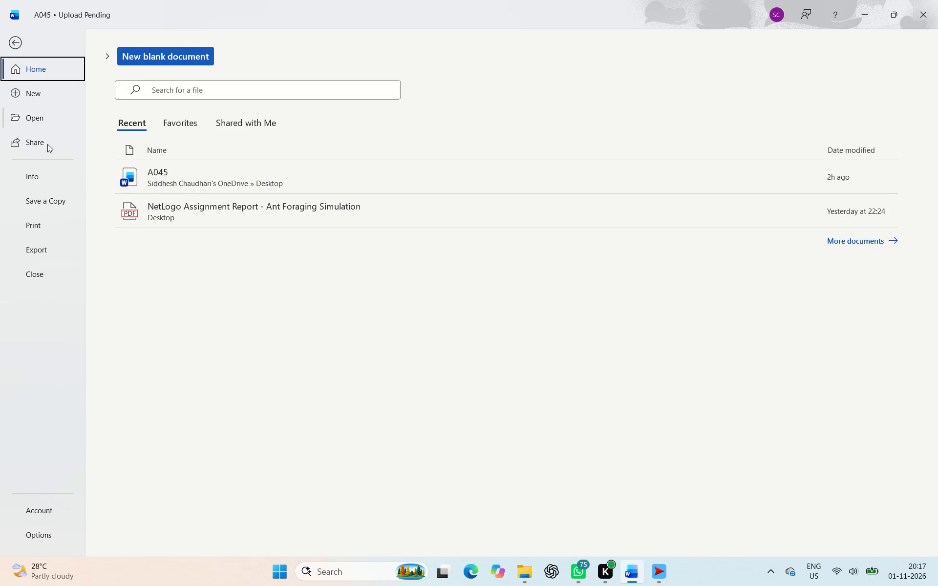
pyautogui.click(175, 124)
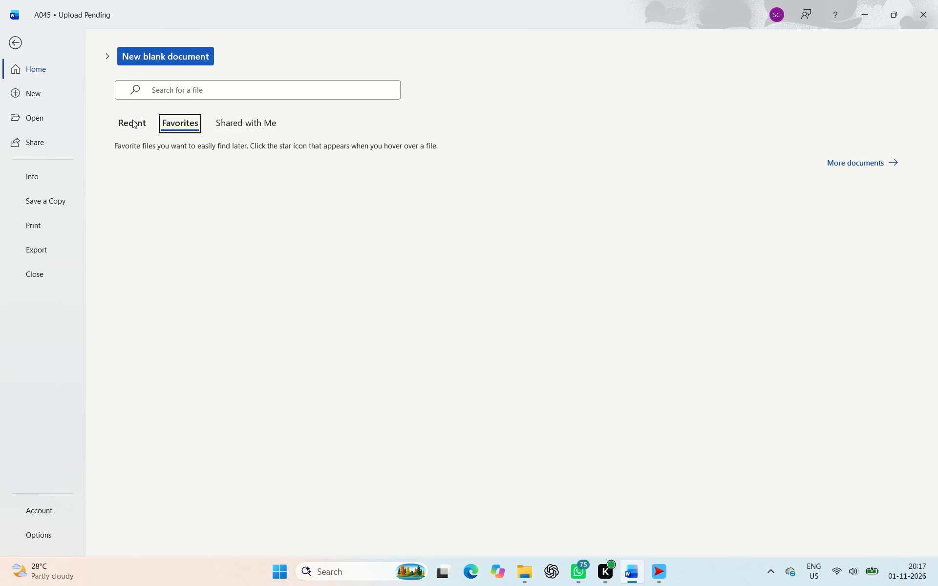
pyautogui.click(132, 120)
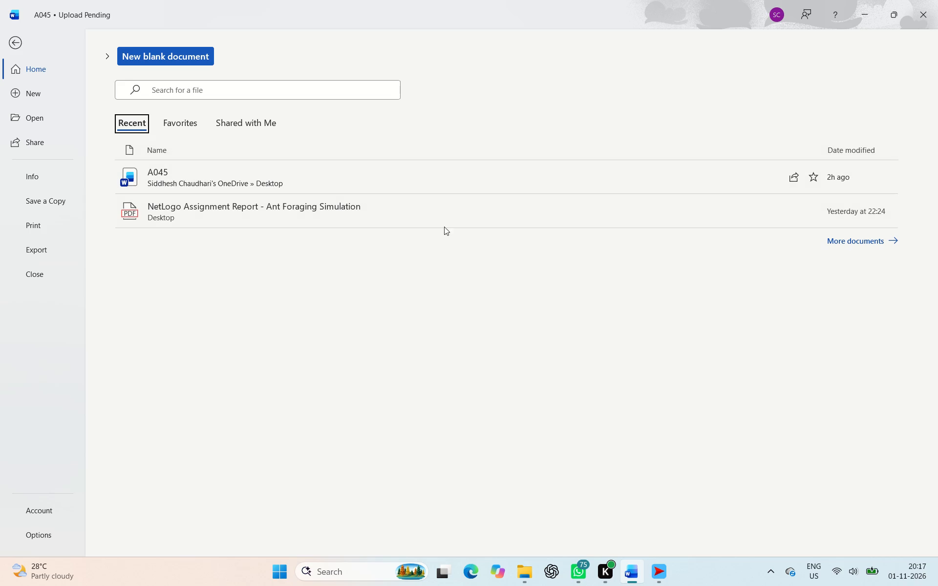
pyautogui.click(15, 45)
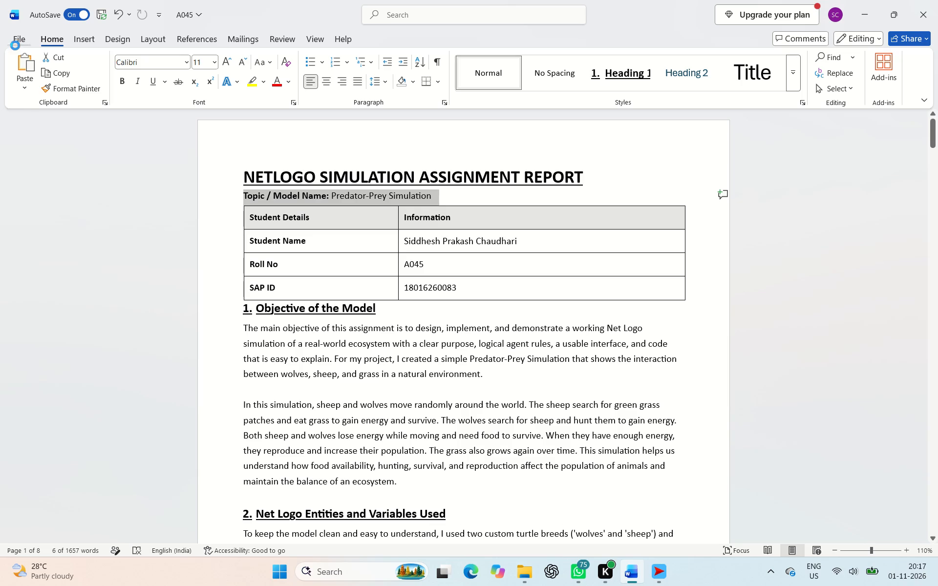
# Save the A045 report, leaving the font settings of the topic line as they are.
pyautogui.hotkey('ctrl', 's')
pyautogui.hotkey('ctrl', 'd')
pyautogui.hotkey('ctrl', 's')
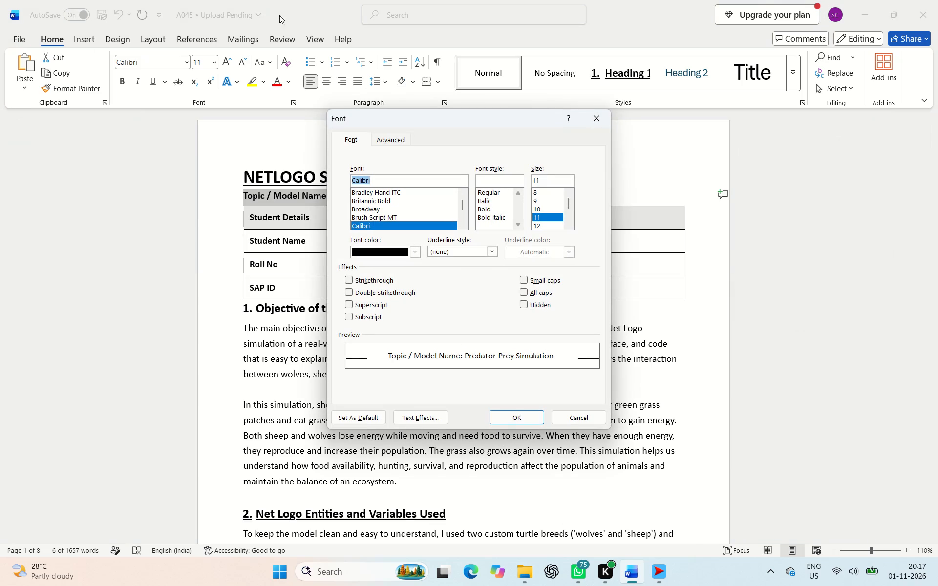
pyautogui.moveTo(595, 128); pyautogui.dragTo(596, 117)
pyautogui.click(596, 117)
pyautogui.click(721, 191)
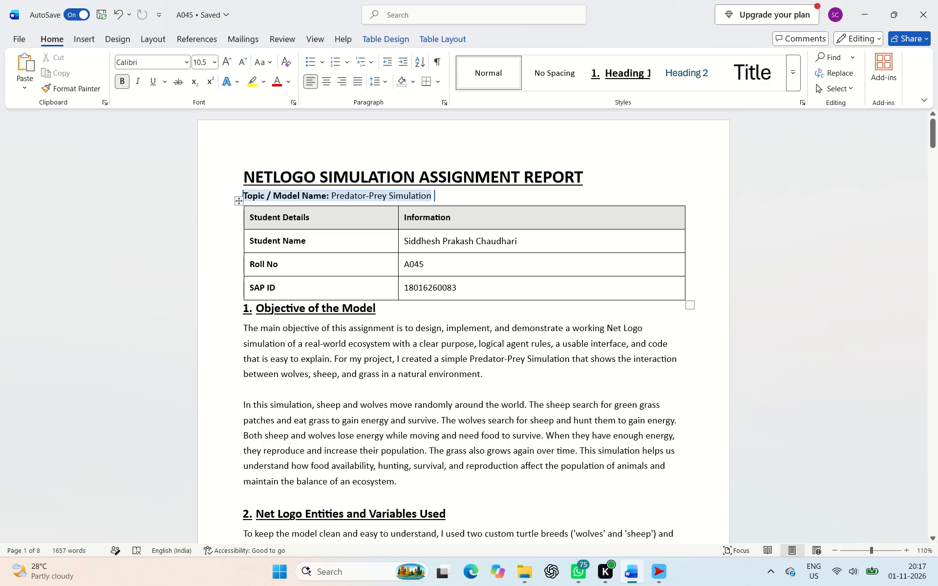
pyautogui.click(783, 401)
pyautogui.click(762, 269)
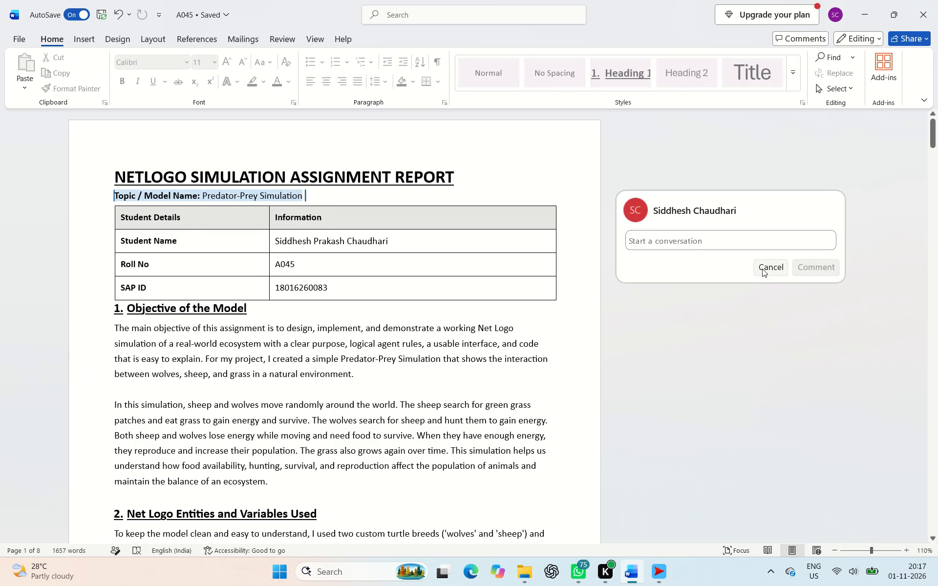
# Save the A045 report again.
pyautogui.hotkey('ctrl', 's')
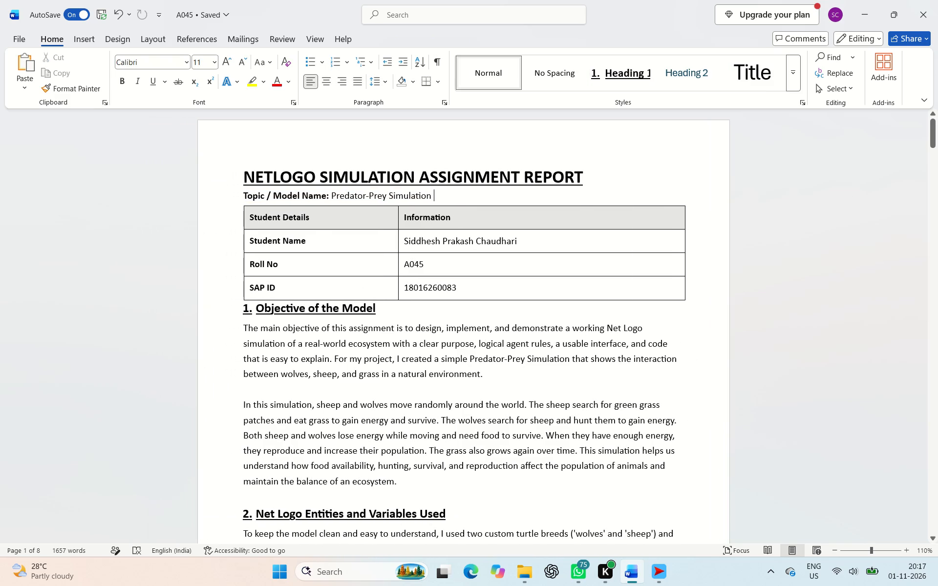
# Examine the whole report from the title page to the AI Tools section on page 8, and return to page 1.
pyautogui.scroll(-7, 762, 269)
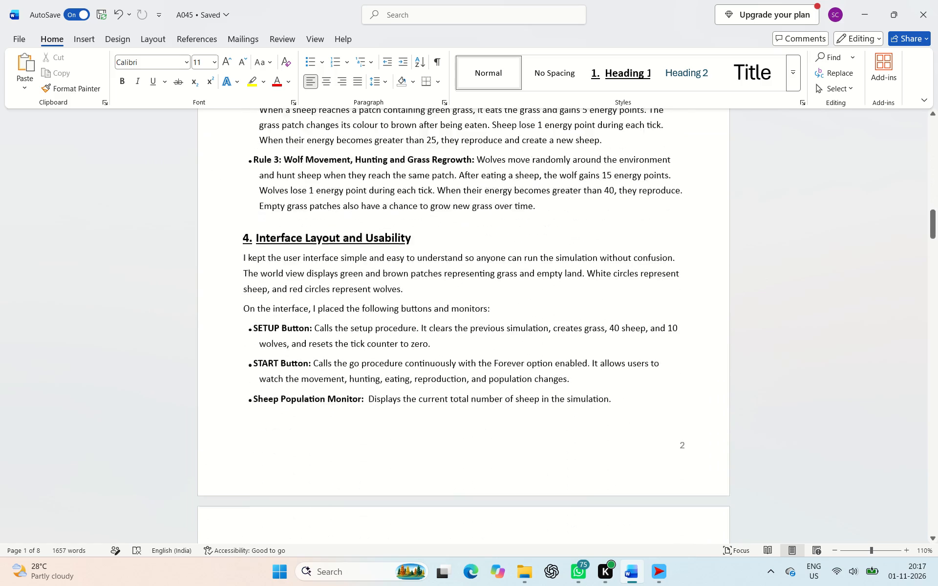
pyautogui.scroll(-14, 762, 269)
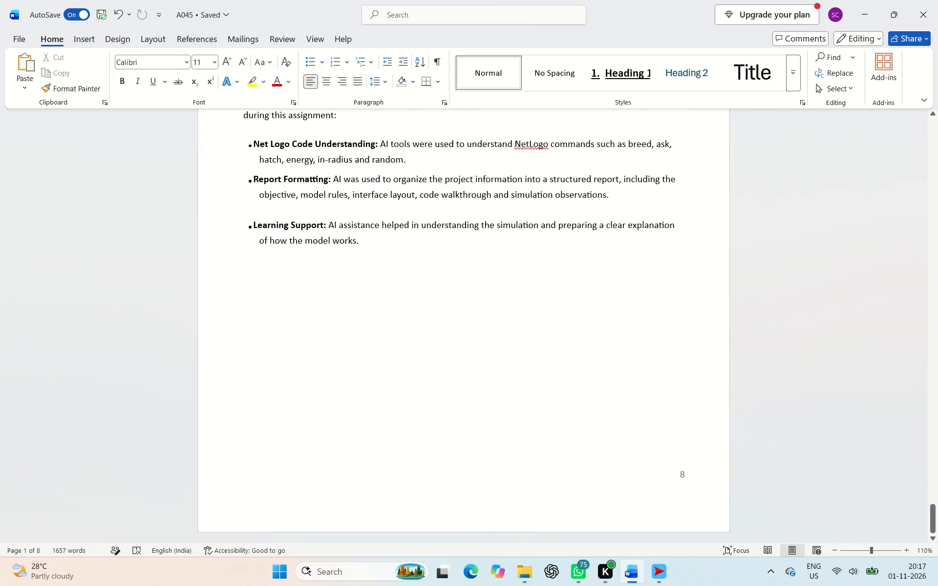
pyautogui.scroll(20, 762, 269)
pyautogui.scroll(6, 762, 269)
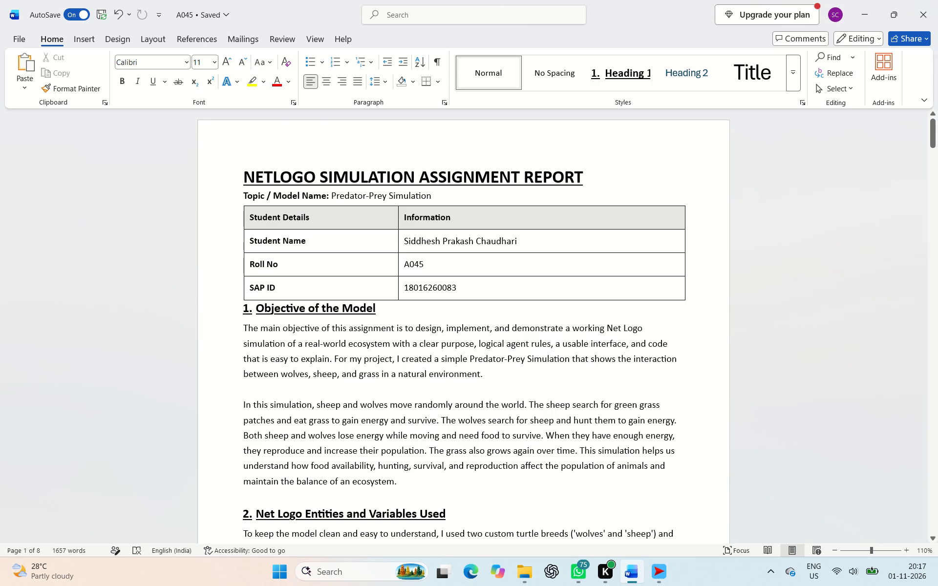
# Open the print preview of the A045 report and check the layout and page numbers of its pages.
pyautogui.click(19, 37)
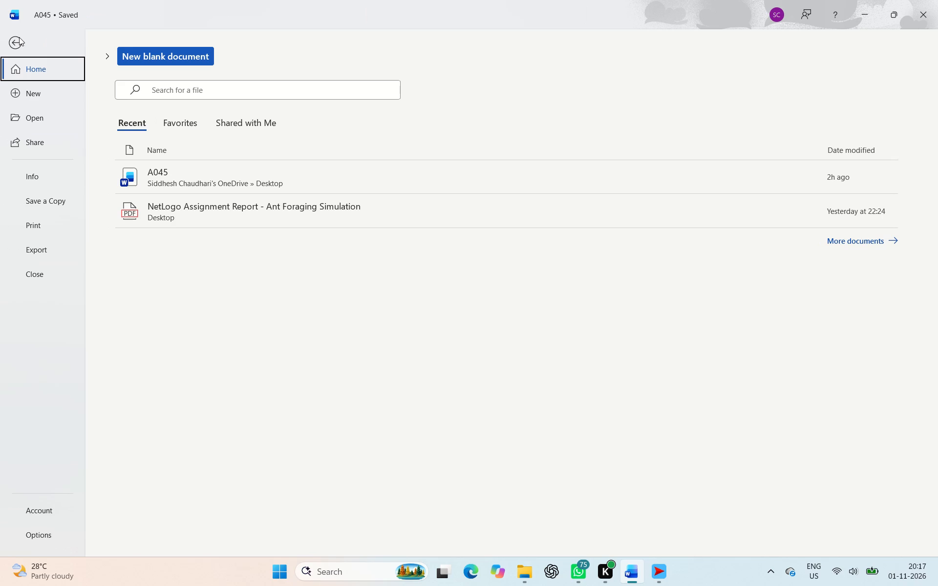
pyautogui.click(43, 225)
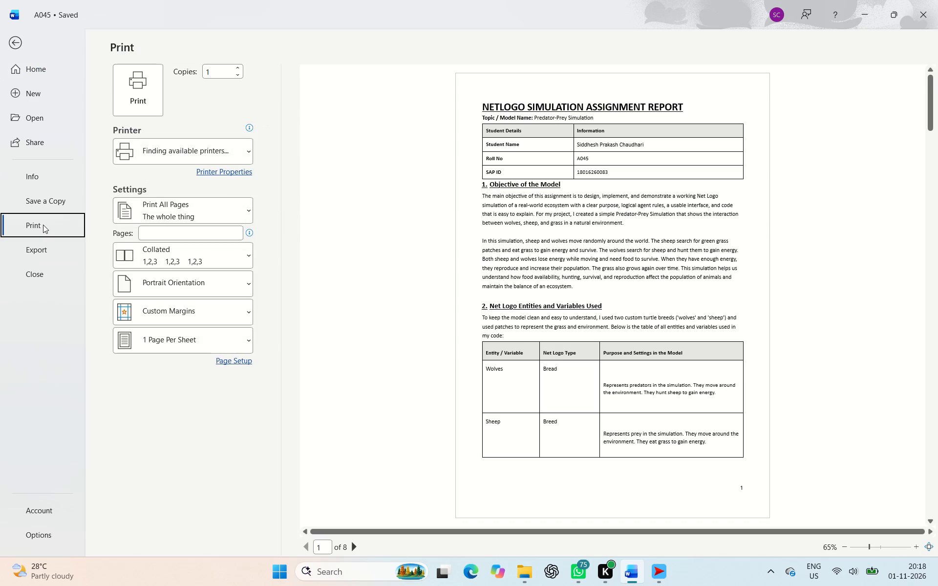
pyautogui.scroll(-4, 396, 291)
pyautogui.scroll(1, 396, 291)
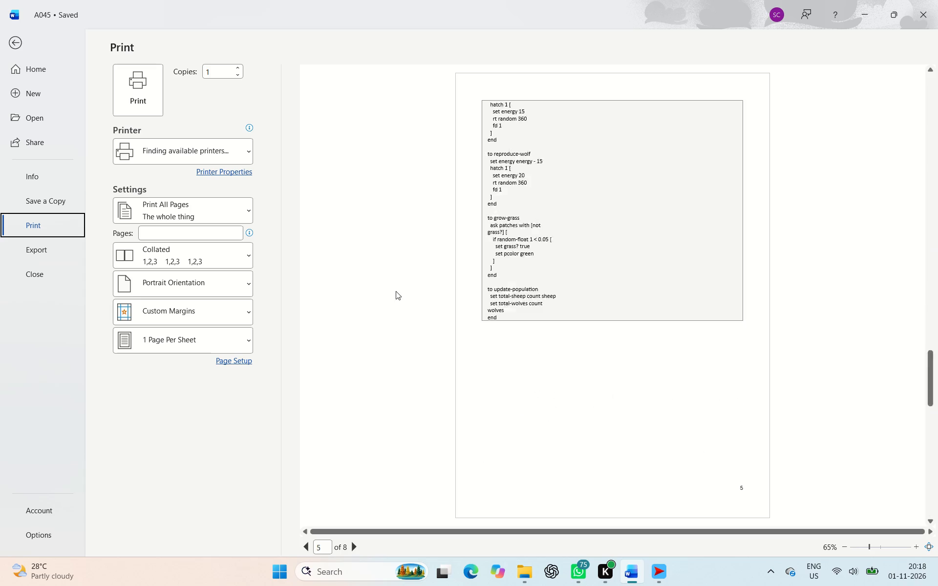
pyautogui.scroll(4, 396, 291)
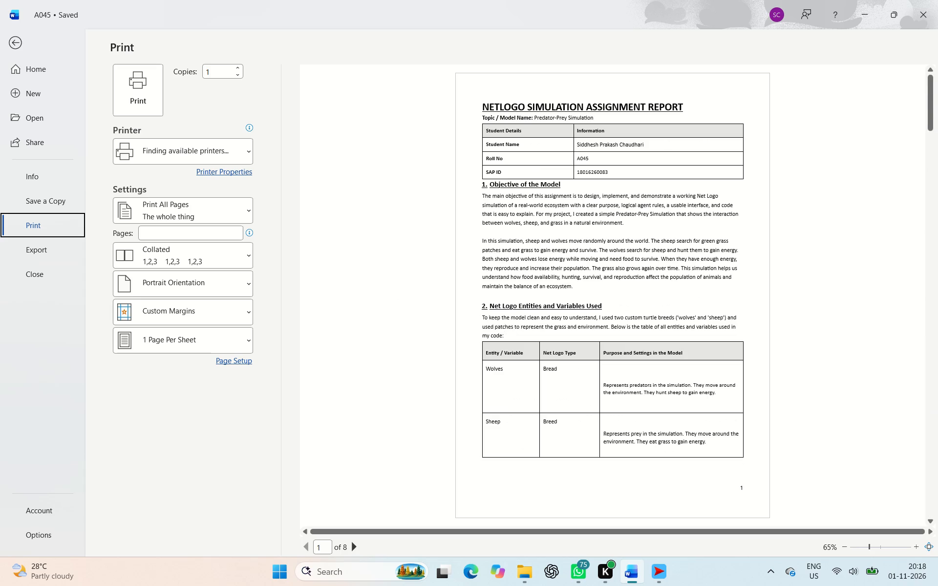
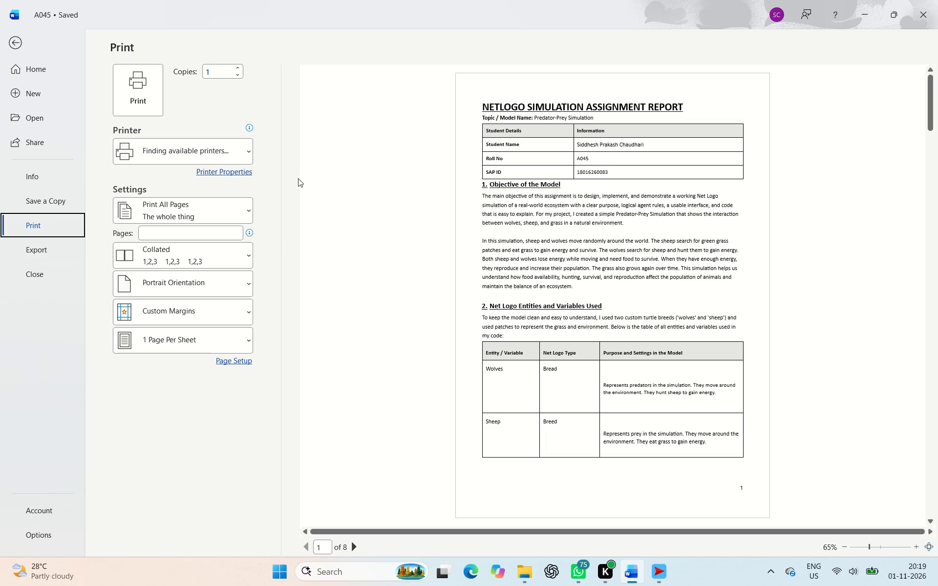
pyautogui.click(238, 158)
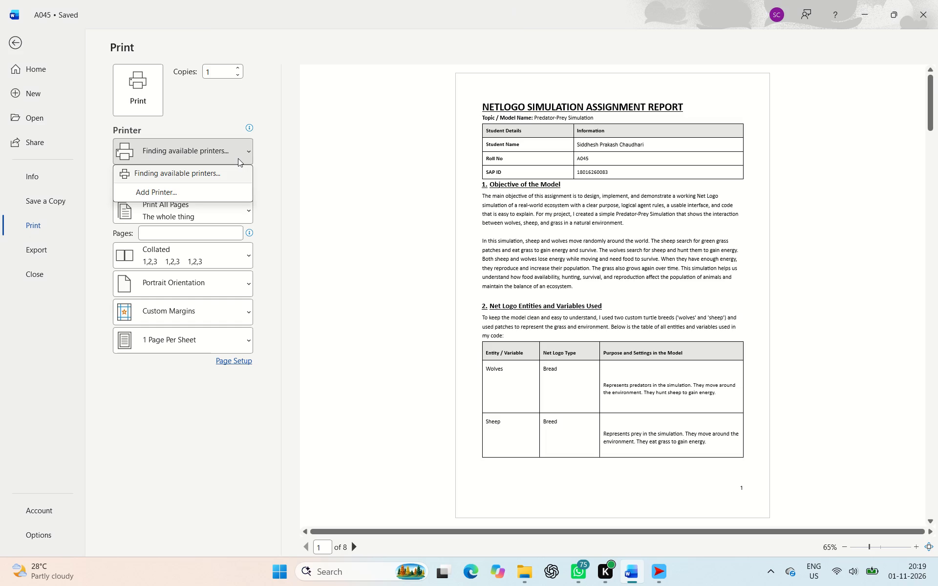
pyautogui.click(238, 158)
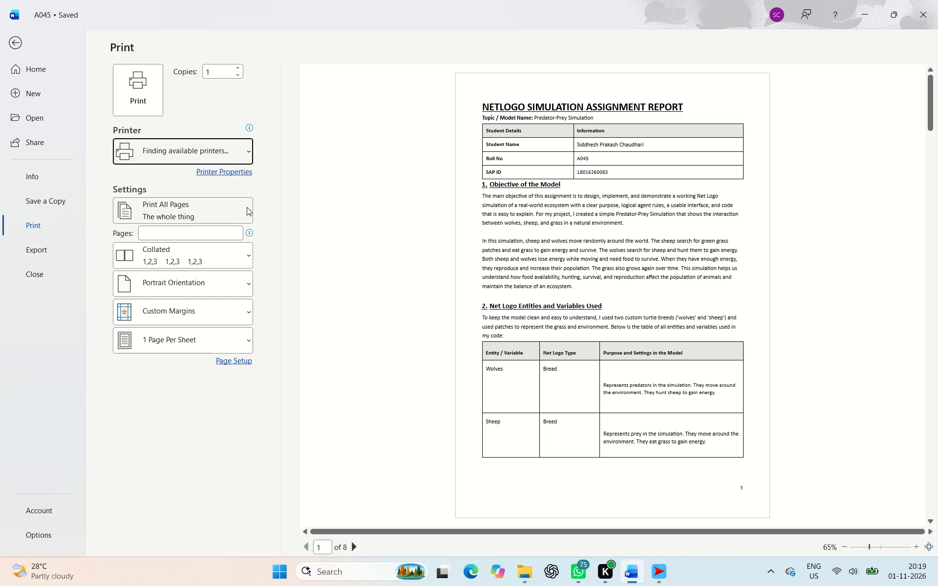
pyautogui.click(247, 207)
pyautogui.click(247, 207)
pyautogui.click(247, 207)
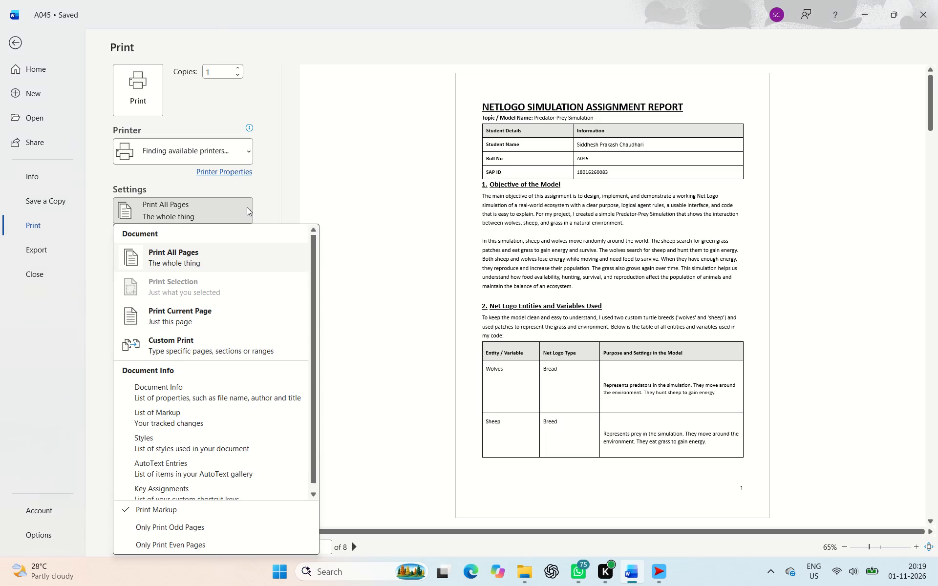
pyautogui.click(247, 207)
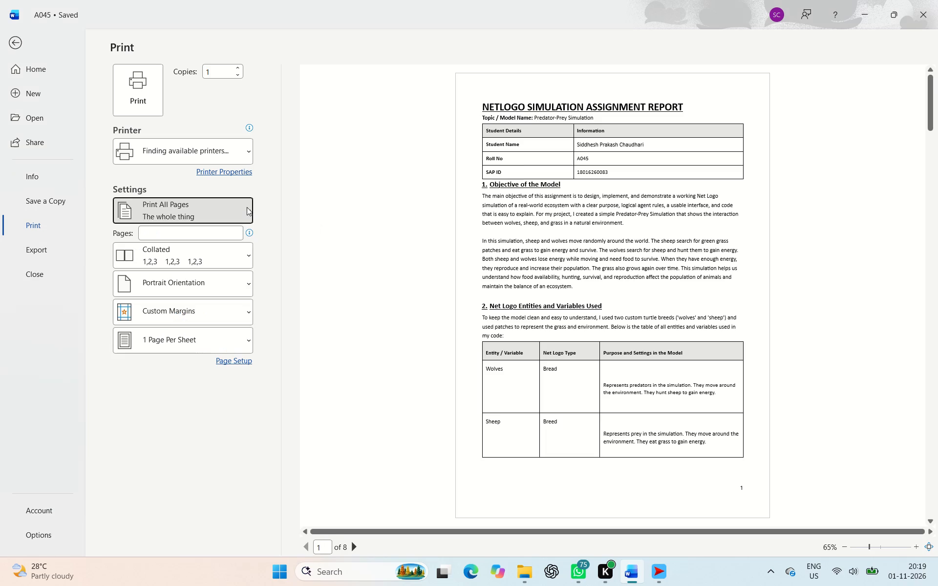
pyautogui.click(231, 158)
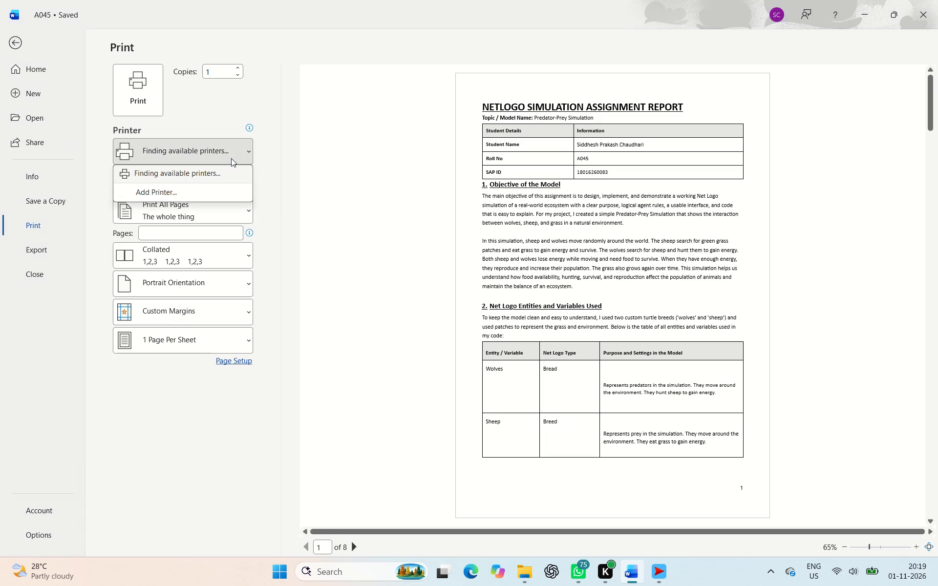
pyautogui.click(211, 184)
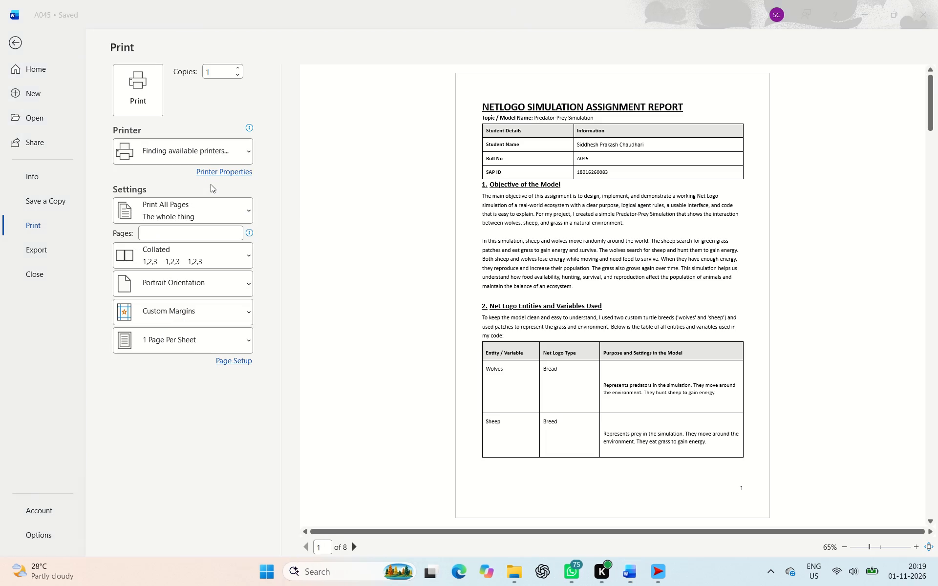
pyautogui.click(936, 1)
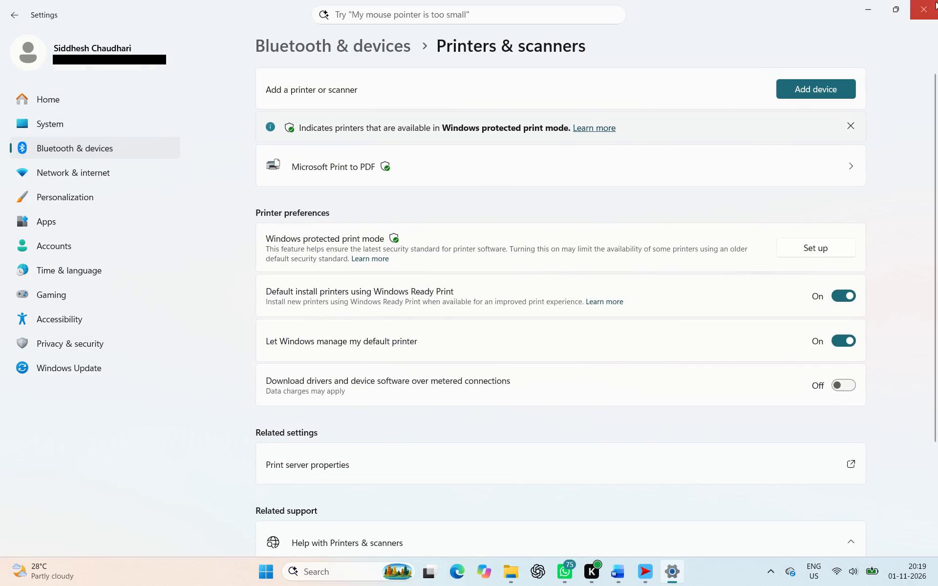
# Print the whole report to PDF, naming the output file A045, the student's first and last name, and Predator-Prey Simulation, joined by underscores.
pyautogui.click(130, 101)
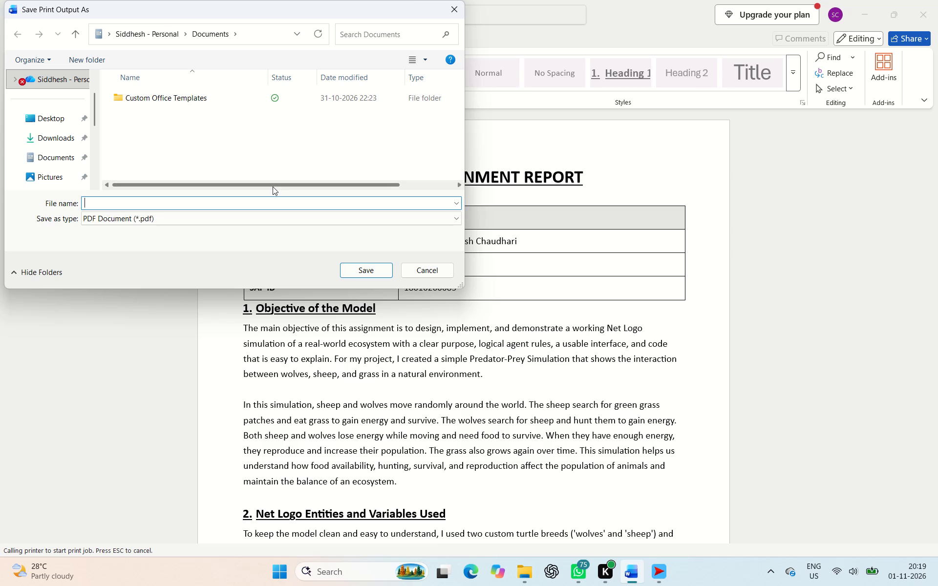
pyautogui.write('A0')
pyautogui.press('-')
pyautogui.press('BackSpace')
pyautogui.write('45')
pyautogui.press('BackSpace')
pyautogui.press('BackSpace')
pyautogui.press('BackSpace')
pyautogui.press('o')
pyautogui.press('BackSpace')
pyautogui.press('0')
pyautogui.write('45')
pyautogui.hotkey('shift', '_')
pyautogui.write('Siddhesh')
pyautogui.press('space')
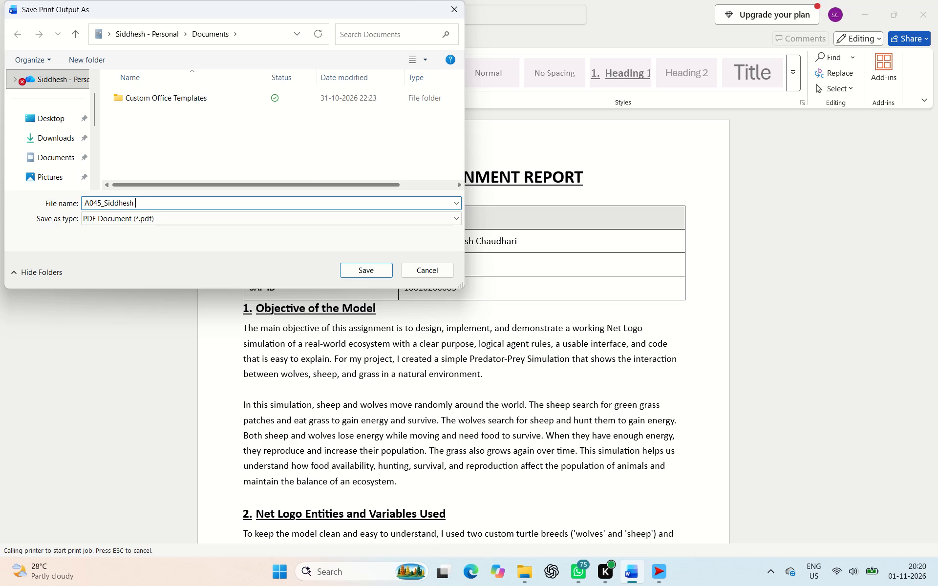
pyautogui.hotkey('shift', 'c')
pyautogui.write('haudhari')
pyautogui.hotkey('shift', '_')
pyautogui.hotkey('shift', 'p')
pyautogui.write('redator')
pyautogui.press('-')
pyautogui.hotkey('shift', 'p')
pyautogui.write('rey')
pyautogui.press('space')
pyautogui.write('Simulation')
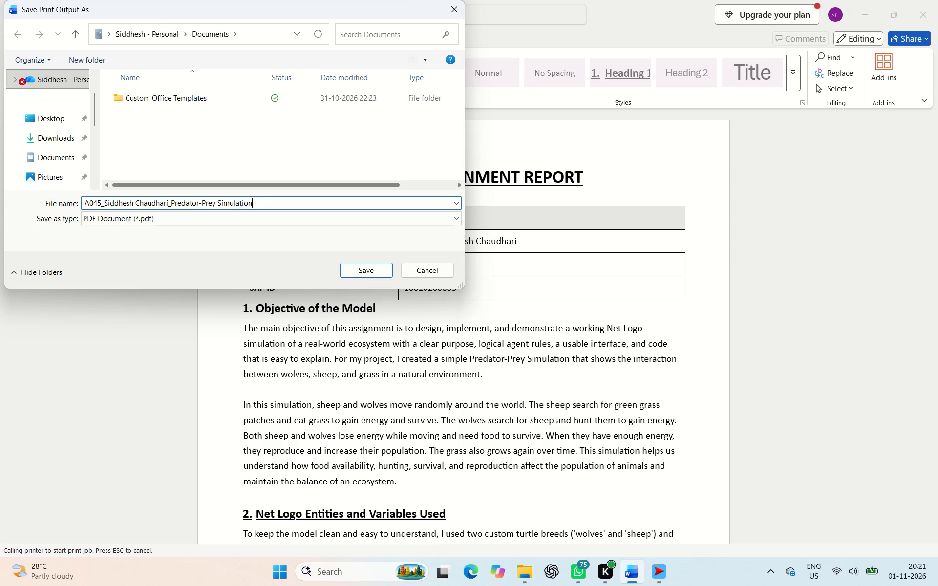
# Save the named PDF output of the report in the Desktop folder.
pyautogui.click(46, 121)
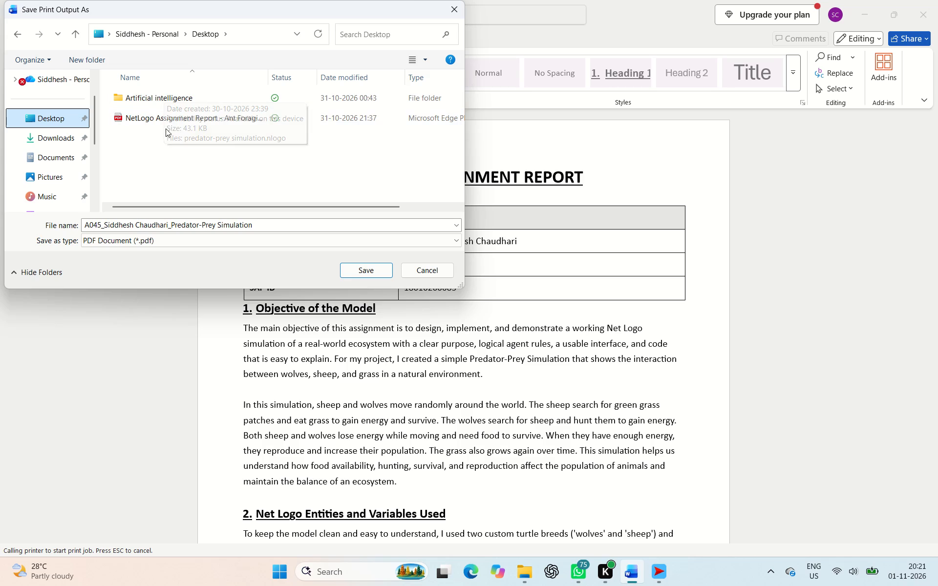
pyautogui.click(150, 138)
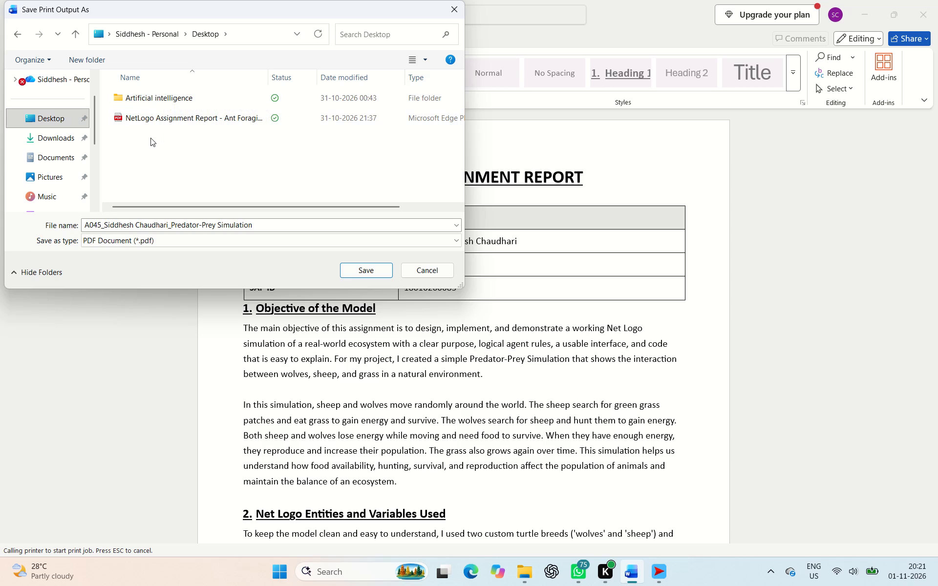
pyautogui.press('Return')
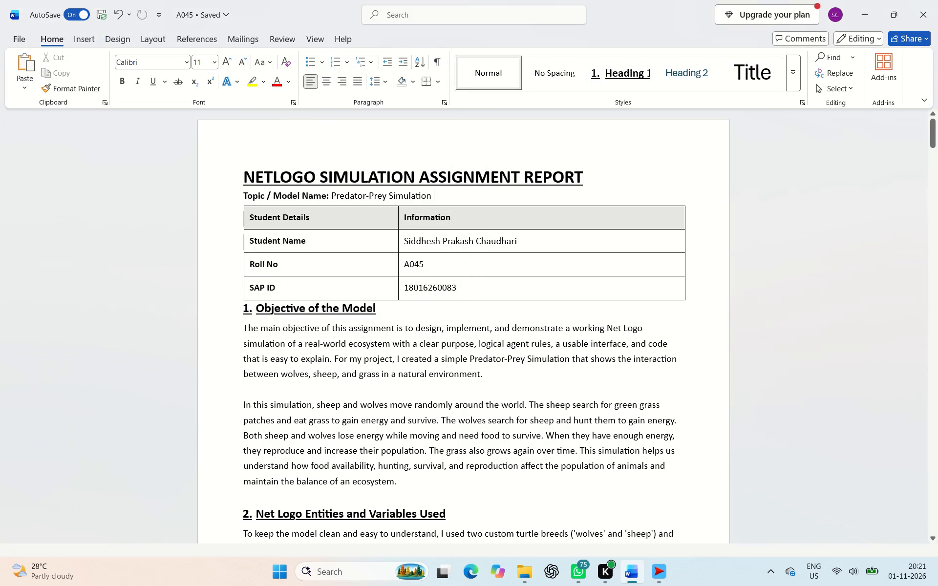
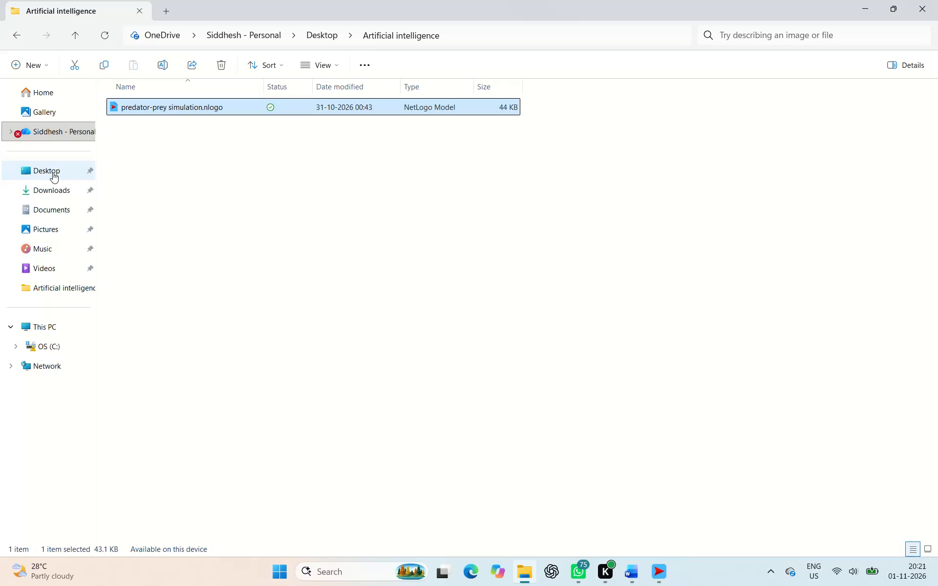
# Open the A045 Predator-Prey Simulation PDF from the Desktop folder and review all its pages from the title to the AI tools declaration.
pyautogui.click(53, 172)
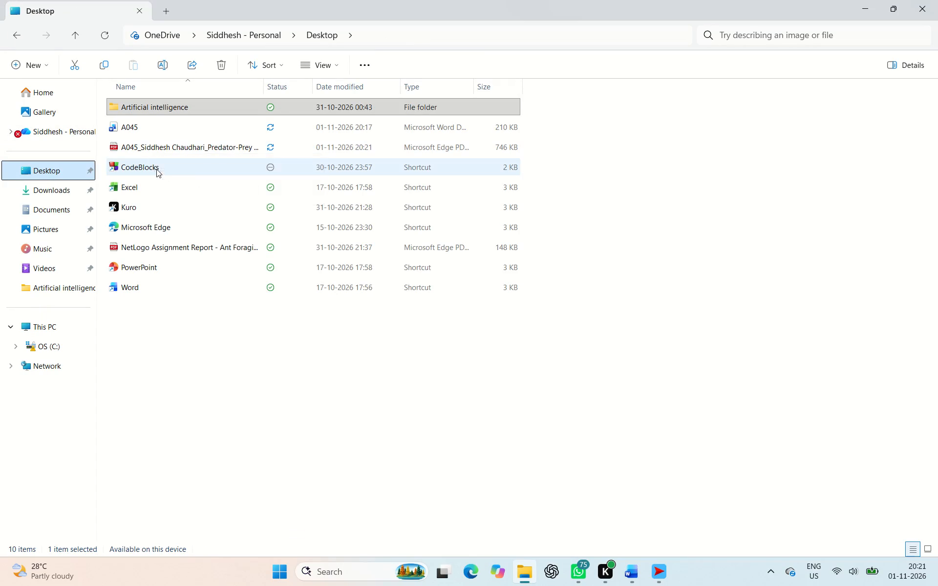
pyautogui.doubleClick(167, 147)
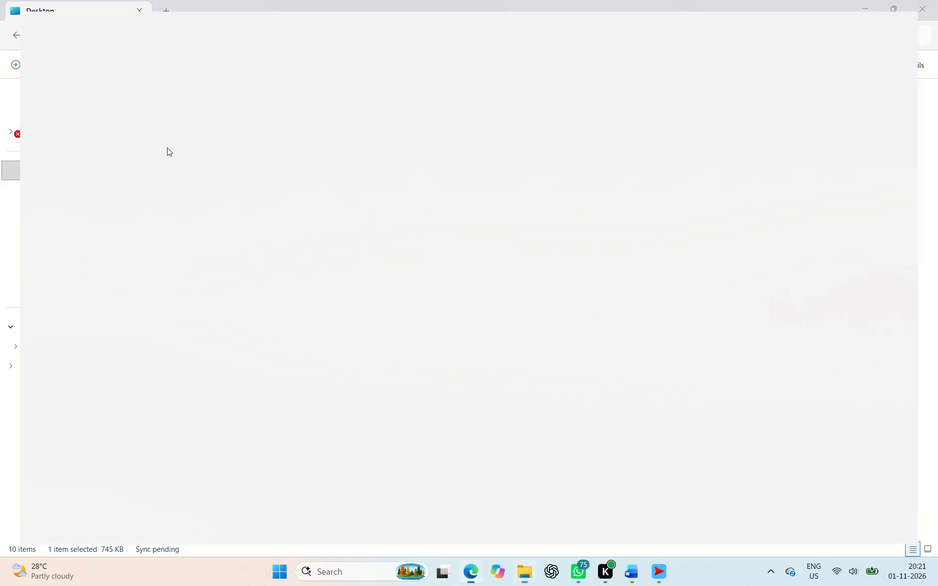
pyautogui.scroll(-1, 419, 286)
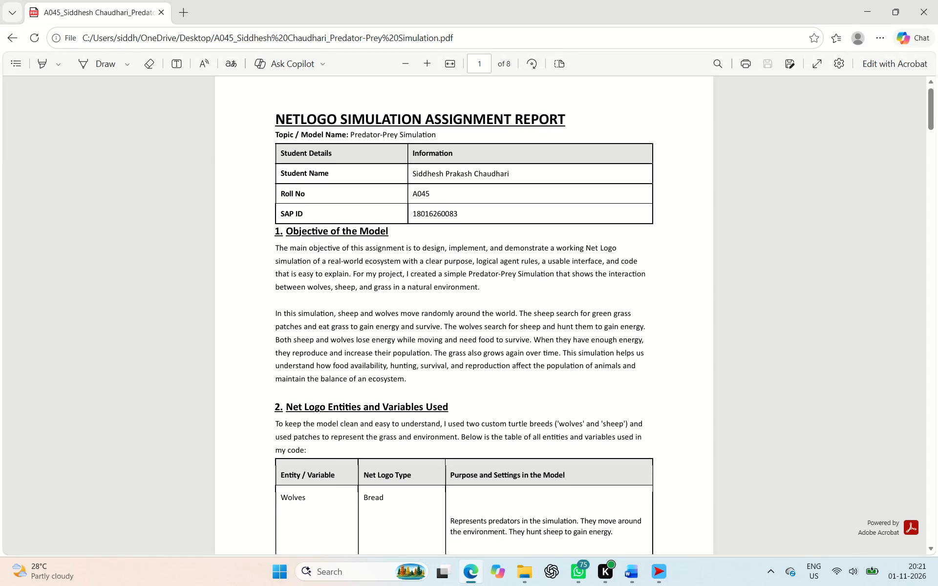
pyautogui.scroll(-4, 419, 286)
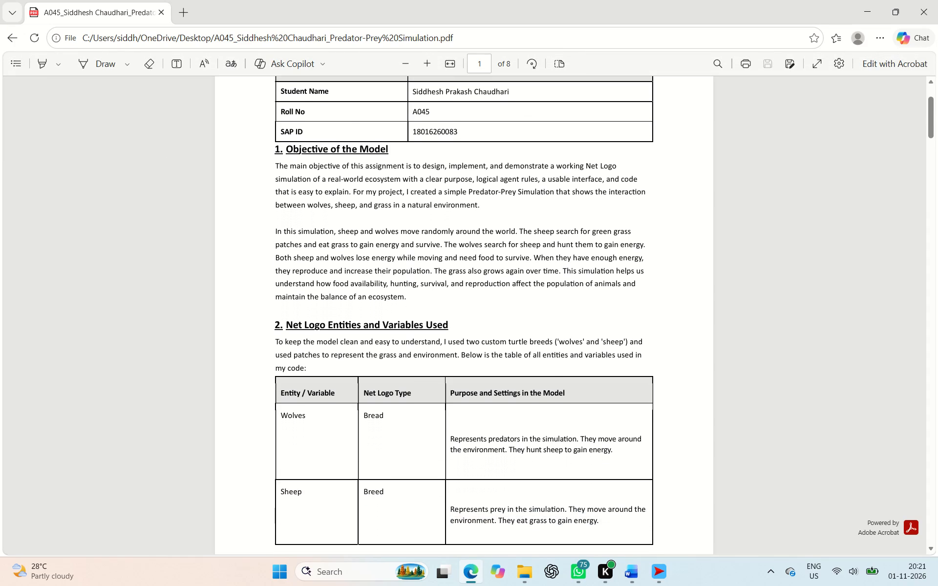
pyautogui.scroll(-6, 419, 286)
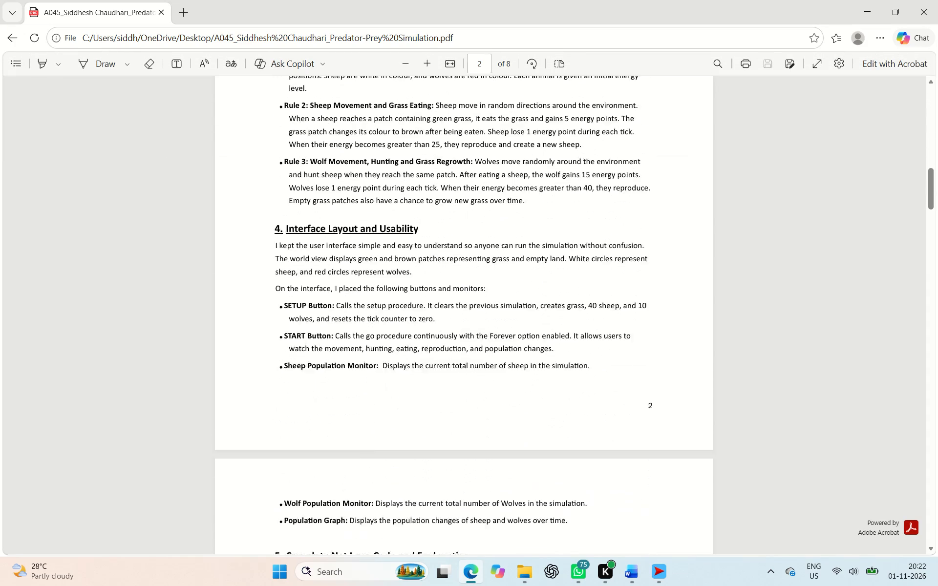
pyautogui.scroll(-3, 419, 286)
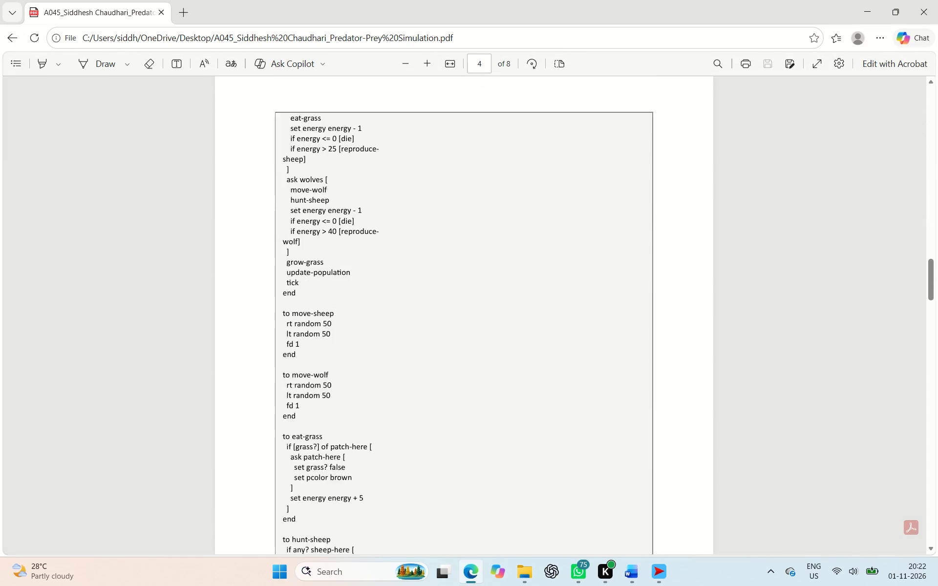
pyautogui.scroll(-8, 419, 286)
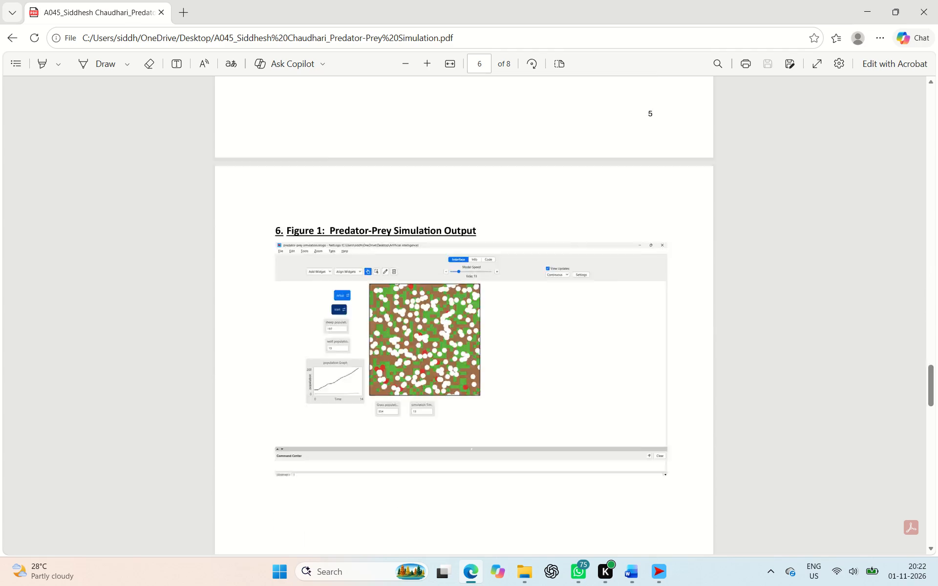
pyautogui.scroll(-7, 419, 286)
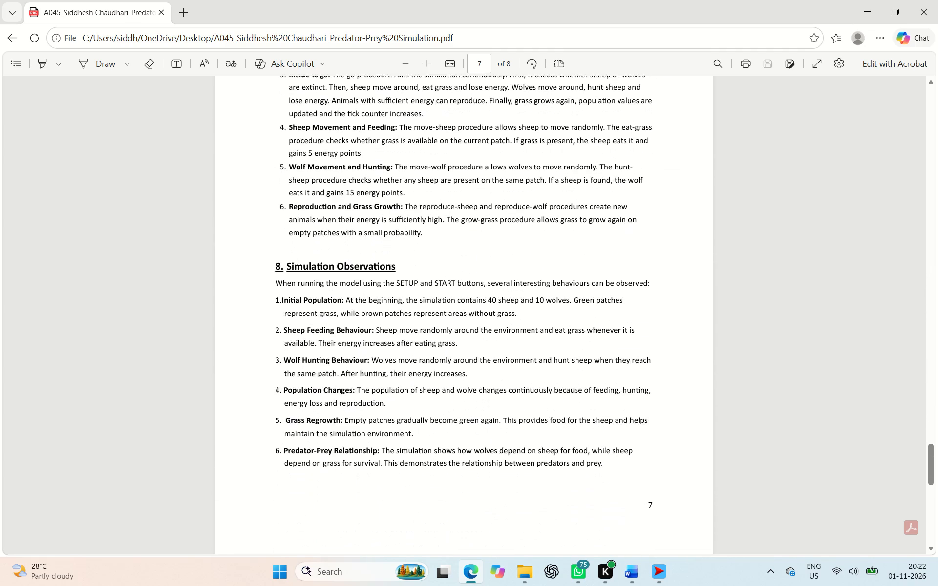
pyautogui.scroll(-3, 419, 286)
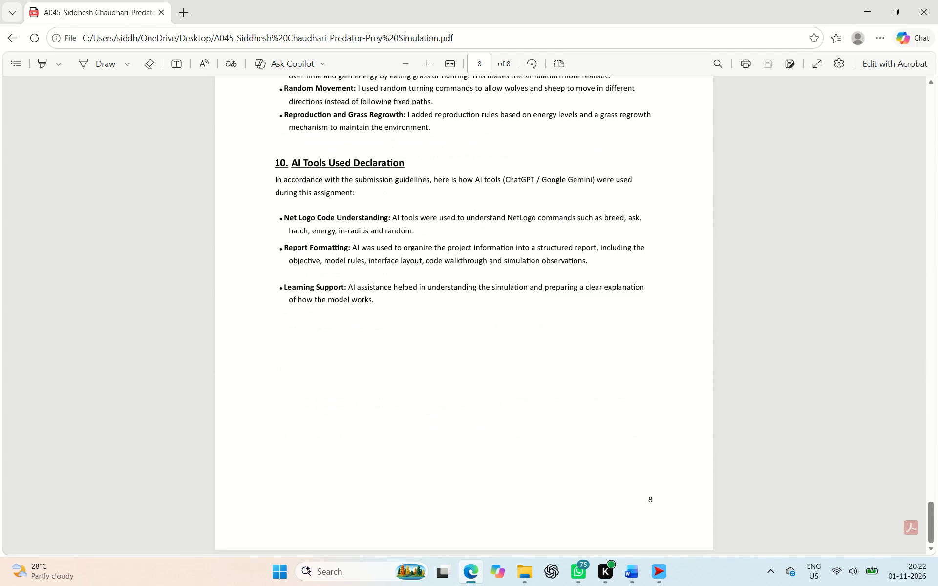
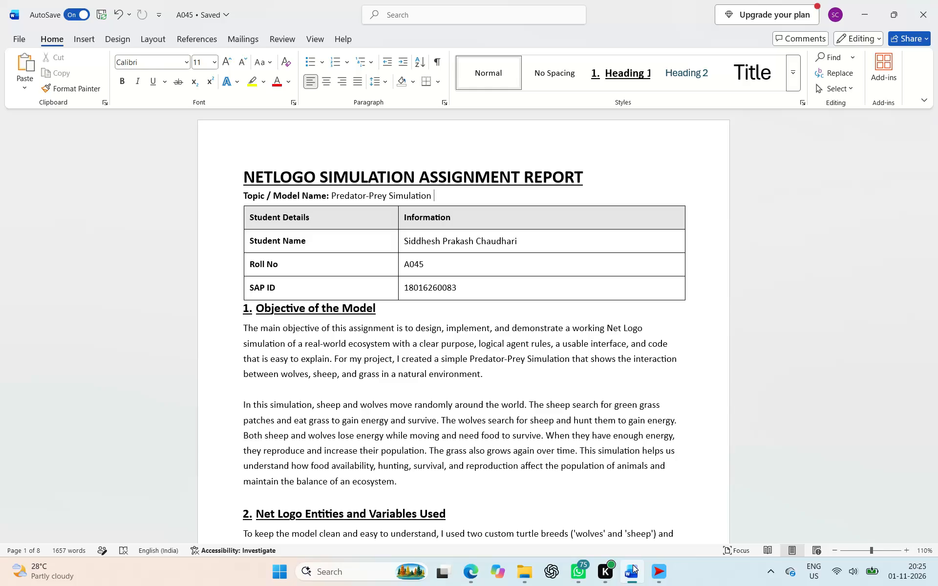
# Look through the A045 Word report down to the Originality and Independent Design Decisions and AI Tools Used Declaration sections.
pyautogui.scroll(-2, 633, 565)
pyautogui.scroll(-9, 474, 502)
pyautogui.scroll(-15, 474, 502)
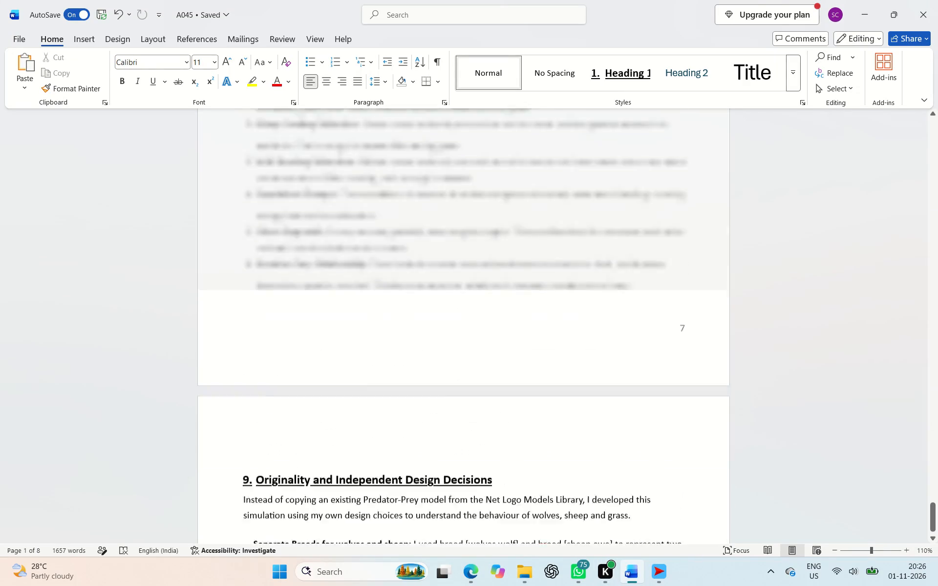
pyautogui.scroll(3, 474, 502)
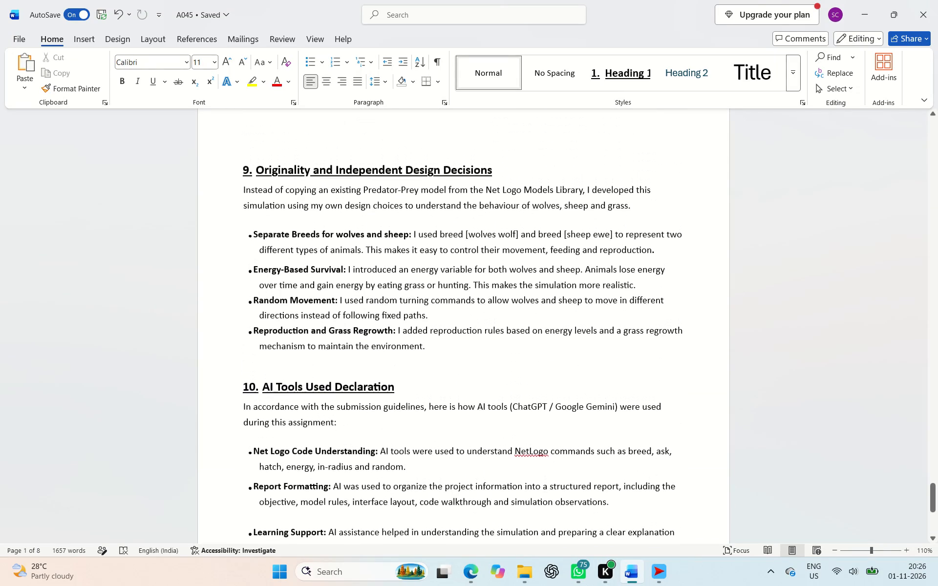
pyautogui.scroll(1, 474, 502)
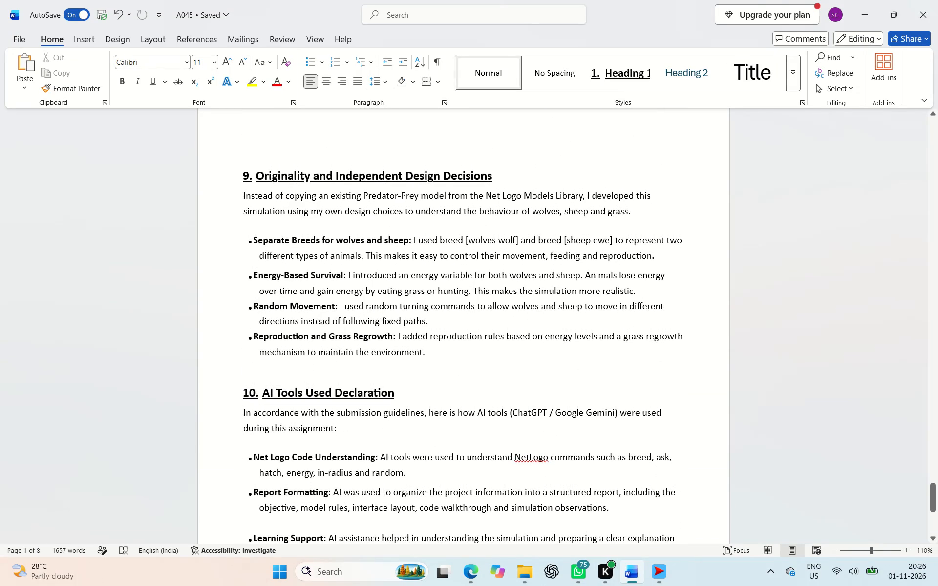
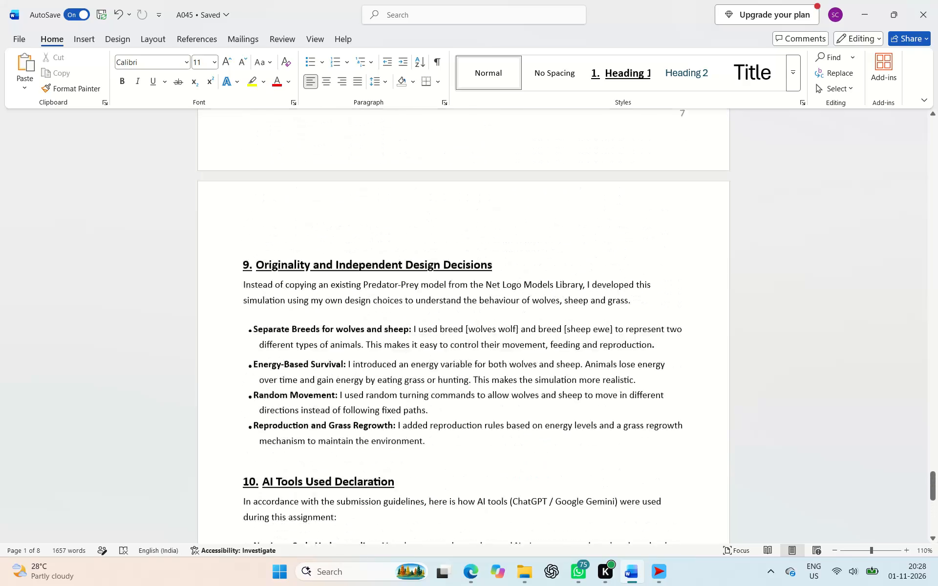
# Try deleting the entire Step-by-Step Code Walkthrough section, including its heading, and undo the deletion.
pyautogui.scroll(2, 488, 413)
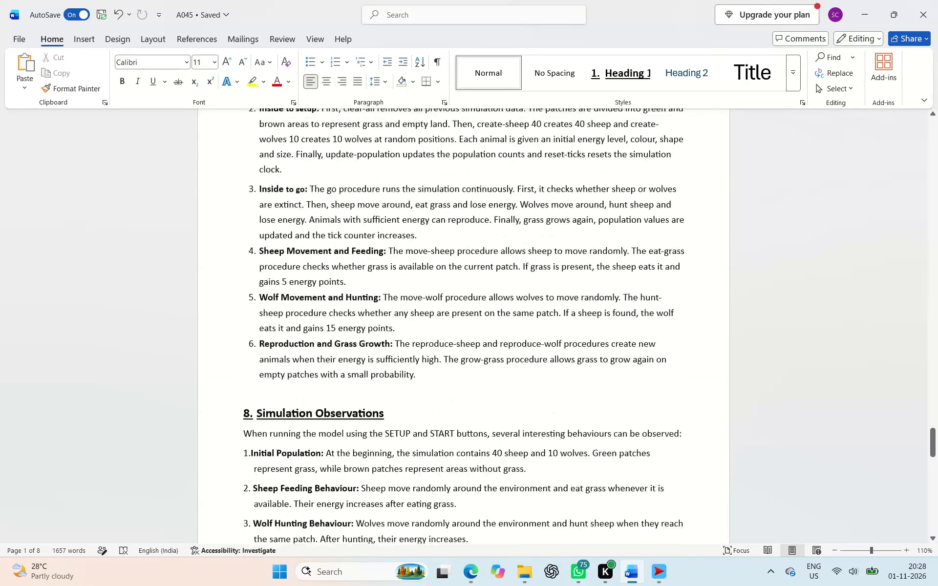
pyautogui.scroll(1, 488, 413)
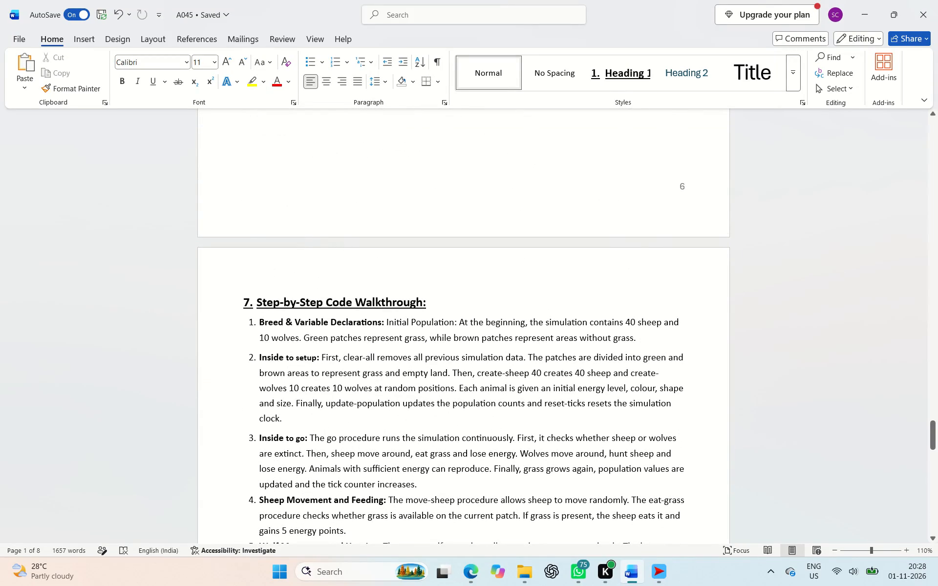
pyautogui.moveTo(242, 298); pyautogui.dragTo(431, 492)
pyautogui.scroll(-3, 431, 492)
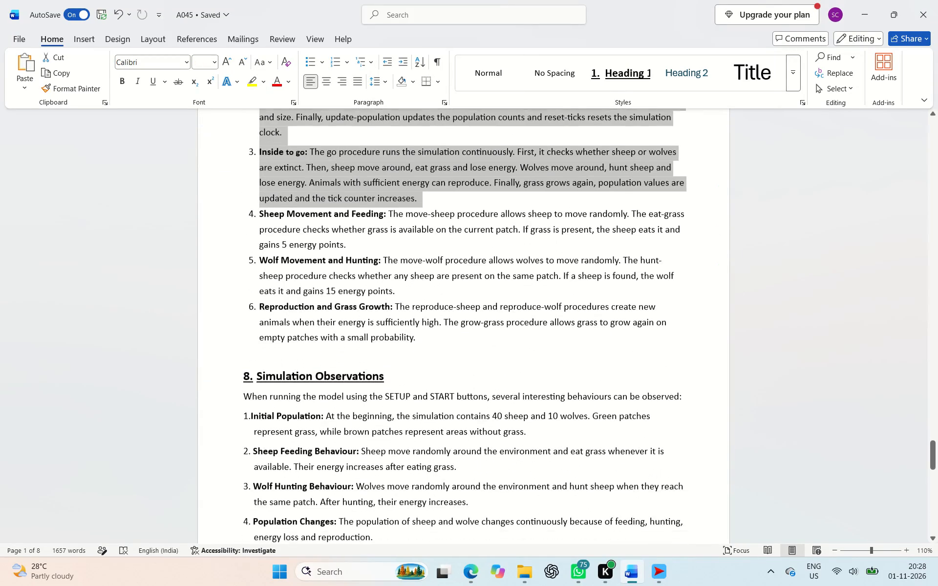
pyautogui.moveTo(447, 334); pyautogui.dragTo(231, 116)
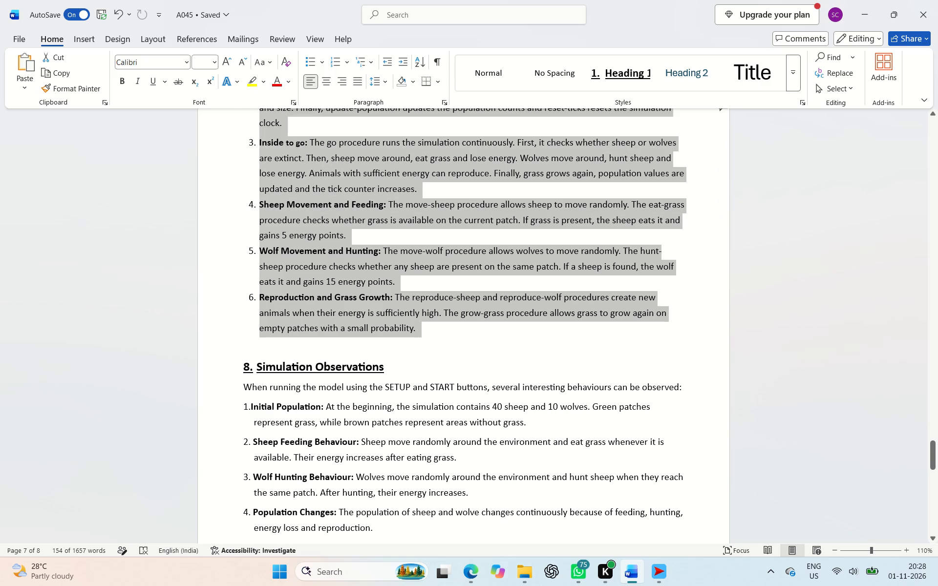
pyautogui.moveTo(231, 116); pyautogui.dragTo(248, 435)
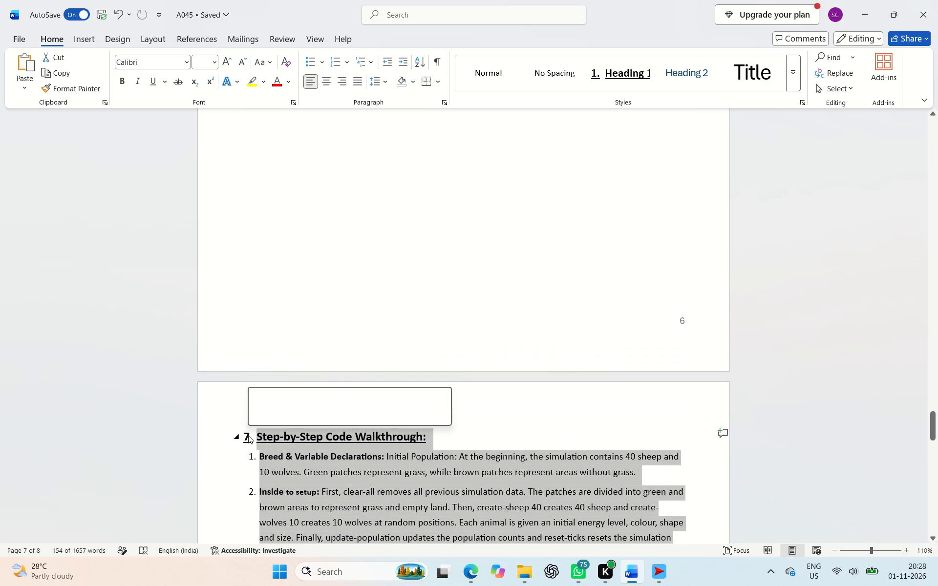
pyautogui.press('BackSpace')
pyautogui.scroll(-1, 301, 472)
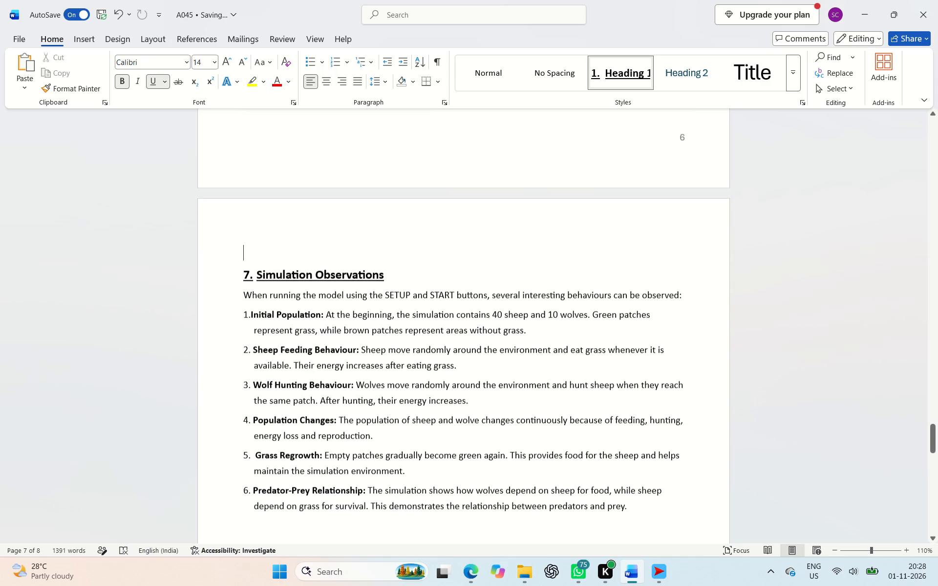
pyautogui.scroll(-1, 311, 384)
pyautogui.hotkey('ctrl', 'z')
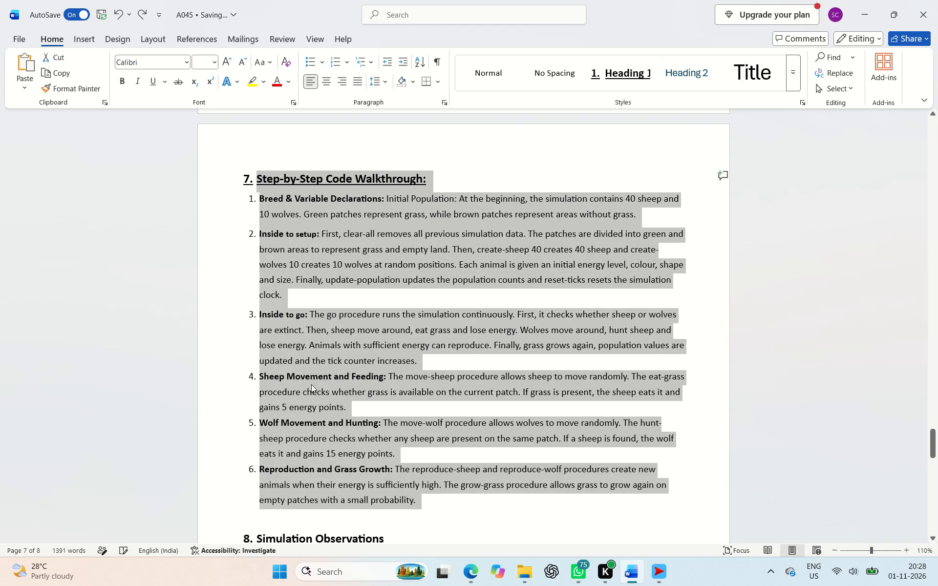
# Delete the Step-by-Step Code Walkthrough section, heading and all six items, keeping Simulation Observations starting on its own page after the figure.
pyautogui.click(433, 485)
pyautogui.click(430, 499)
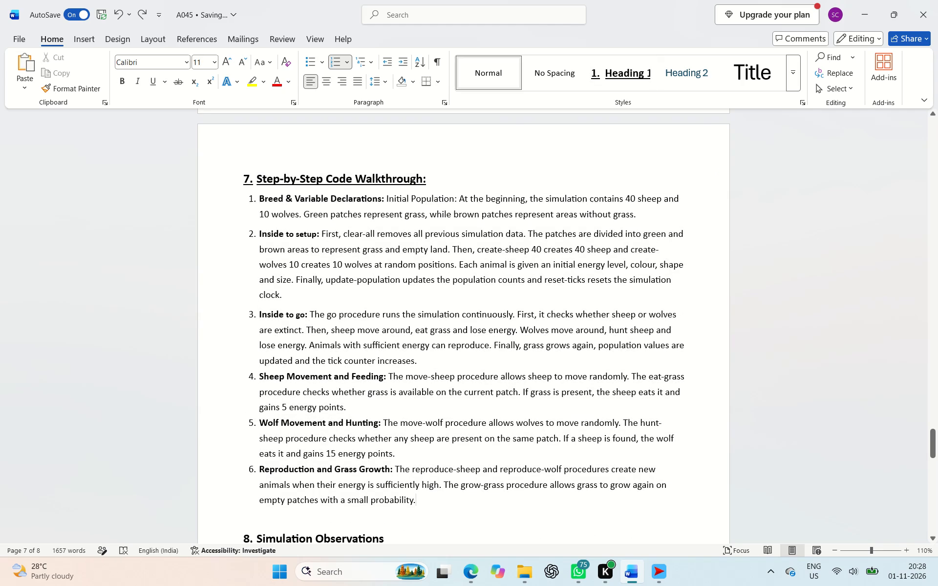
pyautogui.hotkey('ctrl', 'BackSpace')
pyautogui.hotkey('ctrl', 'BackSpace')
pyautogui.hotkey('ctrl', 'BackSpace')
pyautogui.hotkey('ctrl', 'BackSpace')
pyautogui.hotkey('ctrl', 'BackSpace')
pyautogui.hotkey('ctrl', 'BackSpace')
pyautogui.hotkey('ctrl', 'BackSpace')
pyautogui.hotkey('ctrl', 'BackSpace')
pyautogui.hotkey('ctrl', 'BackSpace')
pyautogui.hotkey('ctrl', 'BackSpace')
pyautogui.hotkey('ctrl', 'BackSpace')
pyautogui.hotkey('ctrl', 'BackSpace')
pyautogui.hotkey('ctrl', 'BackSpace')
pyautogui.hotkey('ctrl', 'BackSpace')
pyautogui.hotkey('ctrl', 'BackSpace')
pyautogui.hotkey('ctrl', 'BackSpace')
pyautogui.hotkey('ctrl', 'BackSpace')
pyautogui.hotkey('ctrl', 'BackSpace')
pyautogui.hotkey('ctrl', 'BackSpace')
pyautogui.hotkey('ctrl', 'BackSpace')
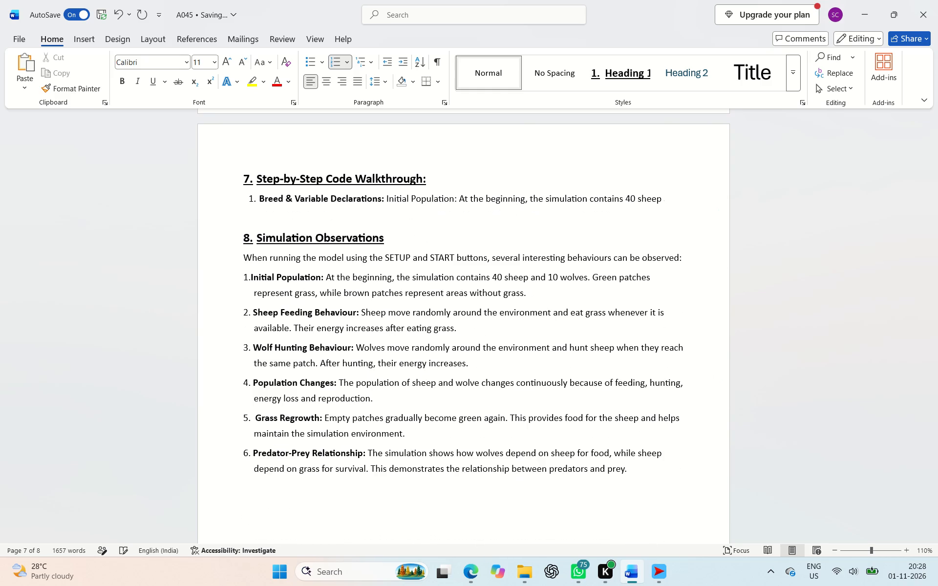
pyautogui.hotkey('ctrl', 'BackSpace')
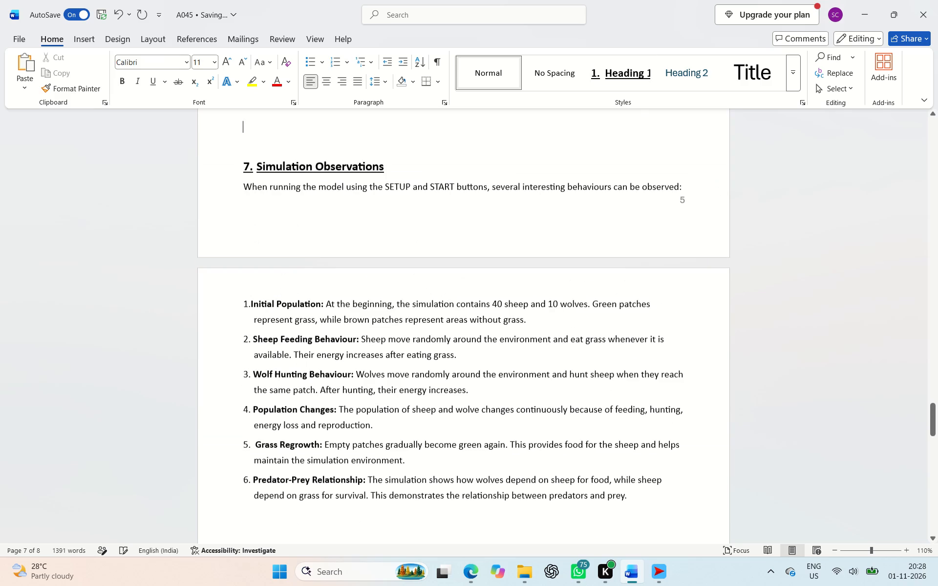
pyautogui.hotkey('ctrl', 'z')
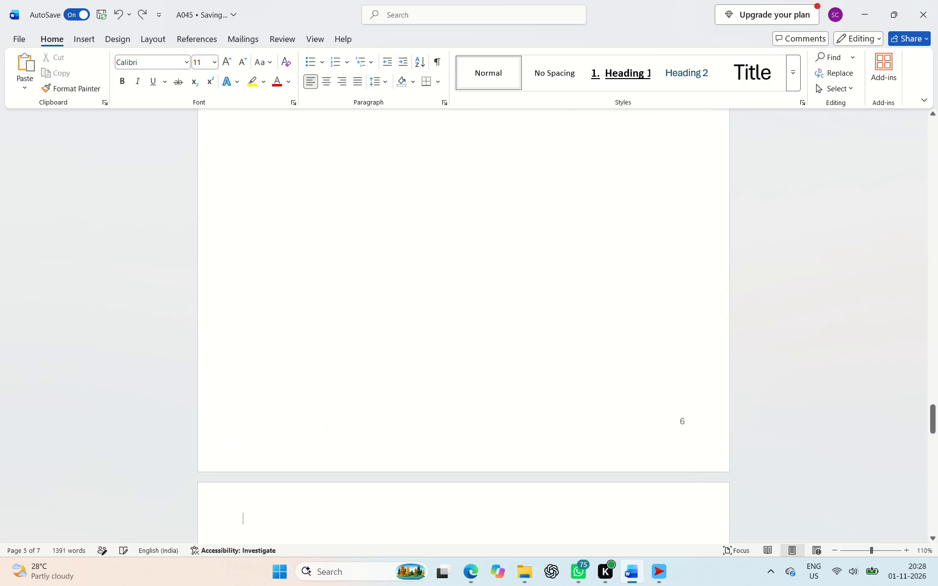
# Examine the section numbering and page layout from the Predator-Prey Simulation Output figure to the end of the AI Tools Used Declaration.
pyautogui.scroll(4, 430, 499)
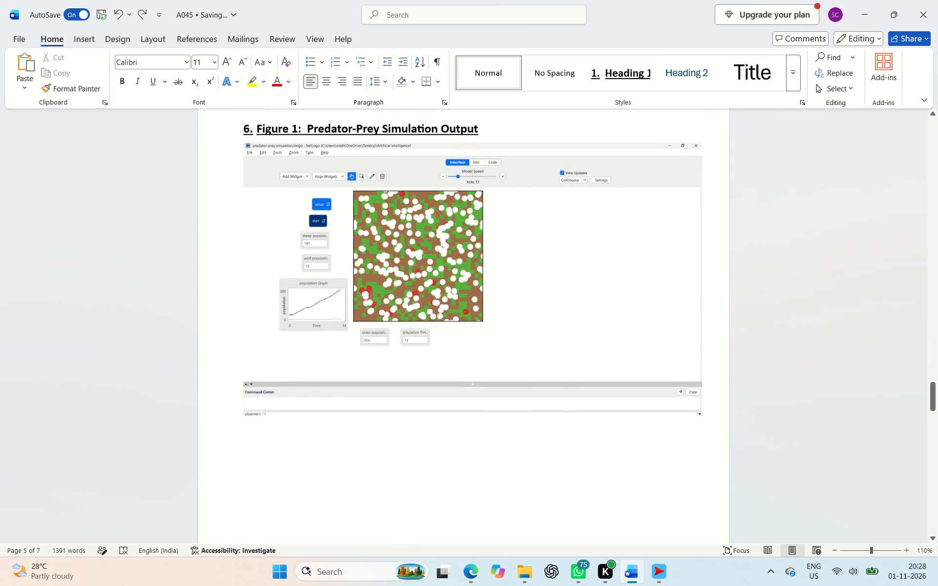
pyautogui.scroll(-8, 430, 499)
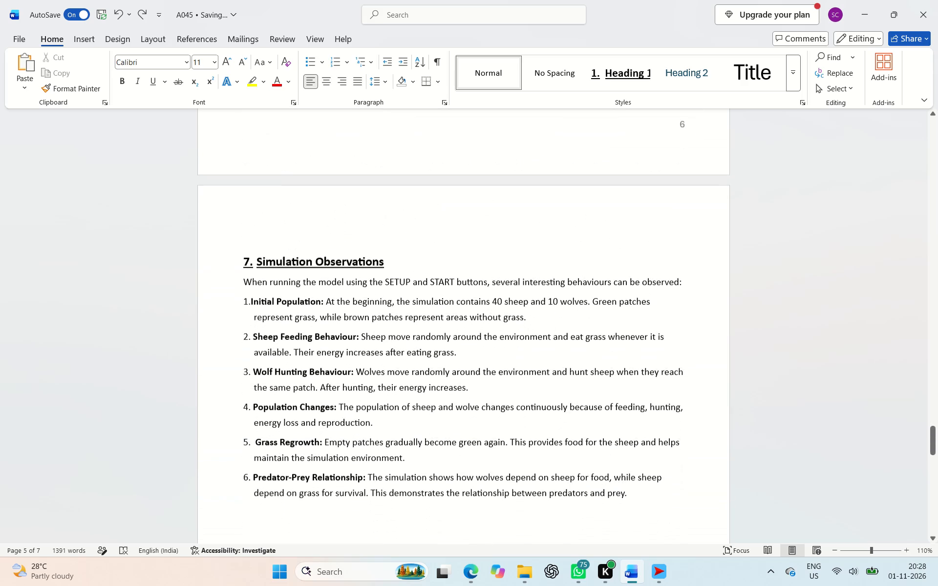
pyautogui.scroll(-2, 430, 499)
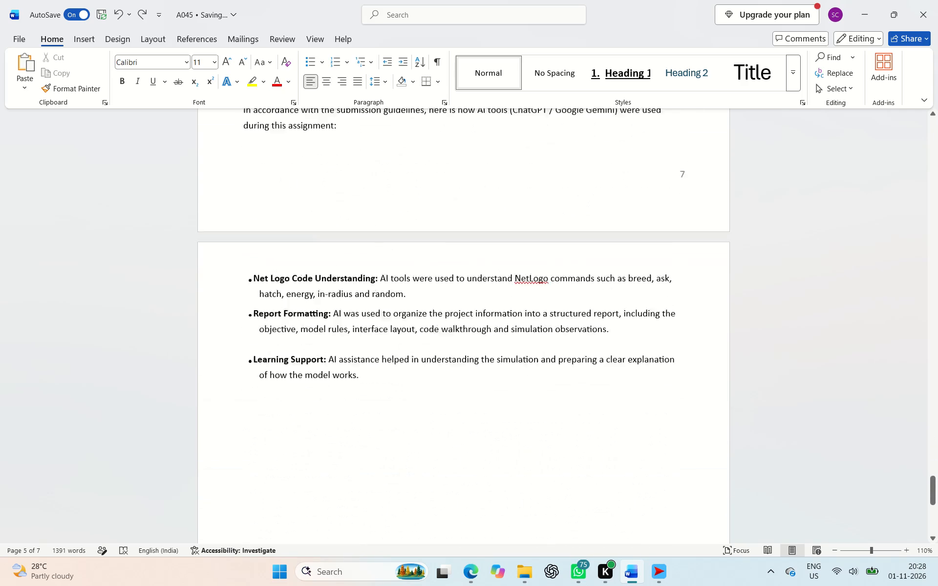
pyautogui.scroll(-4, 430, 497)
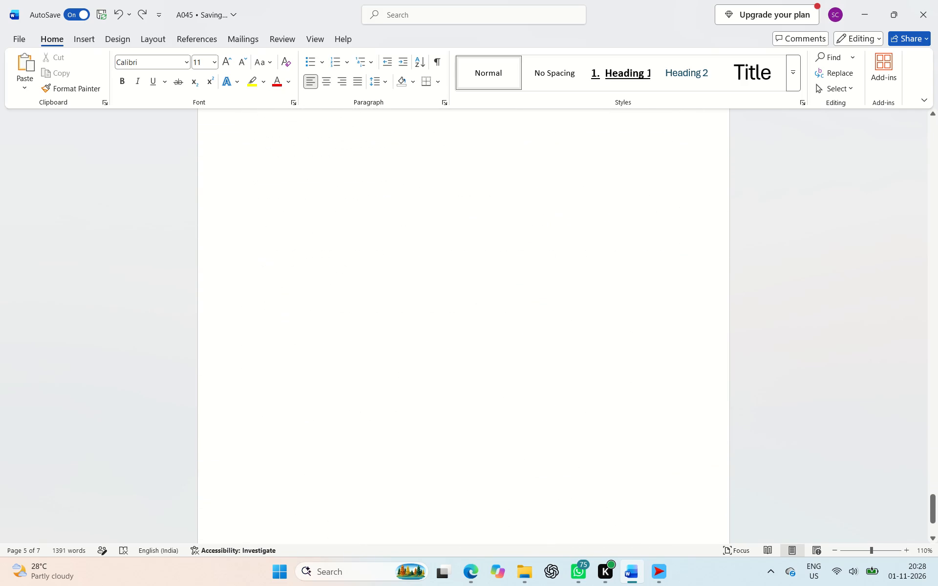
pyautogui.scroll(-1, 430, 497)
pyautogui.scroll(2, 430, 497)
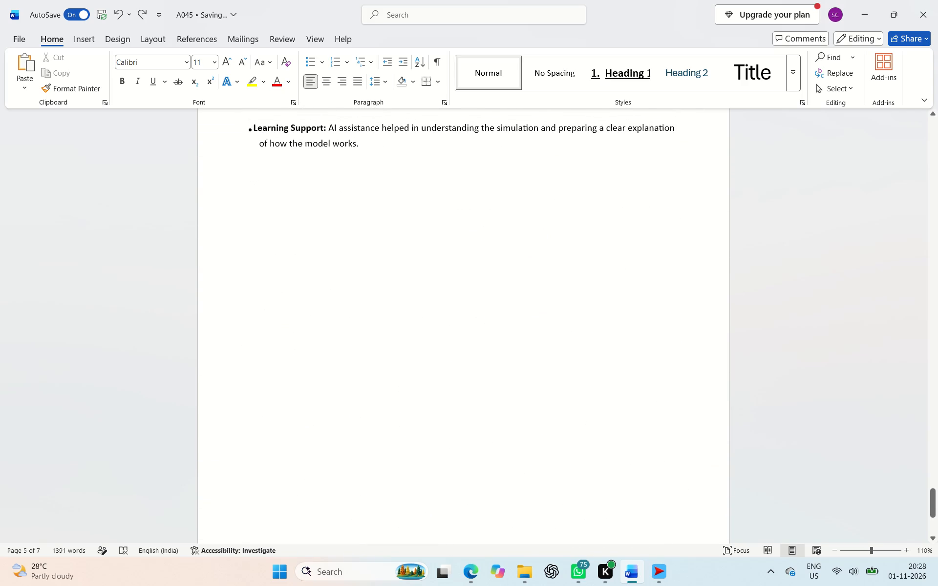
pyautogui.scroll(5, 429, 439)
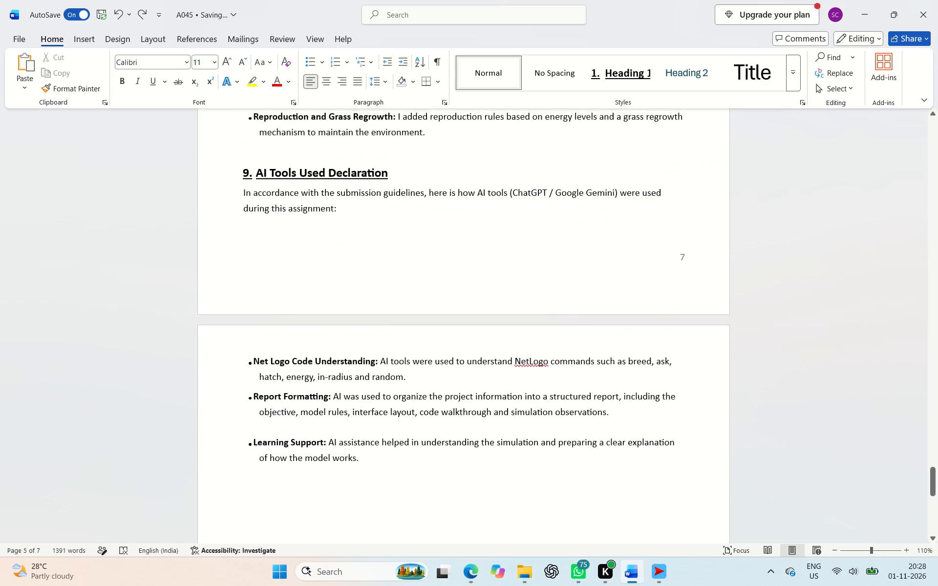
pyautogui.scroll(5, 429, 439)
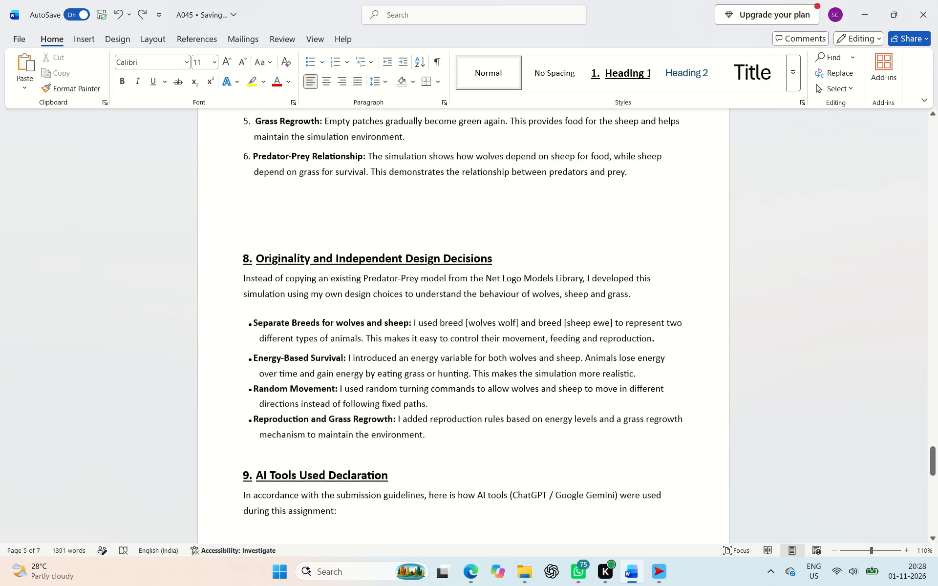
pyautogui.scroll(7, 429, 439)
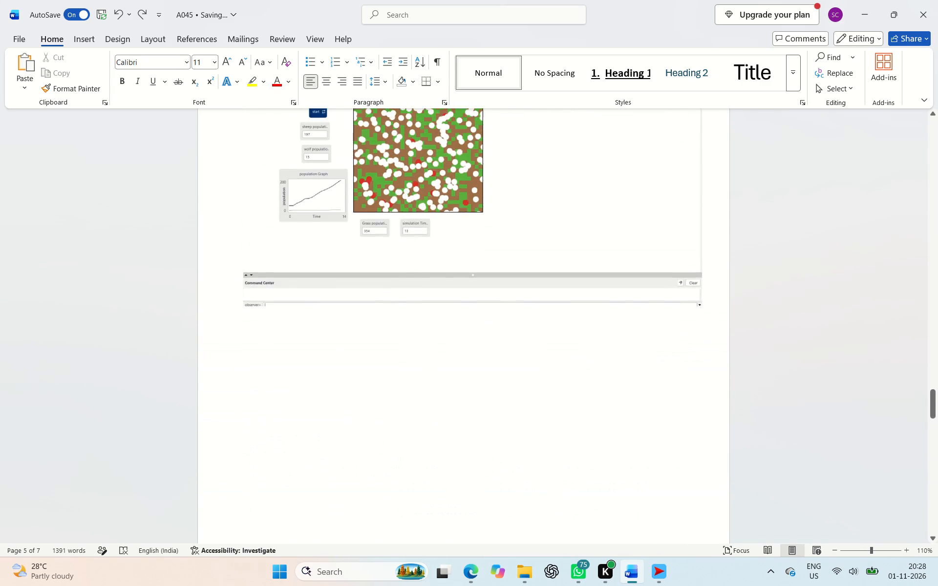
pyautogui.scroll(-2, 429, 439)
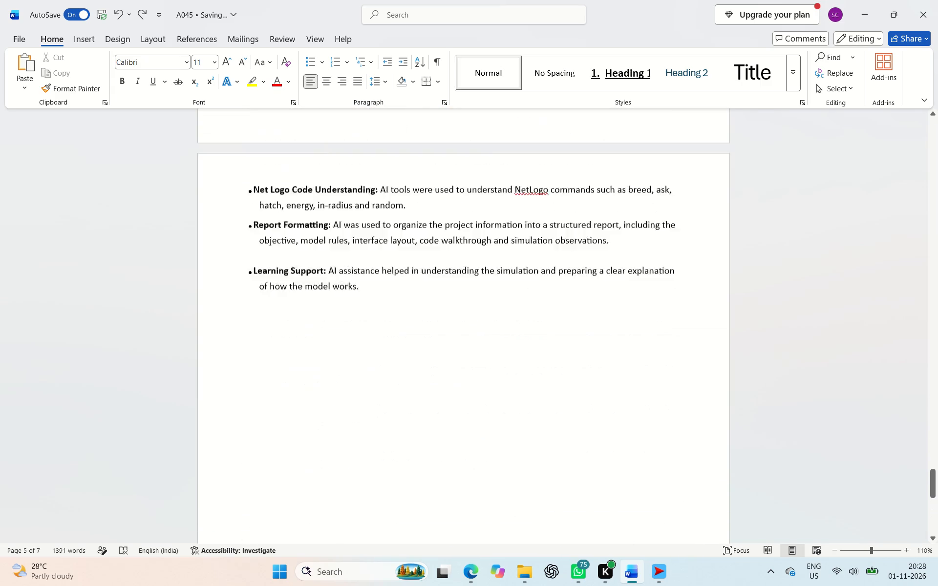
pyautogui.scroll(-2, 429, 439)
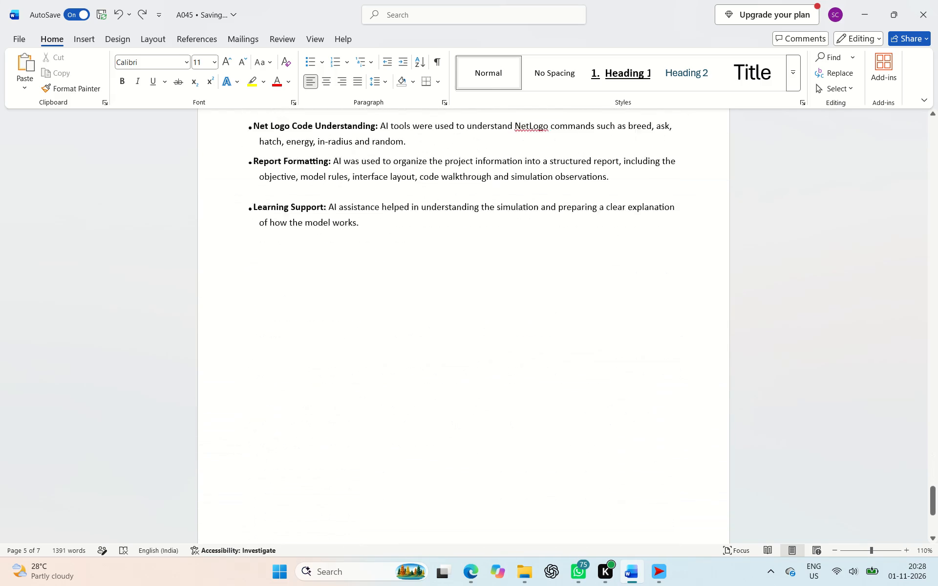
pyautogui.scroll(-1, 429, 439)
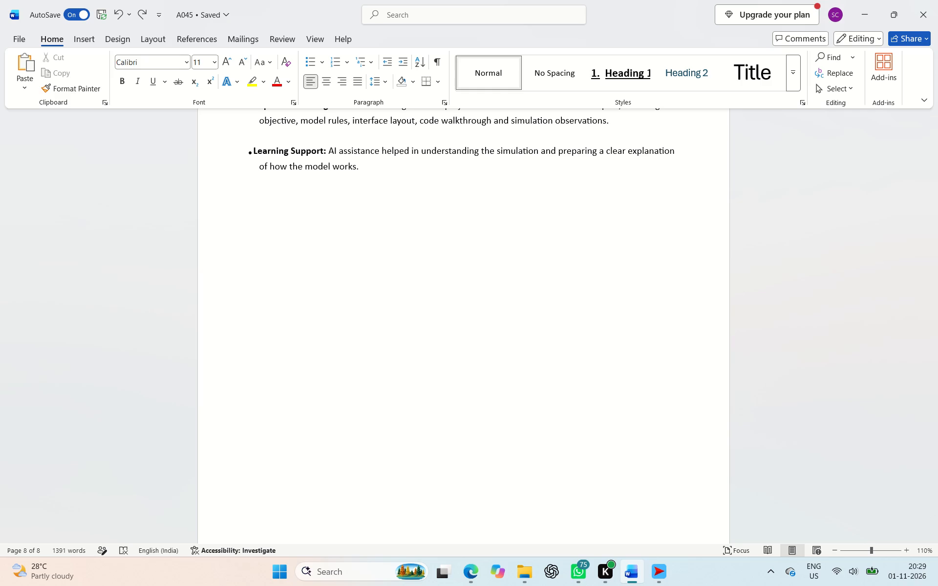
# Look through the report from Objective of the Model to the AI Tools Used Declaration to check the remaining content.
pyautogui.scroll(14, 429, 439)
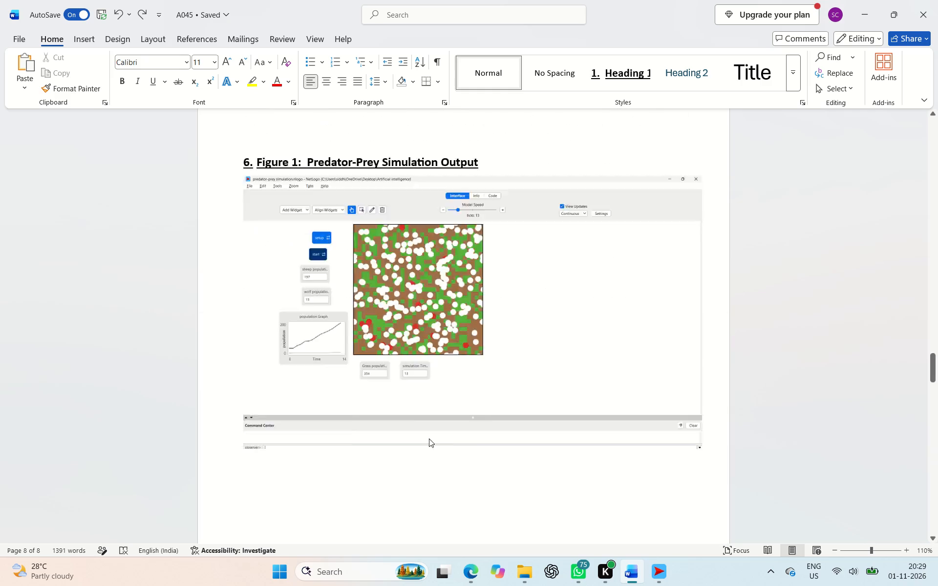
pyautogui.scroll(14, 429, 439)
pyautogui.scroll(-3, 429, 439)
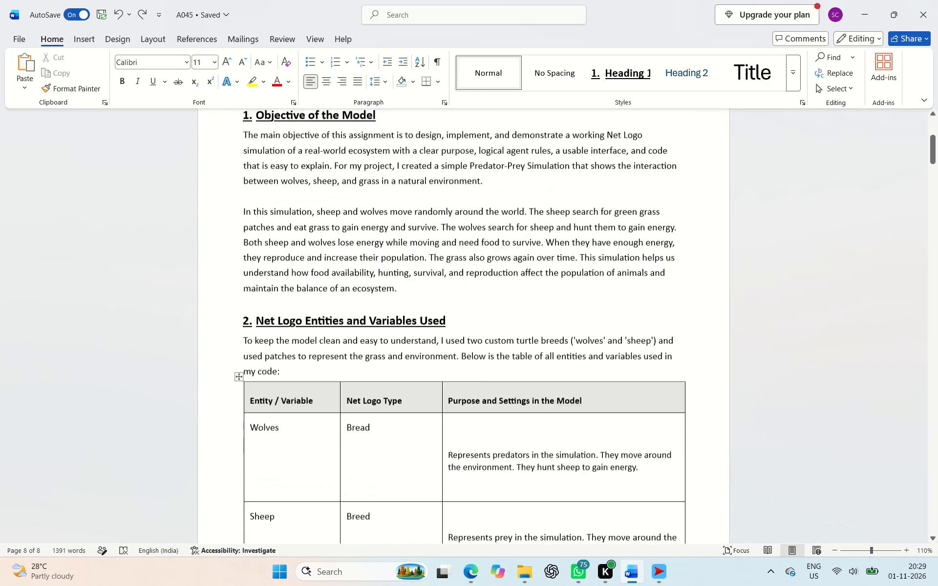
pyautogui.scroll(-6, 429, 439)
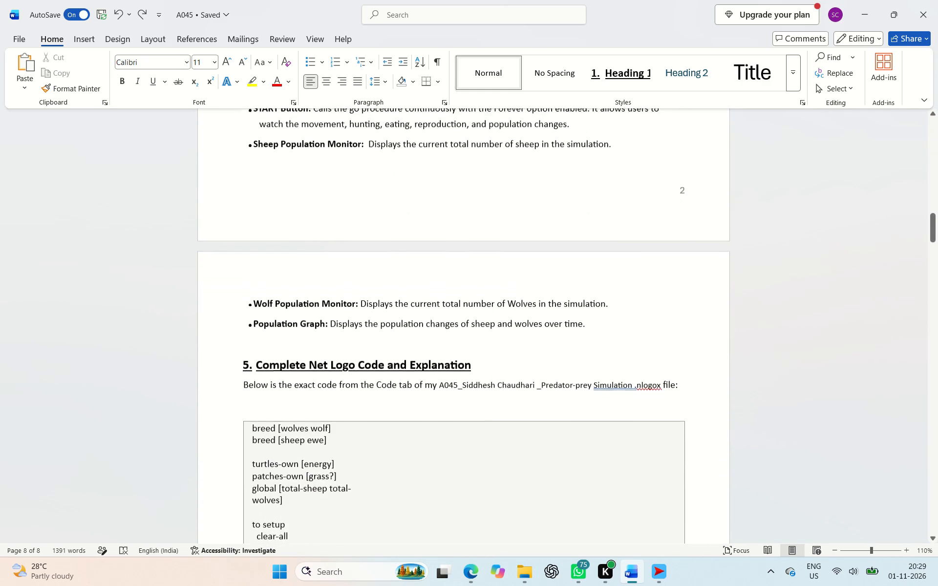
pyautogui.scroll(-12, 429, 439)
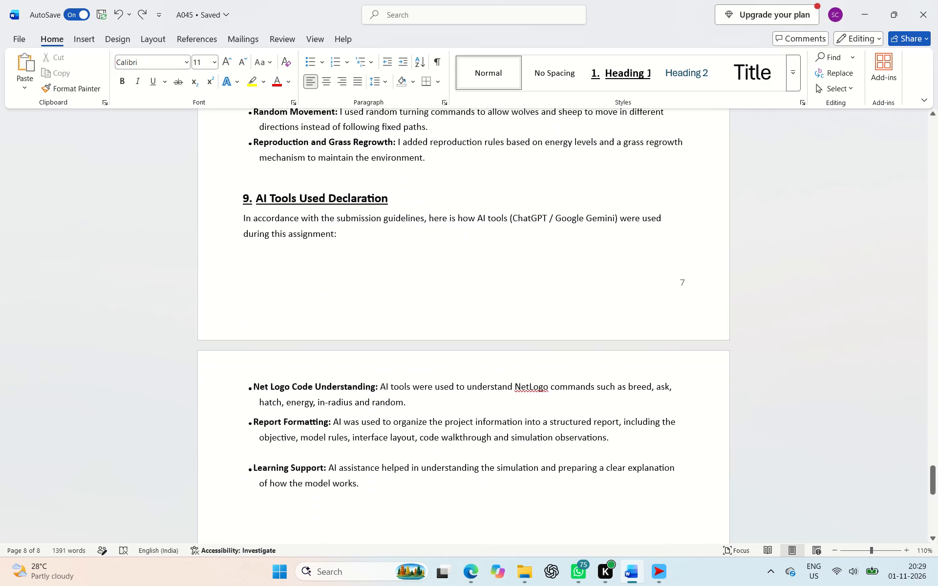
# Review the report's page layout at 70% zoom with pages side by side, through to the last page.
pyautogui.keyDown('ctrl'); pyautogui.scroll(-4, 477, 402); pyautogui.keyUp('ctrl')
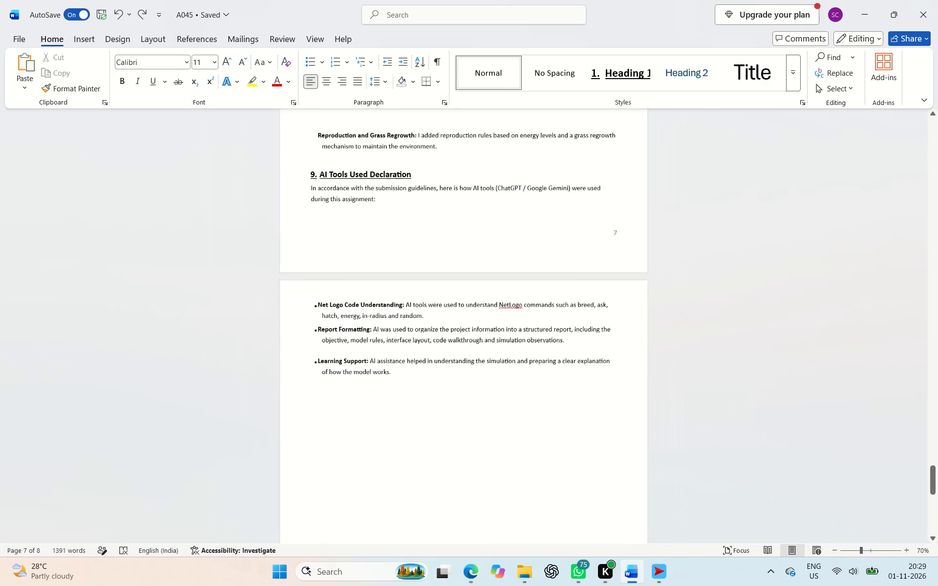
pyautogui.scroll(20, 490, 387)
pyautogui.scroll(6, 490, 387)
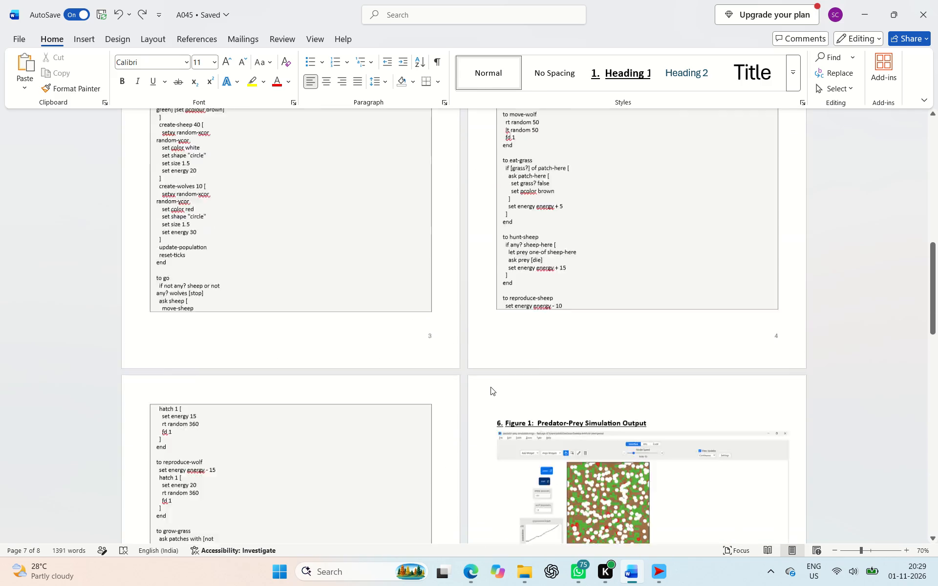
pyautogui.scroll(20, 490, 387)
pyautogui.scroll(20, 490, 387)
pyautogui.scroll(14, 490, 387)
pyautogui.scroll(-4, 490, 387)
pyautogui.scroll(1, 490, 387)
pyautogui.hscroll(1, 490, 387)
pyautogui.scroll(3, 490, 387)
pyautogui.hscroll(1, 490, 387)
pyautogui.scroll(2, 490, 387)
pyautogui.hscroll(1, 490, 387)
pyautogui.scroll(3, 490, 387)
pyautogui.hscroll(1, 490, 387)
pyautogui.scroll(2, 490, 387)
pyautogui.hscroll(1, 490, 387)
pyautogui.scroll(2, 490, 387)
pyautogui.hscroll(1, 490, 387)
pyautogui.scroll(2, 490, 387)
pyautogui.hscroll(1, 490, 387)
pyautogui.scroll(2, 490, 387)
pyautogui.hscroll(1, 490, 387)
pyautogui.scroll(1, 490, 387)
pyautogui.hscroll(1, 490, 387)
pyautogui.scroll(1, 490, 387)
pyautogui.hscroll(1, 490, 387)
pyautogui.scroll(1, 490, 387)
pyautogui.hscroll(1, 490, 387)
pyautogui.scroll(1, 490, 387)
pyautogui.hscroll(1, 490, 387)
pyautogui.scroll(1, 490, 387)
pyautogui.hscroll(1, 490, 387)
pyautogui.scroll(1, 490, 387)
pyautogui.hscroll(1, 490, 387)
pyautogui.scroll(1, 490, 387)
pyautogui.hscroll(1, 490, 387)
pyautogui.scroll(1, 490, 387)
pyautogui.hscroll(1, 490, 387)
pyautogui.scroll(1, 490, 387)
pyautogui.hscroll(1, 490, 387)
pyautogui.scroll(5, 490, 387)
pyautogui.scroll(-4, 490, 387)
pyautogui.scroll(1, 490, 387)
pyautogui.scroll(-6, 490, 387)
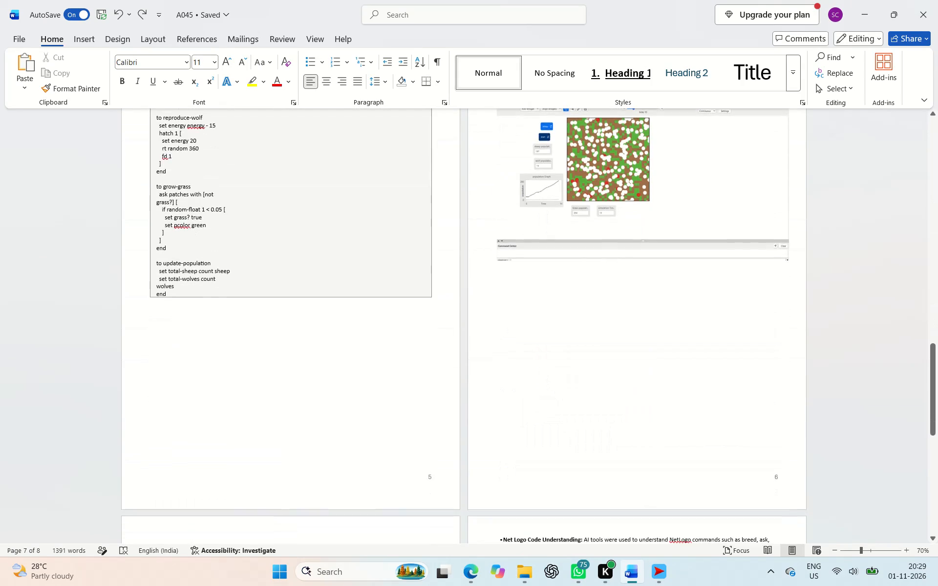
pyautogui.scroll(-6, 490, 387)
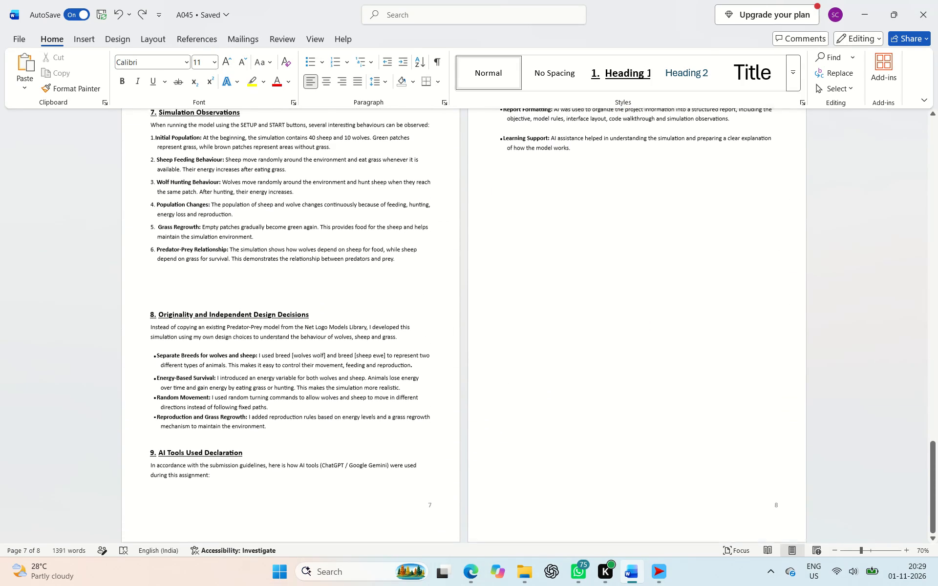
pyautogui.scroll(-1, 490, 387)
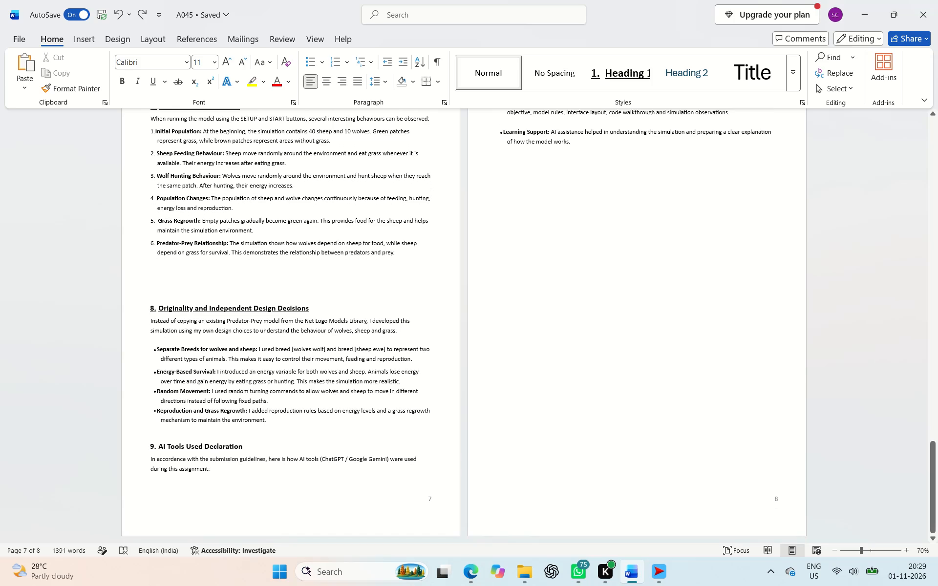
# Remove the extra blank lines above the Originality and Independent Design Decisions heading, leaving one empty line, and check the following pages.
pyautogui.keyDown('ctrl'); pyautogui.scroll(4, 490, 387); pyautogui.keyUp('ctrl')
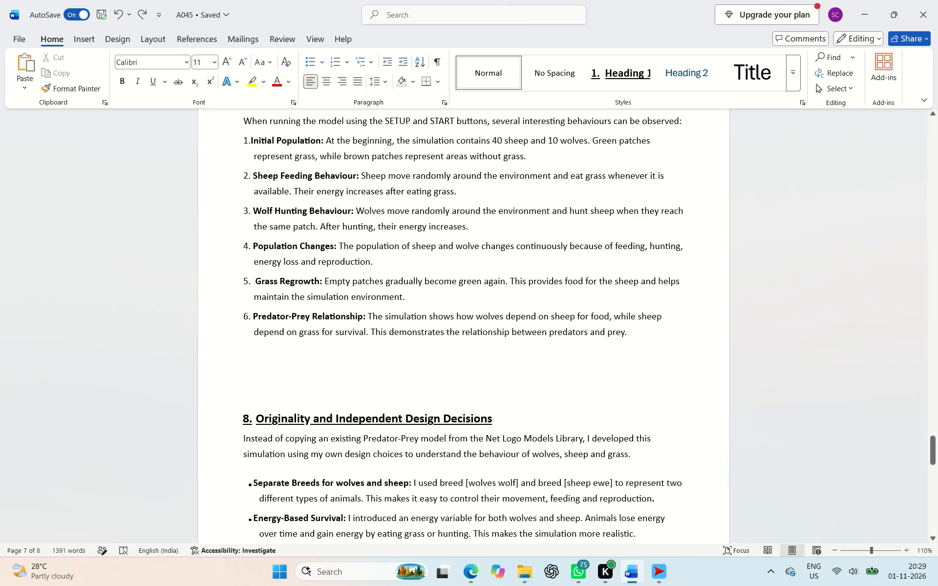
pyautogui.click(259, 397)
pyautogui.press('BackSpace')
pyautogui.press('BackSpace')
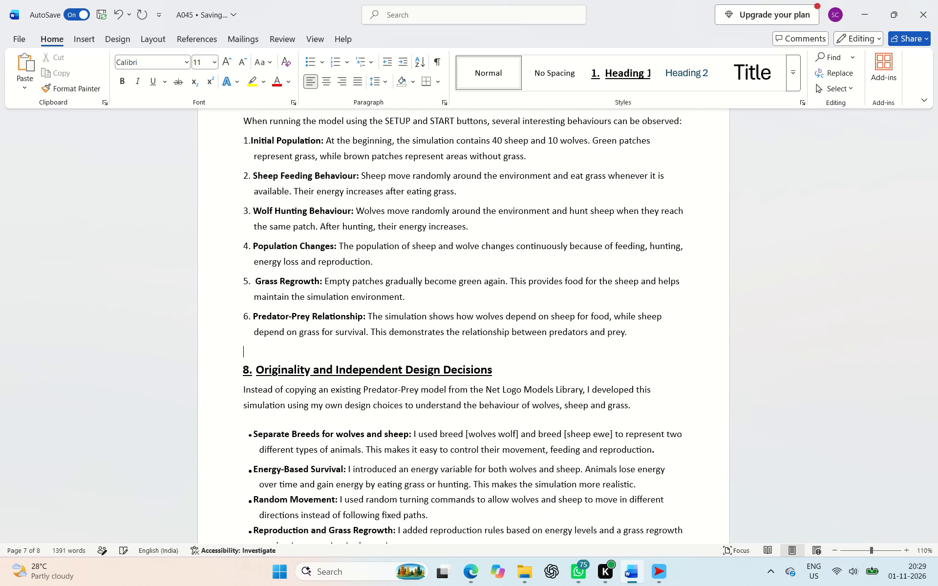
pyautogui.press('BackSpace')
pyautogui.press('Return')
pyautogui.scroll(-2, 259, 397)
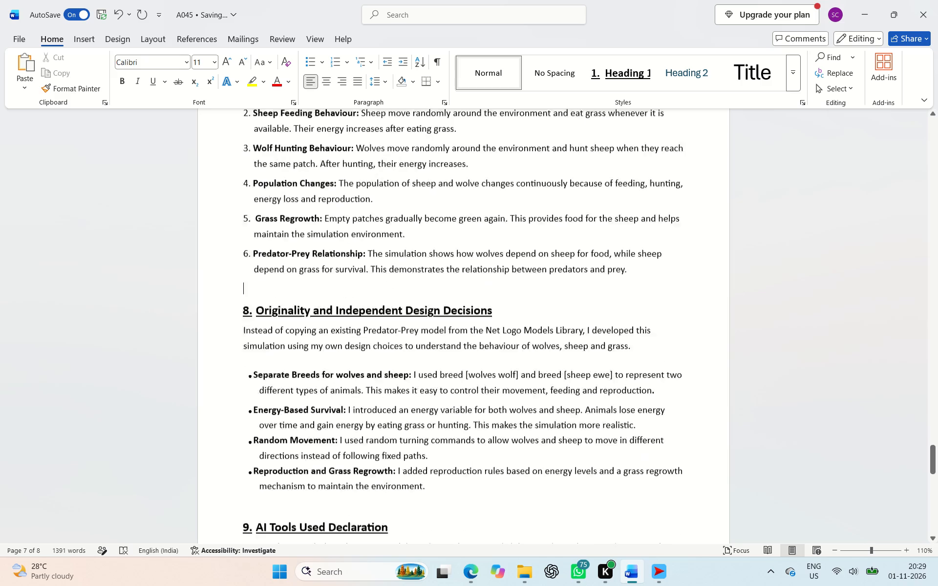
pyautogui.scroll(-4, 259, 397)
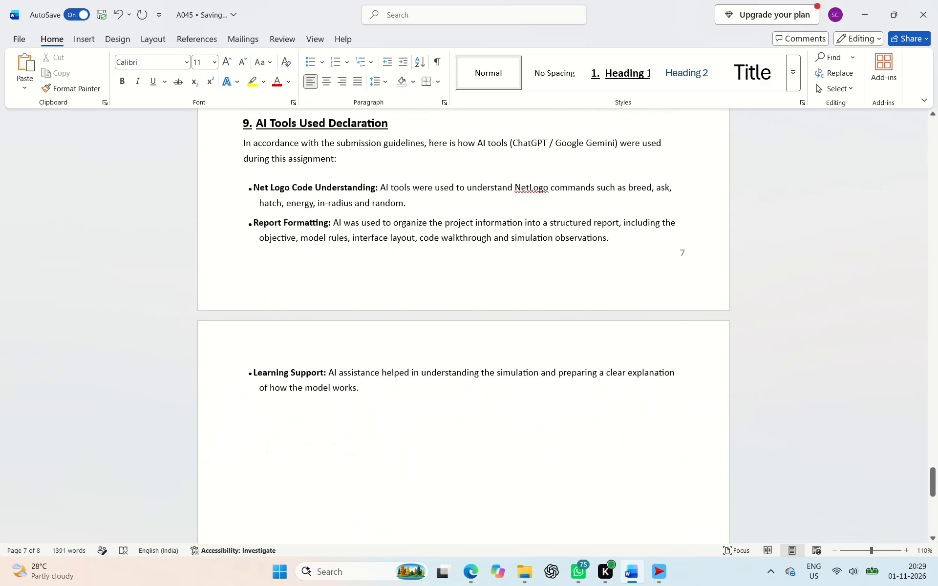
# Review the report from the AI Tools Used Declaration back to the model objective, and on to the Complete Net Logo Code and Explanation section.
pyautogui.scroll(14, 259, 397)
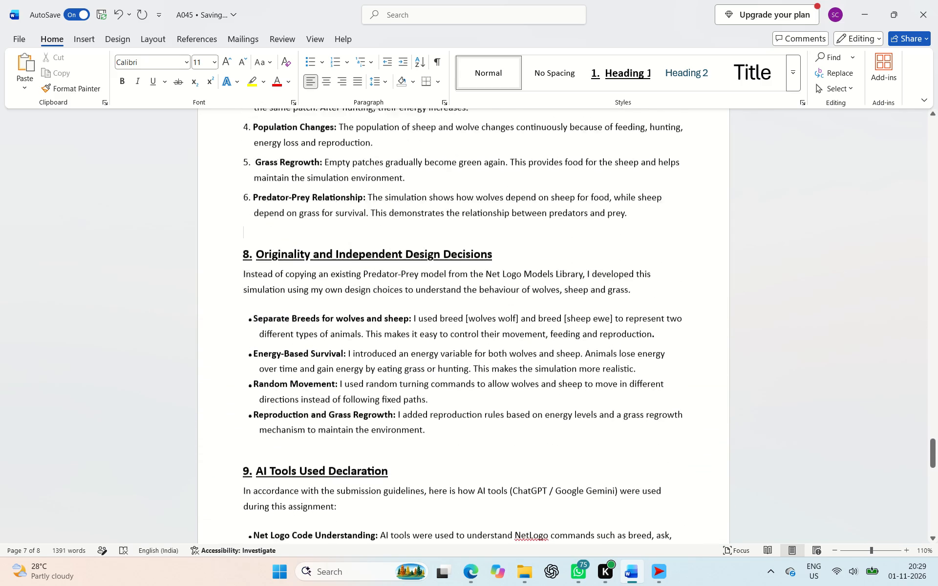
pyautogui.scroll(7, 259, 397)
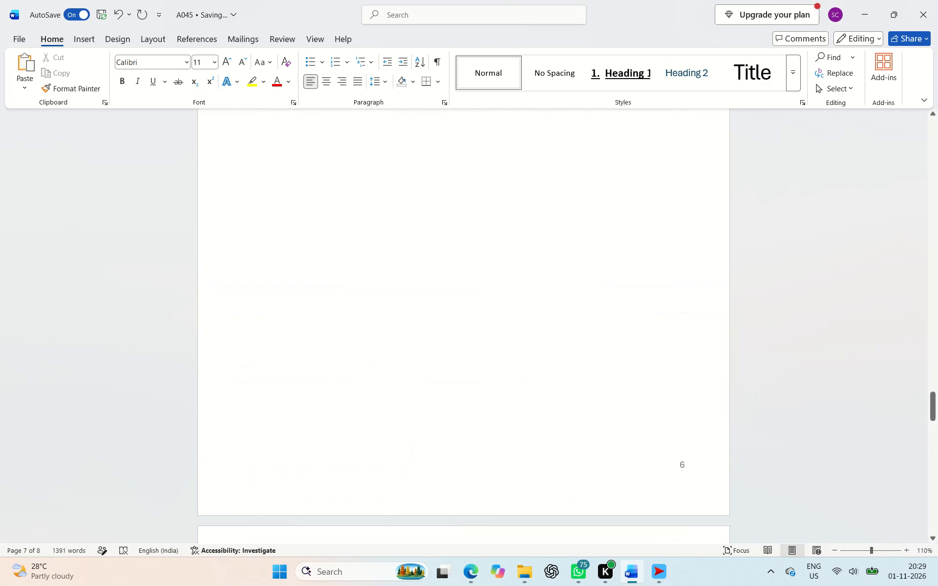
pyautogui.scroll(4, 259, 397)
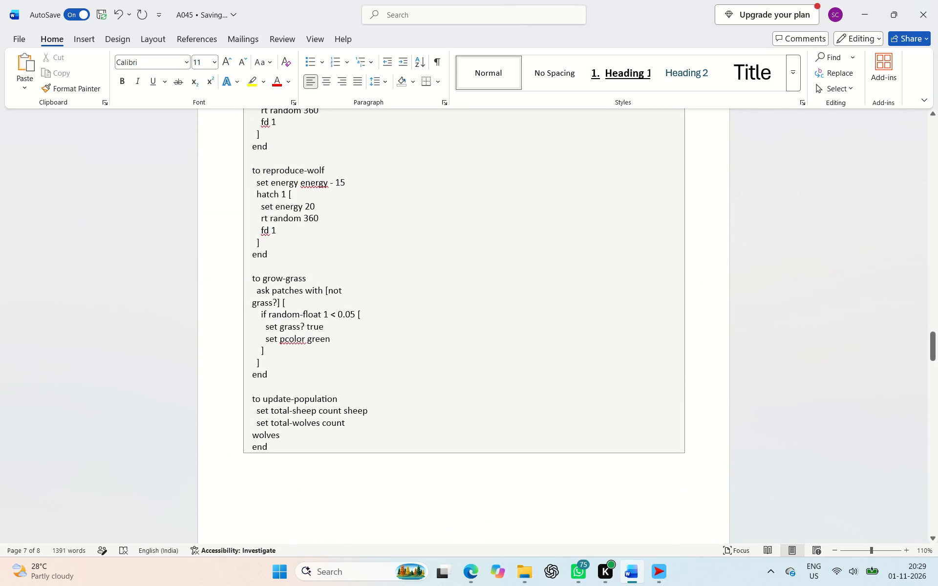
pyautogui.scroll(9, 259, 397)
pyautogui.scroll(20, 259, 397)
pyautogui.scroll(4, 259, 397)
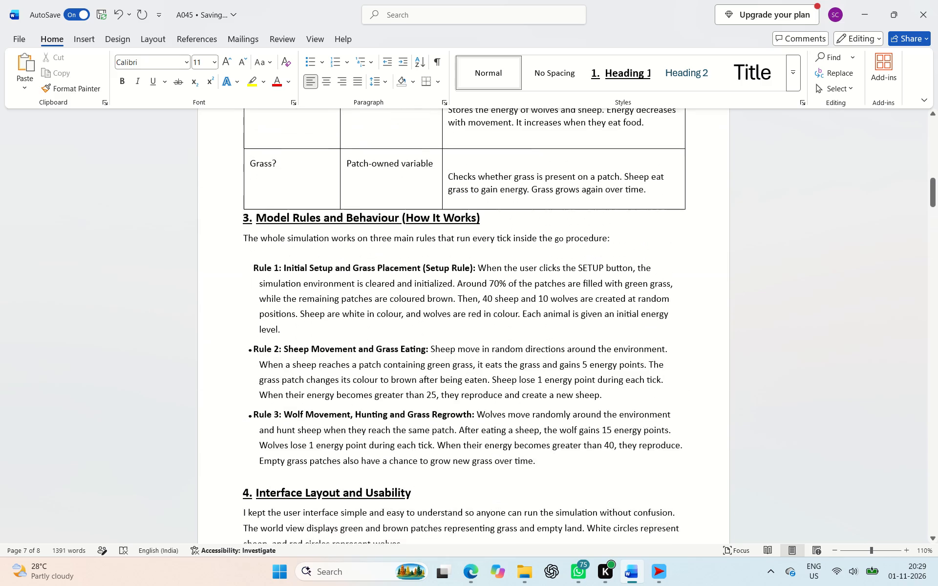
pyautogui.scroll(-5, 259, 397)
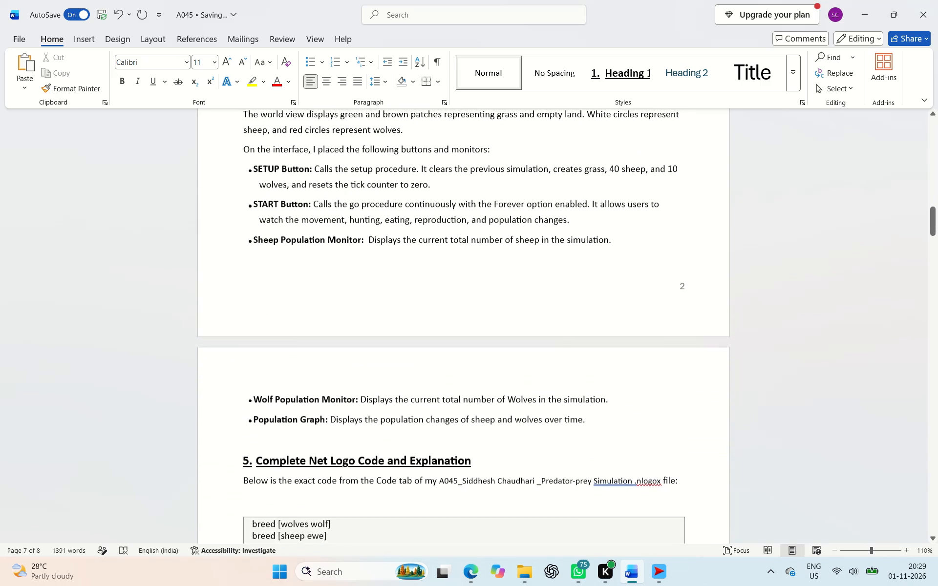
pyautogui.scroll(8, 259, 397)
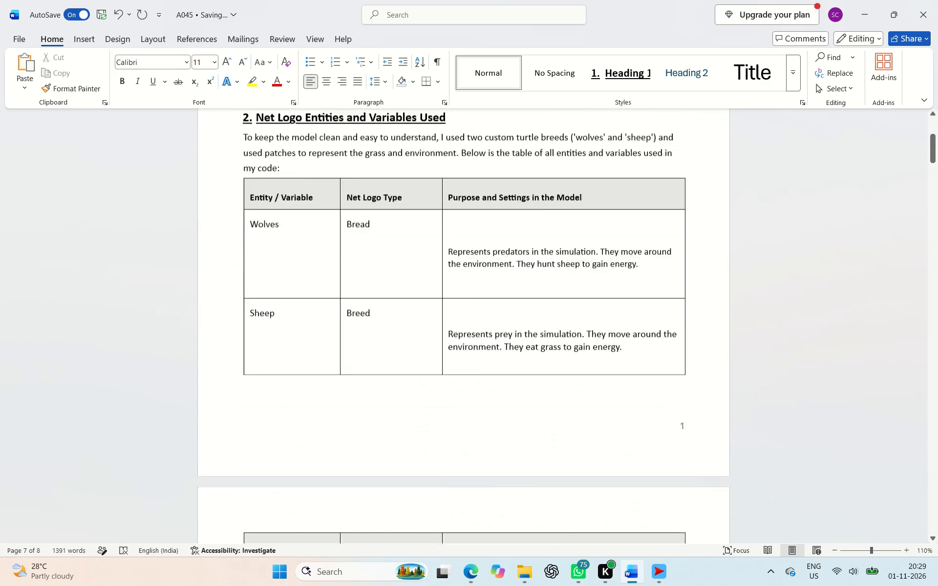
pyautogui.scroll(1, 259, 397)
pyautogui.scroll(-2, 259, 397)
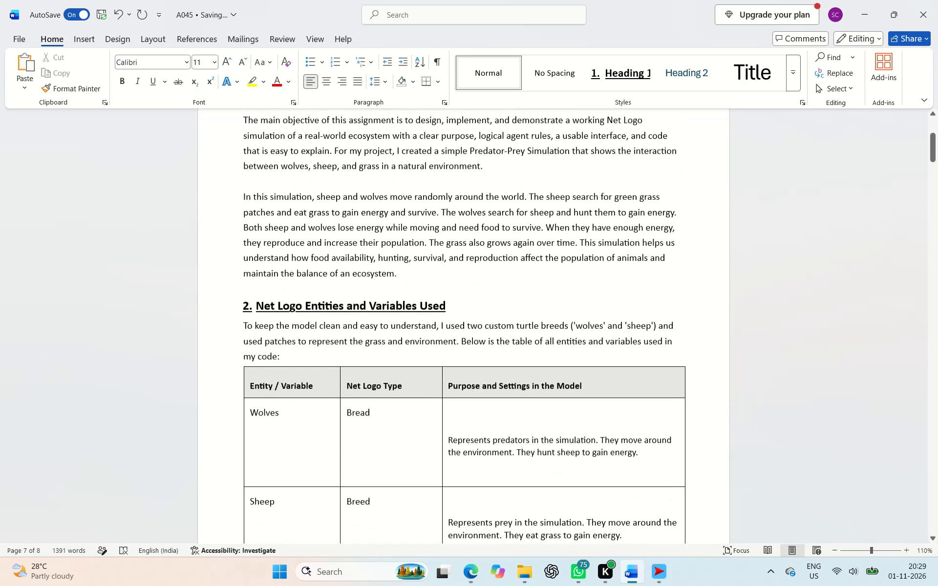
pyautogui.scroll(-5, 259, 397)
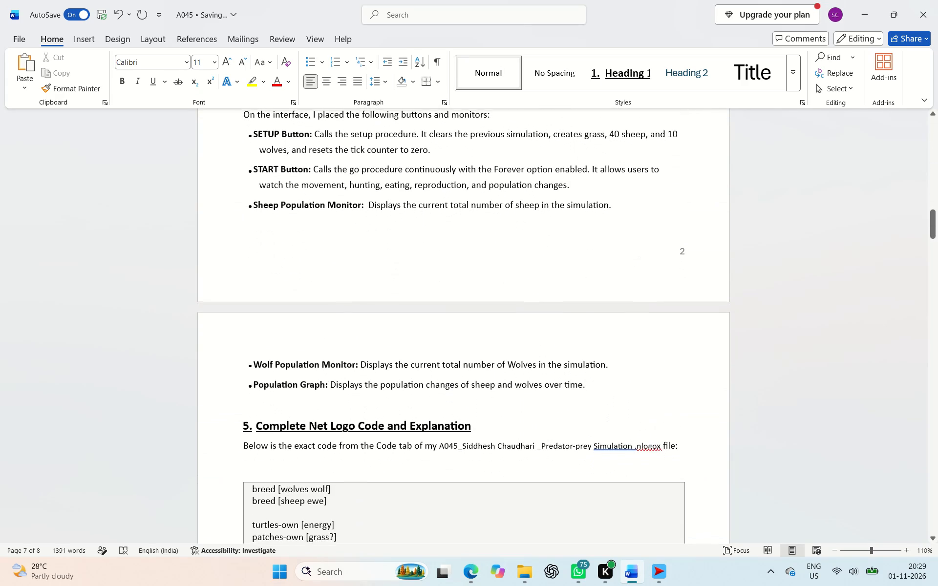
pyautogui.scroll(-1, 259, 397)
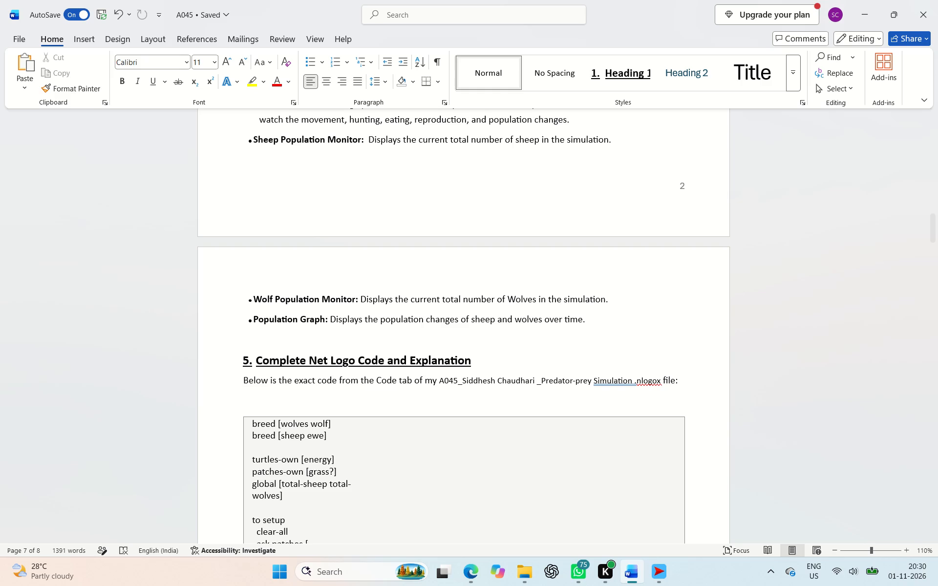
pyautogui.scroll(-1, 255, 414)
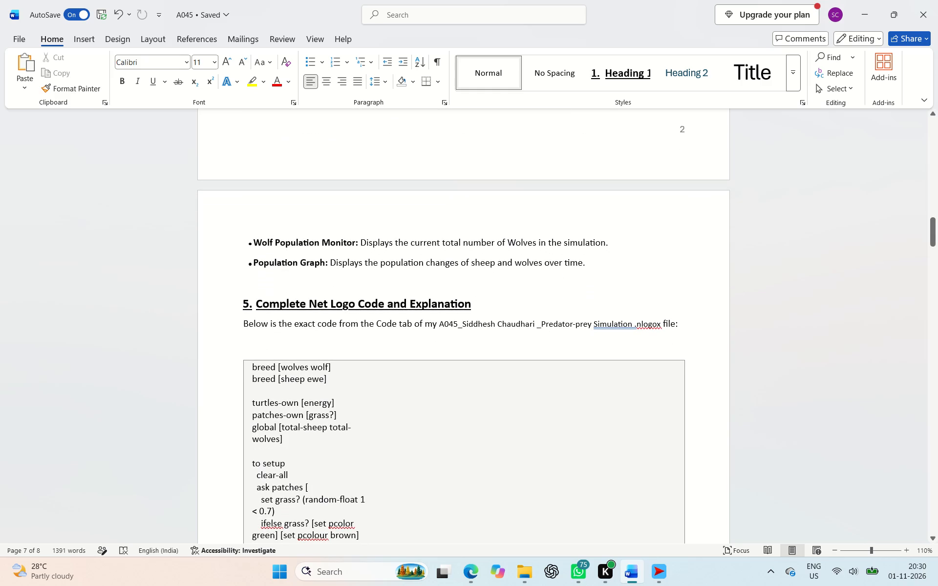
# Copy the entire NetLogo code in section 5's code box, from "breed [wolves wolf]" through the closing "end" of update-population.
pyautogui.moveTo(253, 367); pyautogui.dragTo(306, 526)
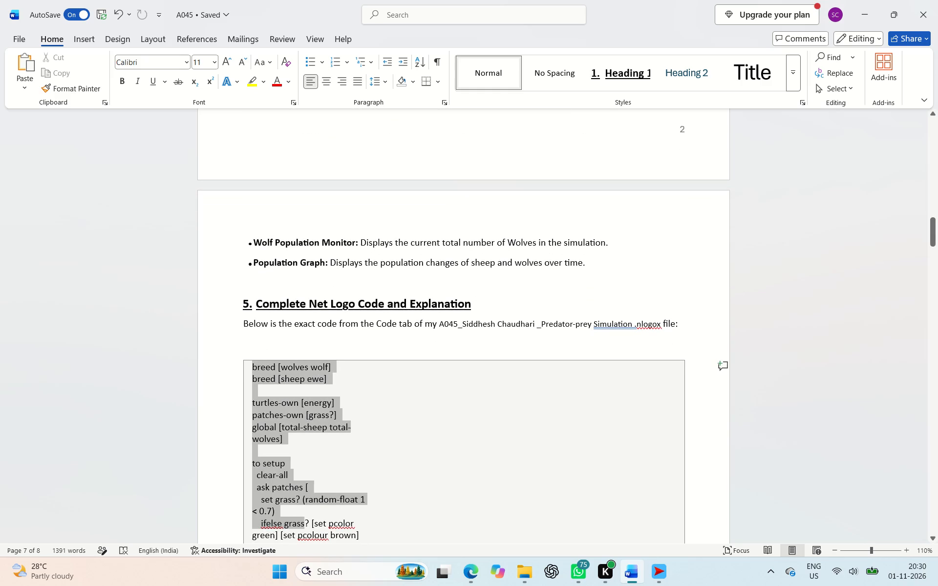
pyautogui.moveTo(306, 526); pyautogui.dragTo(344, 547)
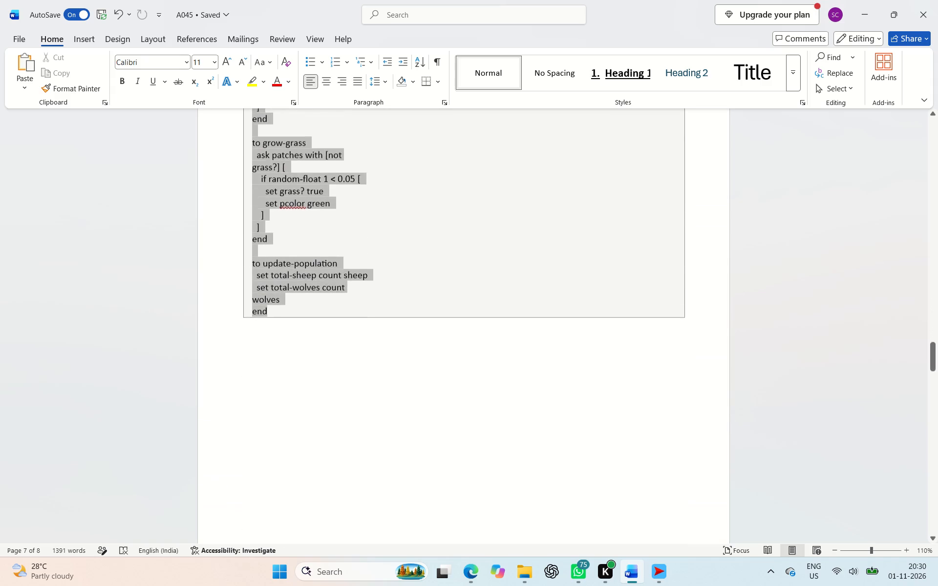
pyautogui.moveTo(344, 547); pyautogui.dragTo(355, 183)
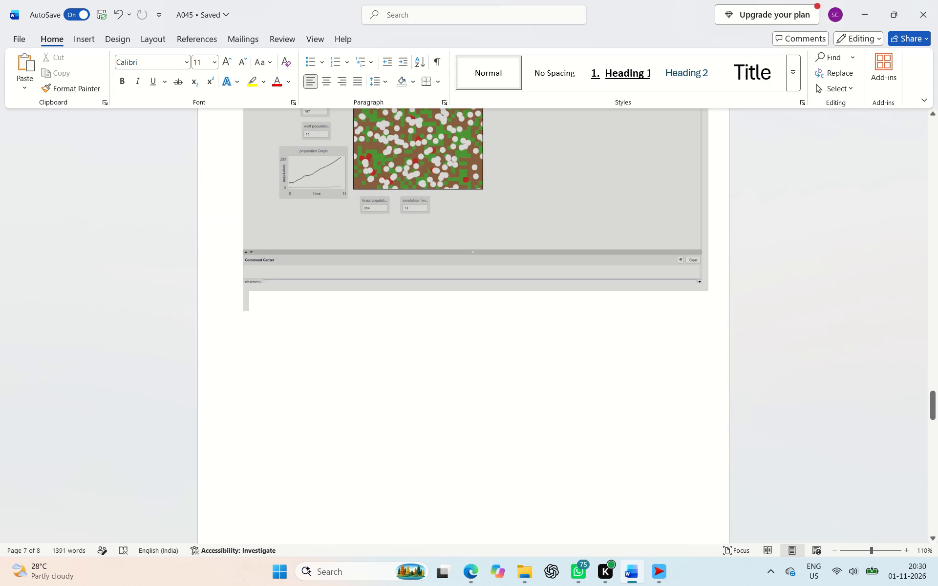
pyautogui.moveTo(355, 183); pyautogui.dragTo(338, 169)
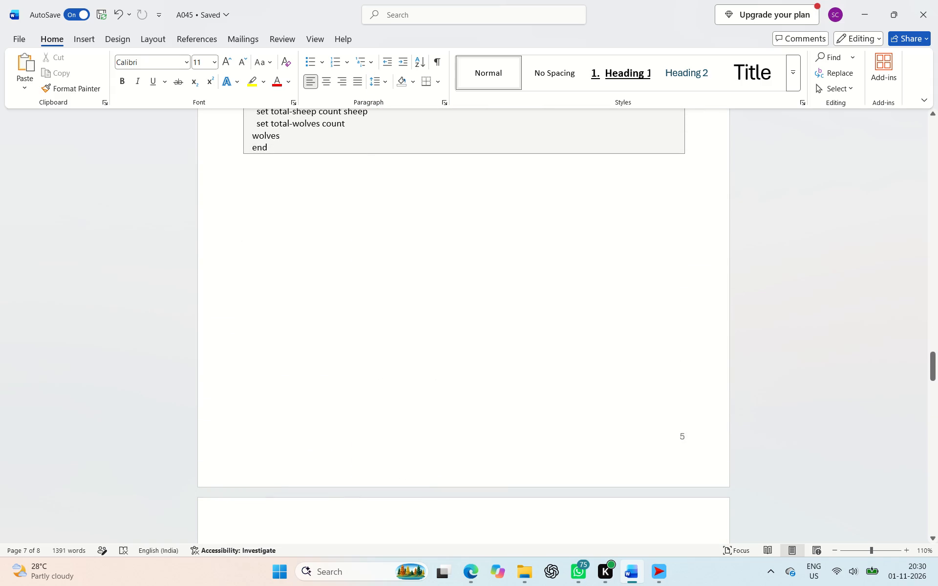
pyautogui.moveTo(338, 169); pyautogui.dragTo(289, 218)
pyautogui.scroll(4, 289, 218)
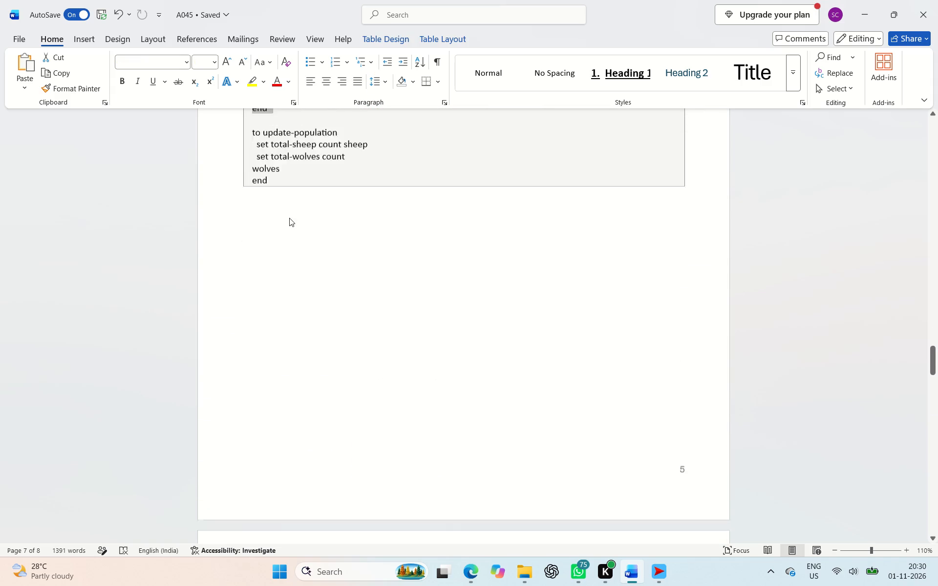
pyautogui.scroll(5, 289, 218)
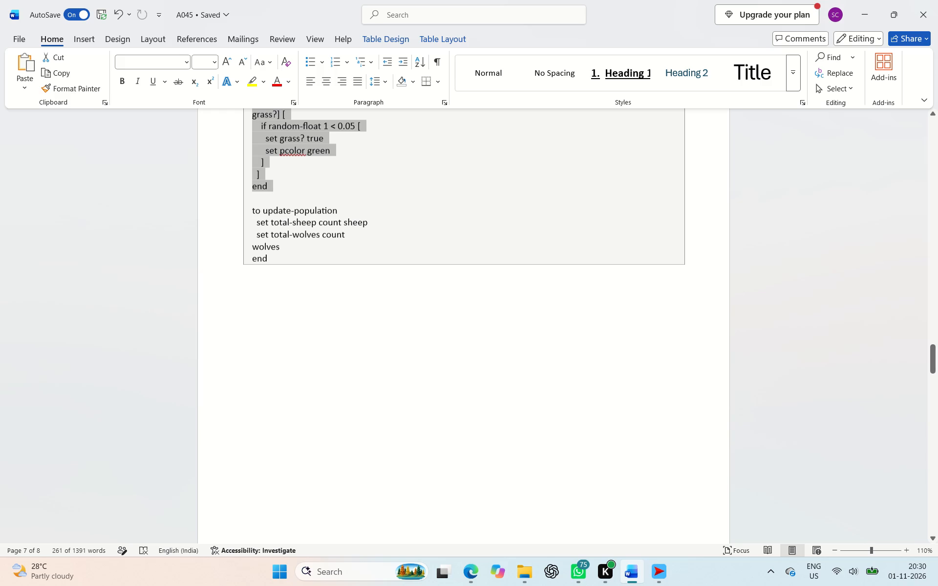
pyautogui.click(277, 266)
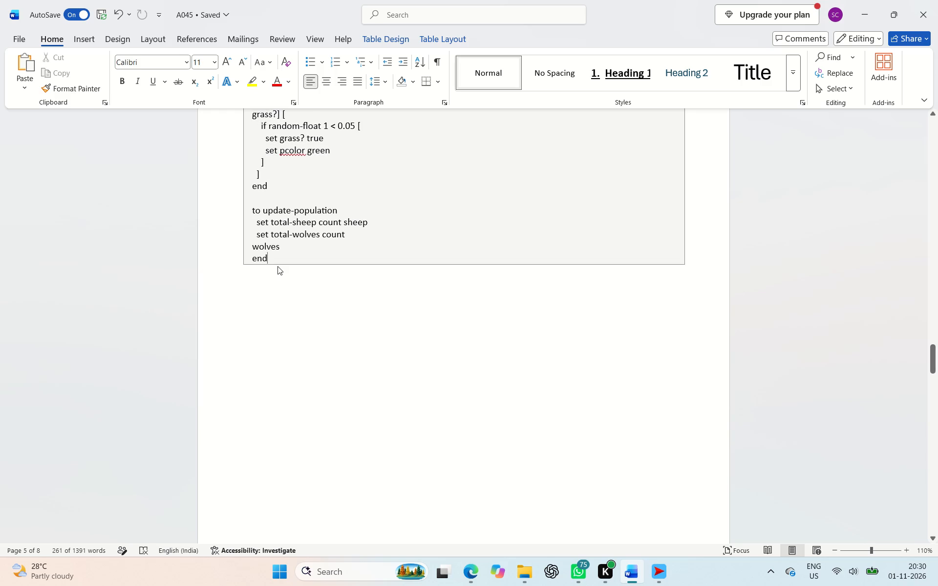
pyautogui.moveTo(275, 257); pyautogui.dragTo(243, 97)
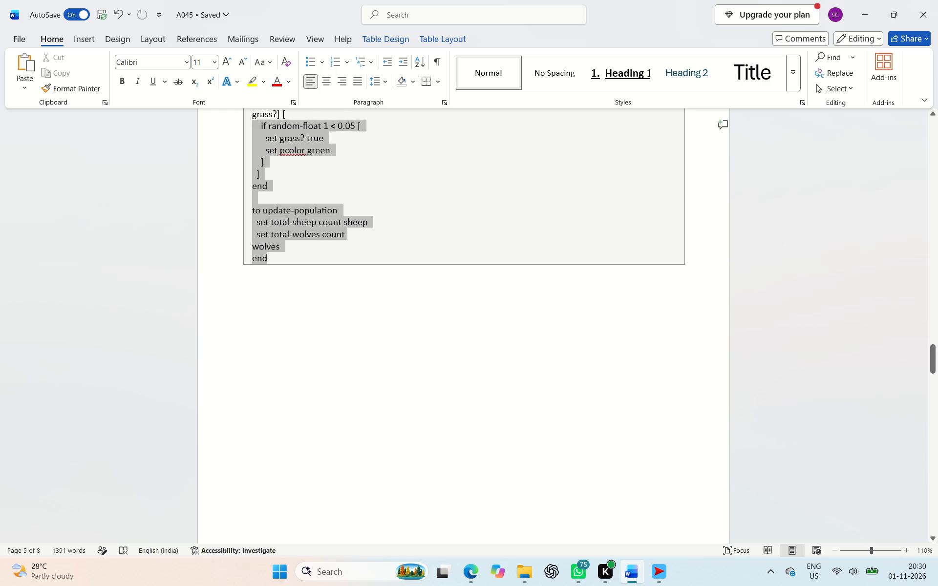
pyautogui.moveTo(243, 97); pyautogui.dragTo(242, 86)
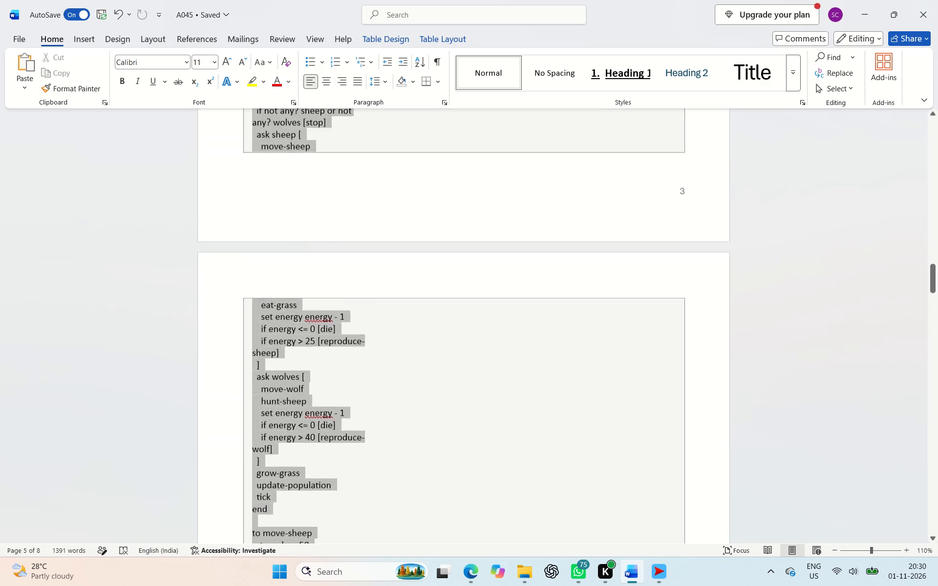
pyautogui.moveTo(242, 86); pyautogui.dragTo(241, 86)
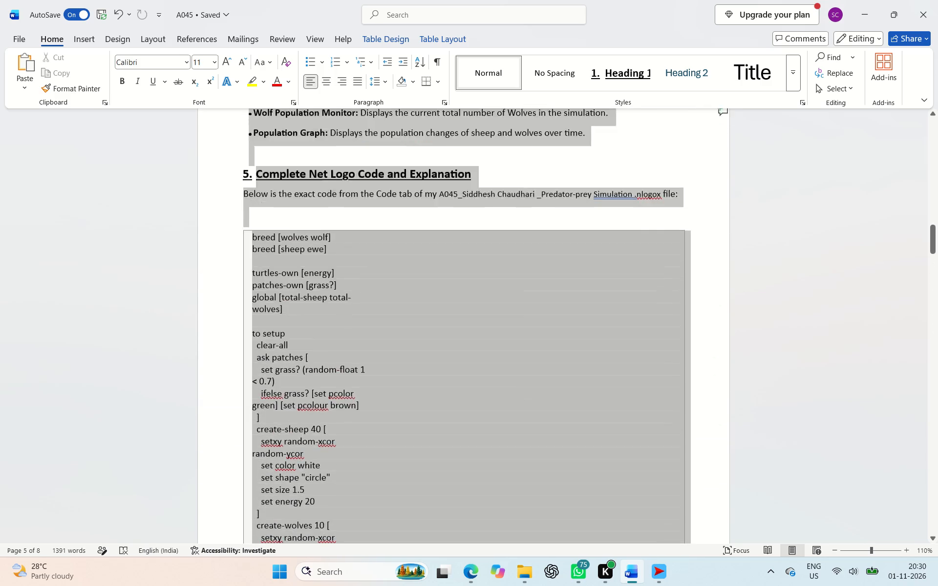
pyautogui.moveTo(241, 86); pyautogui.dragTo(260, 372)
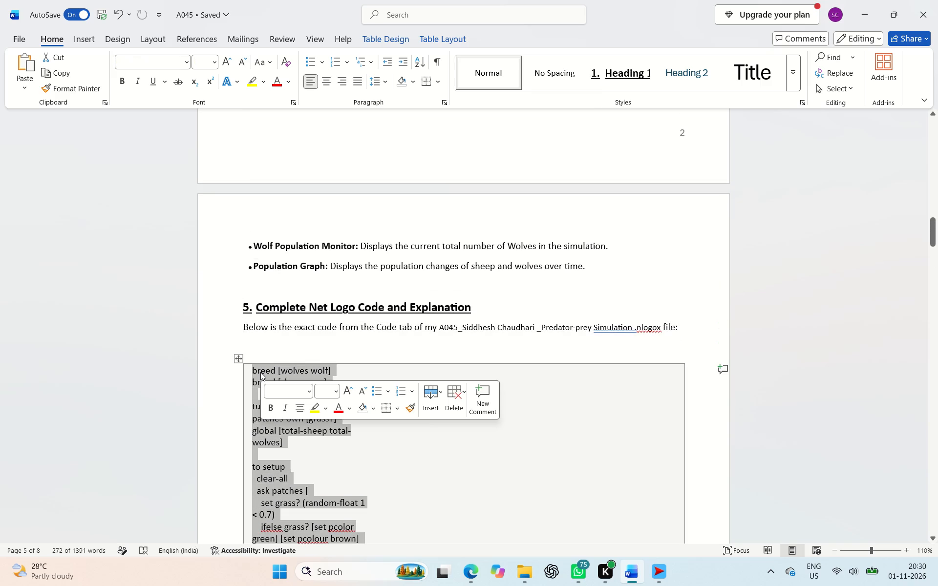
pyautogui.hotkey('ctrl', 'c')
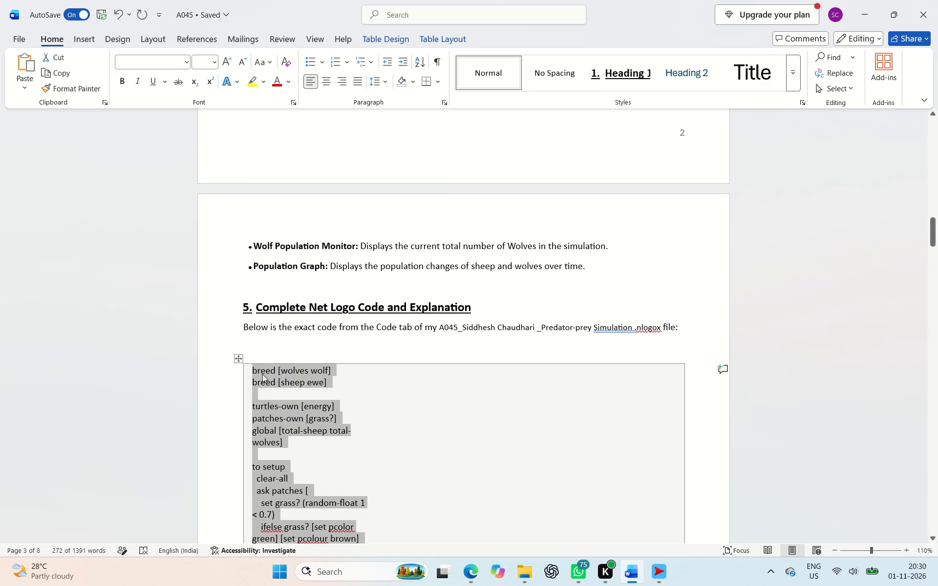
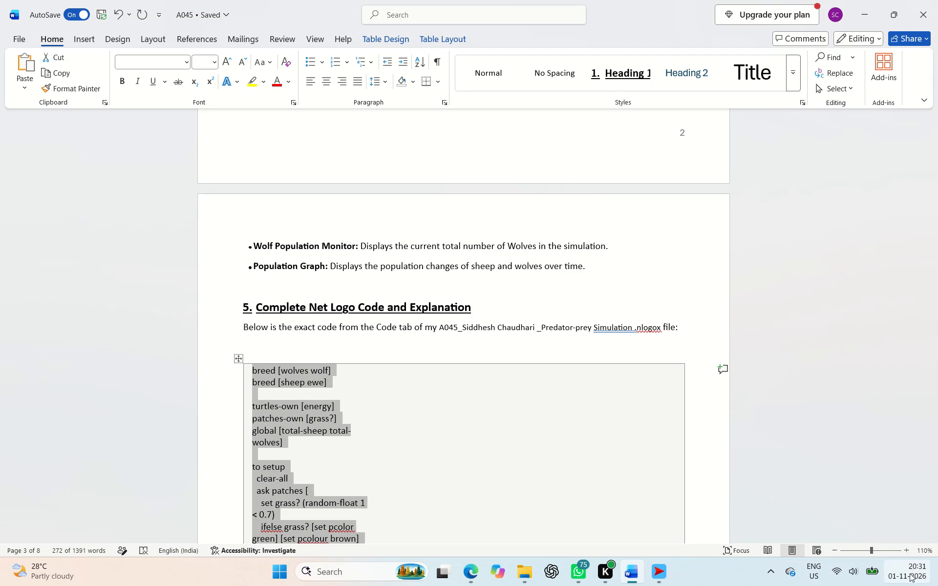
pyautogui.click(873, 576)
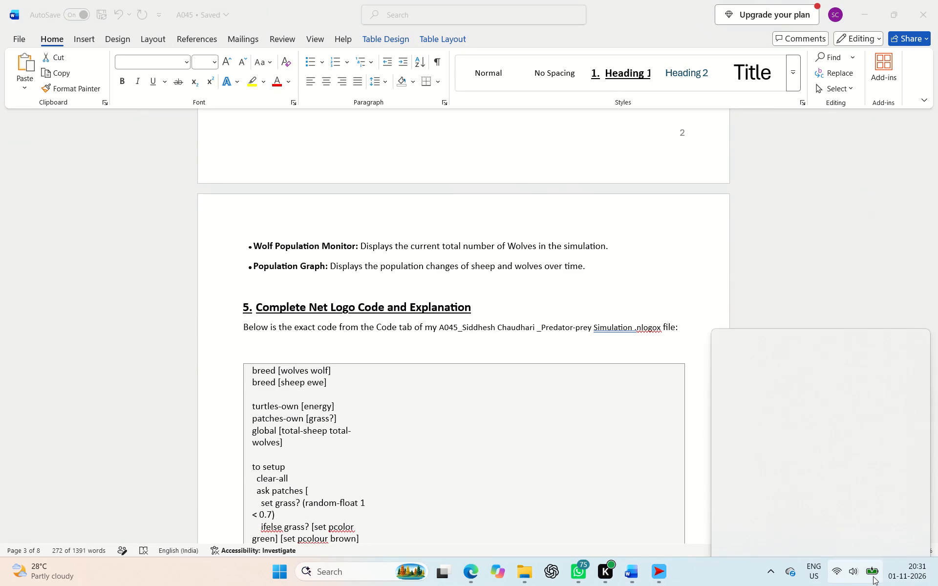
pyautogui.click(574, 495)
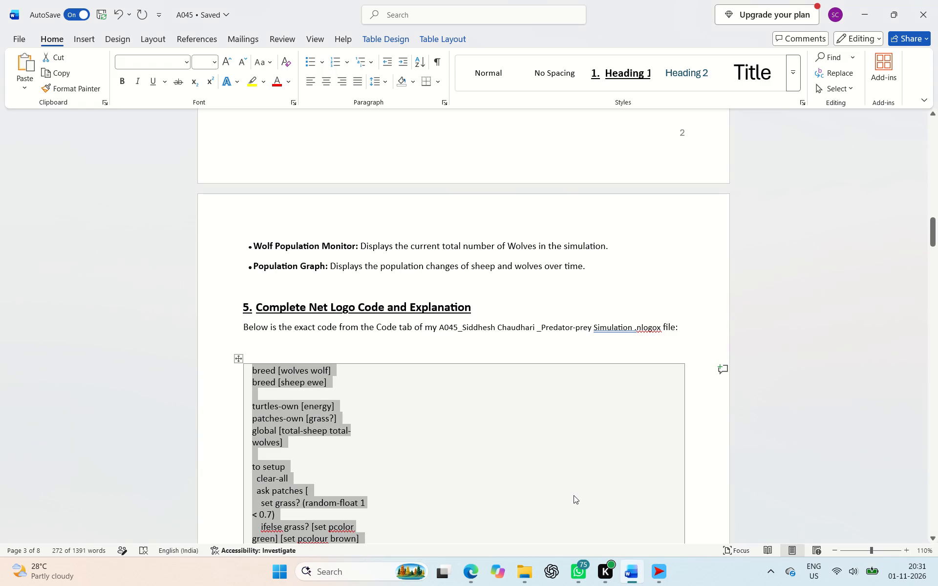
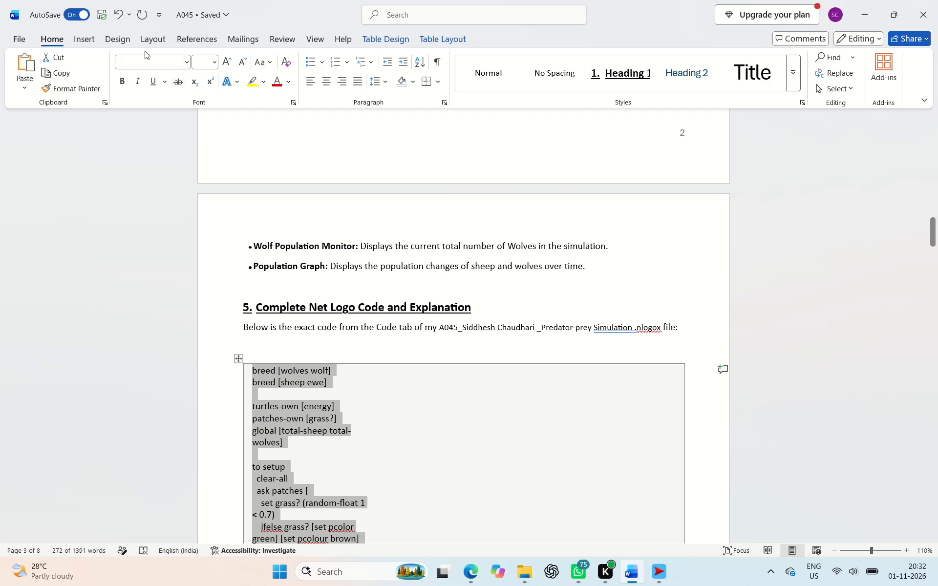
# Set the font size of the selected NetLogo code in the section 5 box to 9.
pyautogui.click(50, 40)
pyautogui.click(214, 61)
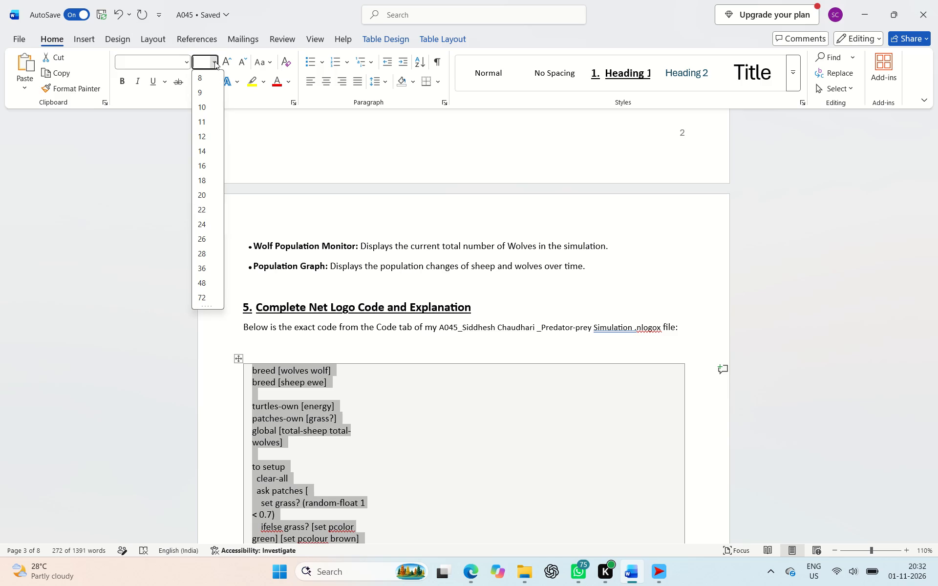
pyautogui.click(201, 91)
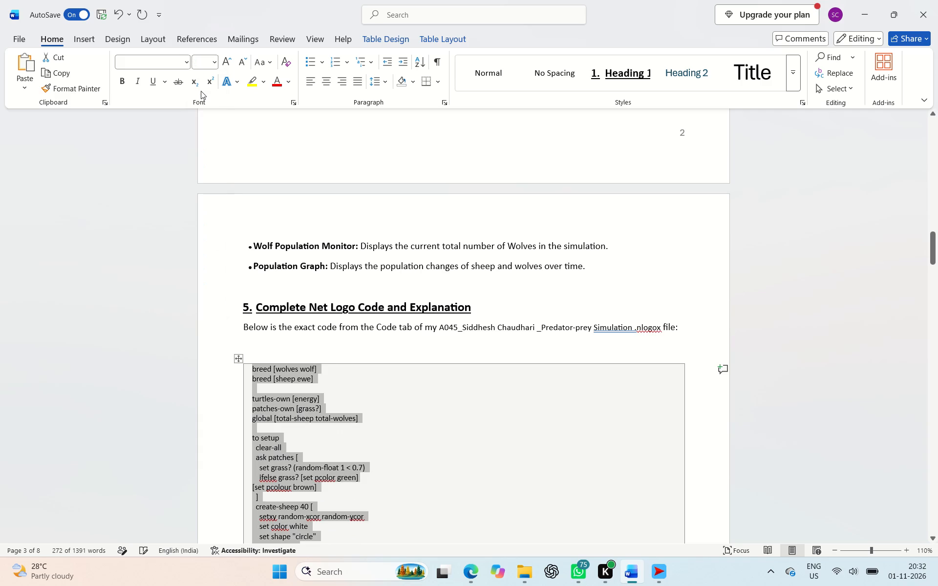
# Check how the pages flow from the end of the NetLogo code through to the last page.
pyautogui.scroll(-9, 479, 359)
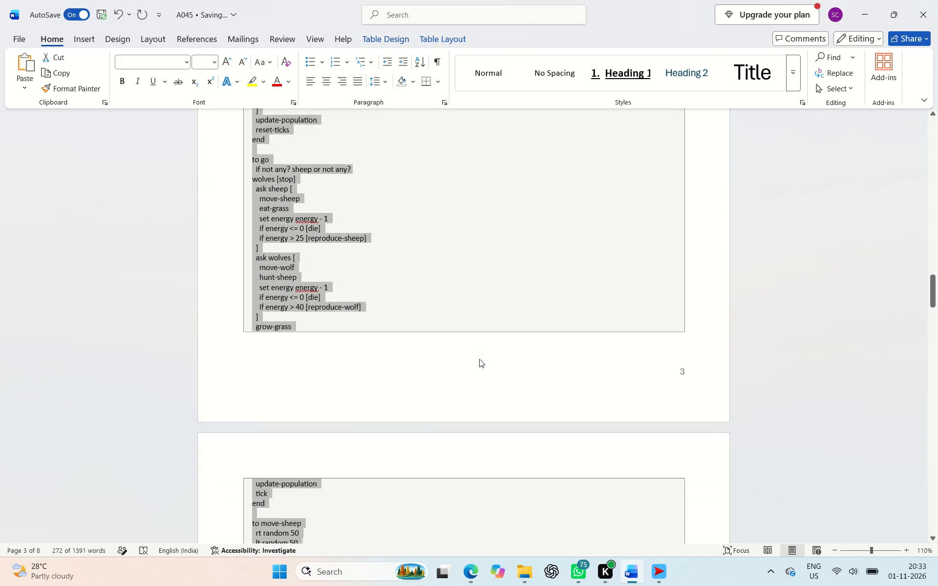
pyautogui.scroll(-7, 479, 359)
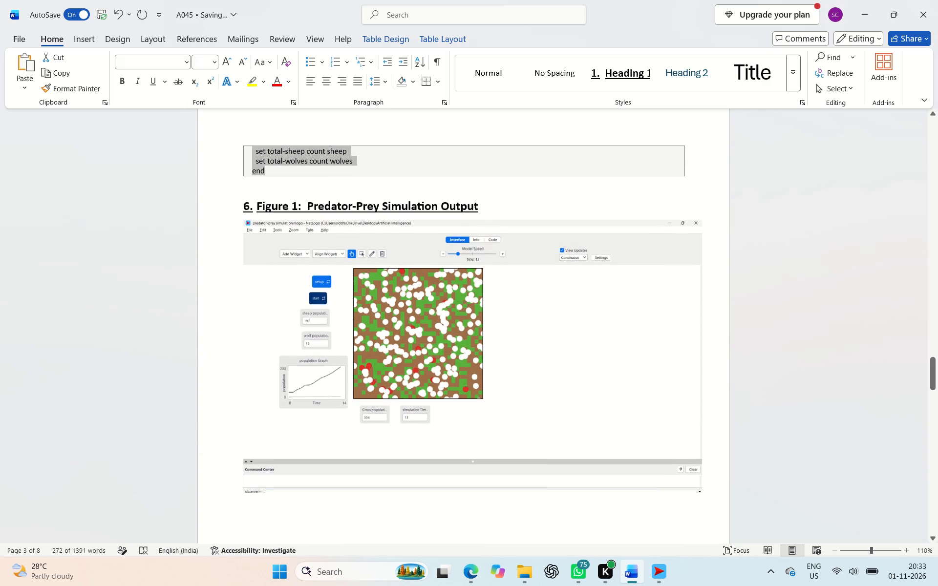
pyautogui.scroll(-2, 479, 359)
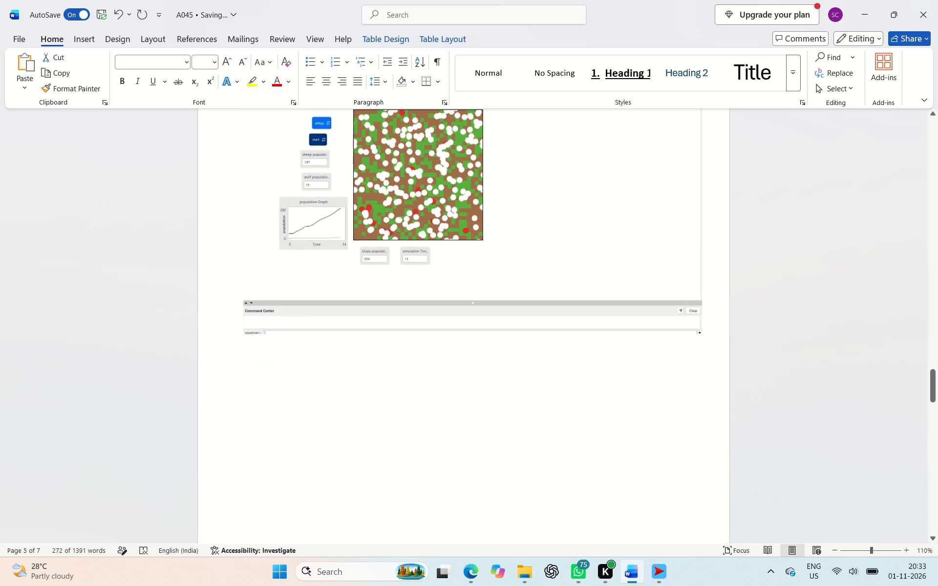
pyautogui.scroll(-8, 479, 359)
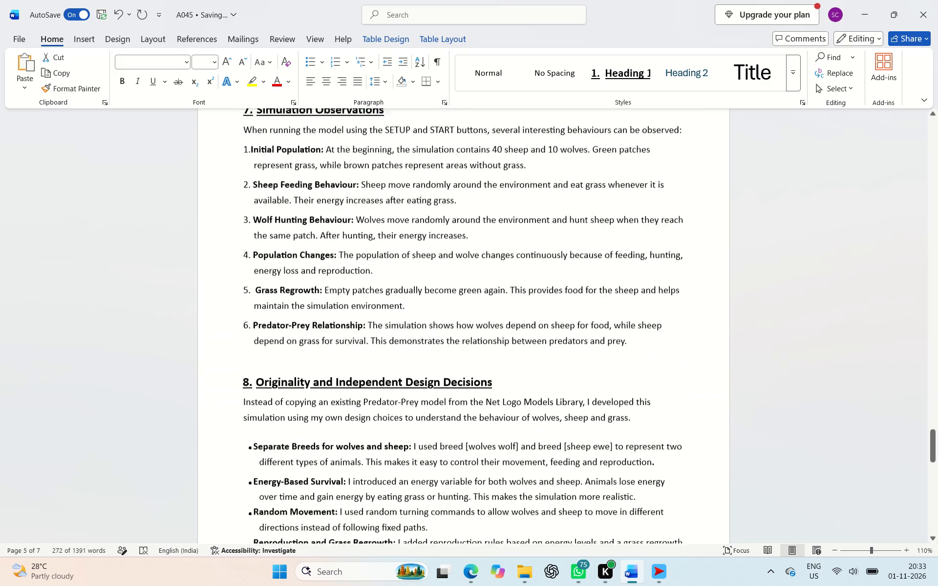
pyautogui.scroll(-6, 479, 359)
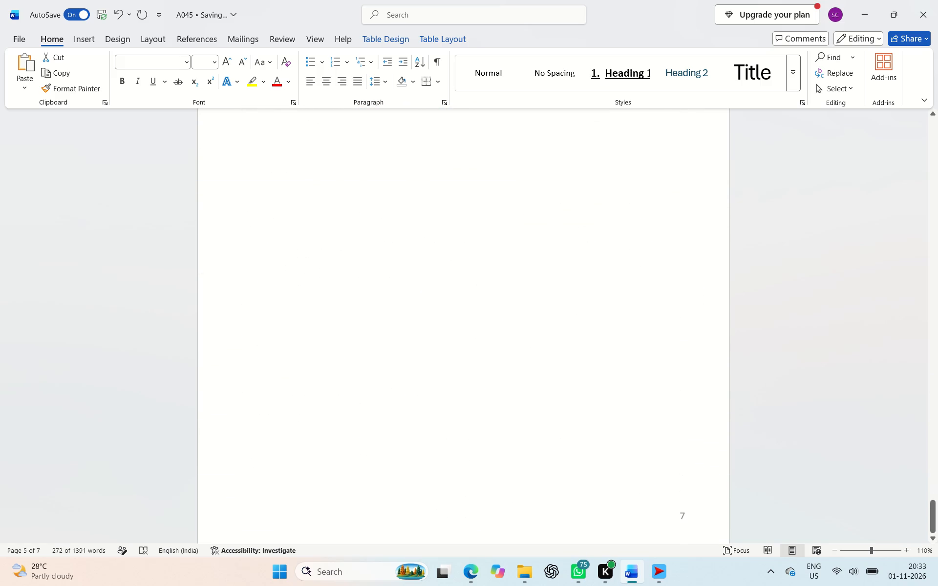
# Add three blank lines between the end of the code box and the Figure 1: Predator-Prey Simulation Output heading.
pyautogui.scroll(5, 479, 359)
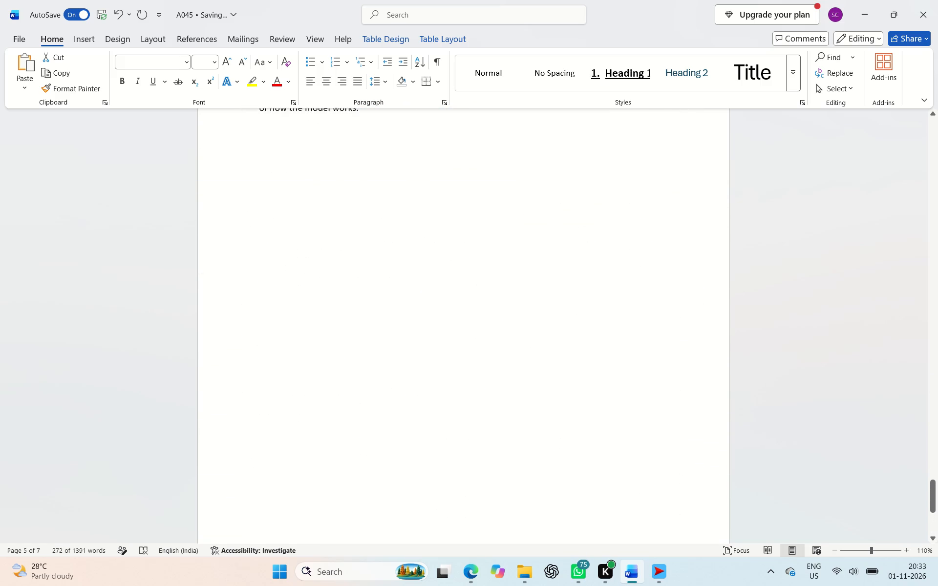
pyautogui.scroll(6, 479, 359)
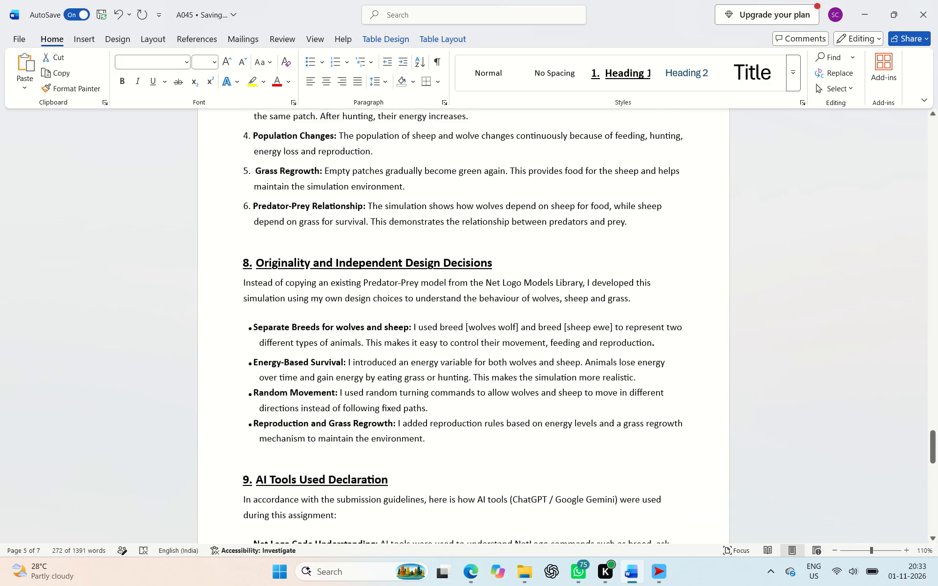
pyautogui.scroll(8, 479, 359)
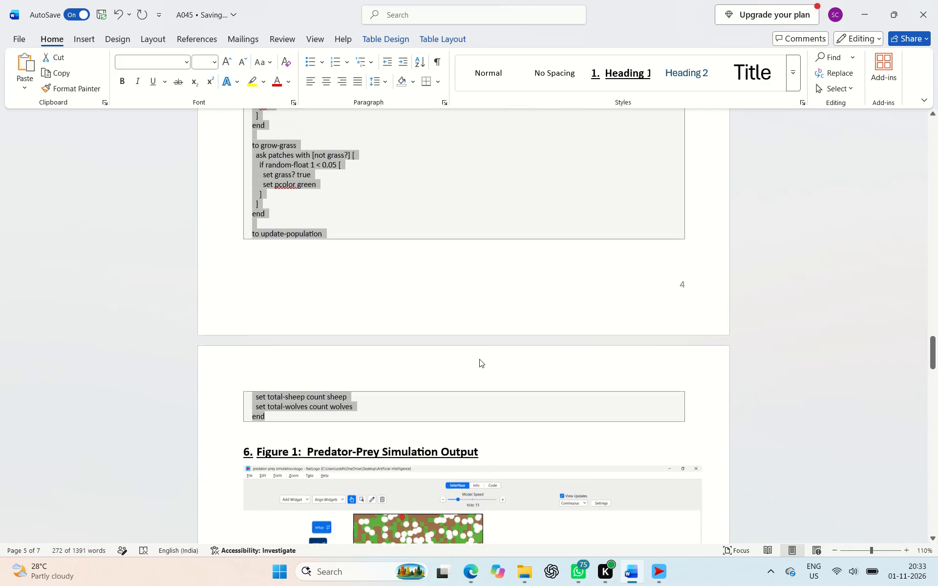
pyautogui.scroll(-6, 479, 359)
pyautogui.scroll(1, 479, 359)
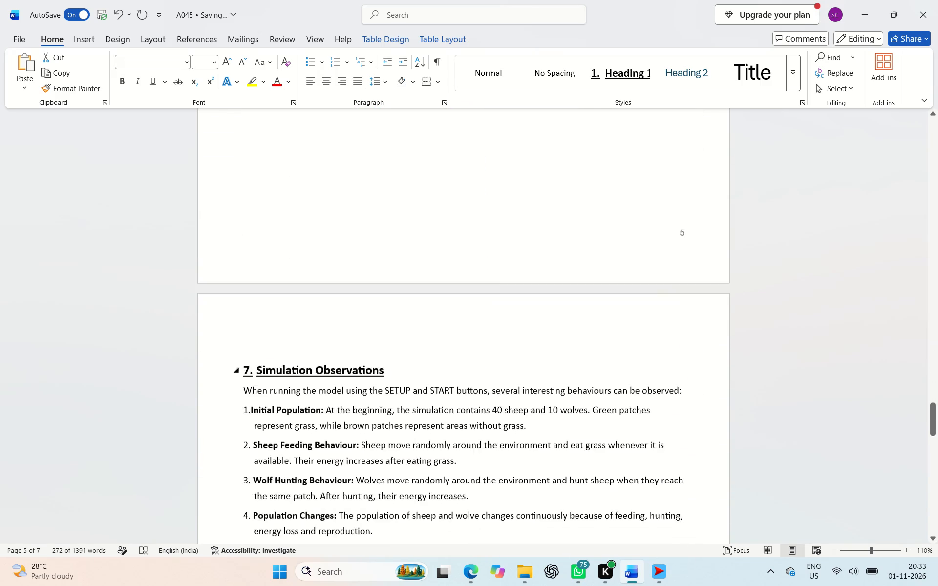
pyautogui.scroll(1, 479, 359)
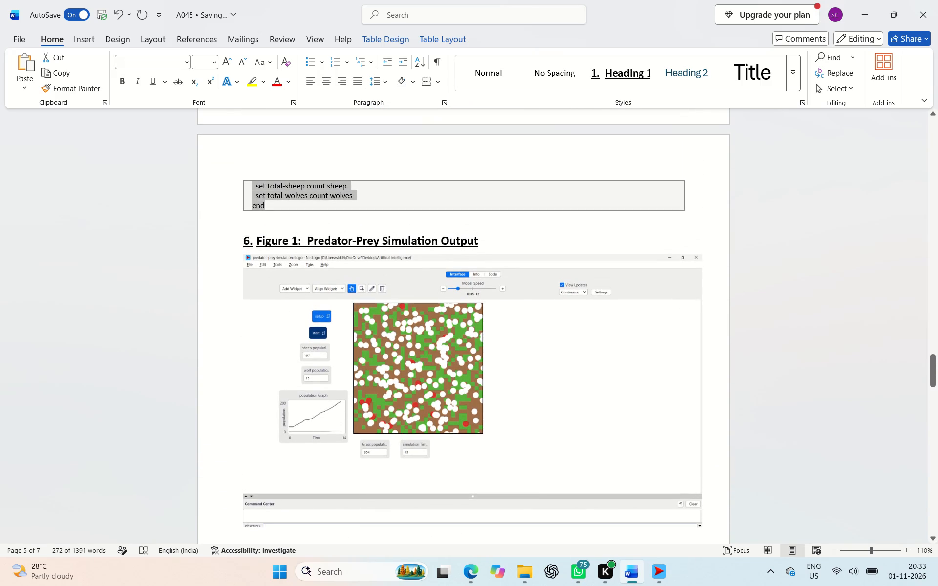
pyautogui.click(281, 228)
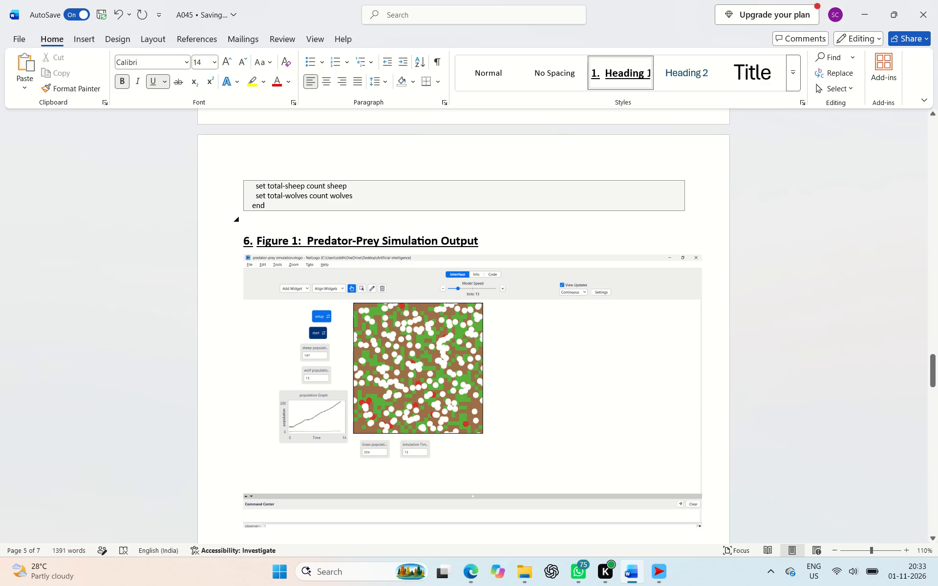
pyautogui.press('Return')
pyautogui.press('Return')
pyautogui.press('Return')
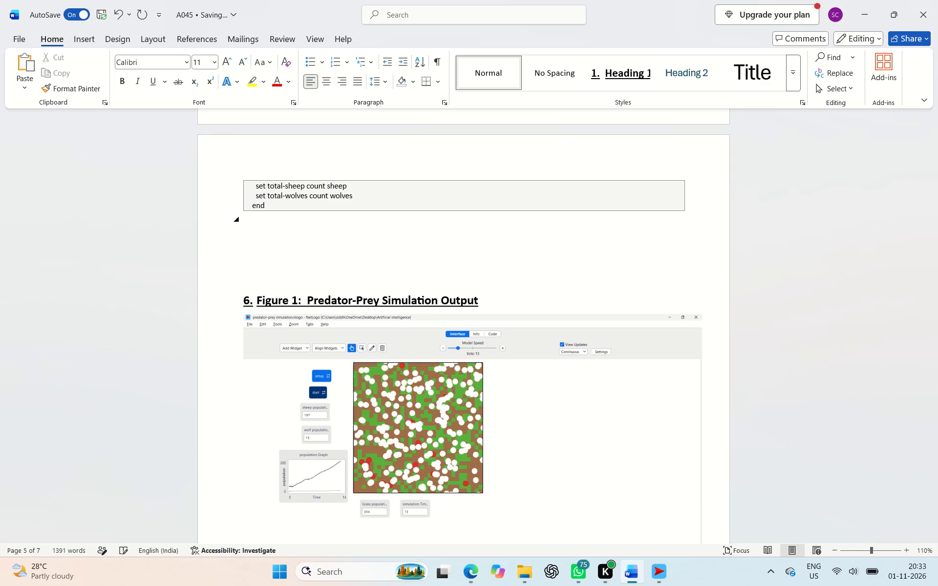
# Review the page layout back to the interface description on page 2 and forward again to the last page.
pyautogui.scroll(-6, 281, 228)
pyautogui.scroll(5, 281, 228)
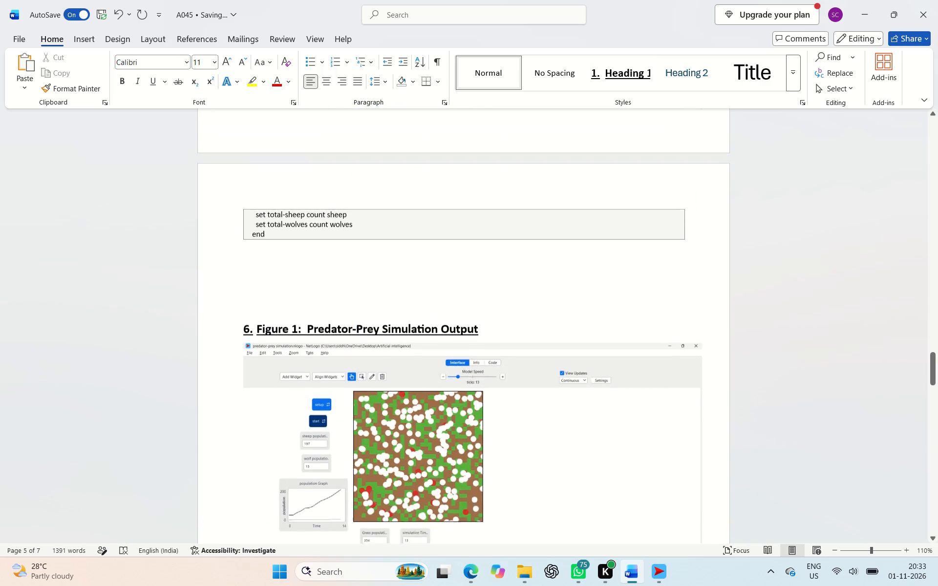
pyautogui.scroll(8, 281, 228)
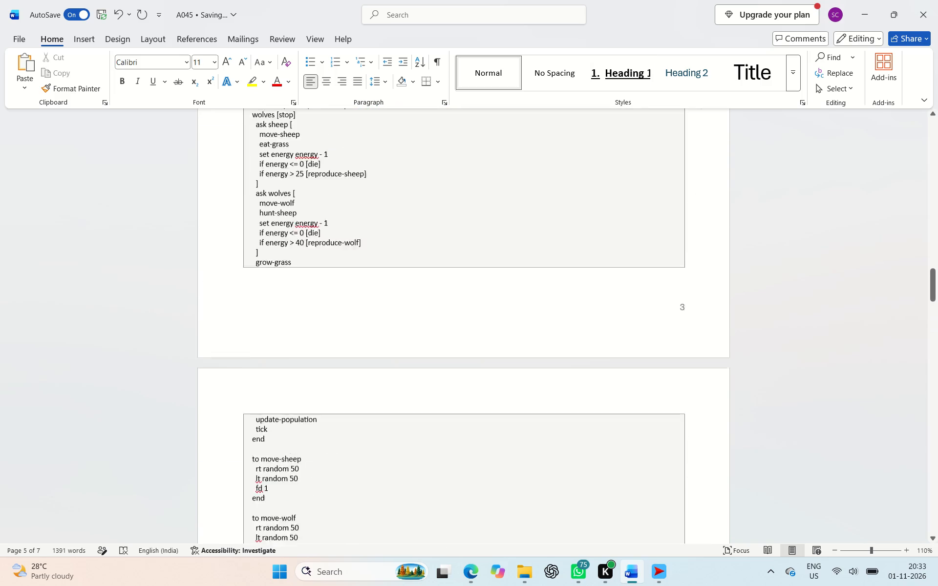
pyautogui.scroll(5, 281, 228)
pyautogui.scroll(-2, 281, 228)
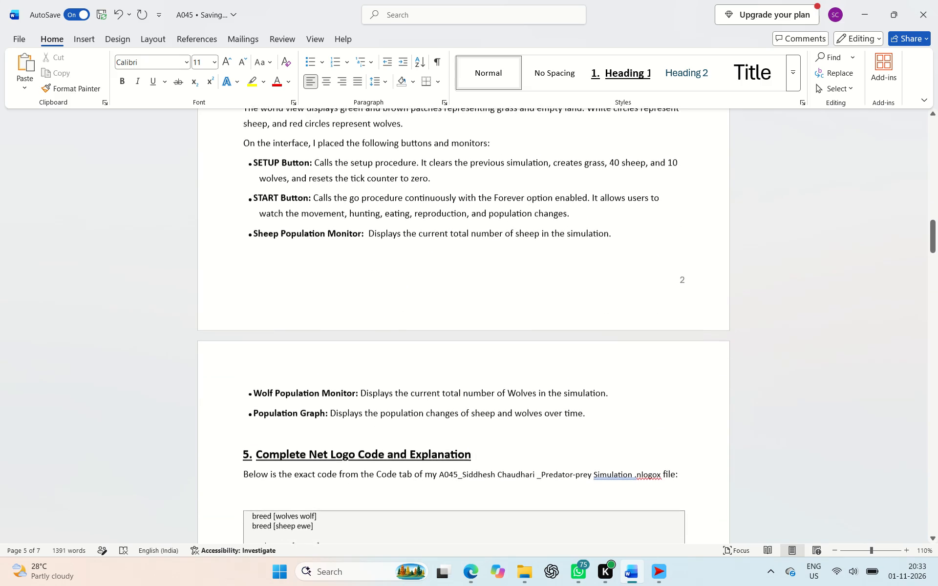
pyautogui.scroll(-4, 281, 228)
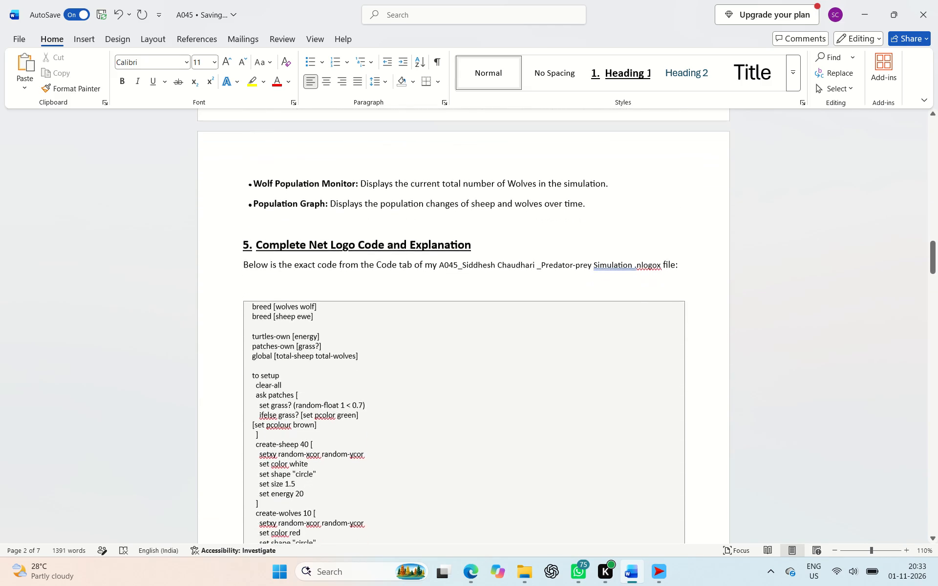
pyautogui.scroll(-6, 281, 228)
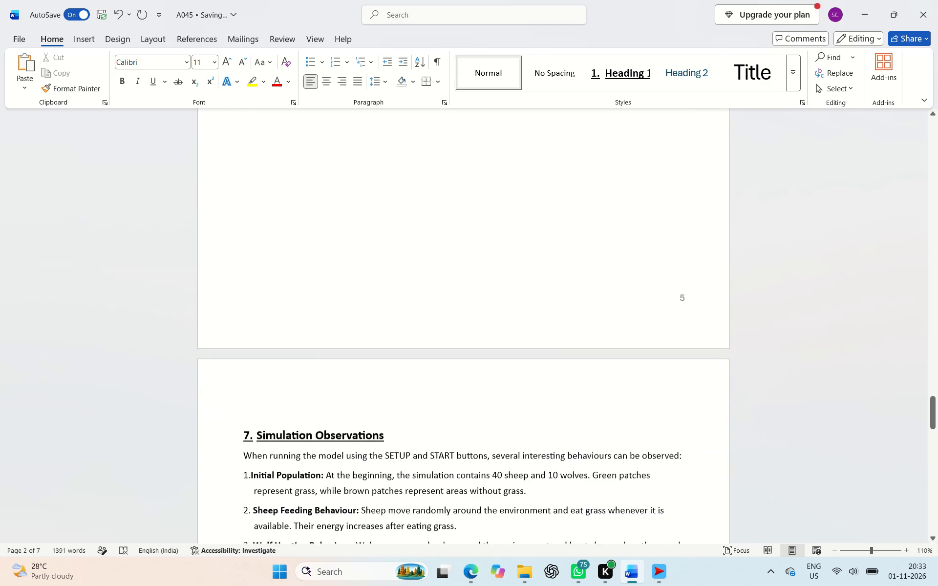
pyautogui.scroll(3, 281, 228)
pyautogui.scroll(-8, 281, 228)
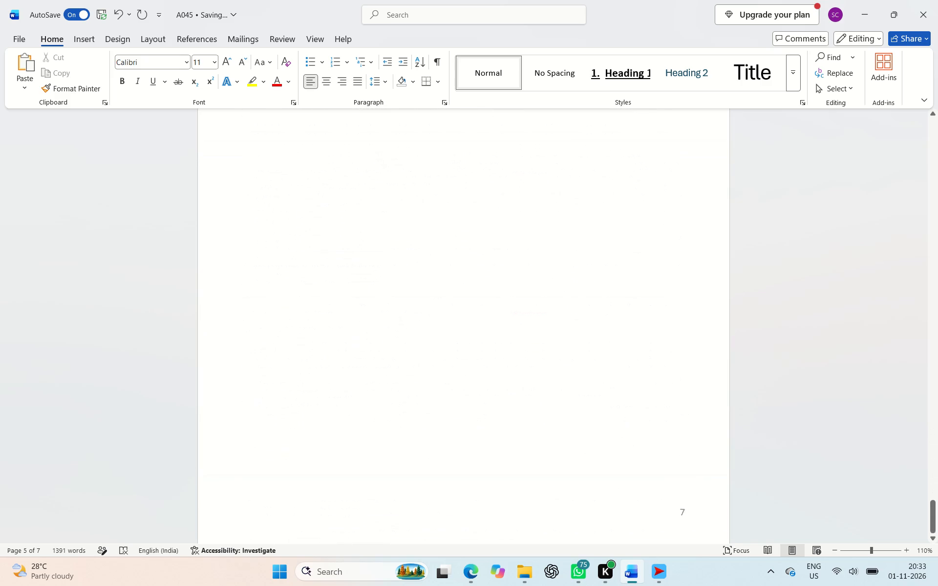
# Examine the page break within the AI Tools Used Declaration and the layout of the pages around it.
pyautogui.scroll(4, 281, 228)
pyautogui.scroll(-1, 281, 228)
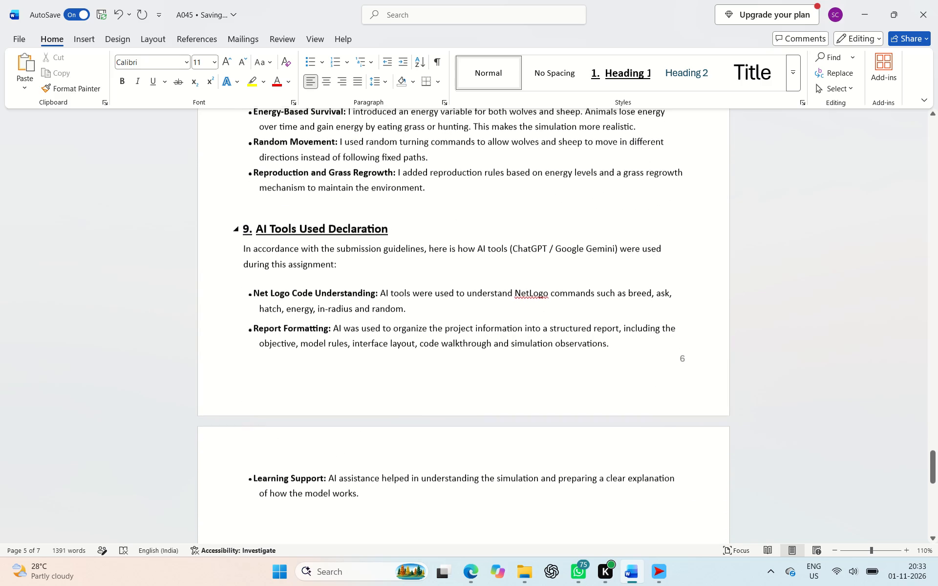
pyautogui.scroll(-1, 281, 228)
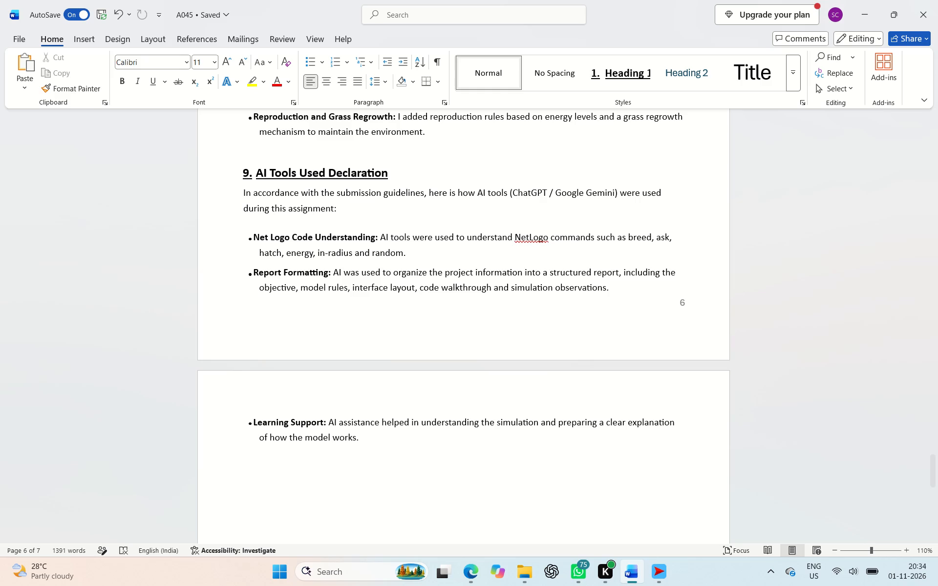
pyautogui.scroll(-1, 343, 250)
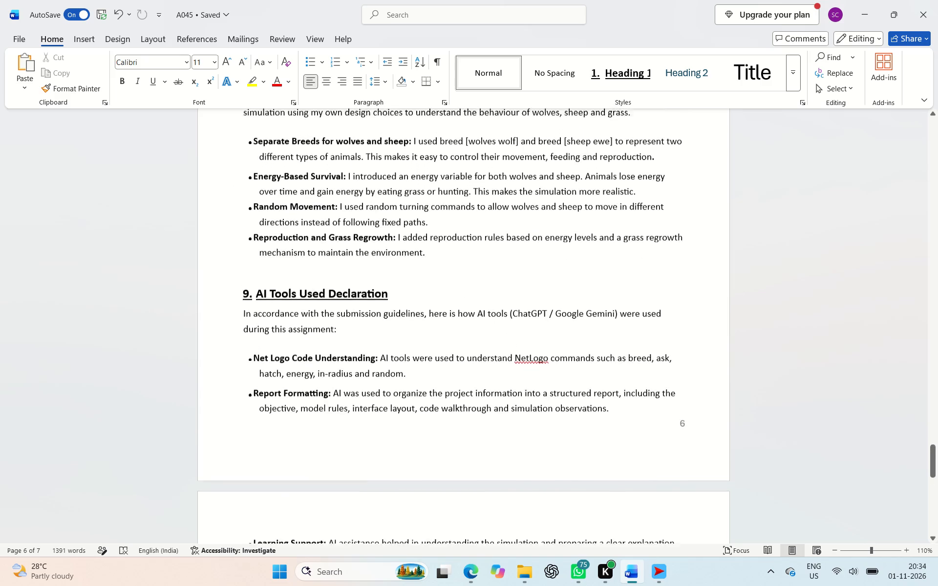
pyautogui.scroll(-1, 343, 250)
pyautogui.scroll(1, 343, 250)
pyautogui.scroll(-1, 343, 250)
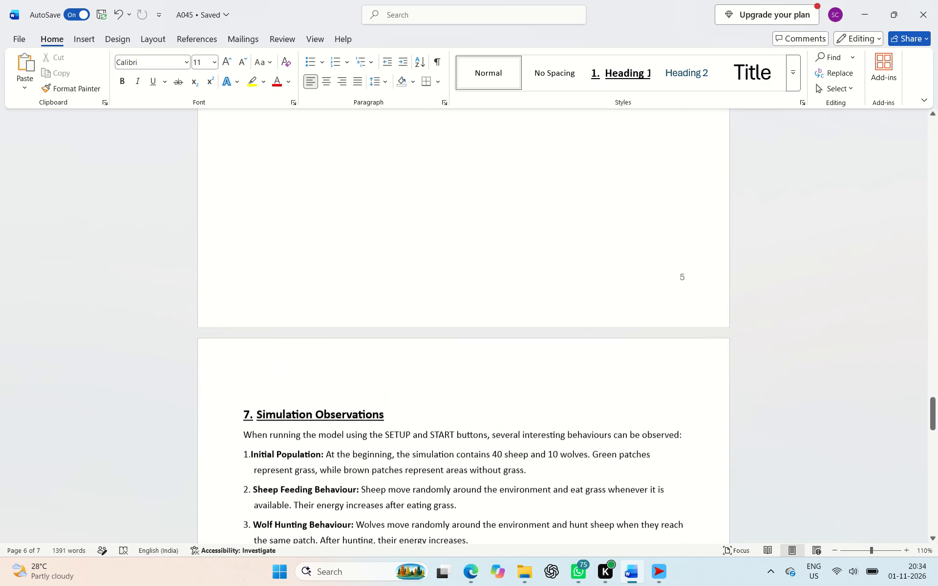
pyautogui.scroll(-4, 343, 250)
pyautogui.scroll(2, 343, 250)
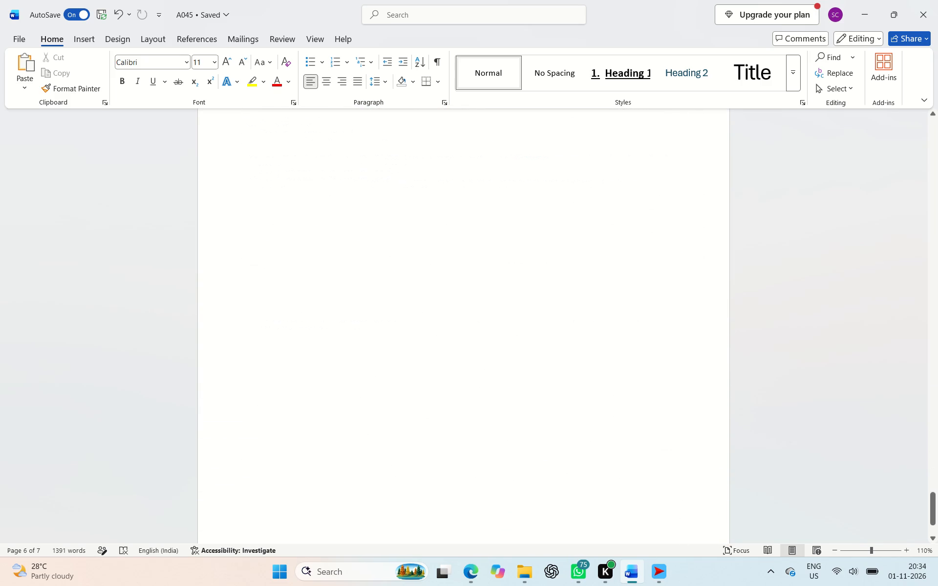
pyautogui.scroll(6, 343, 250)
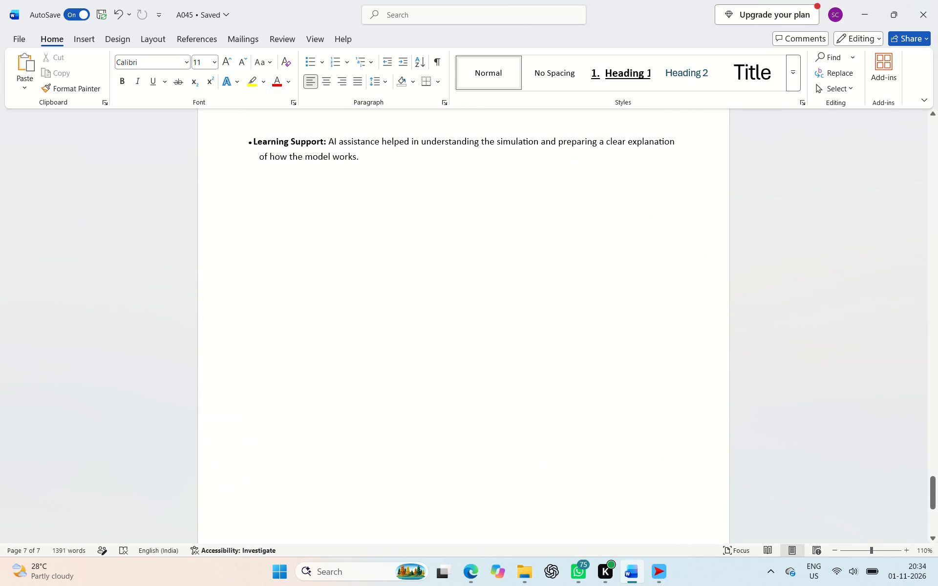
pyautogui.scroll(1, 370, 289)
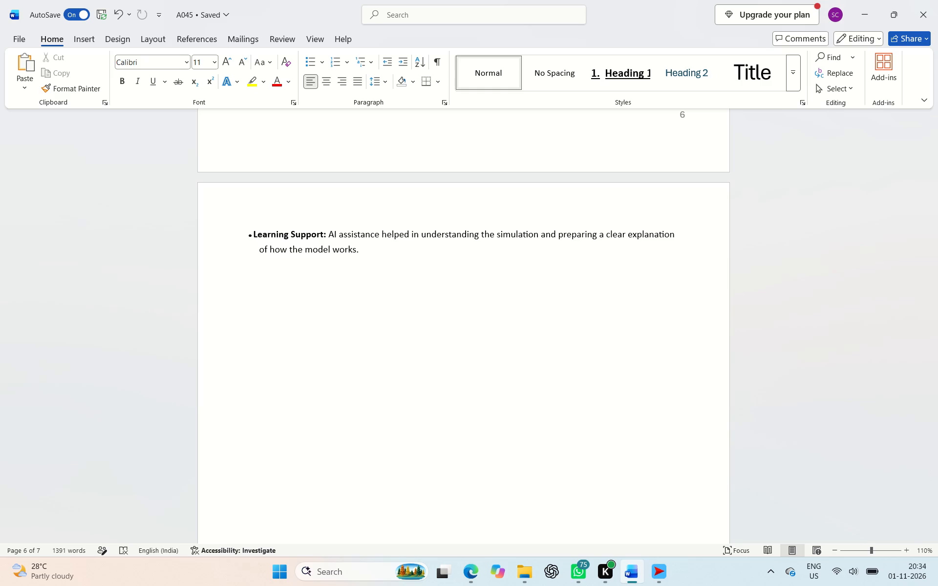
pyautogui.scroll(2, 370, 289)
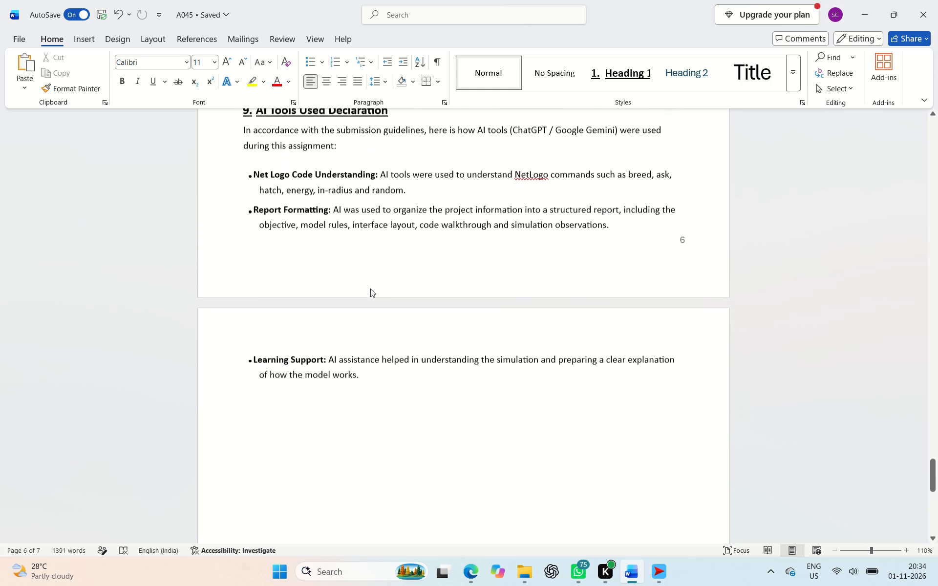
pyautogui.scroll(2, 370, 289)
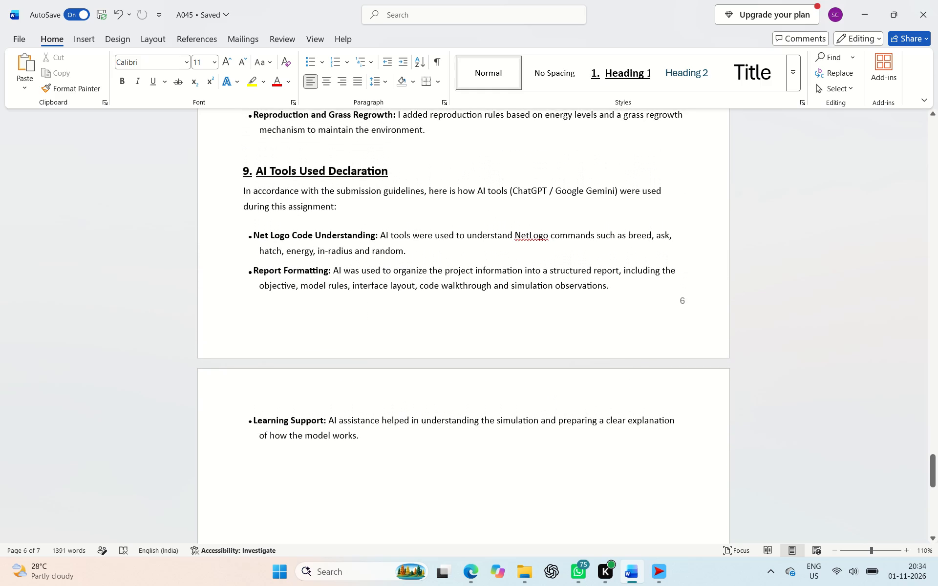
pyautogui.scroll(1, 370, 289)
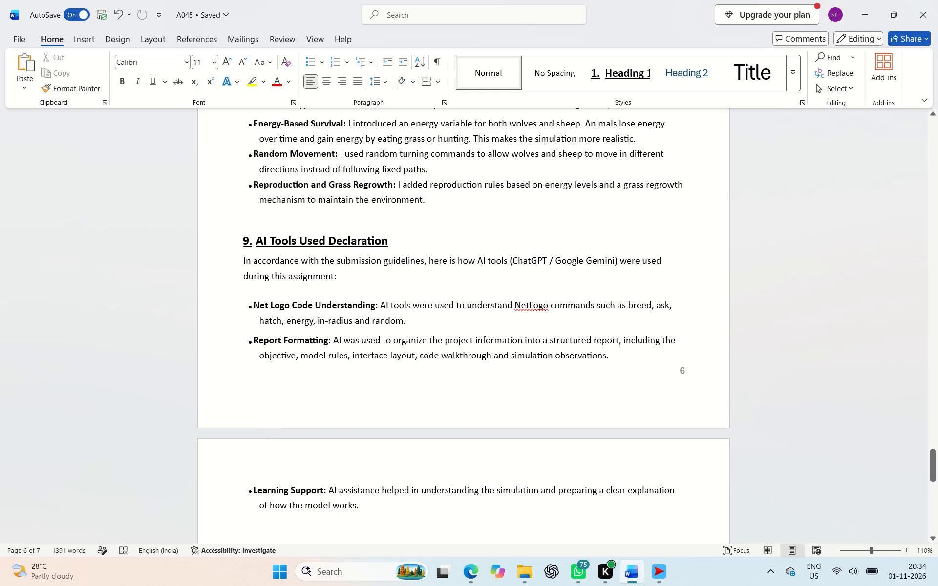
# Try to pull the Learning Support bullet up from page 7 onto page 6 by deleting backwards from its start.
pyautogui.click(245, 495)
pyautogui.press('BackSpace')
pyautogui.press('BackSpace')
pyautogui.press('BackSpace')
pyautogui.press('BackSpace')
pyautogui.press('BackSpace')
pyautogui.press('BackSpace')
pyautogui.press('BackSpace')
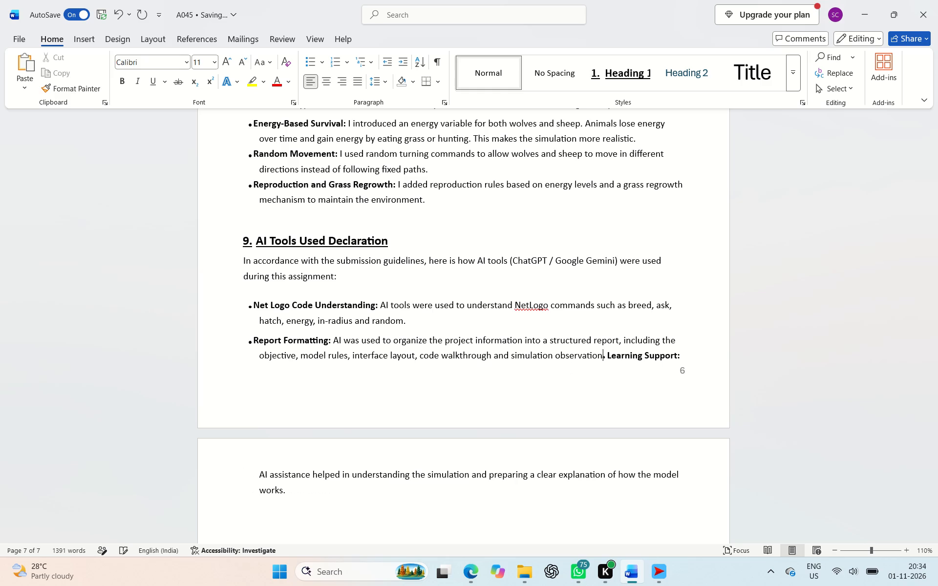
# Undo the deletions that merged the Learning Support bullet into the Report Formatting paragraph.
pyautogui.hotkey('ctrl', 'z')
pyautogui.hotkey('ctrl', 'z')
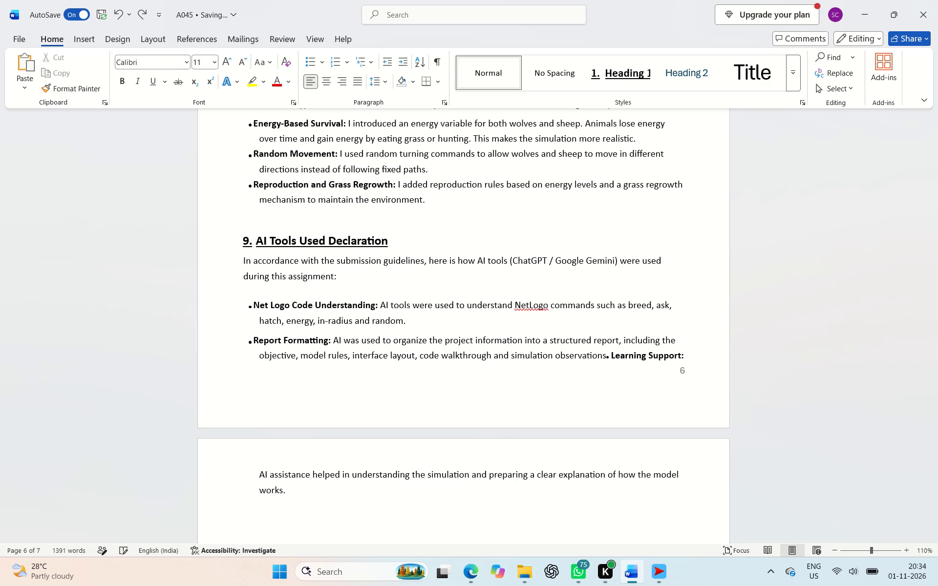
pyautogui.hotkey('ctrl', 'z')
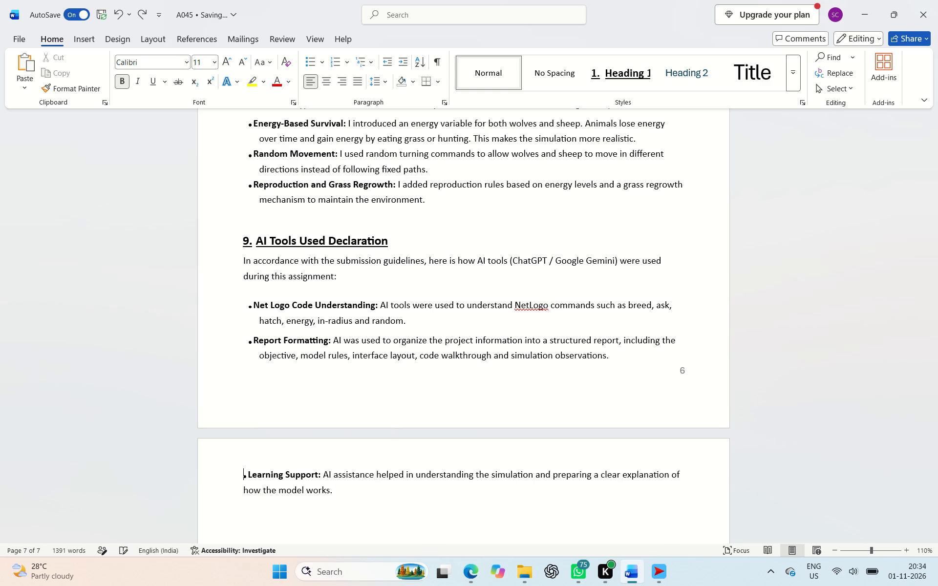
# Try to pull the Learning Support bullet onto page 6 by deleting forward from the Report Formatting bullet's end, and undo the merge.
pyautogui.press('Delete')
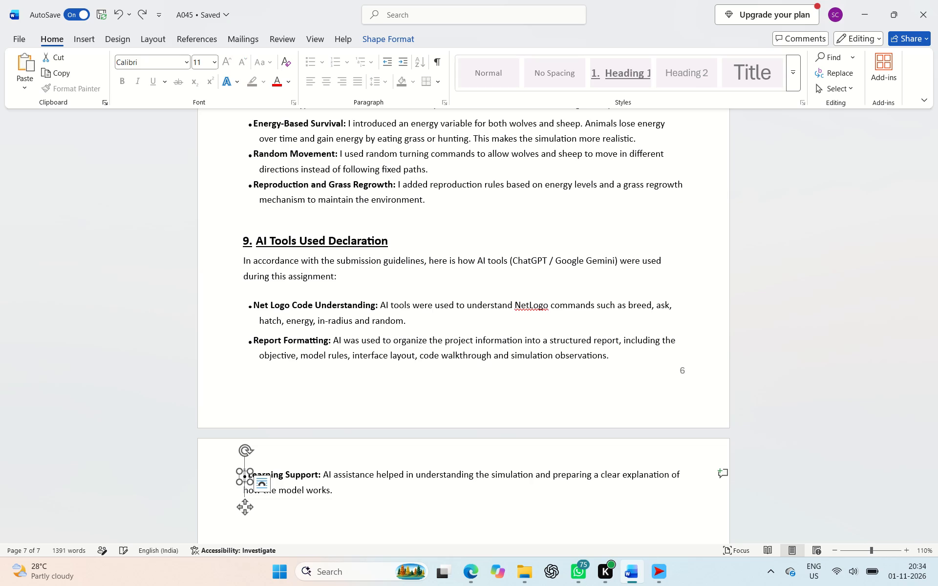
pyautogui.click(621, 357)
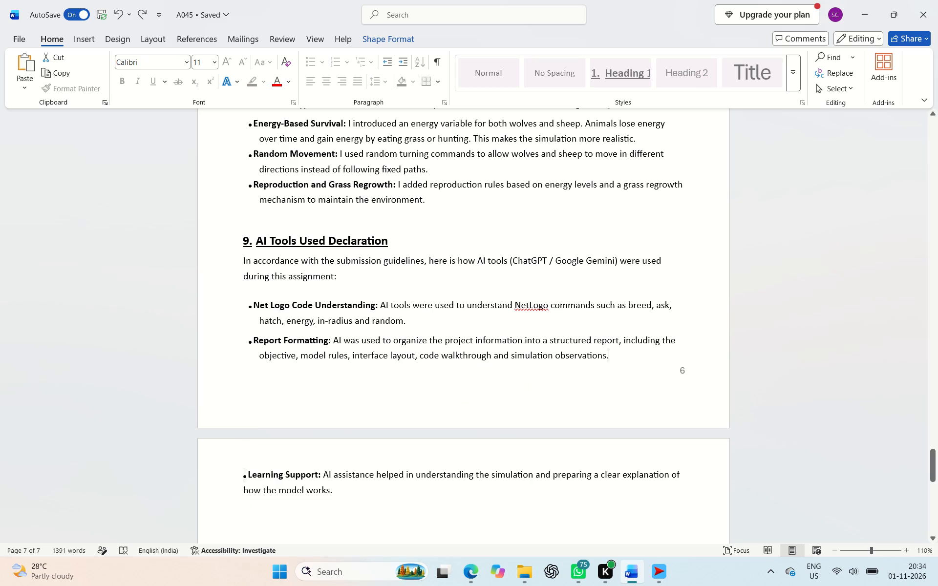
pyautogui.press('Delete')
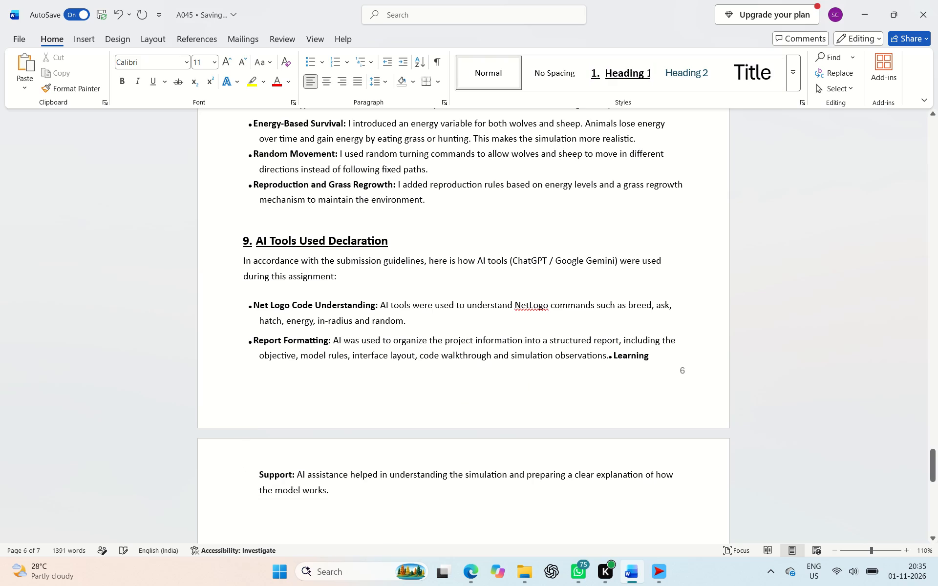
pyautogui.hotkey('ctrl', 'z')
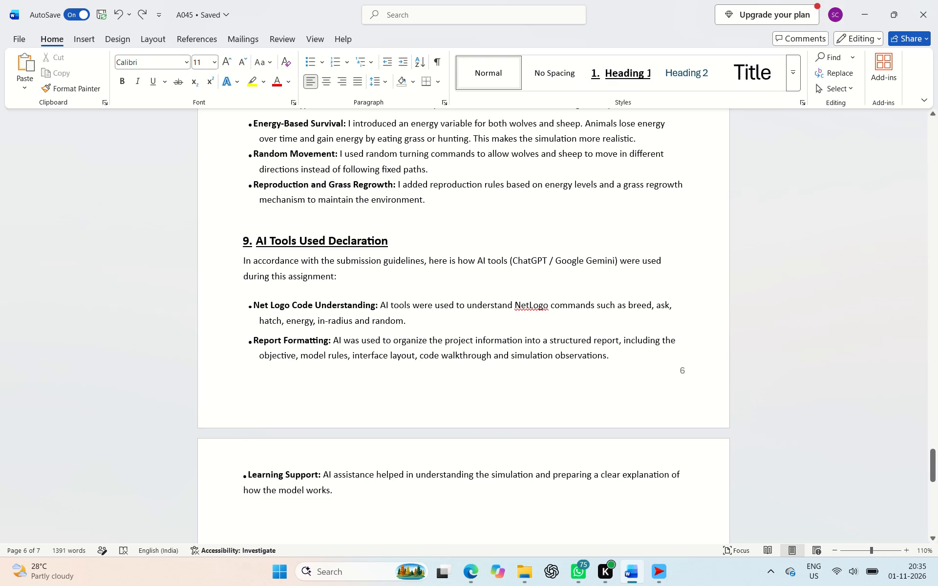
# Split the flagged word in the Net Logo Code Understanding bullet so it reads "Net Logo".
pyautogui.click(529, 306)
pyautogui.press('space')
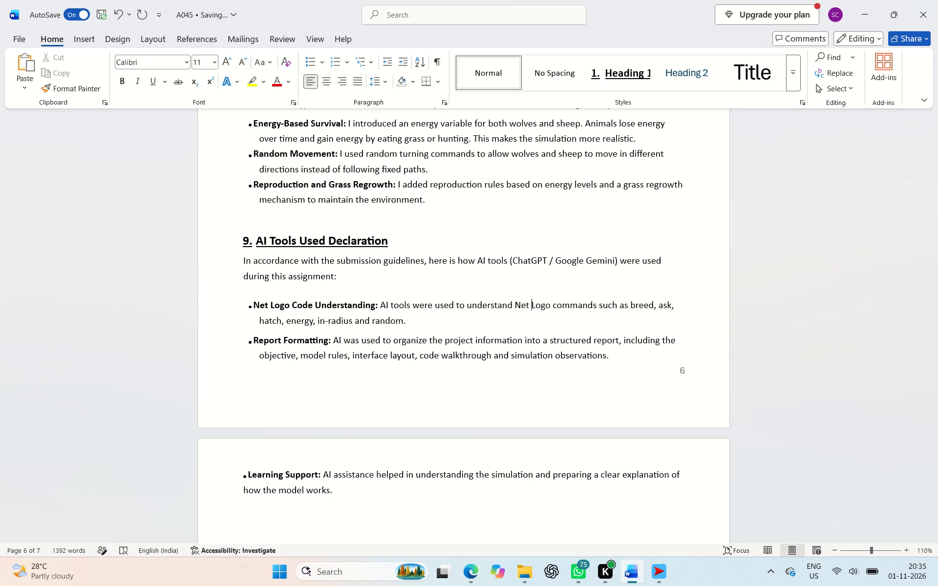
# Delete the whole of item 6, Predator-Prey Relationship, including its number and line, from the Simulation Observations section.
pyautogui.scroll(5, 529, 306)
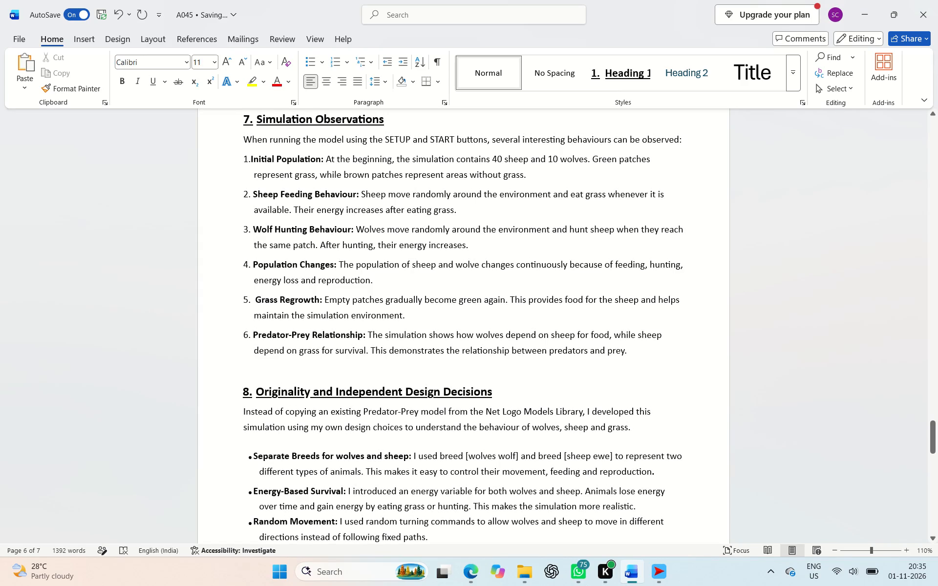
pyautogui.click(634, 349)
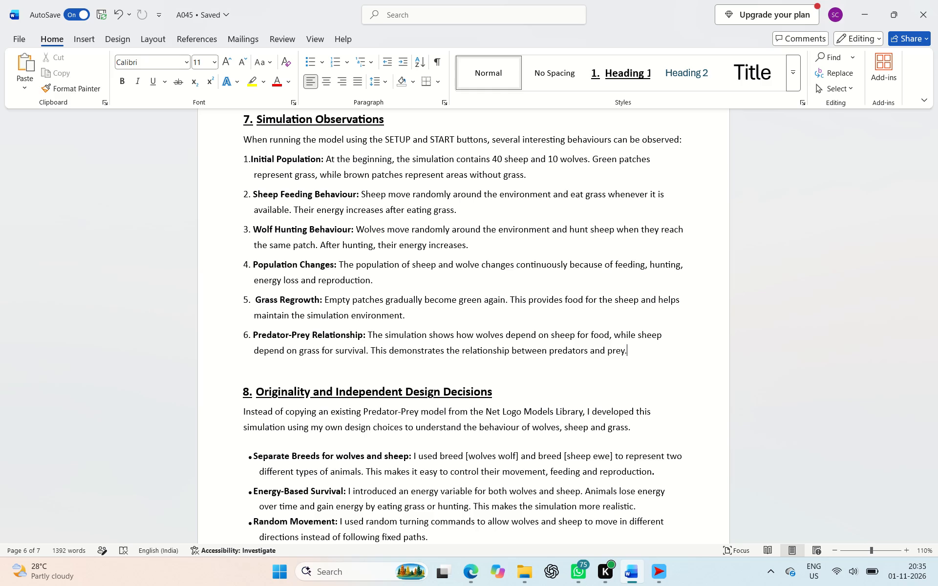
pyautogui.hotkey('ctrl', 'BackSpace')
pyautogui.hotkey('ctrl', 'BackSpace')
pyautogui.hotkey('ctrl', 'BackSpace')
pyautogui.hotkey('ctrl', 'BackSpace')
pyautogui.hotkey('ctrl', 'BackSpace')
pyautogui.hotkey('ctrl', 'BackSpace')
pyautogui.hotkey('ctrl', 'BackSpace')
pyautogui.hotkey('ctrl', 'BackSpace')
pyautogui.hotkey('ctrl', 'BackSpace')
pyautogui.hotkey('ctrl', 'BackSpace')
pyautogui.hotkey('ctrl', 'BackSpace')
pyautogui.hotkey('ctrl', 'BackSpace')
pyautogui.hotkey('ctrl', 'BackSpace')
pyautogui.hotkey('ctrl', 'BackSpace')
pyautogui.hotkey('ctrl', 'BackSpace')
pyautogui.hotkey('ctrl', 'BackSpace')
pyautogui.hotkey('ctrl', 'BackSpace')
pyautogui.hotkey('ctrl', 'BackSpace')
pyautogui.hotkey('ctrl', 'BackSpace')
pyautogui.hotkey('ctrl', 'BackSpace')
pyautogui.hotkey('ctrl', 'BackSpace')
pyautogui.hotkey('ctrl', 'BackSpace')
pyautogui.hotkey('ctrl', 'BackSpace')
pyautogui.hotkey('ctrl', 'BackSpace')
pyautogui.hotkey('ctrl', 'BackSpace')
pyautogui.hotkey('ctrl', 'BackSpace')
pyautogui.hotkey('ctrl', 'BackSpace')
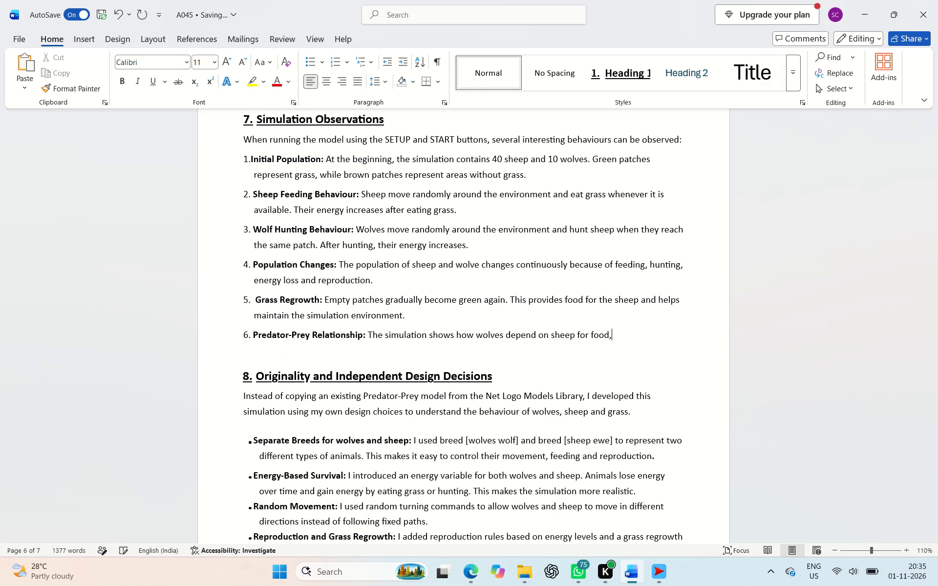
pyautogui.hotkey('ctrl', 'BackSpace')
pyautogui.hotkey('ctrl', 'BackSpace')
pyautogui.hotkey('ctrl', 'BackSpace')
pyautogui.hotkey('ctrl', 'BackSpace')
pyautogui.hotkey('ctrl', 'BackSpace')
pyautogui.hotkey('ctrl', 'BackSpace')
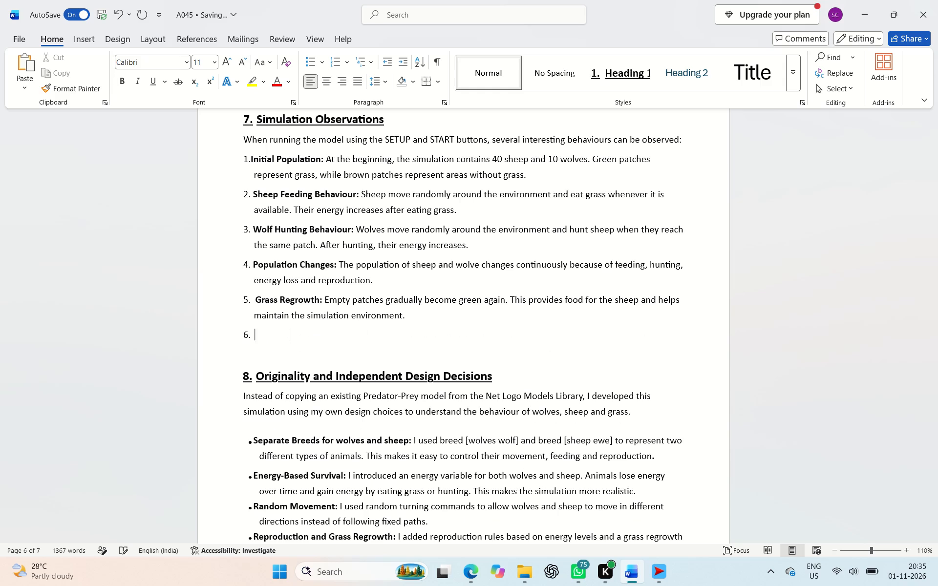
pyautogui.hotkey('ctrl', 'BackSpace')
pyautogui.hotkey('ctrl', 'BackSpace')
pyautogui.hotkey('ctrl', 'BackSpace')
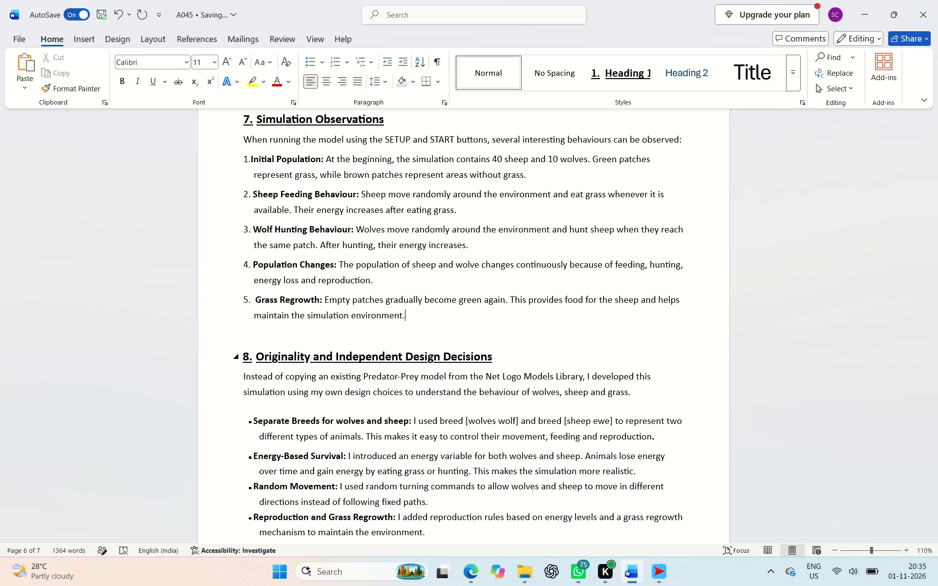
# Indent the Learning Support bullet on page 6 with three leading spaces.
pyautogui.scroll(-7, 634, 349)
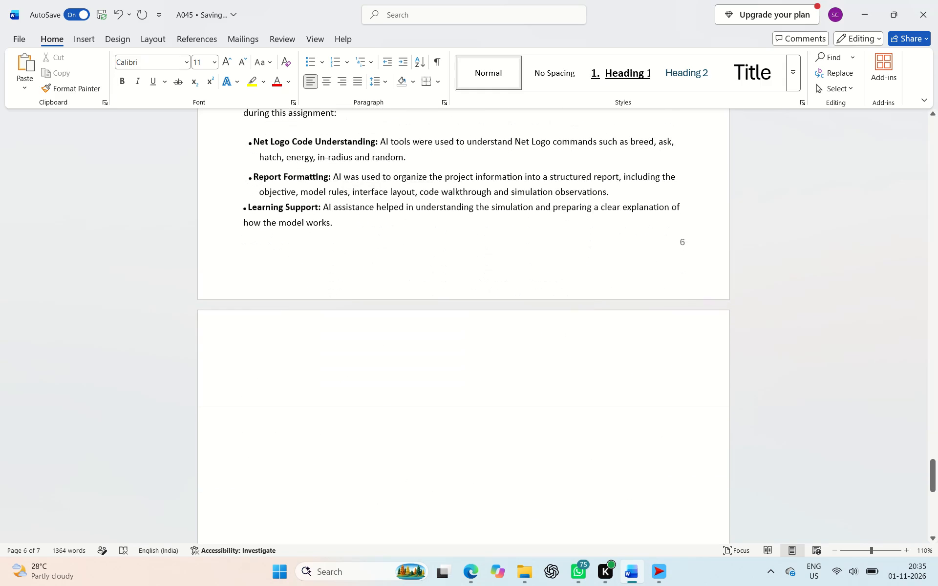
pyautogui.scroll(1, 293, 273)
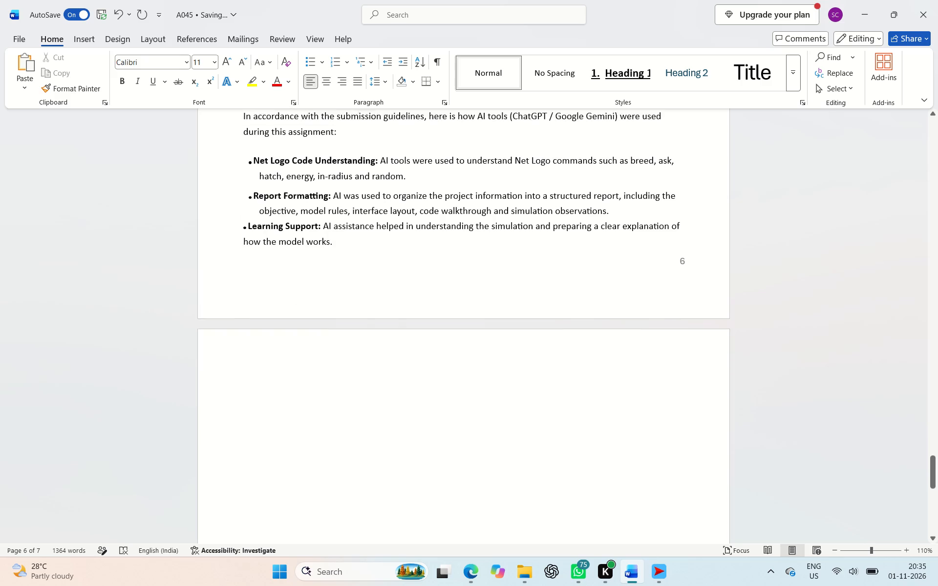
pyautogui.scroll(2, 293, 273)
pyautogui.click(243, 282)
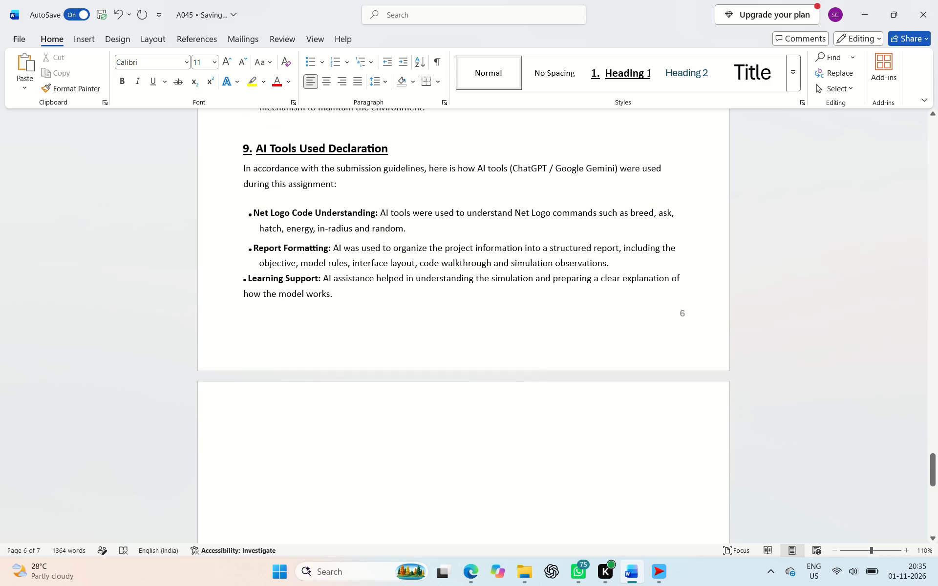
pyautogui.press('space')
pyautogui.press('space')
pyautogui.press('space')
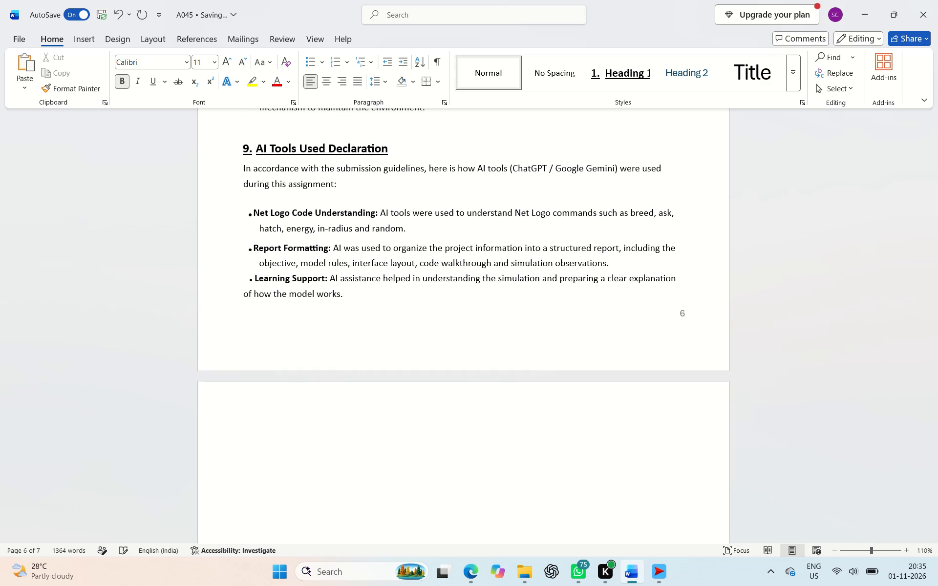
# Try to indent the second line of the Learning Support bullet by inserting spaces before "of how the model works.".
pyautogui.click(241, 294)
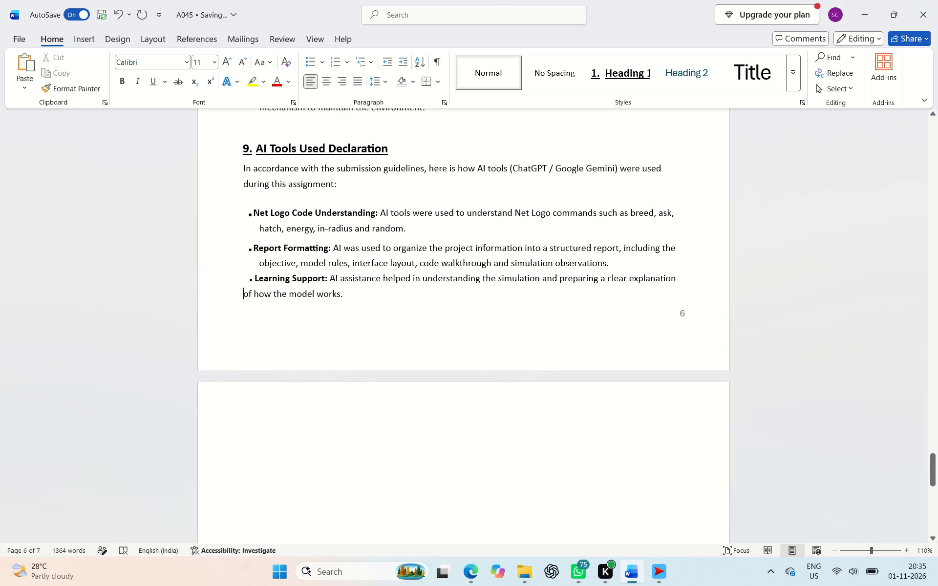
pyautogui.press('space')
pyautogui.press('space')
pyautogui.press('space')
pyautogui.press('space')
pyautogui.press('space')
pyautogui.press('space')
pyautogui.press('space')
pyautogui.press('space')
pyautogui.press('space')
pyautogui.press('space')
# Remove two of the leading spaces before the Learning Support bullet.
pyautogui.click(250, 276)
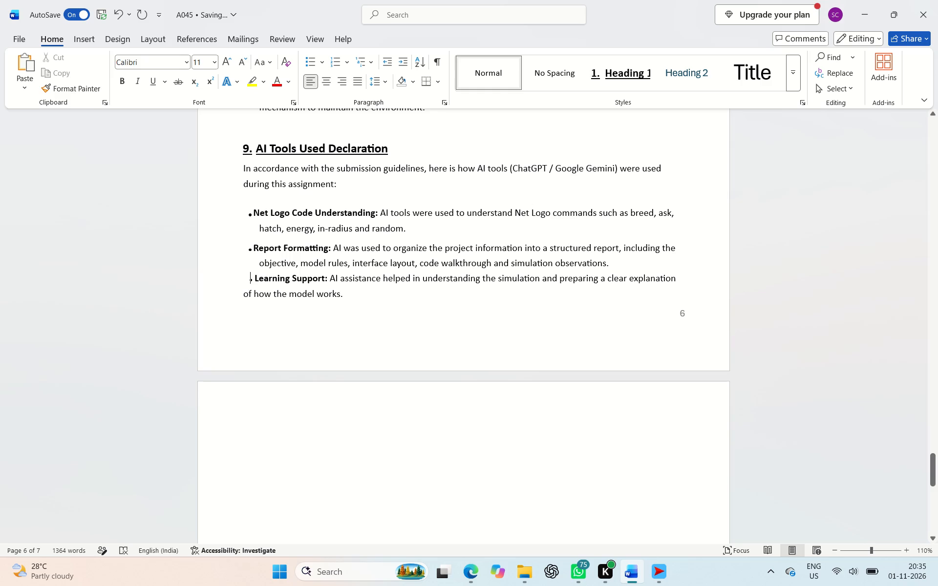
pyautogui.press('BackSpace')
pyautogui.press('BackSpace')
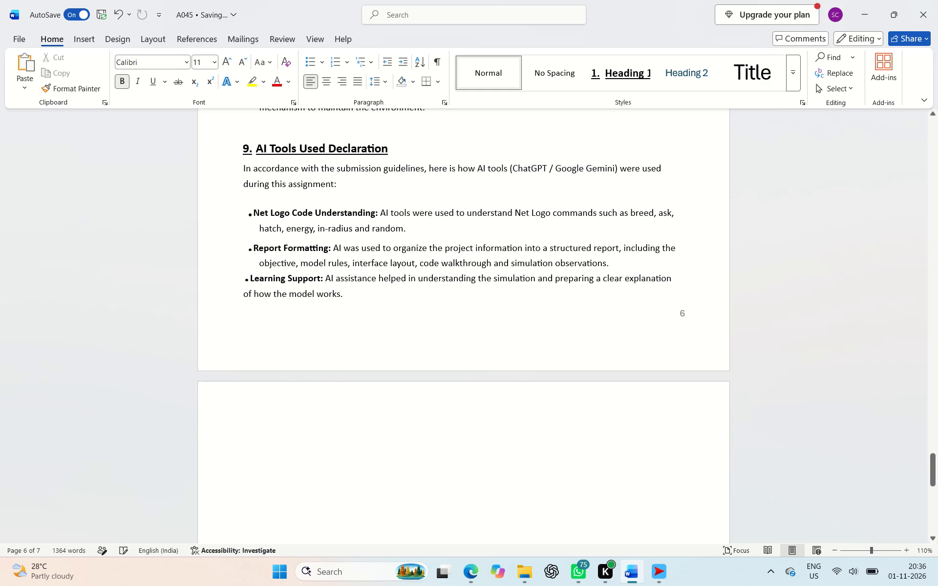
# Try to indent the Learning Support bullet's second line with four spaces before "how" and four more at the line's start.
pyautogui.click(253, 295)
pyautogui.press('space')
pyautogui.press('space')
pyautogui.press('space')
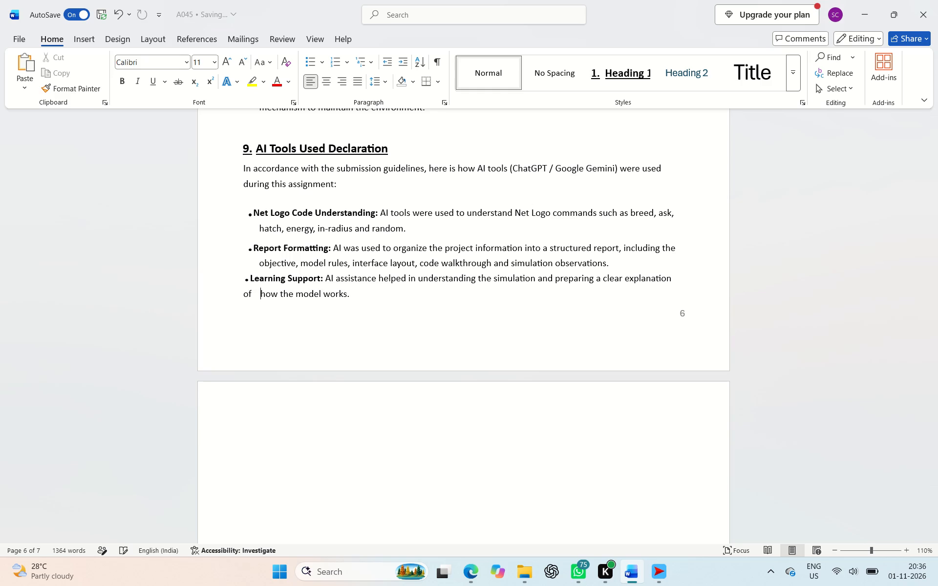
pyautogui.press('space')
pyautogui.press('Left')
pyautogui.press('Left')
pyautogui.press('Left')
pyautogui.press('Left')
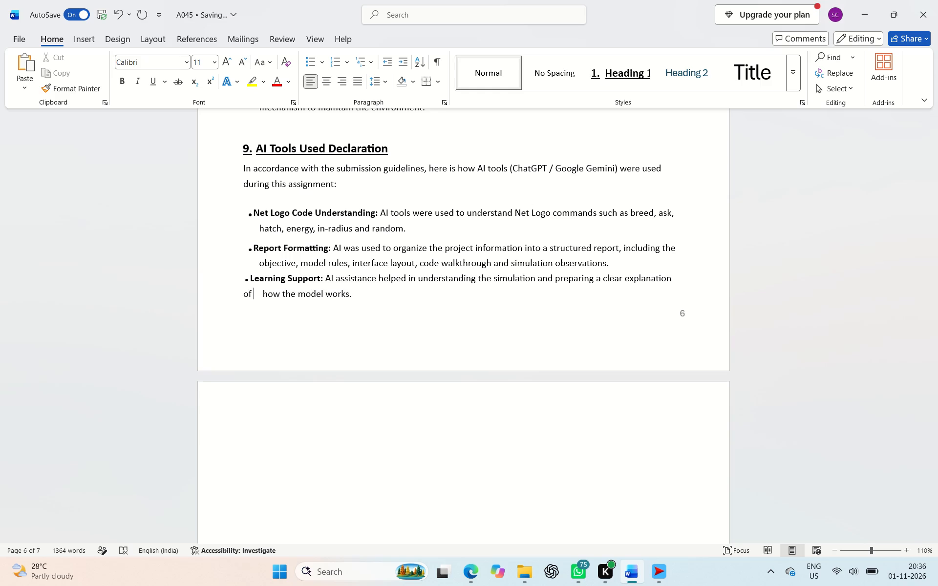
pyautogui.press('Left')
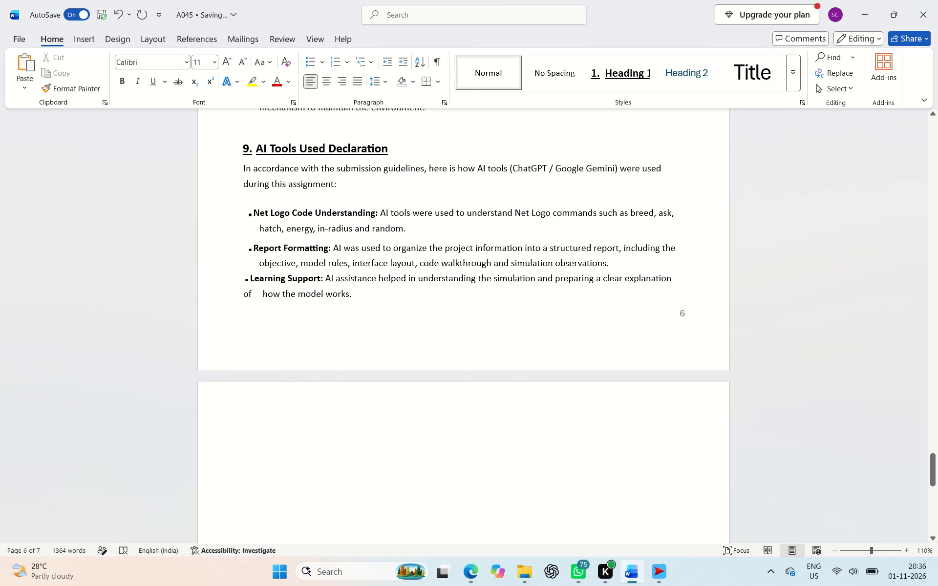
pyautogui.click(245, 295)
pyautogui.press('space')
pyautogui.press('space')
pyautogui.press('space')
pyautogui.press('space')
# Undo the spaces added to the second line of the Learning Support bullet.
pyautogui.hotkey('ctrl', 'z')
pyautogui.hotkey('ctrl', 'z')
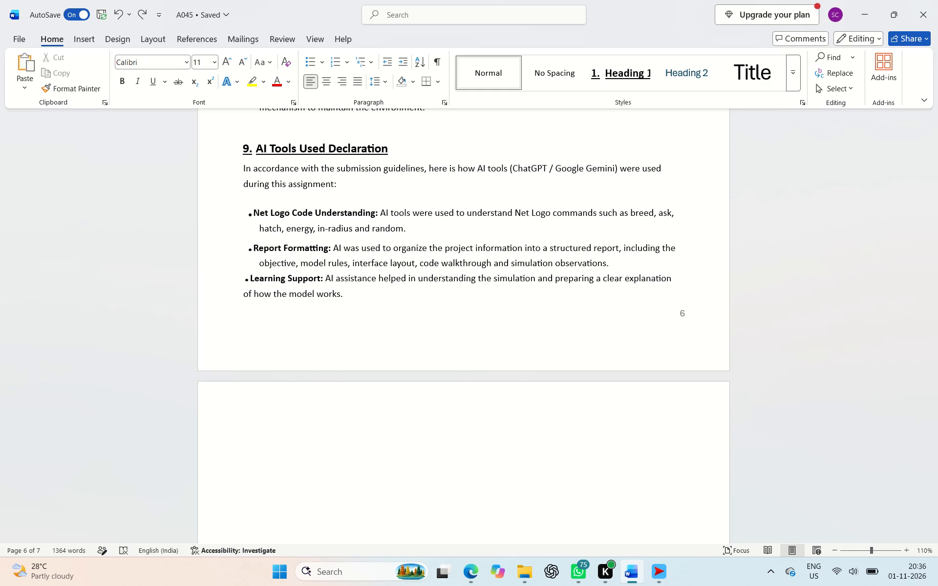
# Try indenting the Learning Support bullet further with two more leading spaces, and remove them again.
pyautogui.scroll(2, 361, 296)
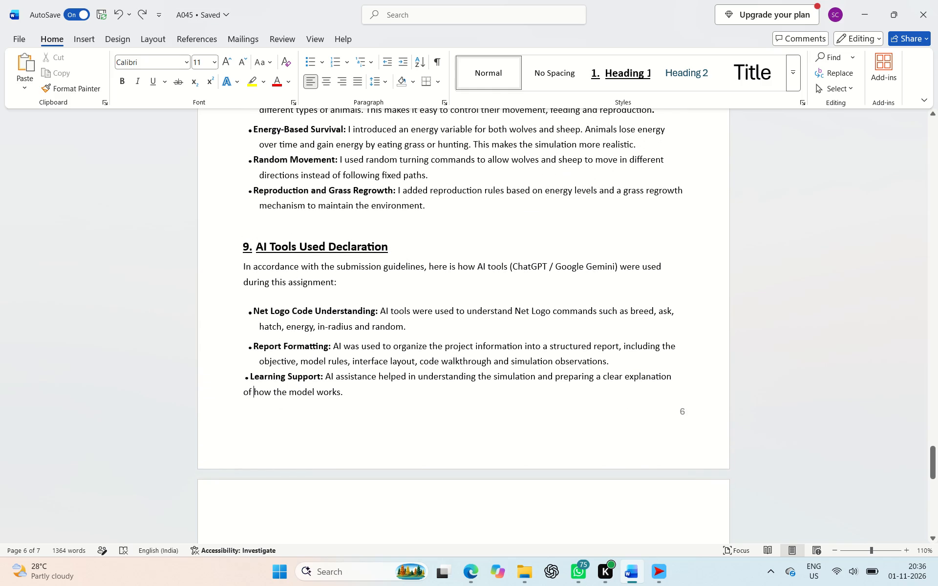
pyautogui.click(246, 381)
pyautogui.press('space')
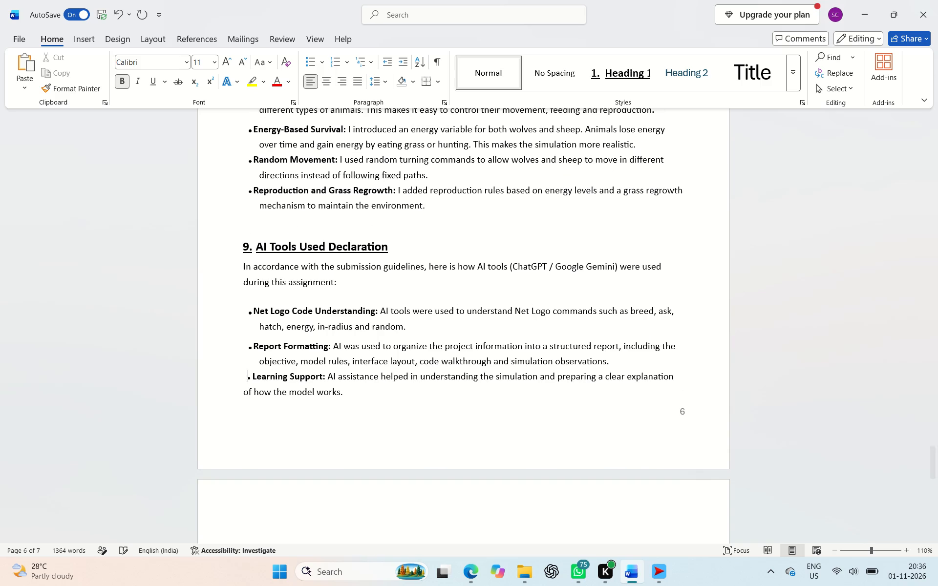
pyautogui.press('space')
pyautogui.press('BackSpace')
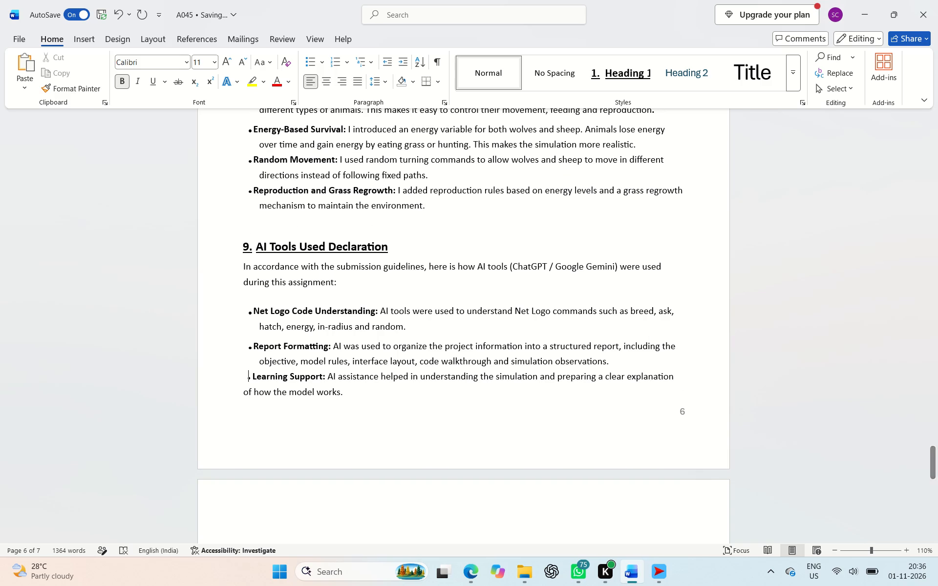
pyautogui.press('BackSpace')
# Remove the indentation before the Report Formatting and Net Logo Code Understanding bullets so both start at the page's text margin.
pyautogui.click(247, 340)
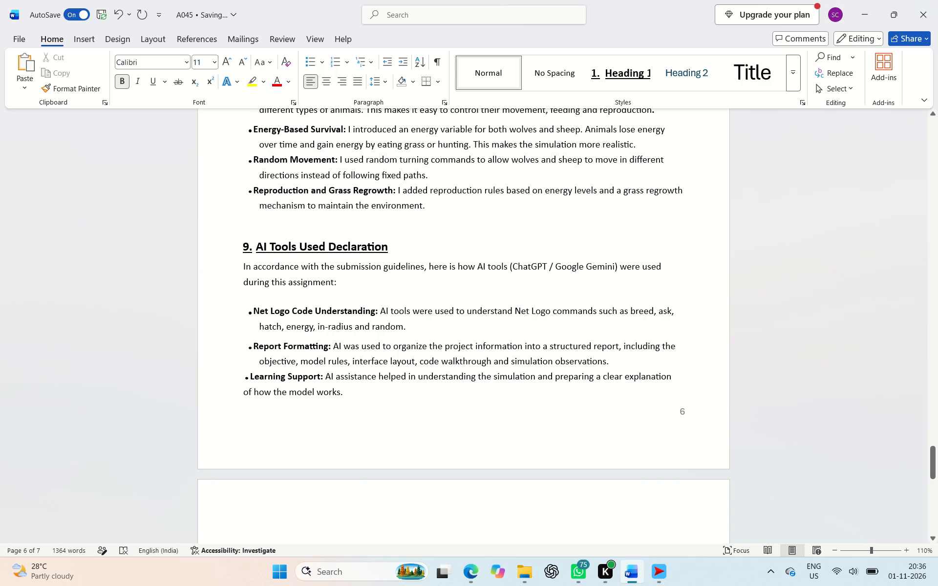
pyautogui.press('BackSpace')
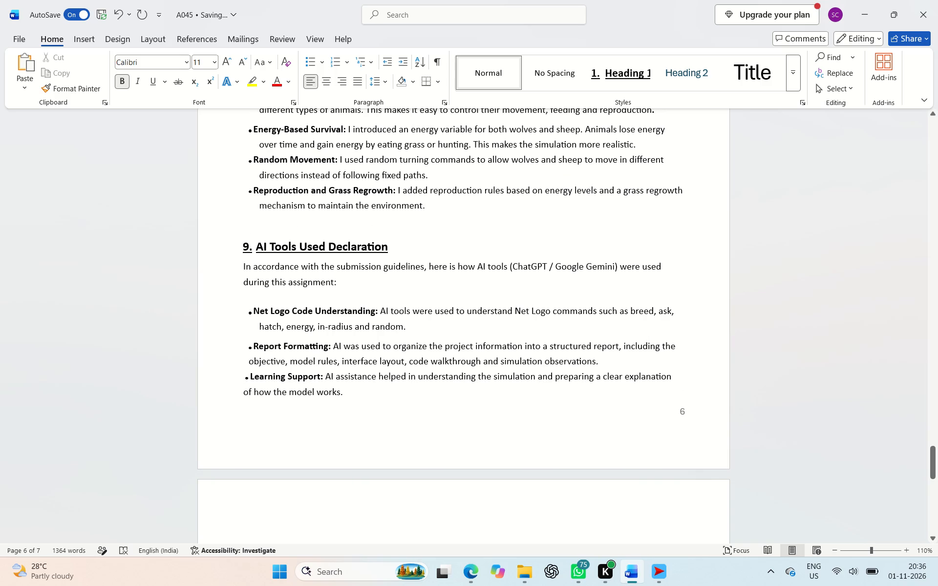
pyautogui.press('BackSpace')
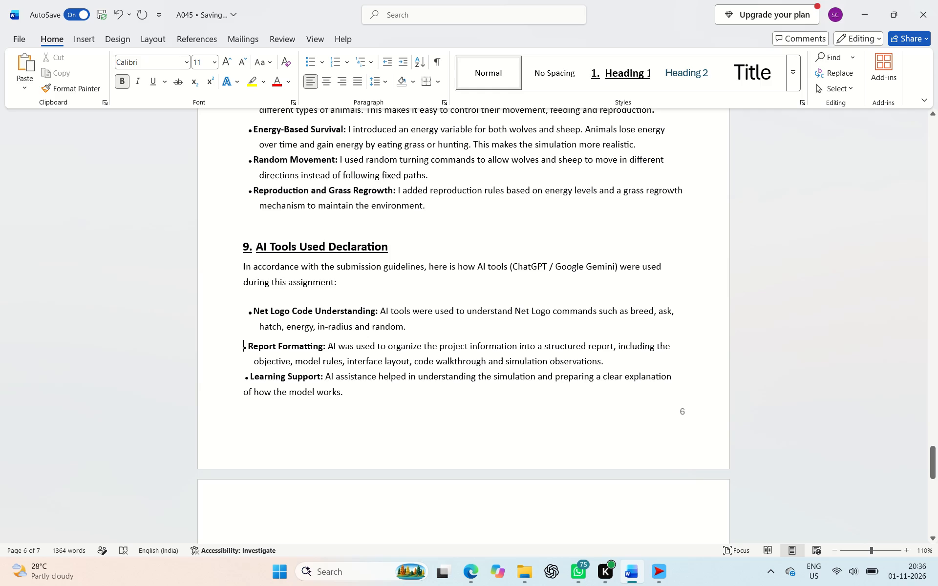
pyautogui.click(247, 314)
pyautogui.press('BackSpace')
pyautogui.press('BackSpace')
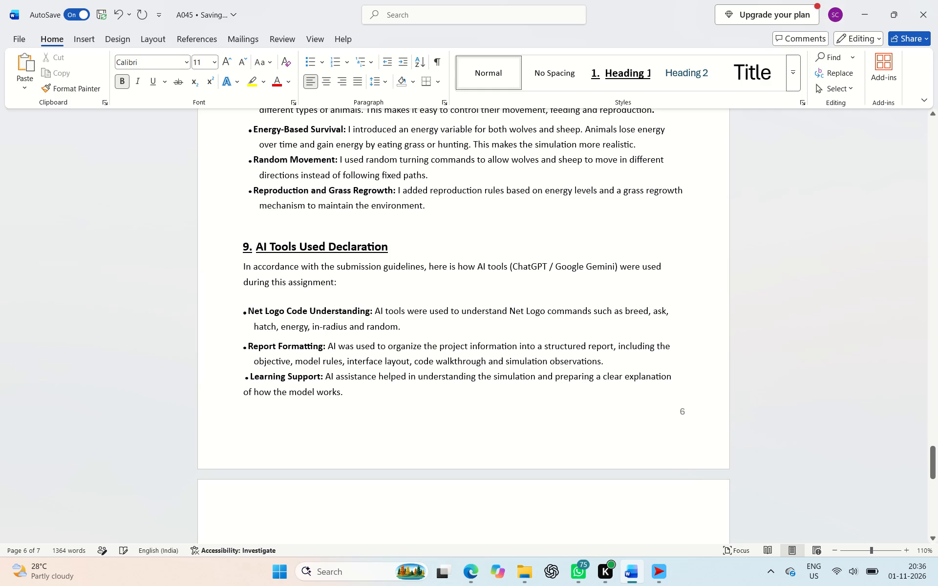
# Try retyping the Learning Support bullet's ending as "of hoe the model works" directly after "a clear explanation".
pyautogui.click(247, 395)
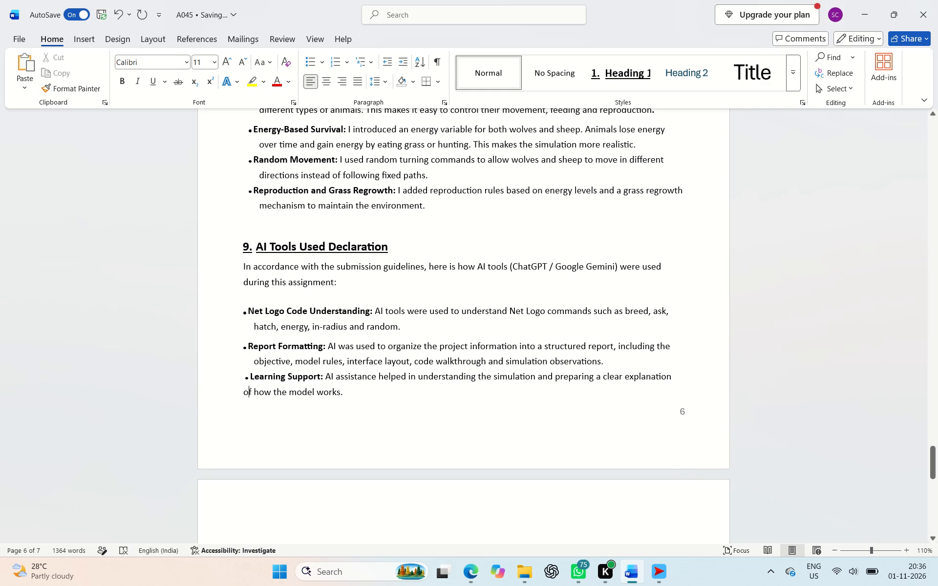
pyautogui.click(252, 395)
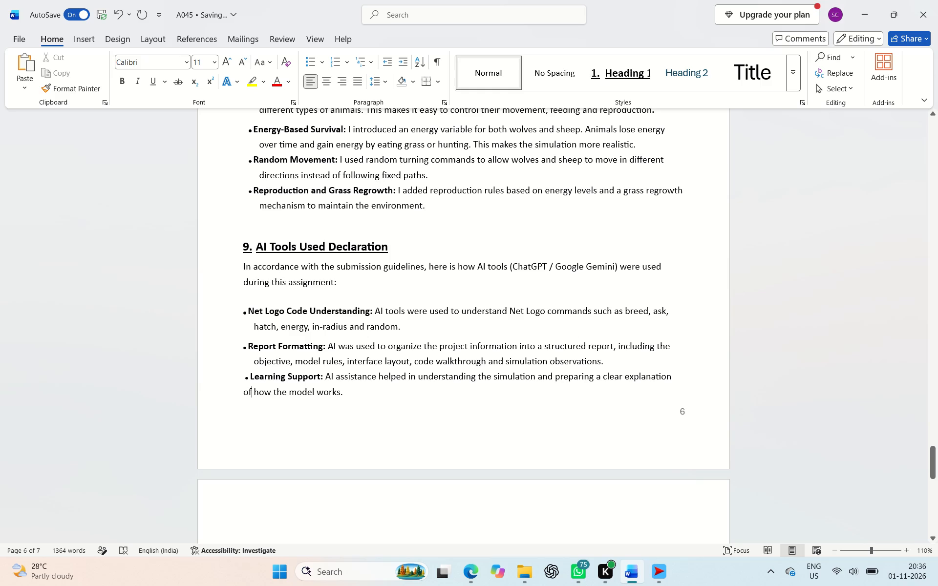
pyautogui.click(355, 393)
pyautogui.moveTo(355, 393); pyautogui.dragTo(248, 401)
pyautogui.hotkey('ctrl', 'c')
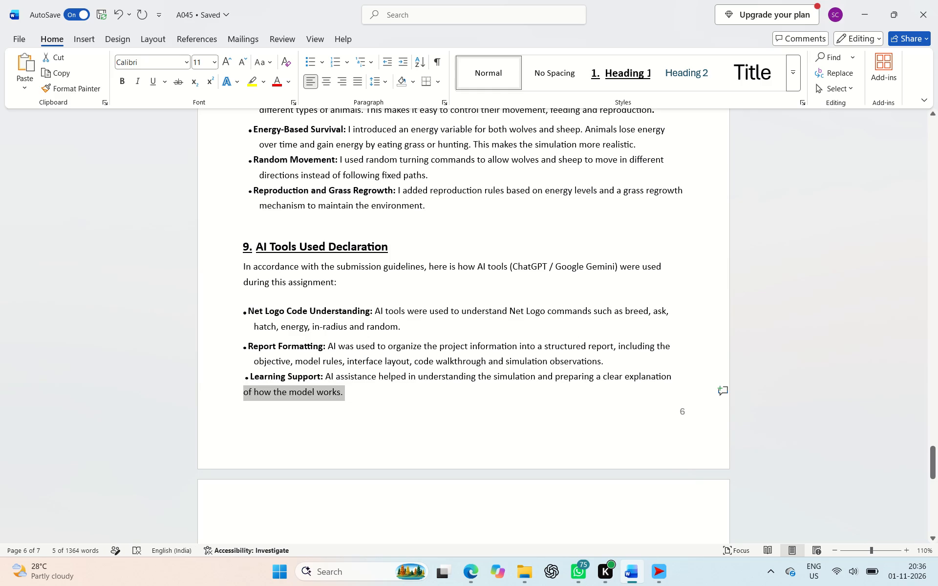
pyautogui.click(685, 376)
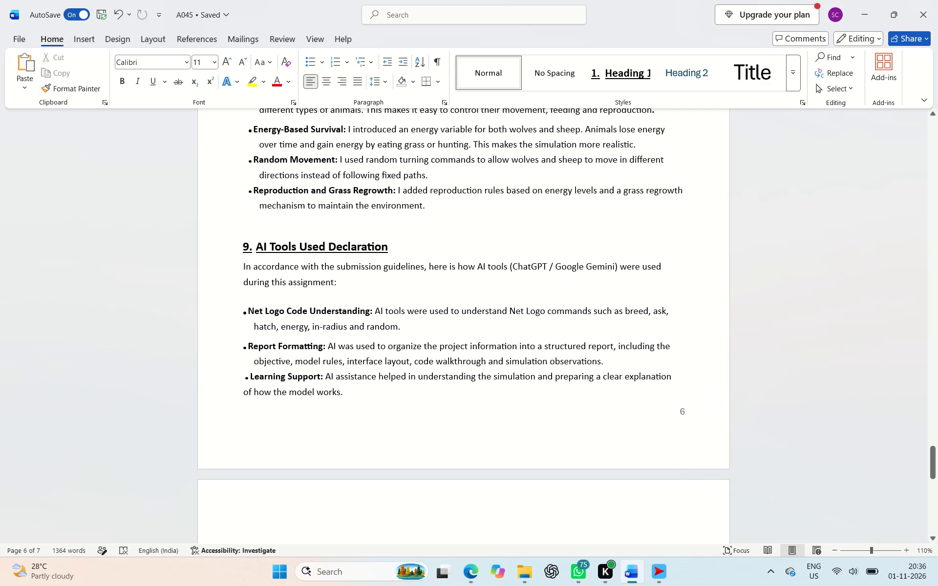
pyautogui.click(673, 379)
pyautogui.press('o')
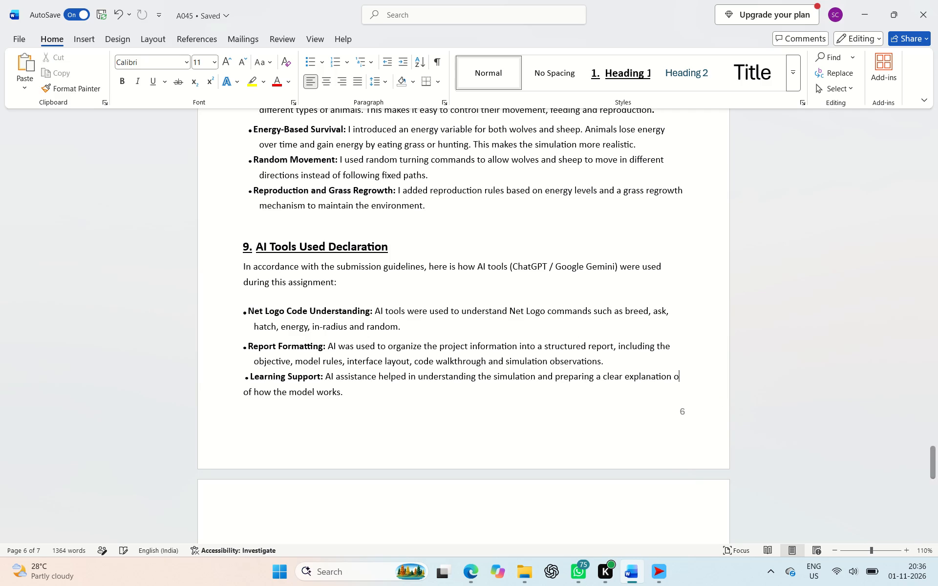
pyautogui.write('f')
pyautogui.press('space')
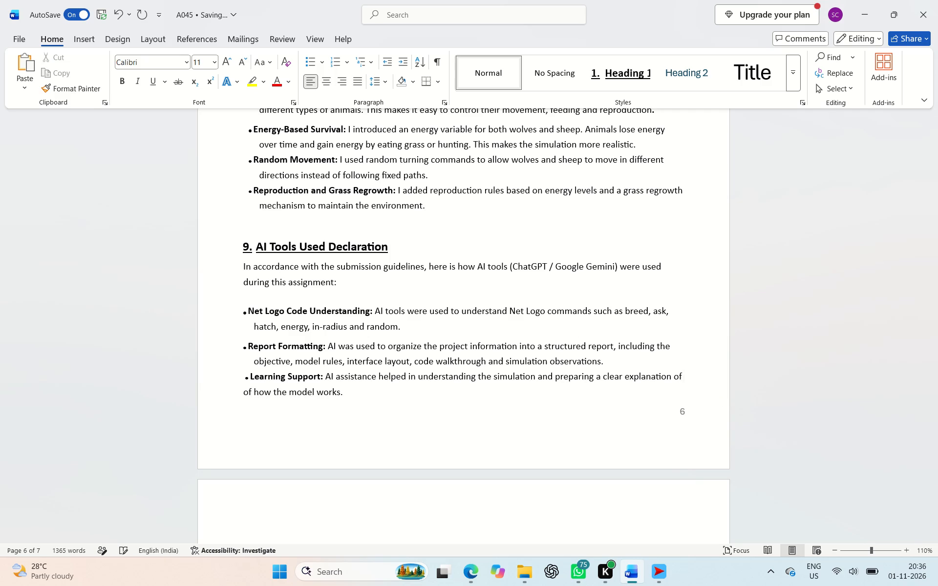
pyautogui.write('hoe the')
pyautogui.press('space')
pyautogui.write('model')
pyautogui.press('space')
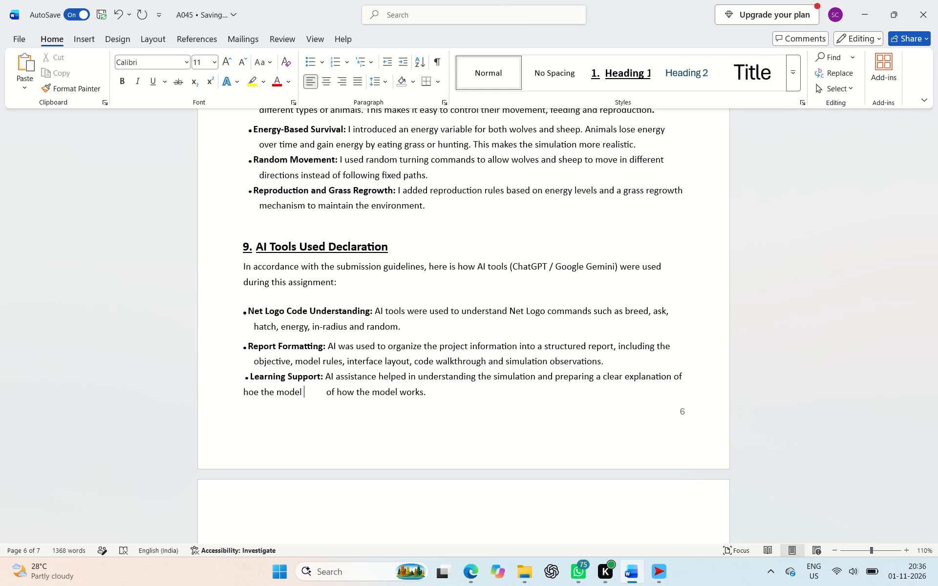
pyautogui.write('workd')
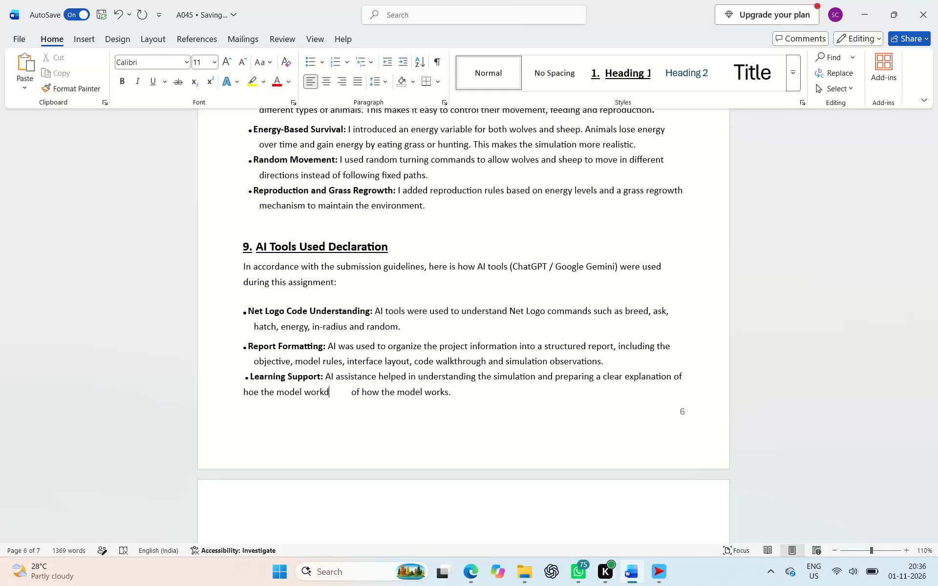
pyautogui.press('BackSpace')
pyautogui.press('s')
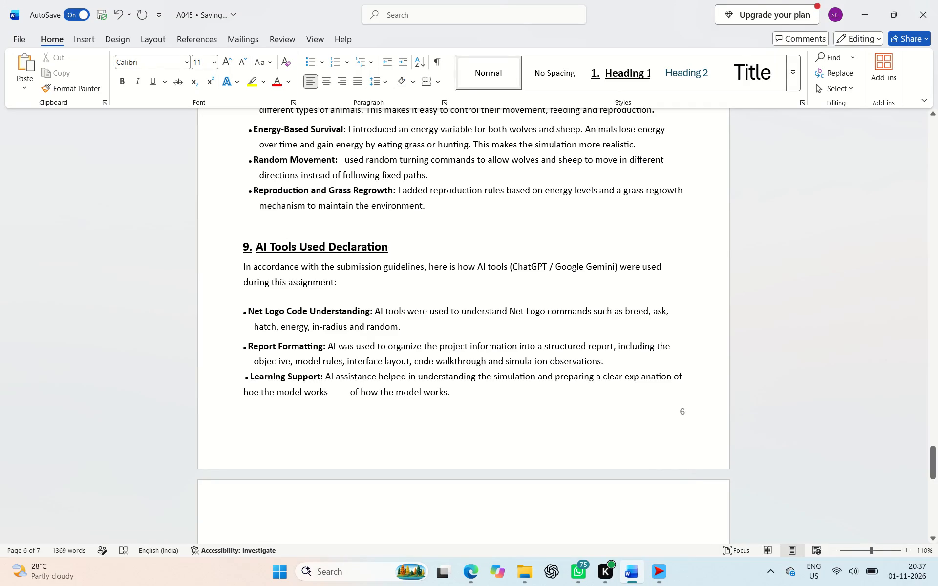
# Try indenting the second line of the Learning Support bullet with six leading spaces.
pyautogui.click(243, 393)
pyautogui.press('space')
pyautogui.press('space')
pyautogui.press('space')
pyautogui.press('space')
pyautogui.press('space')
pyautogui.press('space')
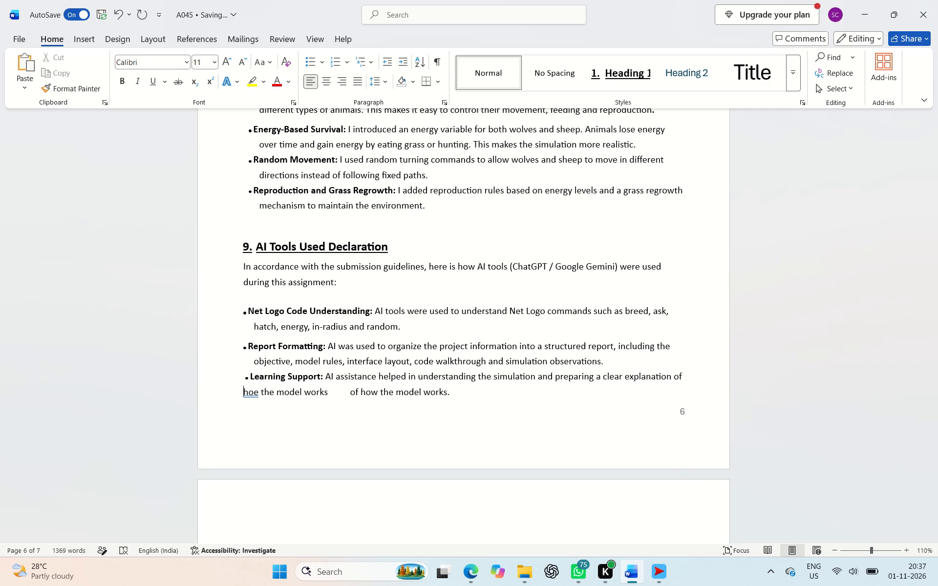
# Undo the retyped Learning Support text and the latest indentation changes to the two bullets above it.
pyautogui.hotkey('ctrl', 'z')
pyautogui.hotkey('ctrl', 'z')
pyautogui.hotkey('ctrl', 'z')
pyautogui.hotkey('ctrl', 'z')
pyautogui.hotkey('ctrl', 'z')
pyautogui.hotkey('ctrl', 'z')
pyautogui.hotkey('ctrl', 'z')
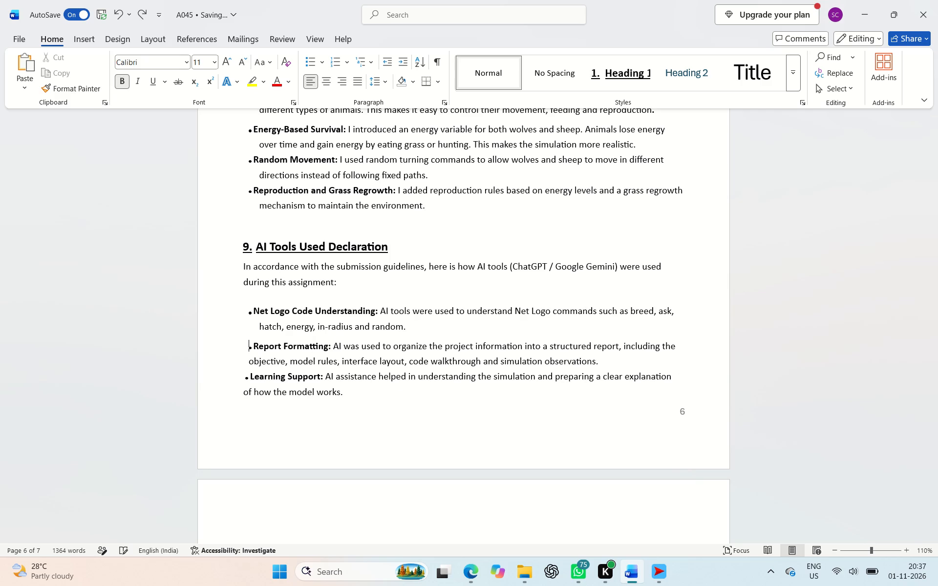
# Remove the indentation before the Report Formatting and Net Logo Code Understanding bullets so both start at the page's text margin.
pyautogui.press('BackSpace')
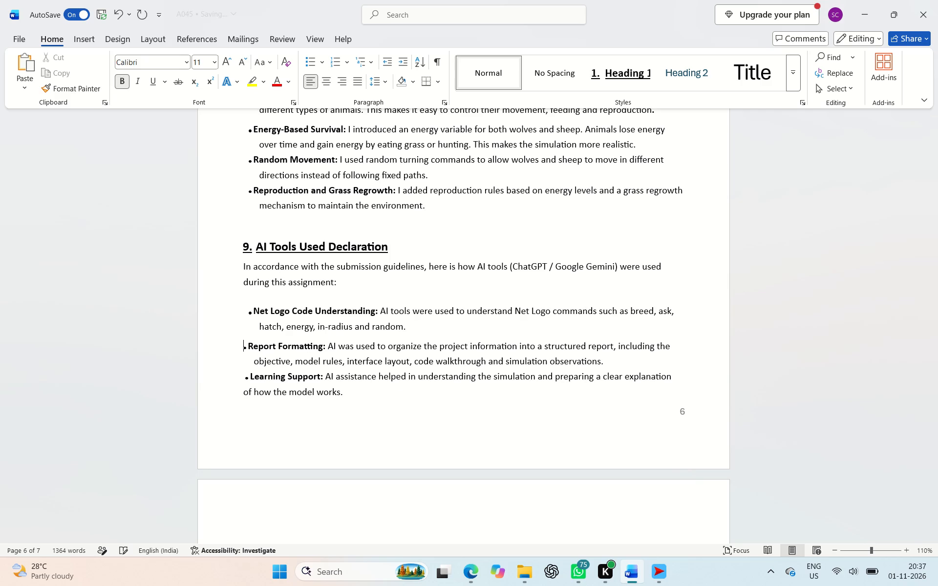
pyautogui.click(246, 315)
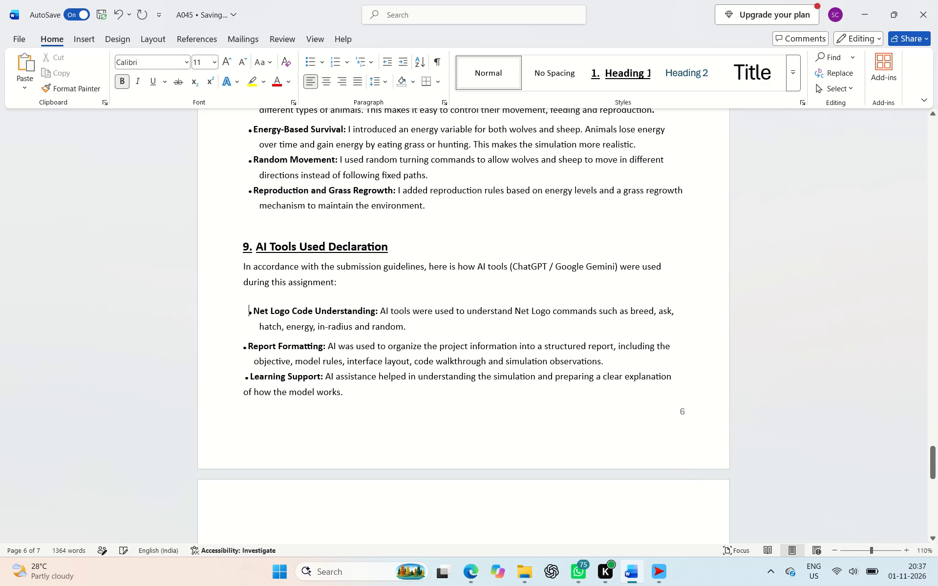
pyautogui.press('BackSpace')
pyautogui.press('BackSpace')
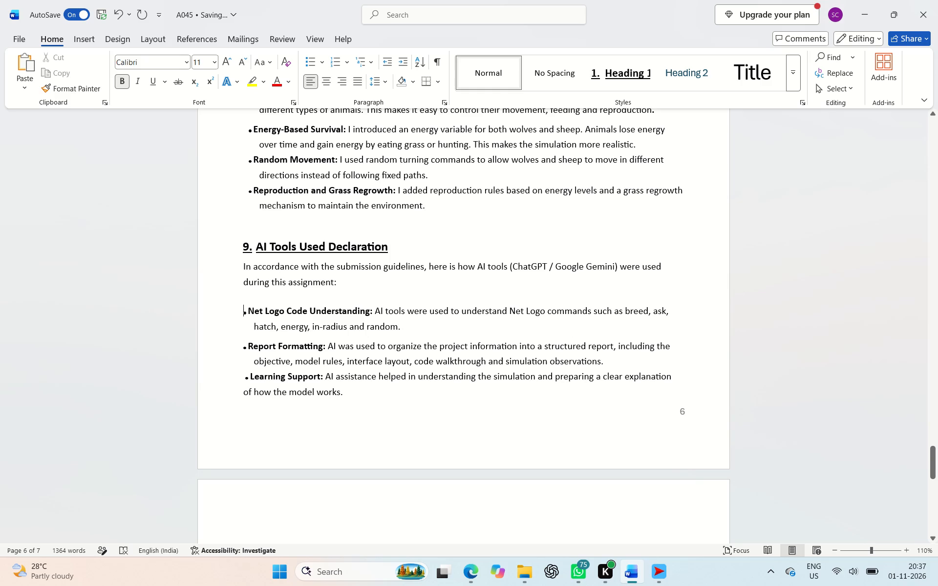
# Delete the blank page 7 at the end of the report.
pyautogui.scroll(-6, 246, 315)
pyautogui.click(364, 328)
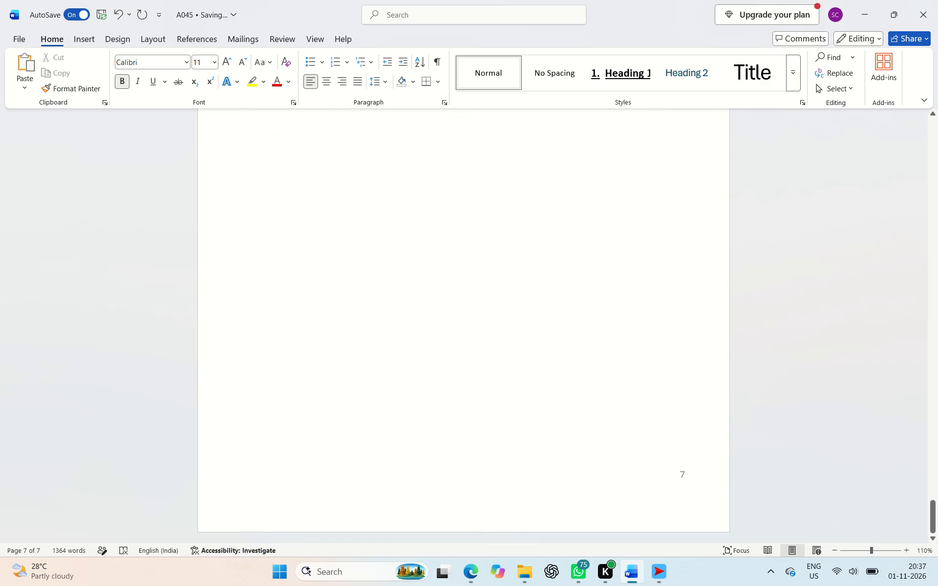
pyautogui.click(319, 33)
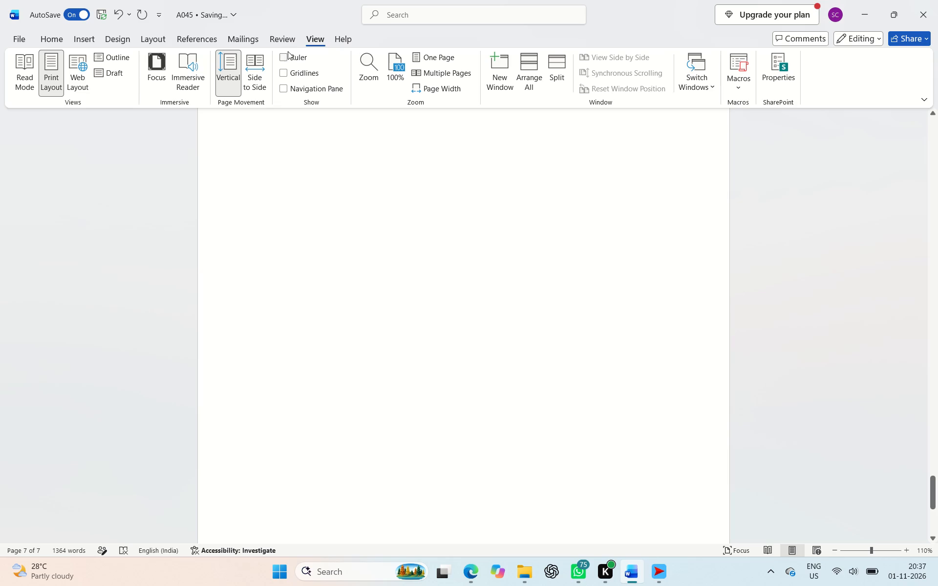
pyautogui.click(285, 53)
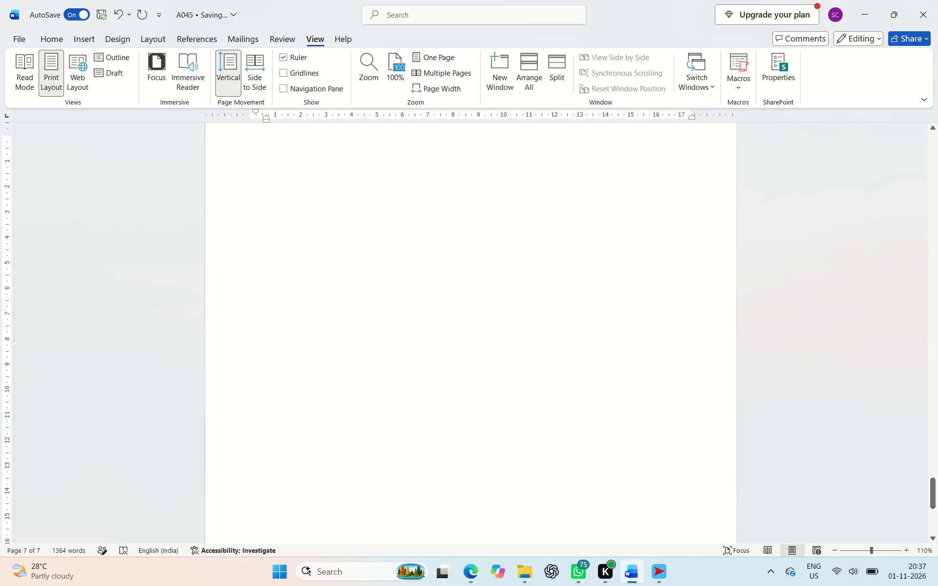
pyautogui.press('Delete')
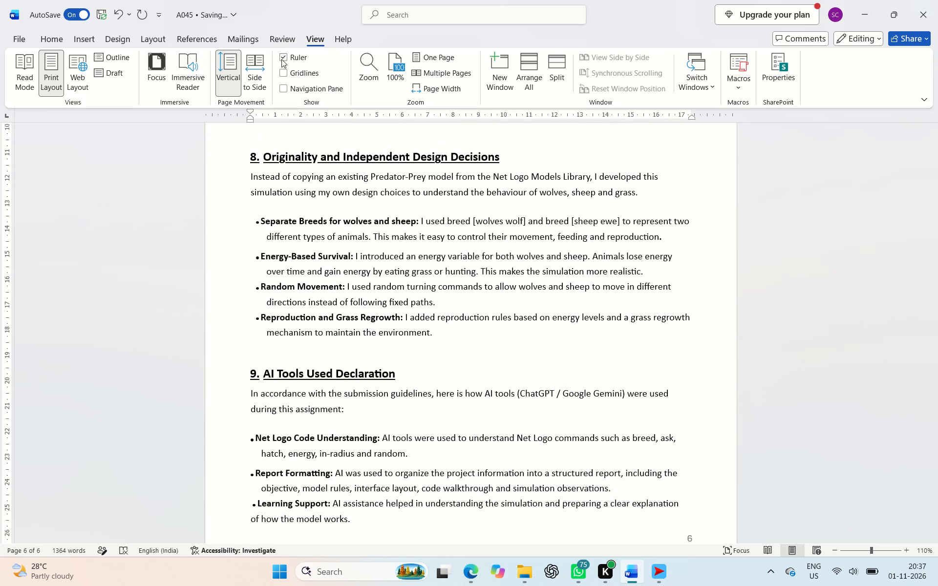
pyautogui.click(281, 59)
# Review the report's layout from the final section on page 6 back through the simulation figure to the code listing on page 3.
pyautogui.scroll(-4, 281, 59)
pyautogui.scroll(-7, 345, 230)
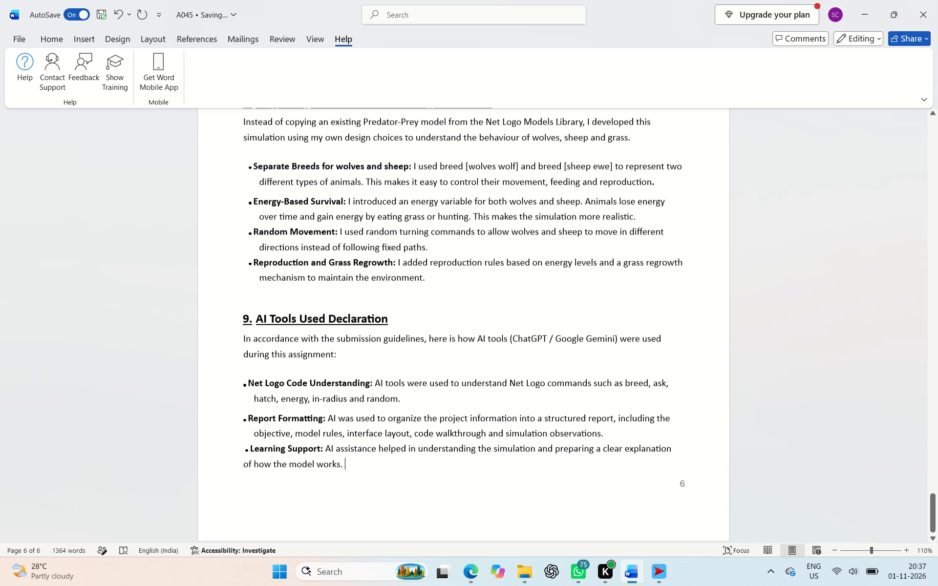
pyautogui.scroll(-20, 345, 230)
pyautogui.scroll(-13, 345, 230)
pyautogui.scroll(2, 345, 230)
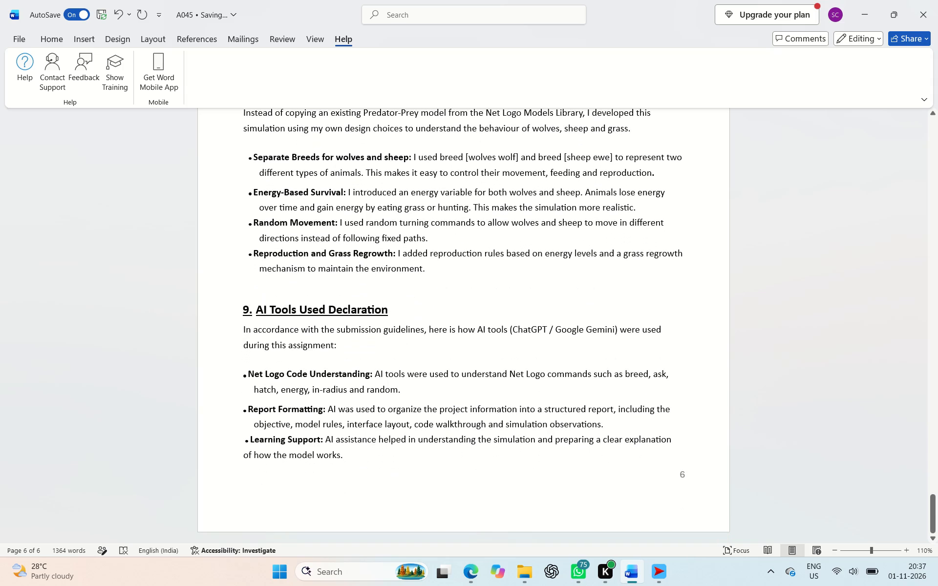
pyautogui.click(61, 37)
pyautogui.scroll(1, 360, 194)
pyautogui.hscroll(1, 360, 194)
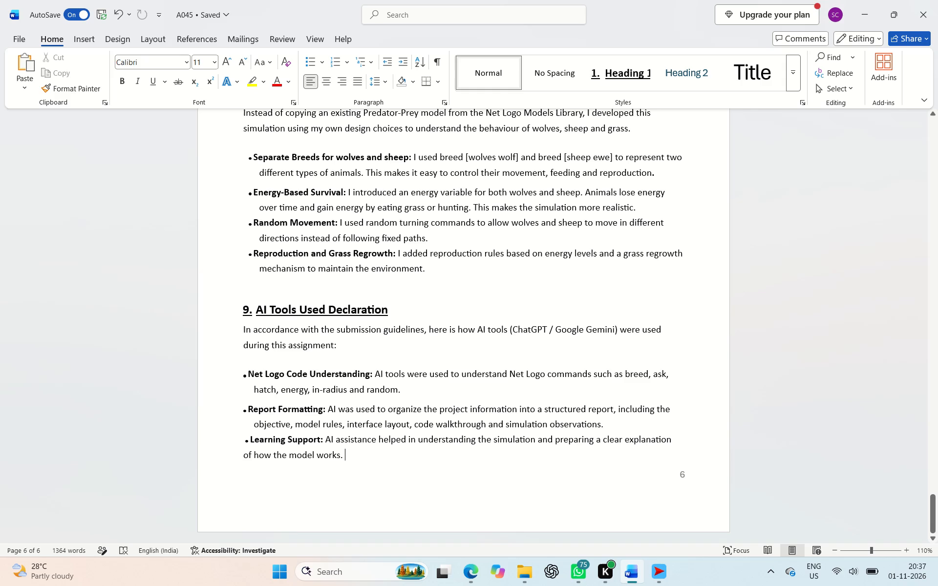
pyautogui.scroll(4, 450, 218)
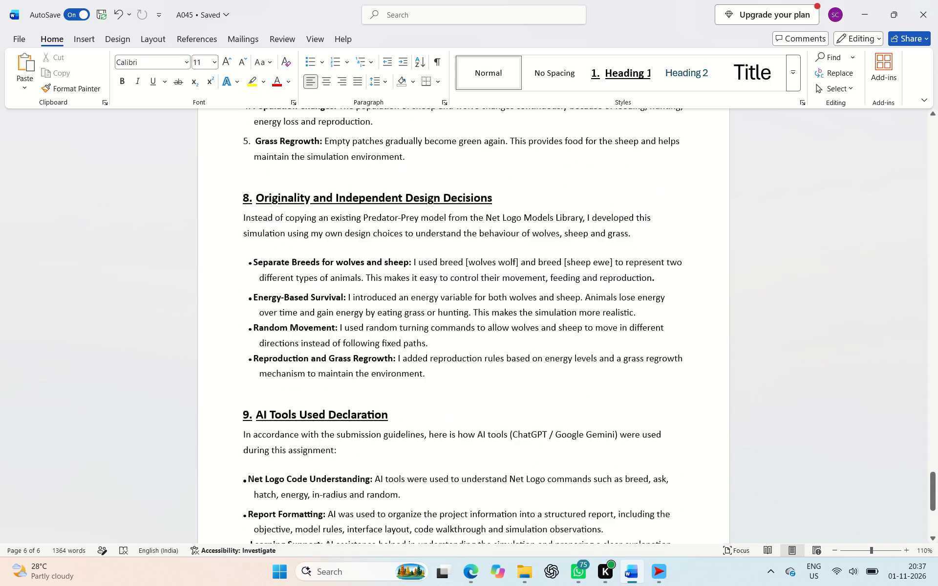
pyautogui.scroll(14, 450, 218)
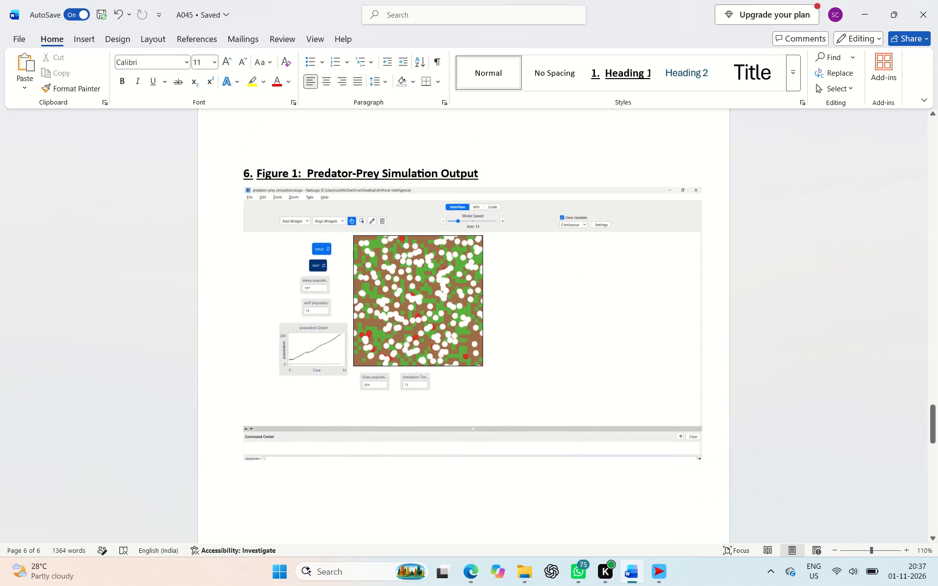
pyautogui.scroll(8, 450, 218)
pyautogui.scroll(-1, 450, 218)
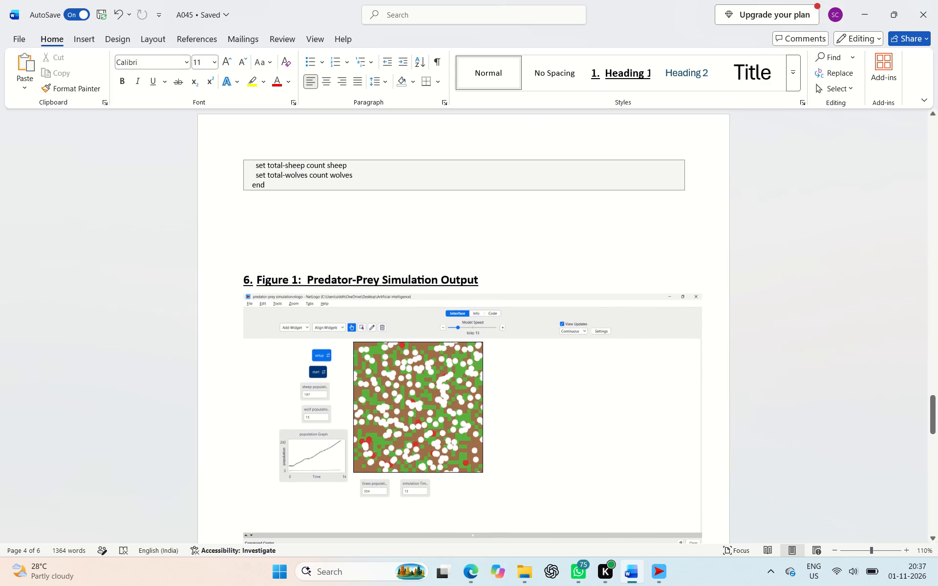
pyautogui.scroll(-1, 450, 218)
pyautogui.scroll(2, 450, 218)
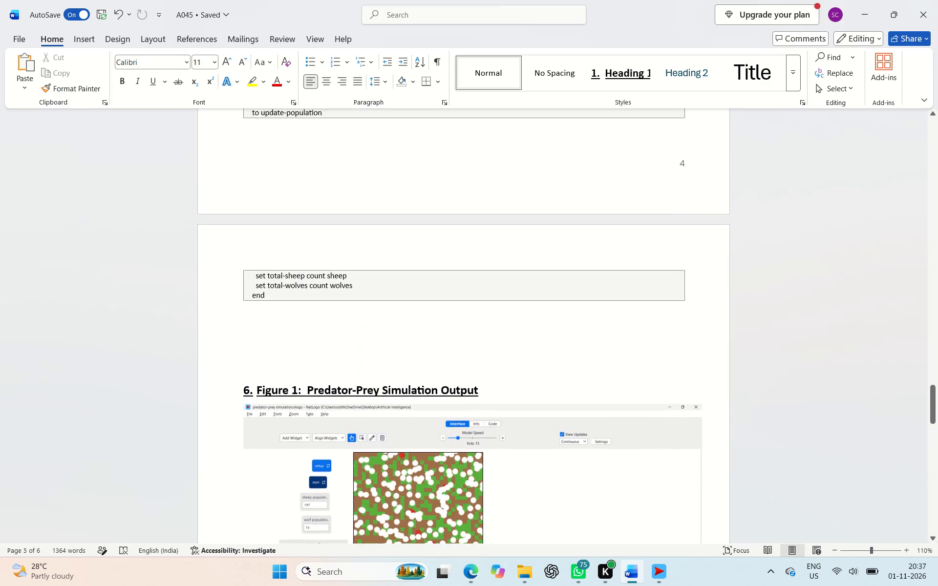
pyautogui.scroll(7, 450, 218)
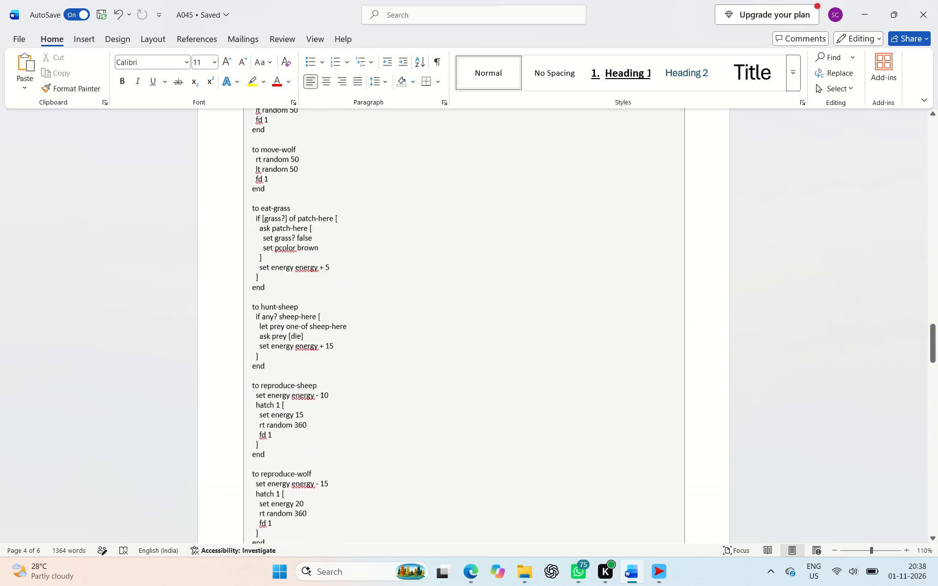
pyautogui.scroll(4, 450, 218)
pyautogui.scroll(-3, 450, 218)
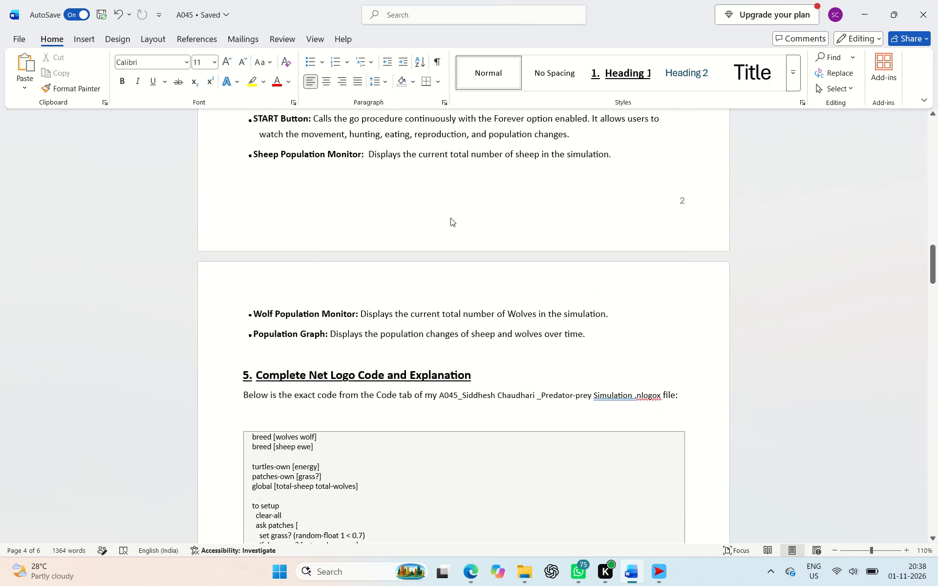
pyautogui.scroll(-3, 450, 218)
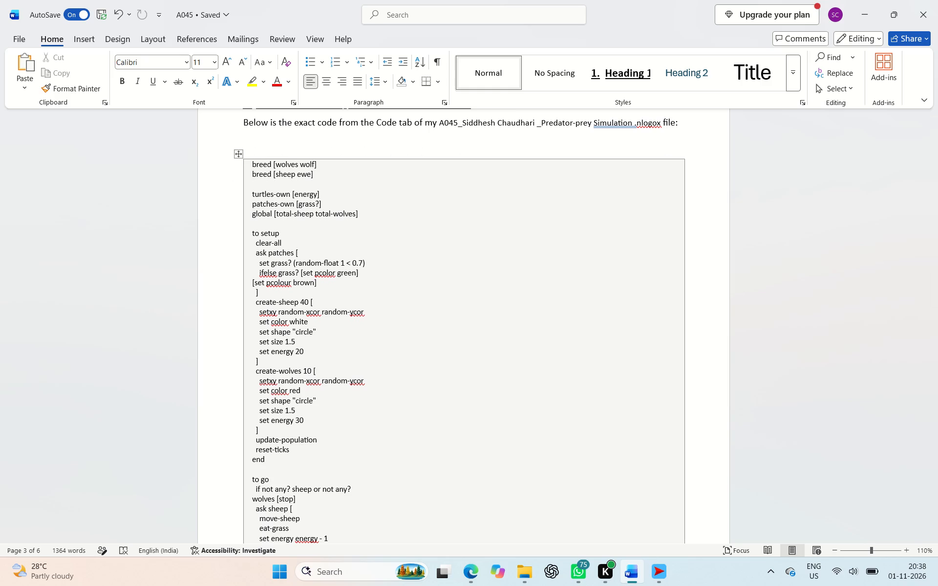
pyautogui.scroll(-1, 450, 218)
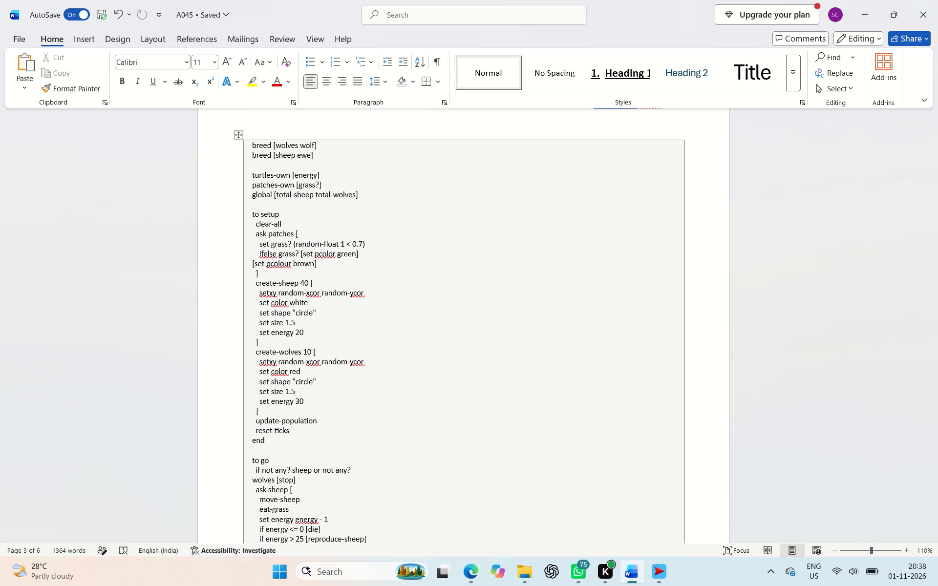
# Set the report's page margins to the Narrow preset, 1.27 cm on all sides.
pyautogui.click(142, 42)
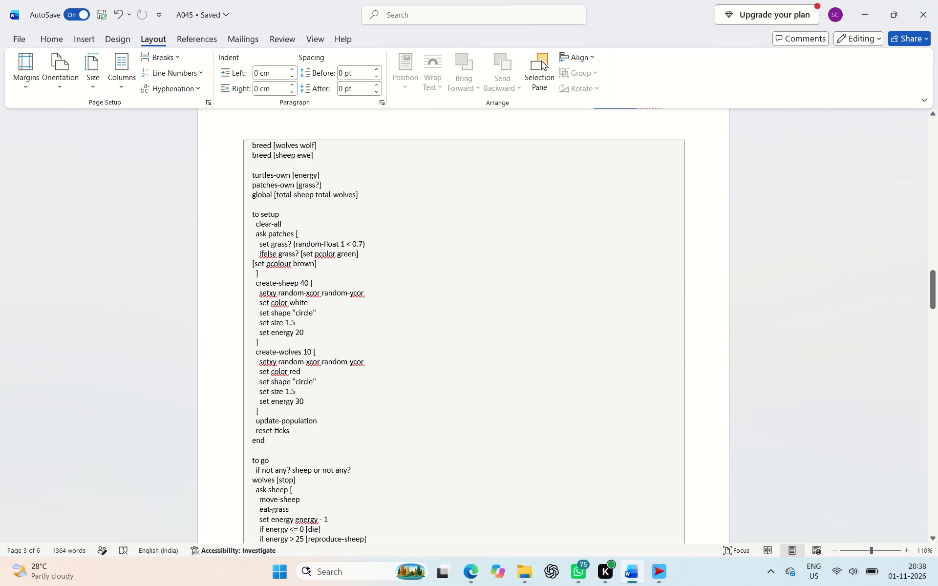
pyautogui.scroll(2, 163, 114)
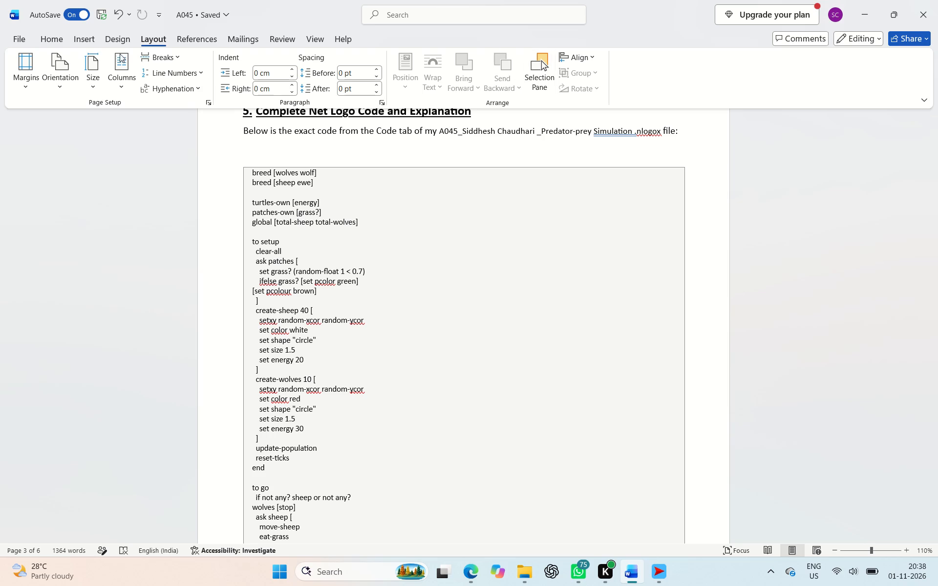
pyautogui.click(26, 81)
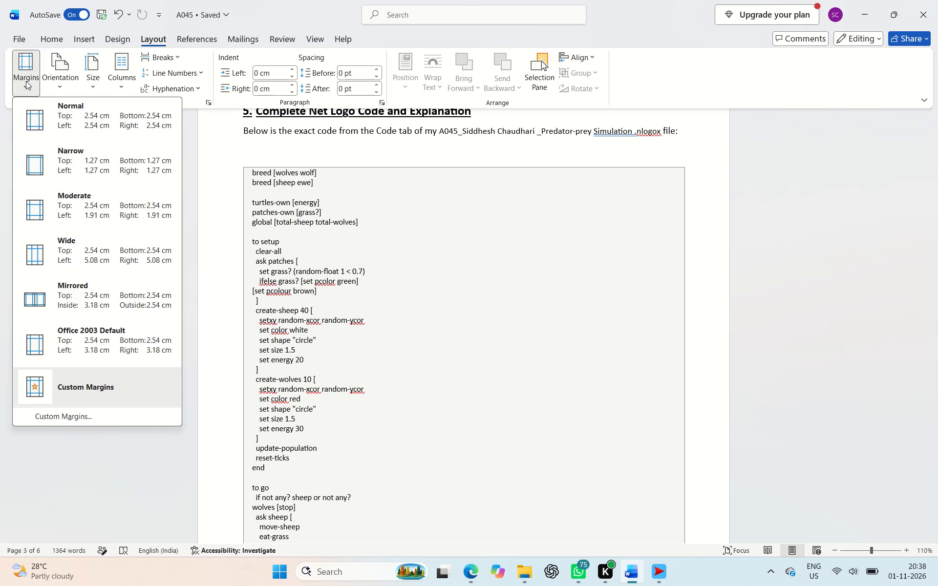
pyautogui.click(53, 160)
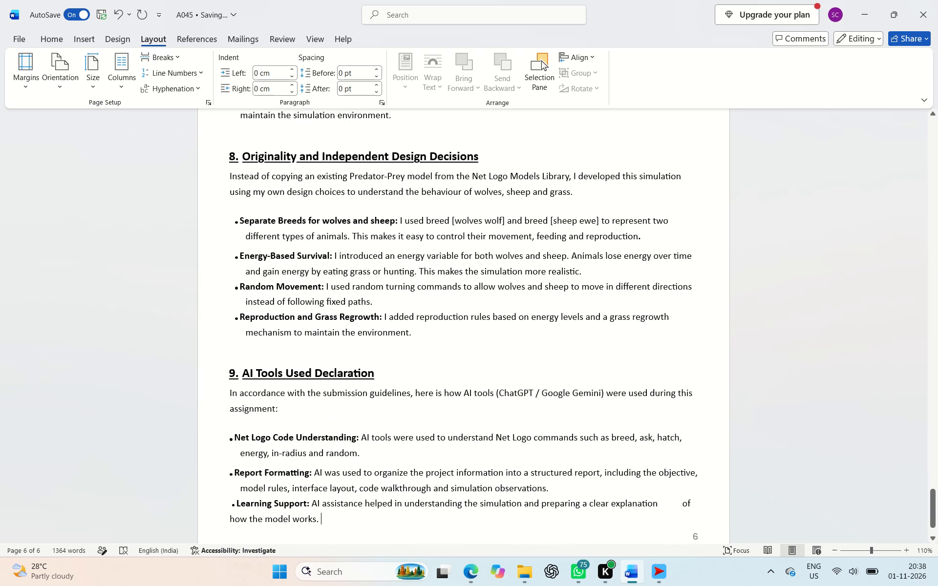
# Review the report's page layout from the Objective section through the code listing to the AI Tools Used Declaration.
pyautogui.scroll(-4, 353, 300)
pyautogui.scroll(7, 353, 300)
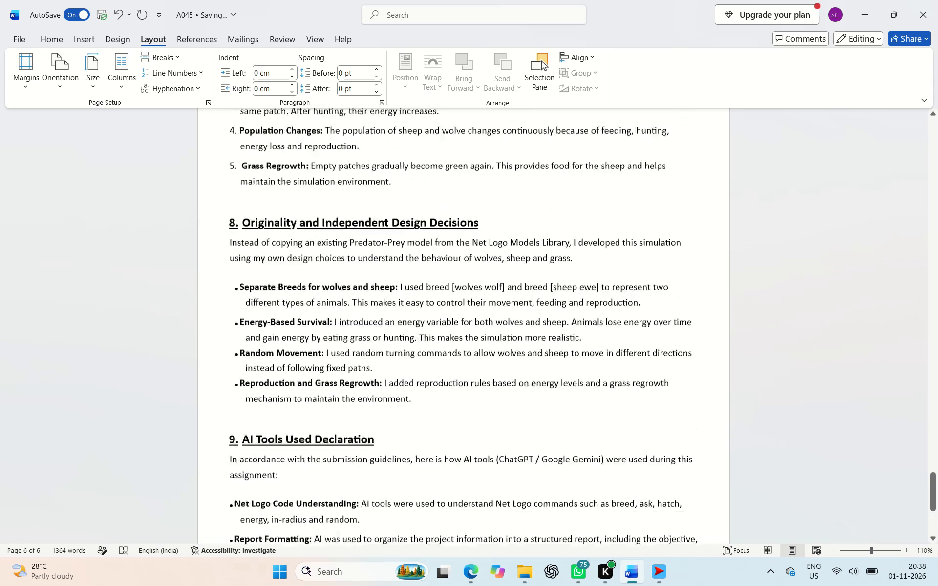
pyautogui.scroll(19, 353, 300)
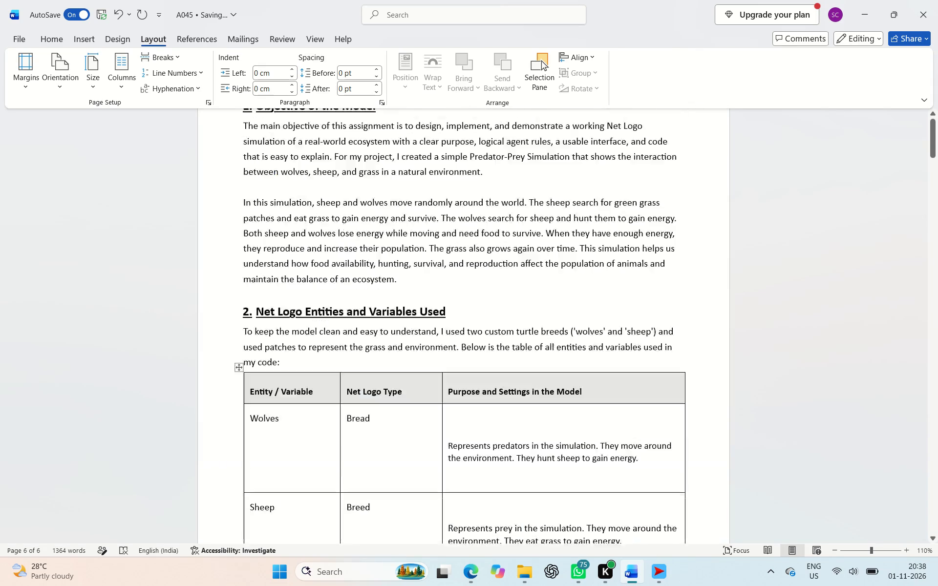
pyautogui.scroll(-14, 353, 300)
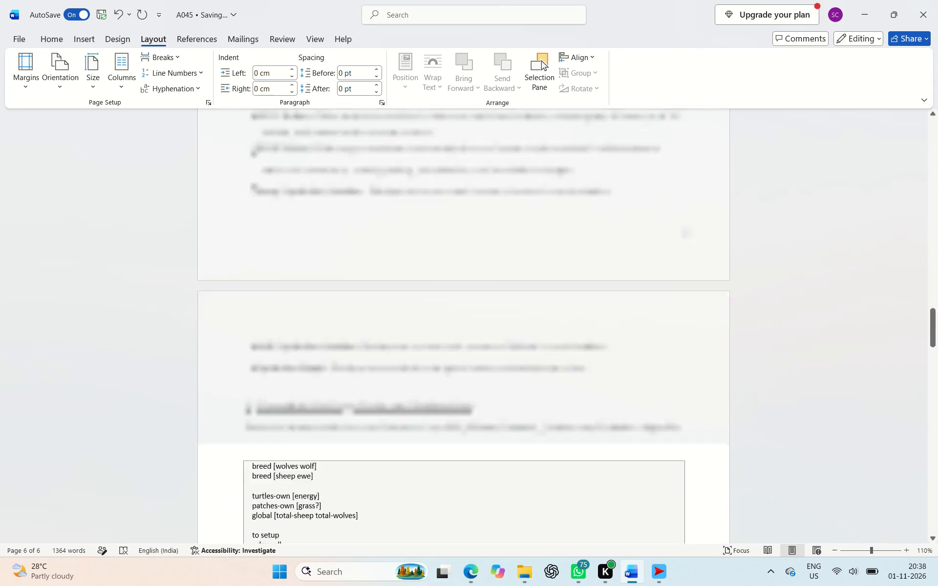
pyautogui.scroll(-9, 353, 300)
pyautogui.scroll(-17, 353, 300)
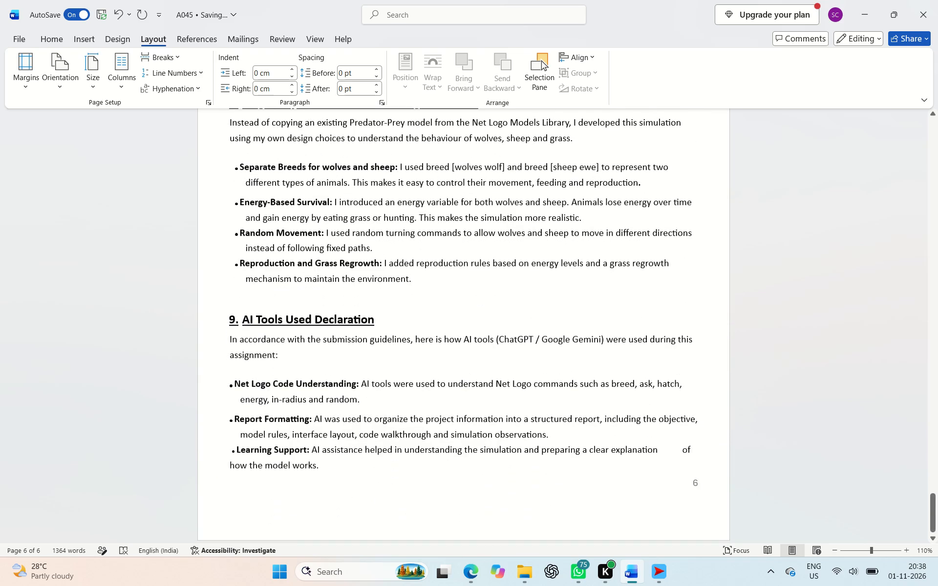
pyautogui.scroll(-3, 353, 300)
pyautogui.scroll(13, 353, 300)
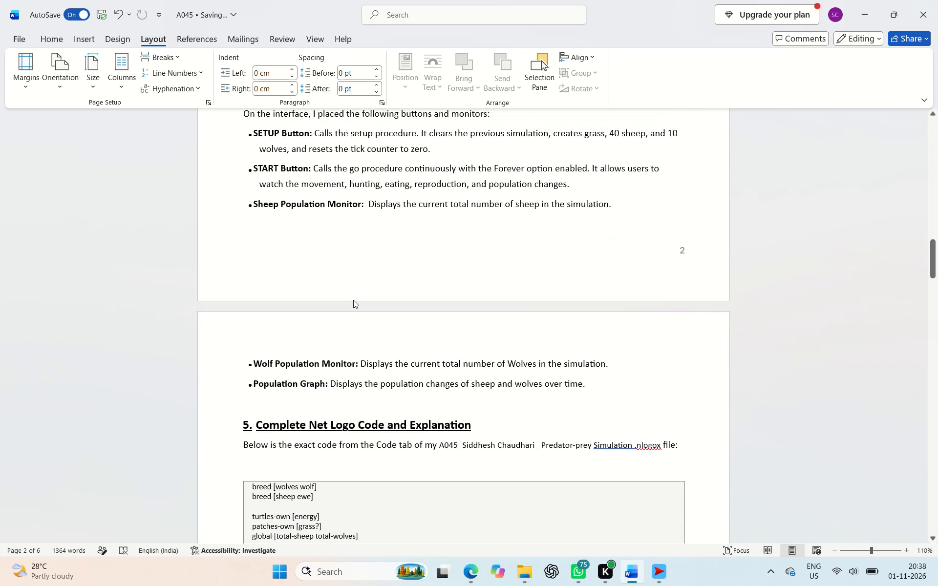
pyautogui.hotkey('ctrl', 'a')
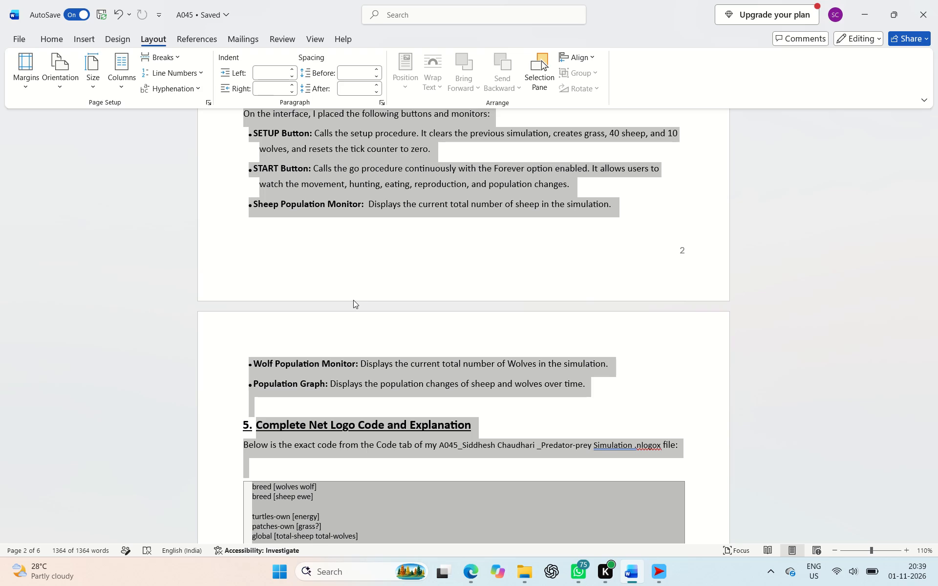
pyautogui.click(395, 284)
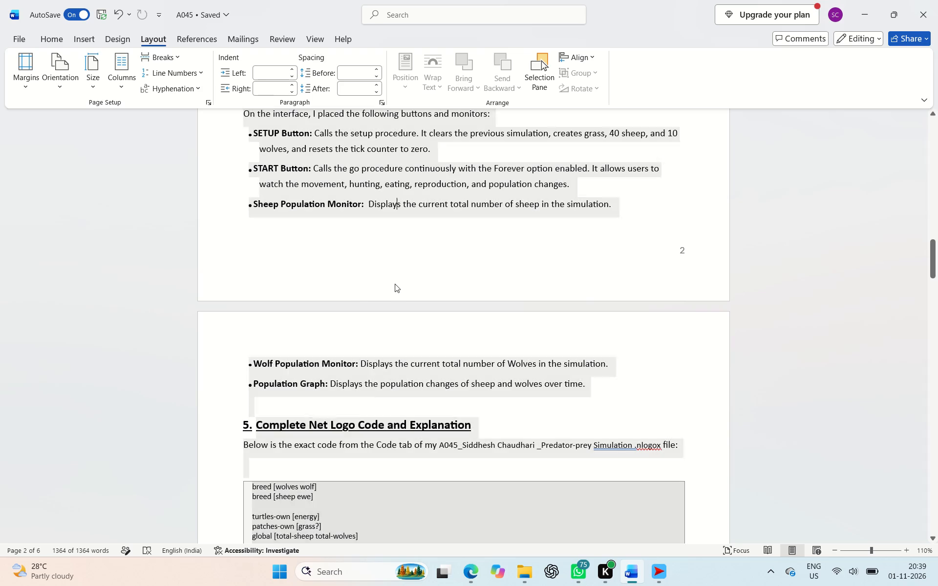
# Remove the extra spaces between "explanation" and "of how the model works" in the Learning Support bullet, leaving a single space.
pyautogui.scroll(-11, 395, 284)
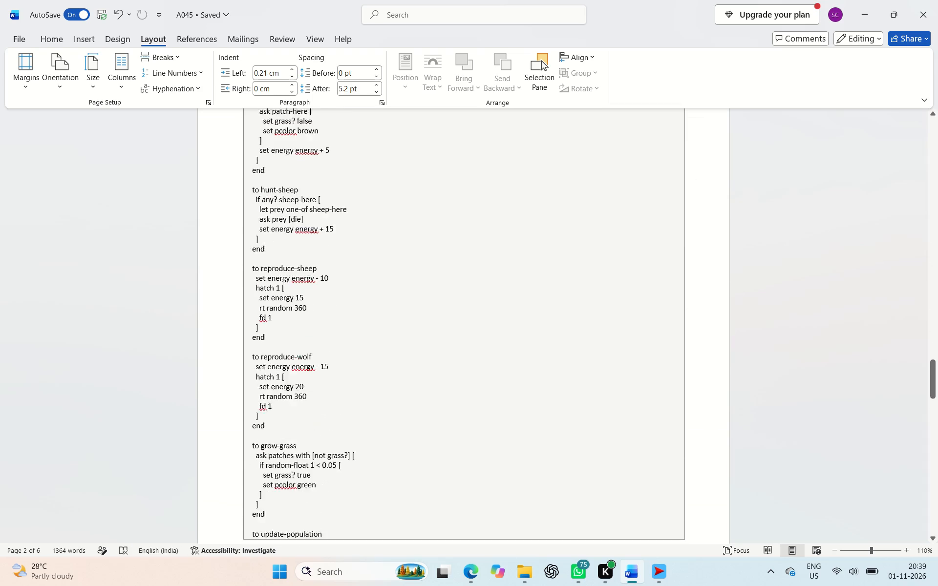
pyautogui.scroll(-7, 395, 284)
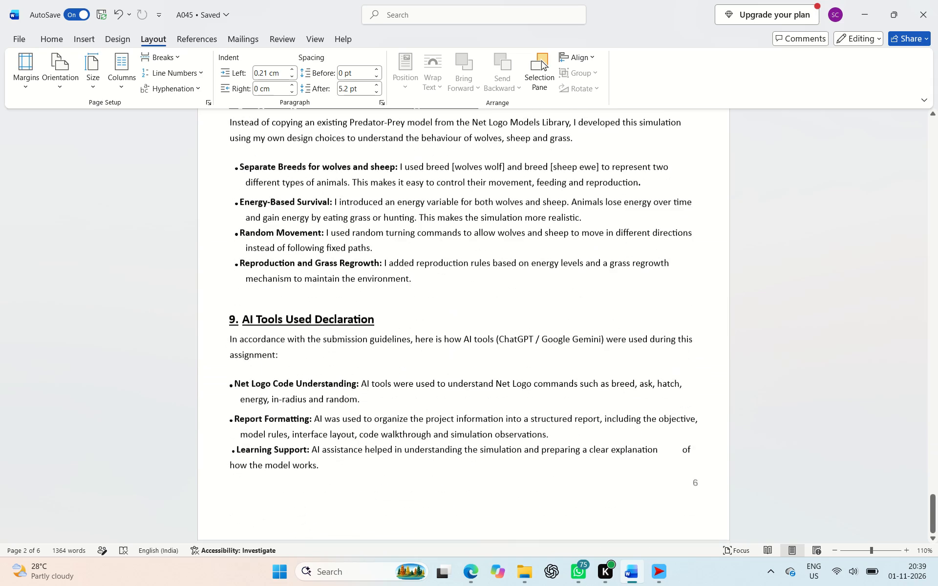
pyautogui.scroll(-7, 395, 284)
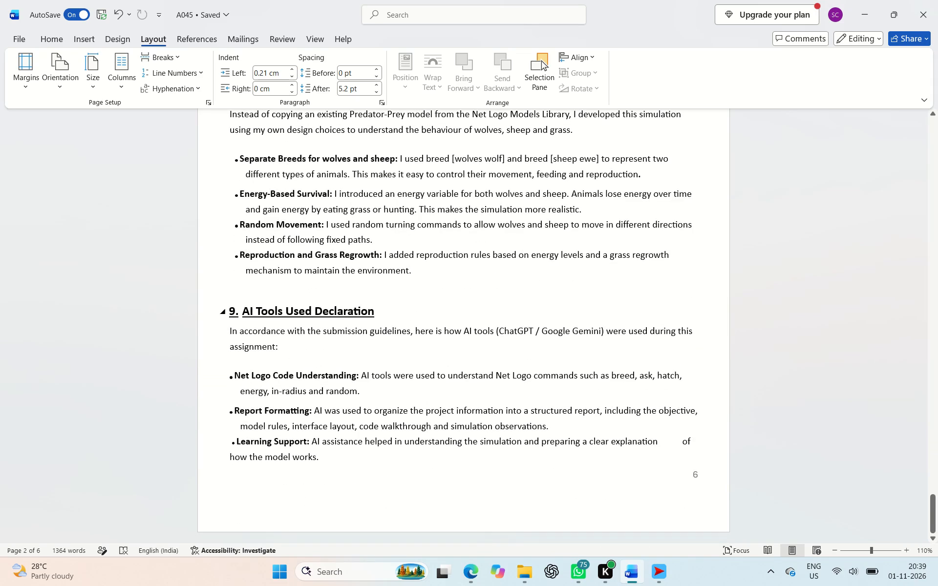
pyautogui.click(682, 440)
pyautogui.press('BackSpace')
pyautogui.press('BackSpace')
pyautogui.press('BackSpace')
pyautogui.press('BackSpace')
pyautogui.press('BackSpace')
pyautogui.press('BackSpace')
pyautogui.press('BackSpace')
pyautogui.press('BackSpace')
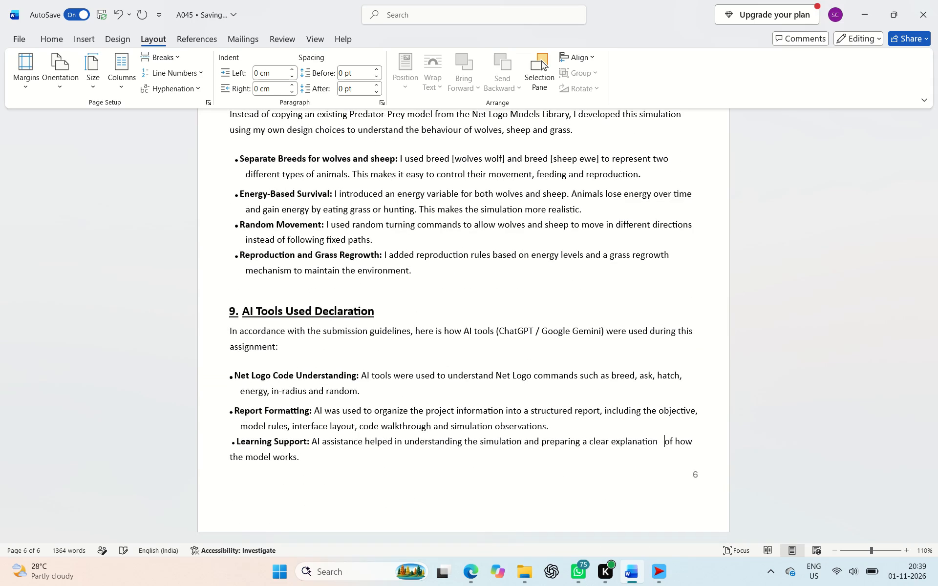
pyautogui.press('BackSpace')
pyautogui.press('BackSpace')
# Examine the whole report from the title and student details table on page 1 to the final section on page 6.
pyautogui.scroll(-3, 520, 516)
pyautogui.scroll(11, 520, 516)
pyautogui.scroll(20, 520, 516)
pyautogui.scroll(8, 520, 516)
pyautogui.scroll(-1, 520, 516)
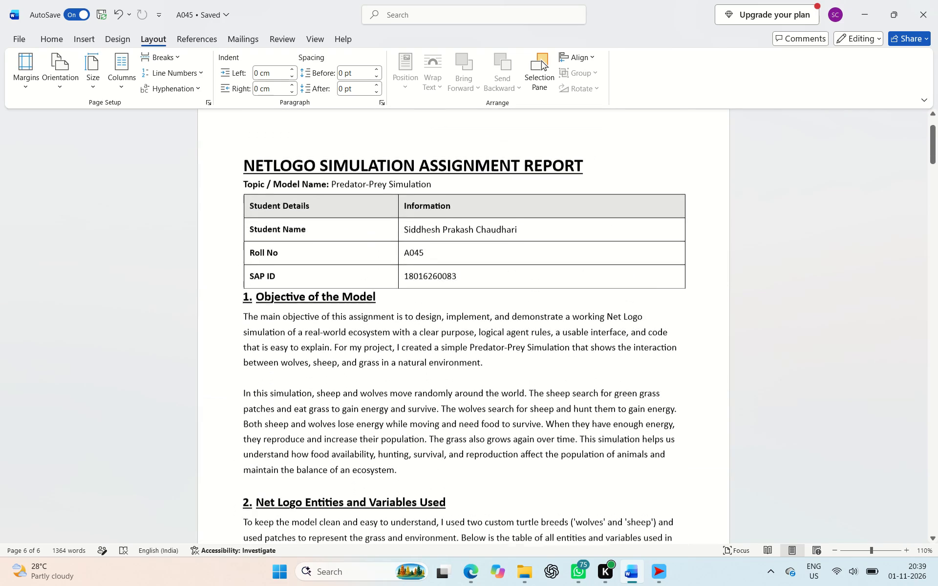
pyautogui.scroll(-7, 520, 516)
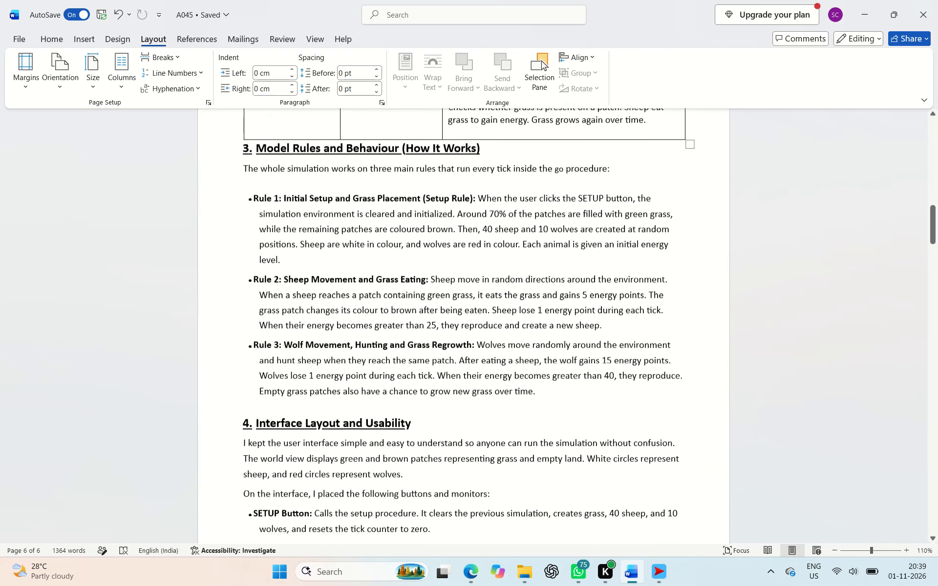
pyautogui.scroll(-5, 520, 516)
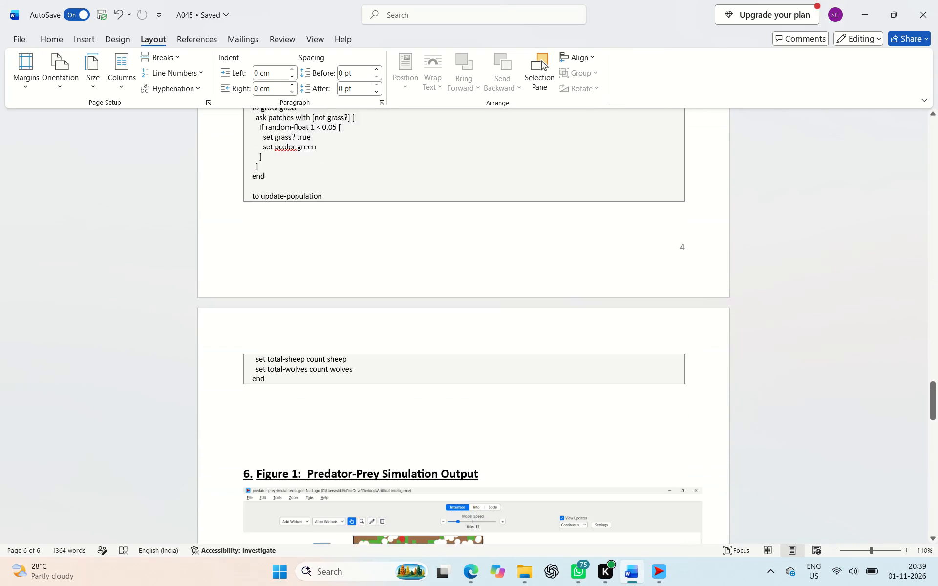
pyautogui.scroll(-3, 520, 516)
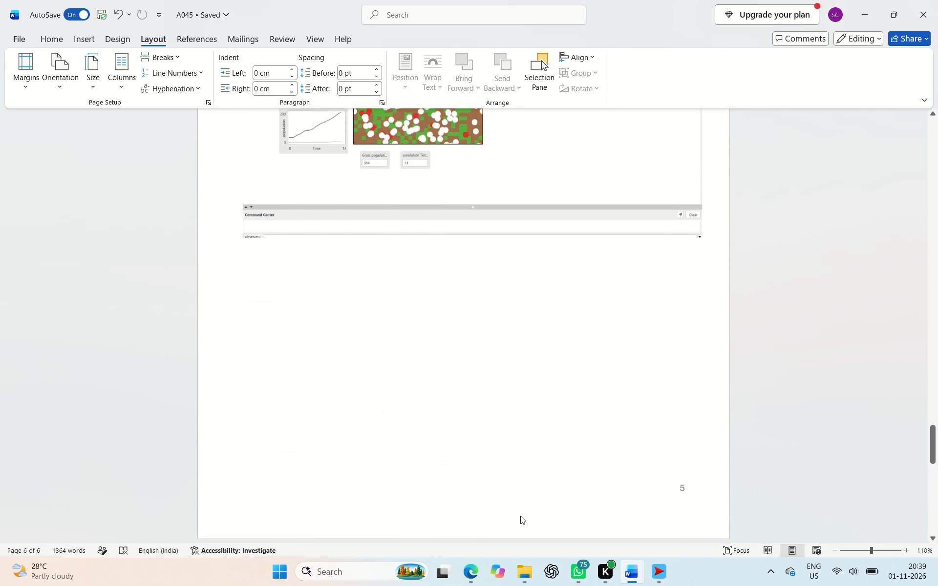
pyautogui.scroll(-2, 520, 516)
pyautogui.rightClick(520, 516)
pyautogui.scroll(-1, 520, 516)
pyautogui.scroll(3, 520, 516)
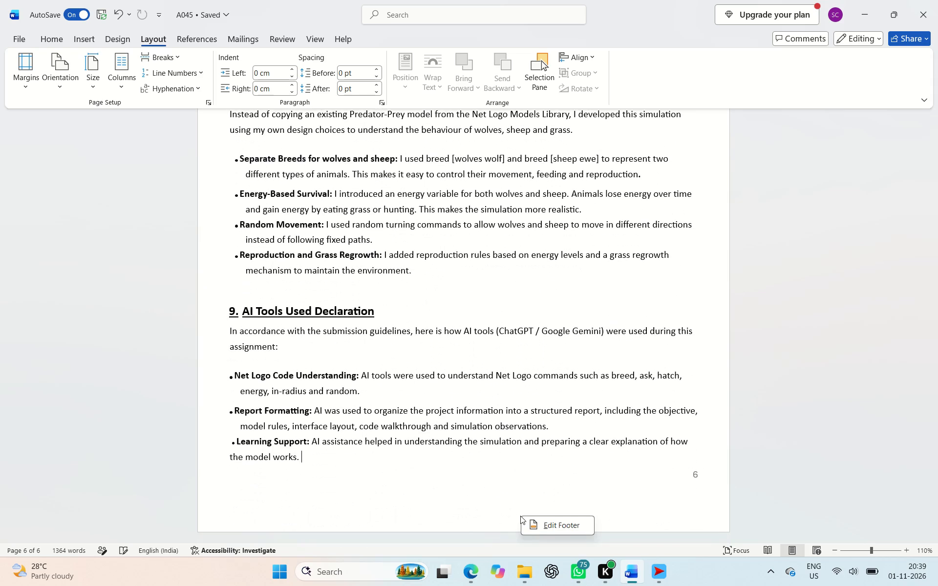
# Recheck all pages of the report from the title to the final section, and return to the code listing on page 4.
pyautogui.scroll(9, 520, 516)
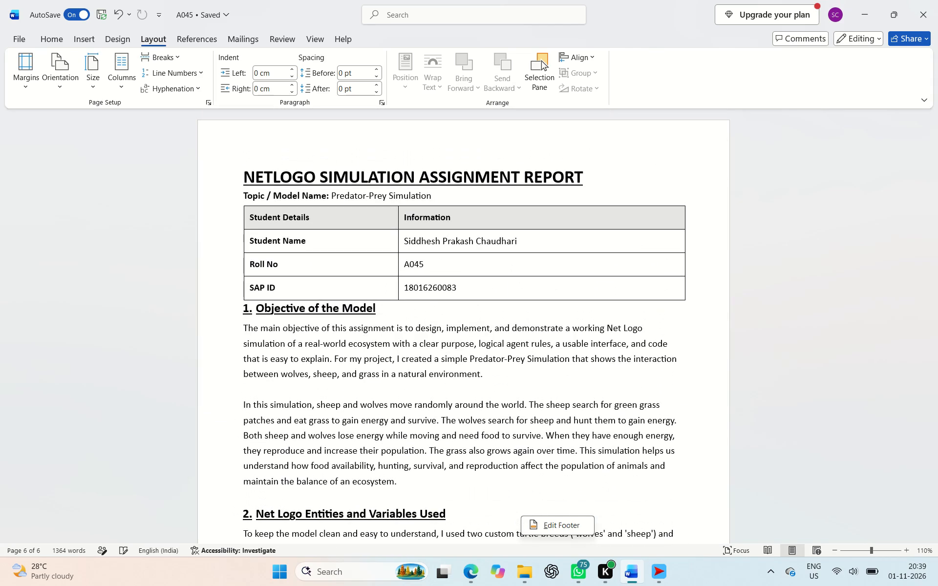
pyautogui.scroll(-7, 520, 516)
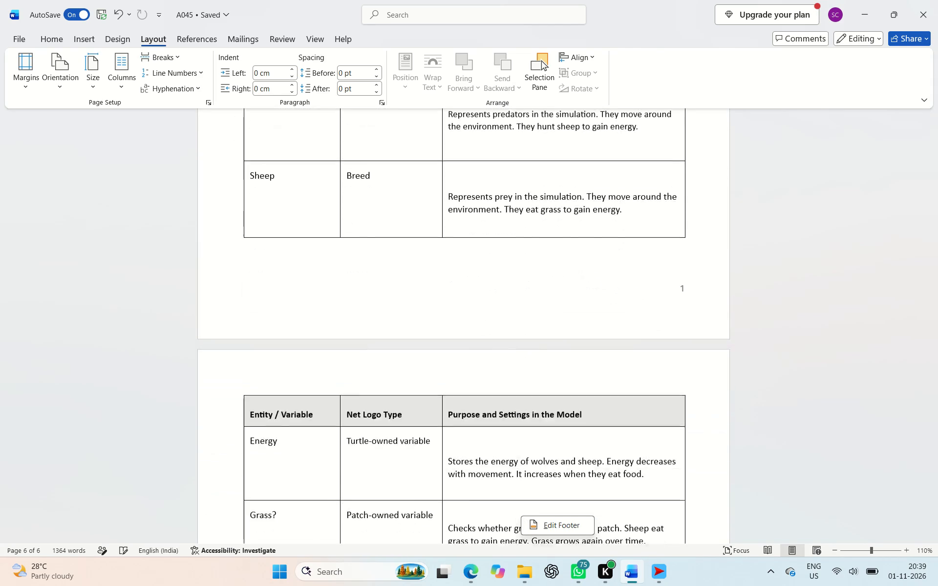
pyautogui.scroll(-5, 520, 516)
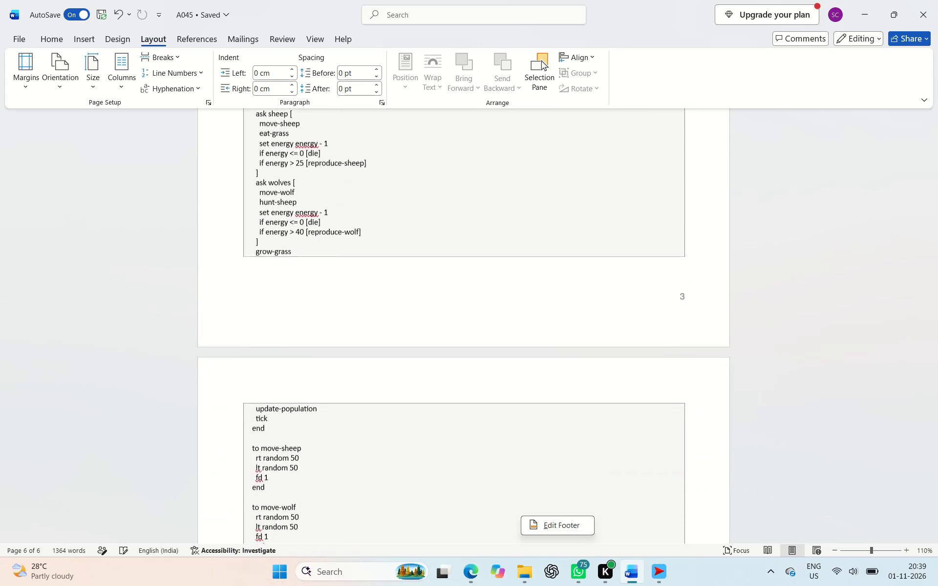
pyautogui.scroll(-5, 520, 516)
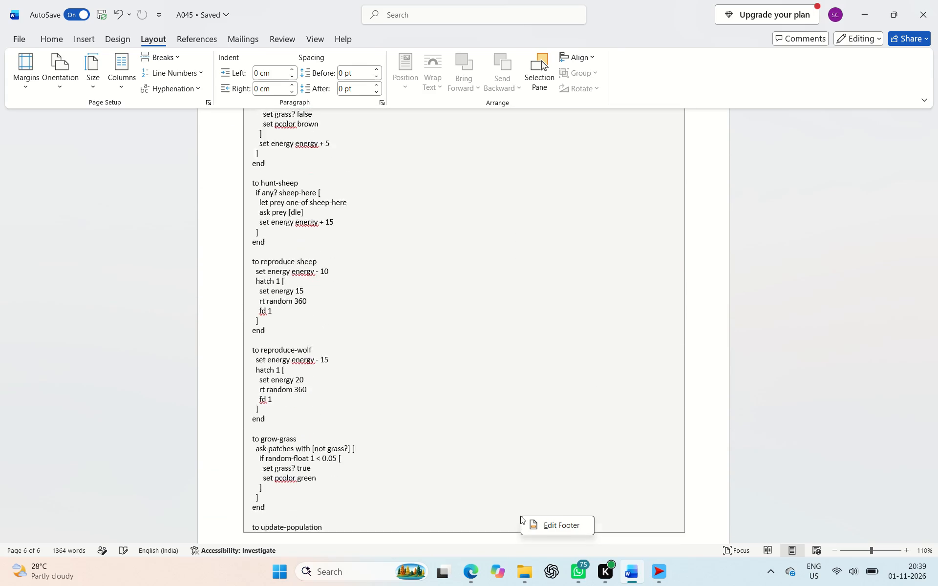
pyautogui.scroll(-4, 520, 516)
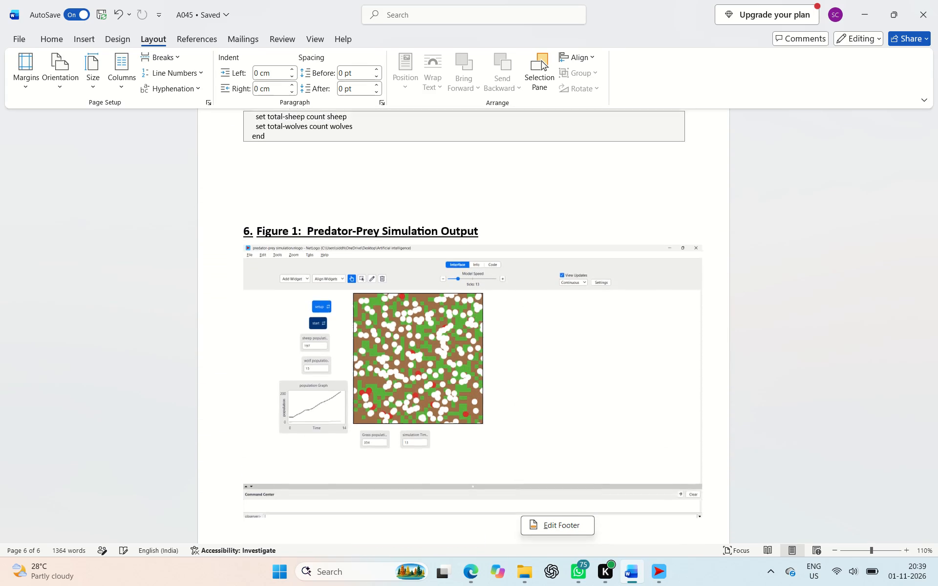
pyautogui.scroll(-4, 520, 516)
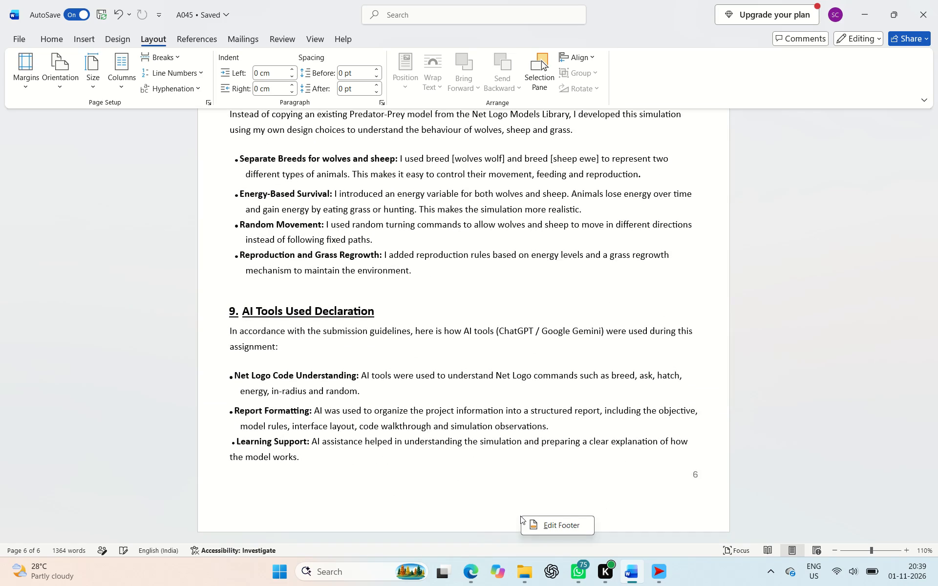
pyautogui.scroll(10, 520, 516)
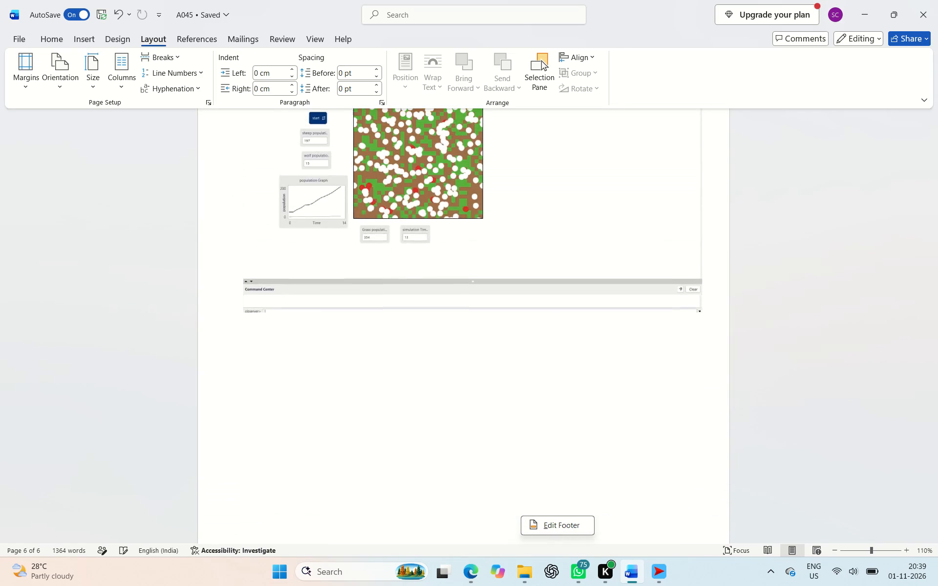
pyautogui.scroll(5, 520, 516)
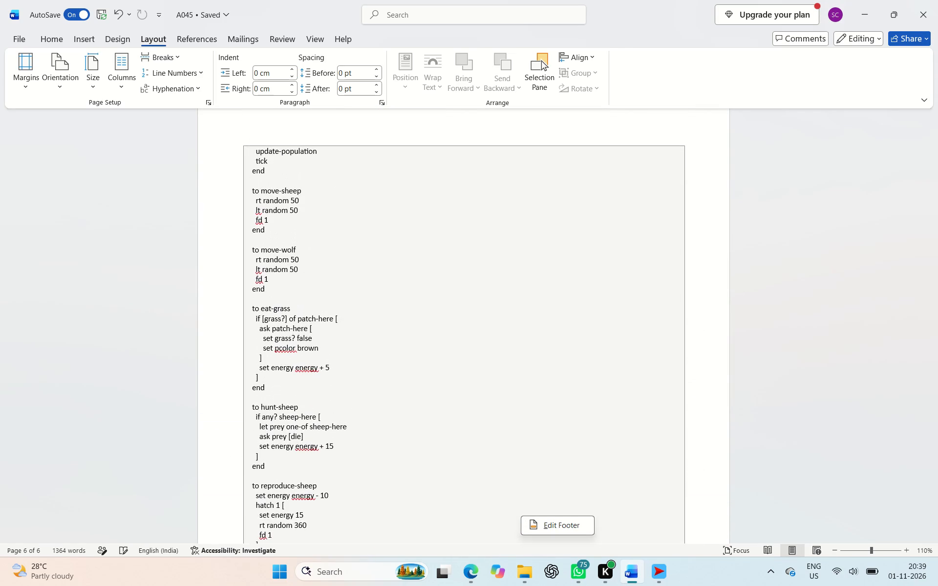
pyautogui.scroll(-4, 520, 516)
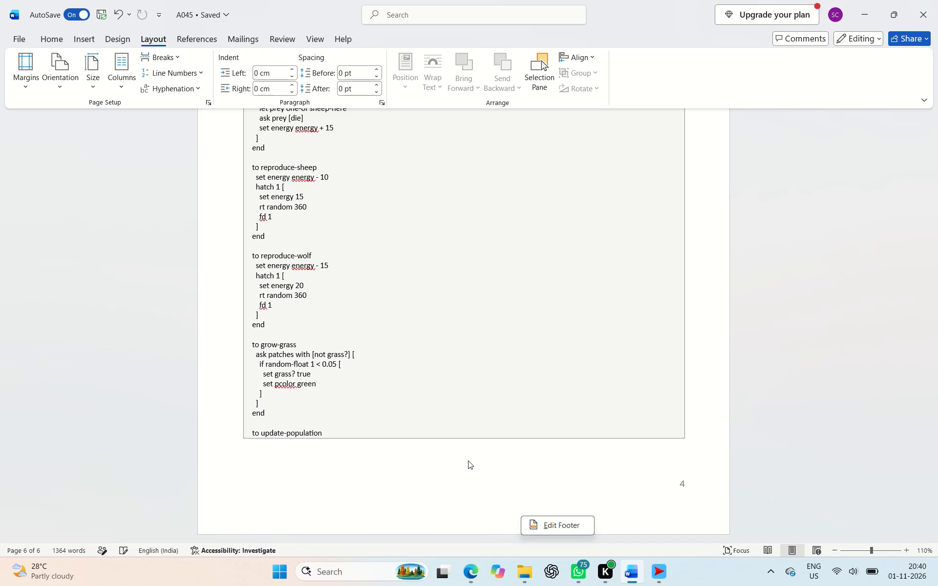
# Apply AutoFormat to the whole report.
pyautogui.hotkey('ctrl', 'alt', 'k')
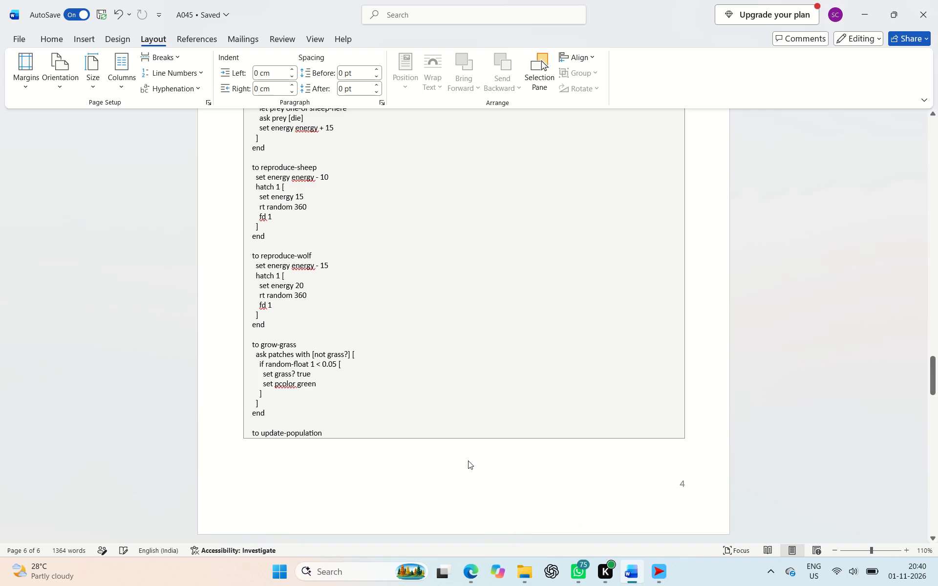
# Examine the AutoFormatted report from the title and student details table through the model rules, code listing and final section.
pyautogui.scroll(-5, 468, 460)
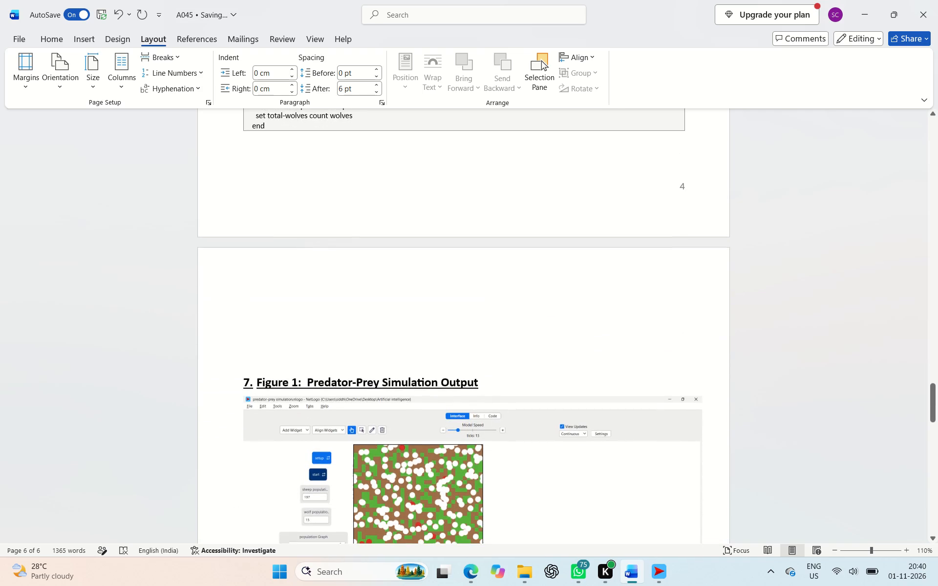
pyautogui.scroll(16, 468, 460)
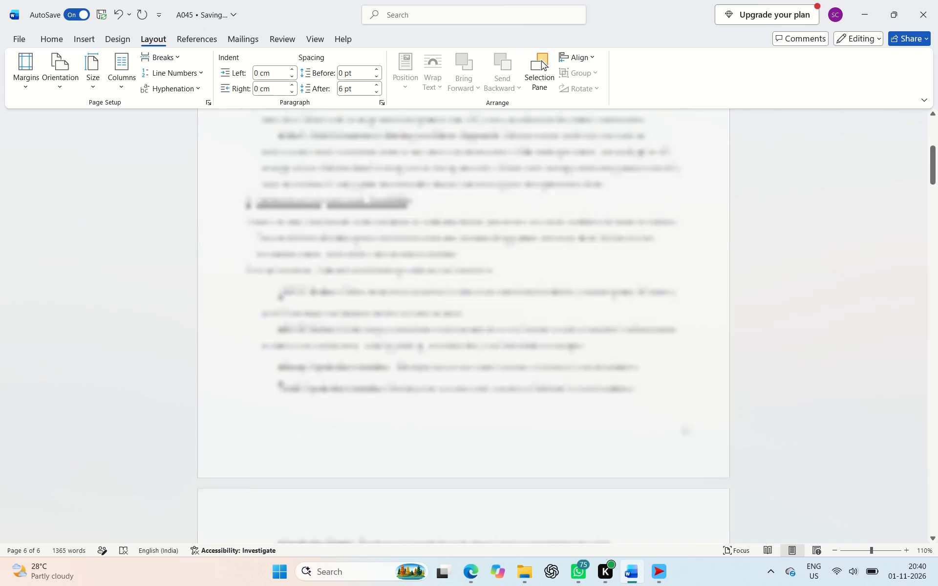
pyautogui.scroll(18, 468, 460)
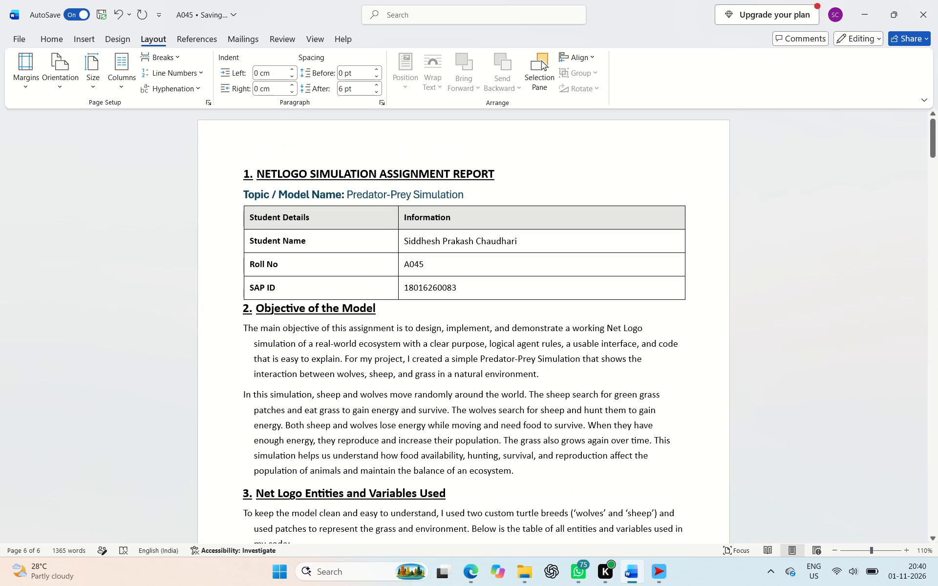
pyautogui.scroll(-1, 468, 460)
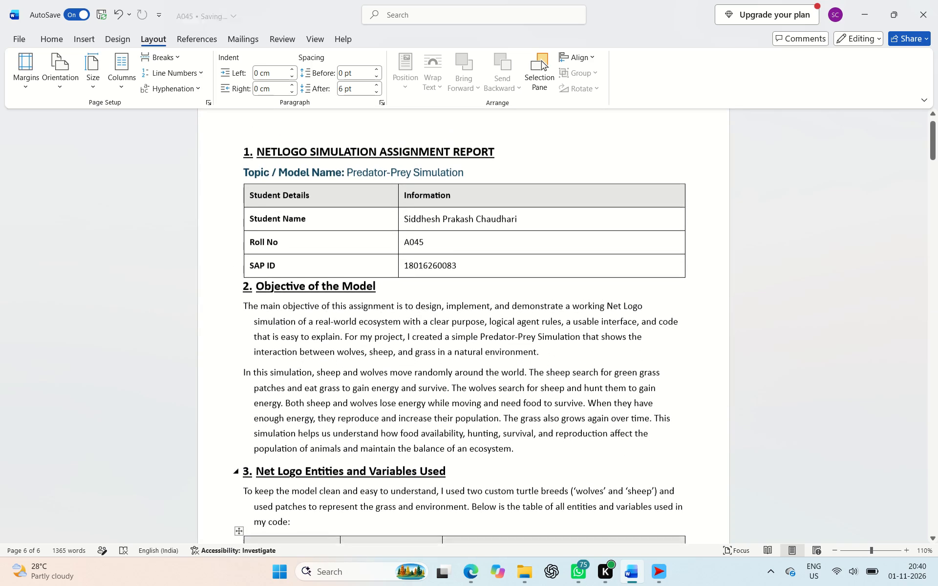
pyautogui.scroll(-3, 468, 460)
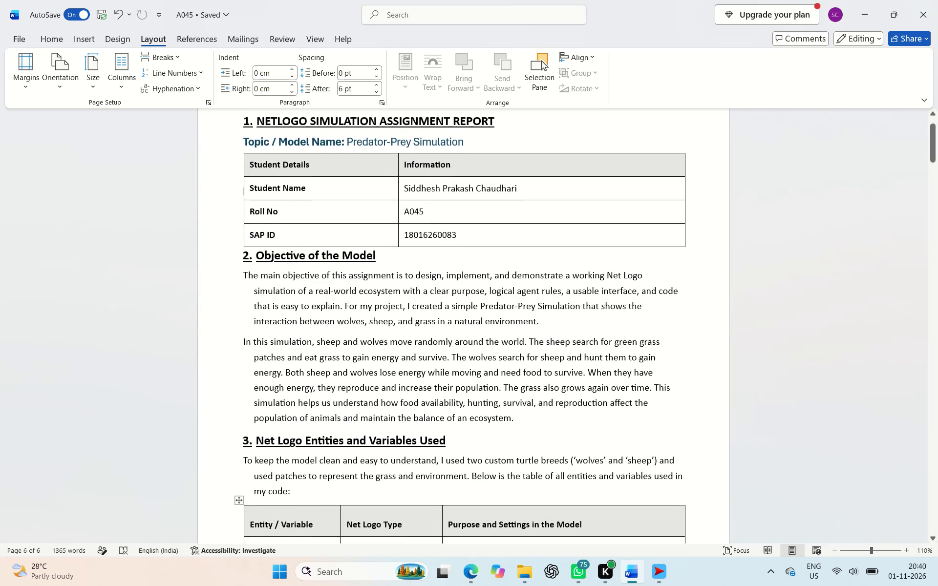
pyautogui.scroll(-3, 468, 460)
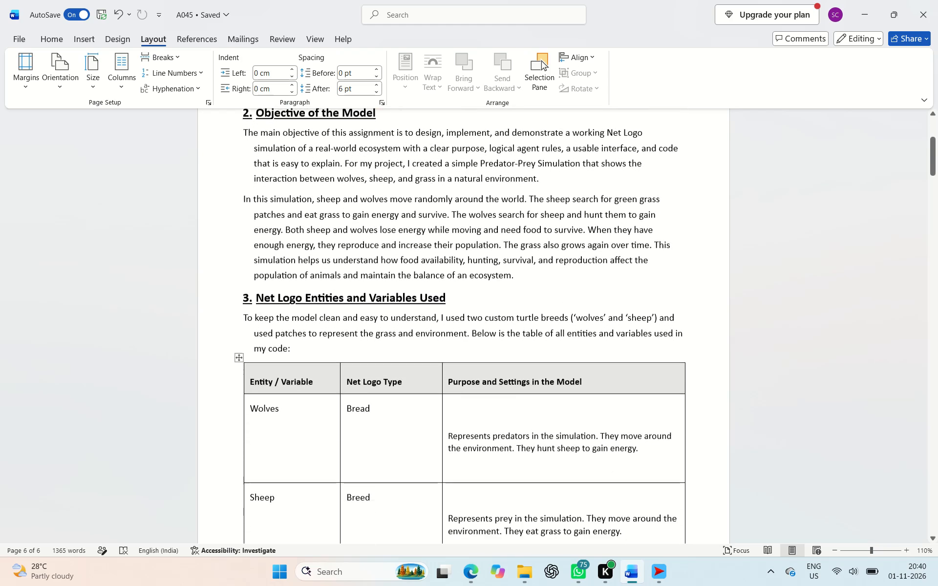
pyautogui.scroll(-6, 468, 460)
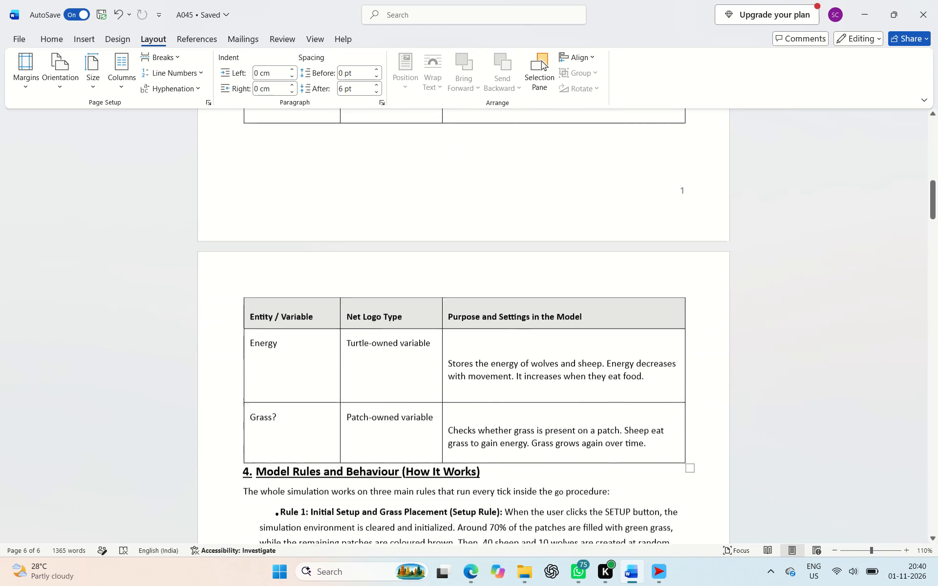
pyautogui.scroll(-4, 468, 460)
pyautogui.scroll(1, 468, 460)
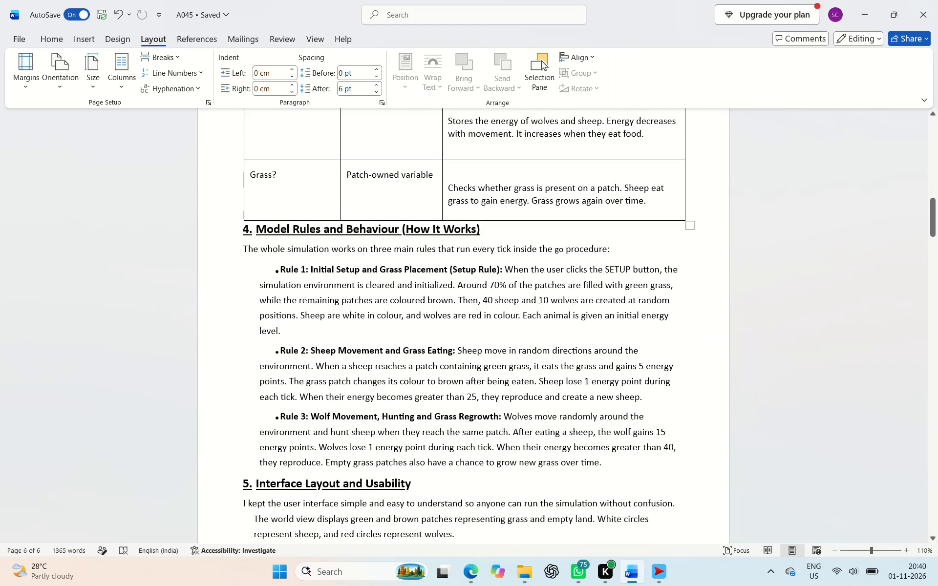
pyautogui.click(689, 220)
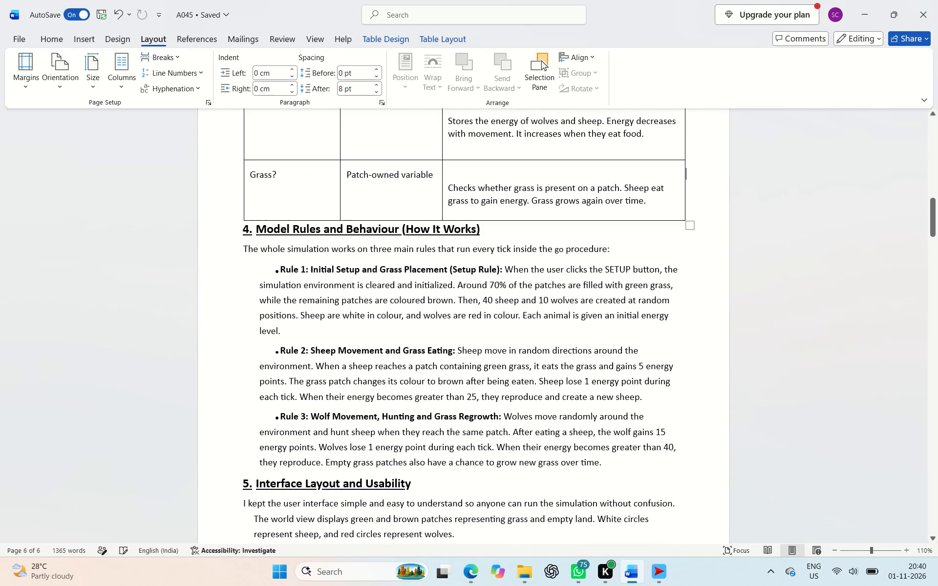
pyautogui.click(703, 277)
pyautogui.scroll(-1, 703, 277)
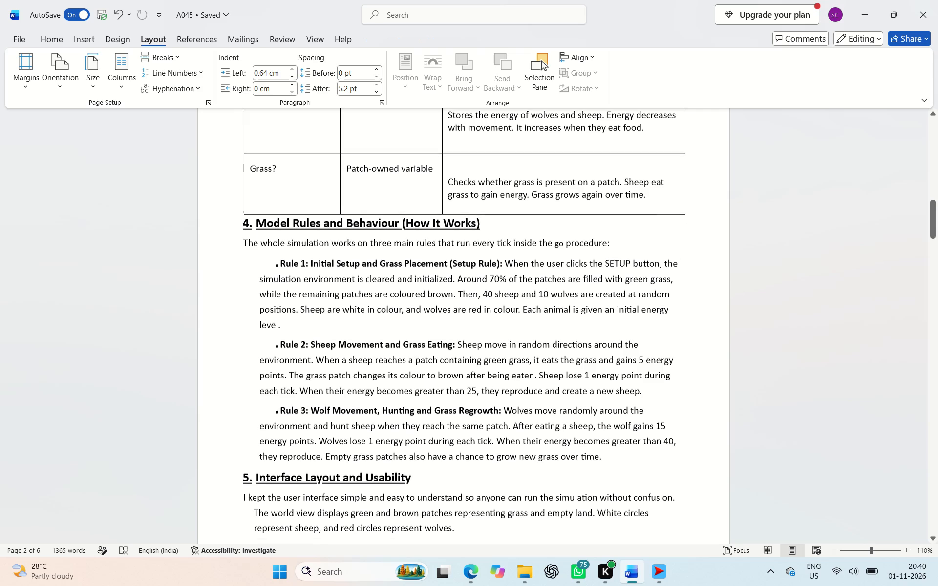
pyautogui.scroll(-11, 703, 277)
pyautogui.scroll(-17, 703, 277)
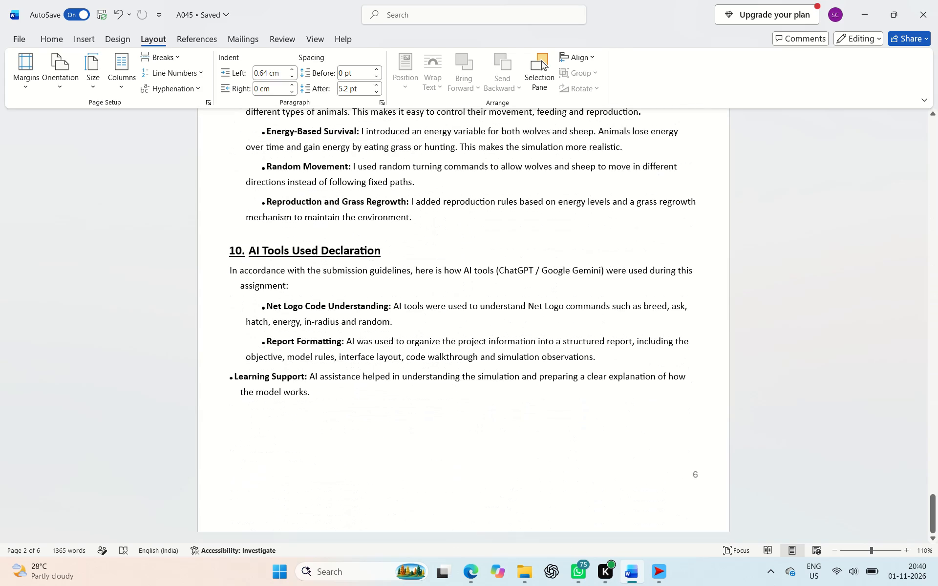
pyautogui.scroll(16, 703, 277)
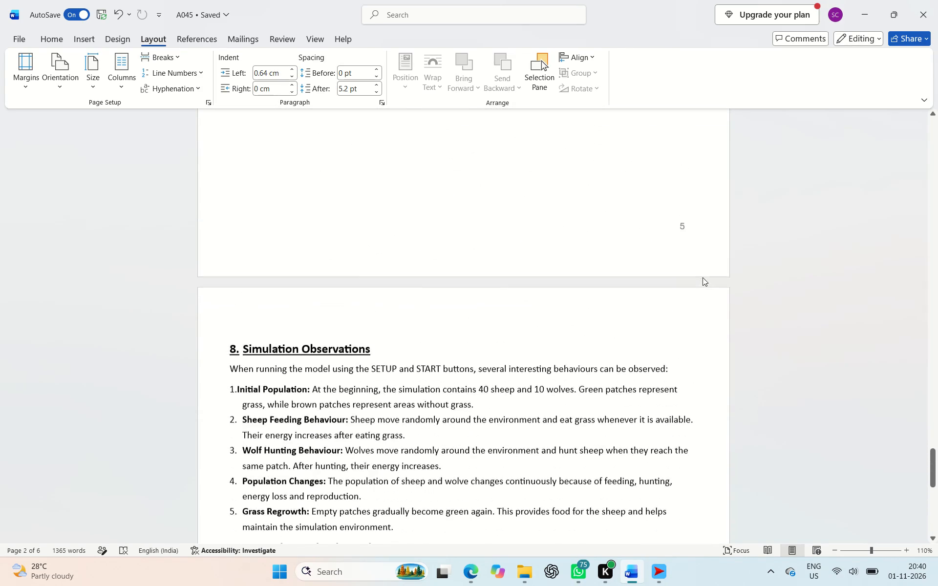
pyautogui.scroll(6, 703, 277)
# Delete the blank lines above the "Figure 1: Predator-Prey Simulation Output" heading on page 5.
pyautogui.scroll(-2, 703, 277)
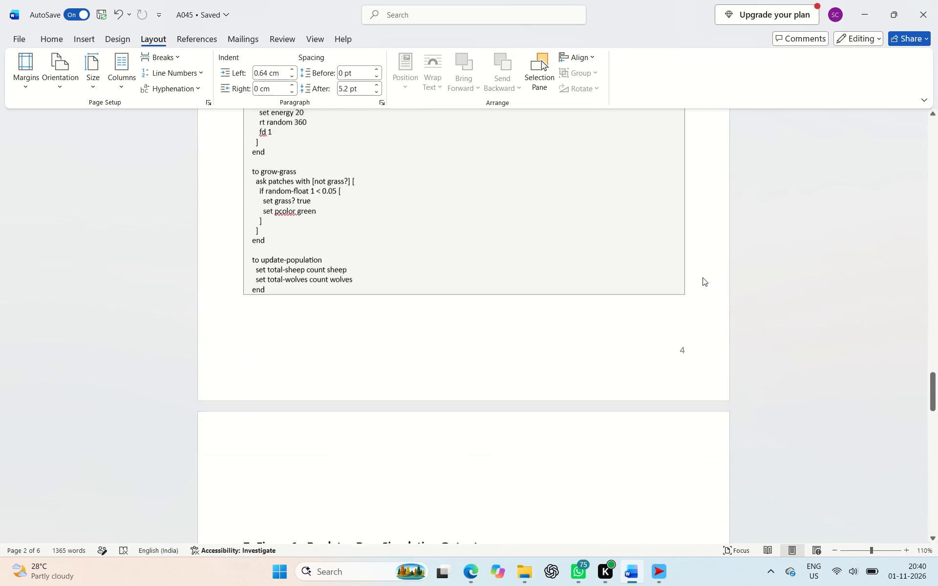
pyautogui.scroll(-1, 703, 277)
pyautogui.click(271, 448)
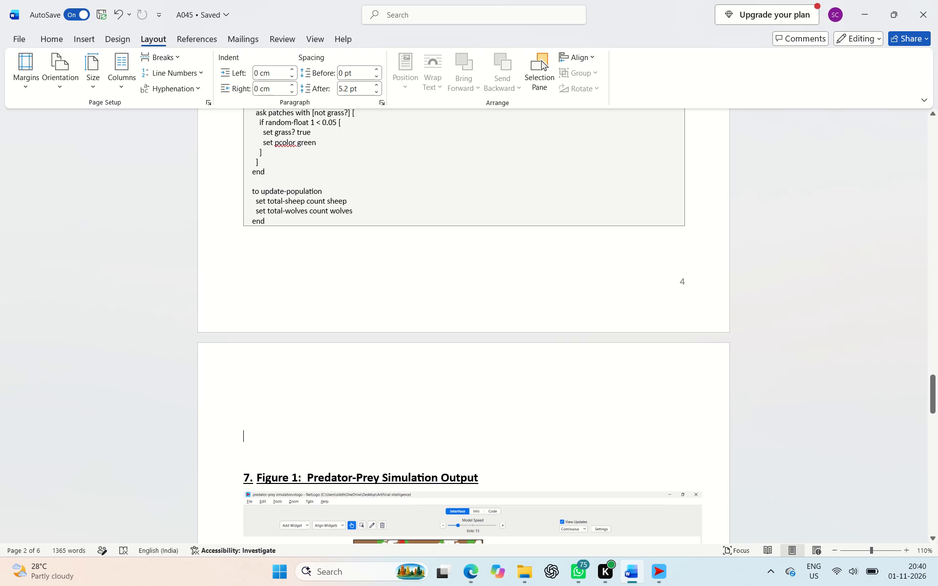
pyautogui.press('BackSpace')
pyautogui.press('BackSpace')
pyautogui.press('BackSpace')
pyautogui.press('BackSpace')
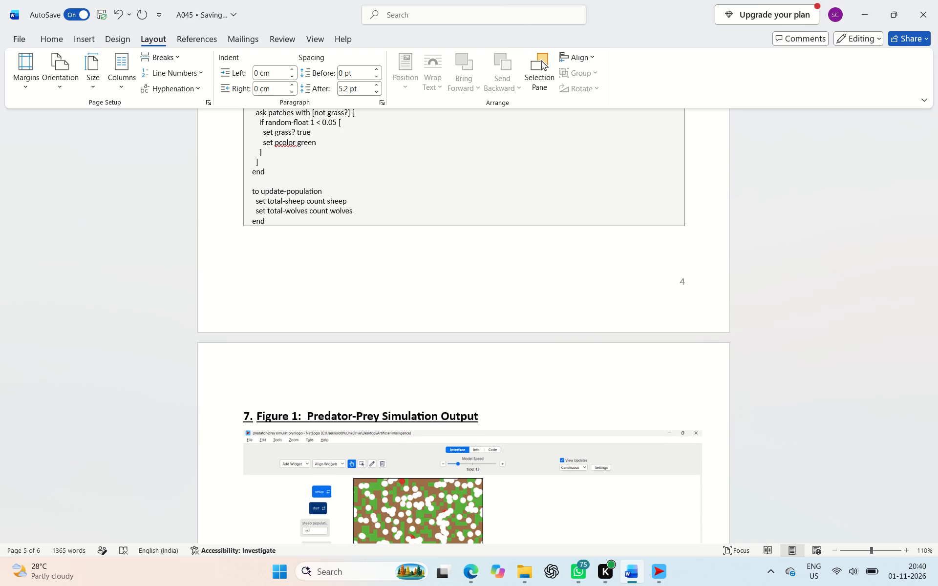
# Review the layout from the simulation output figure on page 5 back through the code listing to the end of page 2.
pyautogui.scroll(-3, 271, 448)
pyautogui.hscroll(-1, 271, 448)
pyautogui.scroll(-4, 271, 448)
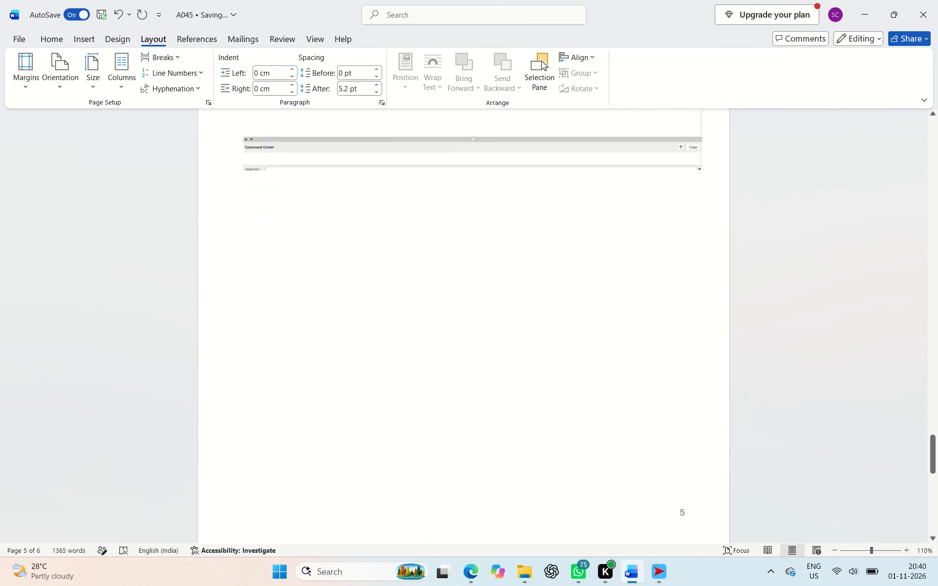
pyautogui.scroll(2, 271, 448)
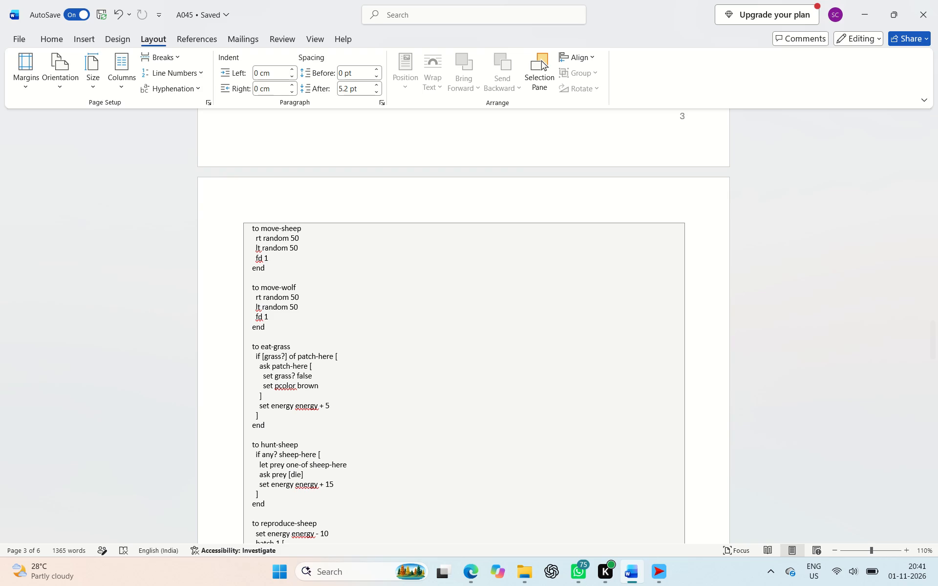
pyautogui.scroll(8, 284, 481)
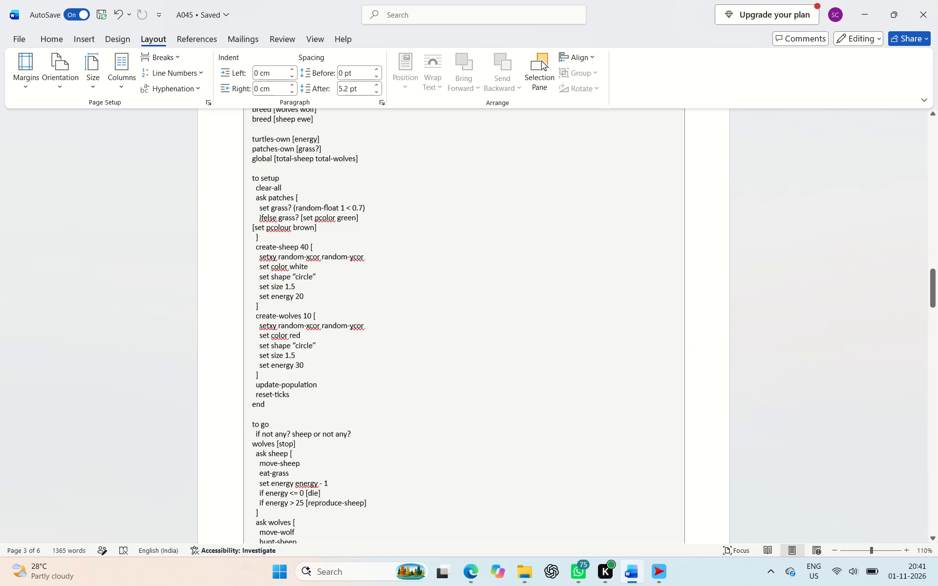
pyautogui.scroll(1, 284, 481)
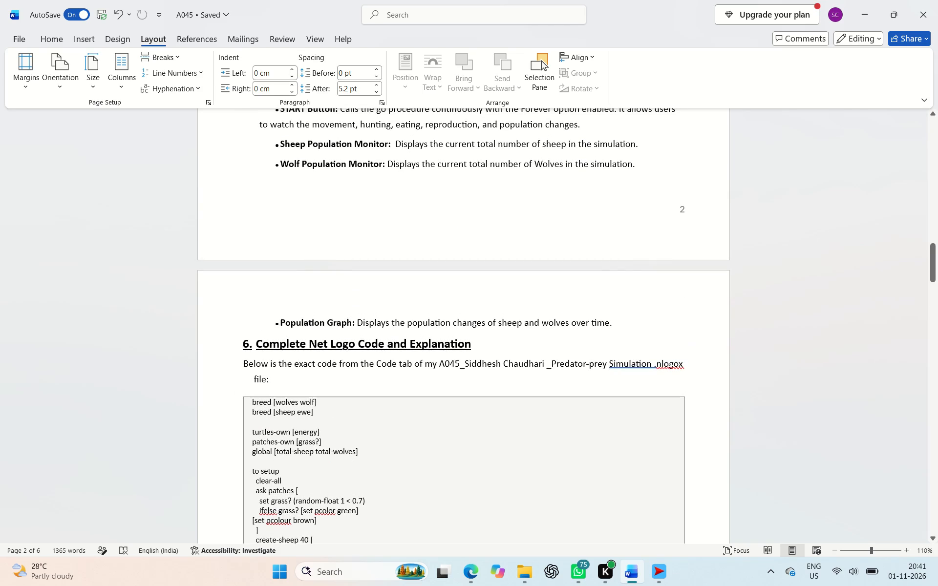
# Undo the blank-line deletion above the Figure 1 heading and the AutoFormat applied to the whole report.
pyautogui.hotkey('ctrl', 'z')
pyautogui.scroll(-2, 183, 390)
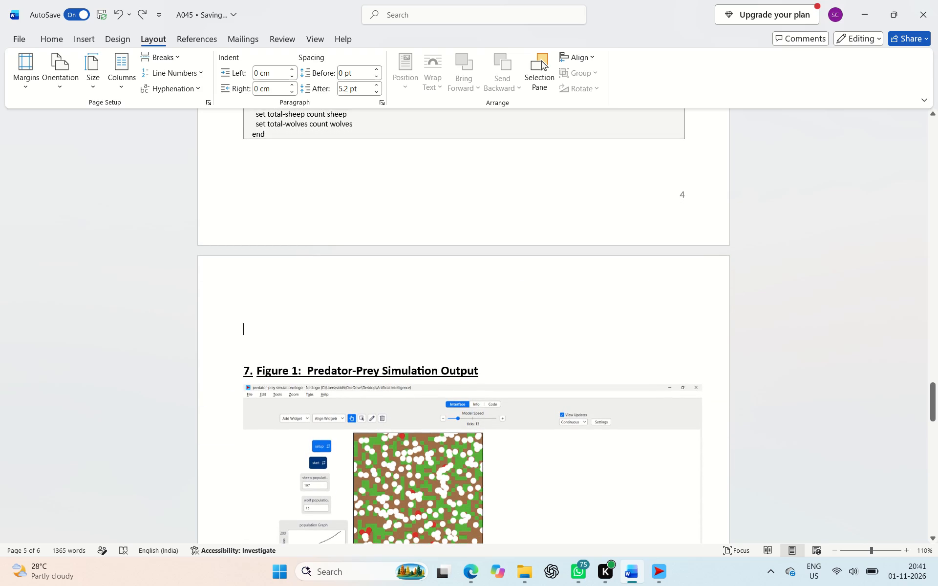
pyautogui.hotkey('ctrl', 'z')
pyautogui.hotkey('ctrl', 'z')
pyautogui.hotkey('ctrl', 'z')
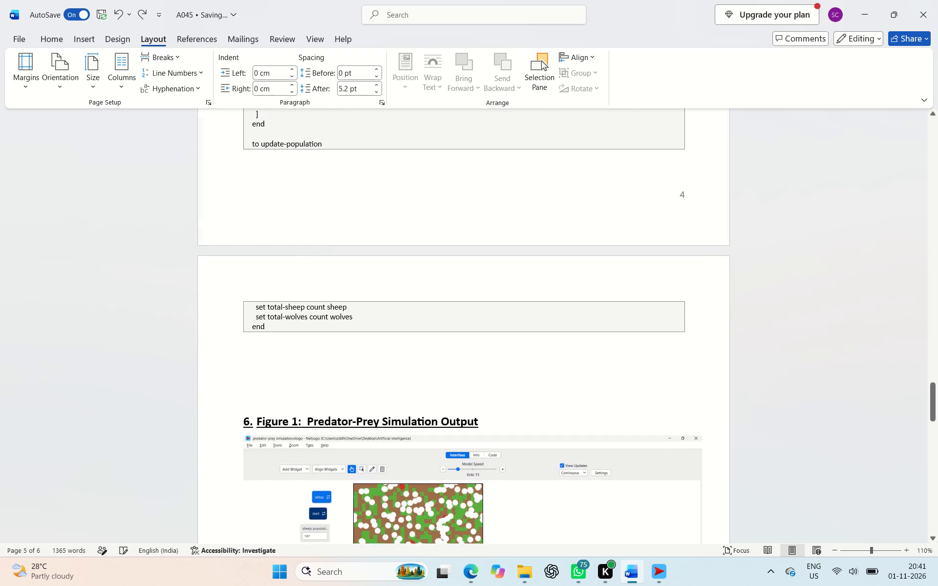
# Examine pages 5 and 6, from the end of the code listing and the output figure to the AI Tools Used Declaration.
pyautogui.scroll(-2, 183, 390)
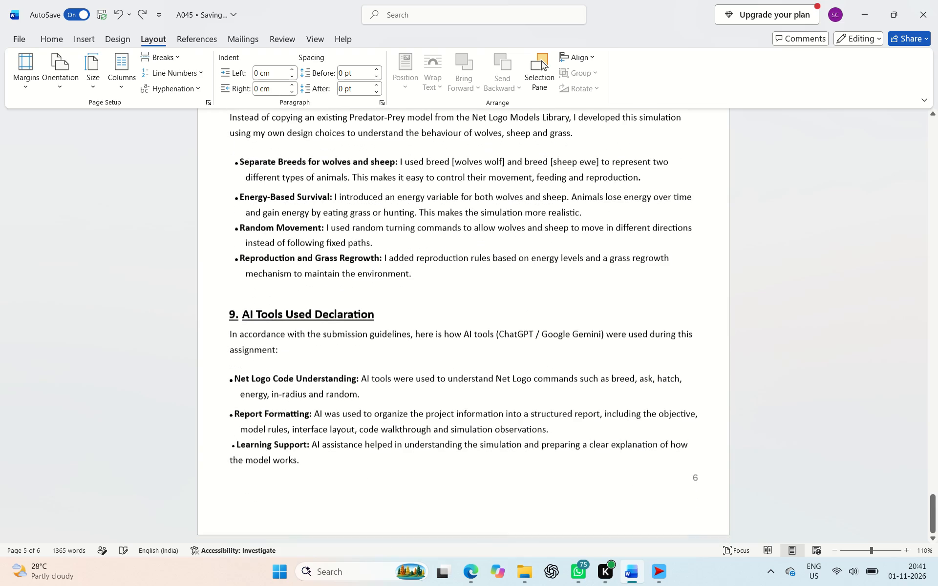
pyautogui.scroll(-2, 183, 390)
pyautogui.scroll(8, 183, 390)
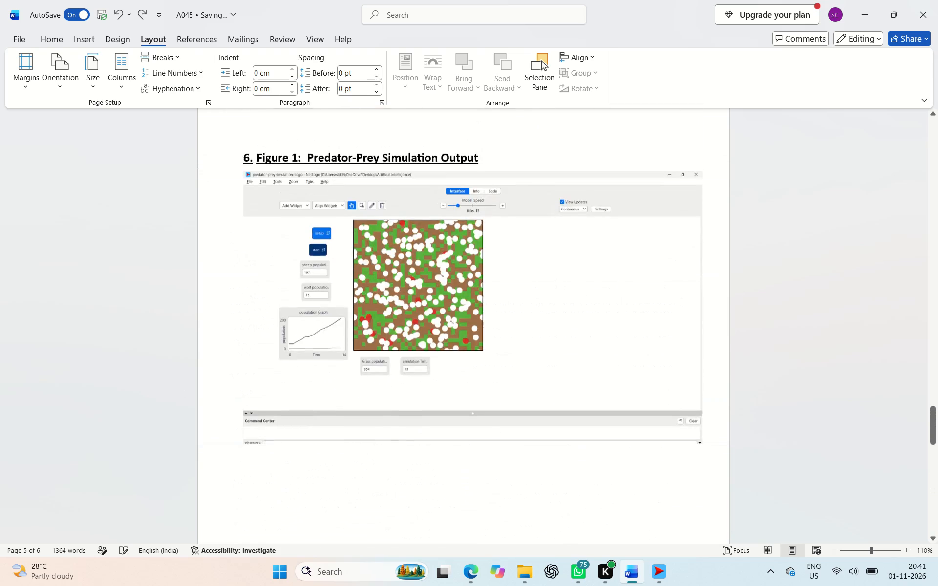
pyautogui.scroll(1, 183, 390)
pyautogui.scroll(-2, 276, 375)
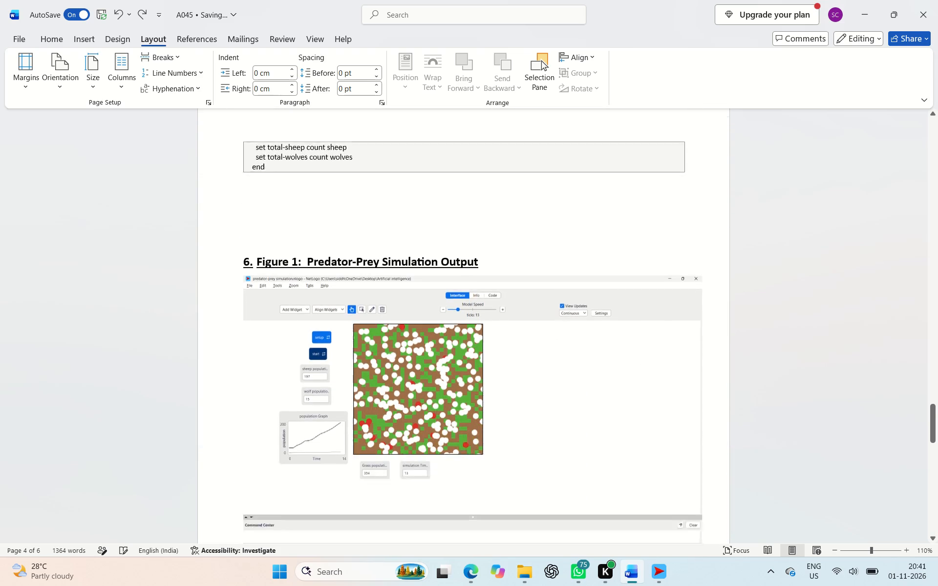
pyautogui.scroll(-7, 276, 375)
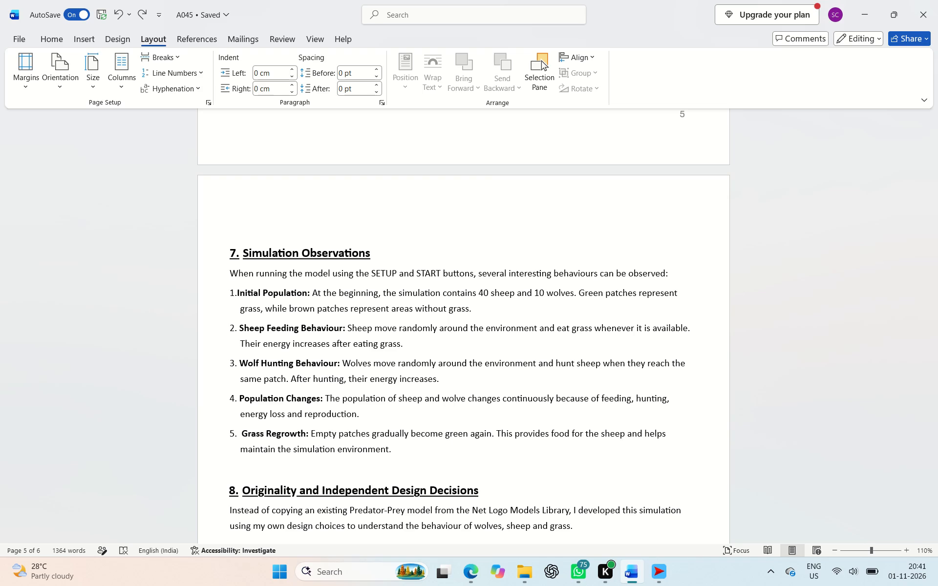
pyautogui.scroll(7, 276, 375)
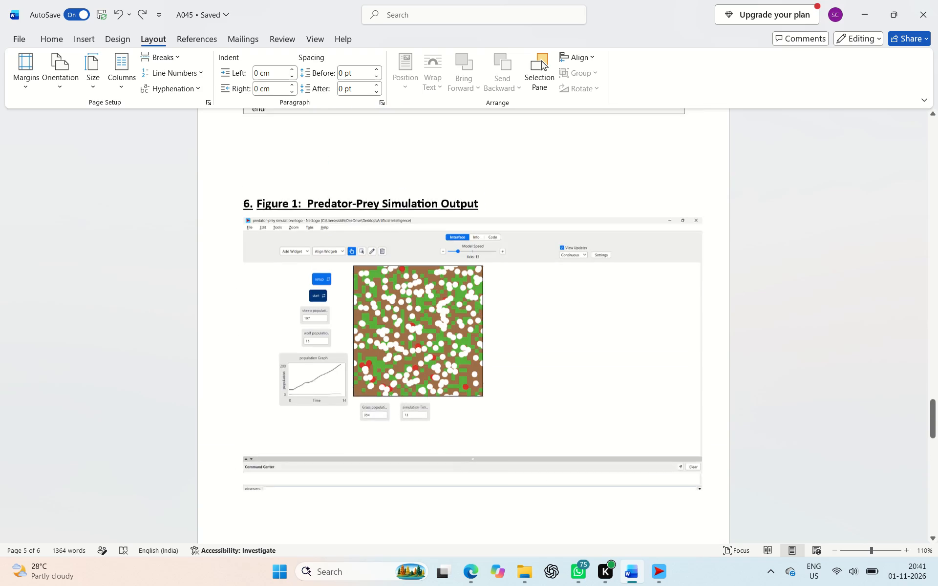
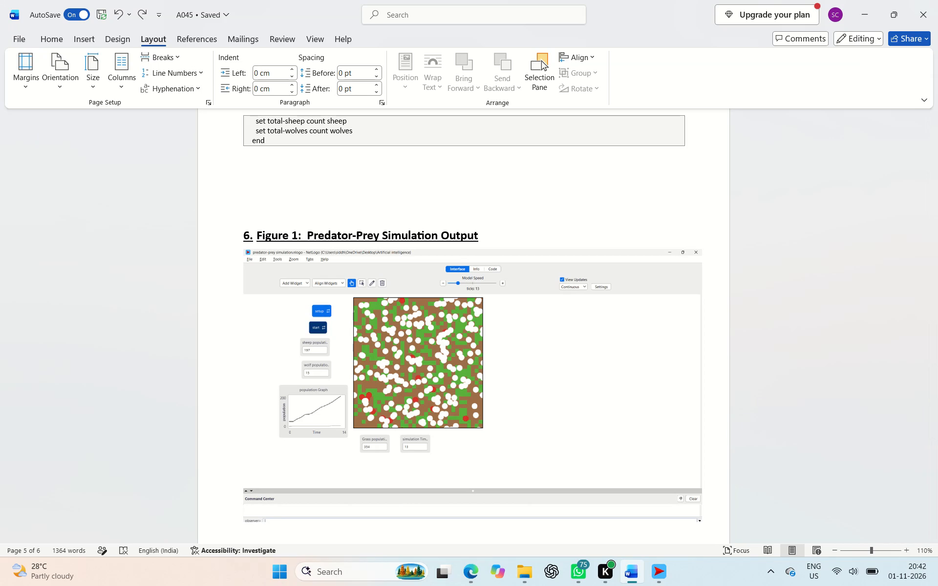
# Apply AutoFormat to the whole report.
pyautogui.hotkey('ctrl', 'alt', 'k')
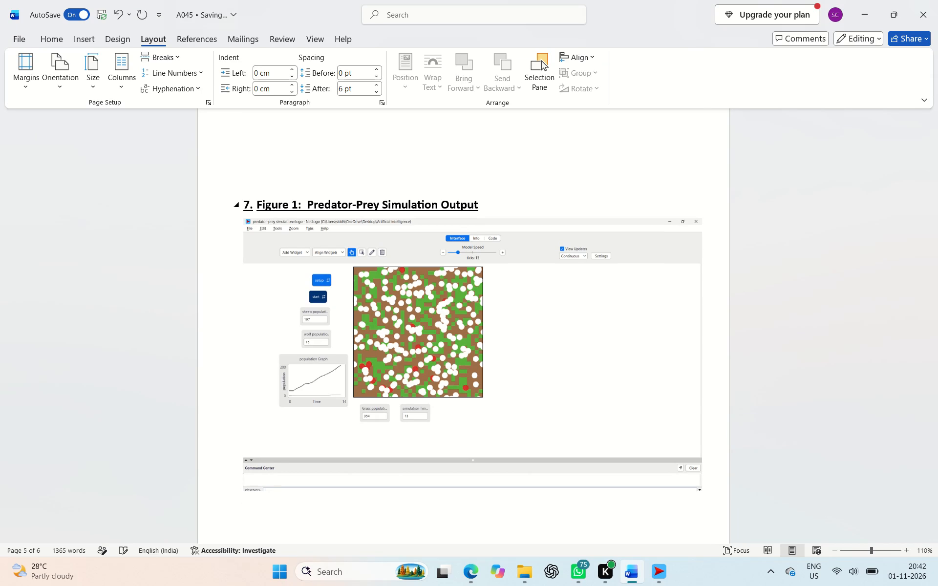
# Delete the blank lines above the "Figure 1: Predator-Prey Simulation Output" heading at the top of page 5.
pyautogui.scroll(1, 313, 207)
pyautogui.click(277, 275)
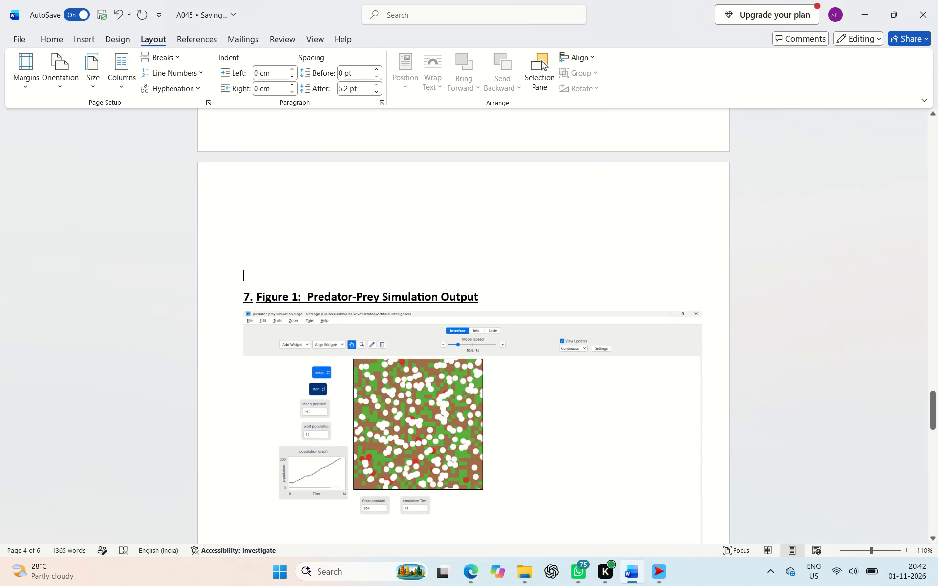
pyautogui.press('BackSpace')
pyautogui.press('BackSpace')
pyautogui.press('BackSpace')
pyautogui.press('BackSpace')
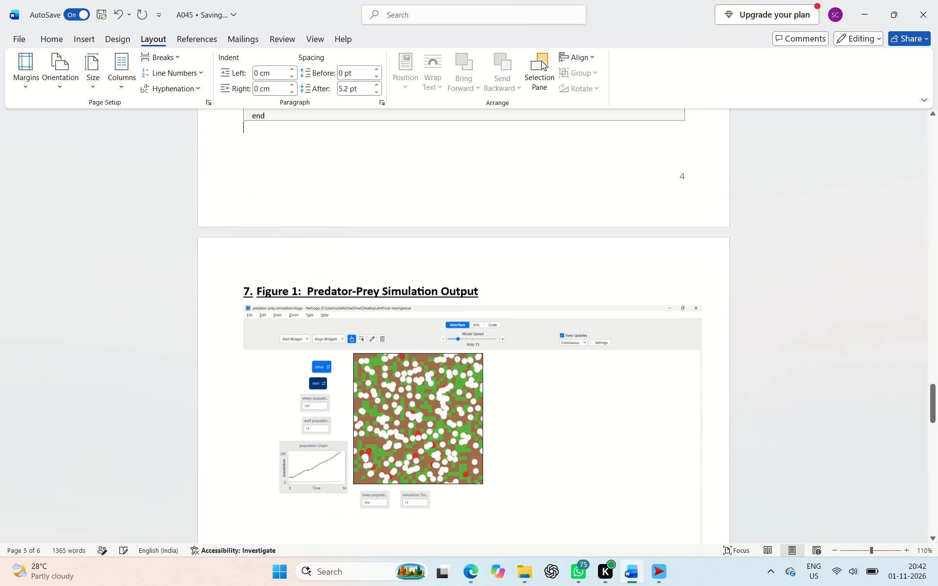
pyautogui.press('BackSpace')
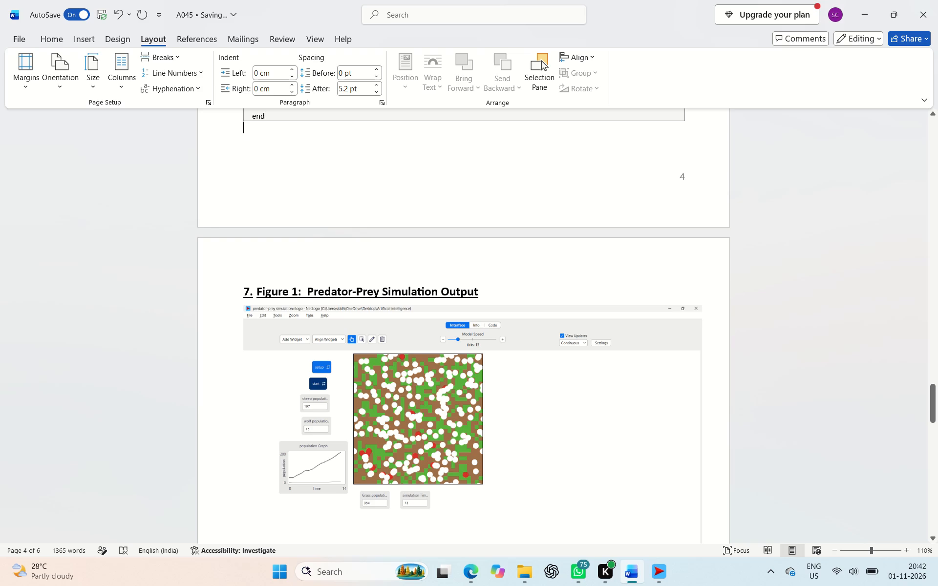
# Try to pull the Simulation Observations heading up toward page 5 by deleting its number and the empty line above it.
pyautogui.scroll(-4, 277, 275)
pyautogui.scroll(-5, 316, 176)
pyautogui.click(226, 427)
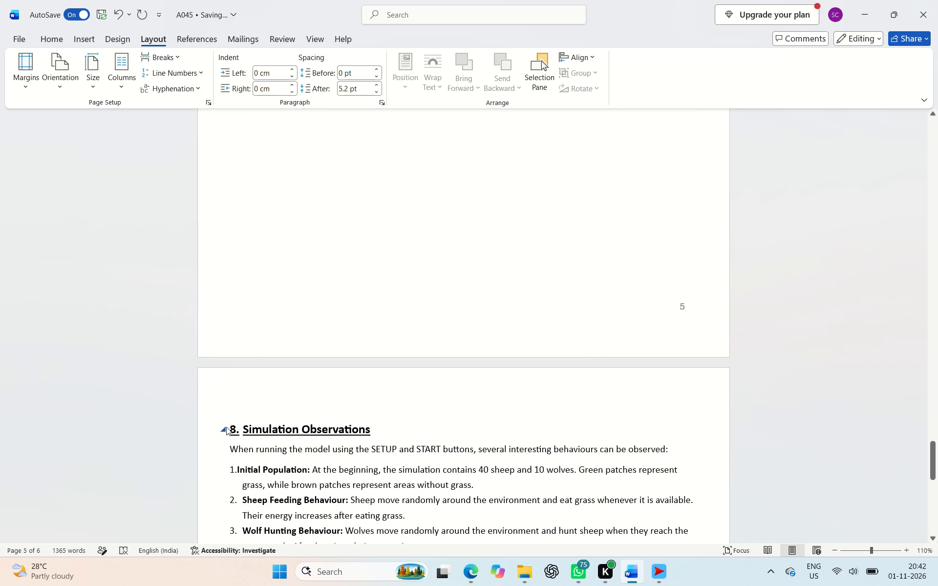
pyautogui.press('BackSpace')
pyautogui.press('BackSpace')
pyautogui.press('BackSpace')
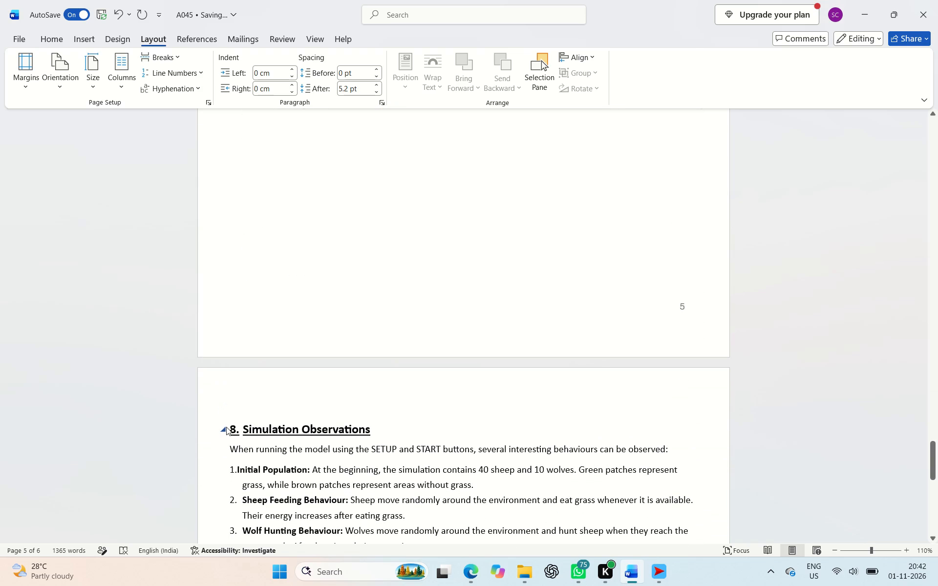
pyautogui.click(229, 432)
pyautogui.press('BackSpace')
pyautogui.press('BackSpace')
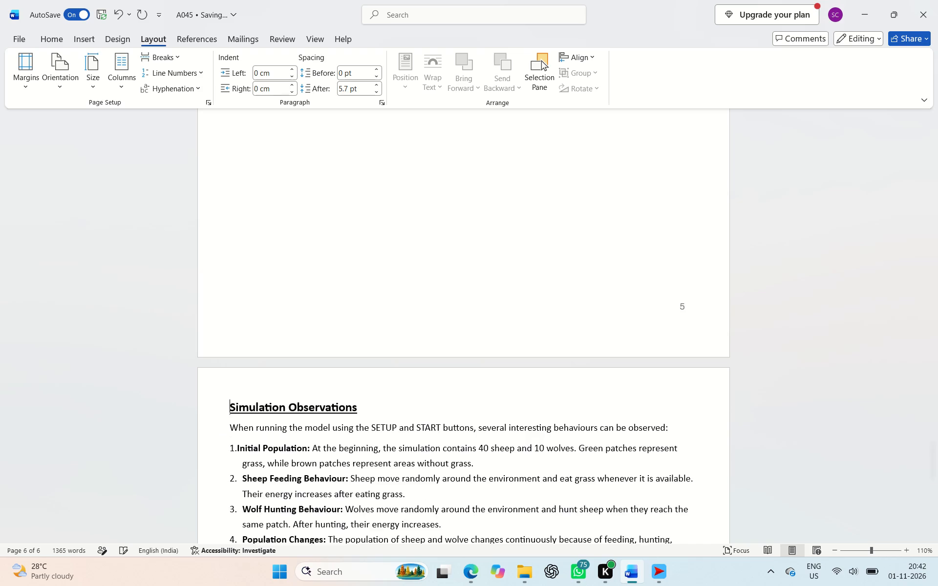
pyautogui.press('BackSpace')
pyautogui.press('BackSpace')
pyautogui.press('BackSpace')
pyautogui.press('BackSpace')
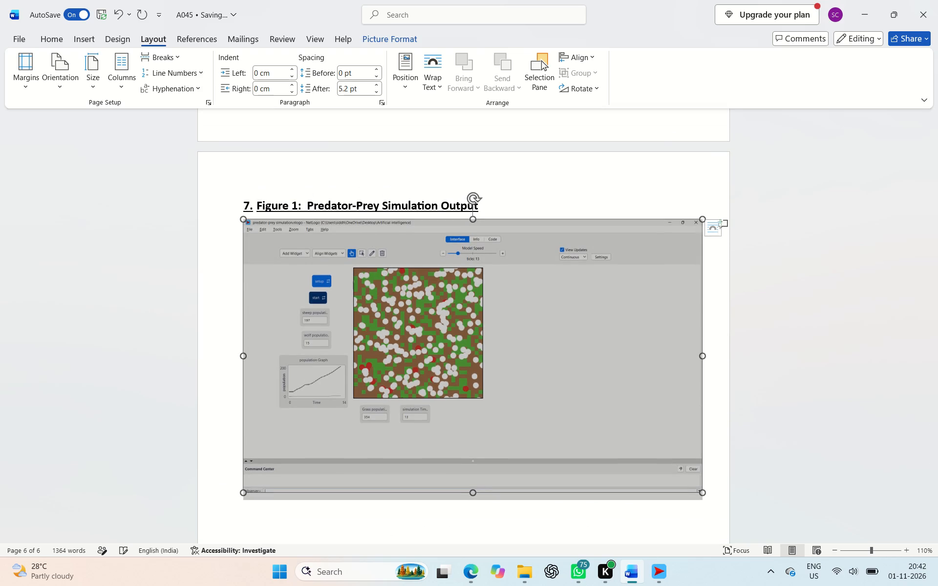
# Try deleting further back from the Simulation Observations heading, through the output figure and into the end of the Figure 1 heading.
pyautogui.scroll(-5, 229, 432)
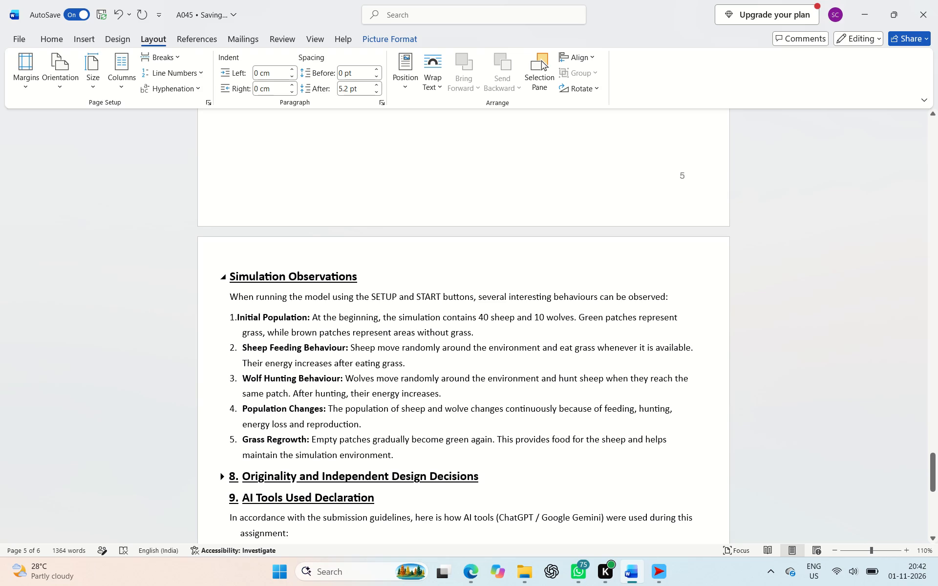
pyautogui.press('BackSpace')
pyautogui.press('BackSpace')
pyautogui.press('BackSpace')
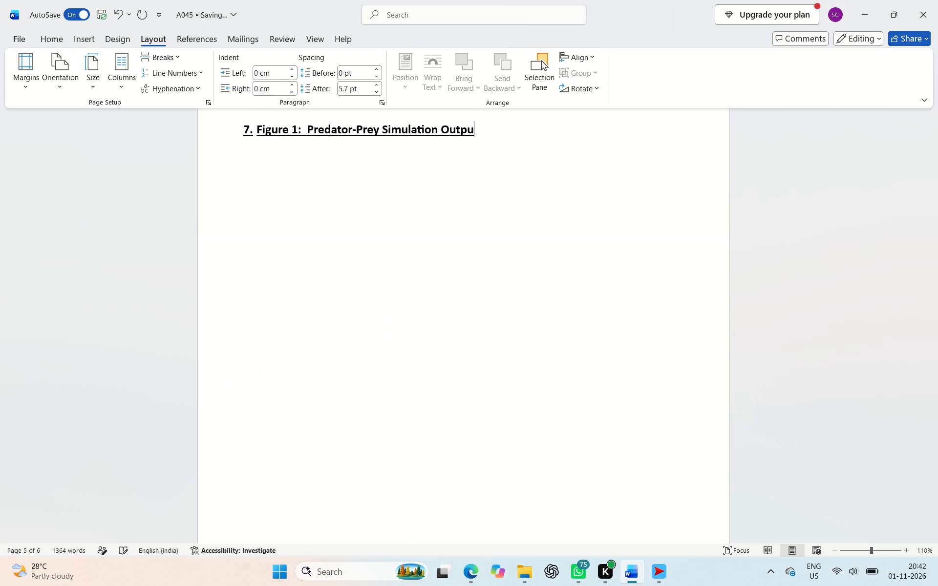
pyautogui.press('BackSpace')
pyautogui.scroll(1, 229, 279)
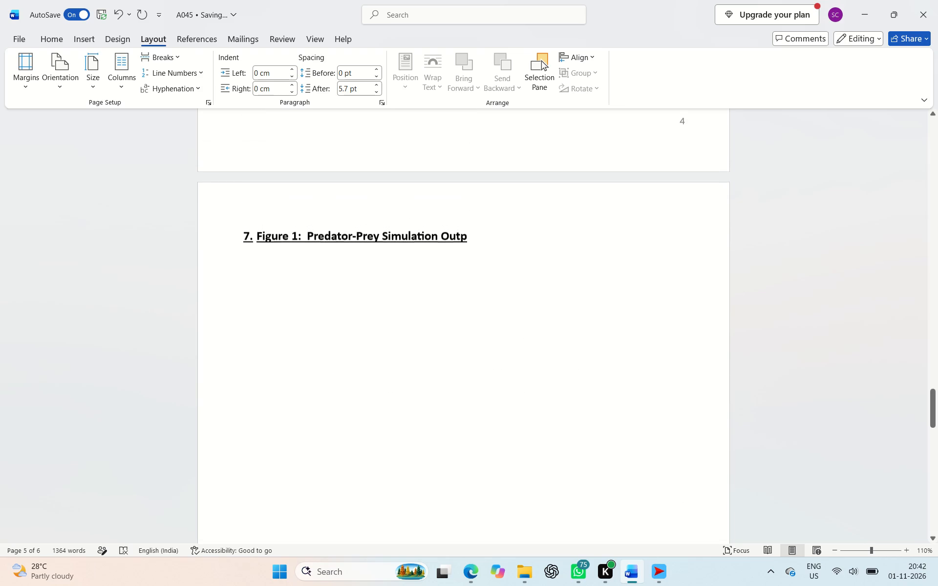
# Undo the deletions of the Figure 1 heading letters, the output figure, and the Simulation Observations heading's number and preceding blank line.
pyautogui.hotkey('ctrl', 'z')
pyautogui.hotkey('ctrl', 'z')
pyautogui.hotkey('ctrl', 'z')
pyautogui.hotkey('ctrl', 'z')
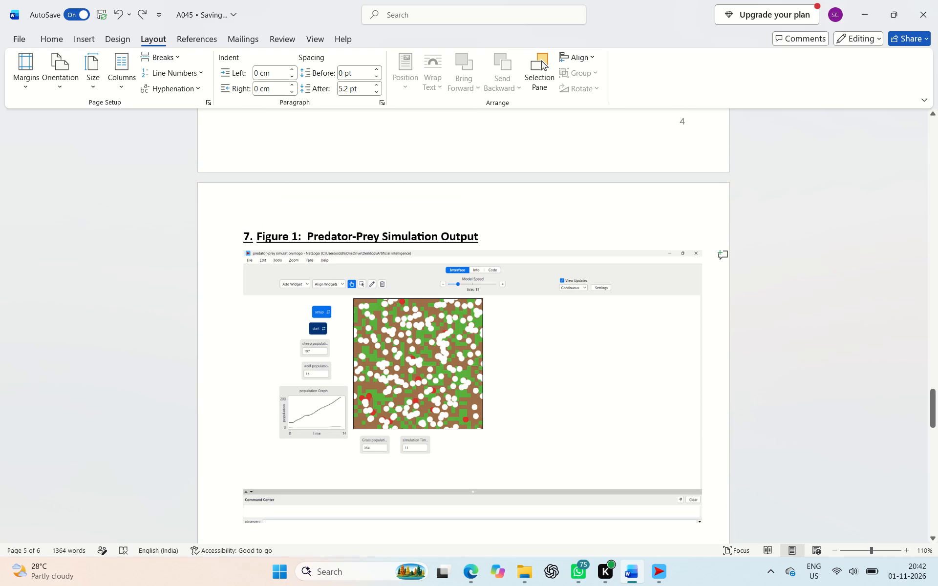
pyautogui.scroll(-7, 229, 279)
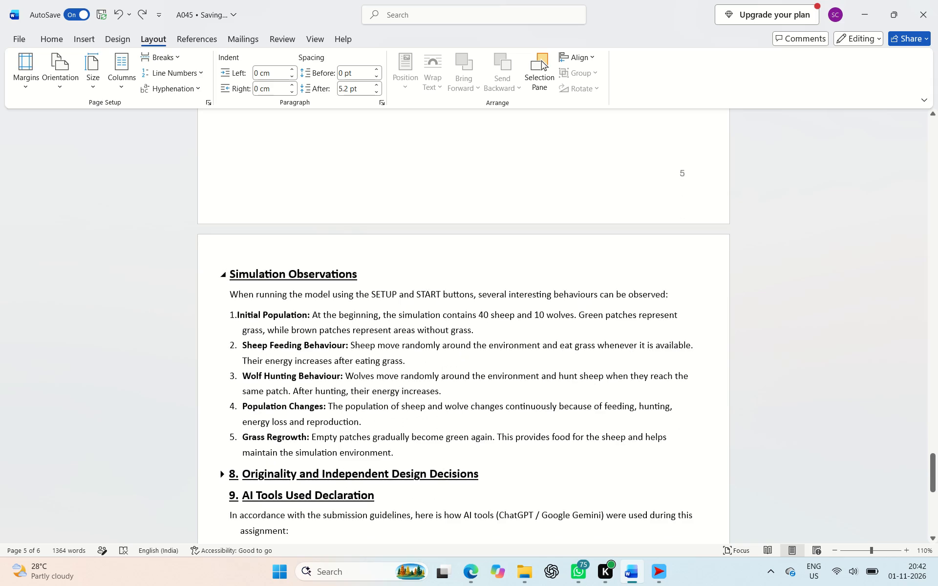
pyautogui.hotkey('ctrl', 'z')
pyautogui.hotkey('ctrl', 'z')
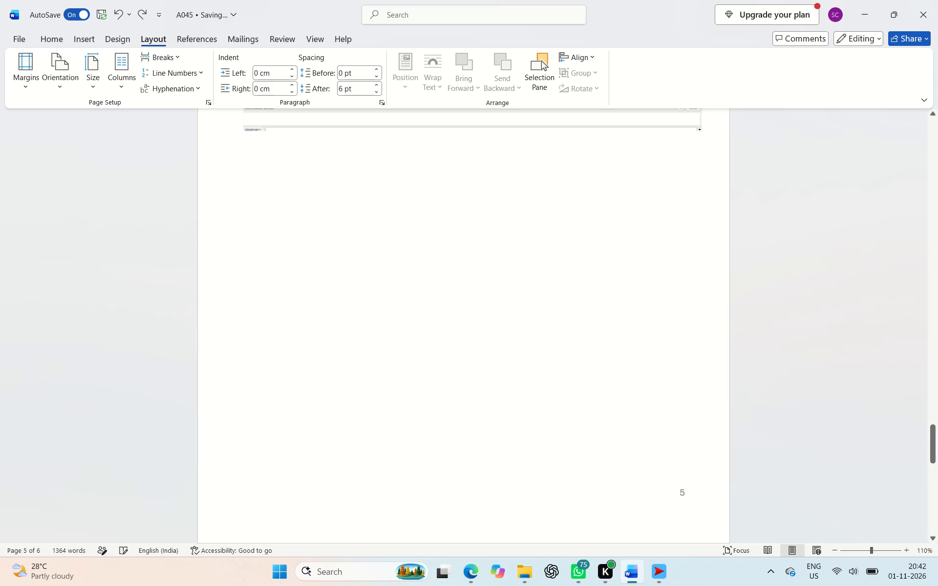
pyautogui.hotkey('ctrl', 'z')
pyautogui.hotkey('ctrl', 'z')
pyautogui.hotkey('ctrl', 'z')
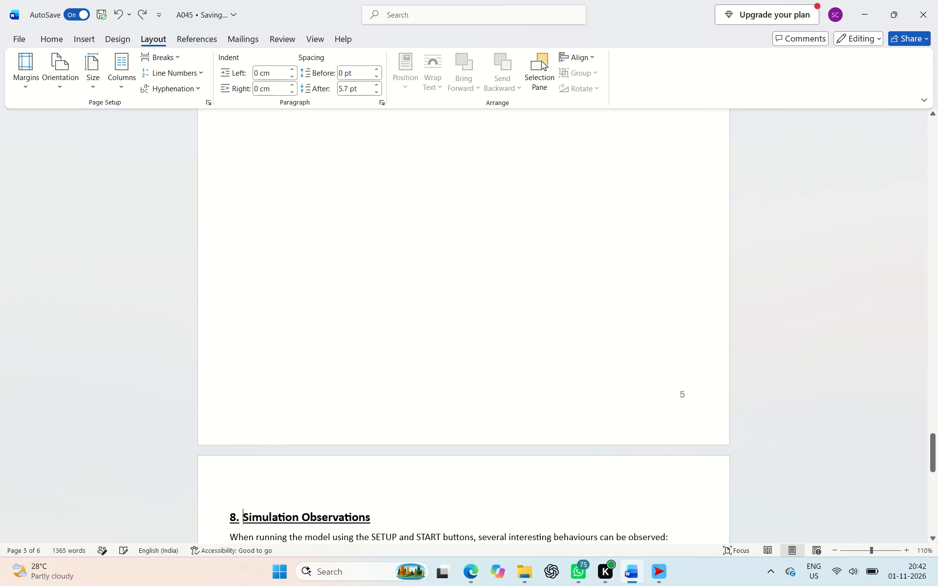
# Examine the layout of pages 4 to 6, from the Figure 1 output to the AI Tools Used Declaration, including the heading numbering.
pyautogui.scroll(-3, 229, 279)
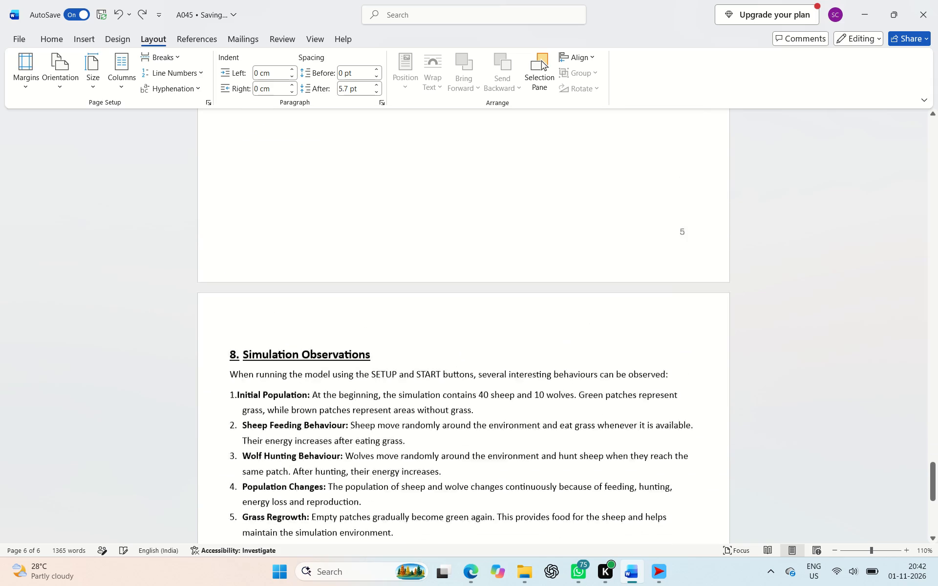
pyautogui.scroll(-1, 229, 279)
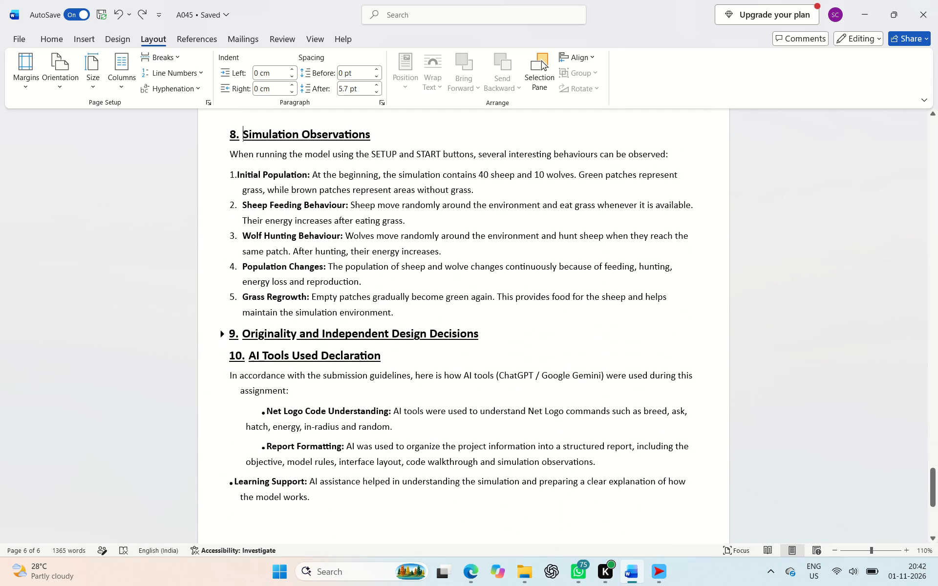
pyautogui.scroll(7, 229, 279)
pyautogui.scroll(-1, 229, 281)
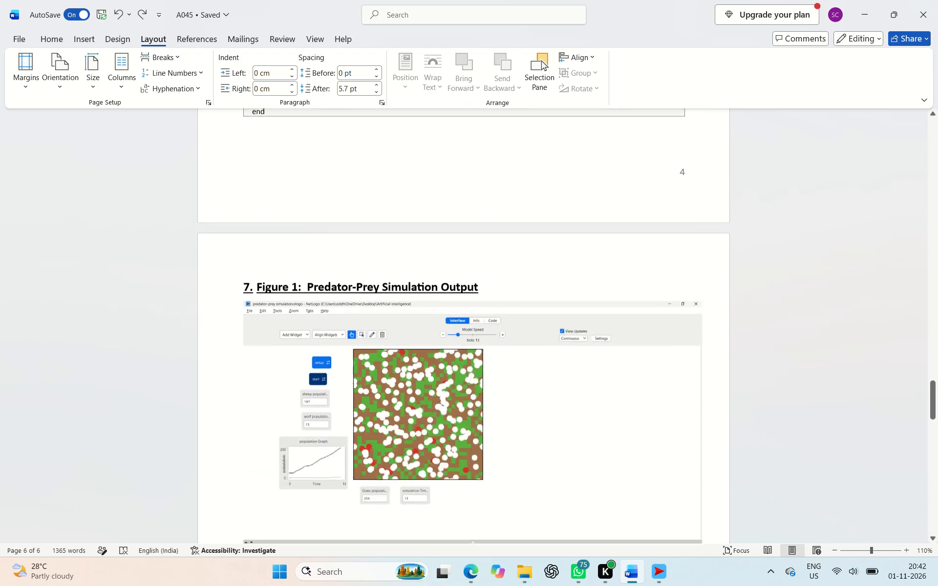
pyautogui.scroll(-2, 229, 281)
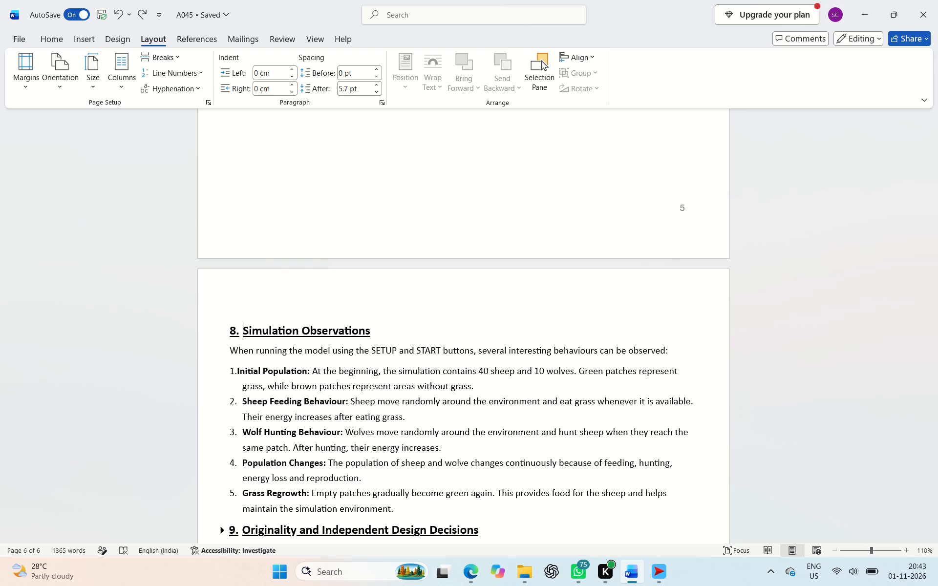
pyautogui.scroll(7, 229, 281)
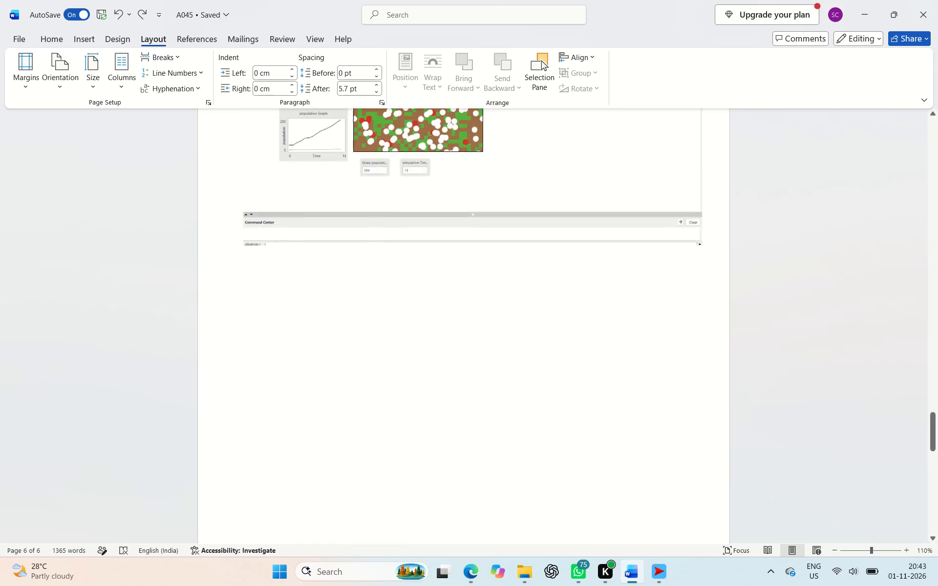
pyautogui.scroll(3, 229, 281)
pyautogui.scroll(-1, 386, 326)
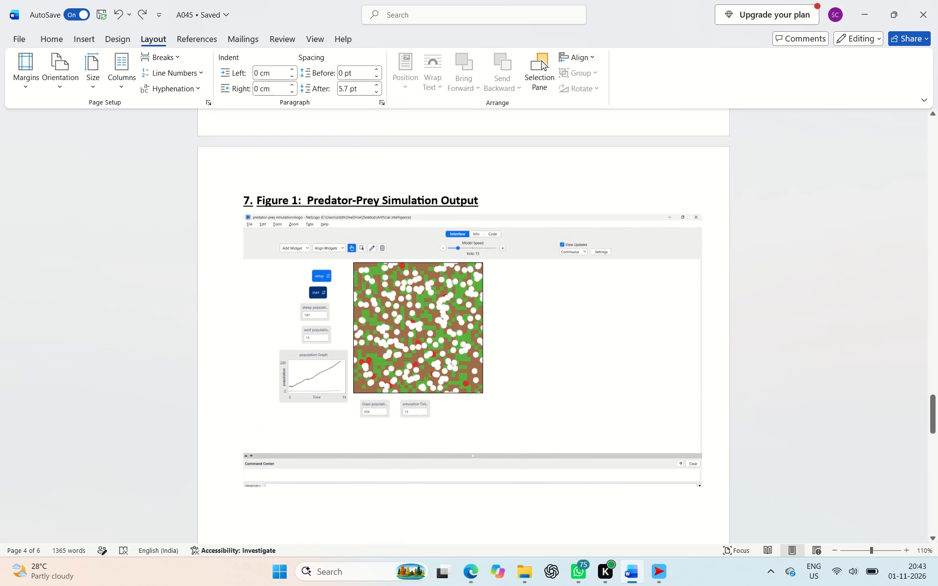
pyautogui.scroll(-6, 386, 326)
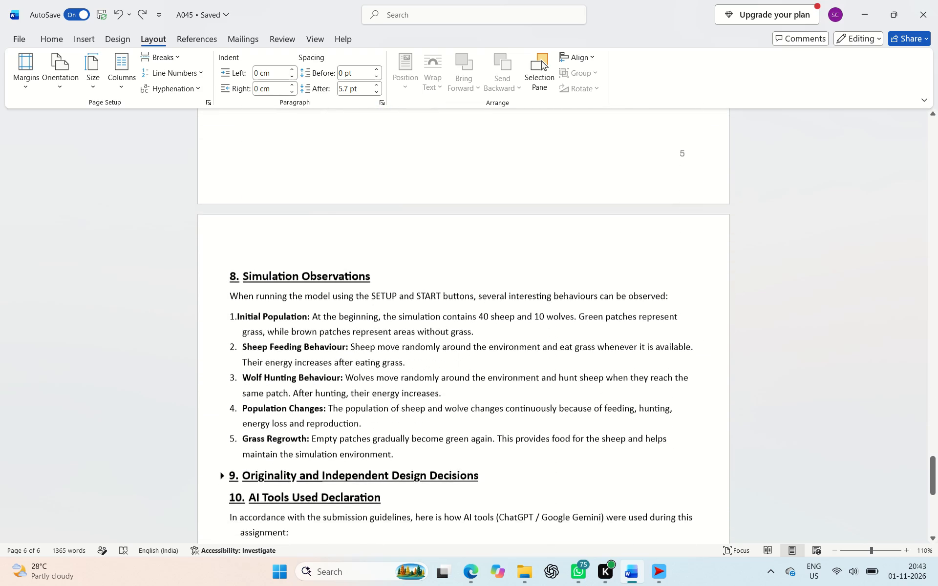
pyautogui.scroll(-9, 386, 326)
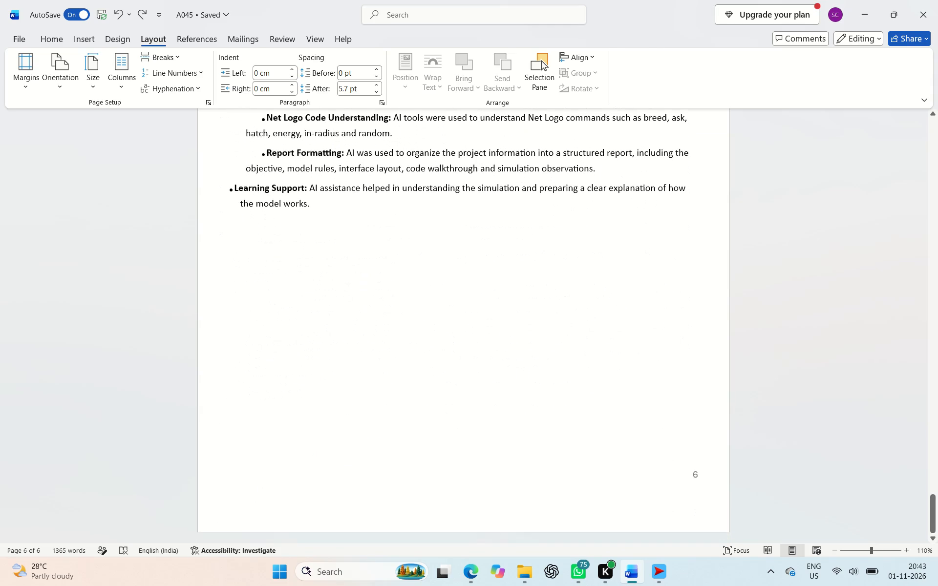
pyautogui.scroll(-1, 386, 326)
pyautogui.scroll(9, 386, 326)
pyautogui.scroll(-1, 386, 326)
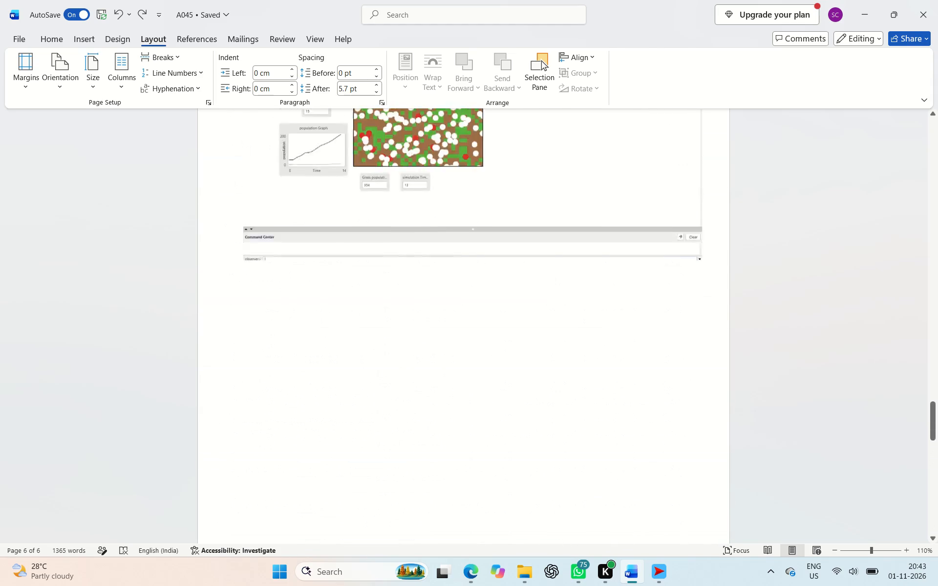
pyautogui.scroll(-1, 386, 326)
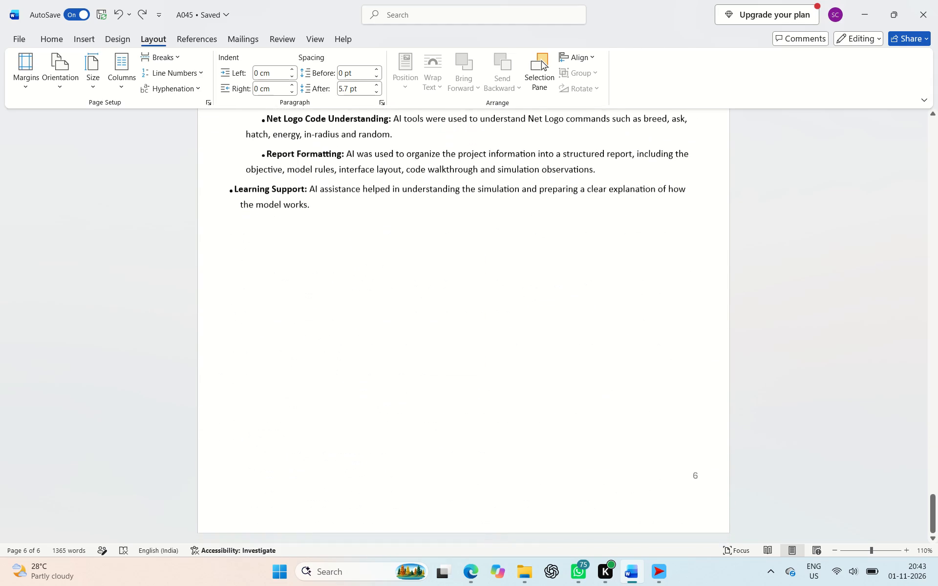
pyautogui.scroll(-1, 386, 326)
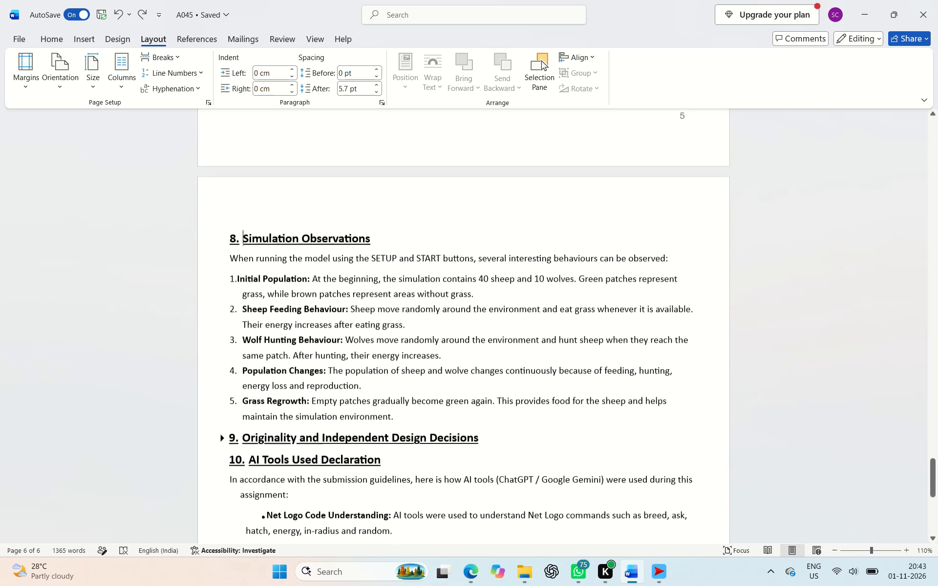
pyautogui.scroll(-1, 386, 326)
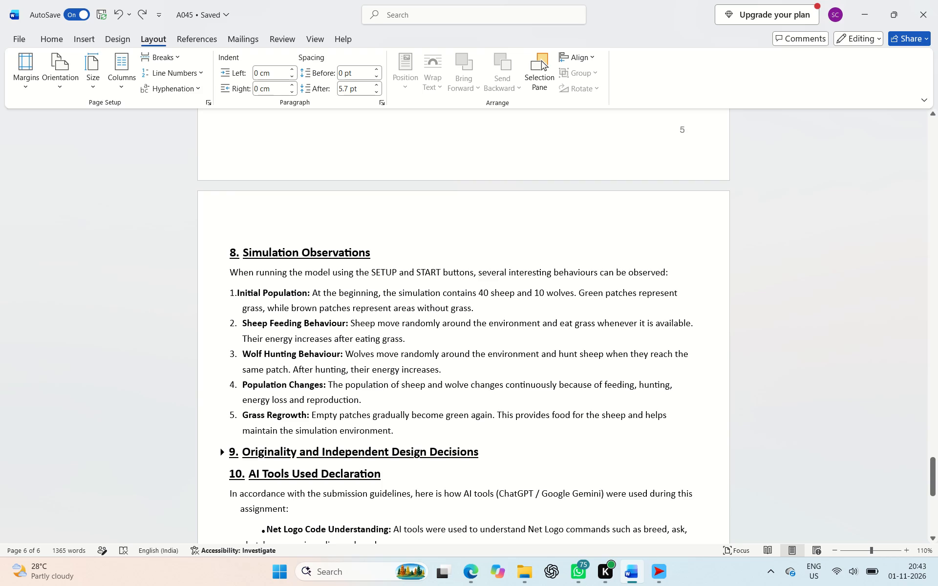
pyautogui.click(231, 255)
pyautogui.click(231, 255)
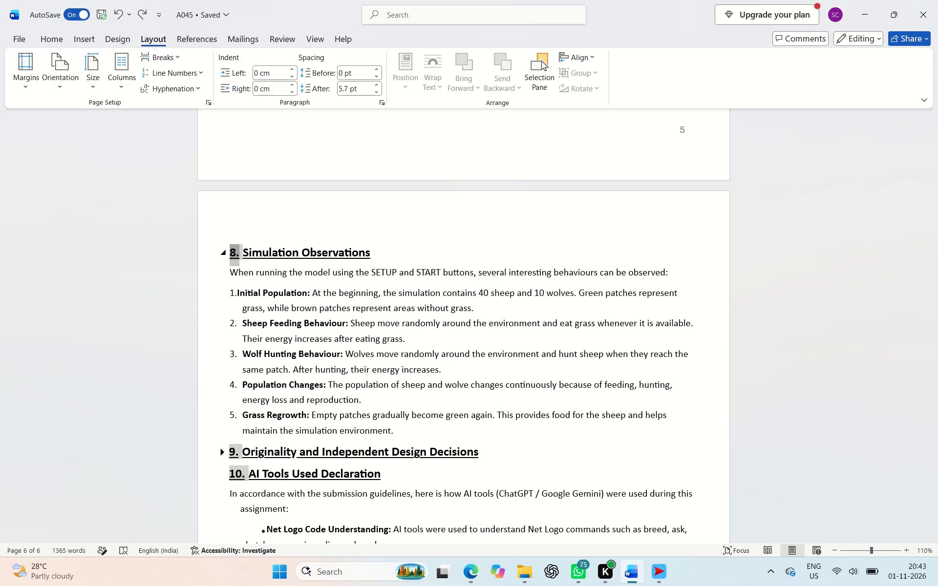
pyautogui.scroll(2, 231, 255)
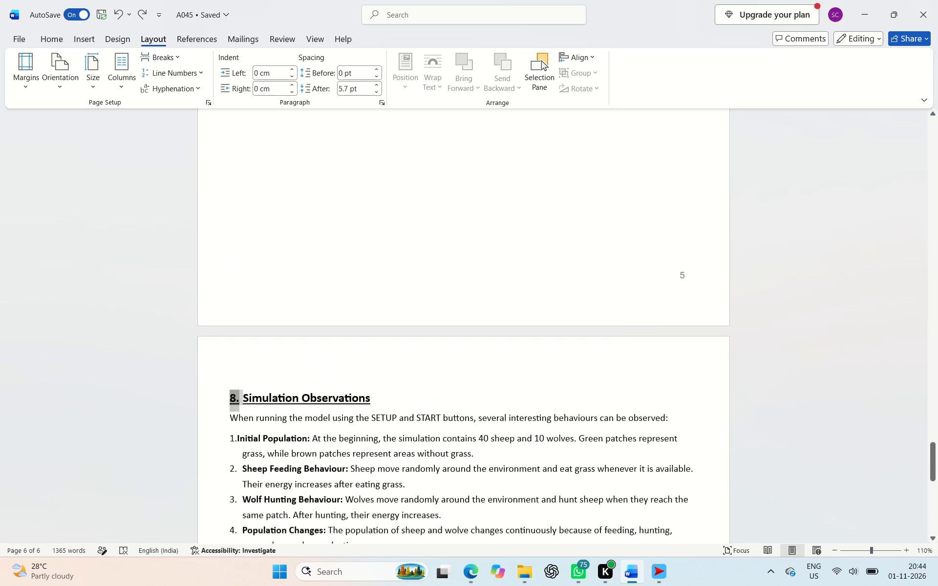
pyautogui.scroll(5, 231, 255)
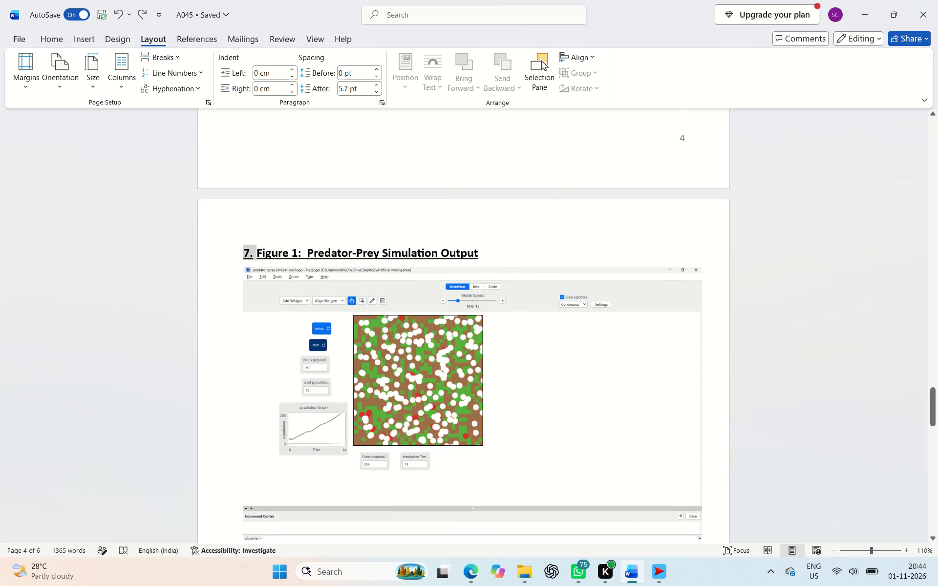
# Delete the empty paragraph marks right after the simulation output figure on page 5 to close the gap before Simulation Observations.
pyautogui.scroll(-1, 518, 393)
pyautogui.click(712, 329)
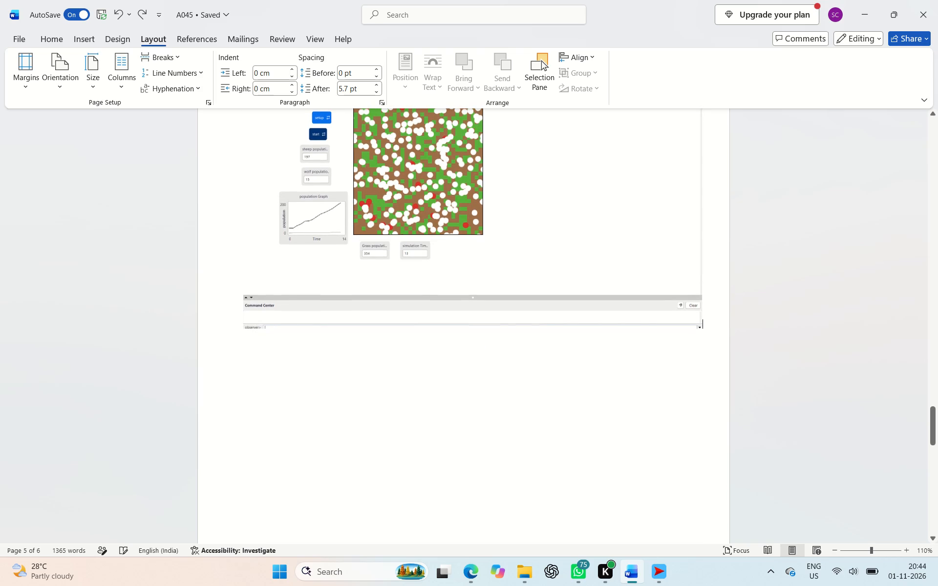
pyautogui.press('Delete')
pyautogui.press('Delete')
pyautogui.scroll(-1, 712, 329)
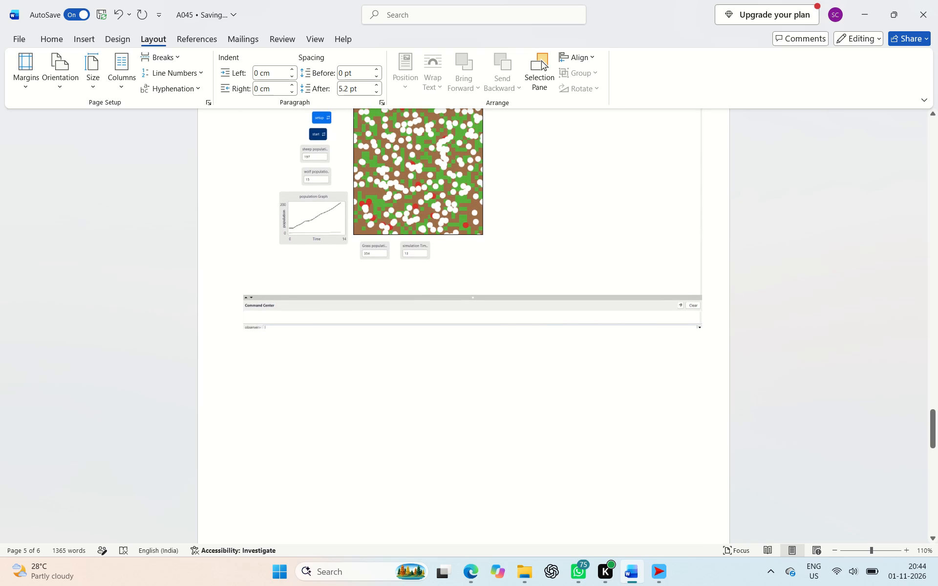
pyautogui.scroll(-3, 712, 329)
pyautogui.scroll(2, 711, 329)
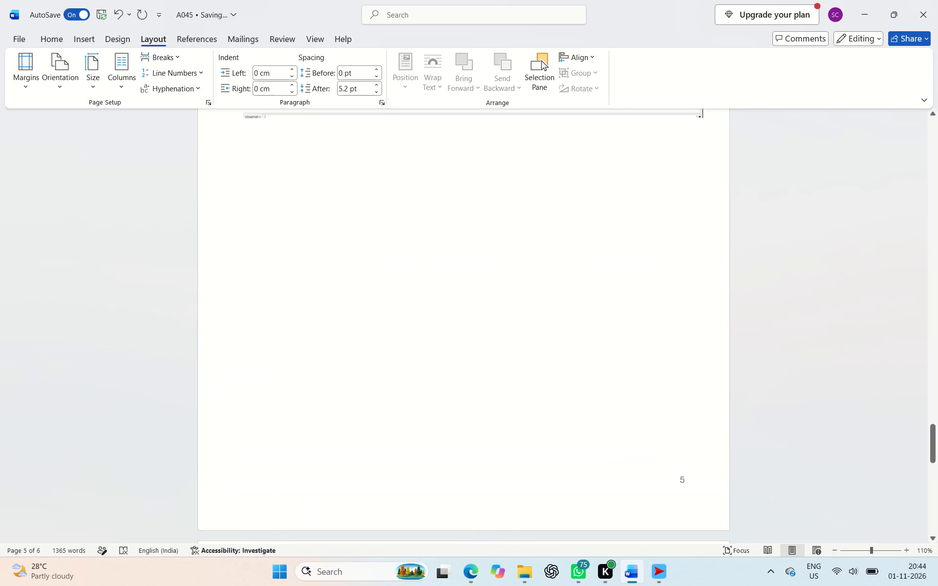
pyautogui.click(317, 180)
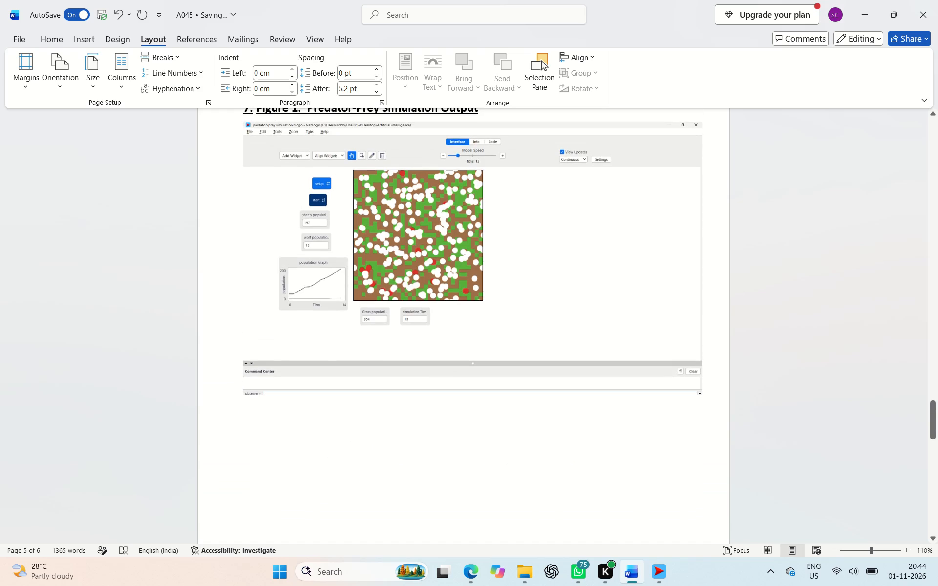